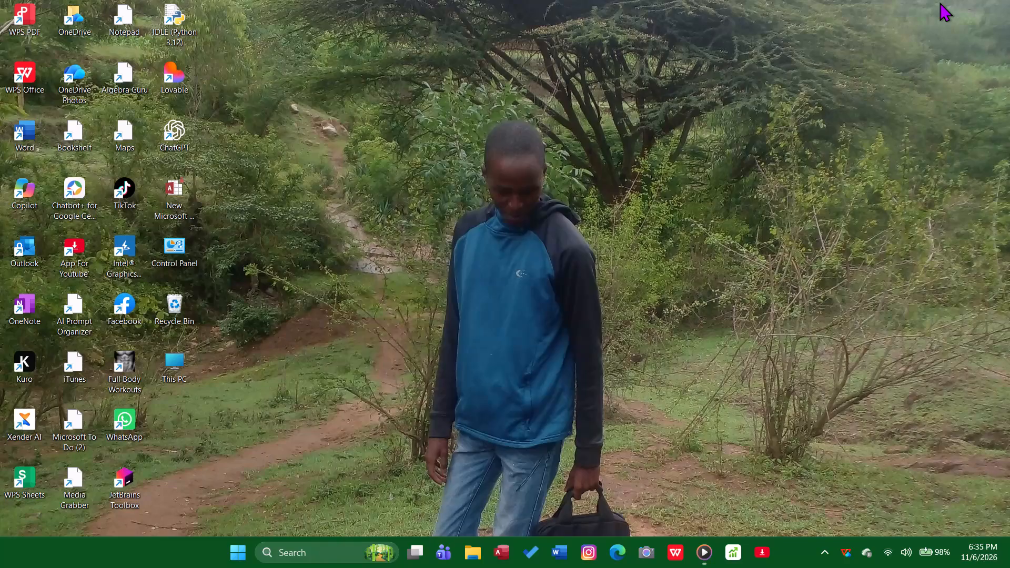
Search the computer for "POWER" and launch PowerPoint from the results.
type("PE")
key("BackSpace")
type("OWER")
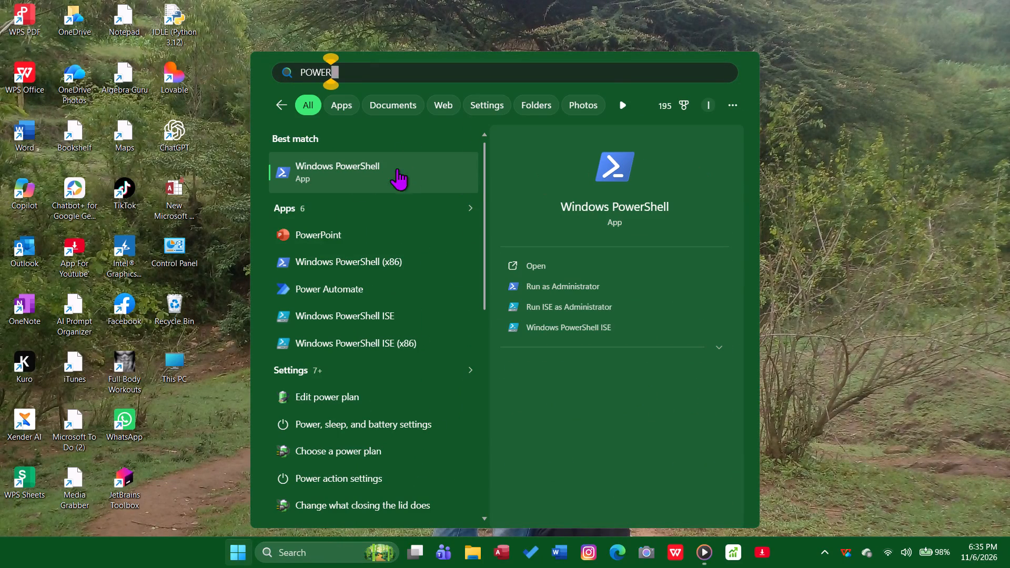
left_click(304, 238)
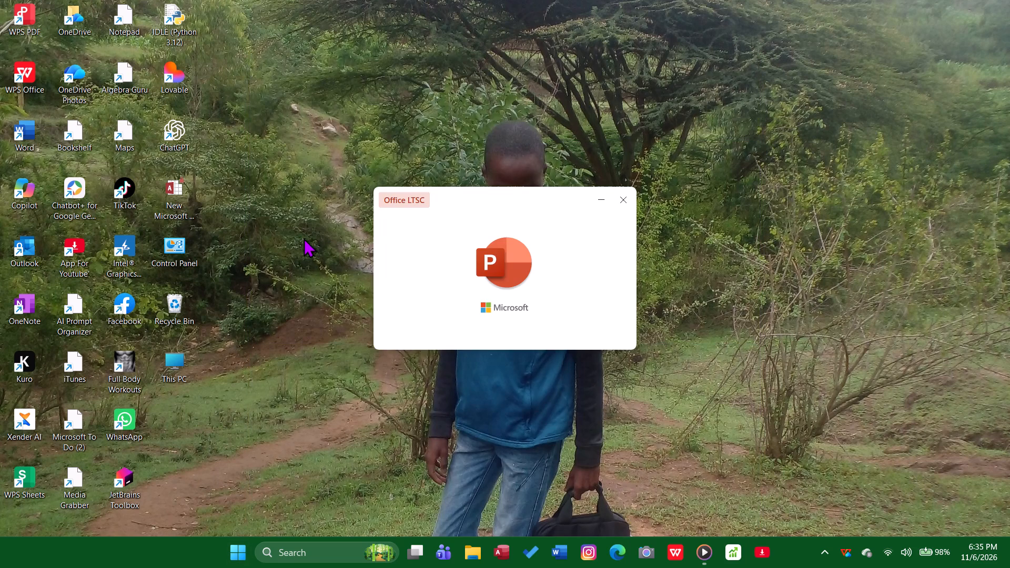
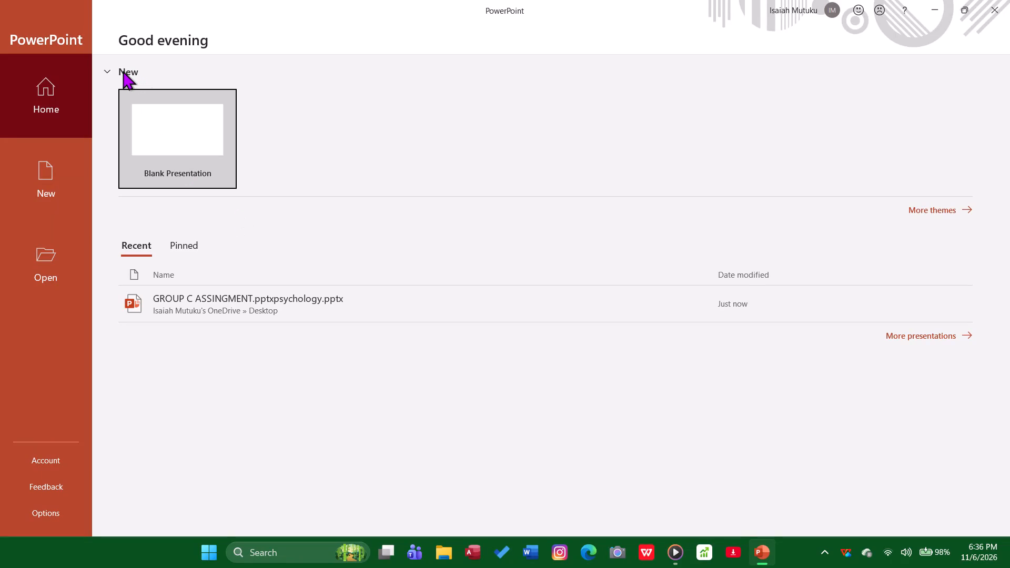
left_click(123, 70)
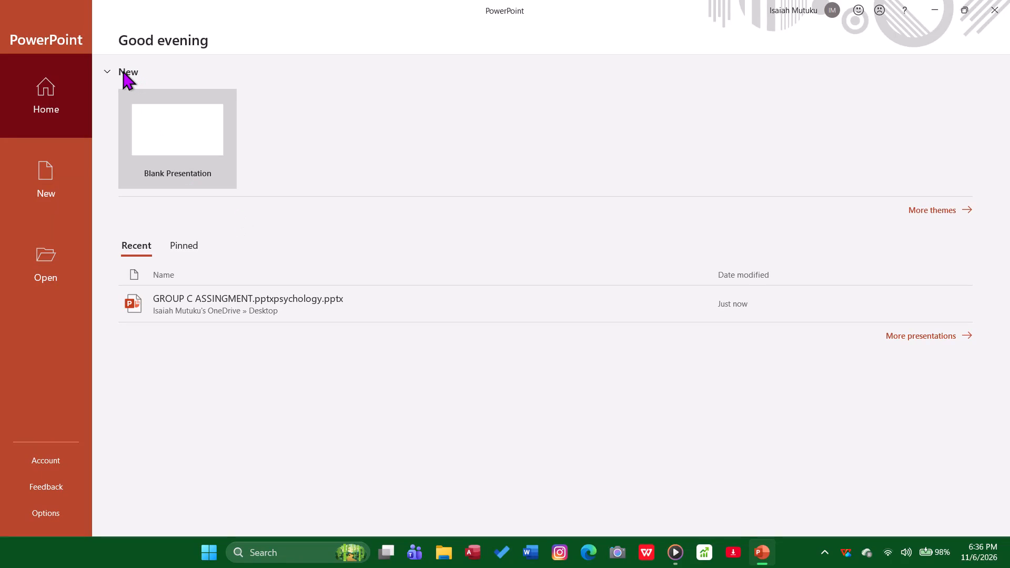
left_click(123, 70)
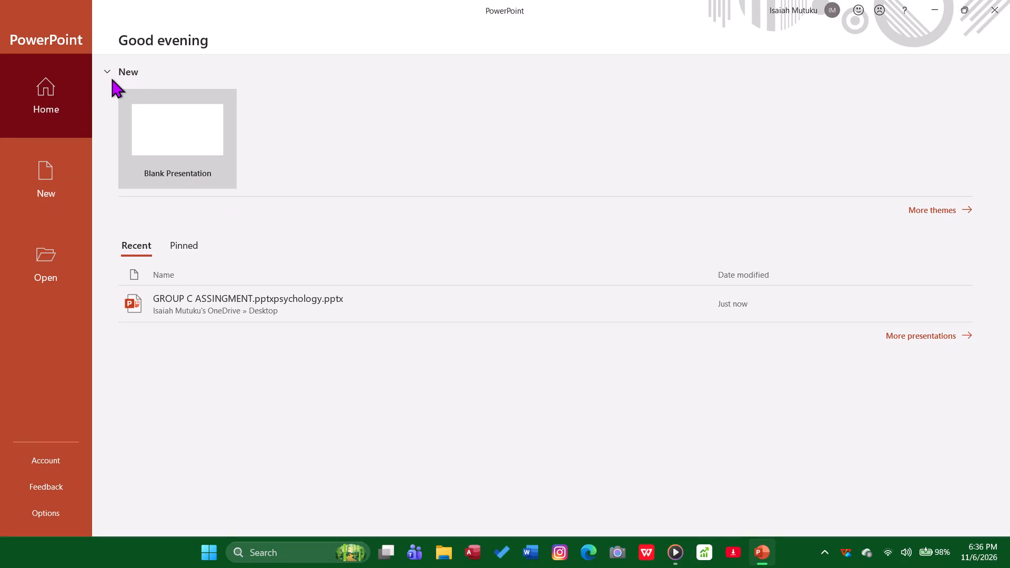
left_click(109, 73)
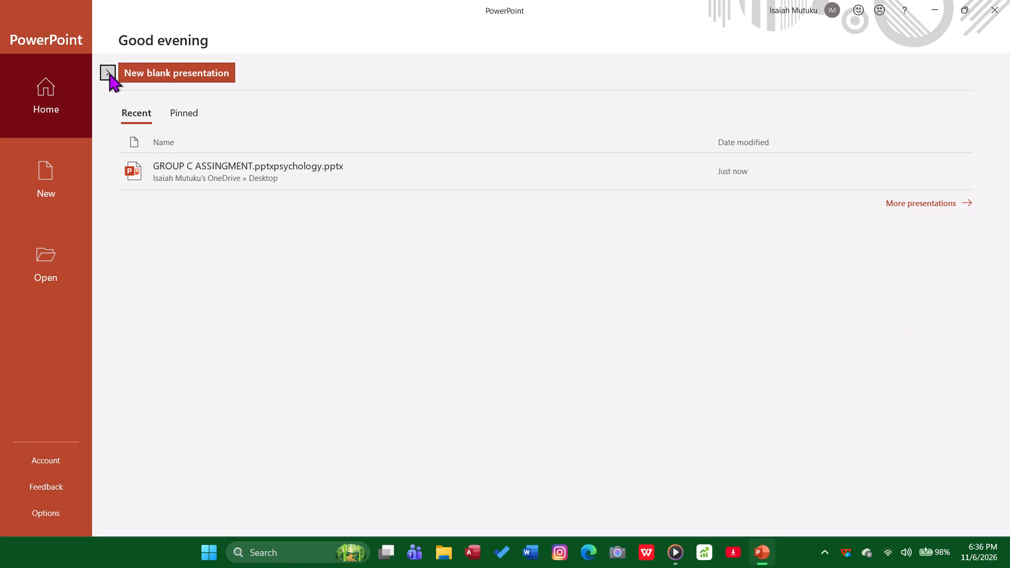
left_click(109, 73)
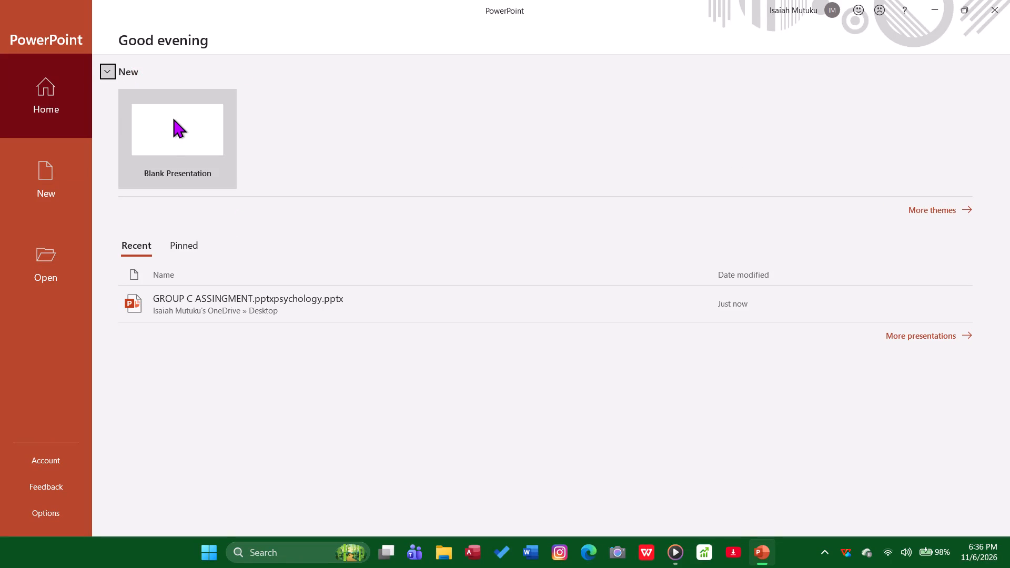
Create a new blank presentation.
left_click(66, 161)
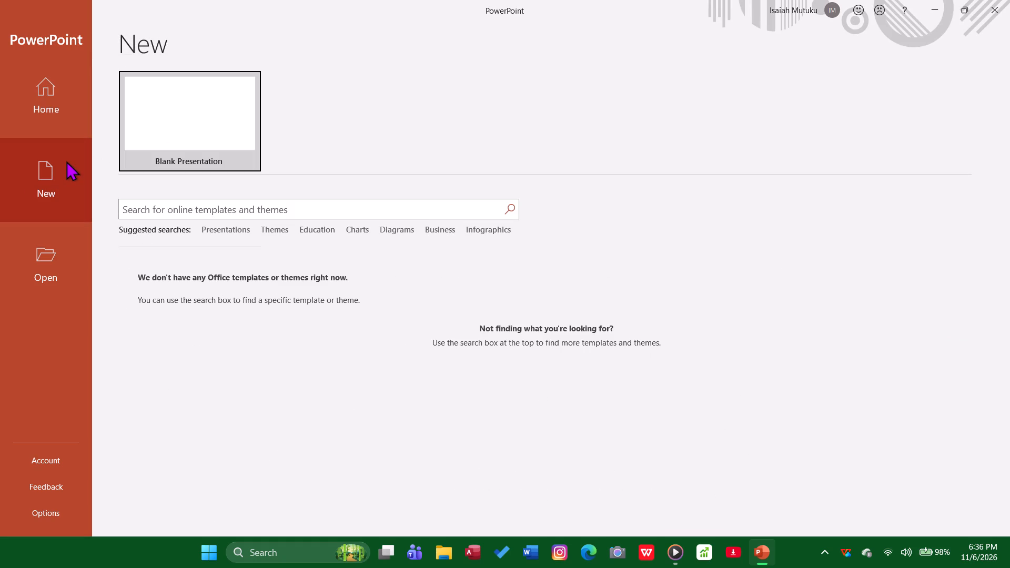
left_click(45, 123)
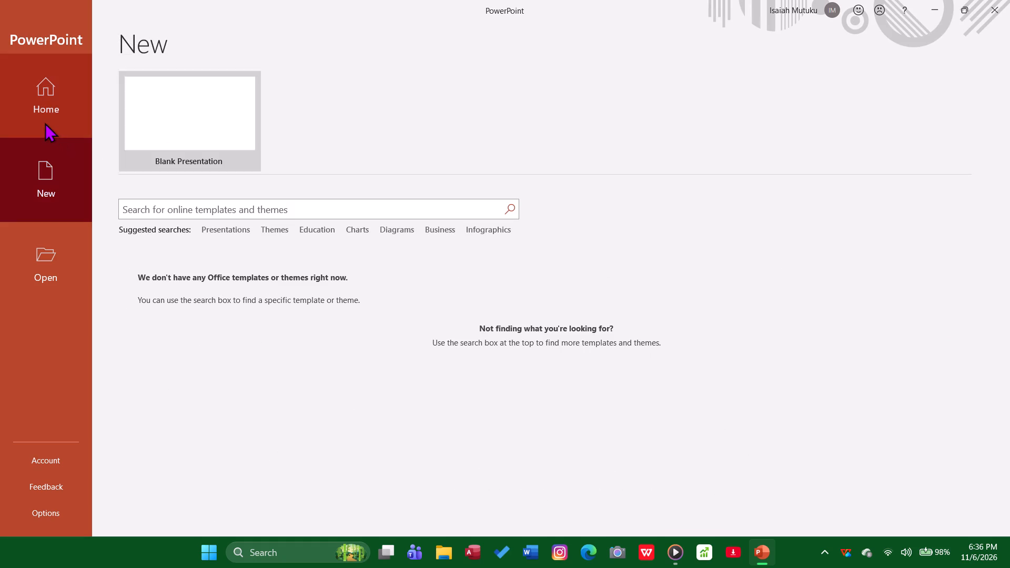
left_click(164, 146)
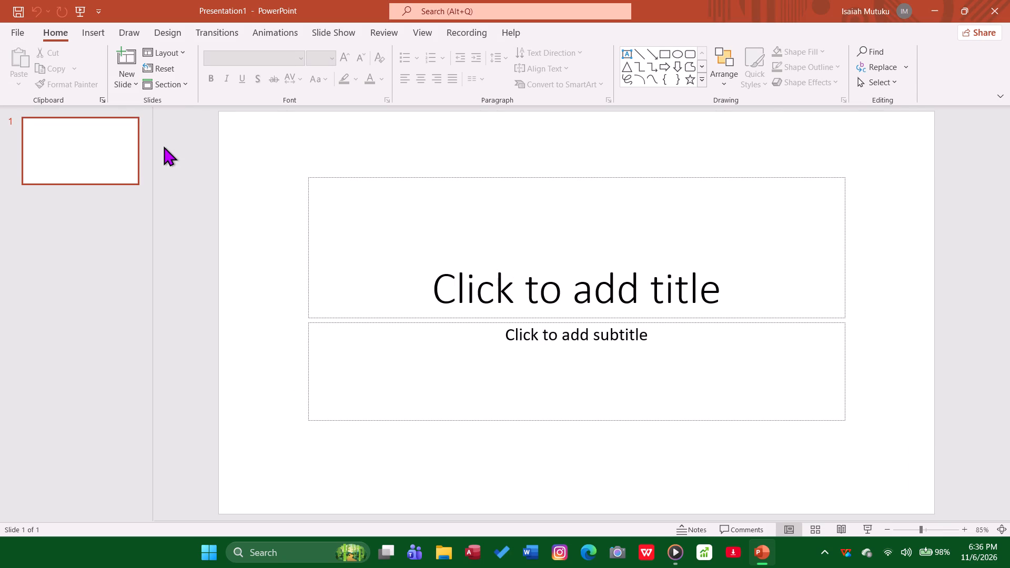
Add a second slide that uses the Comparison layout.
left_click(139, 81)
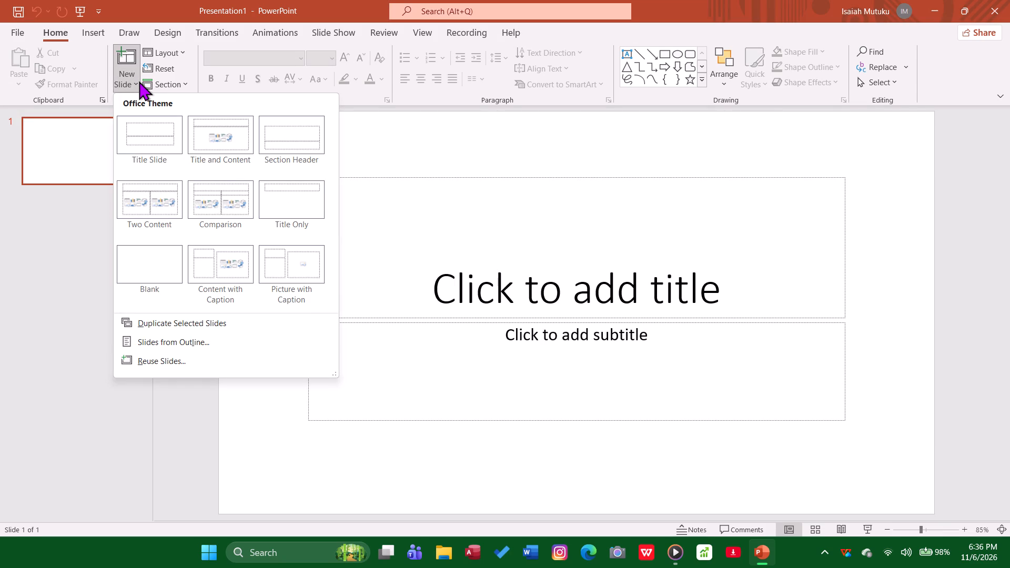
left_click(219, 204)
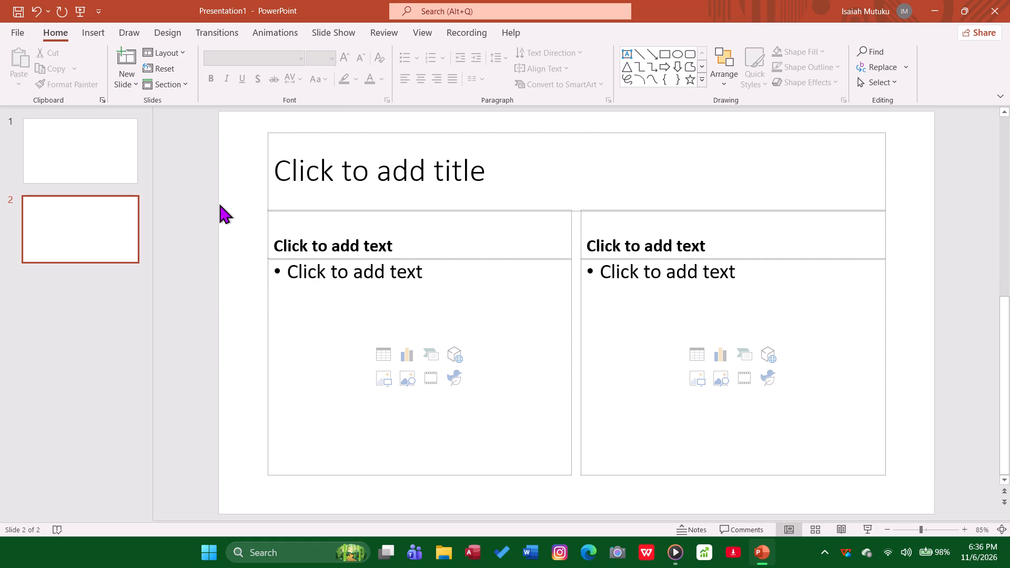
Enter "DCU 3102" as the title of the Comparison slide.
left_click(287, 171)
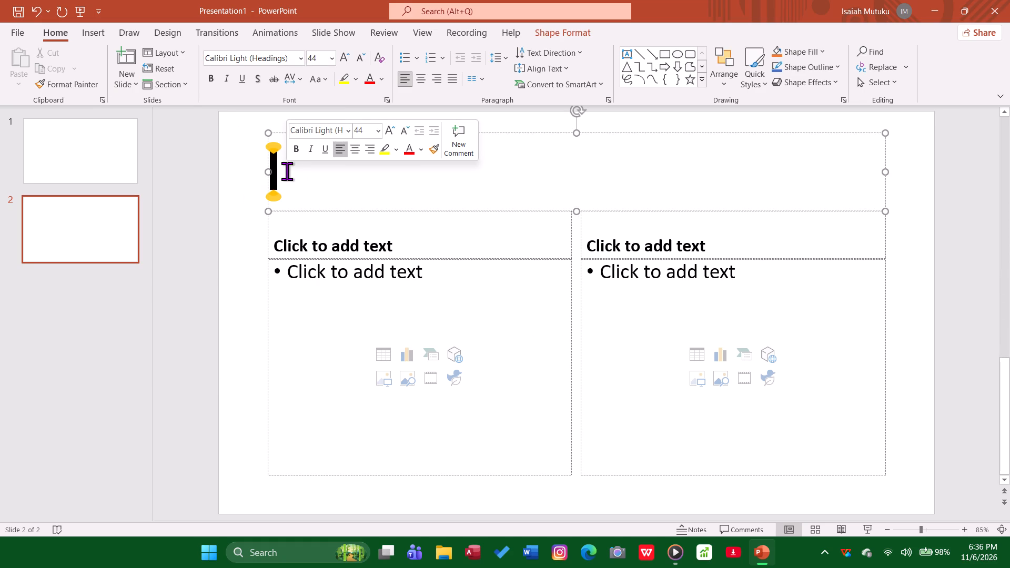
type("DCU")
key("space")
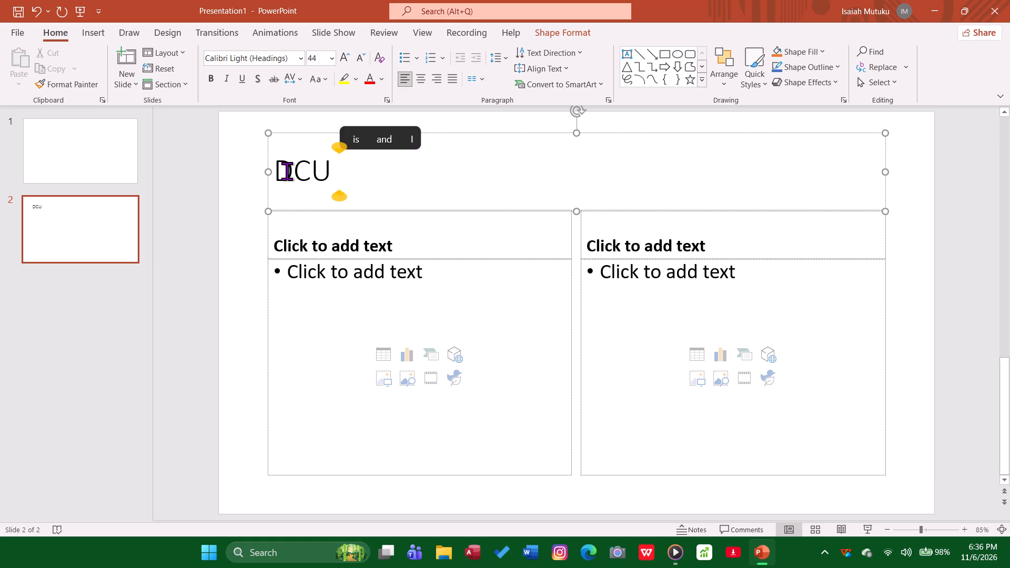
type("3102")
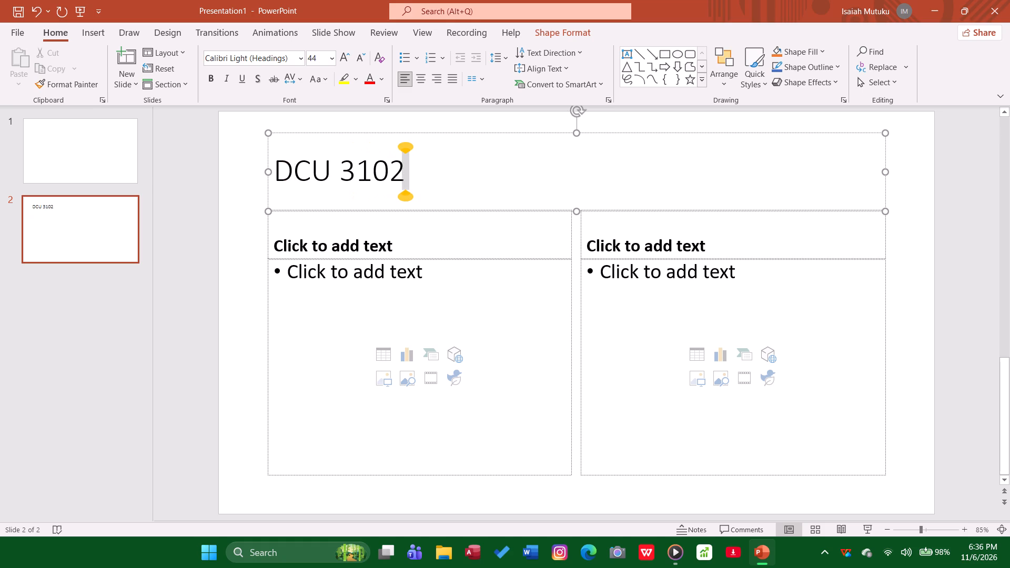
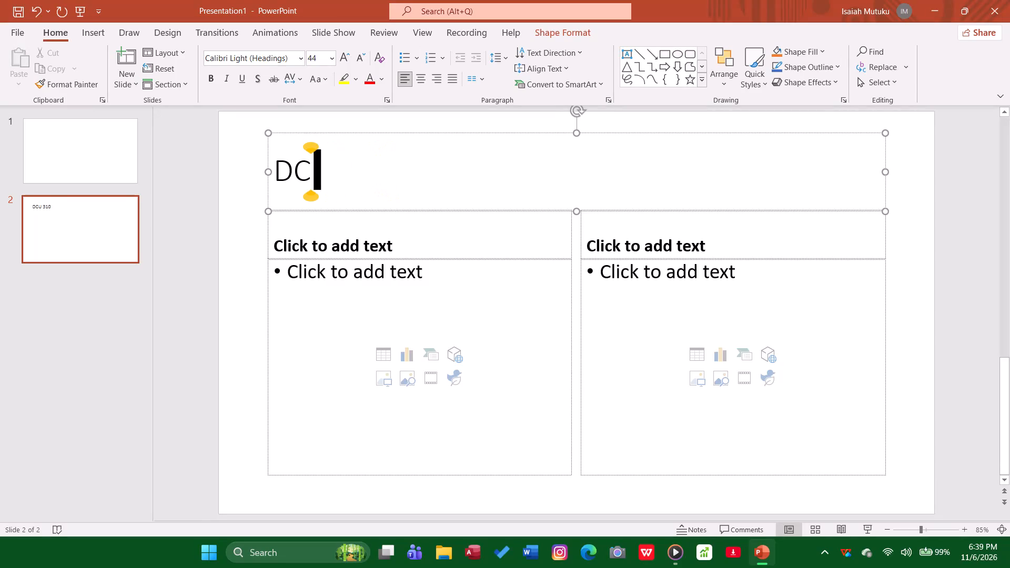
Replace the Comparison slide's title with "MERU UNIVERSITY OF SCIENCE AND TECHNOLOGY".
type("MERU")
key("space")
type("UNI")
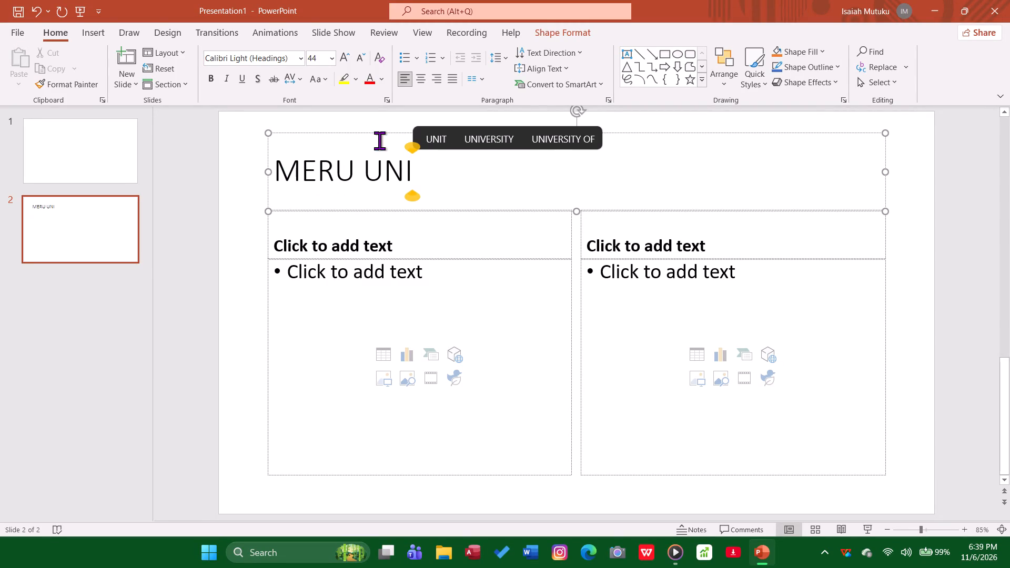
left_click(583, 137)
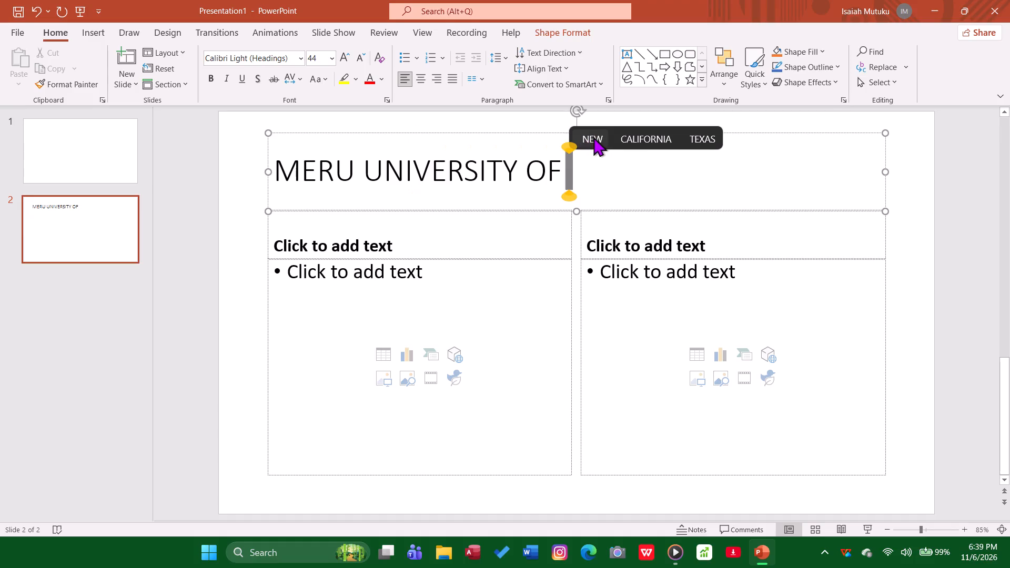
type("SCI")
key("e")
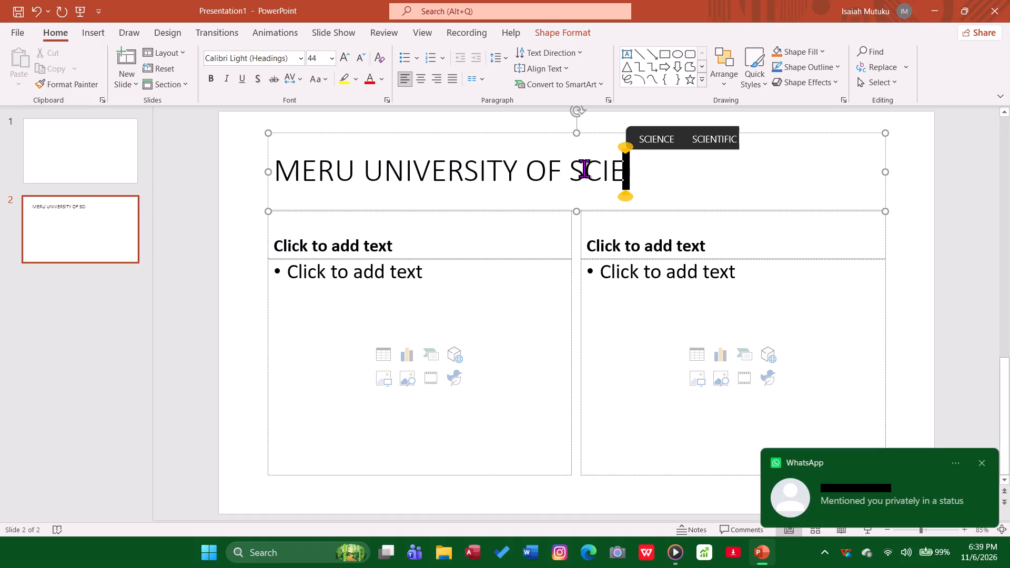
key("n")
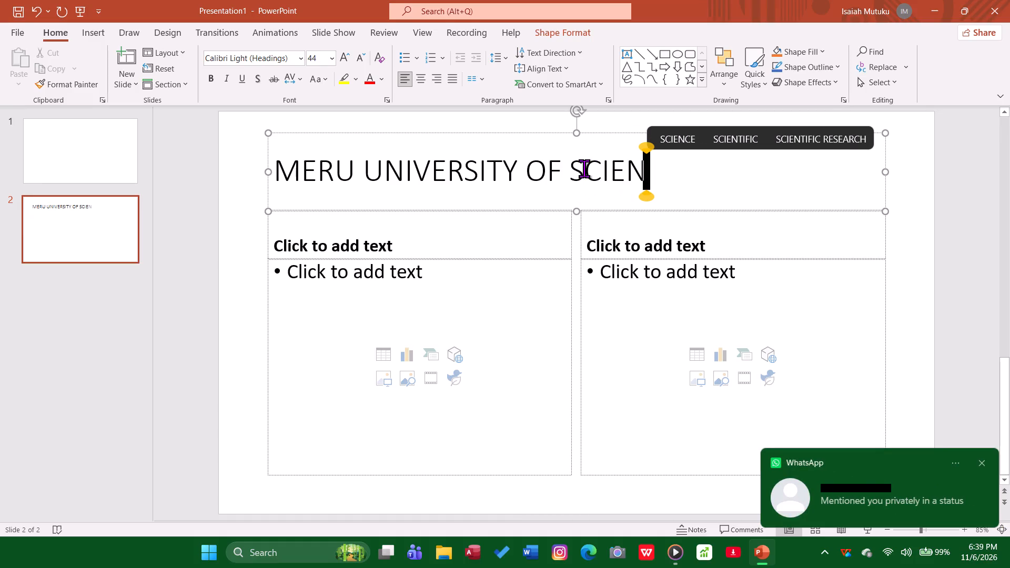
left_click(681, 138)
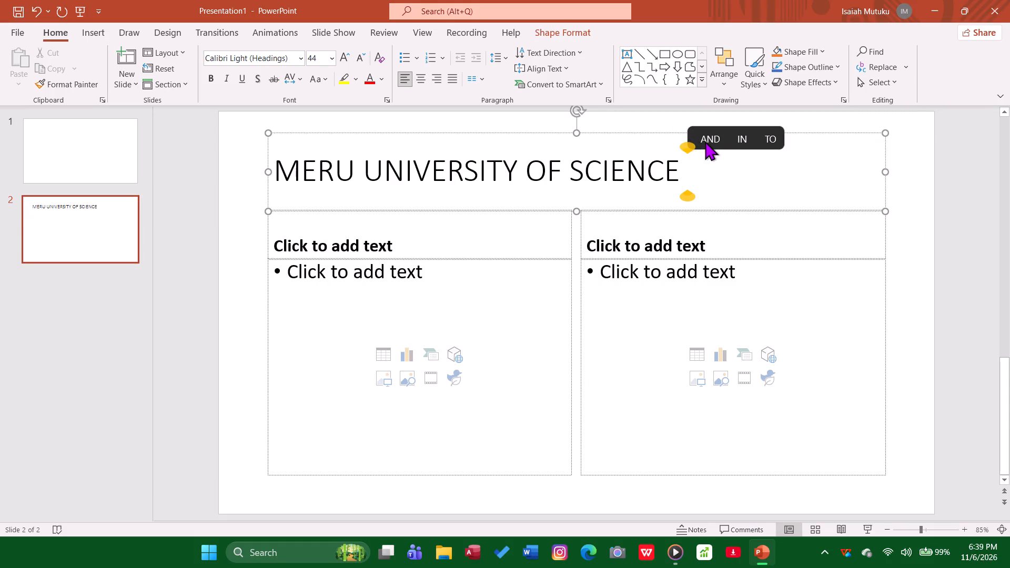
left_click(705, 141)
key("t")
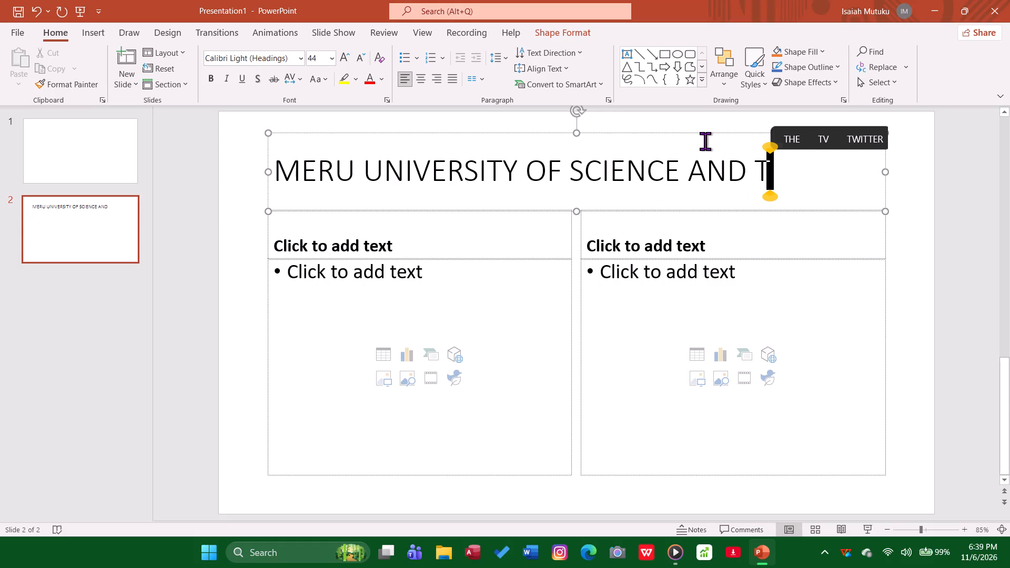
key("e")
type("CH")
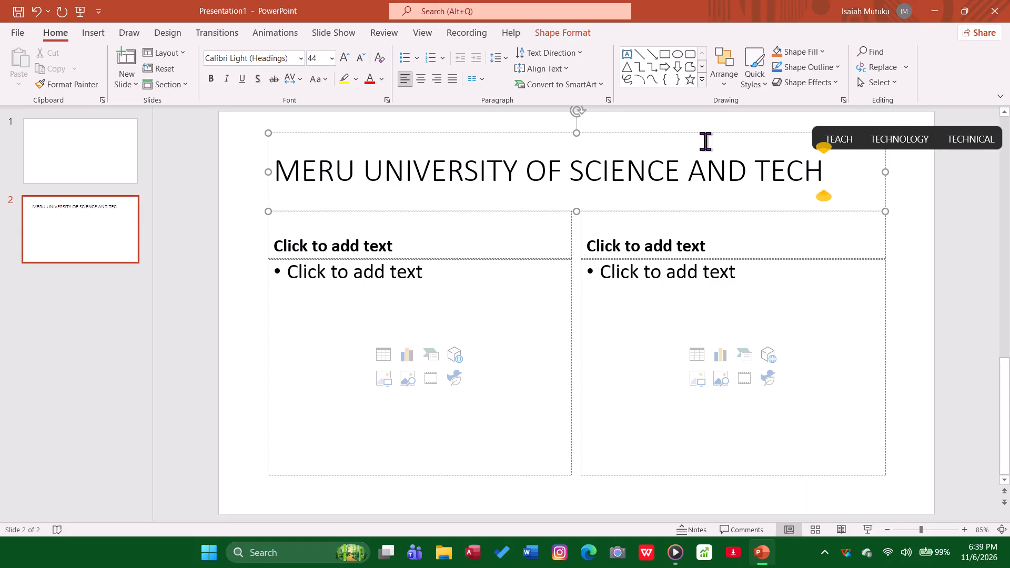
Complete the last word of the Comparison slide's title as "TECHNOLOGY", followed by a space.
left_click(908, 130)
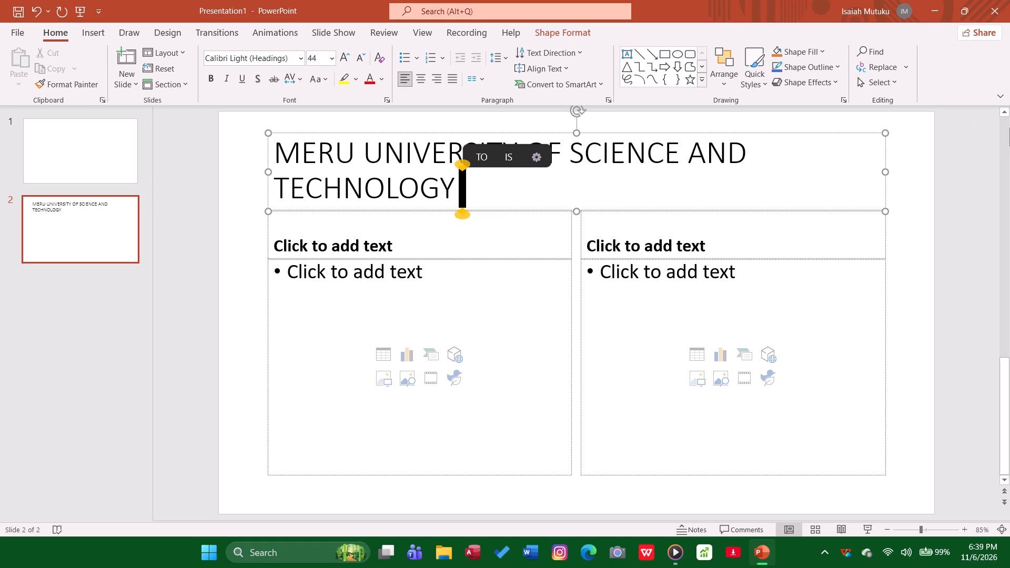
left_click(1009, 55)
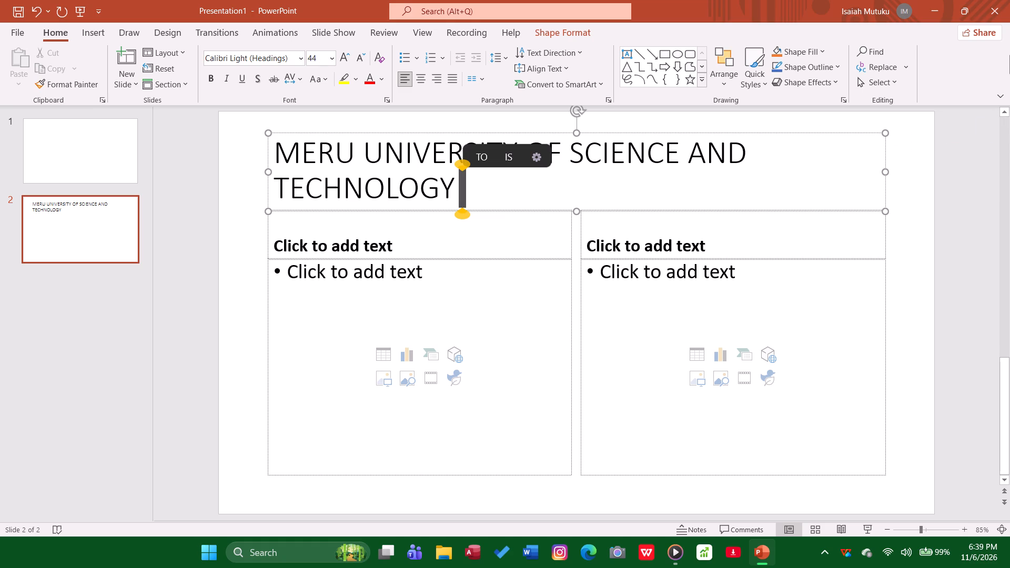
left_click(1009, 55)
left_click(508, 178)
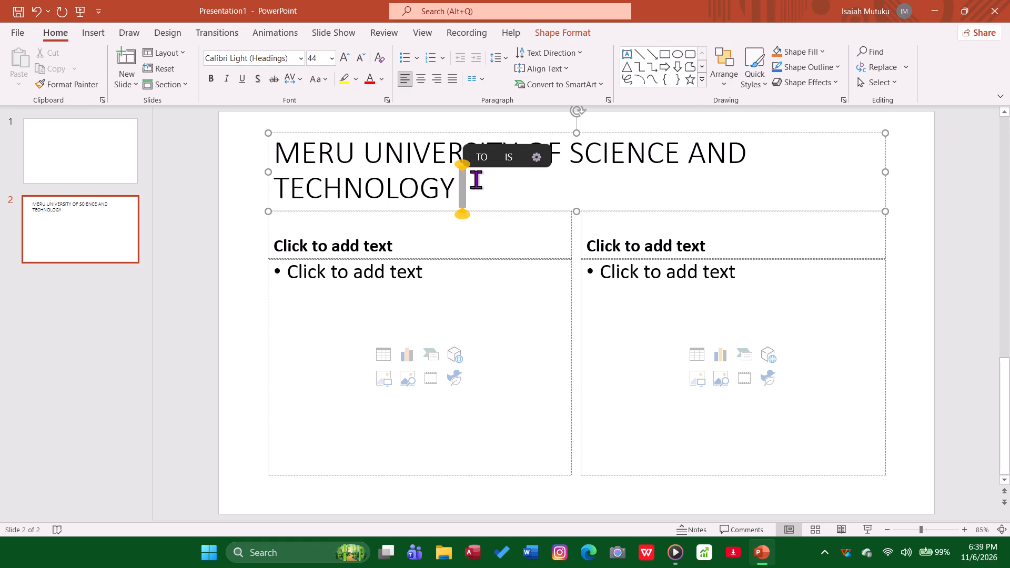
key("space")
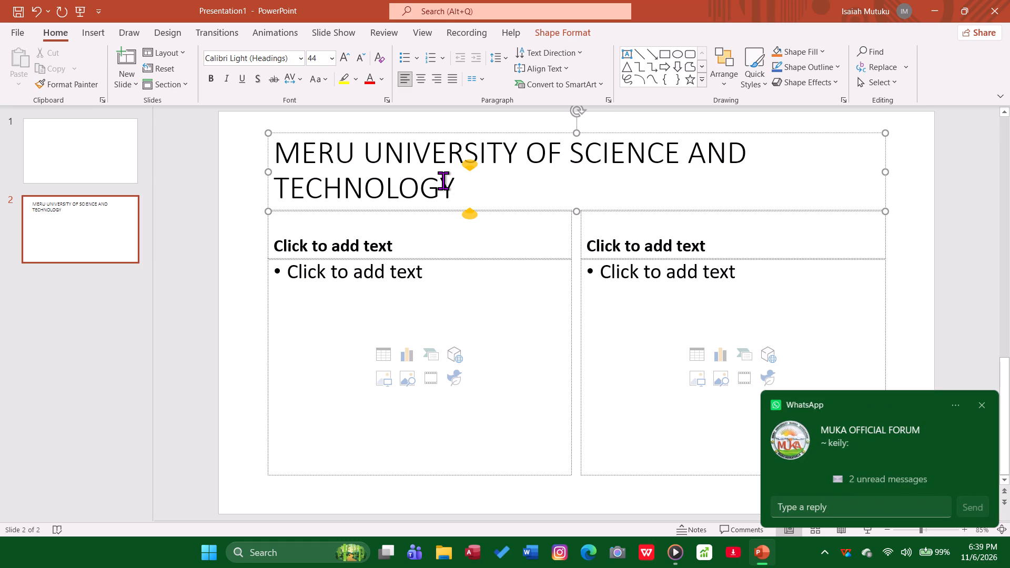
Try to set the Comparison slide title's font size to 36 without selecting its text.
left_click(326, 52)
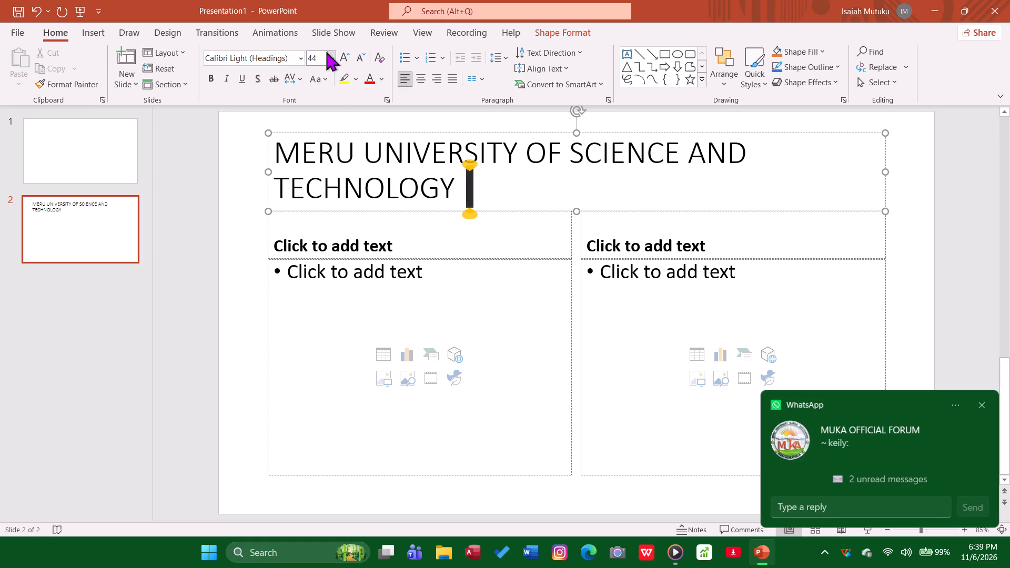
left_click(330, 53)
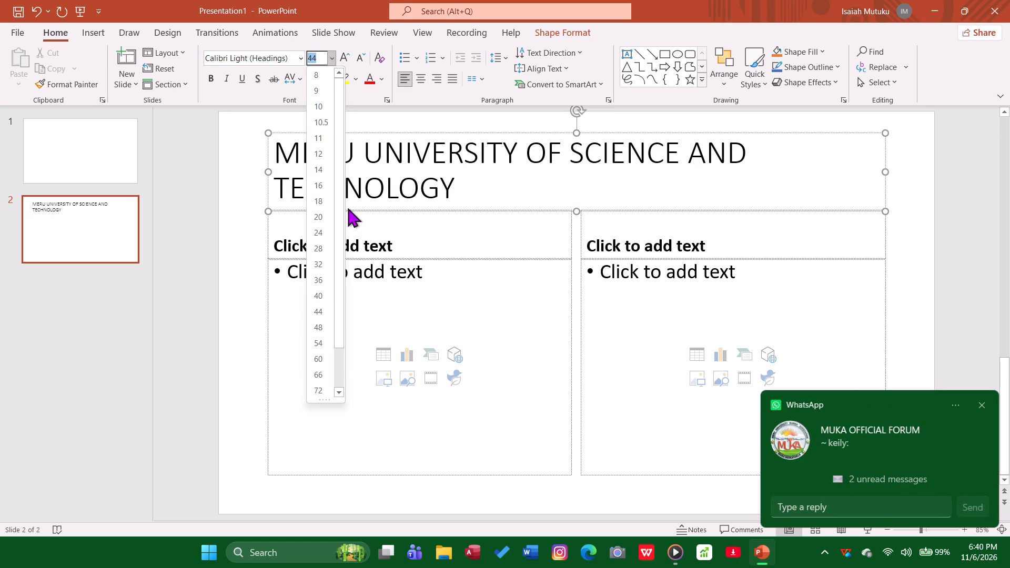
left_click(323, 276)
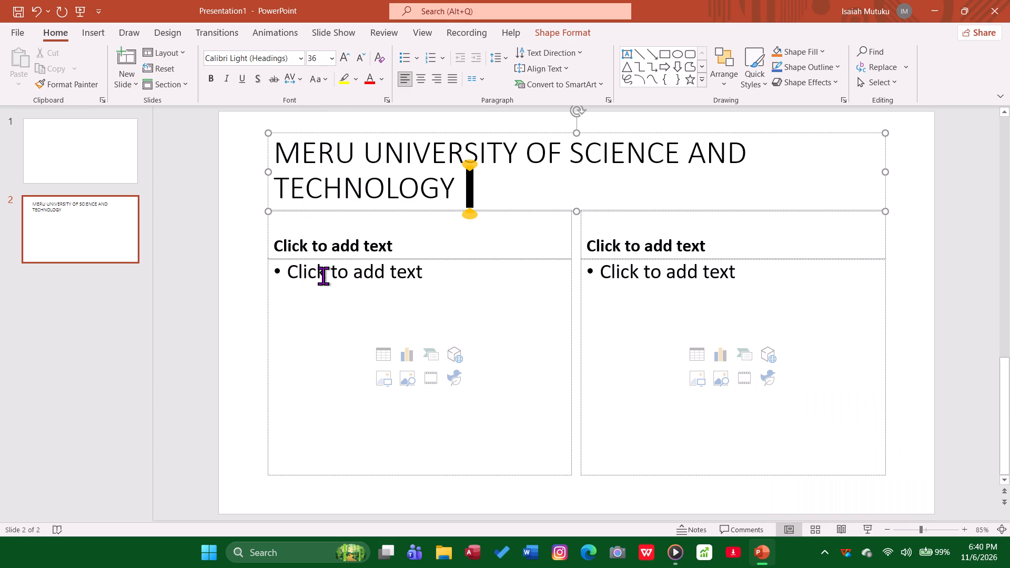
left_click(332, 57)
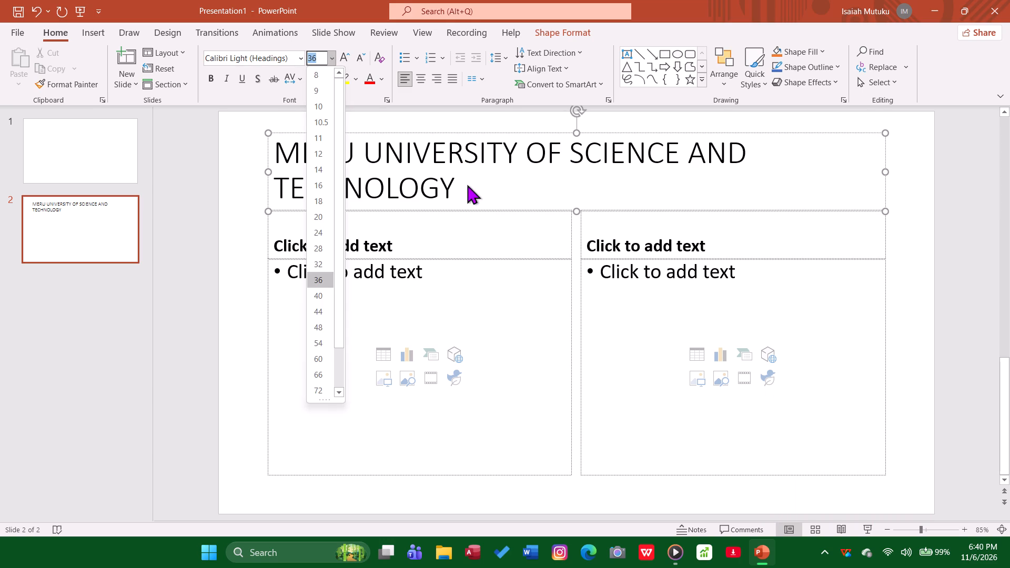
Select the entire title text "MERU UNIVERSITY OF SCIENCE AND TECHNOLOGY" on the Comparison slide.
left_click_drag(374, 198, 457, 192)
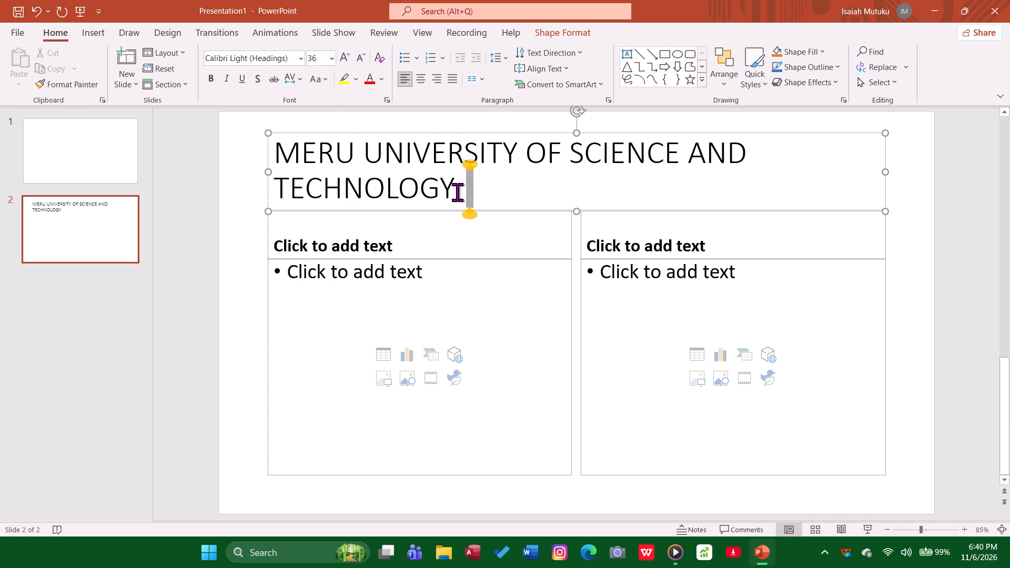
left_click_drag(457, 192, 283, 146)
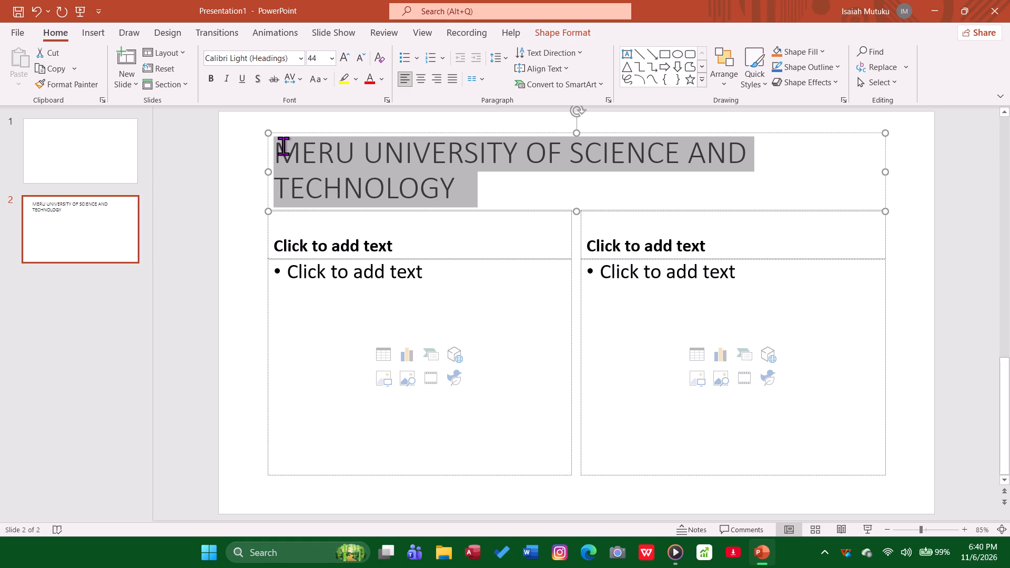
left_click_drag(283, 146, 283, 145)
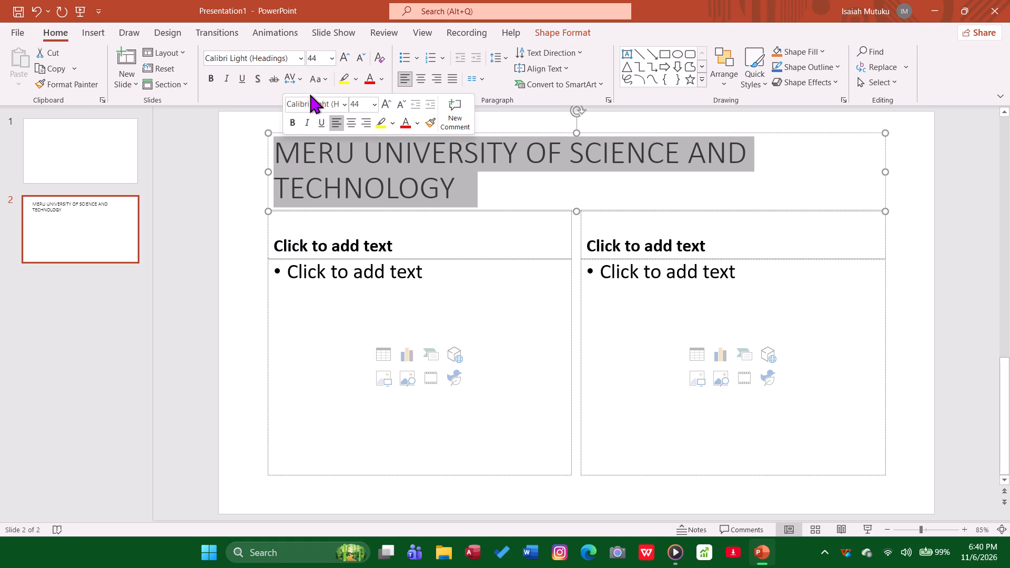
Set the font size of the whole slide title to 40.
left_click(327, 58)
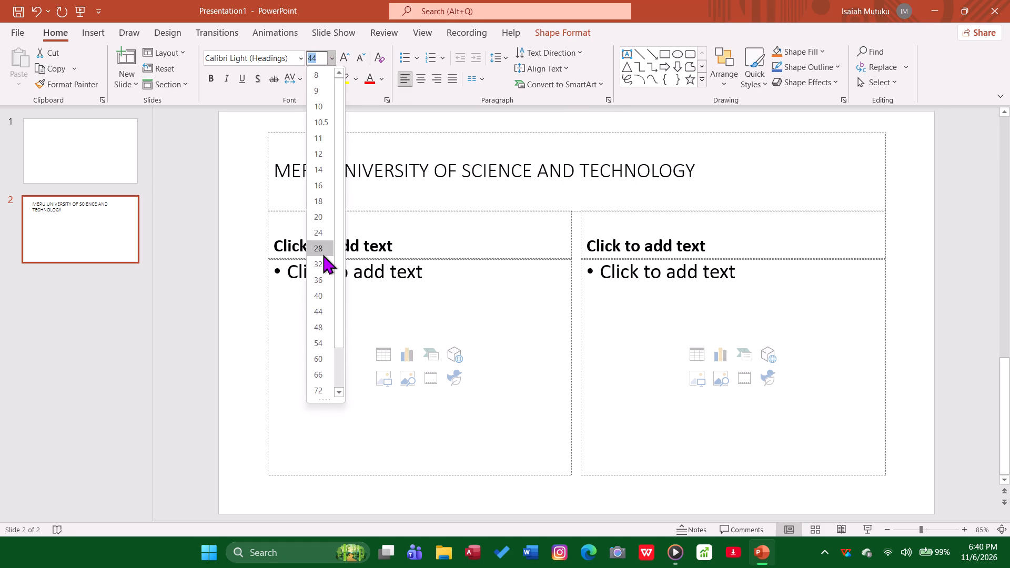
left_click(328, 288)
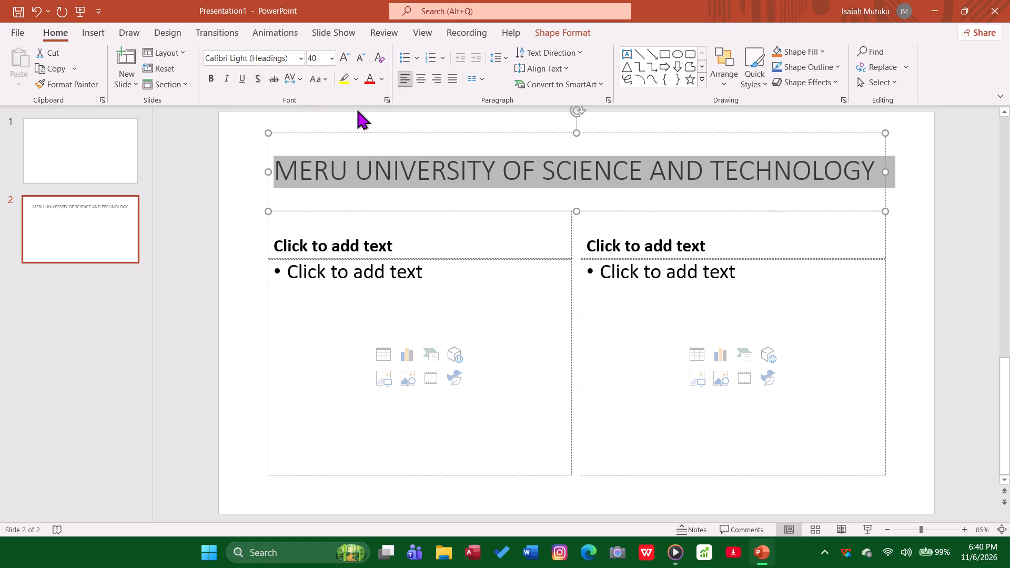
Change the slide title's font color to the darkest green of the theme colors.
left_click(376, 86)
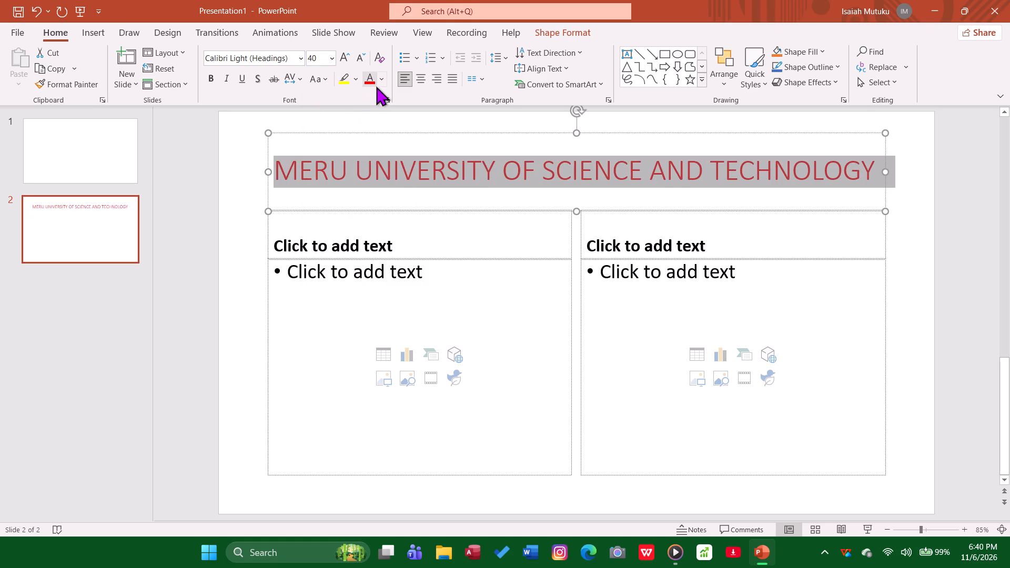
left_click(378, 83)
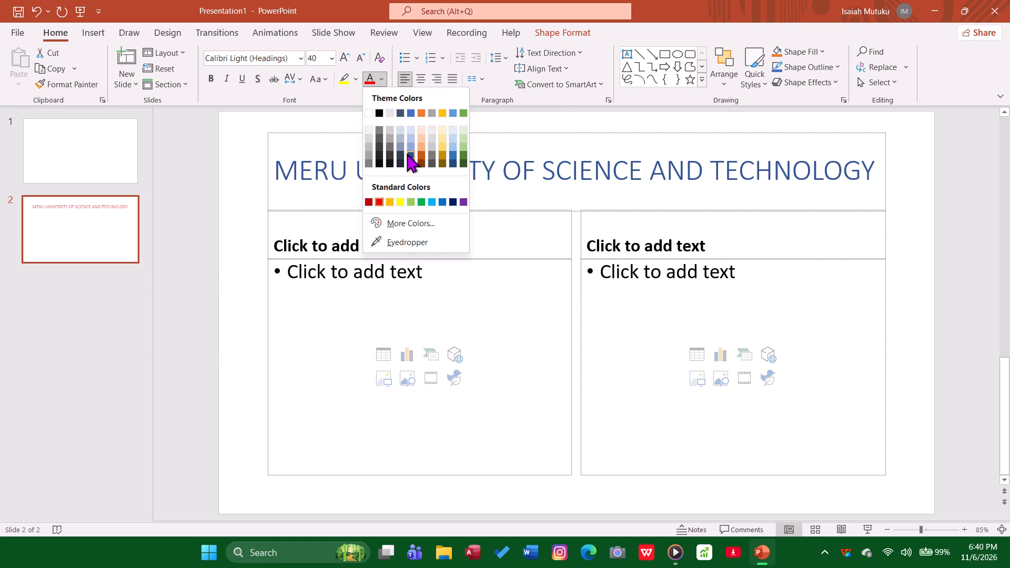
left_click(467, 163)
left_click(413, 207)
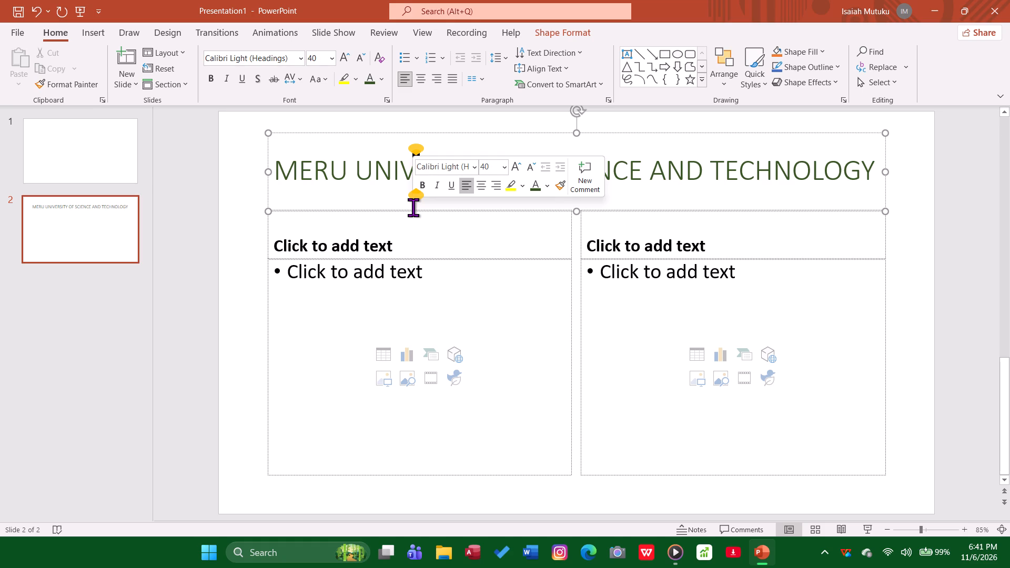
Enter "DCU" in the heading placeholder of the left comparison column.
left_click(332, 249)
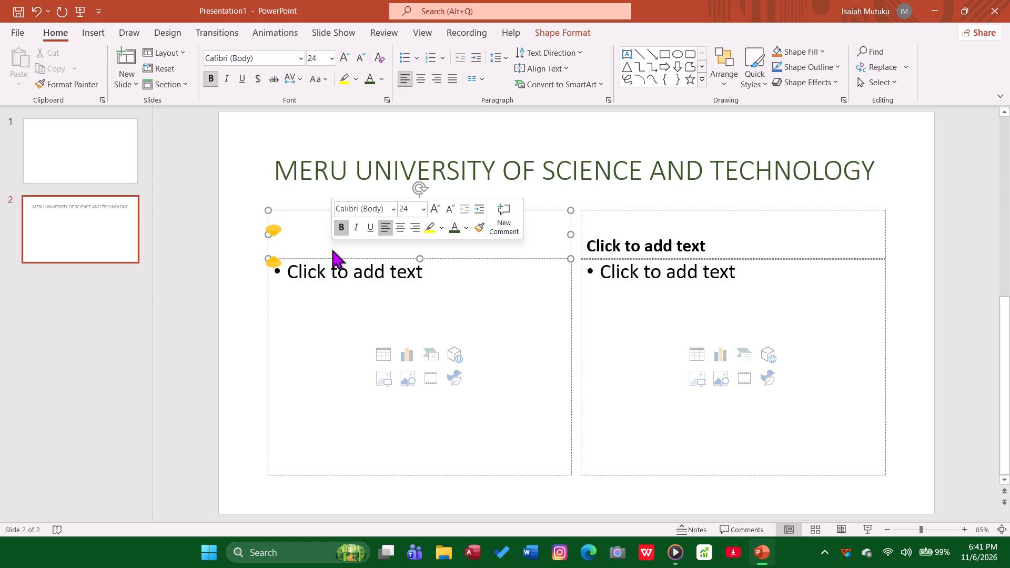
type("DCU")
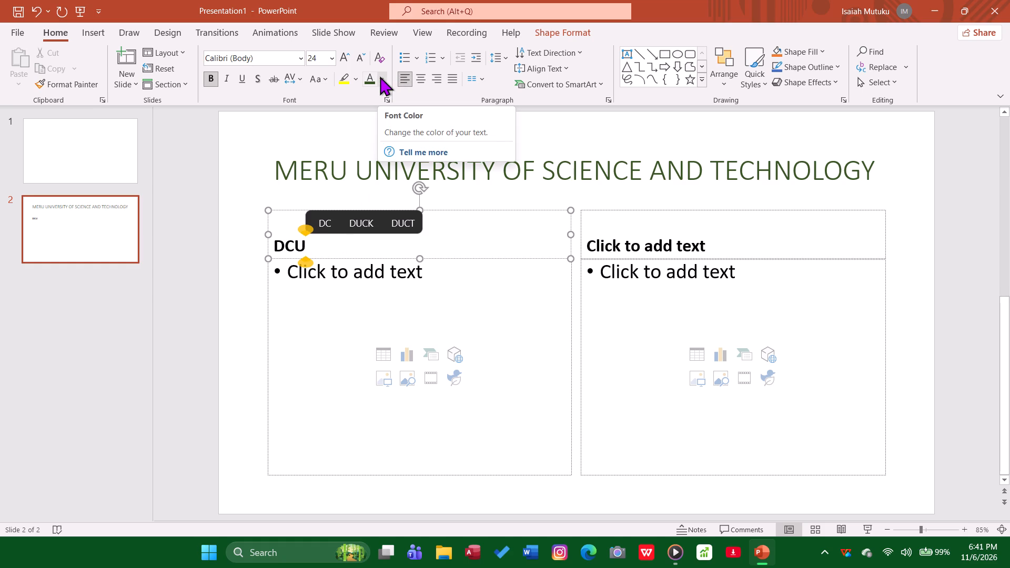
Apply a black theme font color at the end of the "DCU" heading.
left_click(319, 239)
left_click(319, 249)
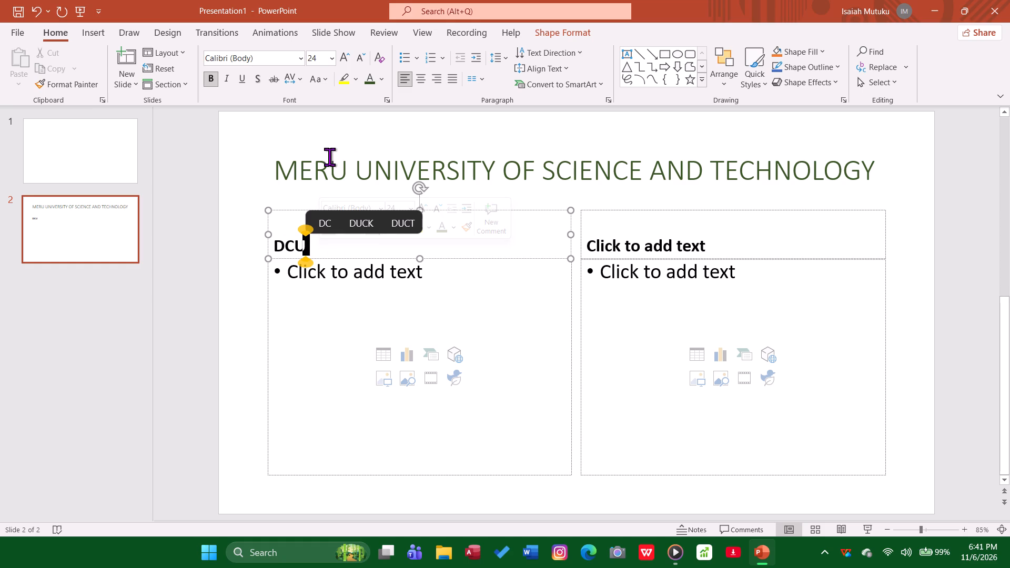
left_click(382, 73)
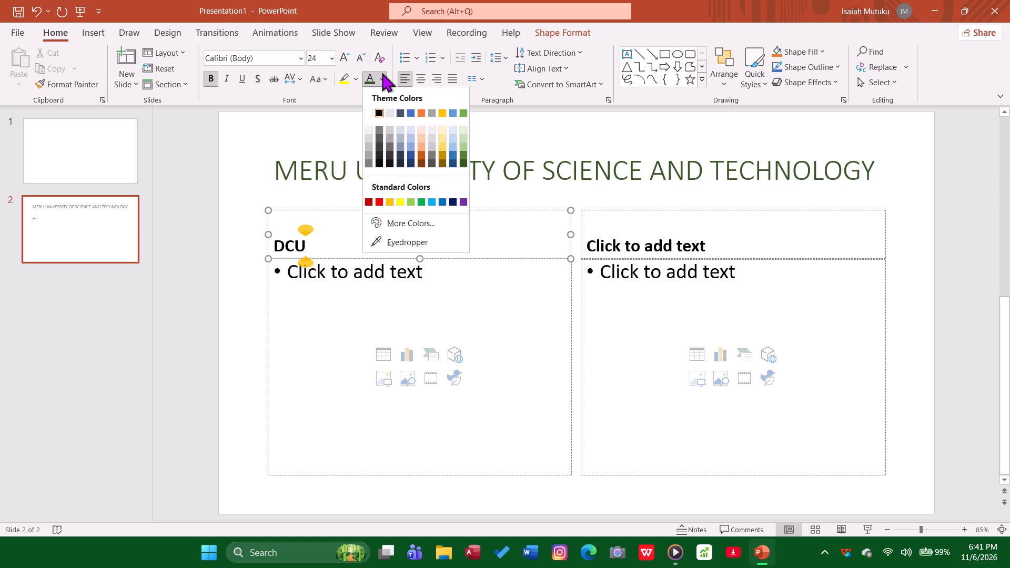
left_click(381, 159)
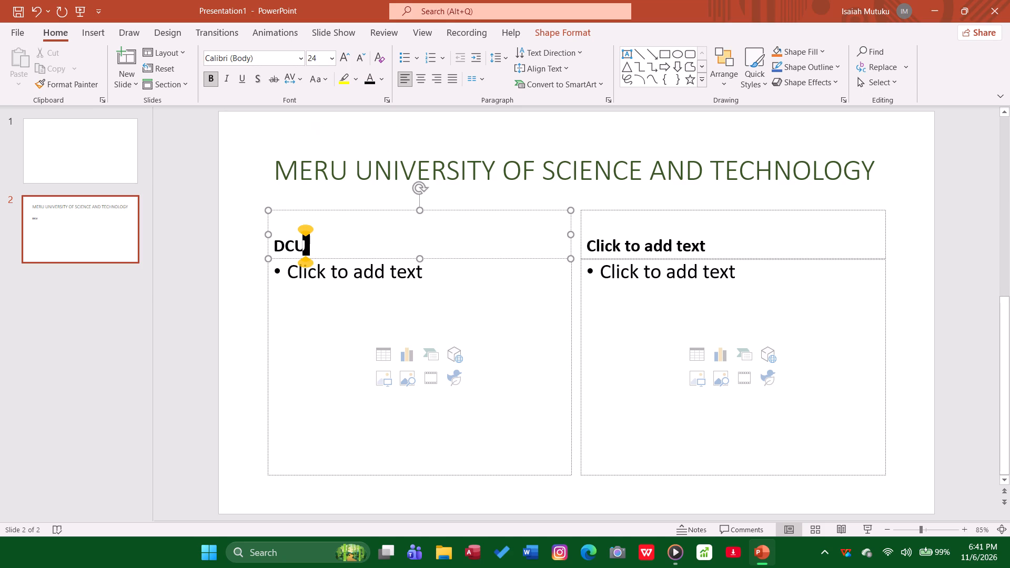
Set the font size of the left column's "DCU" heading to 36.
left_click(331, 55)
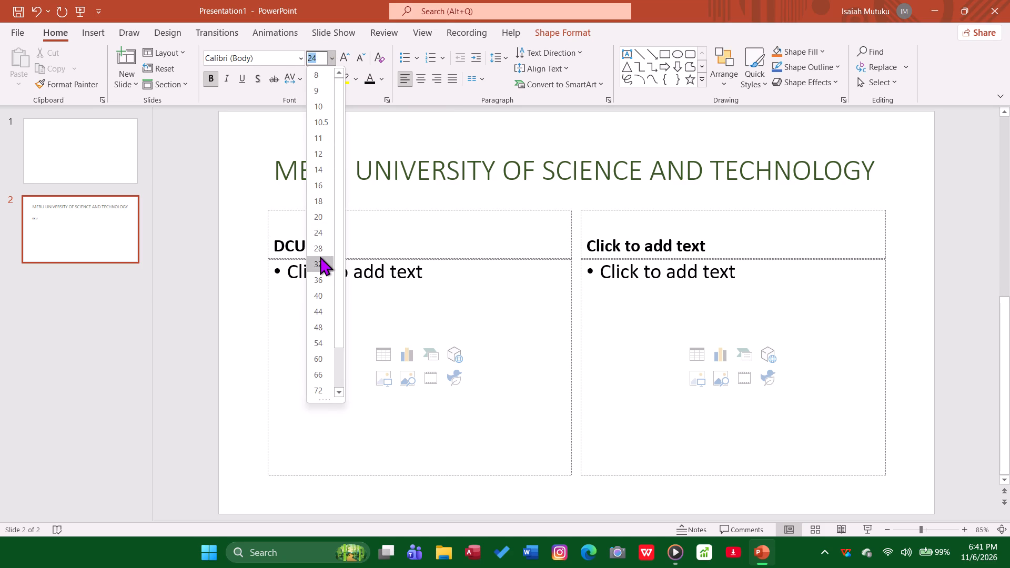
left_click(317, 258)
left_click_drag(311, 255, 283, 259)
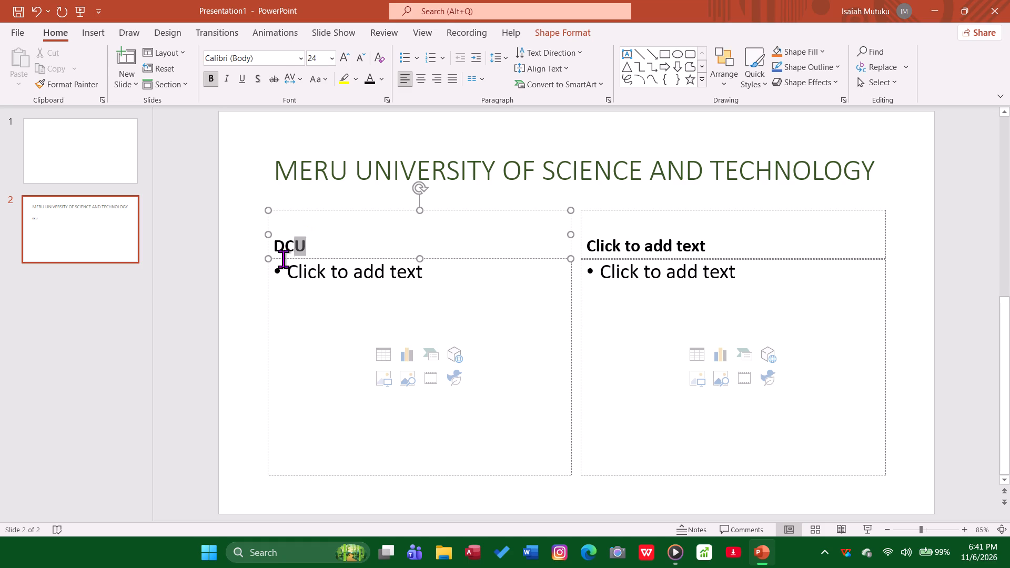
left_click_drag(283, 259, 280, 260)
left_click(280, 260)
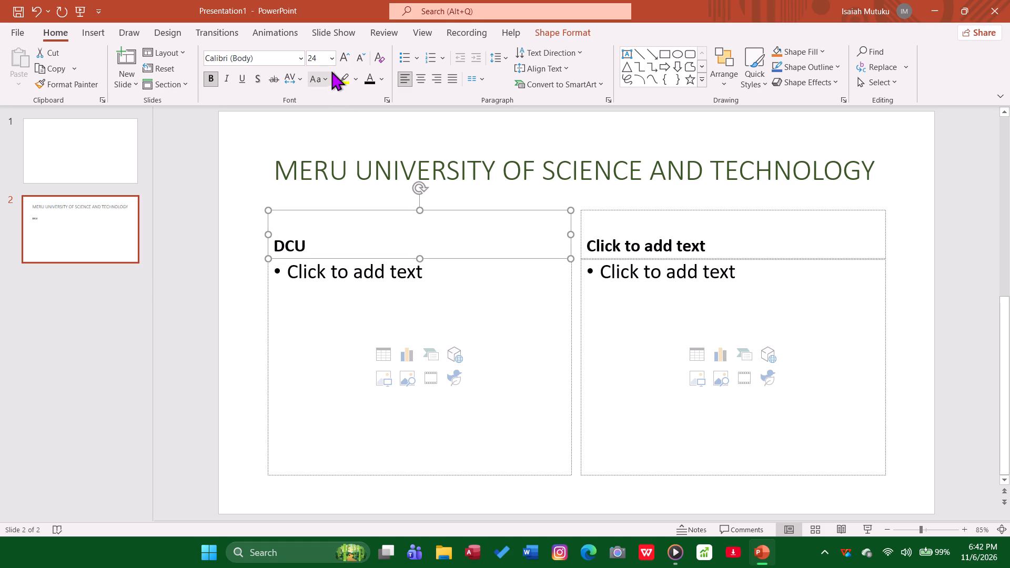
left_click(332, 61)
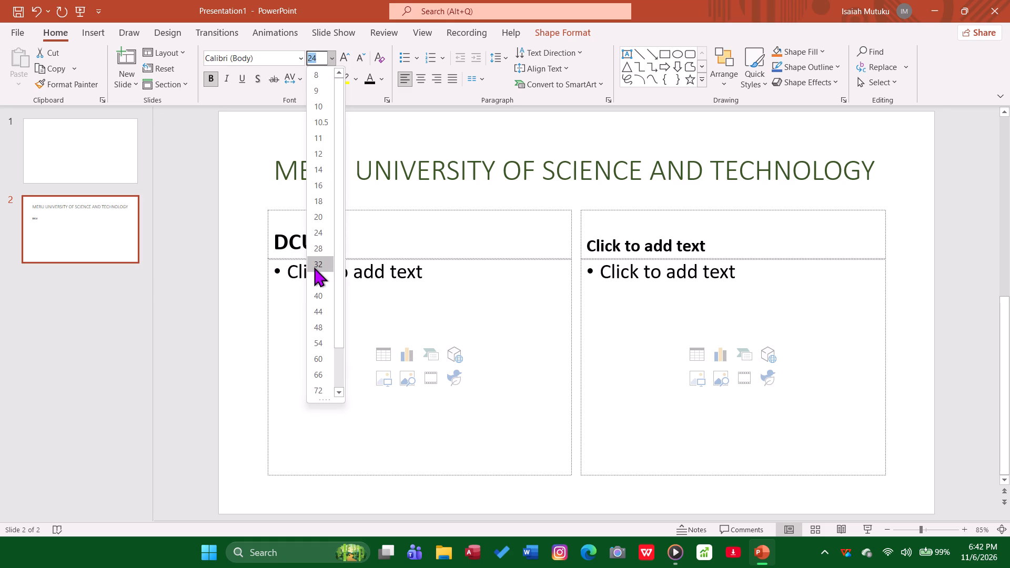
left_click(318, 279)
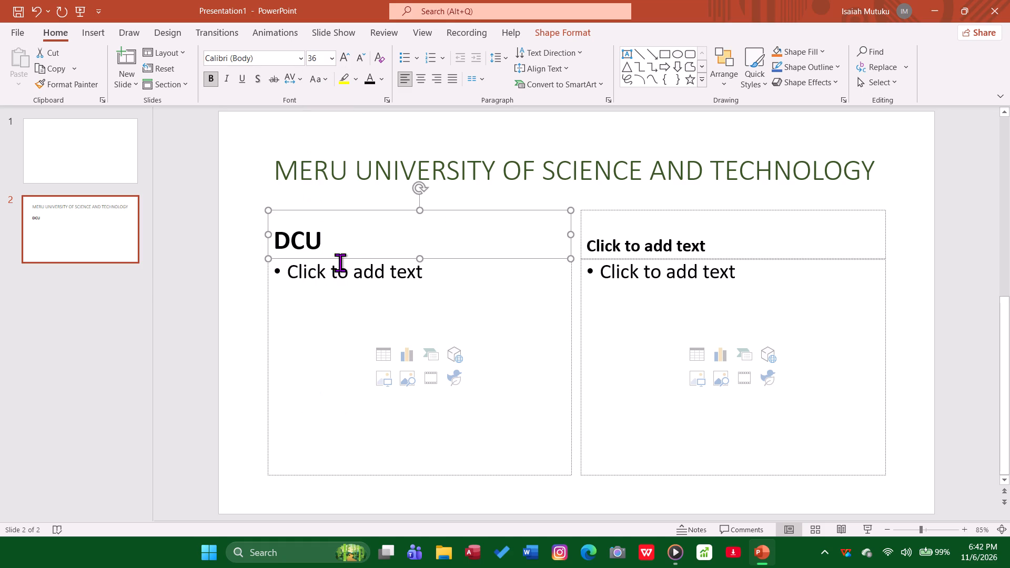
Extend the left column's heading so that it reads "DCU 3102".
left_click(330, 240)
left_click(330, 240)
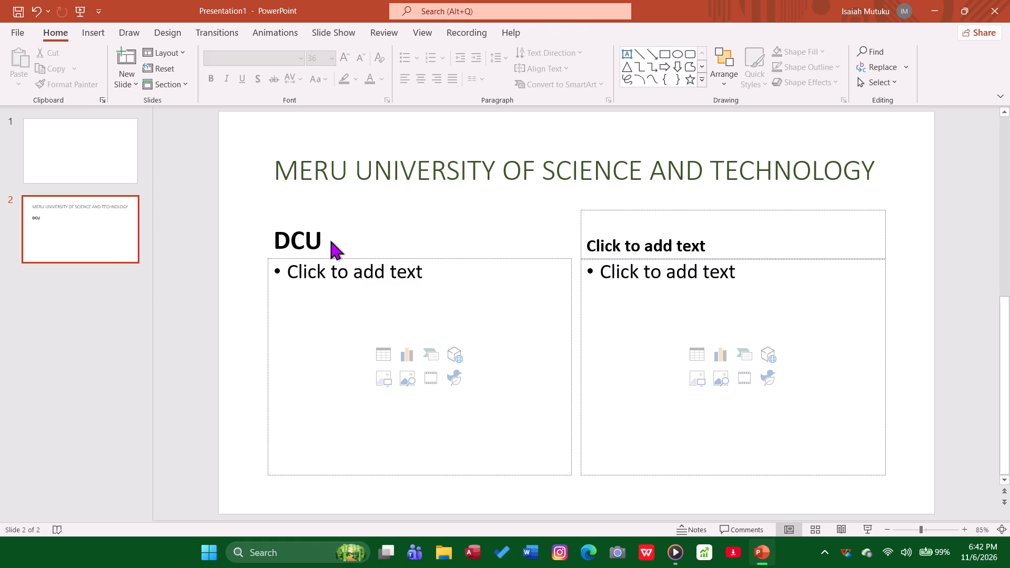
left_click(319, 237)
key("space")
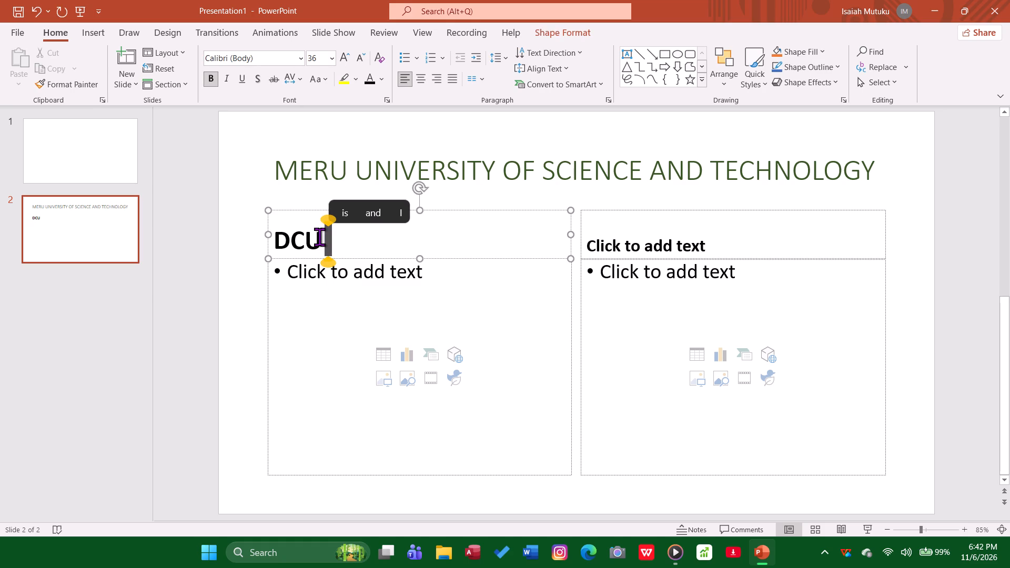
type("3102")
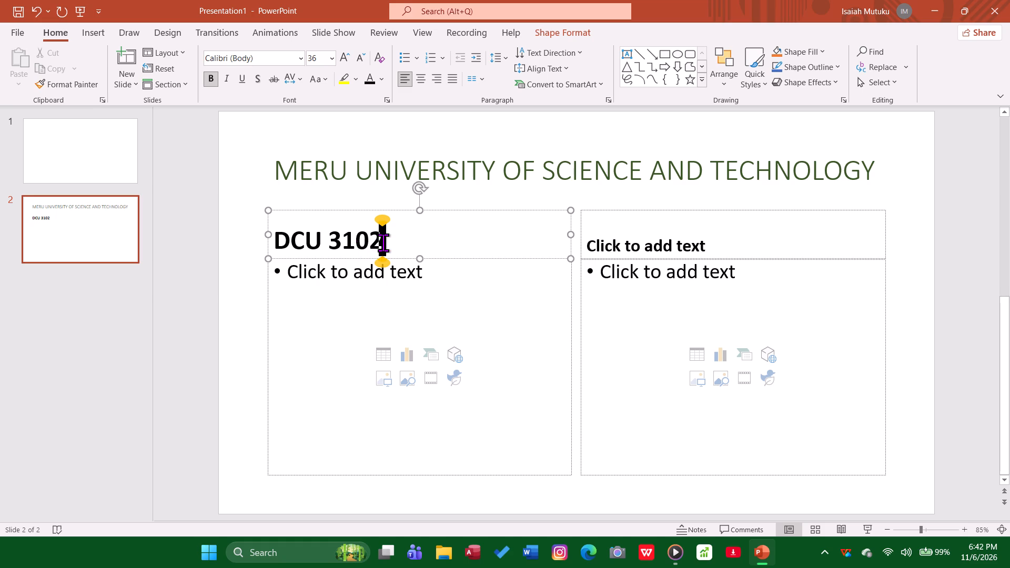
Set the font size of the entire "DCU 3102" heading to 18.
left_click_drag(383, 242, 259, 250)
left_click(259, 250)
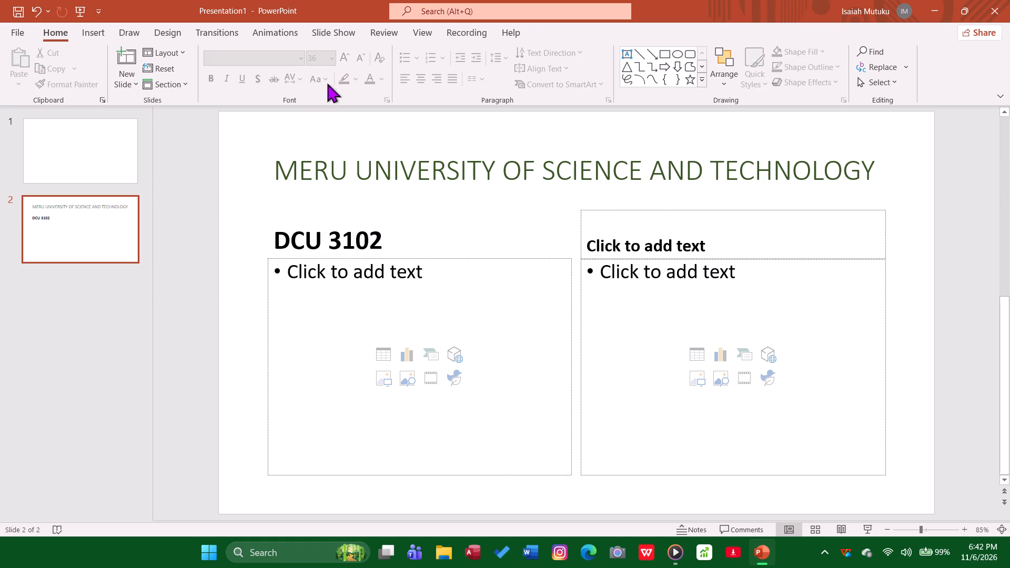
left_click(334, 58)
left_click_drag(380, 246, 296, 255)
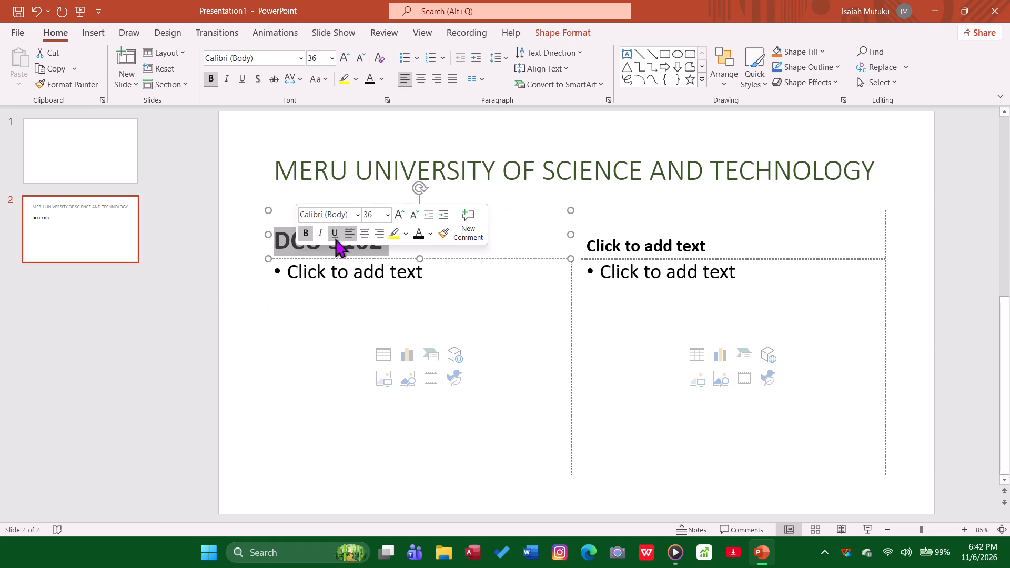
left_click(391, 218)
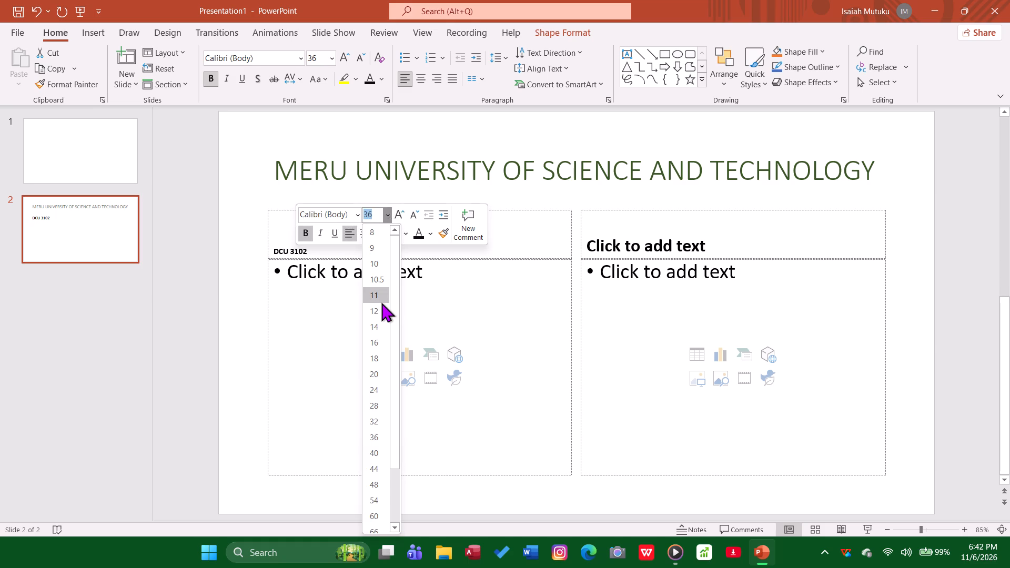
left_click(375, 353)
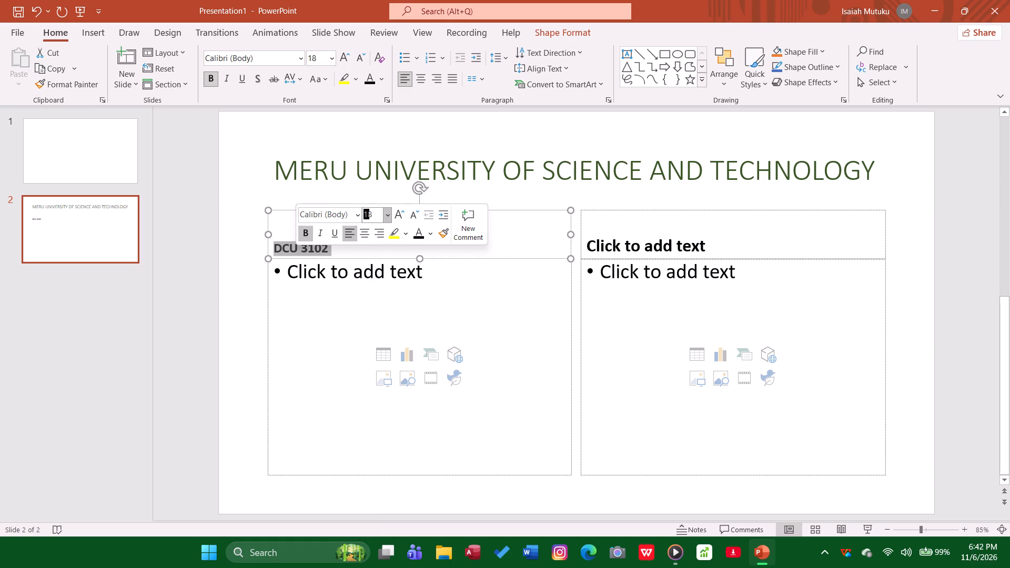
Add "COMMUNICATION" after "DCU 3102" in the left column's heading.
left_click(347, 257)
left_click(332, 247)
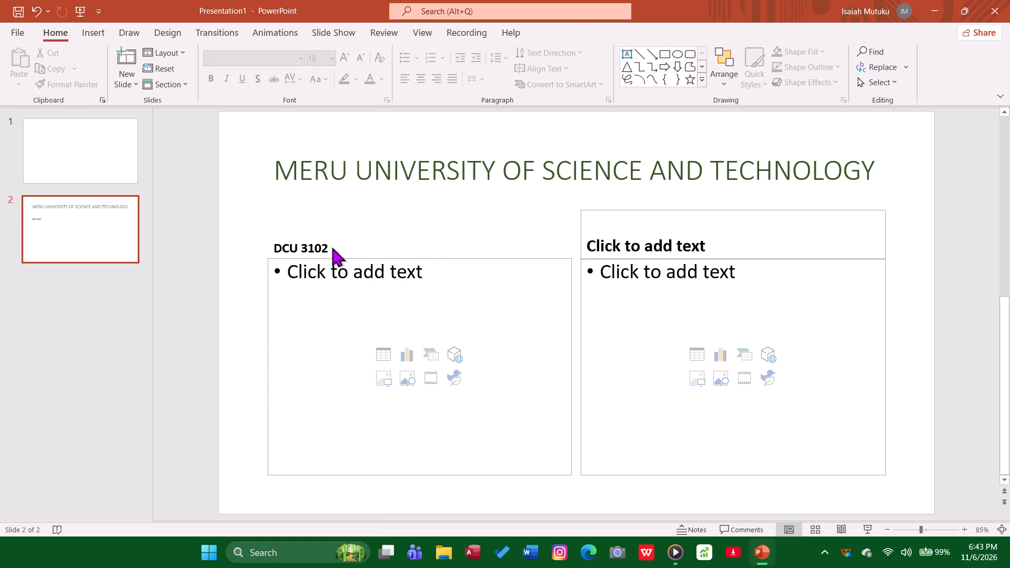
left_click(332, 247)
left_click(332, 247)
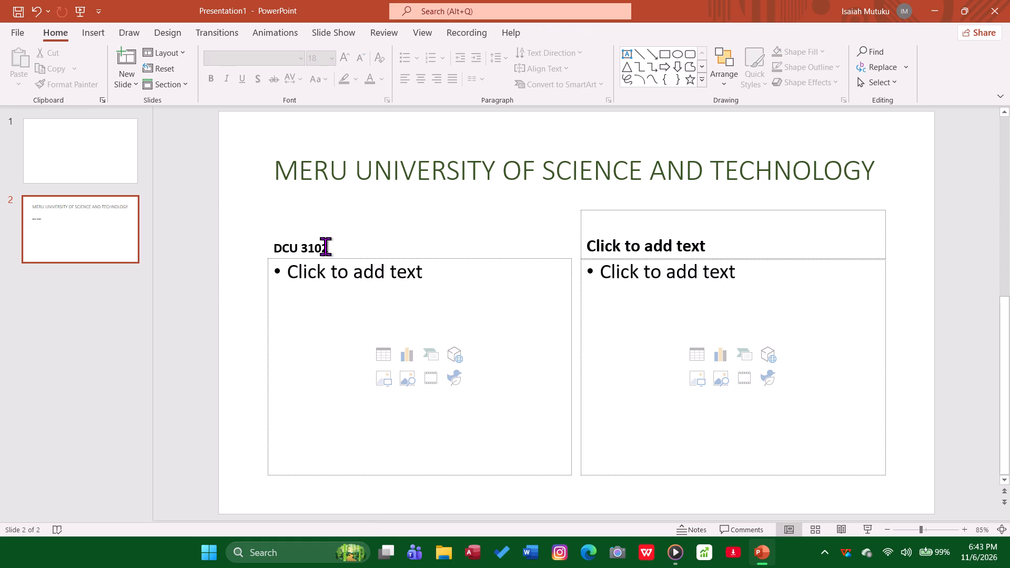
left_click(325, 246)
key("space")
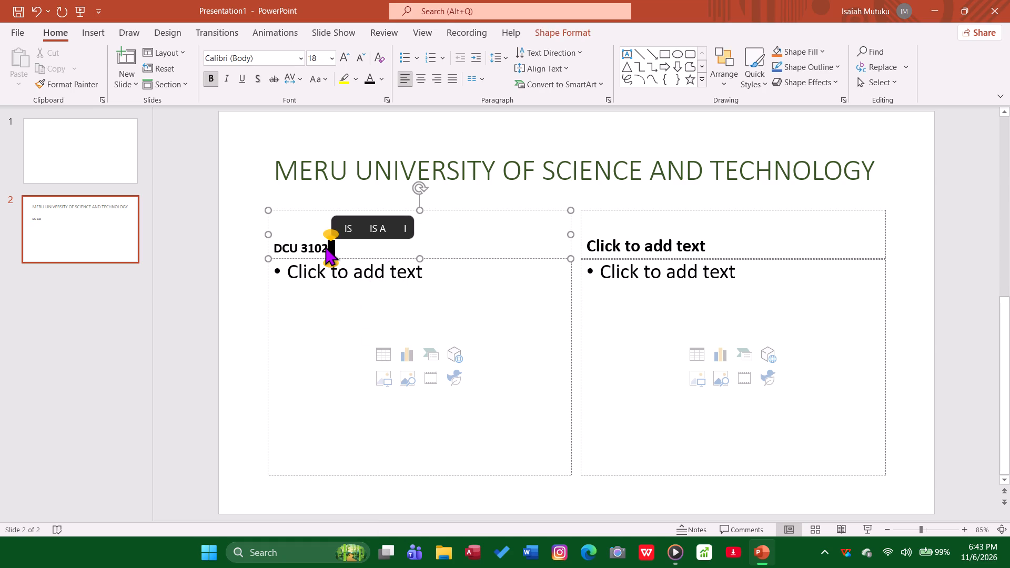
type("COMMUNI")
type("CAT")
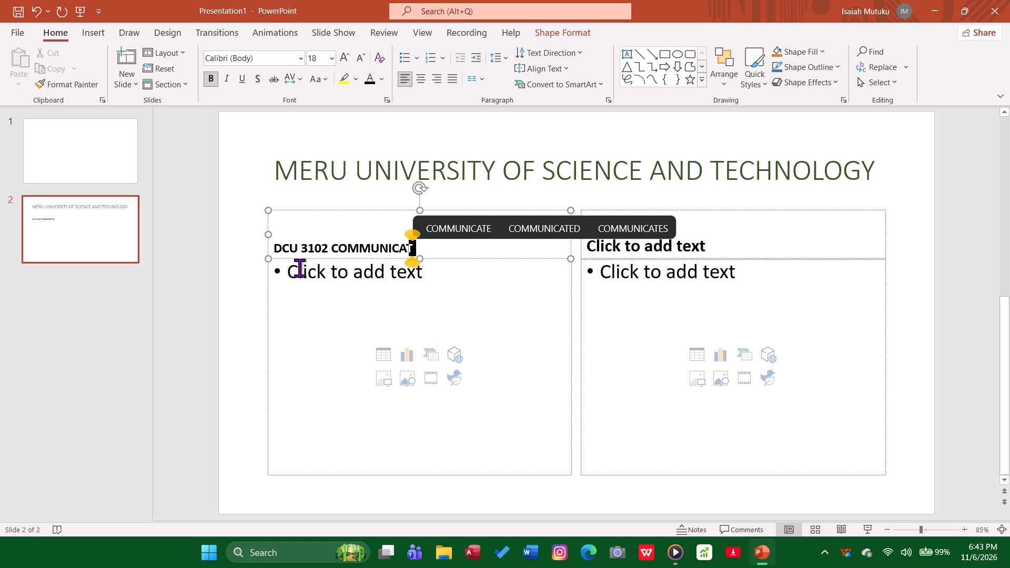
type("ION")
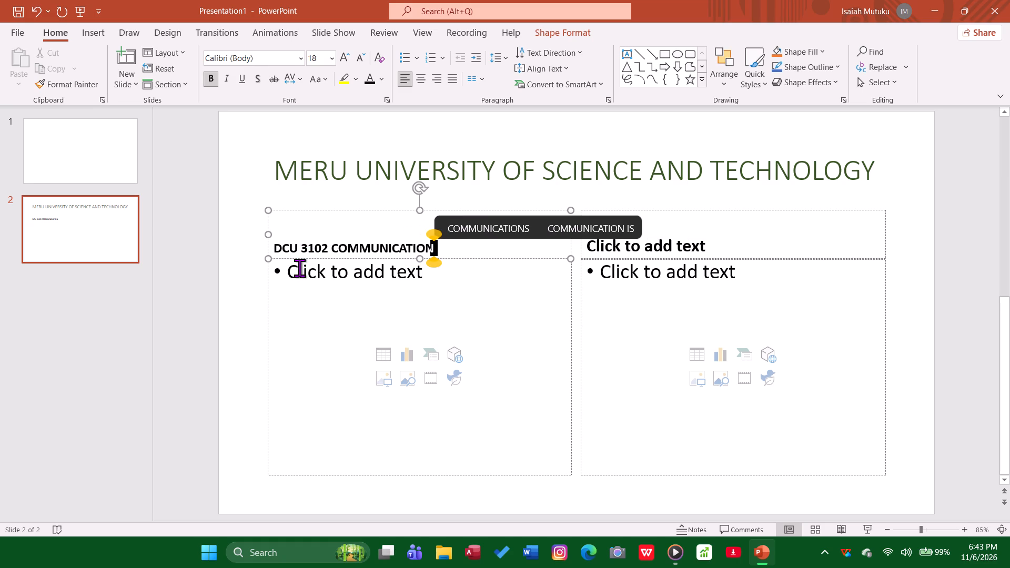
Add "SKILLS" to the end of the "DCU 3102 COMMUNICATION" heading in the left column.
key("space")
type("SKILLS")
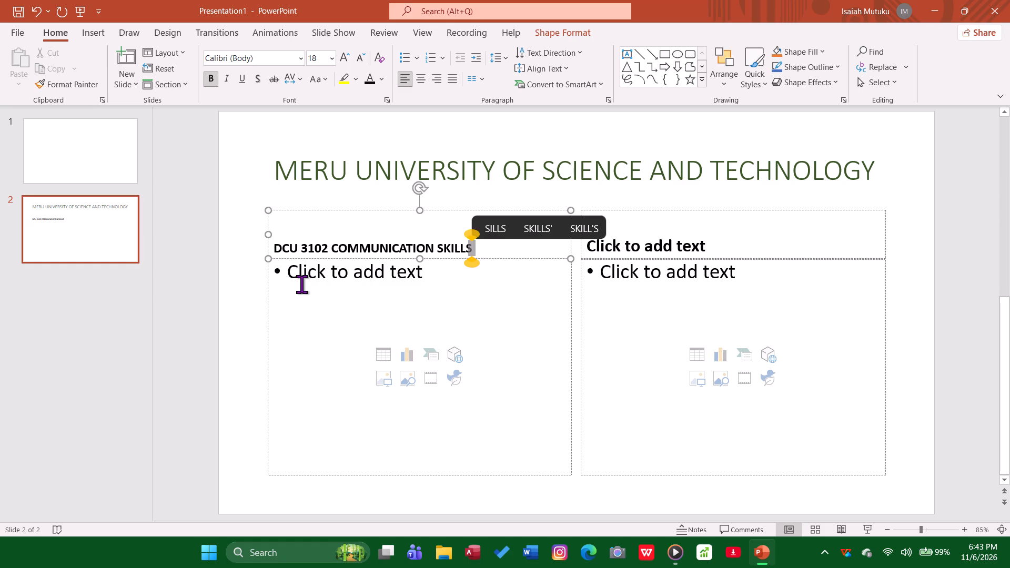
Enter "NAMES" as the first bullet in the left column's content area.
left_click(289, 270)
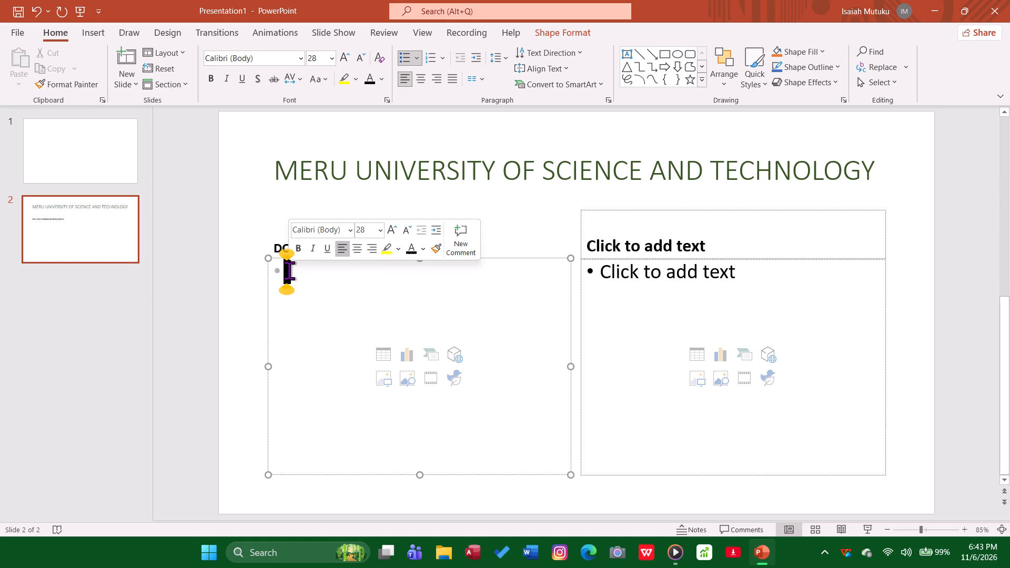
type("NA")
type("MES")
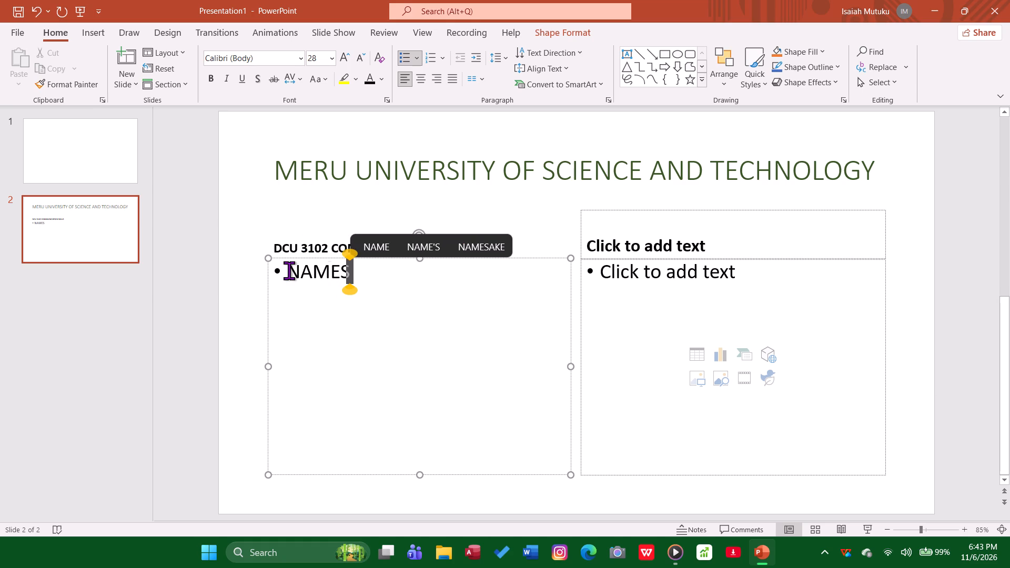
Underline the whole word "NAMES" in the left column's bullet, retyping its final "S" so that it matches.
left_click_drag(341, 269, 360, 272)
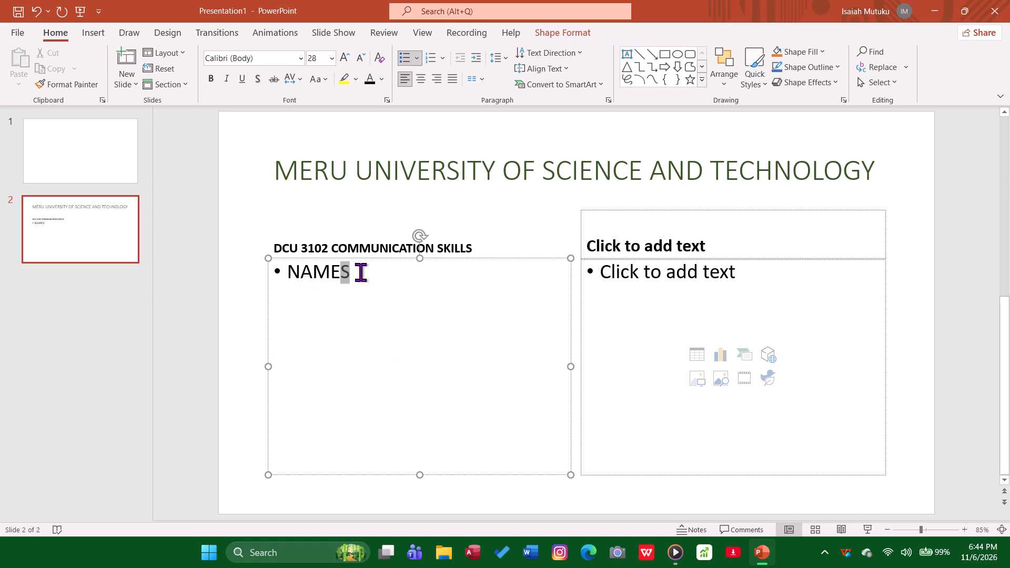
left_click_drag(360, 272, 266, 279)
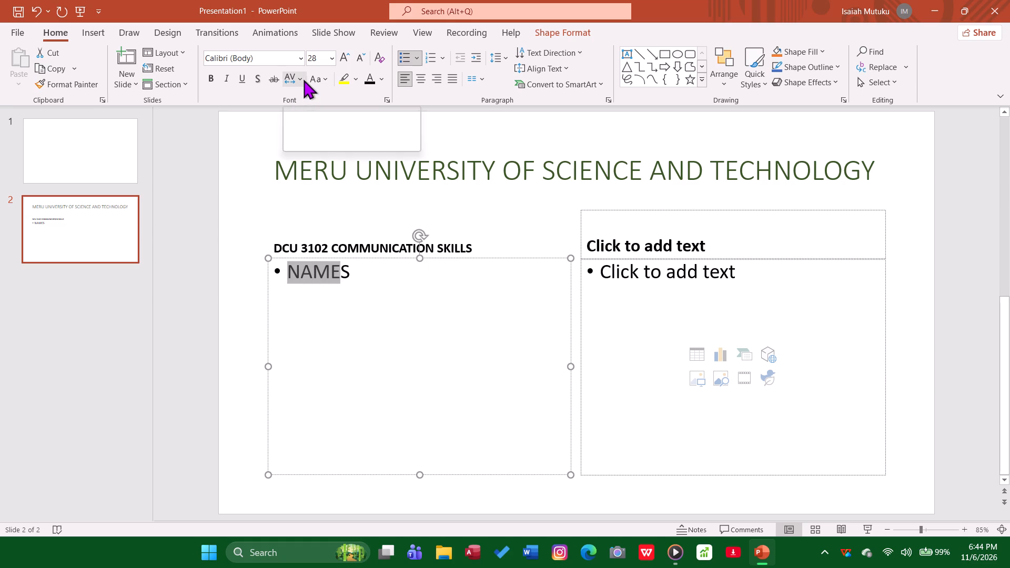
left_click(245, 83)
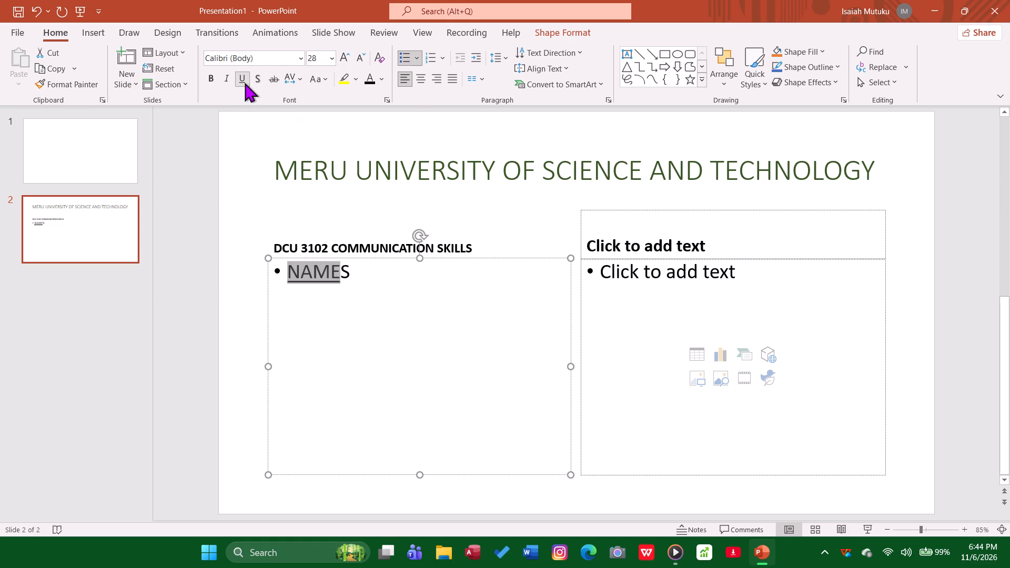
left_click(353, 277)
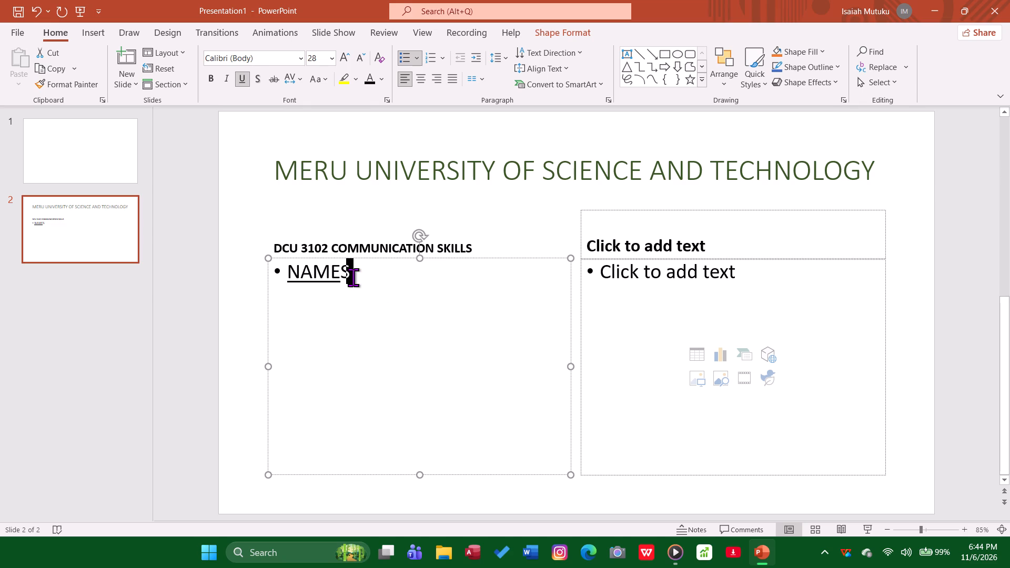
key("BackSpace")
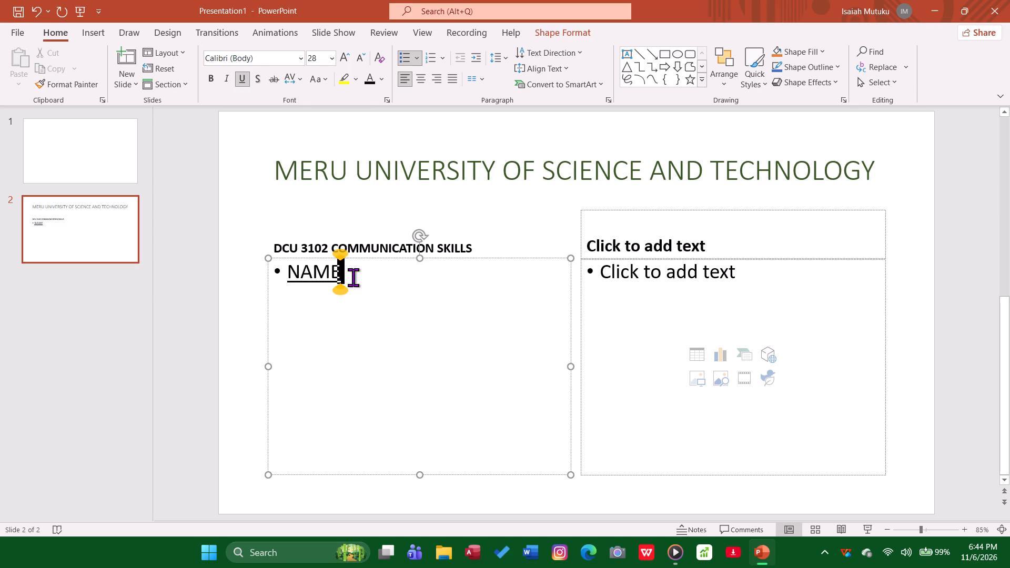
key("s")
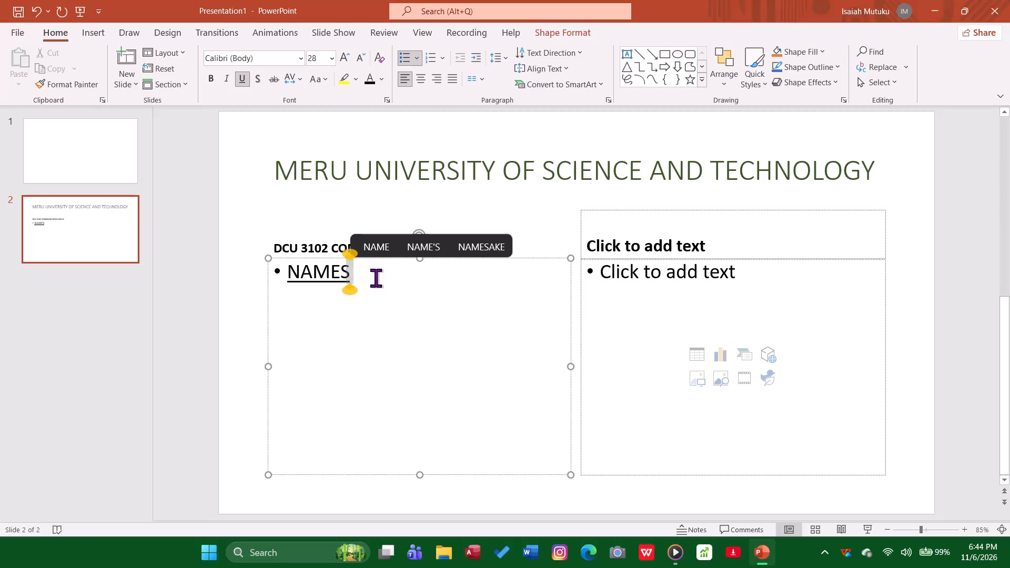
left_click(376, 278)
left_click(376, 278)
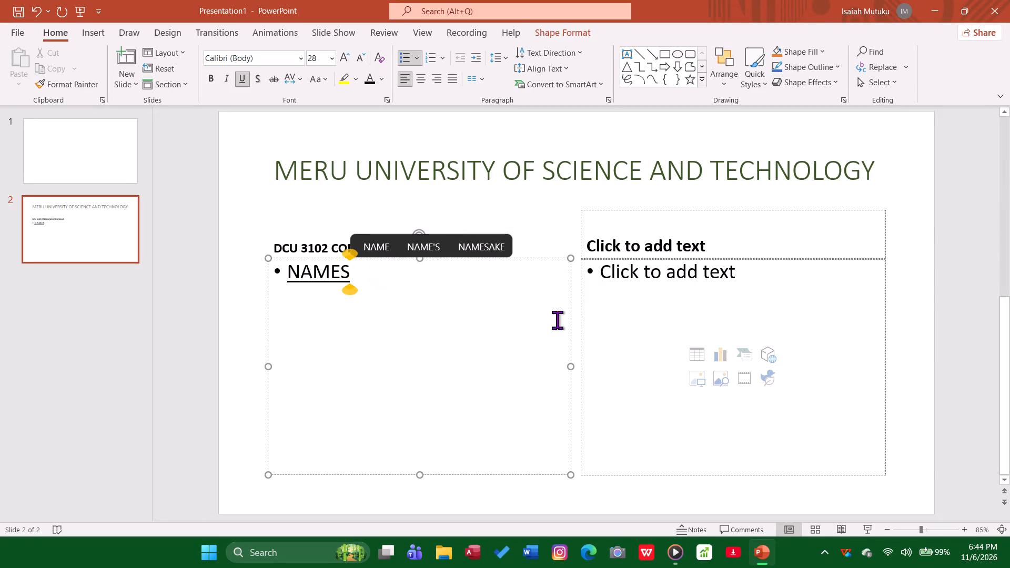
Enter "REG" as the first bullet in the right column's content area and underline it.
left_click(597, 262)
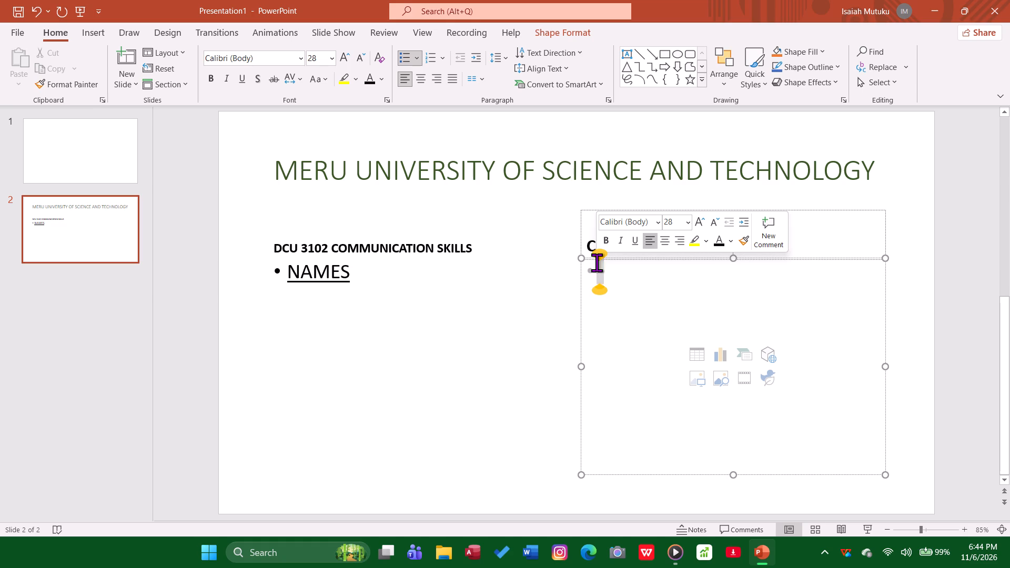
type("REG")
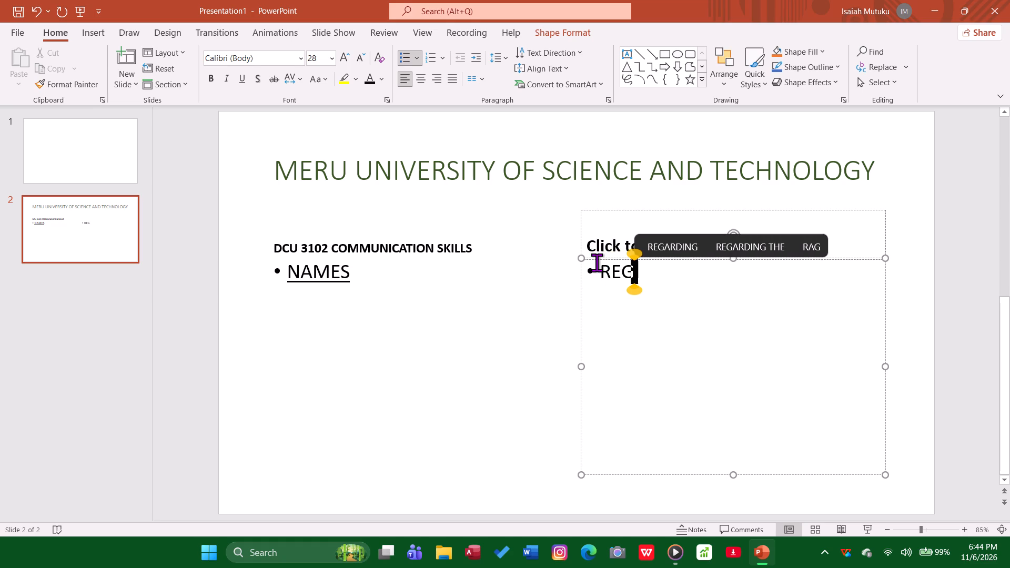
left_click_drag(632, 272, 597, 277)
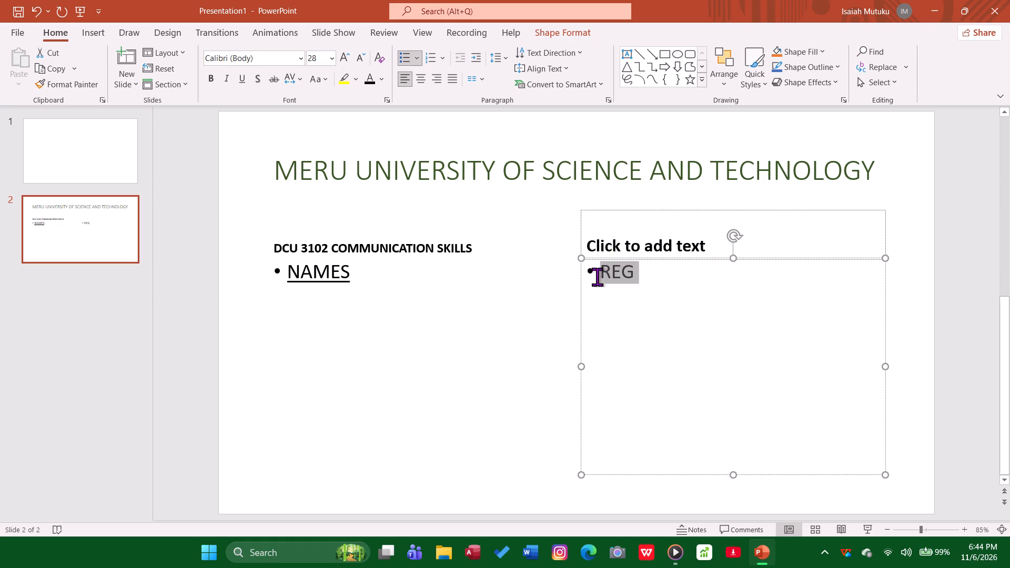
left_click_drag(597, 277, 599, 277)
left_click_drag(599, 277, 243, 80)
left_click(243, 80)
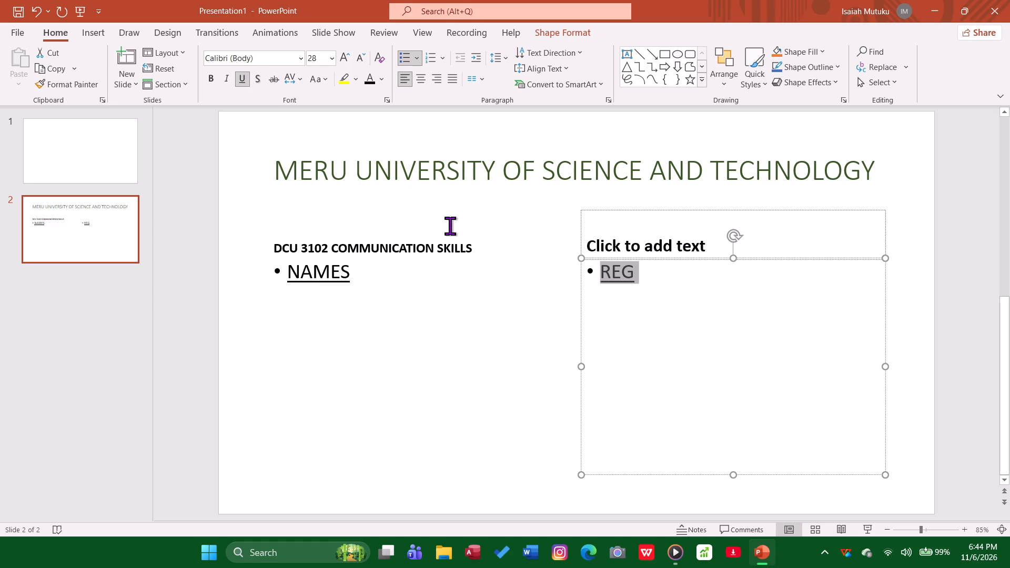
Complete the underlined "REG" bullet in the right column so that it reads "REGISTRATION NUMBERS".
left_click(637, 278)
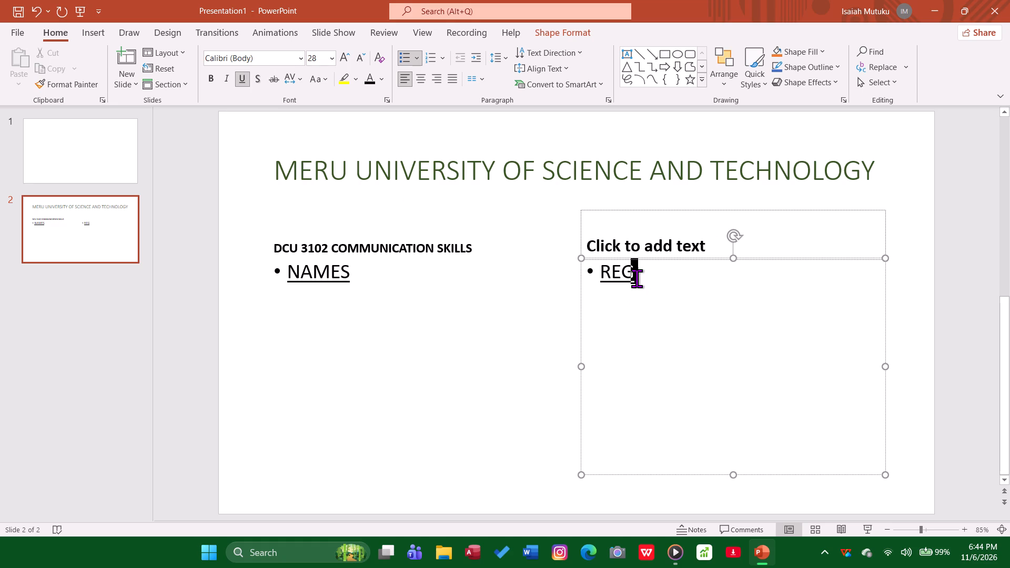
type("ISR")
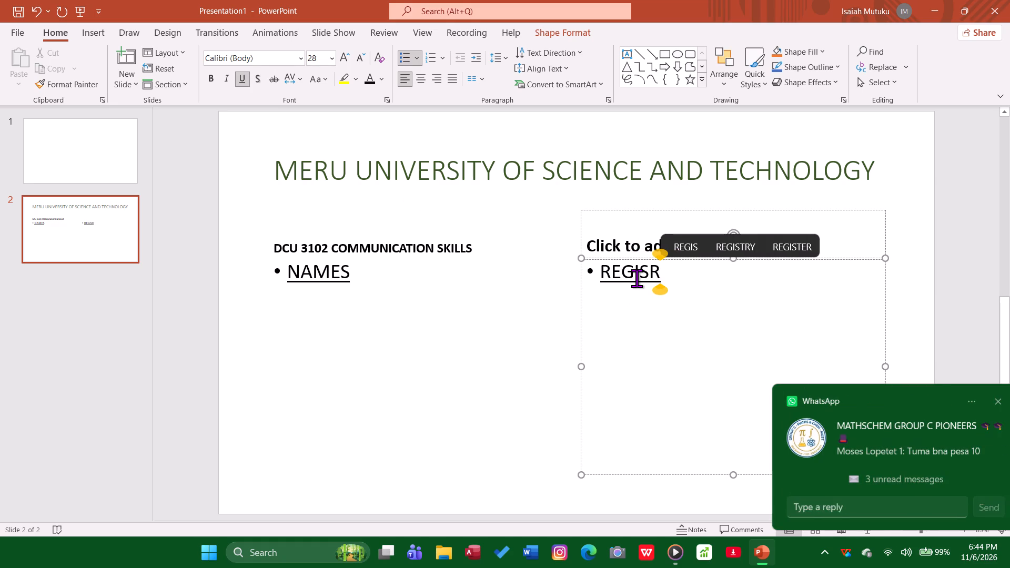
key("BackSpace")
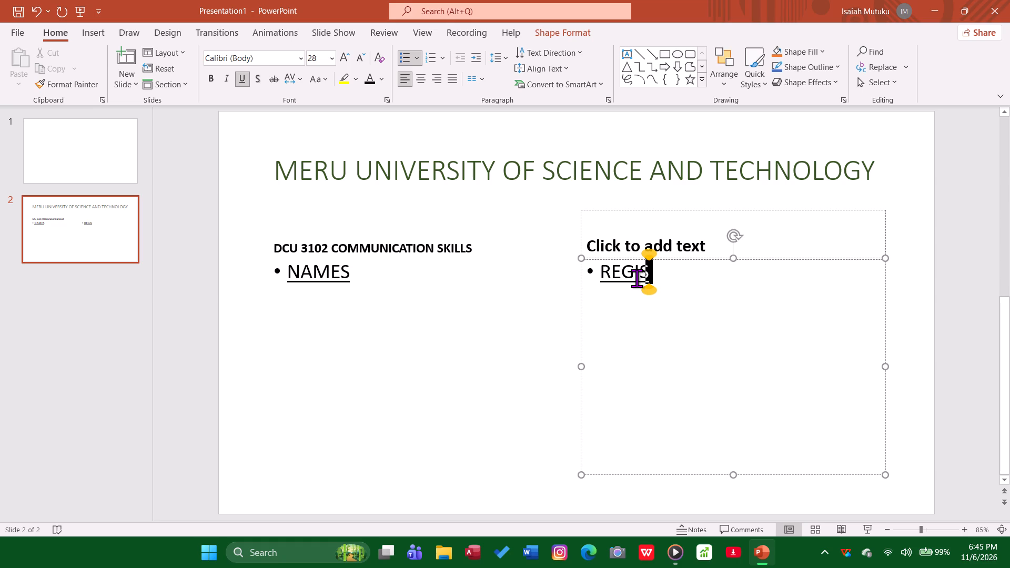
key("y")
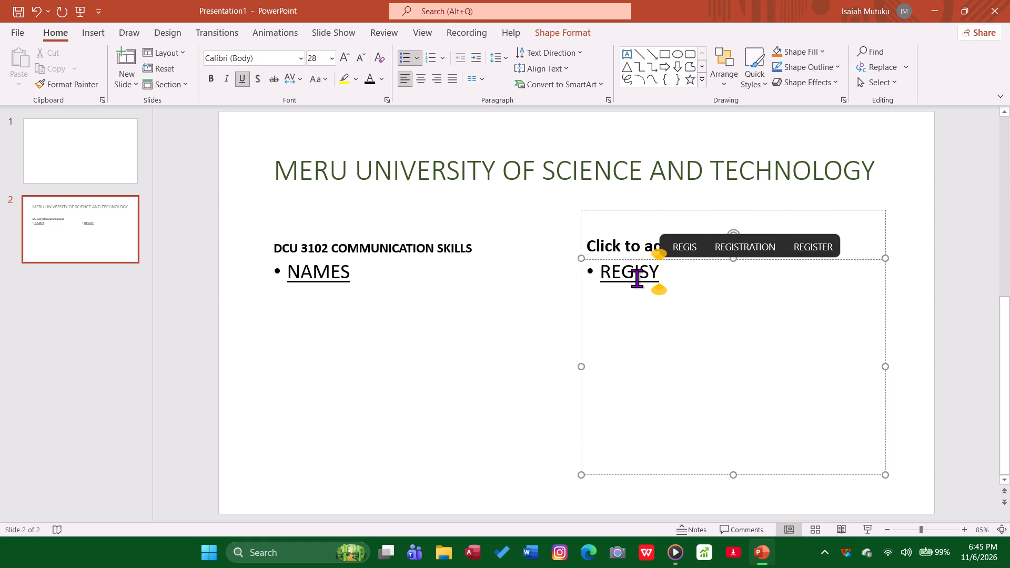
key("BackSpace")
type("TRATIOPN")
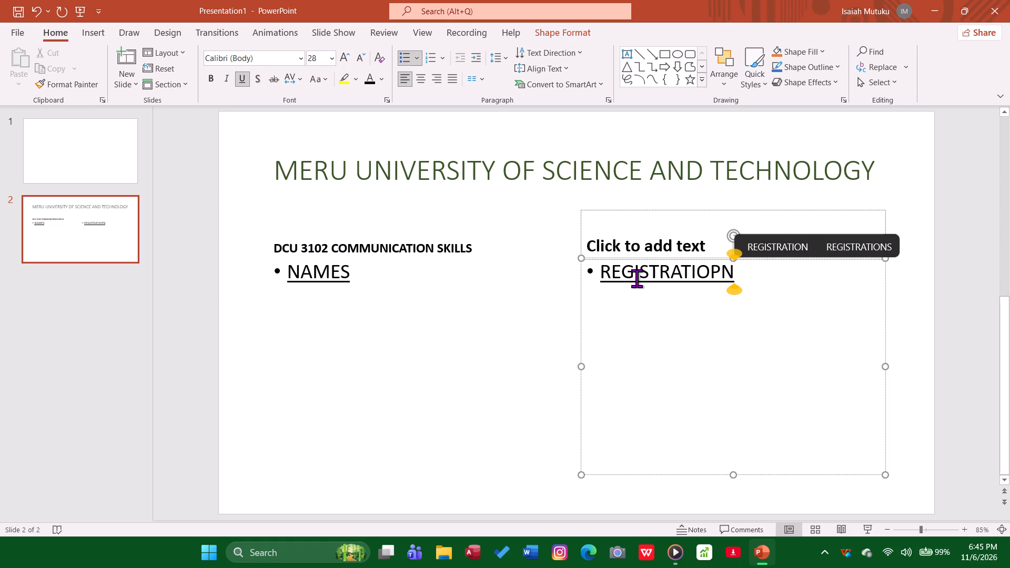
left_click(777, 246)
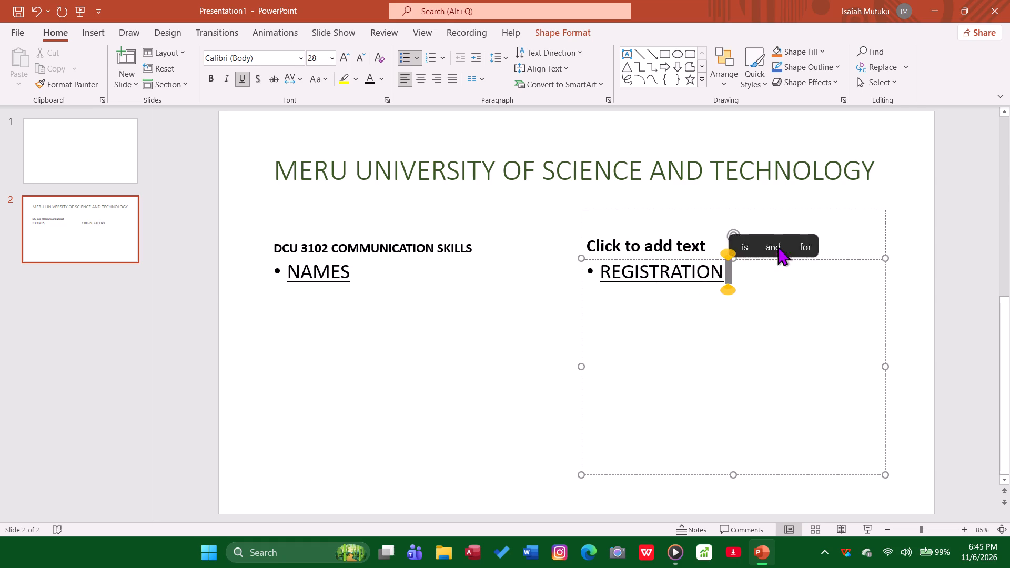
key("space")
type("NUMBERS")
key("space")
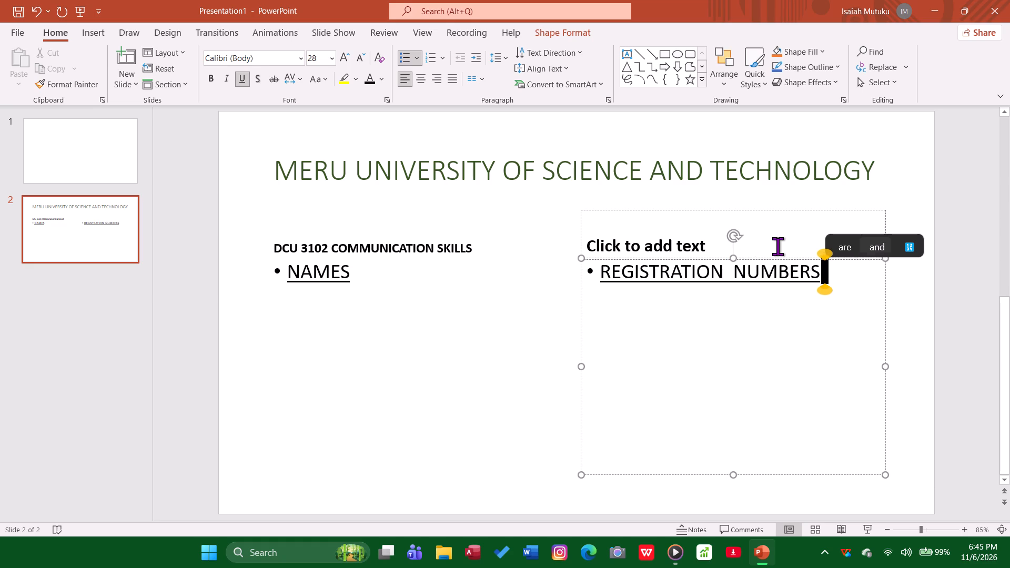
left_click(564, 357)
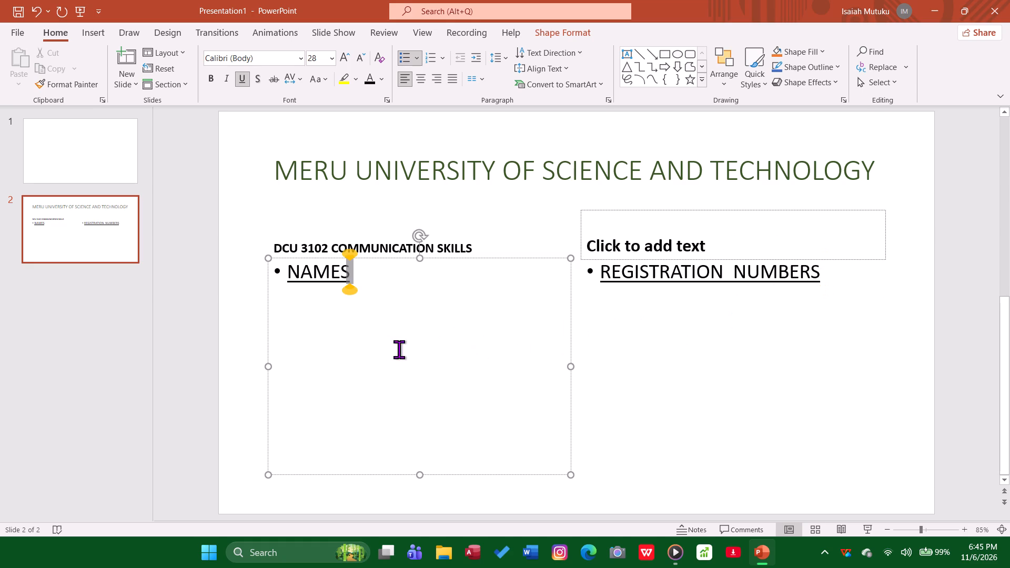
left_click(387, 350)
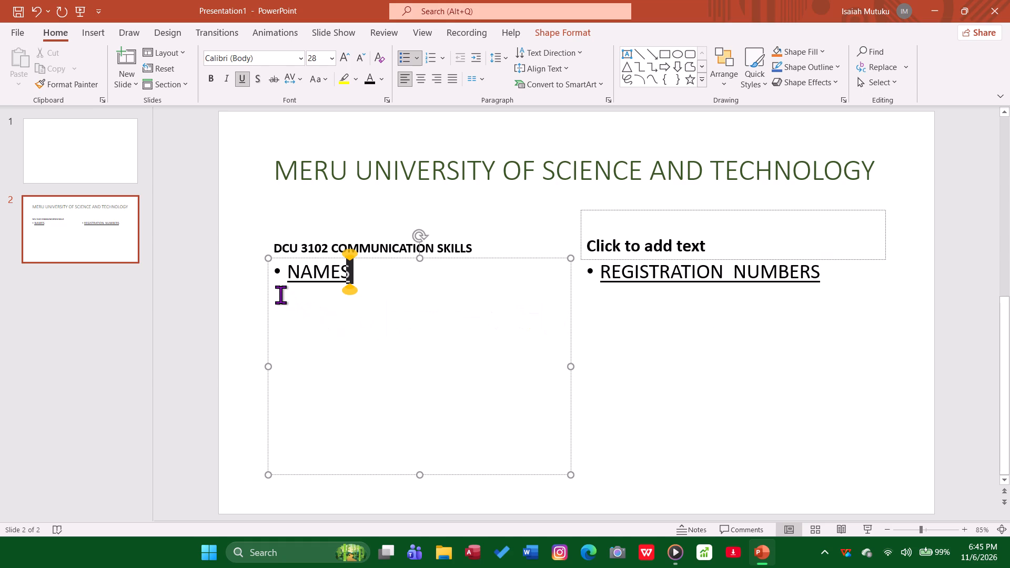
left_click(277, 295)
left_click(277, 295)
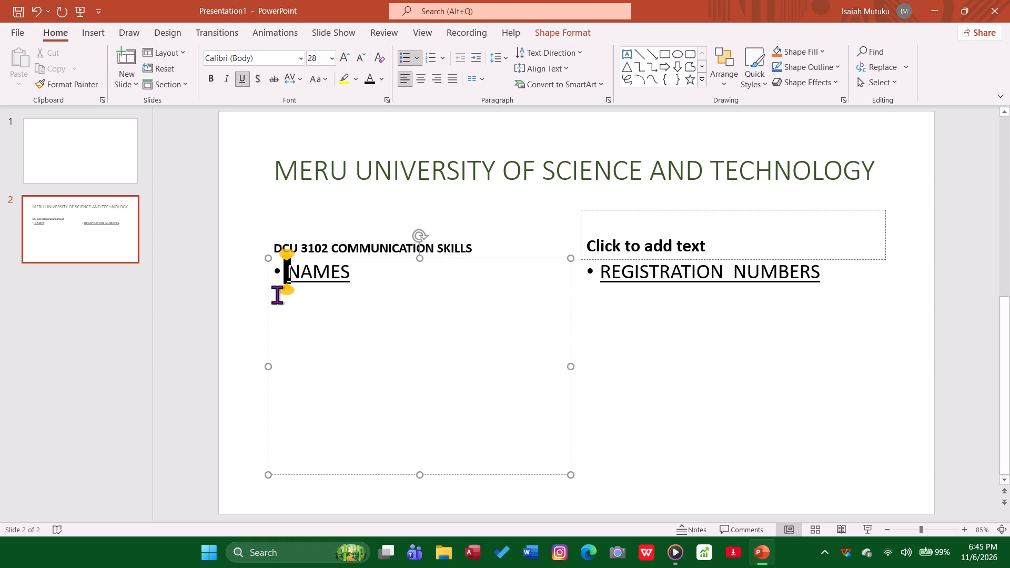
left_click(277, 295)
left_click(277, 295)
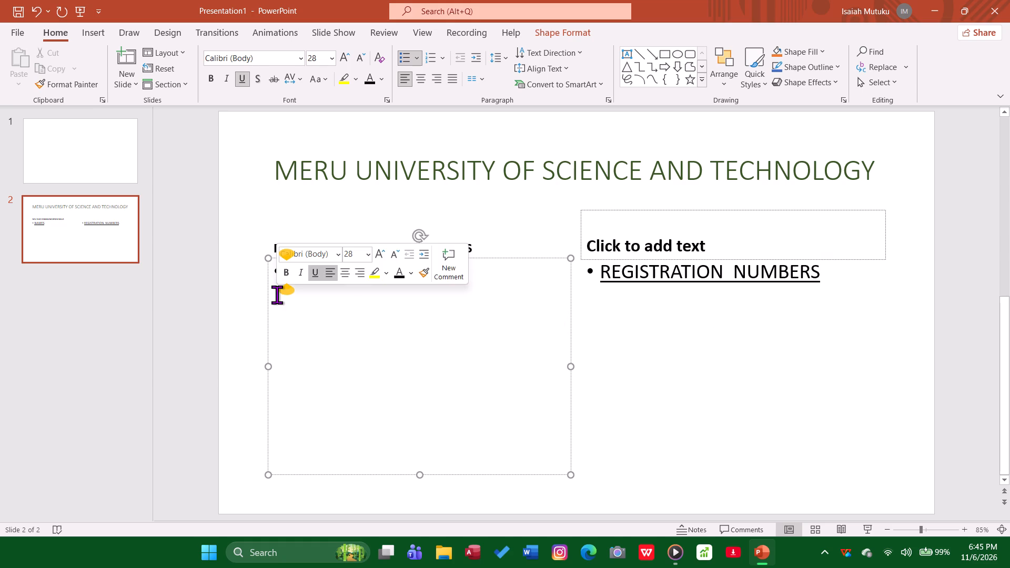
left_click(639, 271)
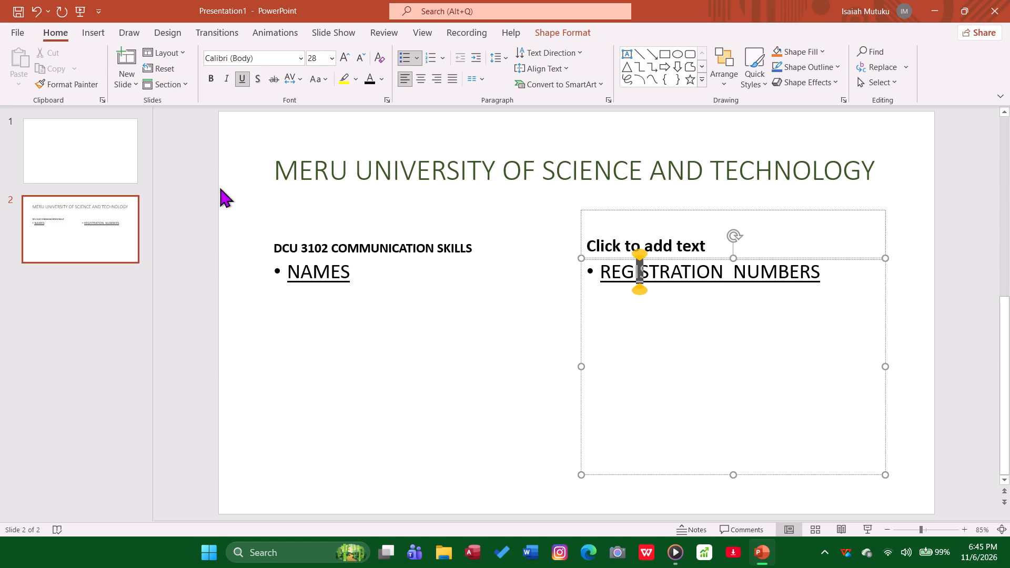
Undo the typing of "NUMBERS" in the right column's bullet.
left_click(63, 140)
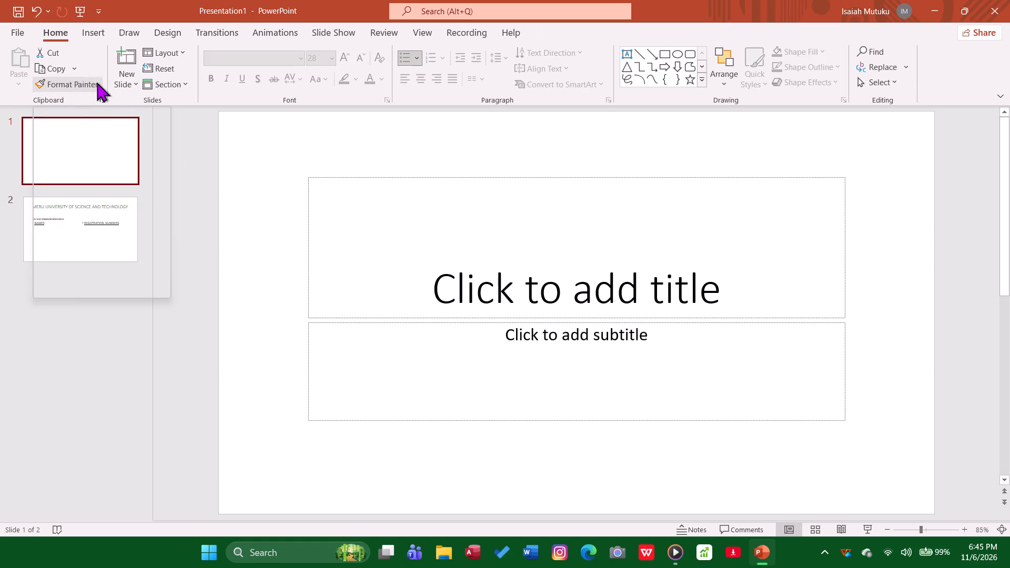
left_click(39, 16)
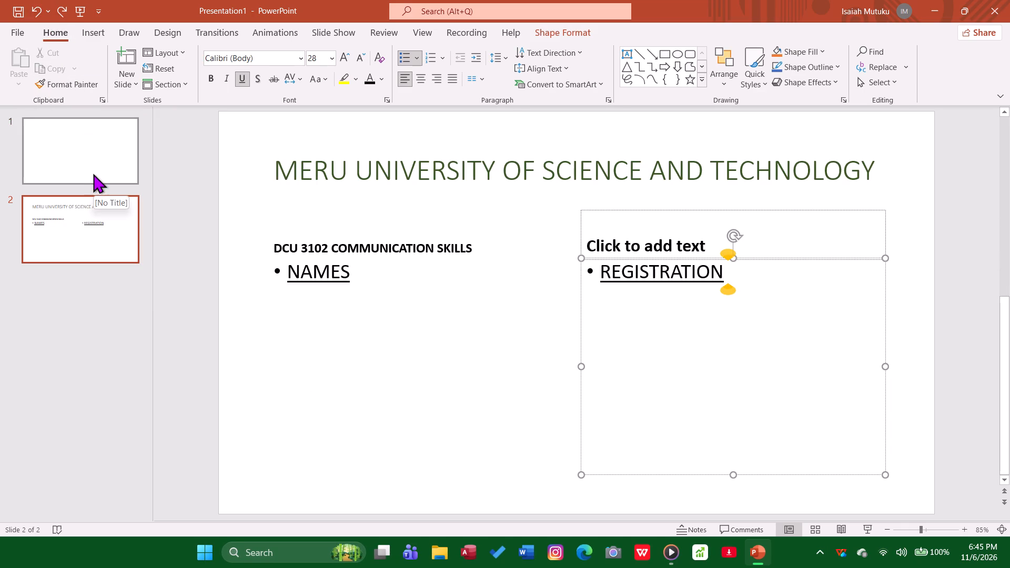
Cut the blank title slide so that only the Comparison slide is left in the presentation.
left_click(93, 157)
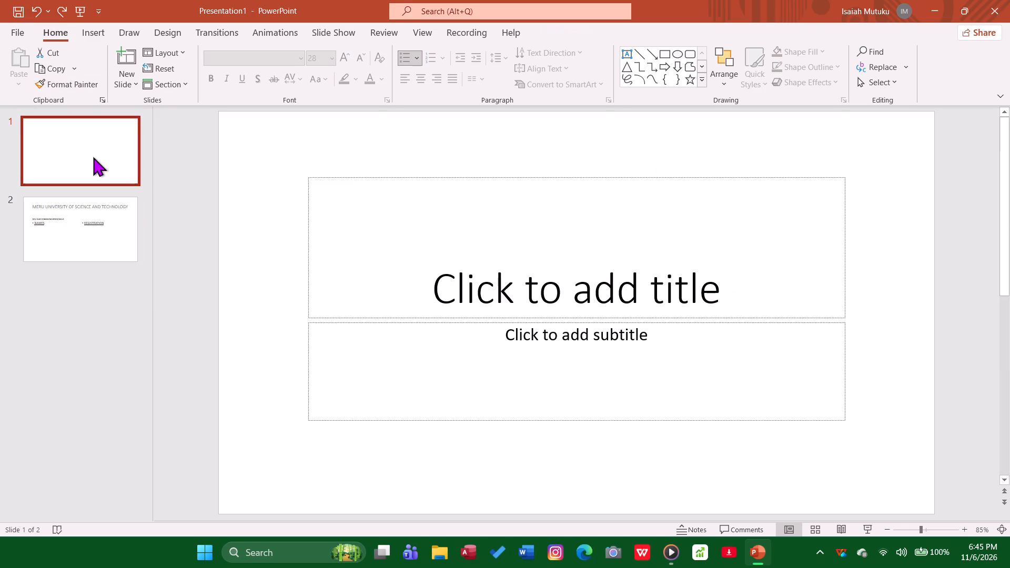
left_click(50, 60)
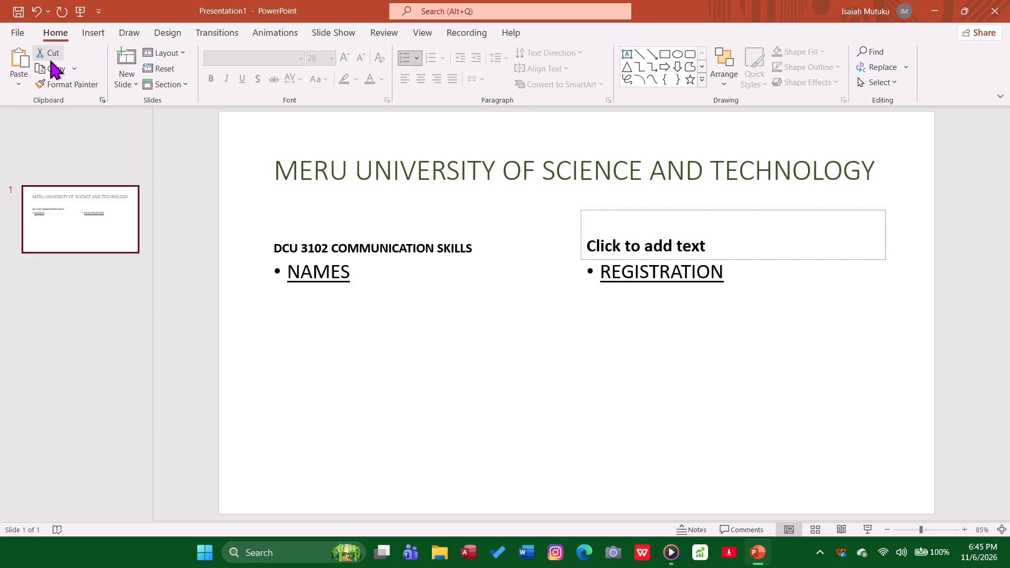
left_click(54, 126)
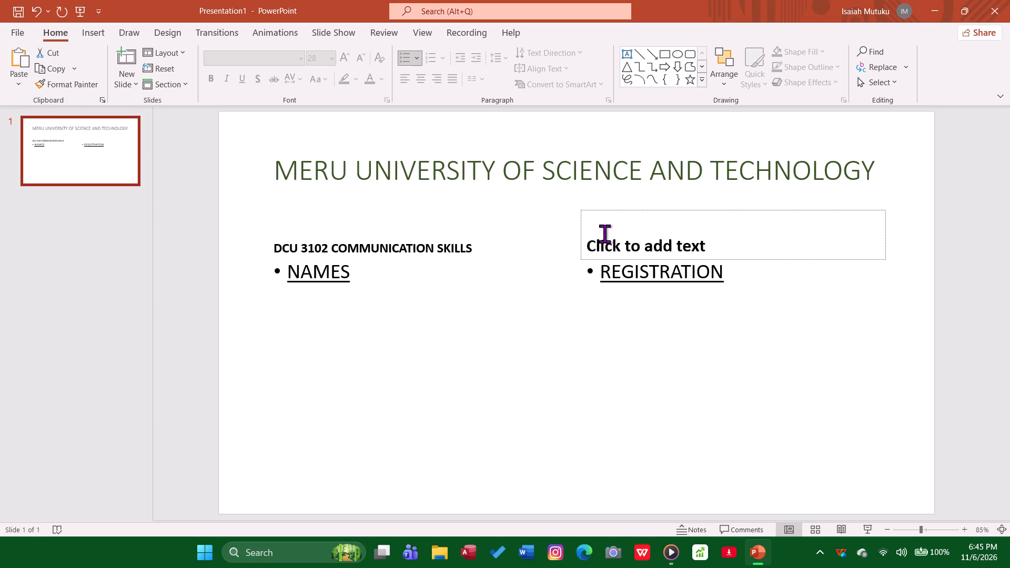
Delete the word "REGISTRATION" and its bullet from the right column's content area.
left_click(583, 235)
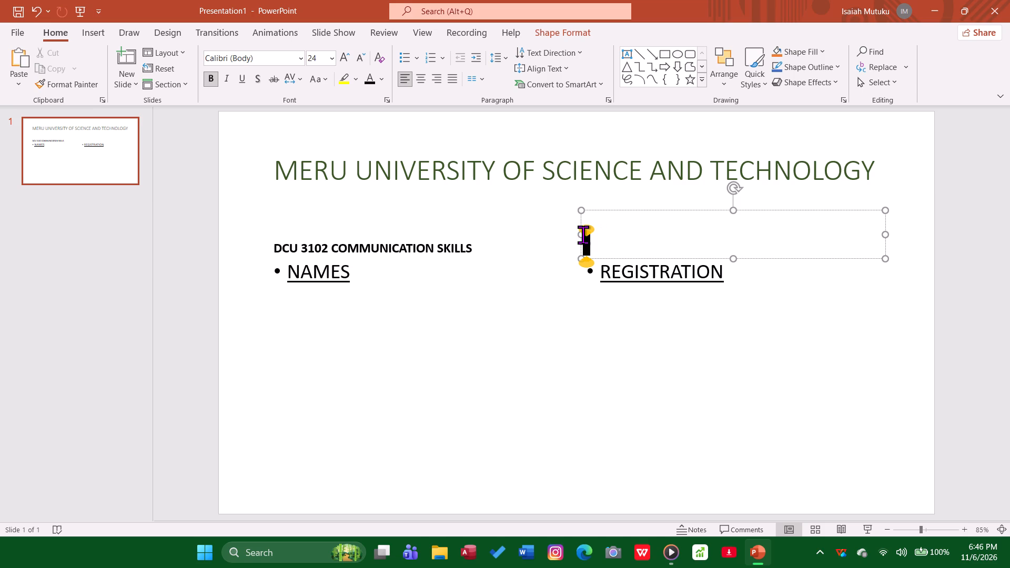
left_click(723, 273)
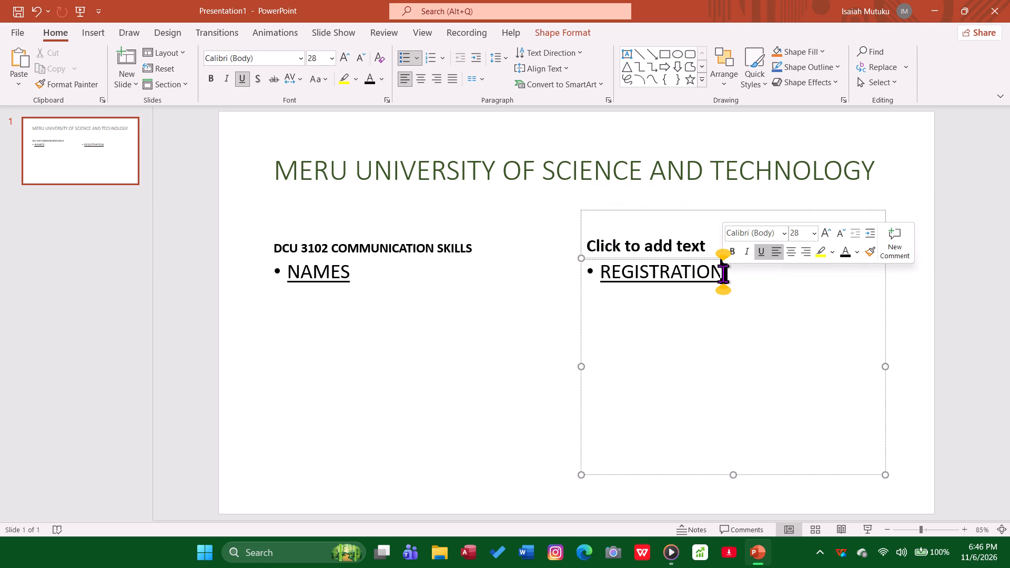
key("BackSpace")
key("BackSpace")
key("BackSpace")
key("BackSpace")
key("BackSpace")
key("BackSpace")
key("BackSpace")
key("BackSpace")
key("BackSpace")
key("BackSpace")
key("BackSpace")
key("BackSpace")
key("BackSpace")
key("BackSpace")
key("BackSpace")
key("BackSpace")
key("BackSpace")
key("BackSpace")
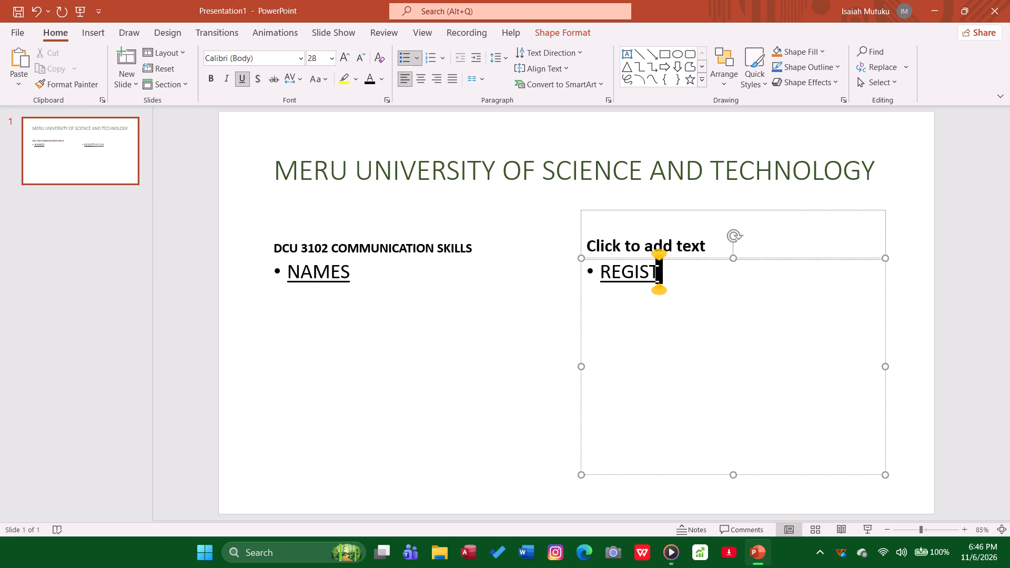
Set the font size of the entire "DCU 3102 COMMUNICATION SKILLS" heading to 32.
left_click(279, 251)
left_click_drag(279, 251, 481, 257)
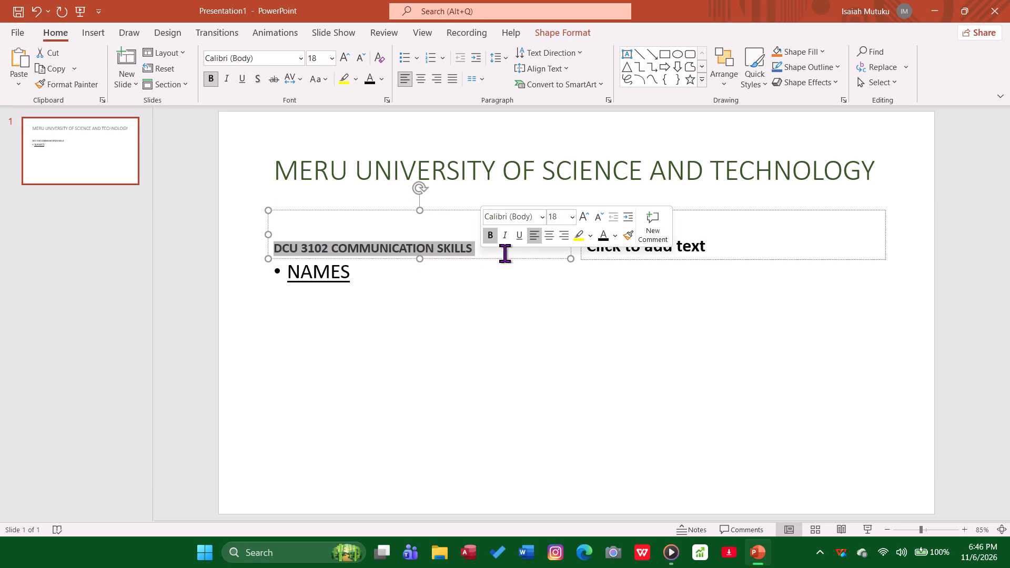
left_click(572, 218)
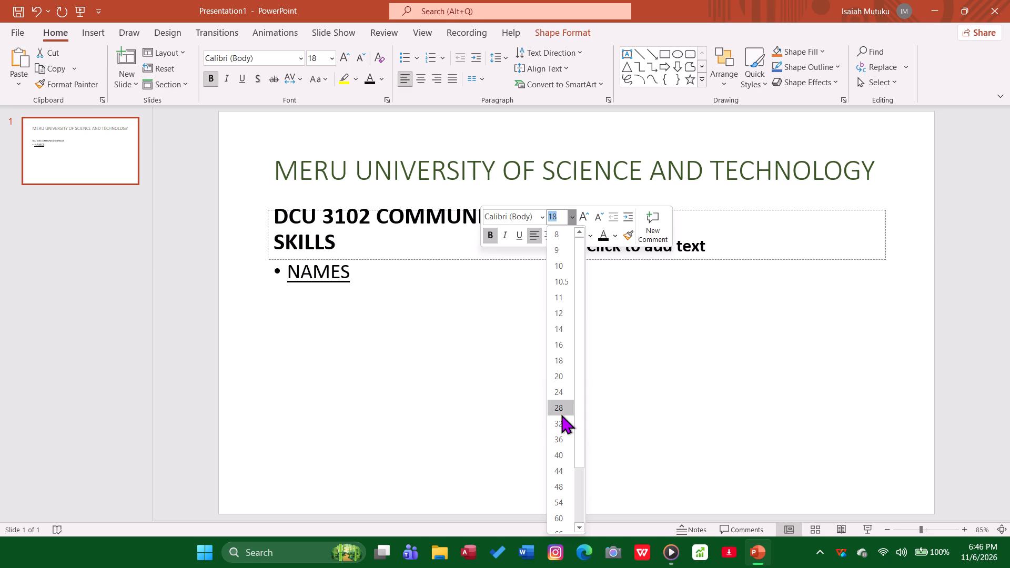
left_click(561, 415)
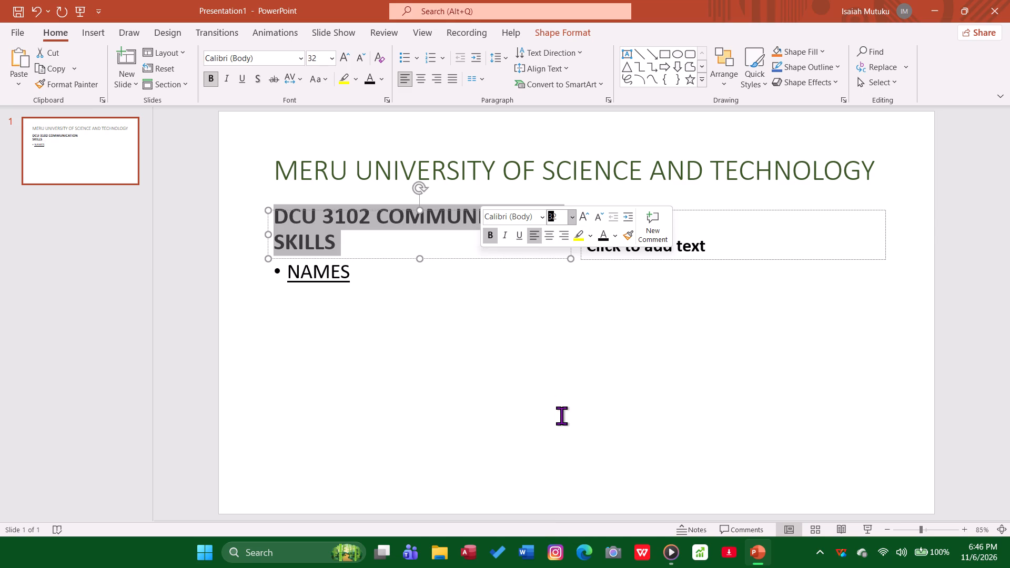
left_click(402, 235)
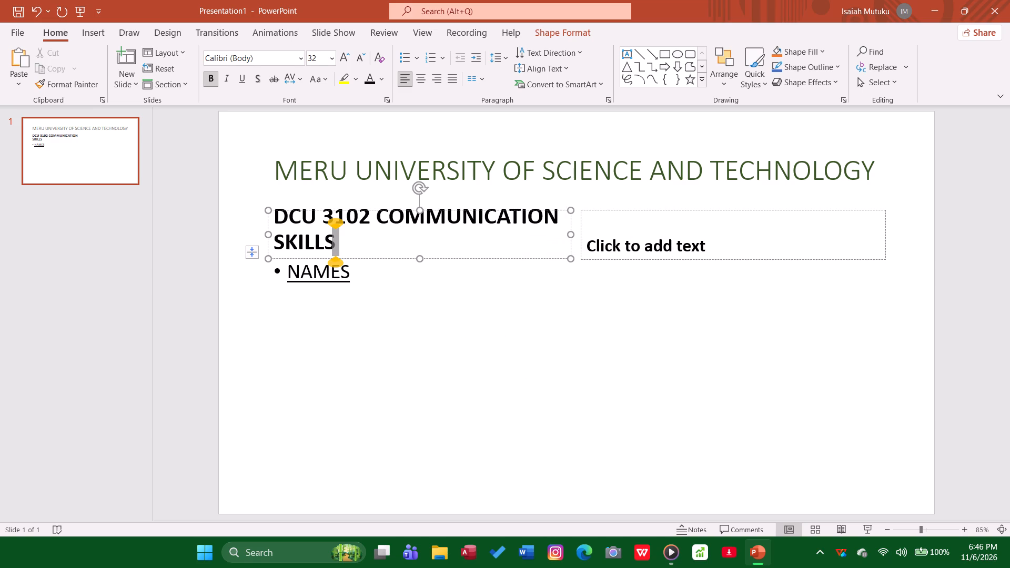
Move the "DCU 3102 COMMUNICATION SKILLS" heading box to the middle of the slide, just beneath the university title.
left_click_drag(569, 248, 725, 231)
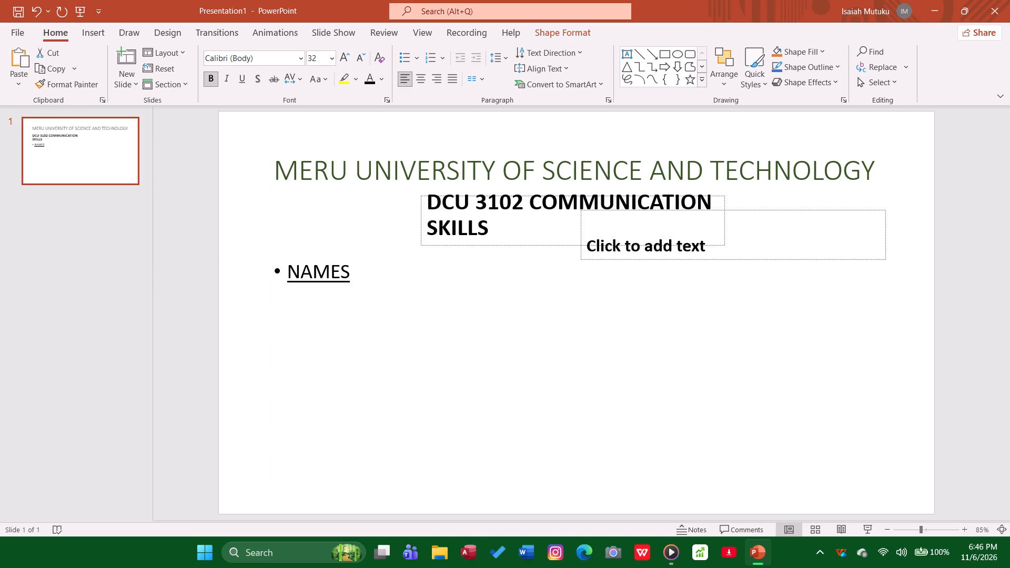
left_click_drag(725, 231, 707, 242)
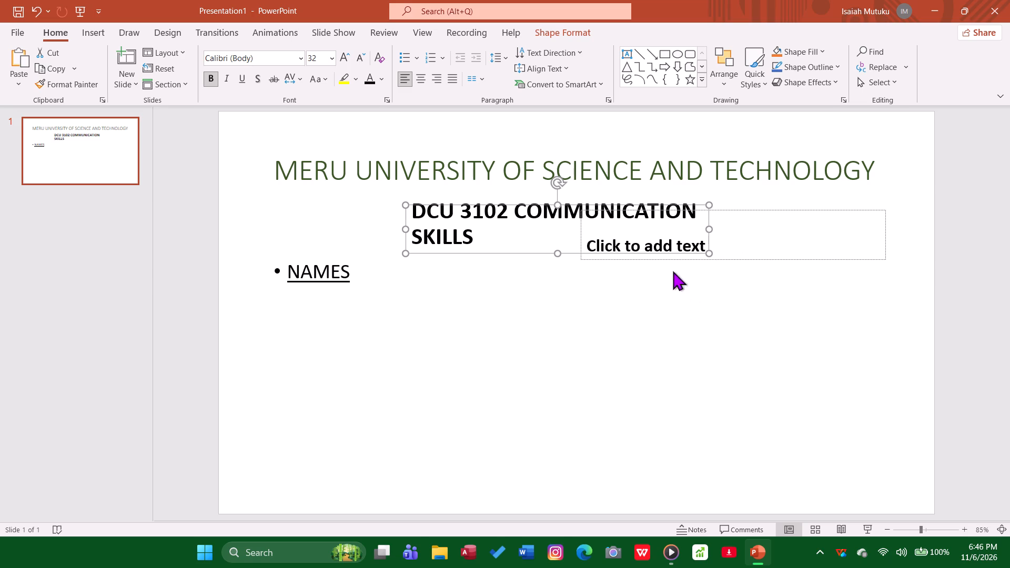
left_click(699, 214)
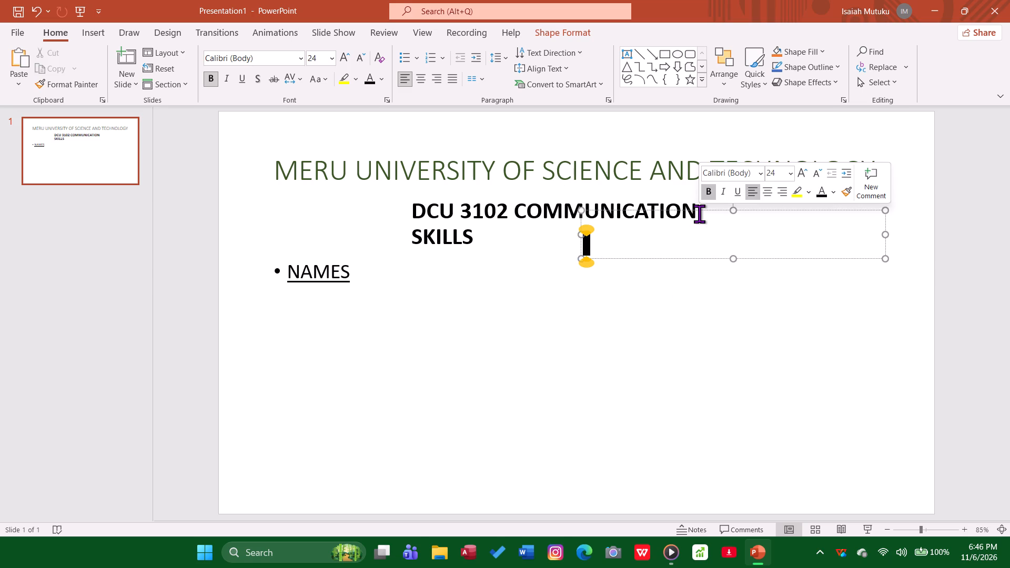
Underline the entire "DCU 3102 COMMUNICATION SKILLS" heading.
left_click(473, 240)
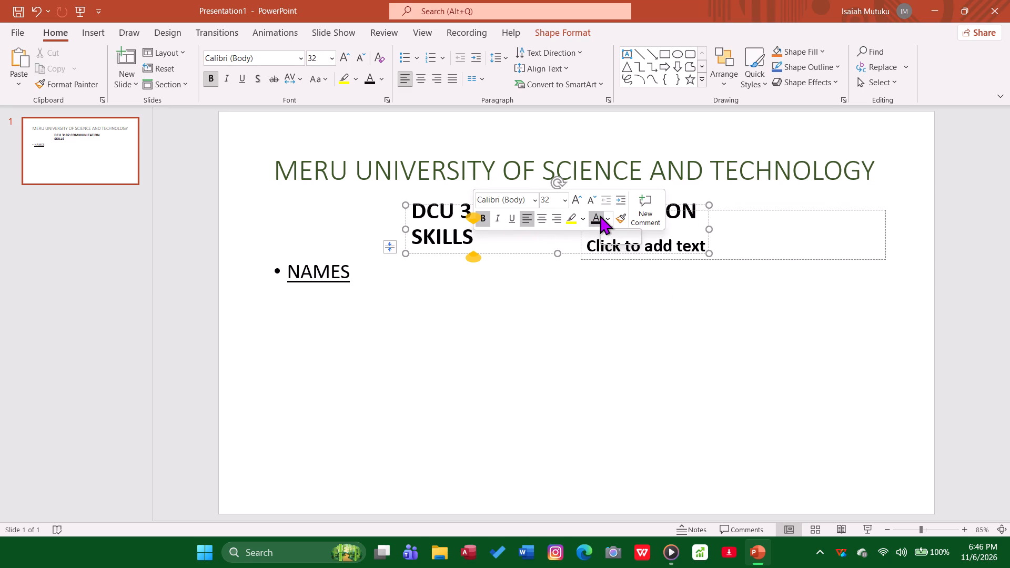
left_click(478, 221)
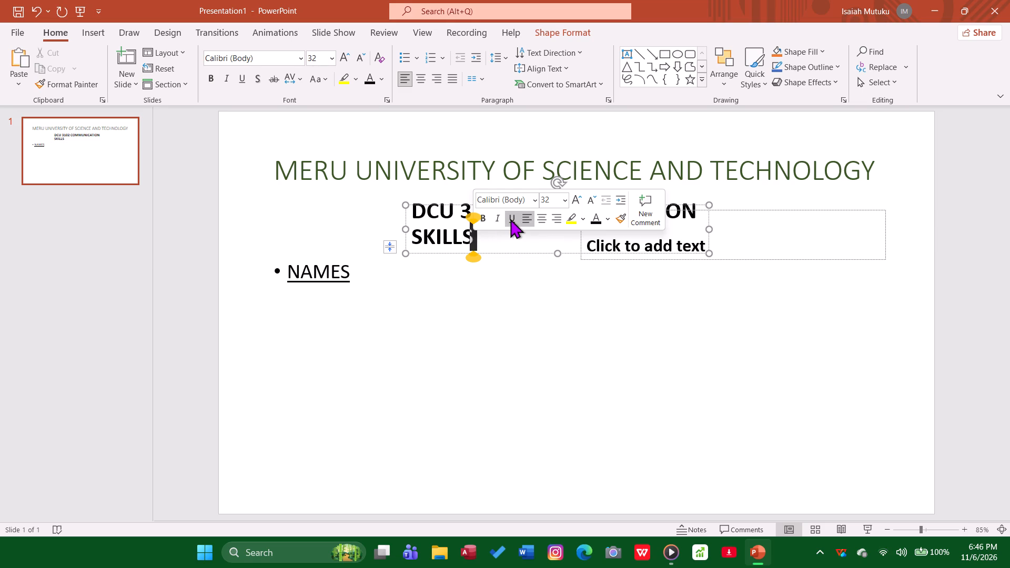
left_click(512, 219)
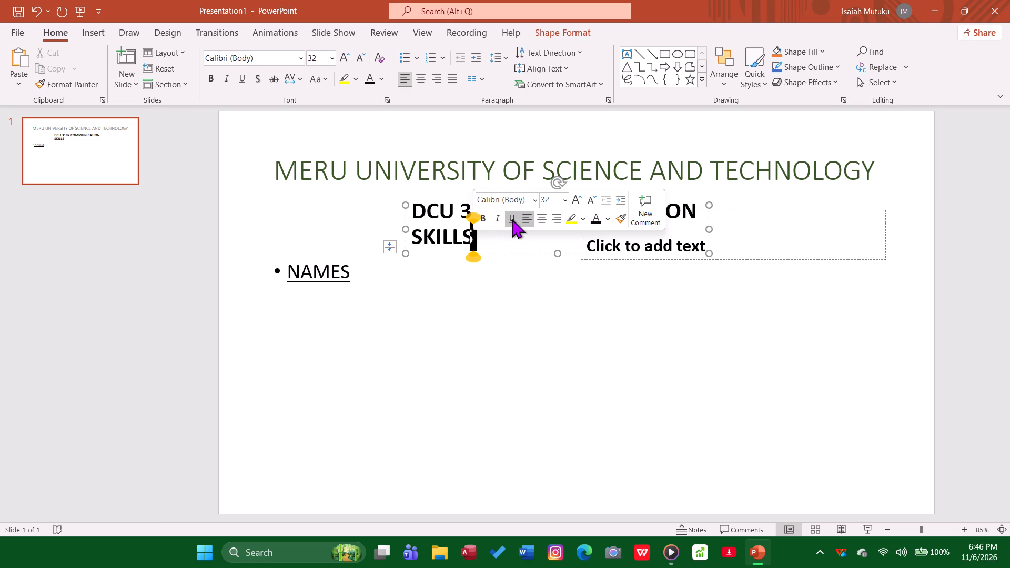
left_click(512, 219)
left_click(470, 241)
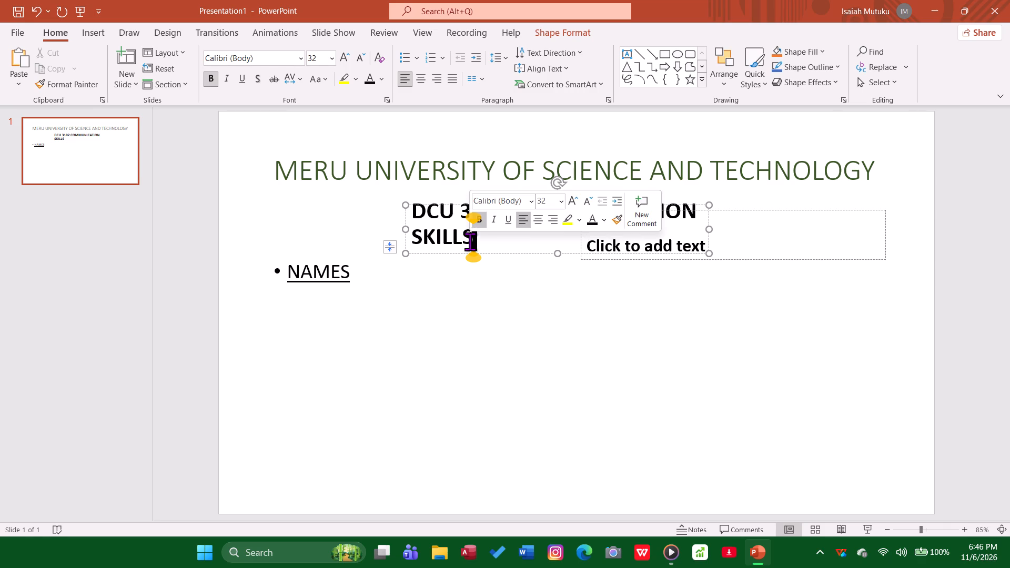
left_click_drag(470, 241, 433, 219)
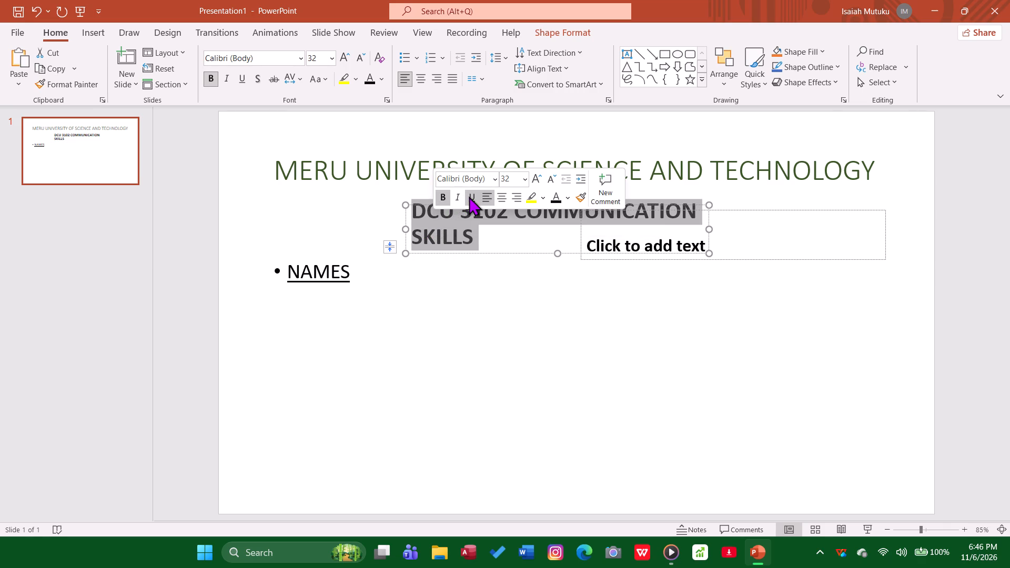
left_click(469, 196)
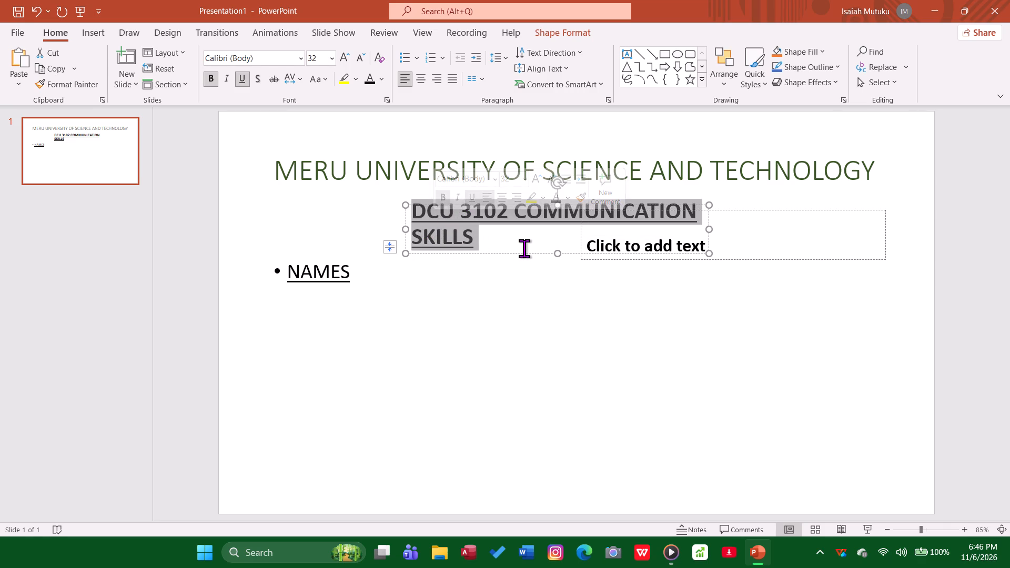
left_click(524, 248)
left_click(508, 270)
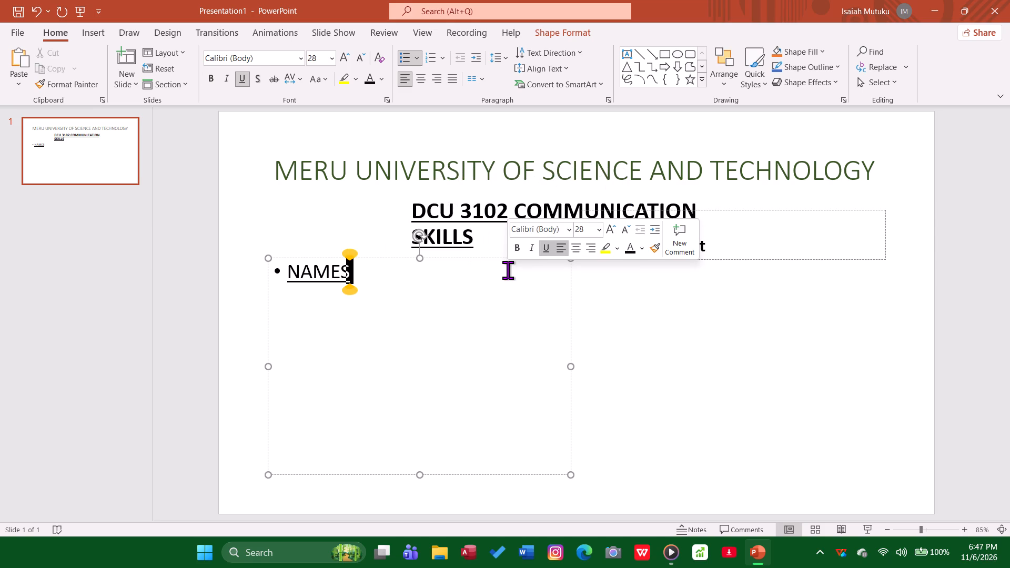
left_click(675, 301)
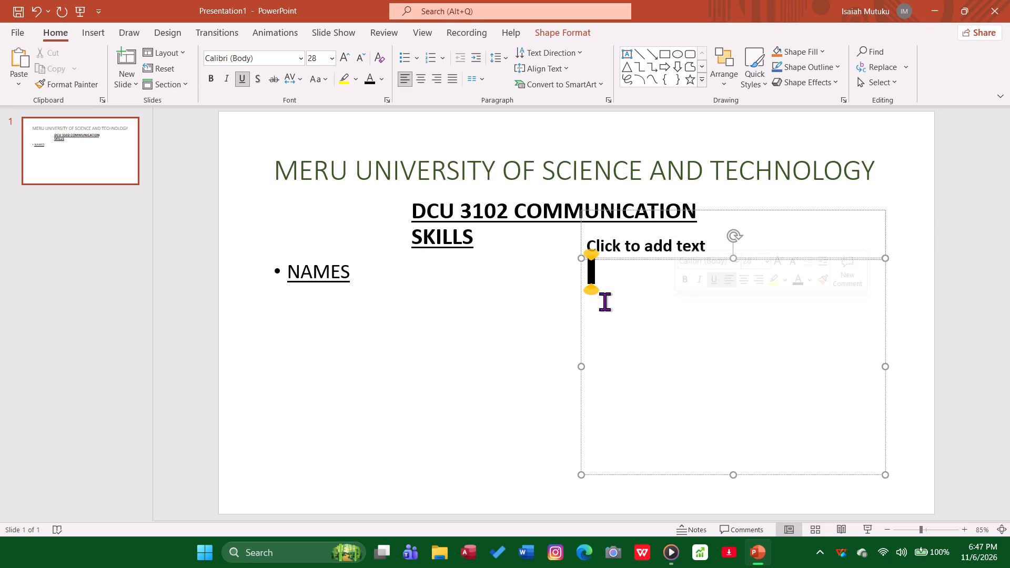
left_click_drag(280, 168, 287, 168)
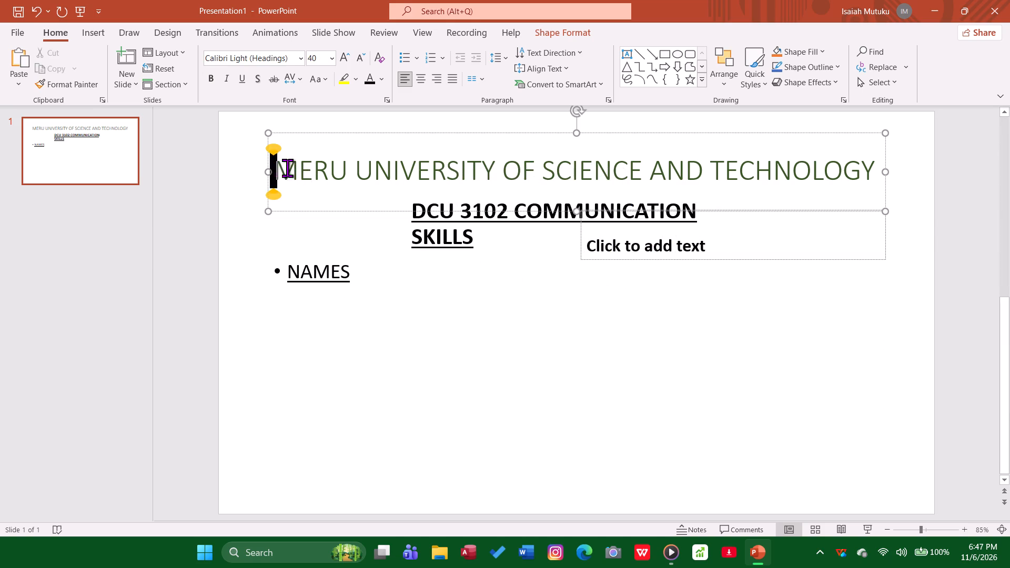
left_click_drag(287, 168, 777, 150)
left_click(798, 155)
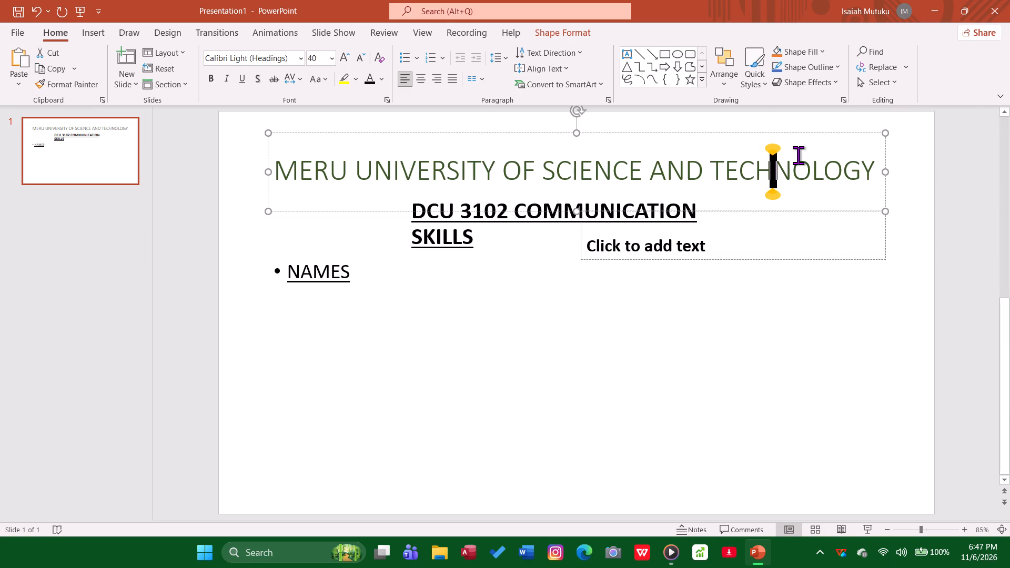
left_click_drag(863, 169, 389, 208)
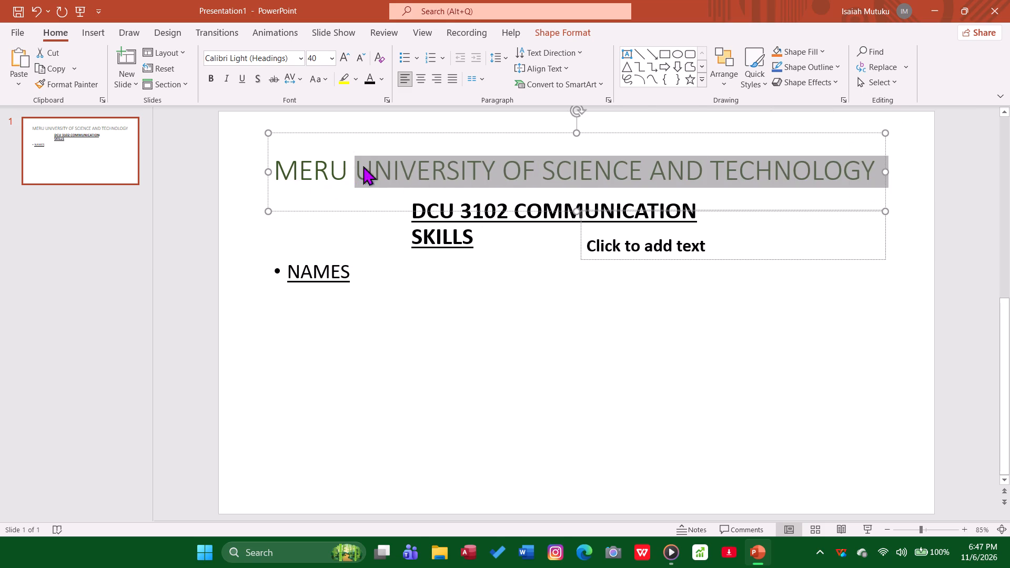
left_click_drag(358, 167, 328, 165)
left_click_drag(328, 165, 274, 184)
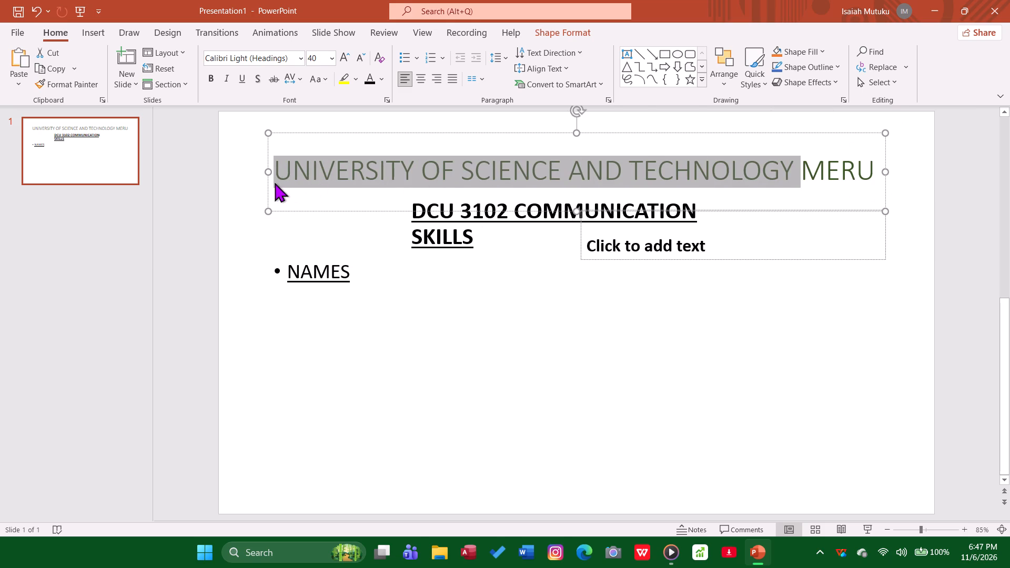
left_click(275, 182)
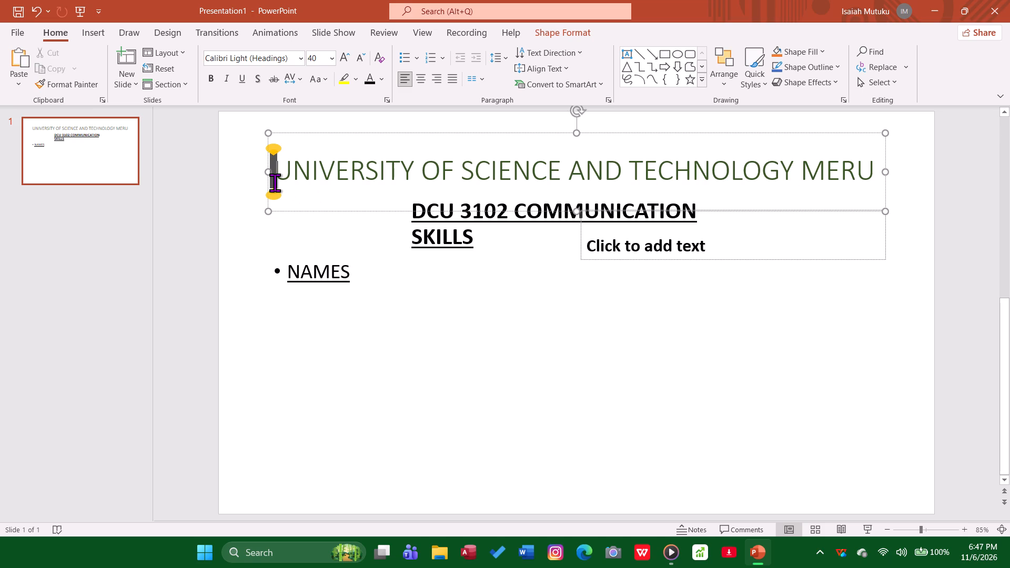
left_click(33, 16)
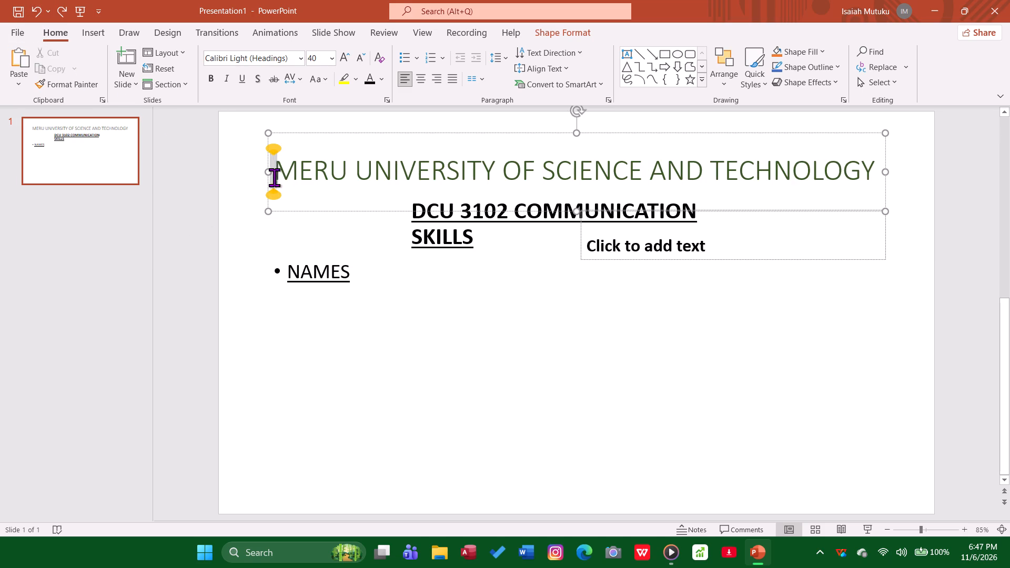
Apply bold and underline to the whole "MERU UNIVERSITY OF SCIENCE AND TECHNOLOGY" title.
left_click_drag(274, 176, 801, 161)
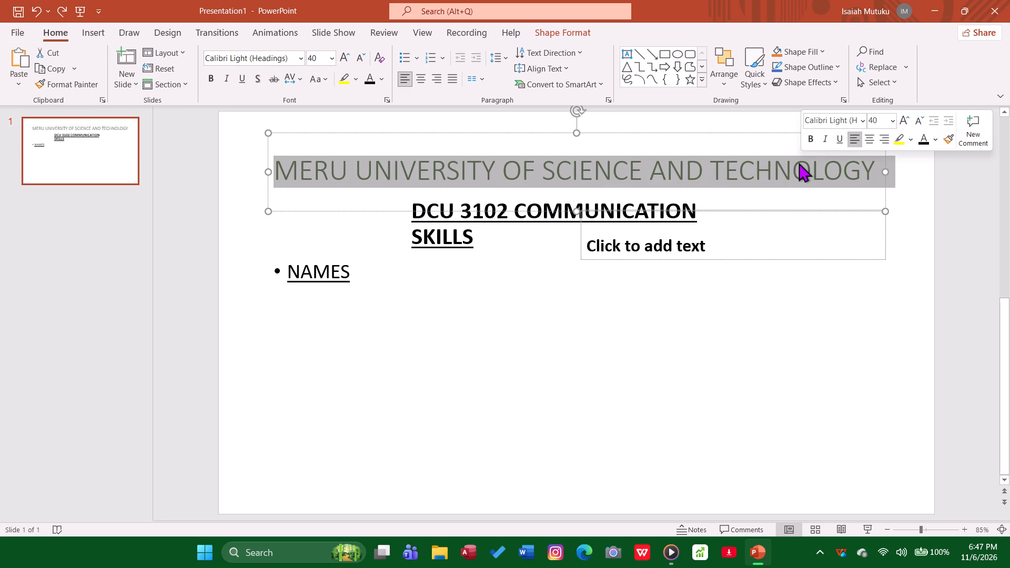
left_click(839, 138)
left_click(810, 142)
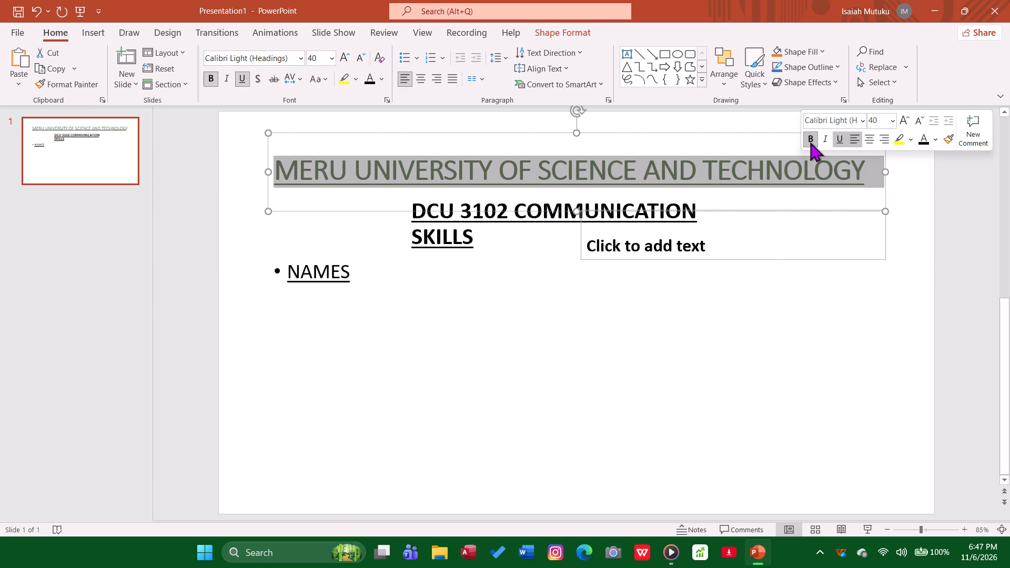
left_click(839, 219)
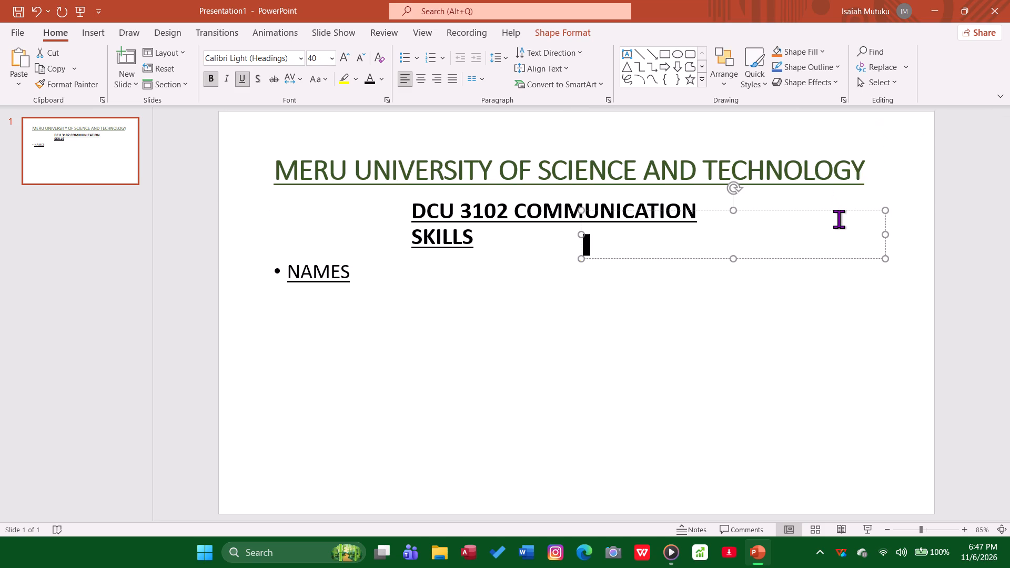
left_click(578, 379)
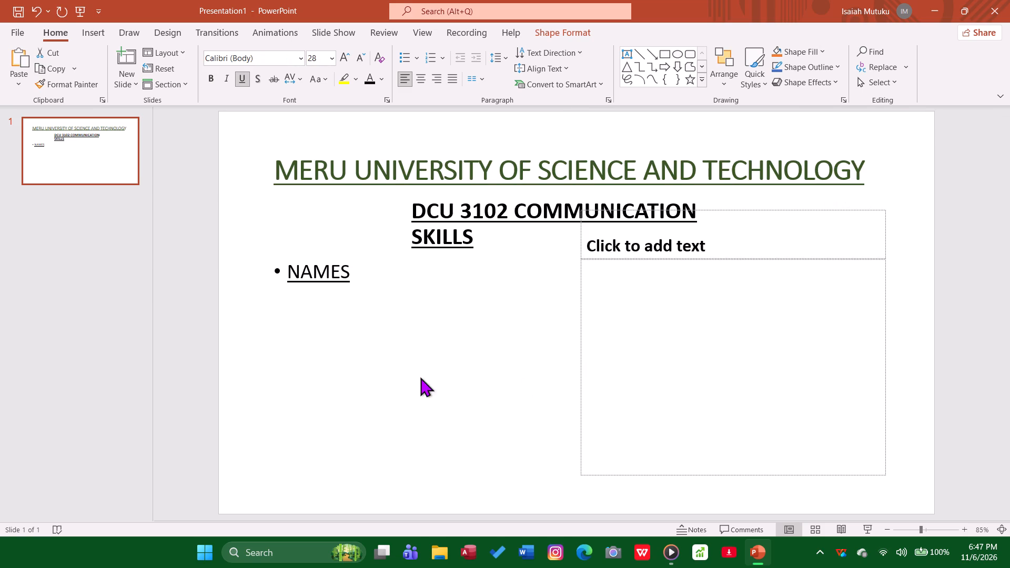
Add a long run of spaces after the word "NAMES" on its bullet line.
left_click(350, 272)
left_click(350, 272)
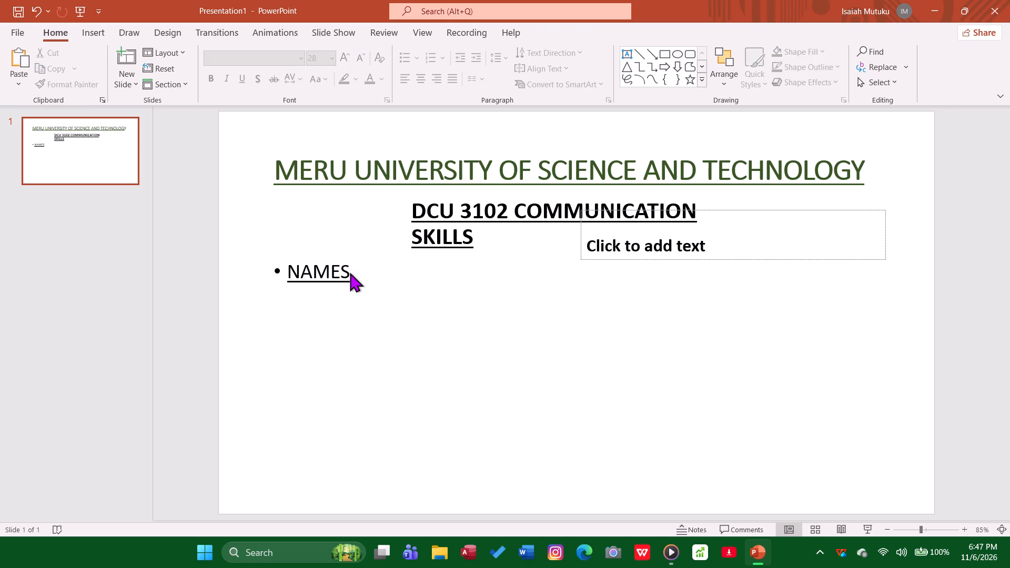
left_click(350, 272)
double_click(350, 272)
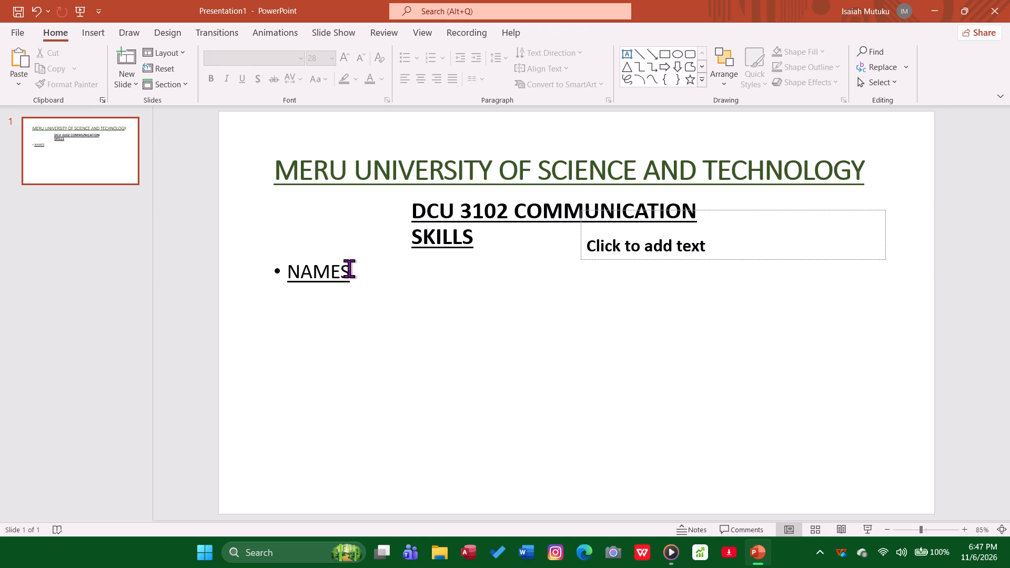
left_click(349, 268)
key("space")
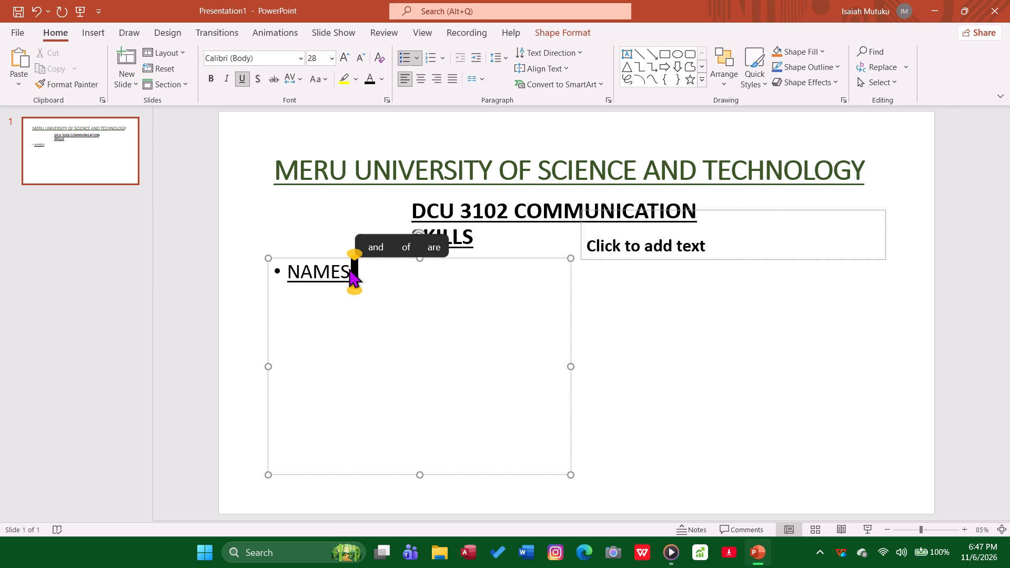
key("space")
key("space")
key("space")
key("space")
key("space")
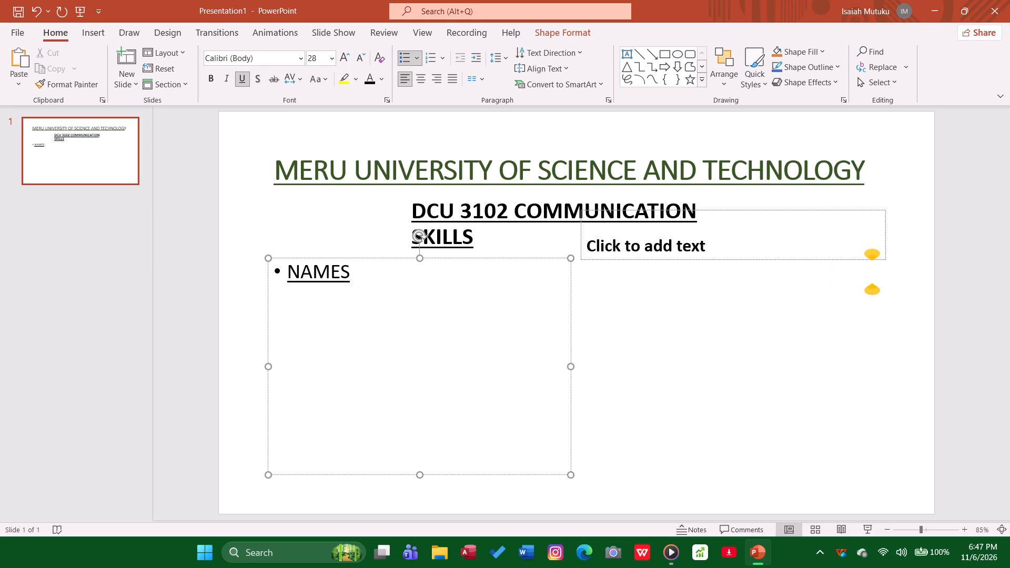
key("space")
key("space")
key("space")
key("space")
key("space")
key("space")
key("space")
key("space")
key("space")
key("space")
key("space")
key("space")
key("space")
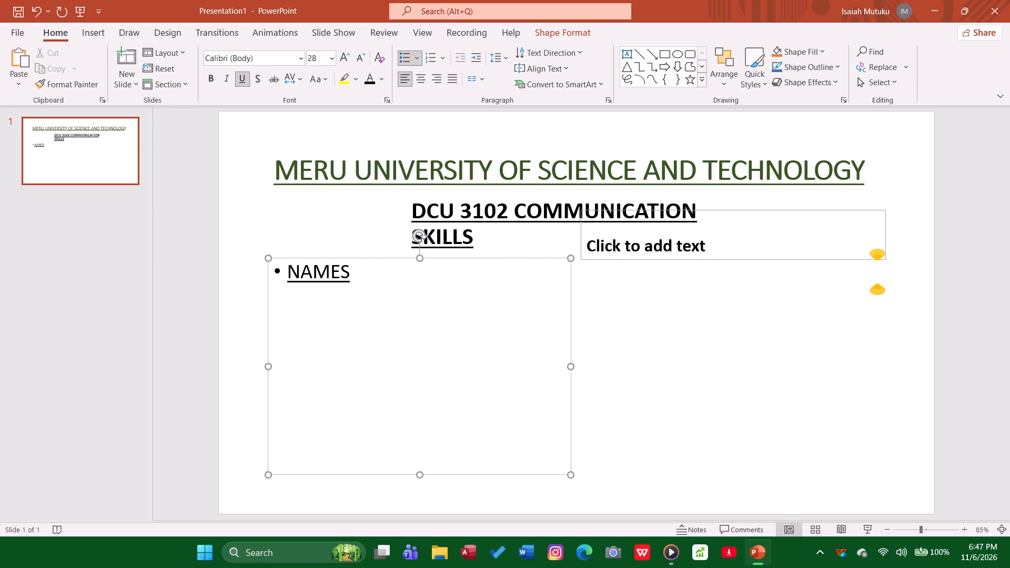
Delete part of the spaces after "NAMES" so the insertion point is back inside the left column's box.
key("BackSpace")
key("BackSpace")
key("BackSpace")
key("BackSpace")
key("BackSpace")
key("BackSpace")
key("BackSpace")
key("BackSpace")
key("BackSpace")
key("BackSpace")
key("BackSpace")
key("BackSpace")
key("BackSpace")
key("BackSpace")
key("BackSpace")
key("BackSpace")
key("BackSpace")
key("BackSpace")
key("BackSpace")
key("BackSpace")
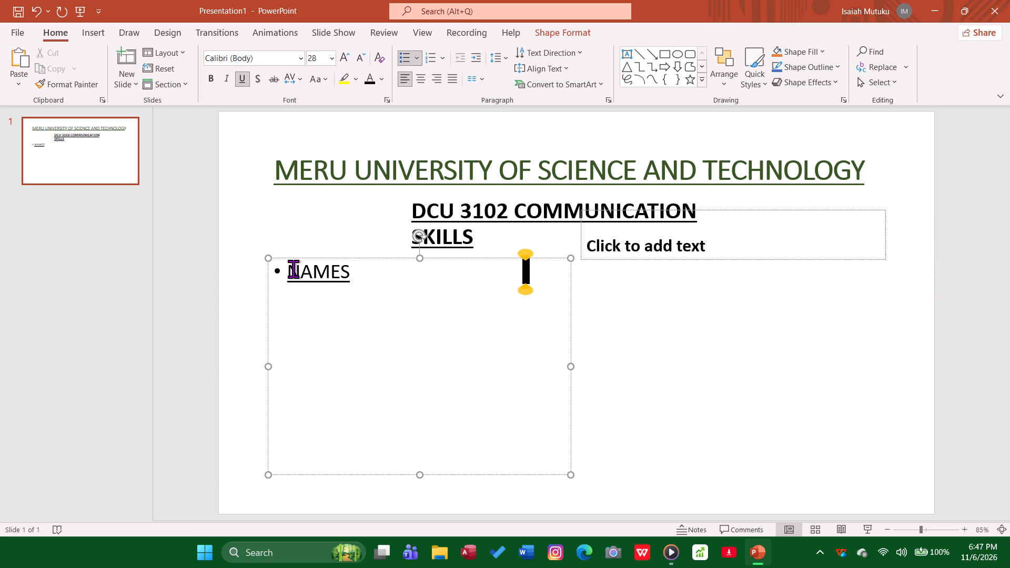
Remove the underline from the word "NAMES" in the left column.
left_click_drag(288, 269, 420, 282)
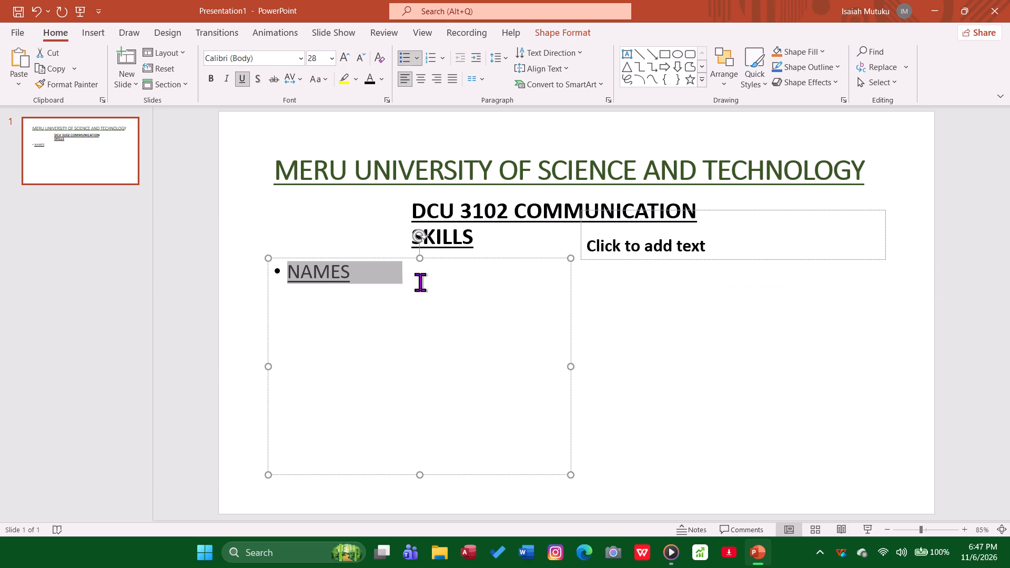
left_click_drag(420, 282, 366, 294)
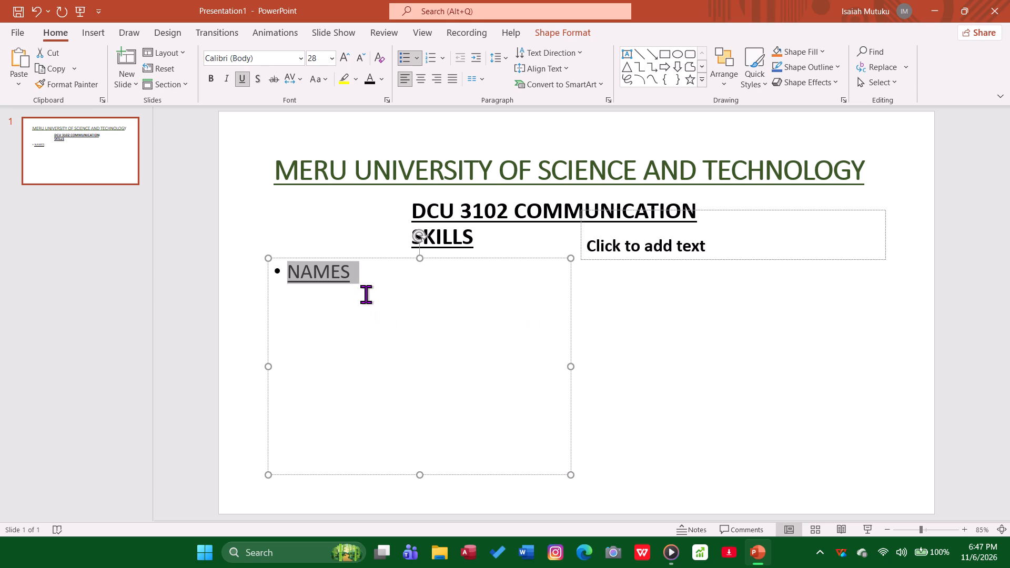
left_click_drag(366, 294, 369, 294)
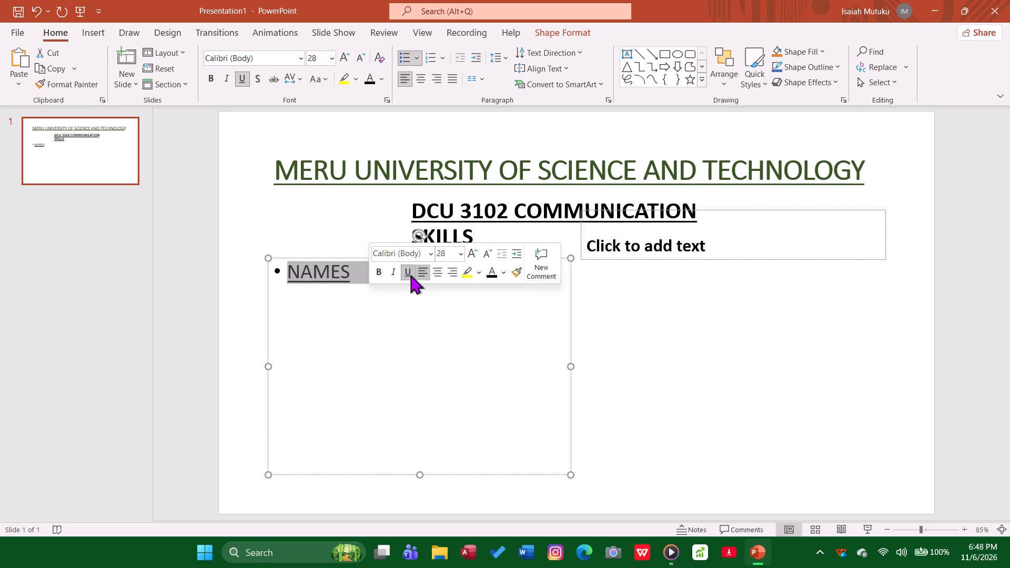
left_click(410, 275)
left_click(358, 268)
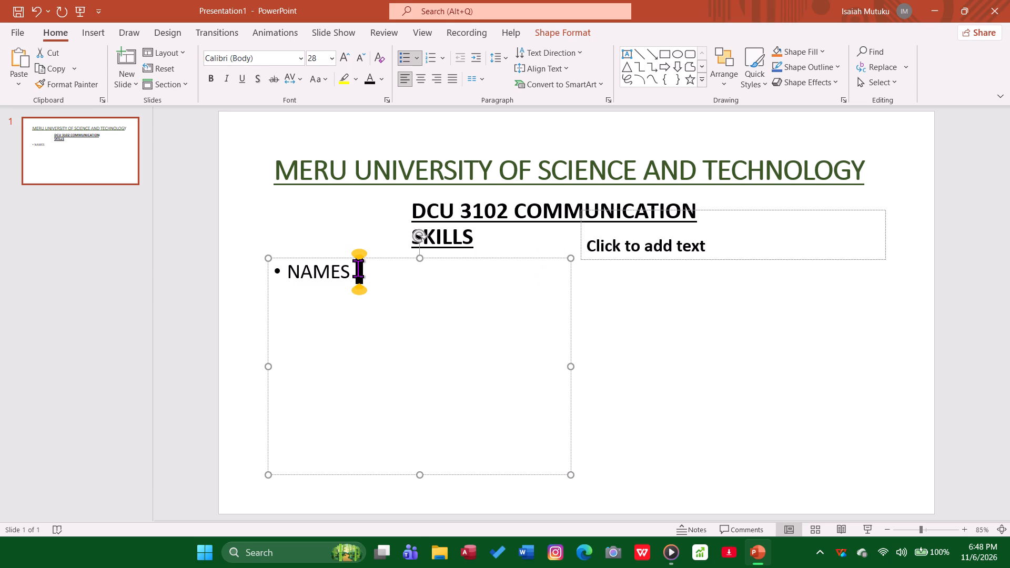
Reapply the underline to the word "NAMES" and the single space after it.
left_click_drag(358, 268, 261, 286)
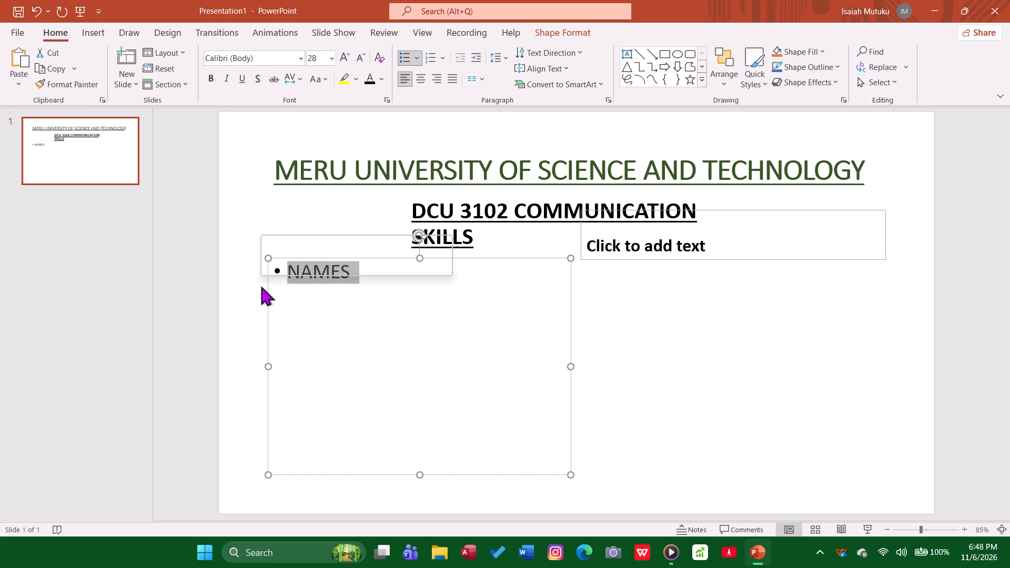
left_click(297, 267)
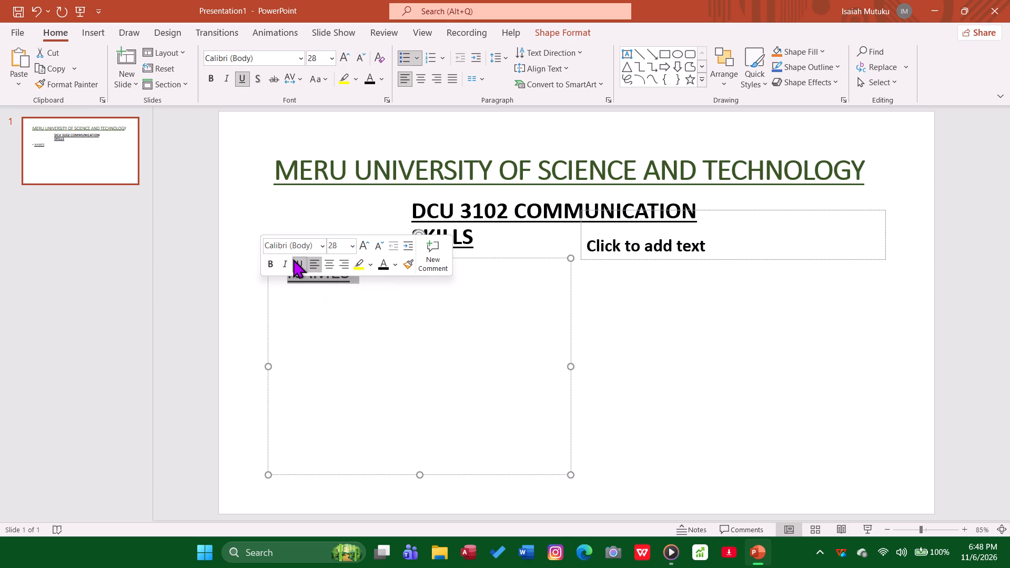
left_click(293, 259)
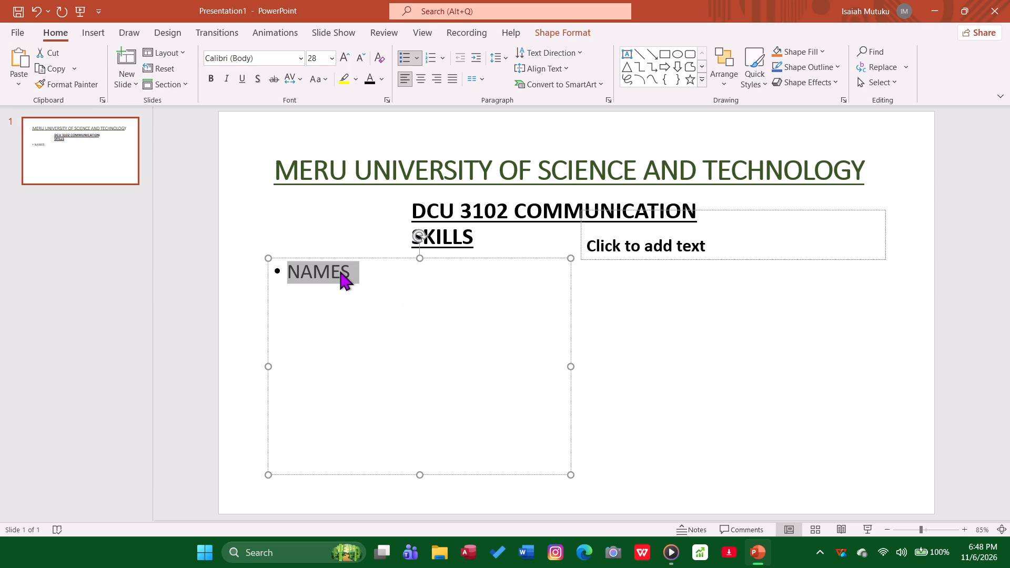
left_click(243, 76)
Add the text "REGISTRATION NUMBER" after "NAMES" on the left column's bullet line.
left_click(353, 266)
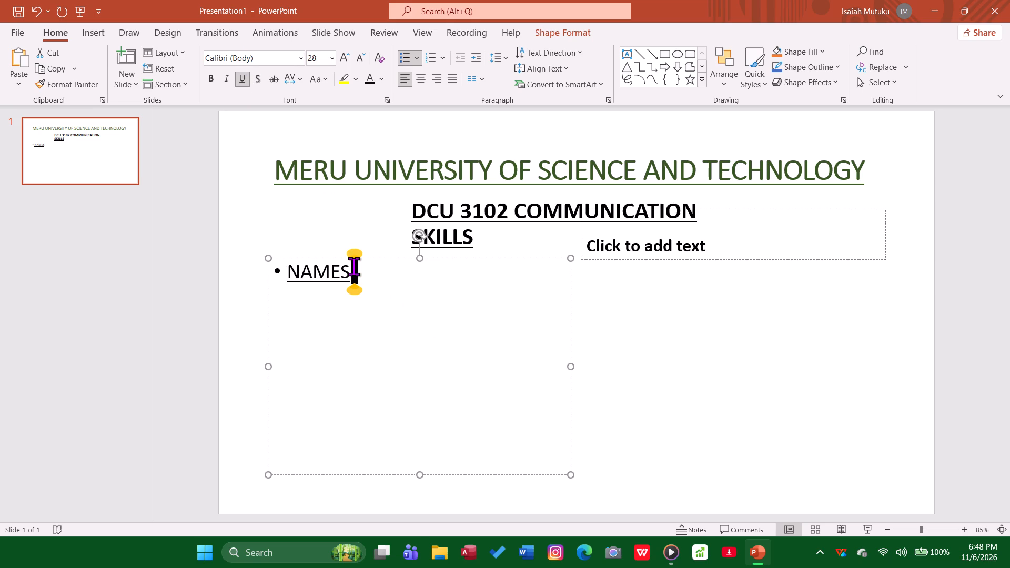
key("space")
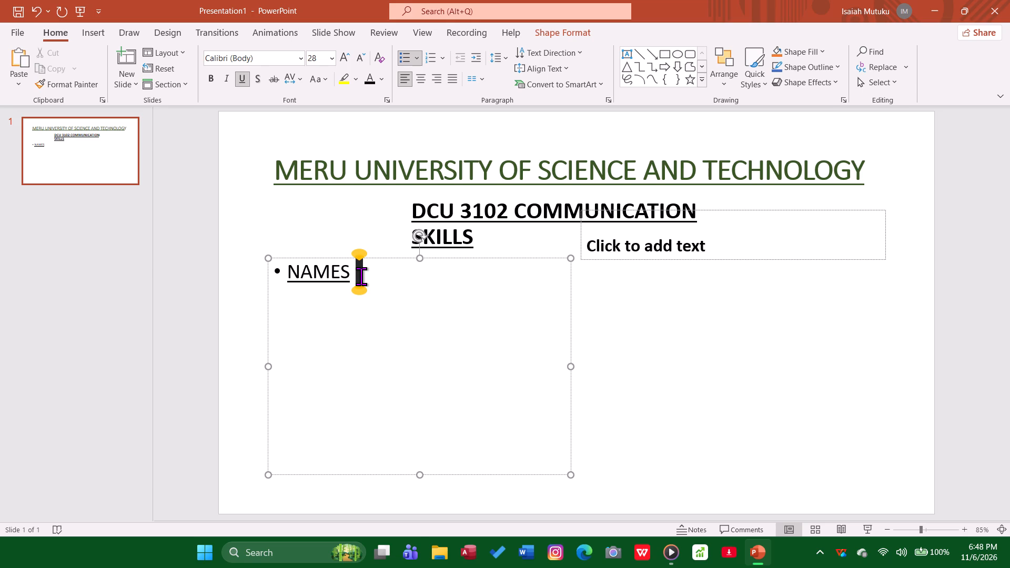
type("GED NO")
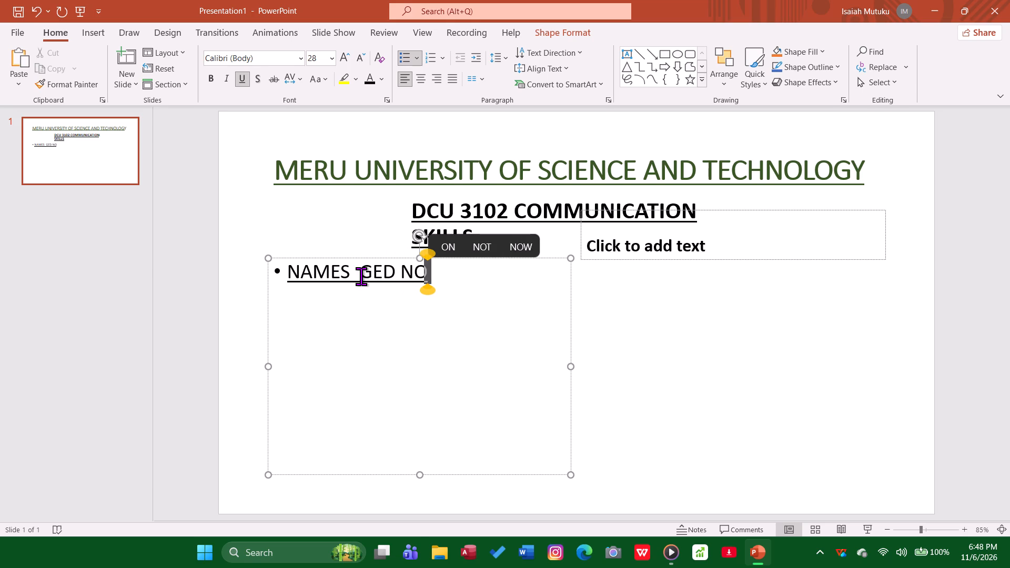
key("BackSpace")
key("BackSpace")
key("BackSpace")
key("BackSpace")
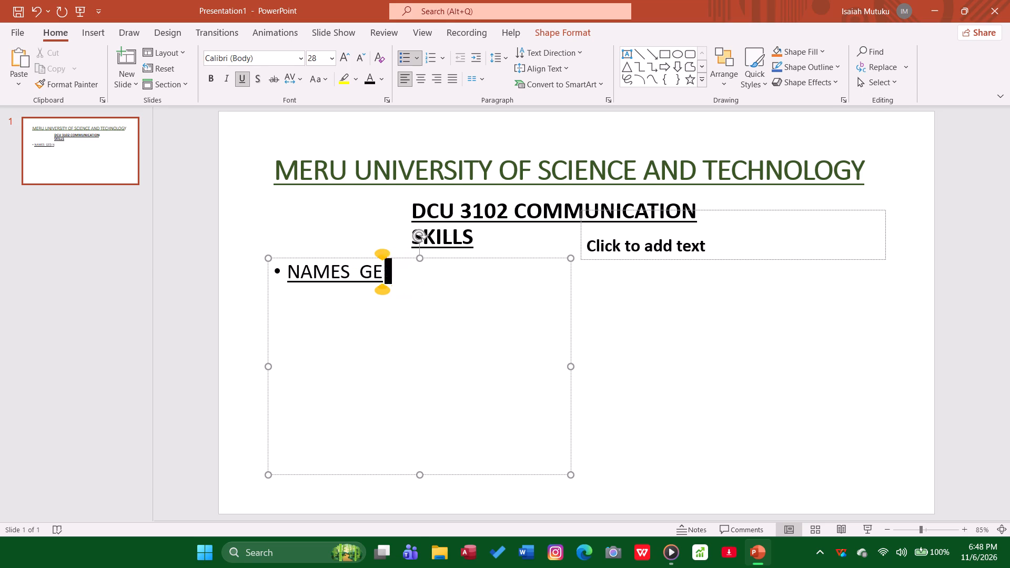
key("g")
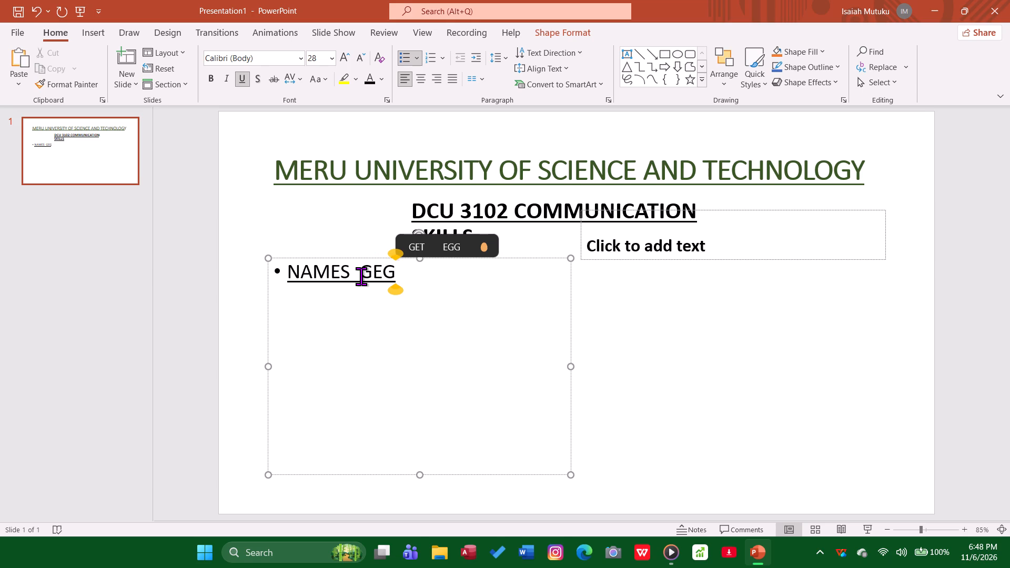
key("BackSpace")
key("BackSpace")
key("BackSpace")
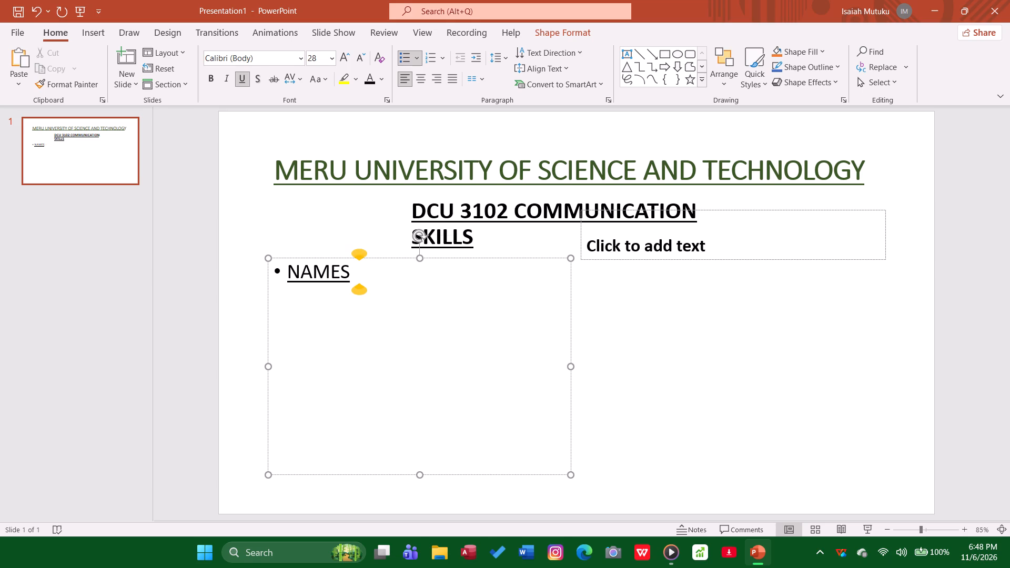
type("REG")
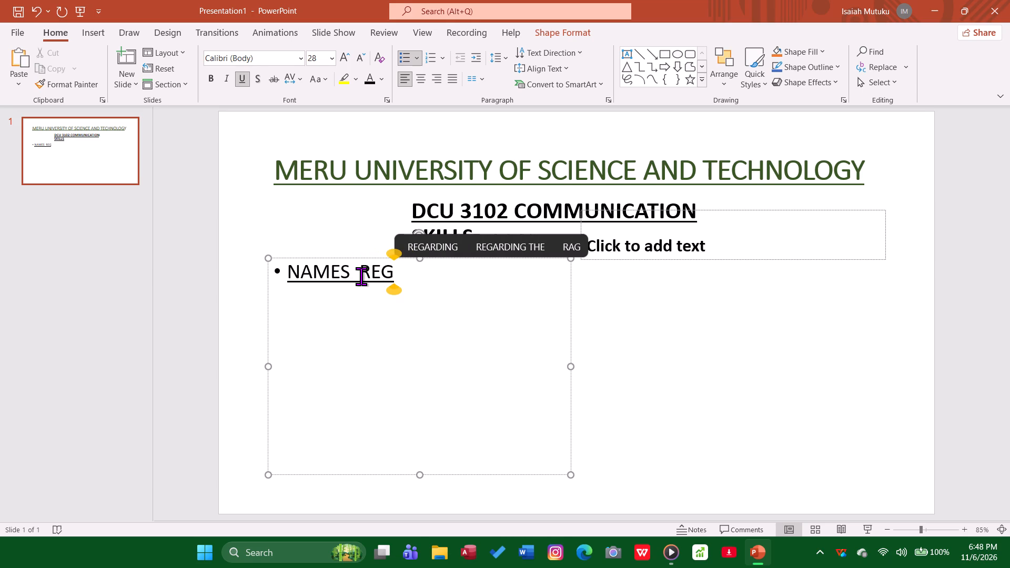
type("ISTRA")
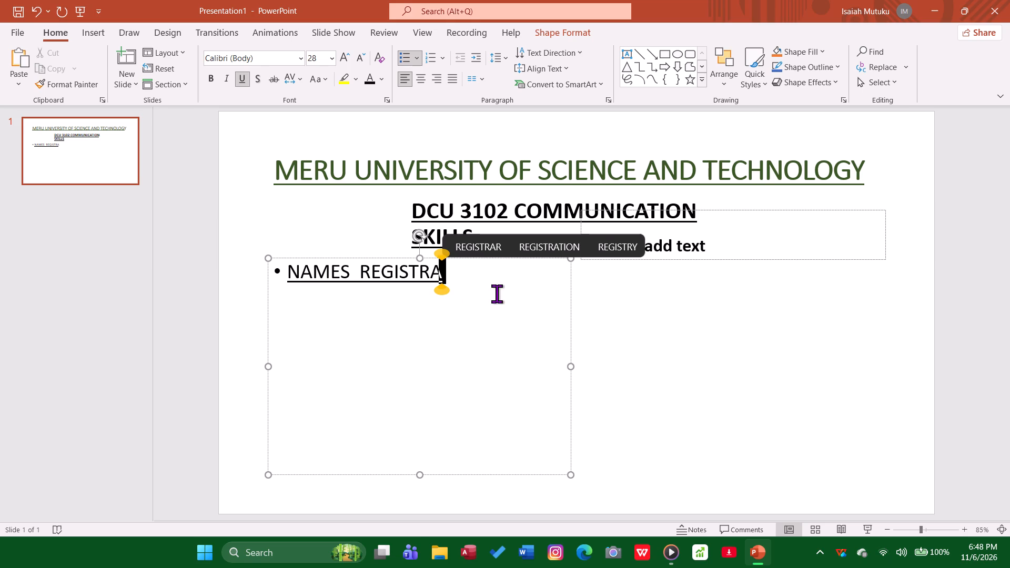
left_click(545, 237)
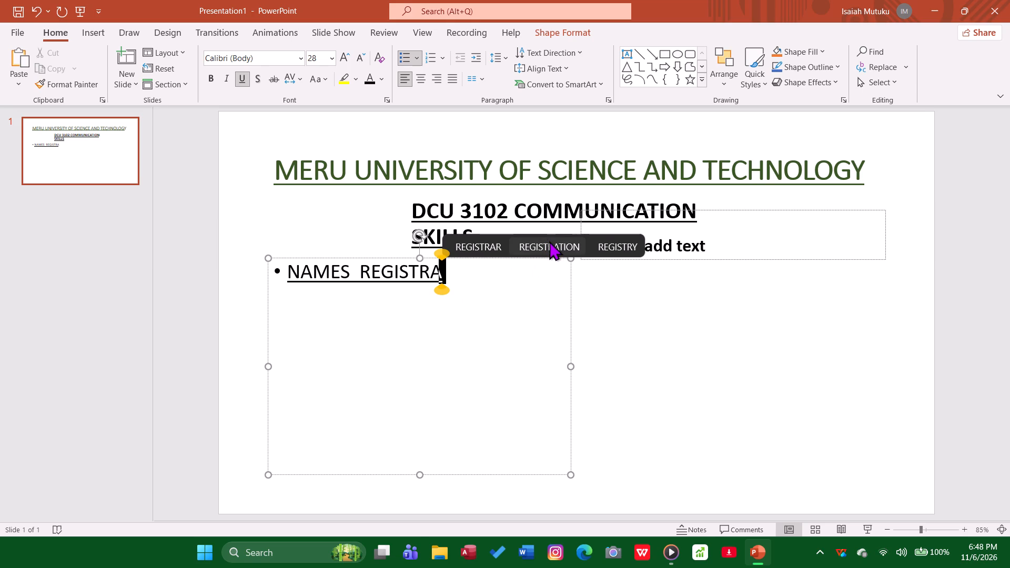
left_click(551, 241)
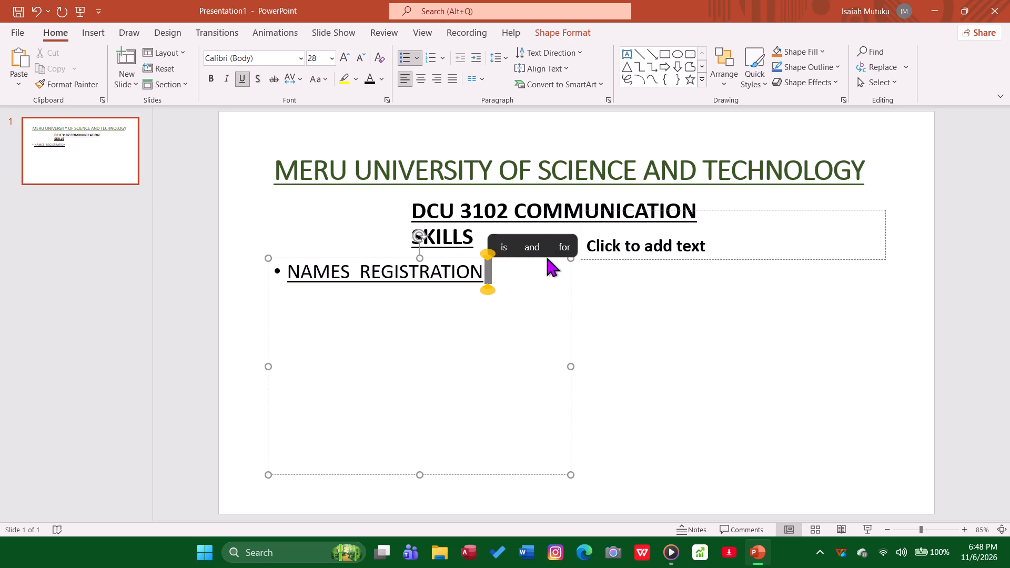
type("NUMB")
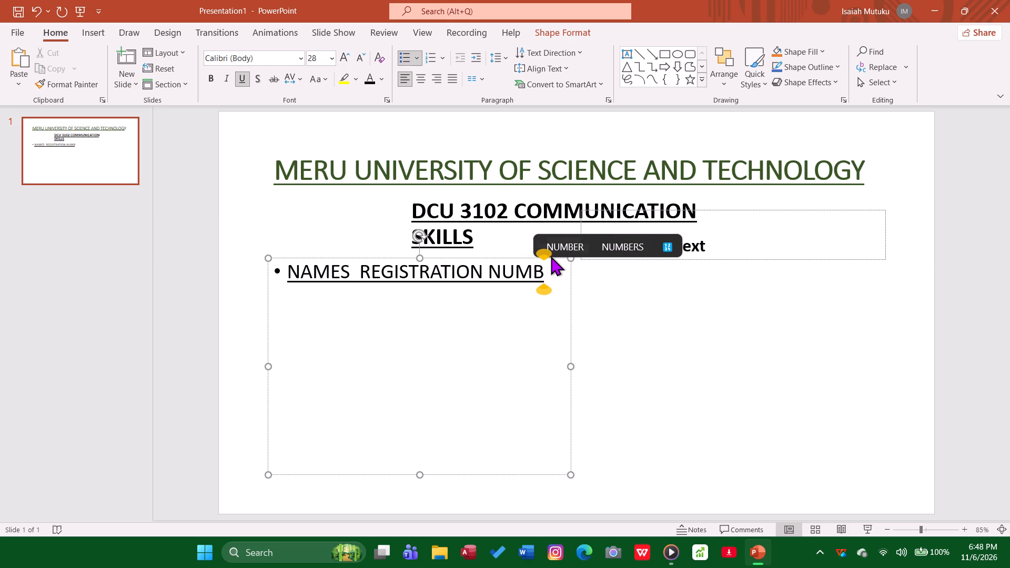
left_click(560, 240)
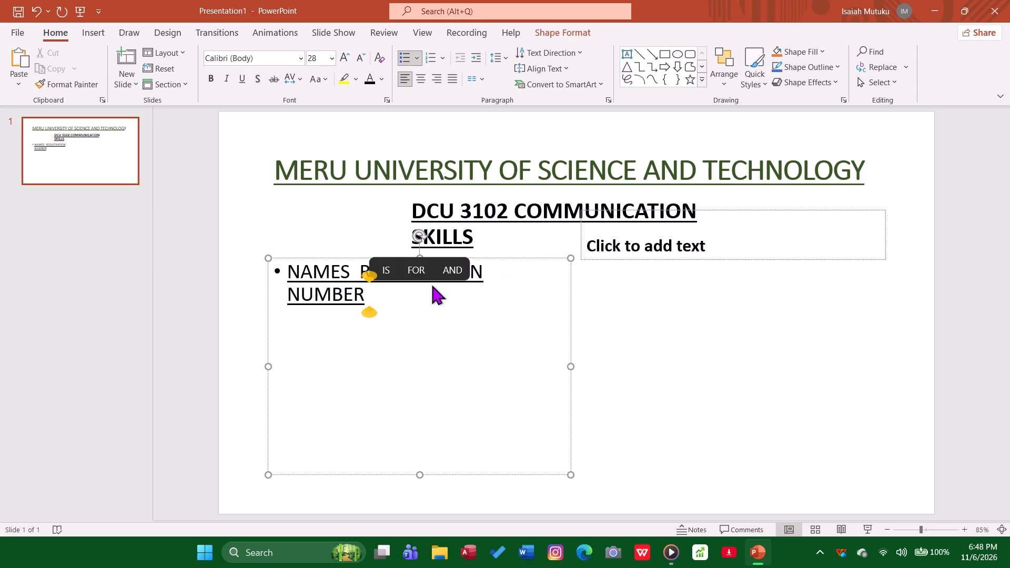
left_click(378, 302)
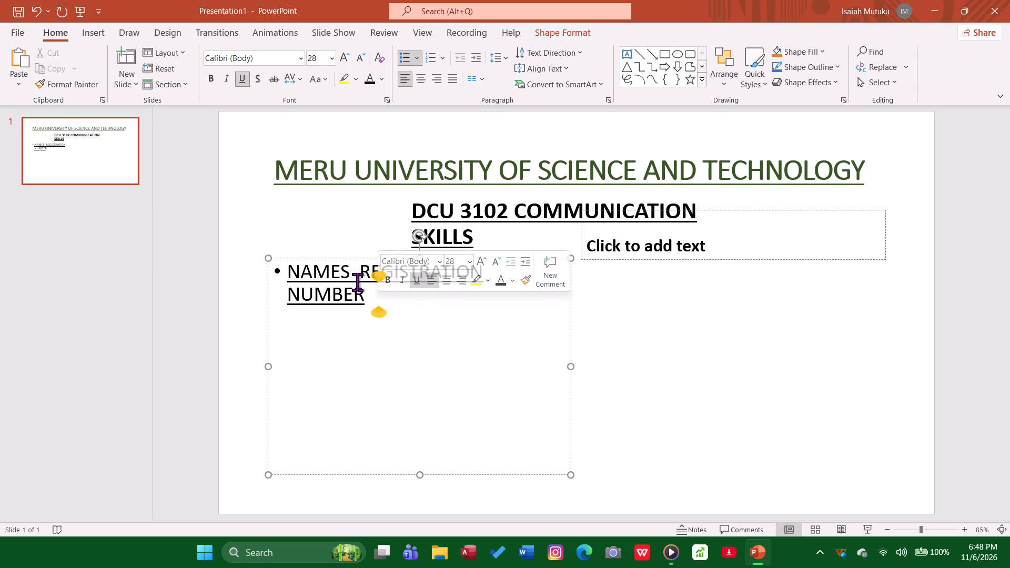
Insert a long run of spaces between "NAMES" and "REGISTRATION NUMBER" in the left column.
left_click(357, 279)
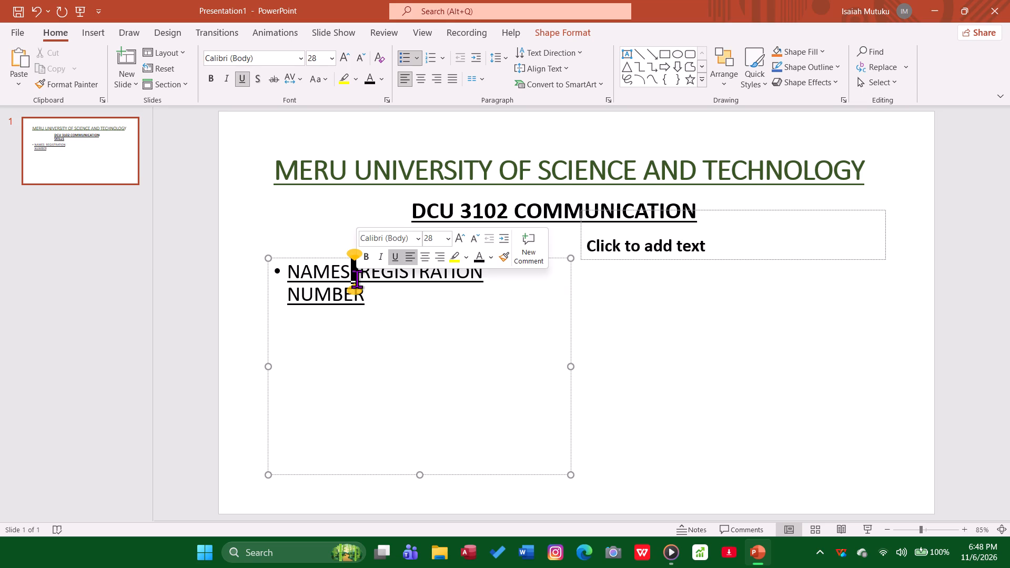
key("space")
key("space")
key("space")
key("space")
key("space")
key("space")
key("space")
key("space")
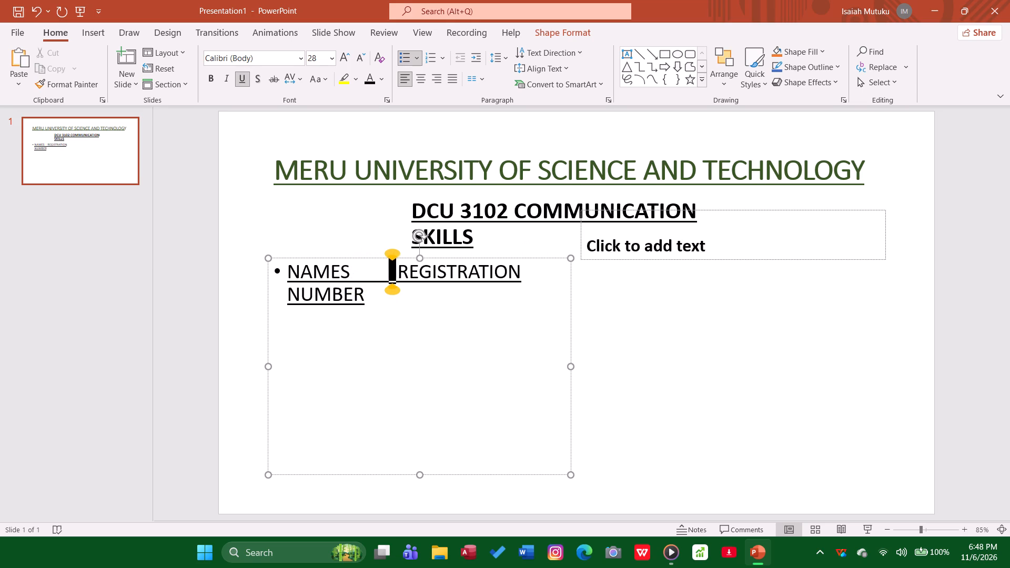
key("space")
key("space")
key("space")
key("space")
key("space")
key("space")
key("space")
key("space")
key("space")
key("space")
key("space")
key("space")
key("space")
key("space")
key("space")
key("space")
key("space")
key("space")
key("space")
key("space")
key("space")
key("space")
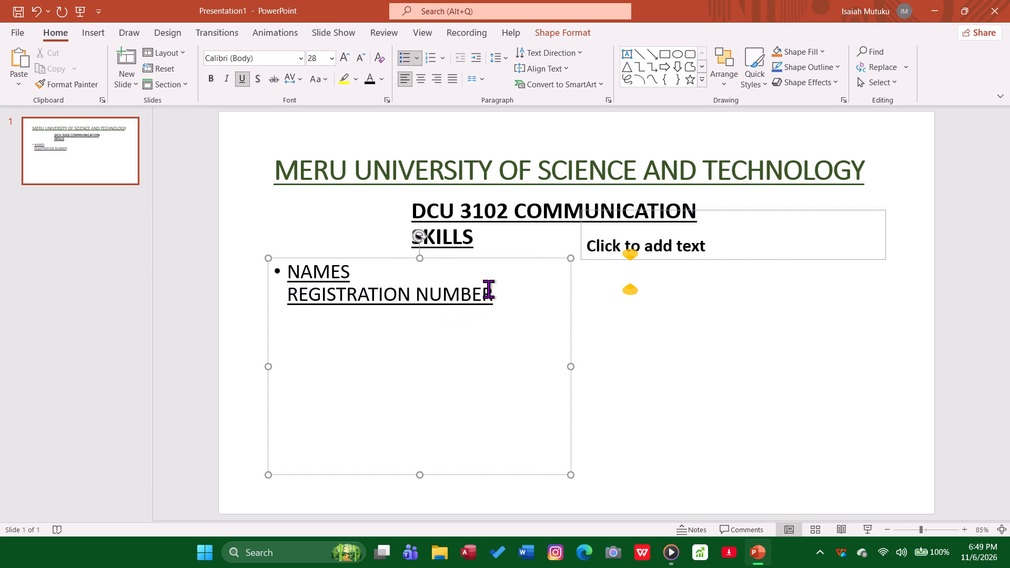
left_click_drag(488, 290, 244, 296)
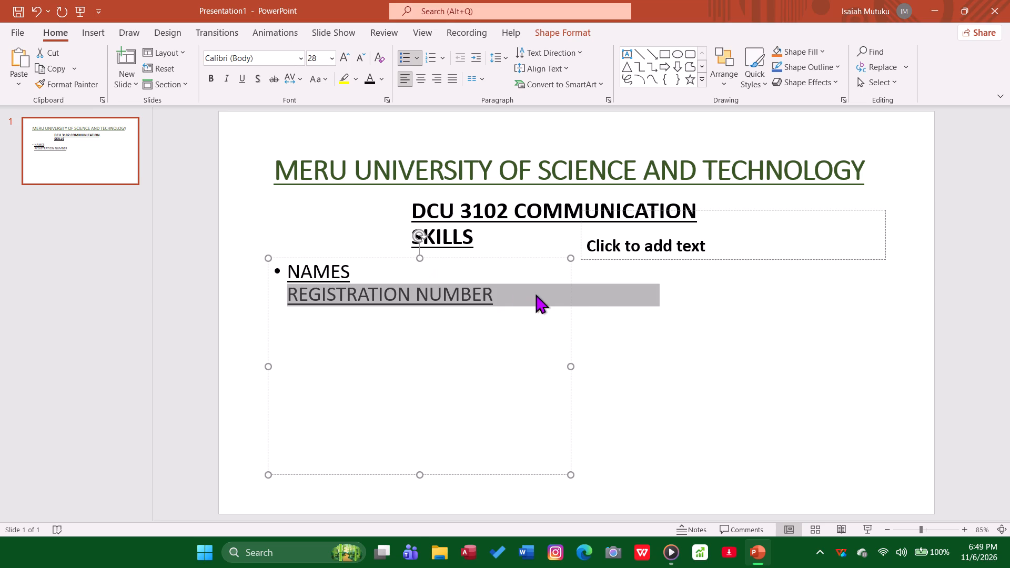
Enter the underlined heading "REGISTRATION NUMBER" in the right column's content box, level with "NAMES".
left_click(615, 283)
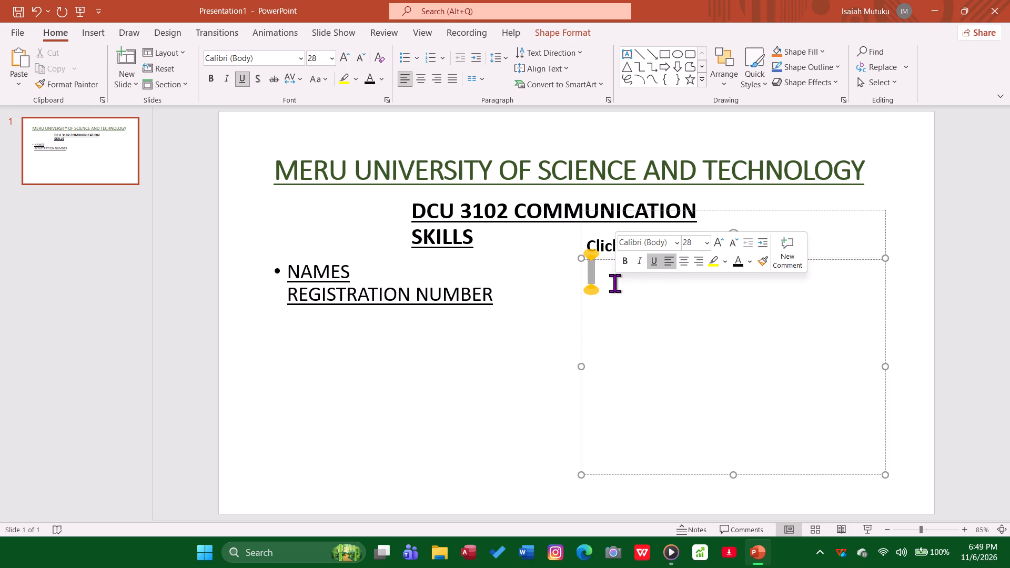
type("RE")
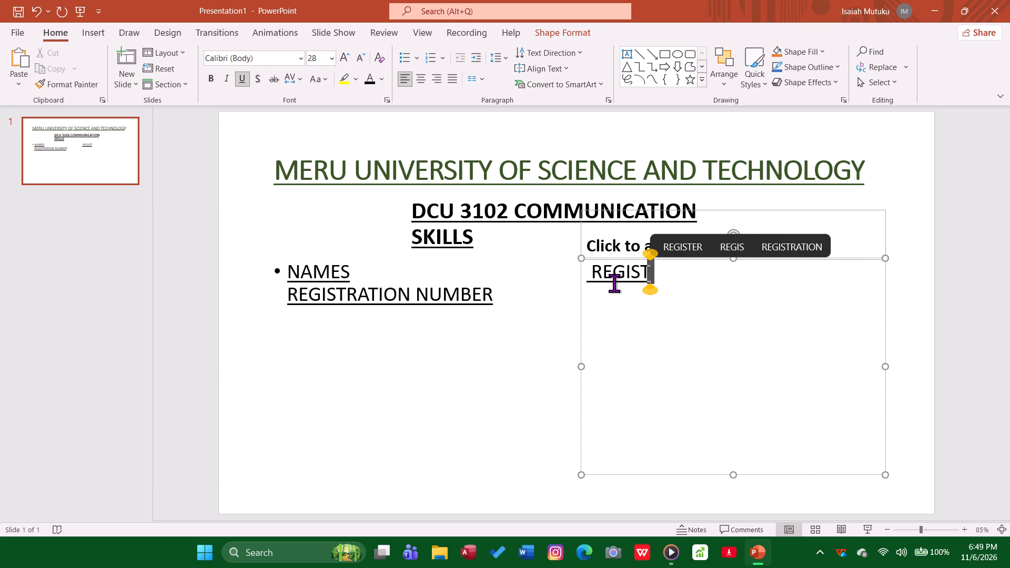
left_click(798, 248)
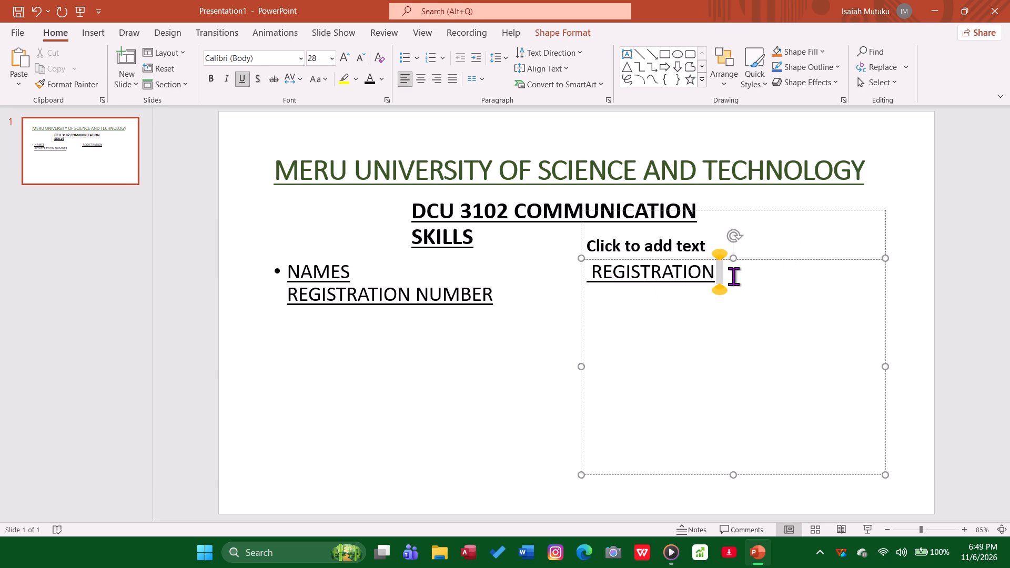
left_click(733, 276)
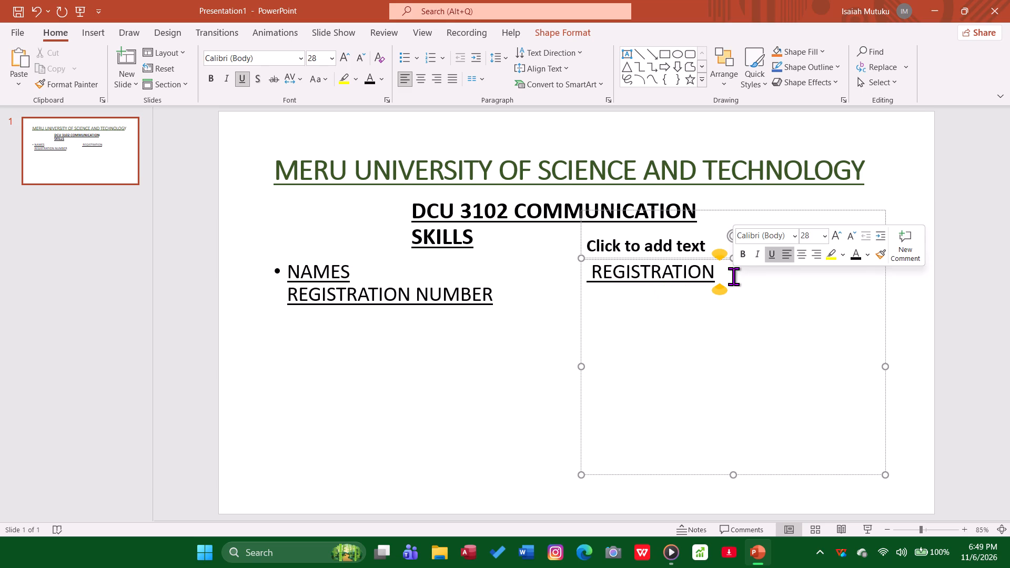
key("space")
type("n")
key("BackSpace")
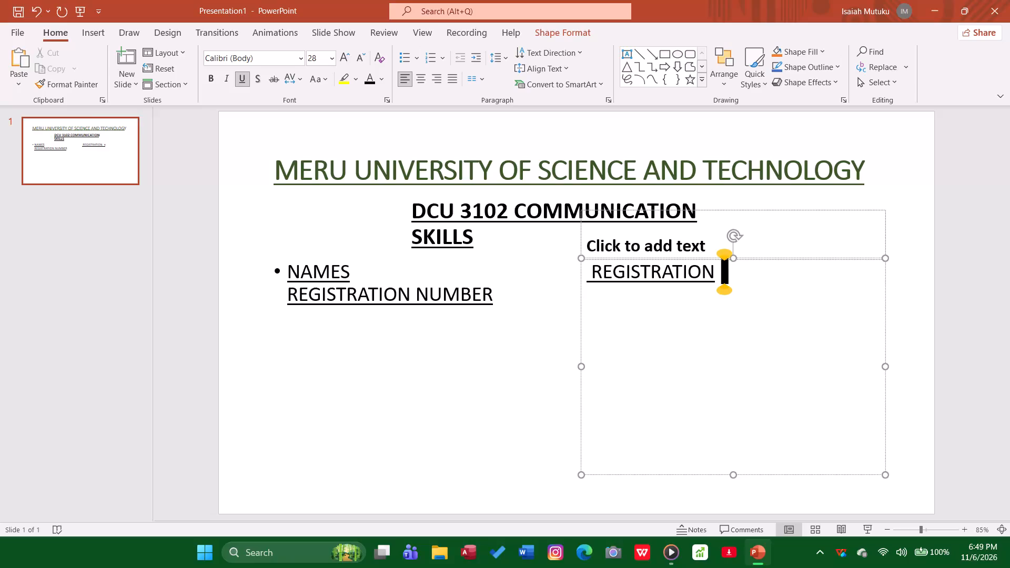
key("n")
type("UMBER")
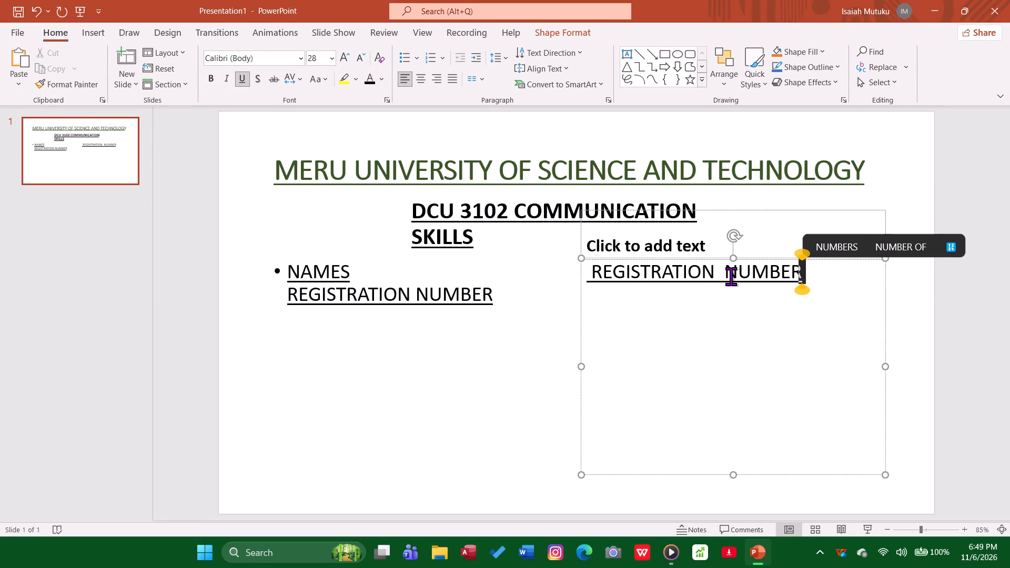
left_click(711, 269)
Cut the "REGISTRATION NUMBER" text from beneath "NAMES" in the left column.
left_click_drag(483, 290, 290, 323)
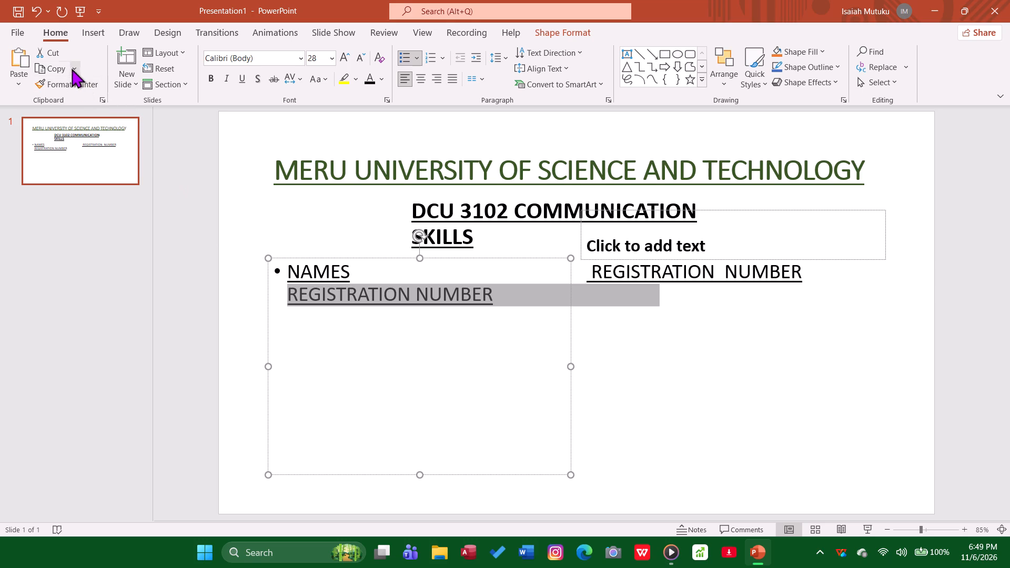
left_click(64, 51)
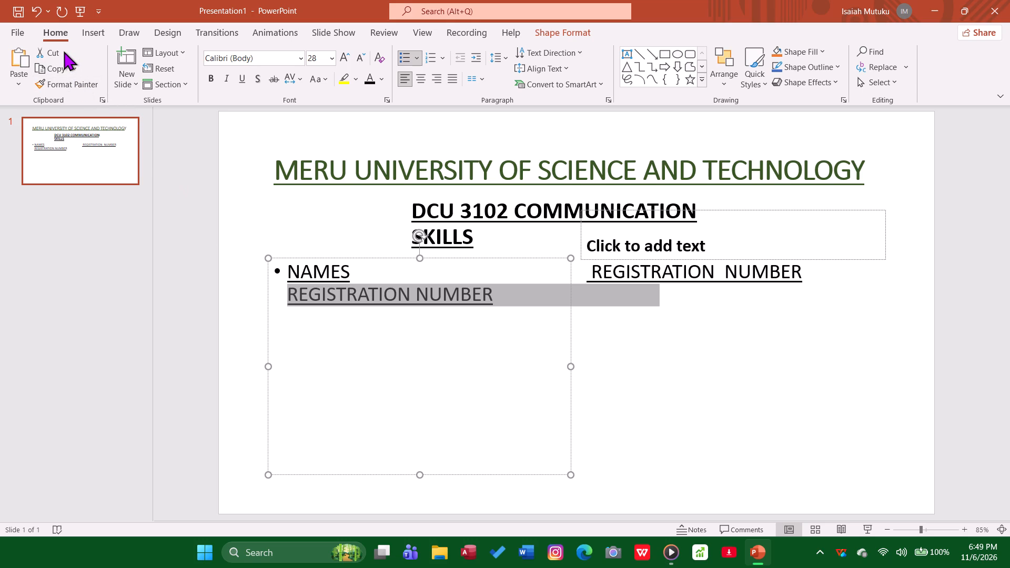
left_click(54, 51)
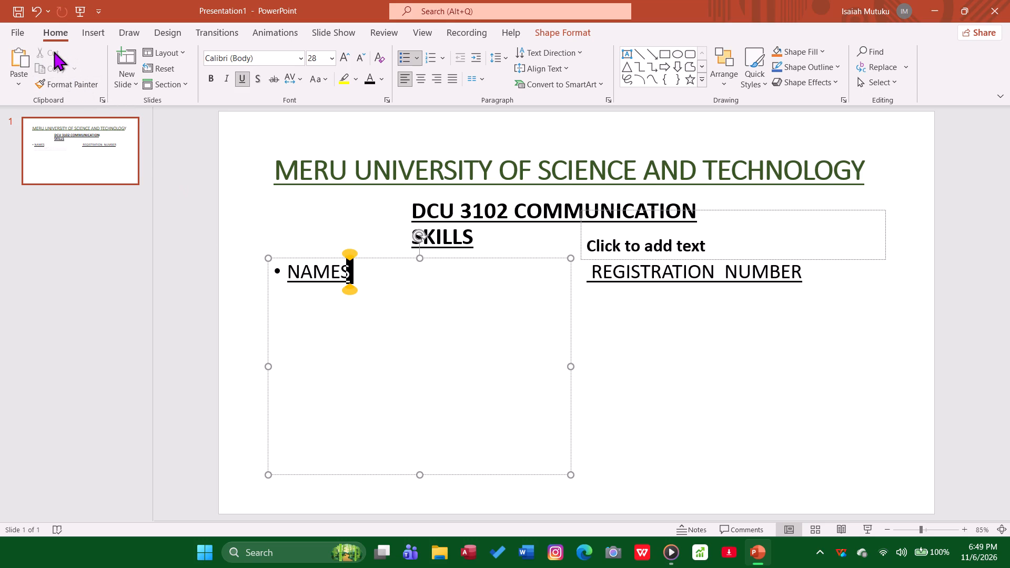
Start a new bullet line directly below "NAMES" in the left column.
left_click(358, 348)
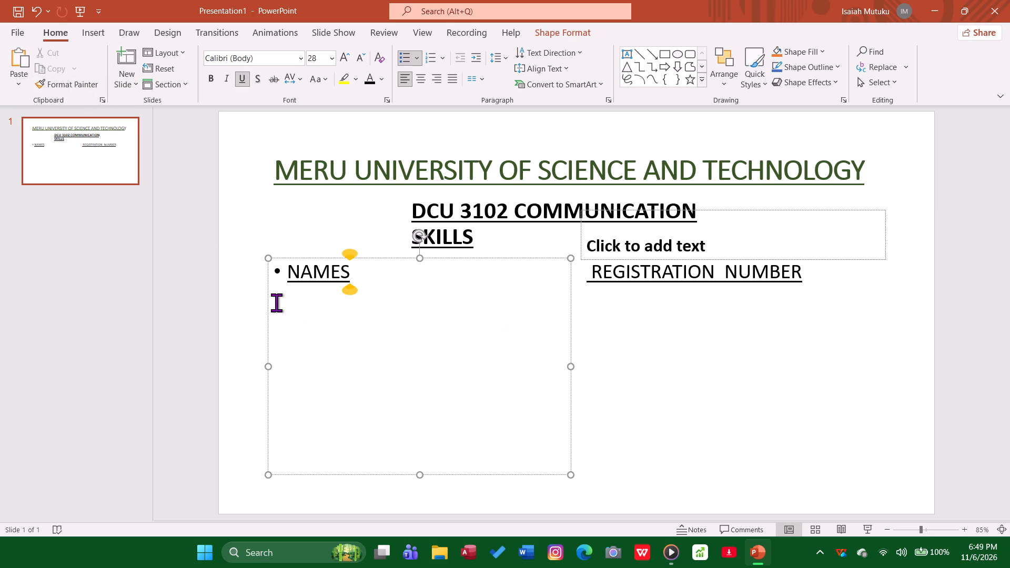
left_click(275, 302)
left_click(310, 346)
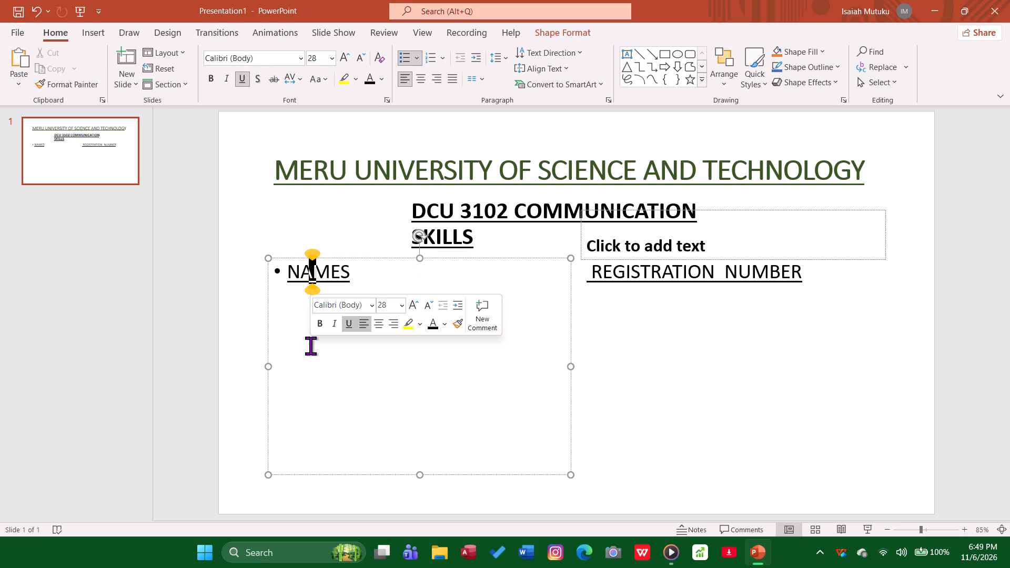
left_click(315, 374)
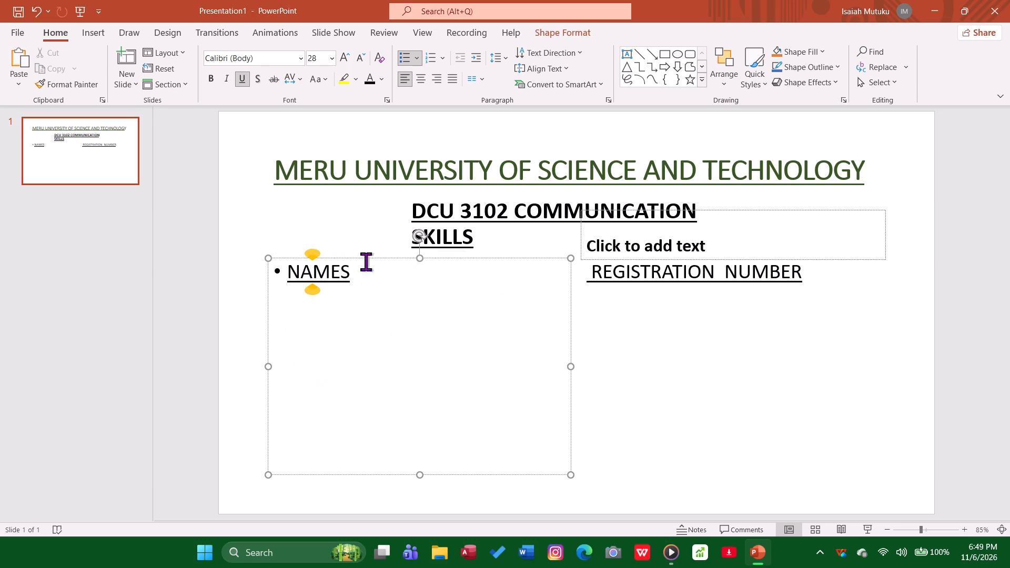
left_click(362, 268)
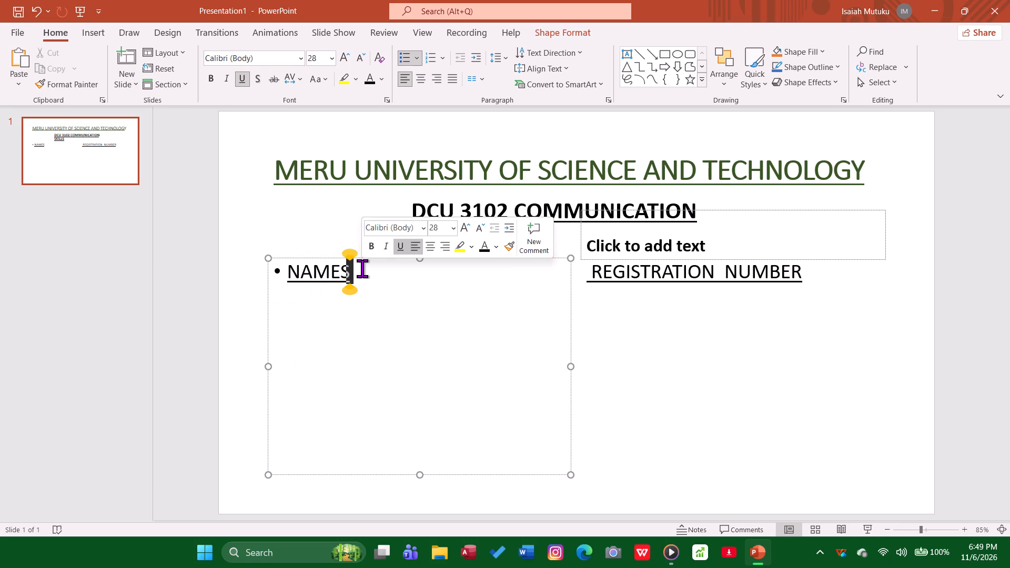
key("Return")
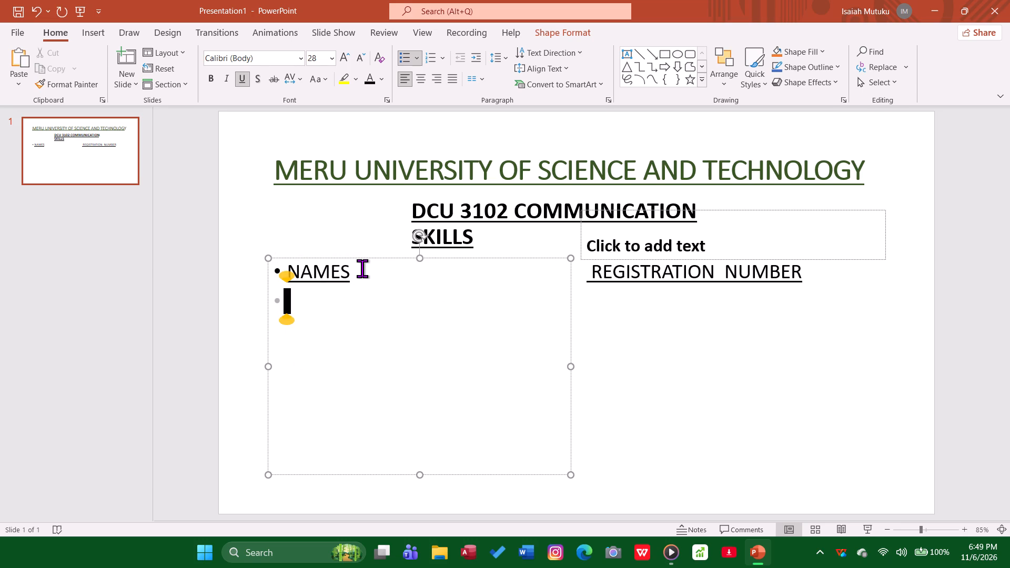
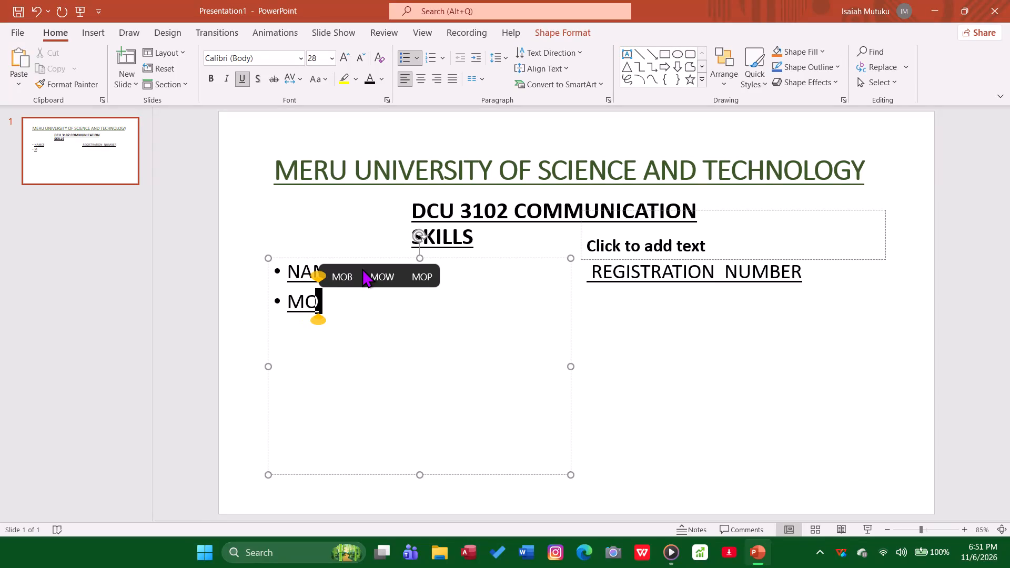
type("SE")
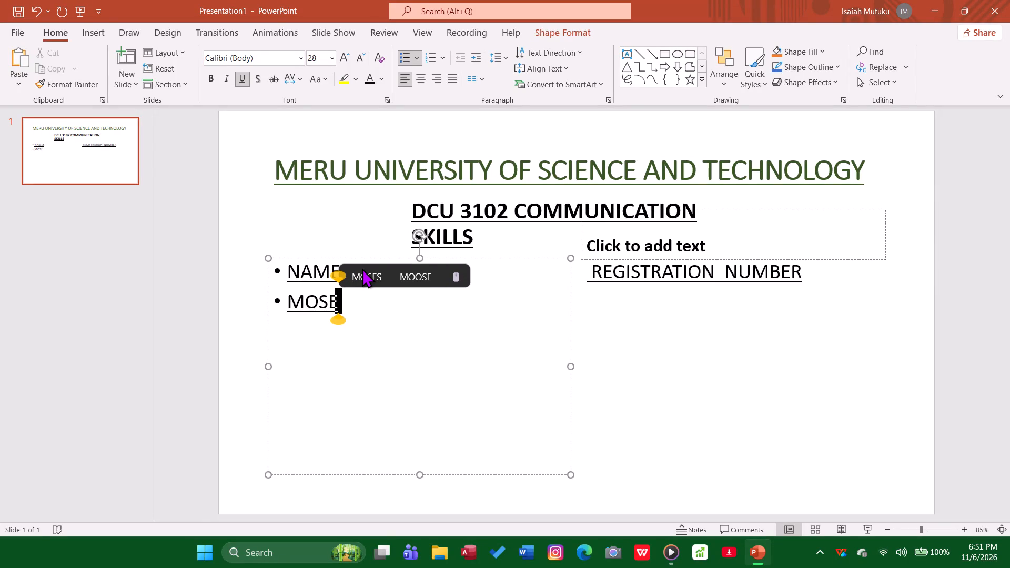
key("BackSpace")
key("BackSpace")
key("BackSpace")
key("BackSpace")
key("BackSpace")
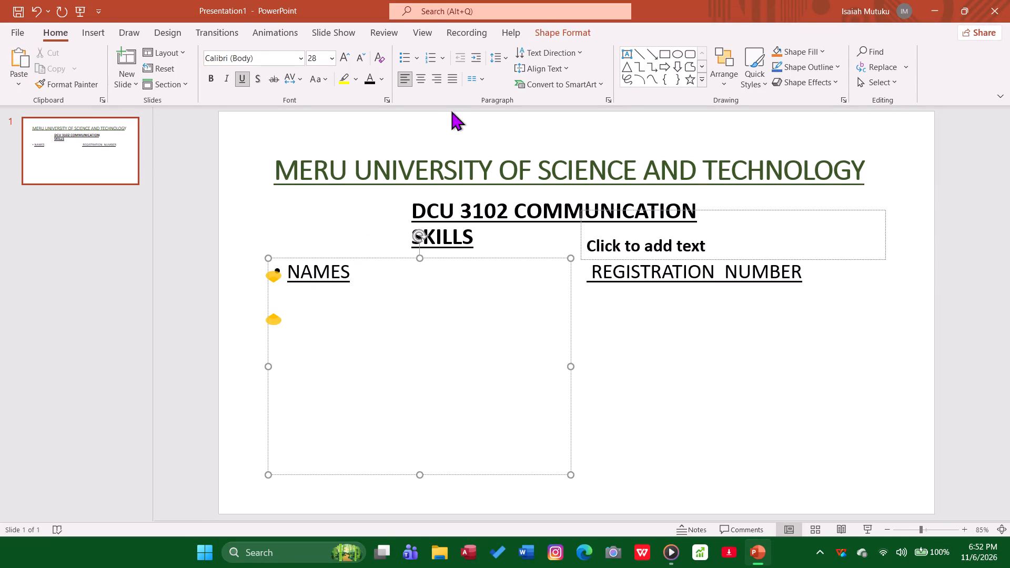
Format the empty line below "NAMES" as a numbered list starting at 1.
left_click(435, 59)
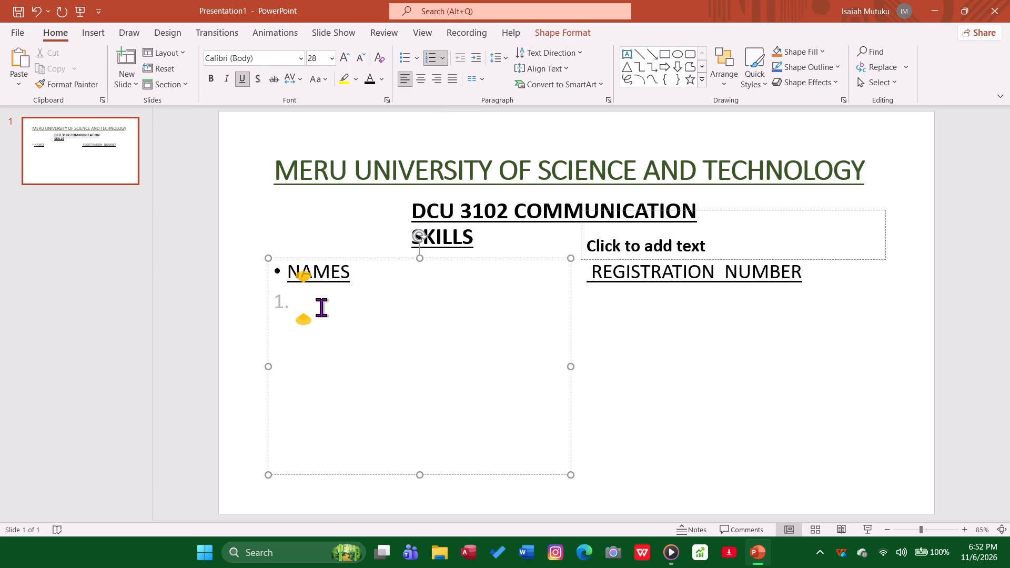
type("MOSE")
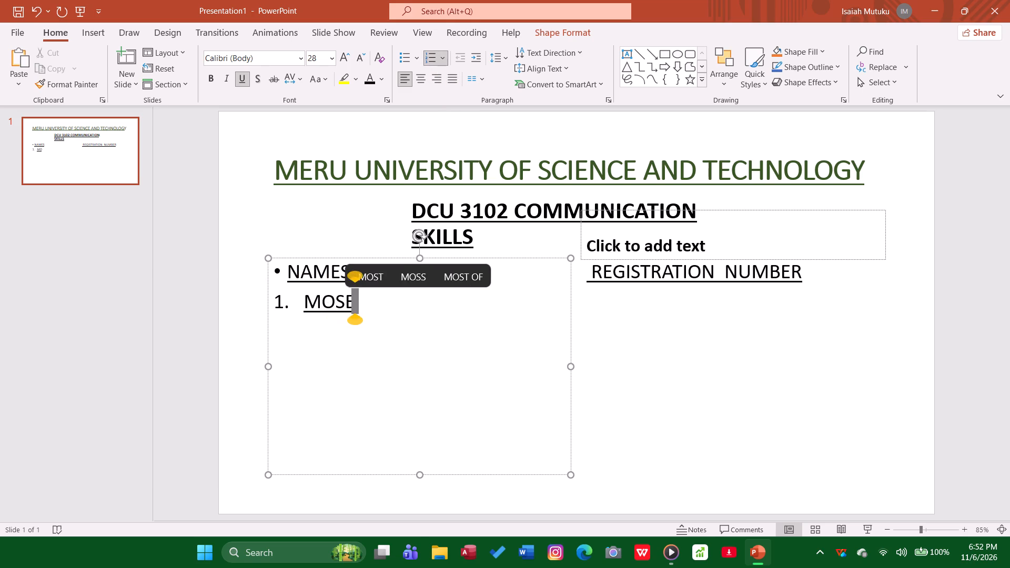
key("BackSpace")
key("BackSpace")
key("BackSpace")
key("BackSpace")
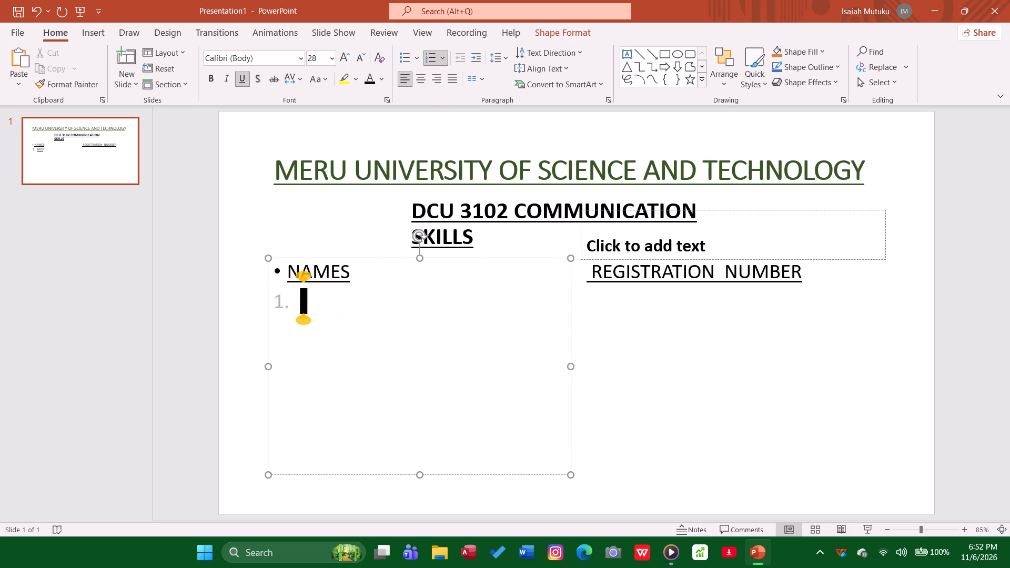
Turn off underlining for the first numbered item below "NAMES".
left_click(235, 83)
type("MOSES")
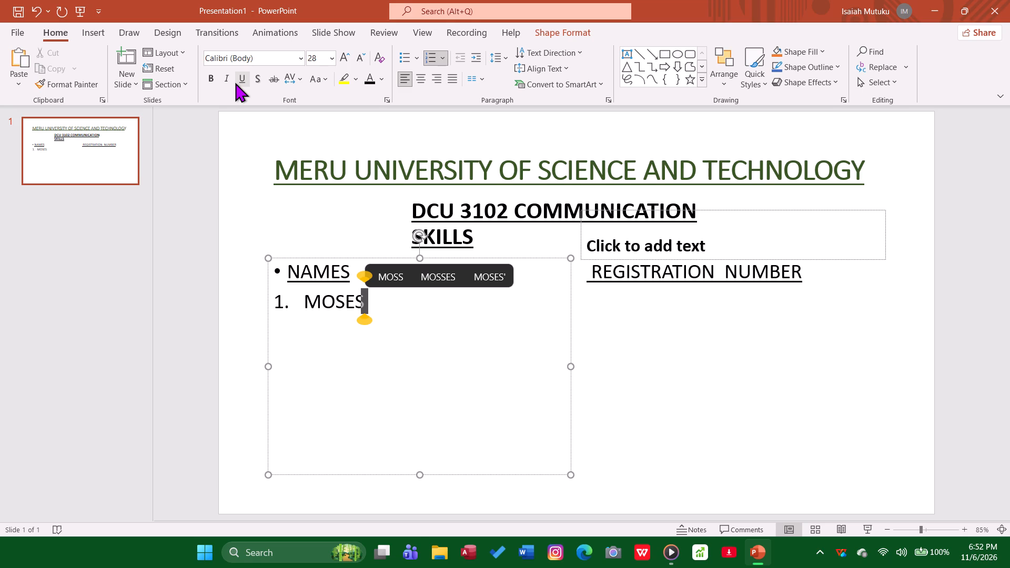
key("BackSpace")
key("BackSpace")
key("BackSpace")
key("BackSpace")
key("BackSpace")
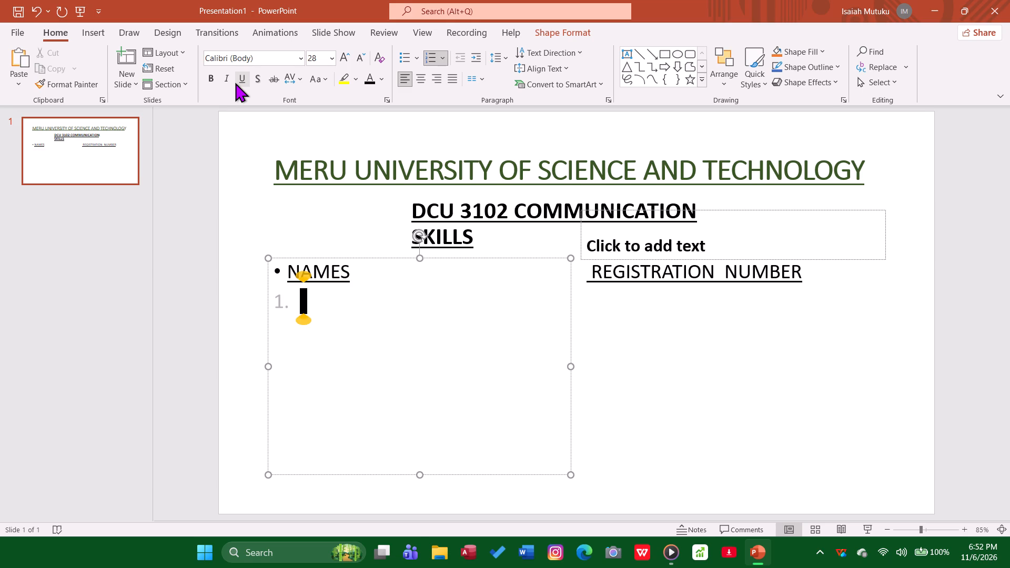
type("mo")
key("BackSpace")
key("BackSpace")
Enter the first student's full name as item 1 under "NAMES", with both names capitalised and not underlined.
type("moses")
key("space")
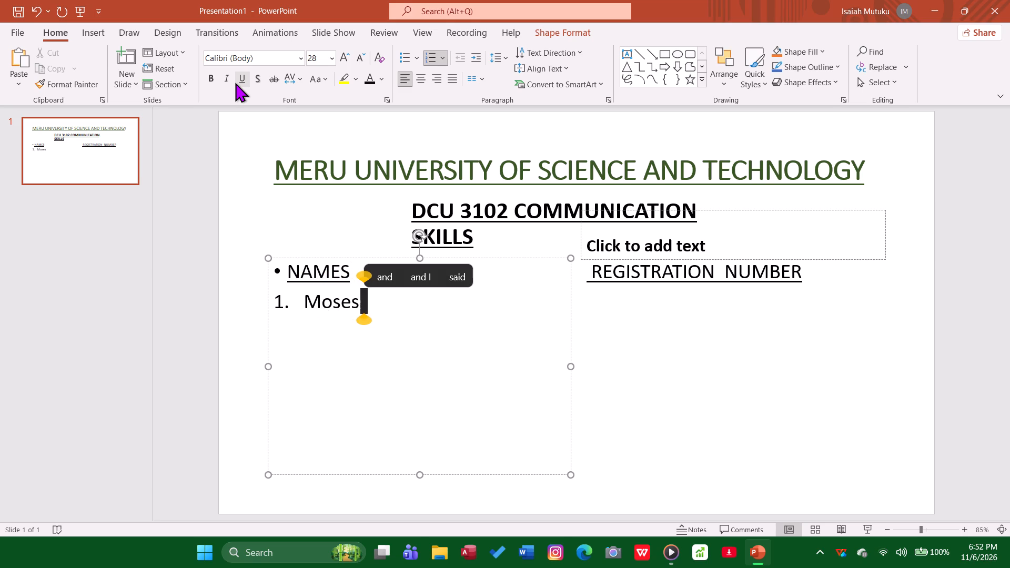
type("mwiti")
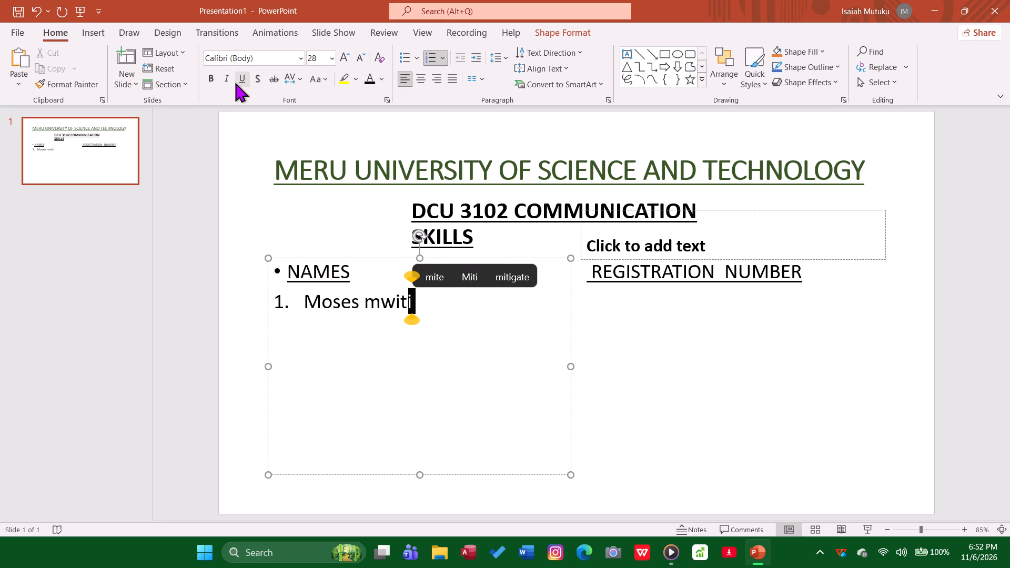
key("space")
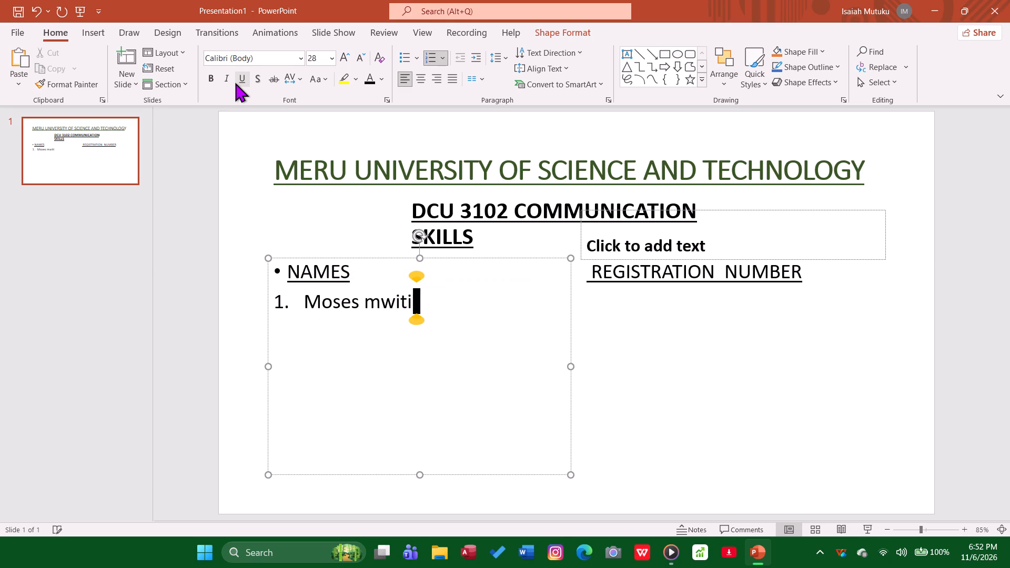
left_click(378, 305)
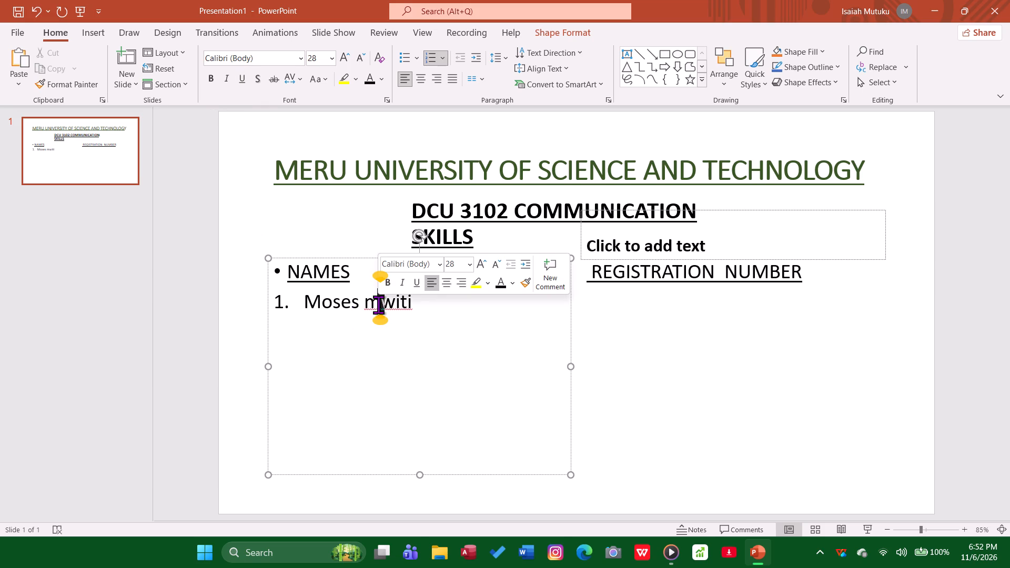
key("BackSpace")
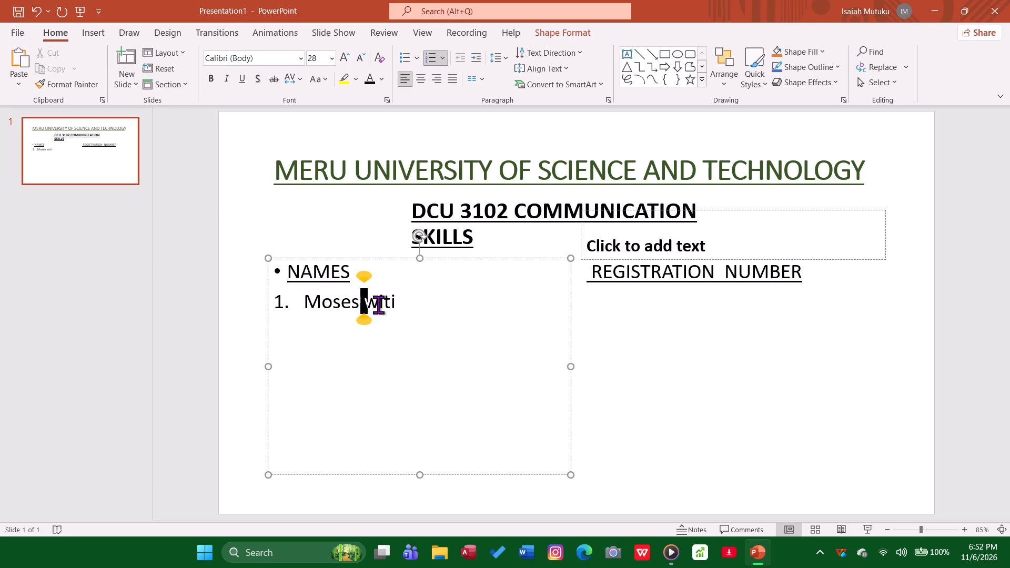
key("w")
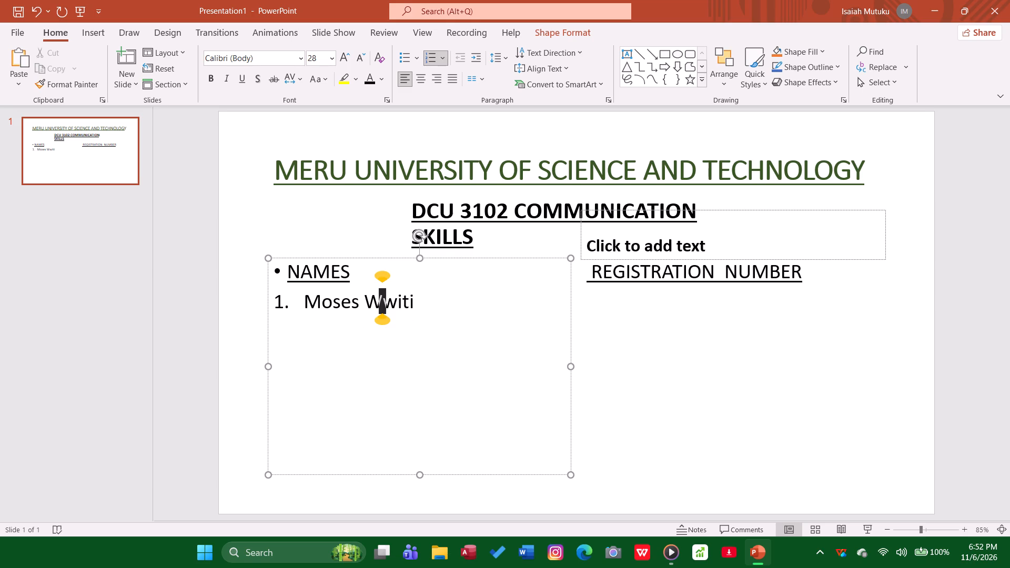
key("BackSpace")
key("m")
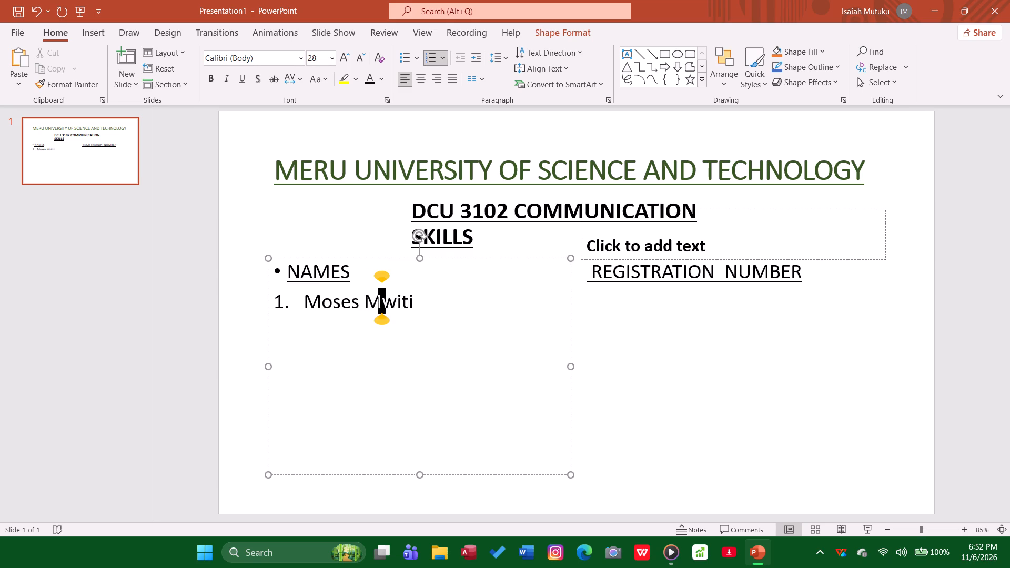
Add item 2 below the first student's name and begin entering the second student's name.
left_click(415, 302)
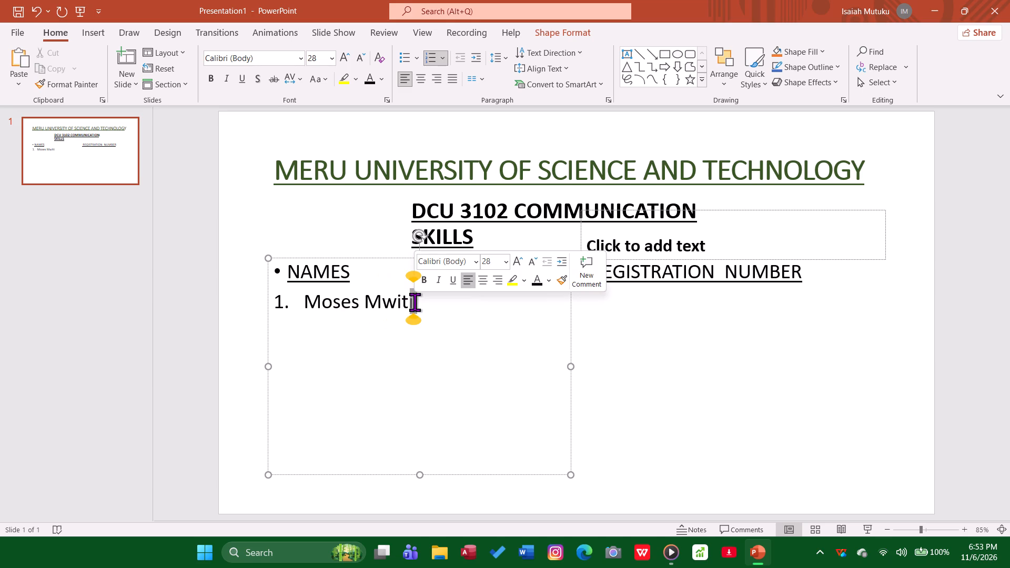
key("Return")
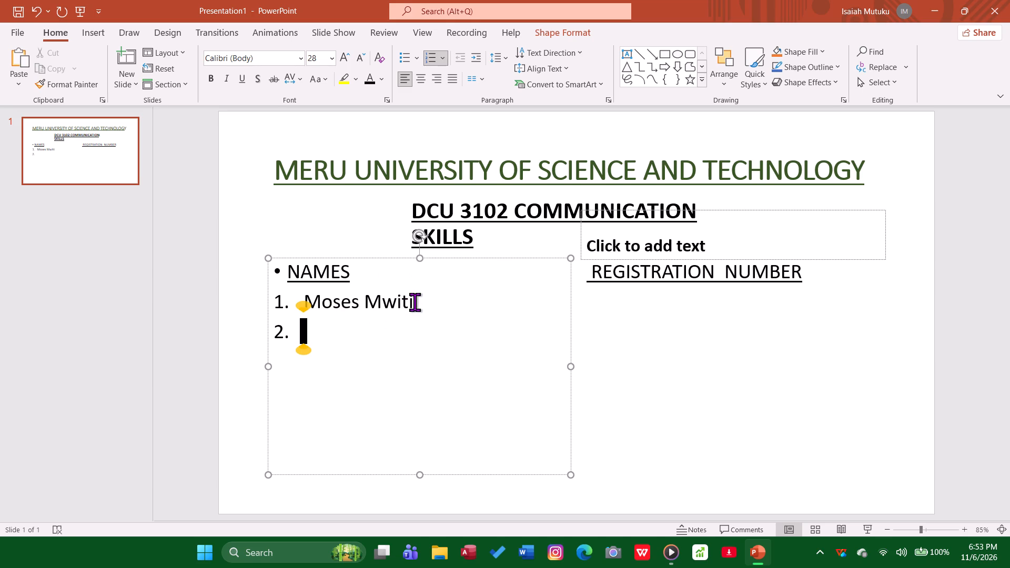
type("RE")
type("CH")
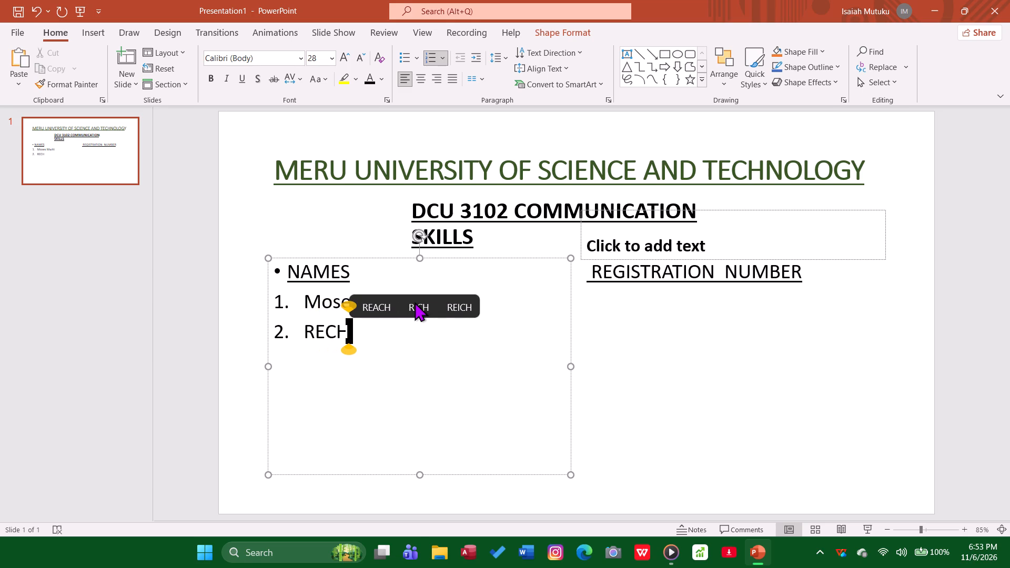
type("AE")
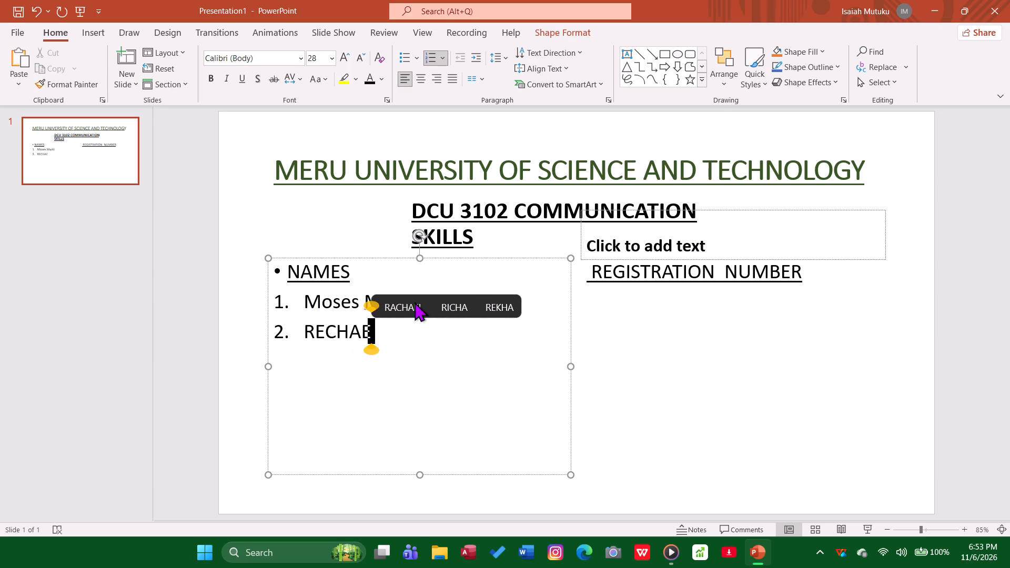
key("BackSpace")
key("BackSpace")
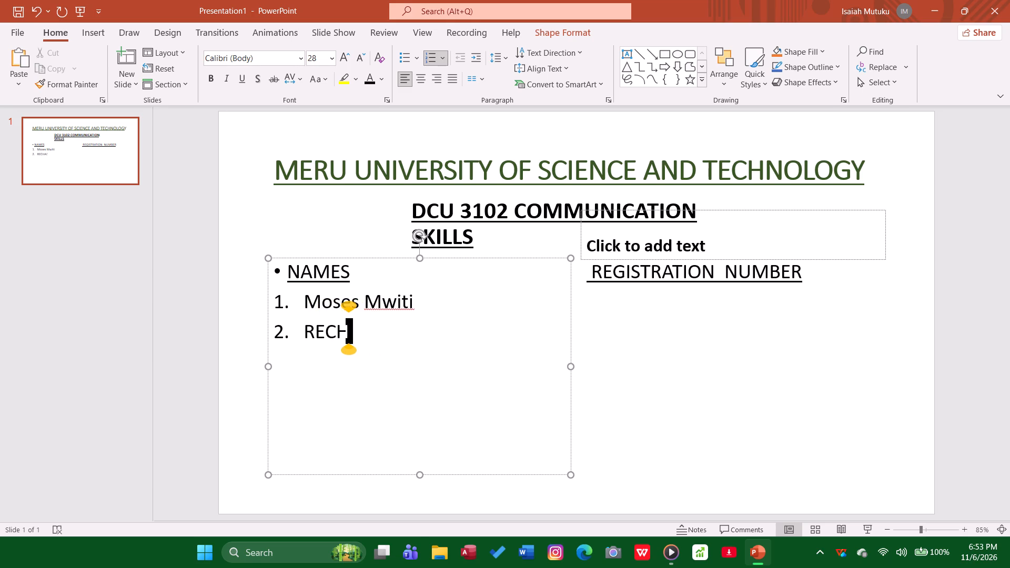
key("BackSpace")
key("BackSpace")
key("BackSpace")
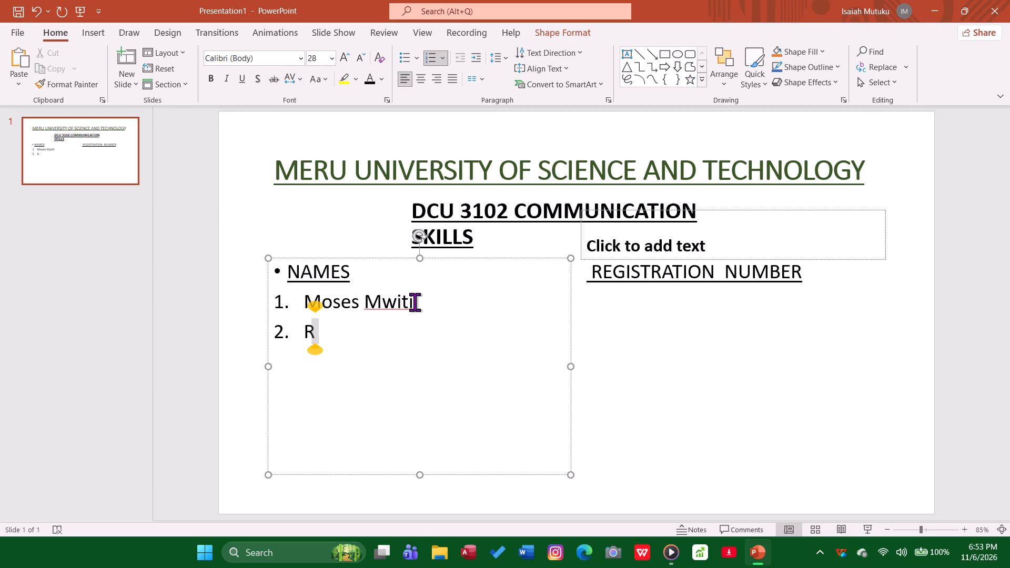
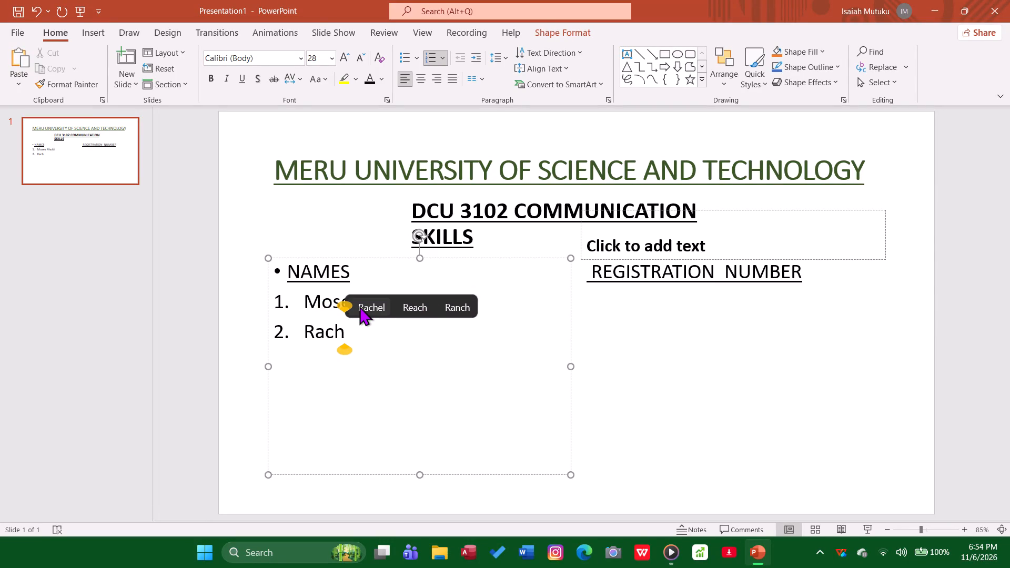
Complete the second student's full name as item 2 under "NAMES", with both names capitalised, and add item 3.
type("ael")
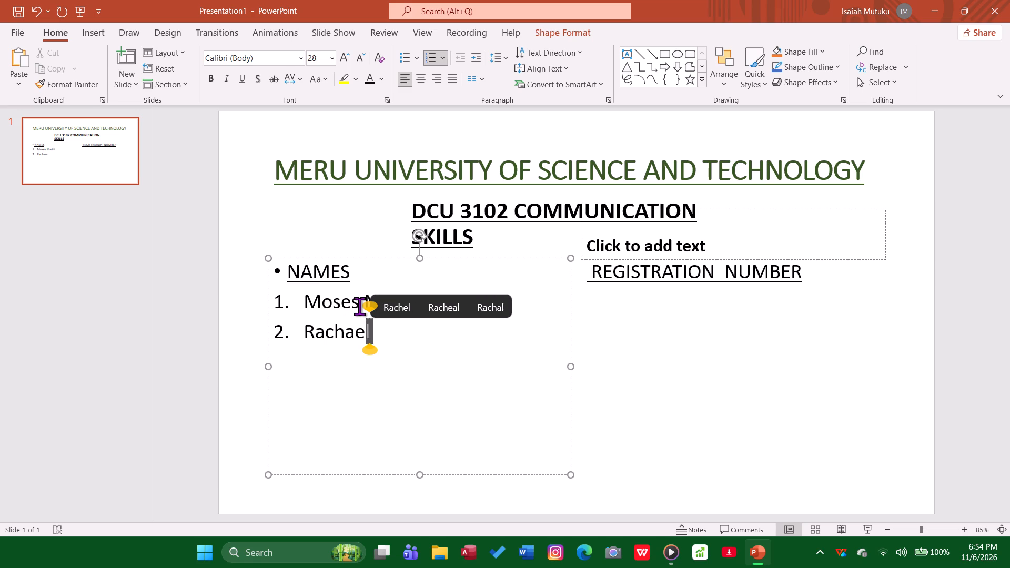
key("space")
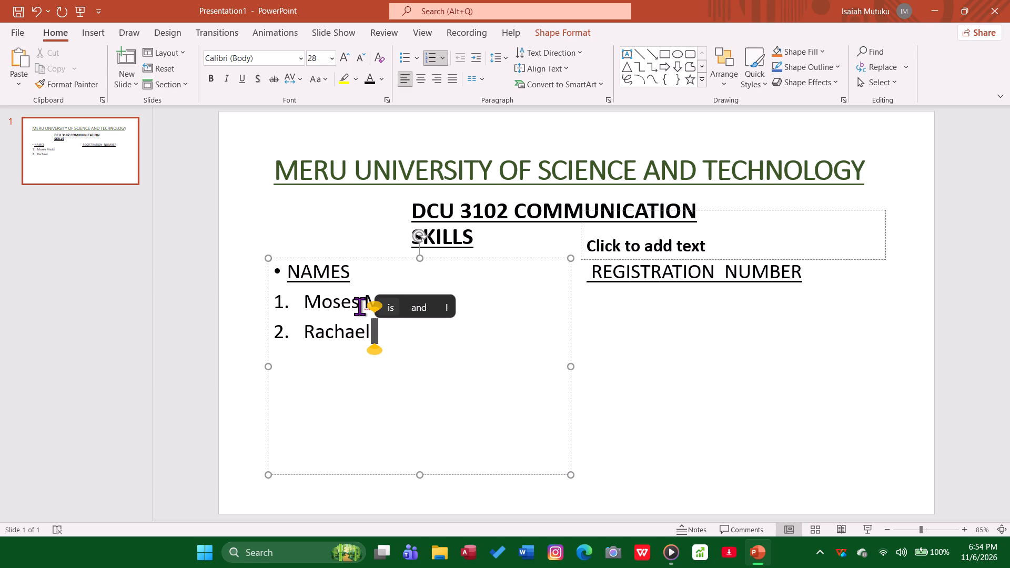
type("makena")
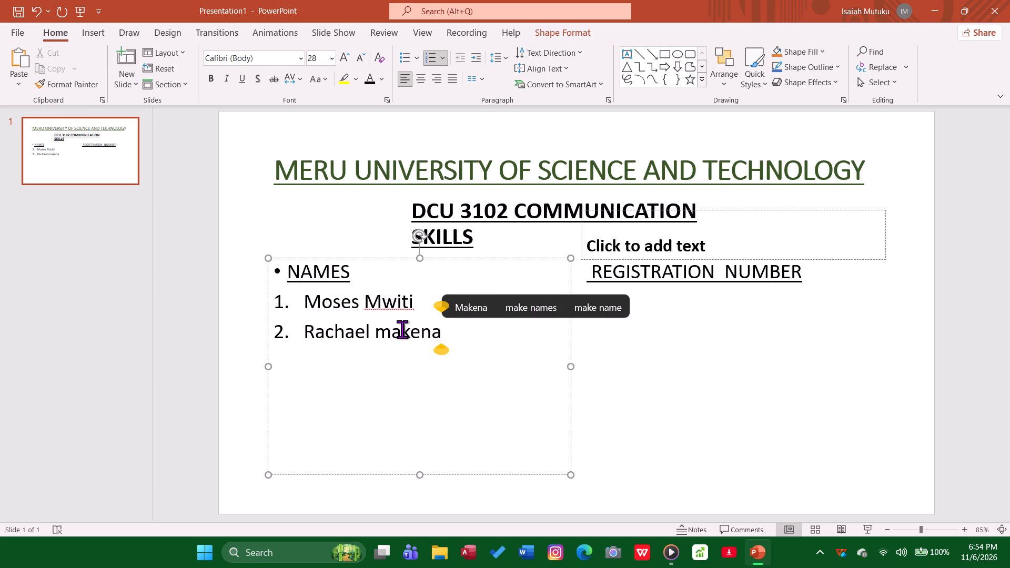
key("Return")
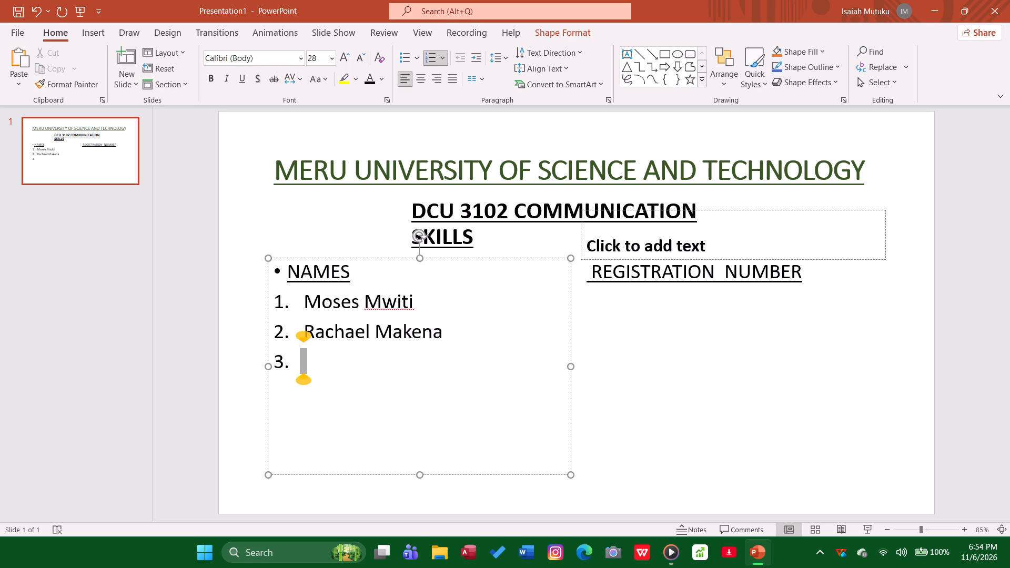
Enter the third student's full name as item 3 with both names capitalised, and add item 4 below it.
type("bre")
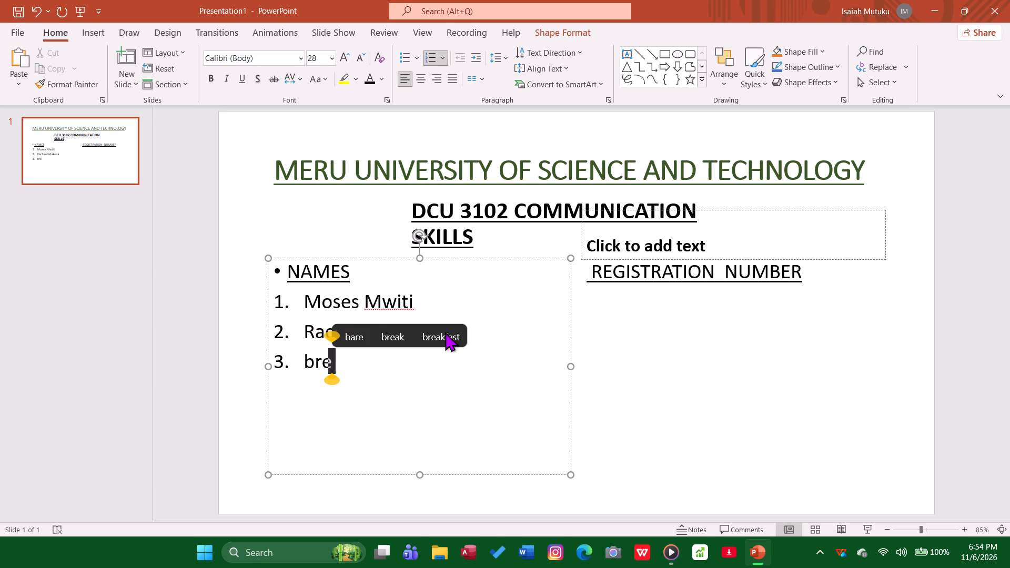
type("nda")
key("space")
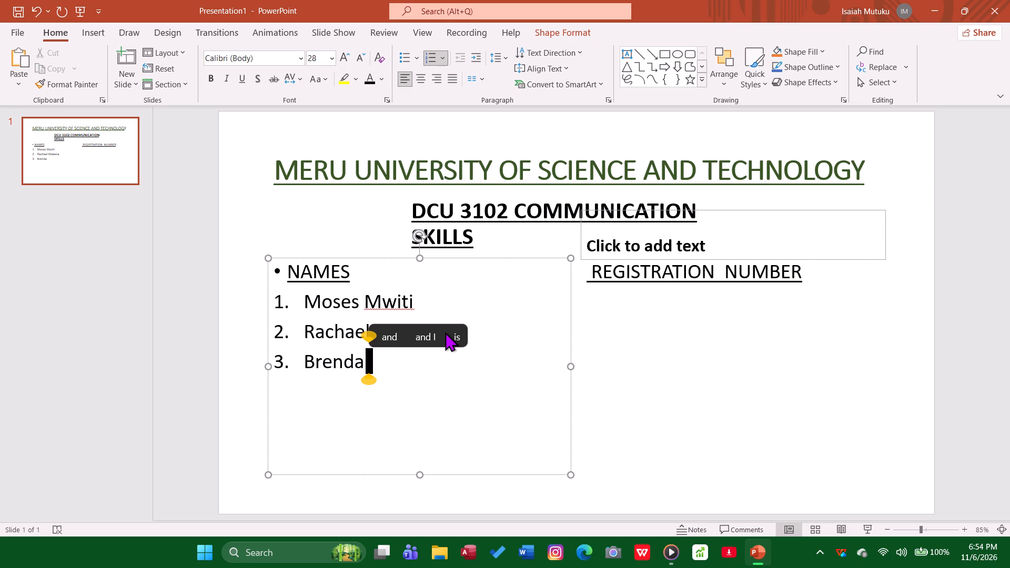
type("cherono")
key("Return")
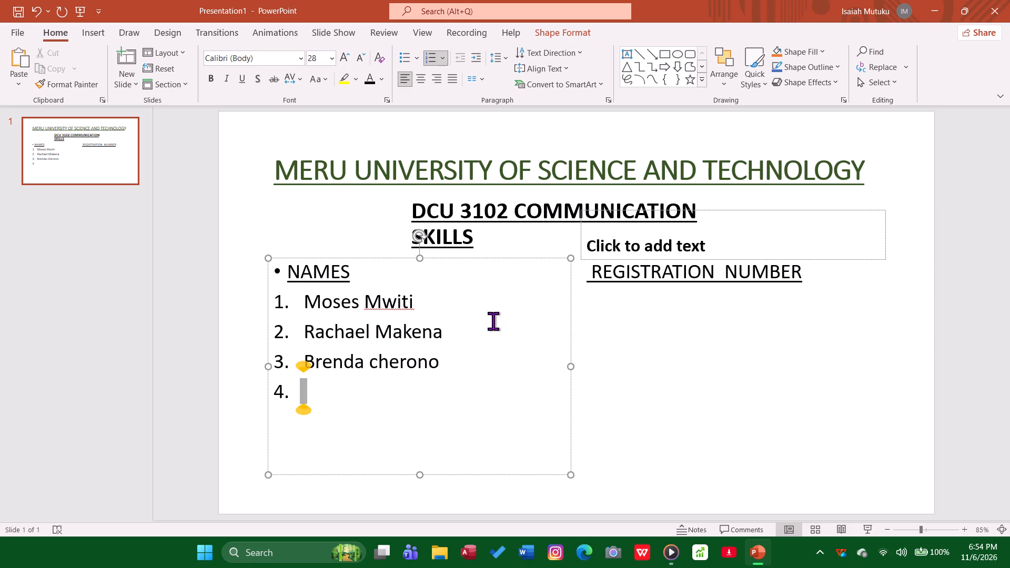
left_click(378, 362)
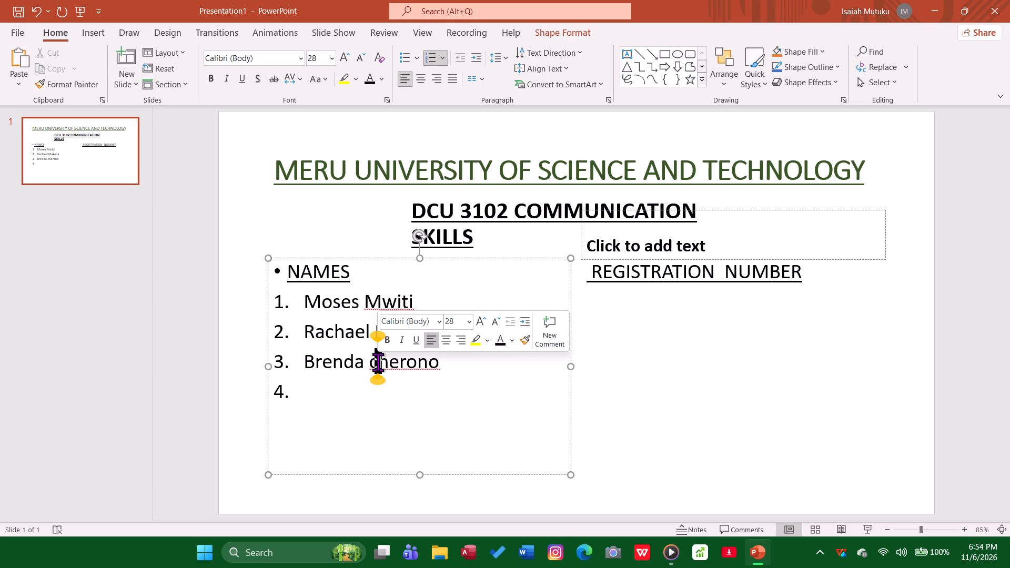
key("BackSpace")
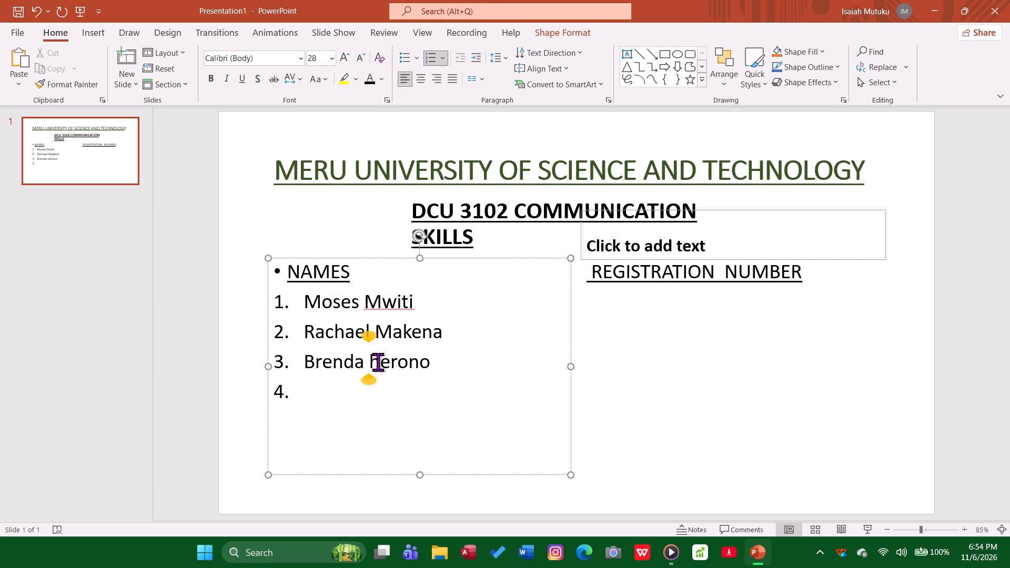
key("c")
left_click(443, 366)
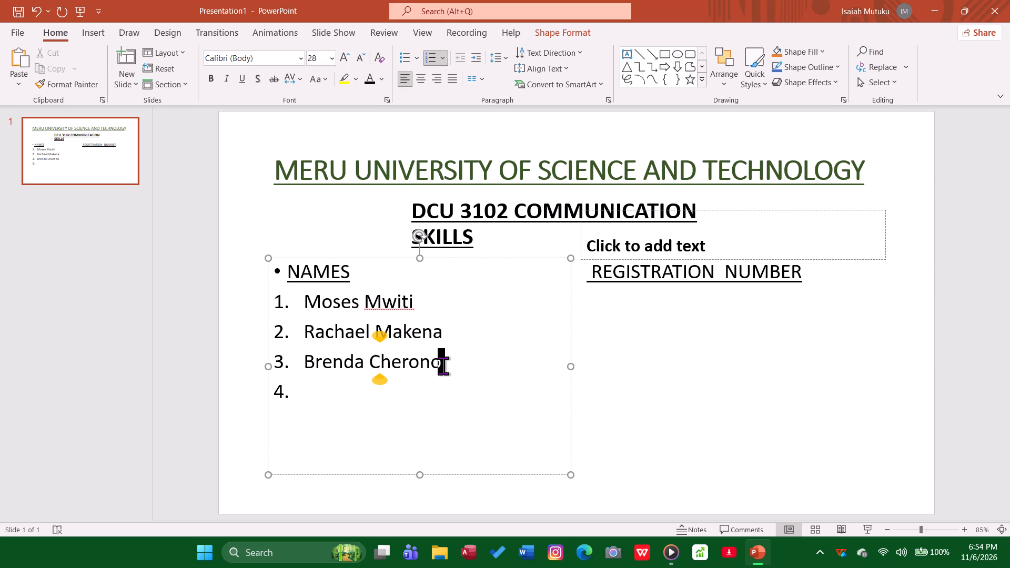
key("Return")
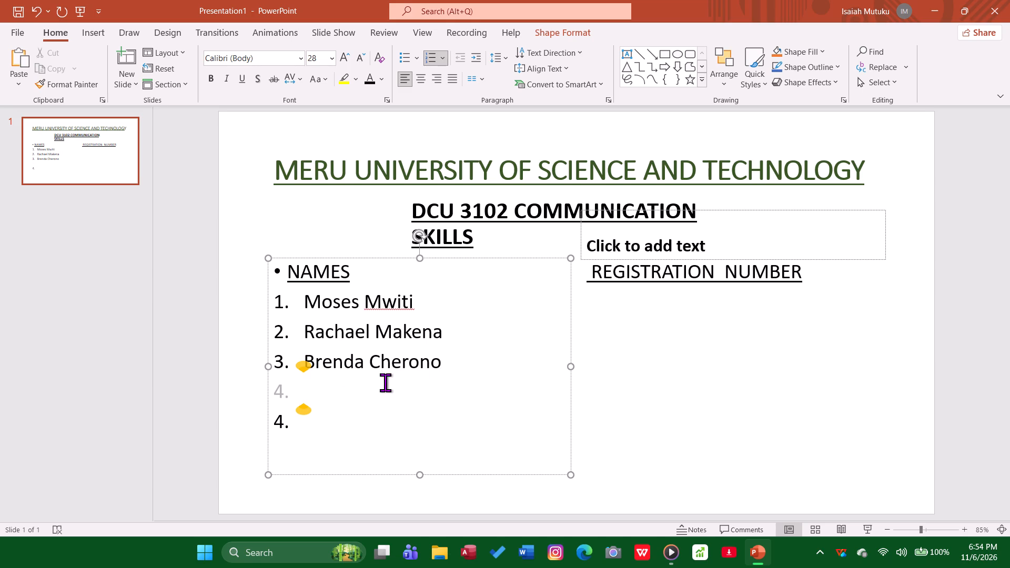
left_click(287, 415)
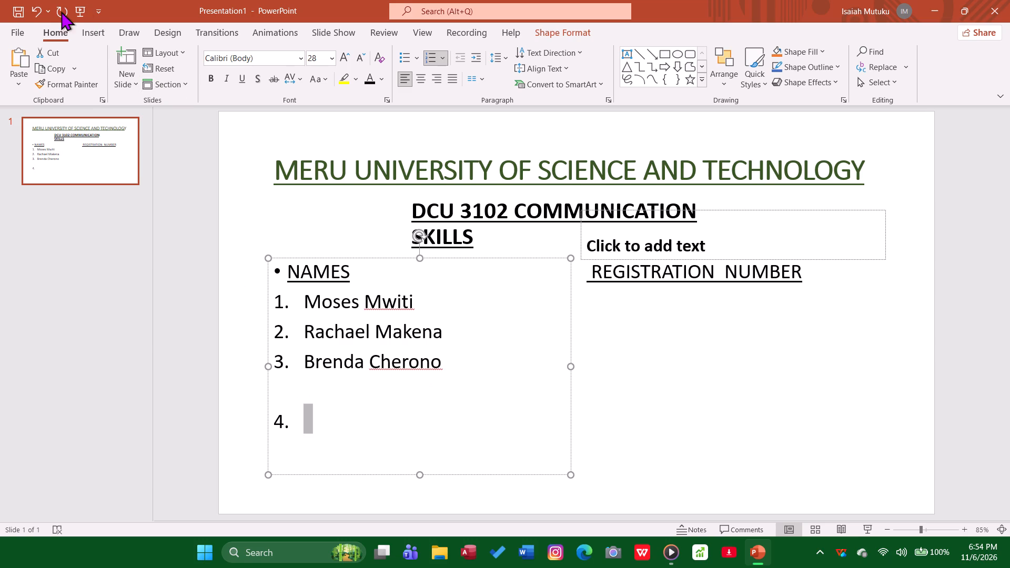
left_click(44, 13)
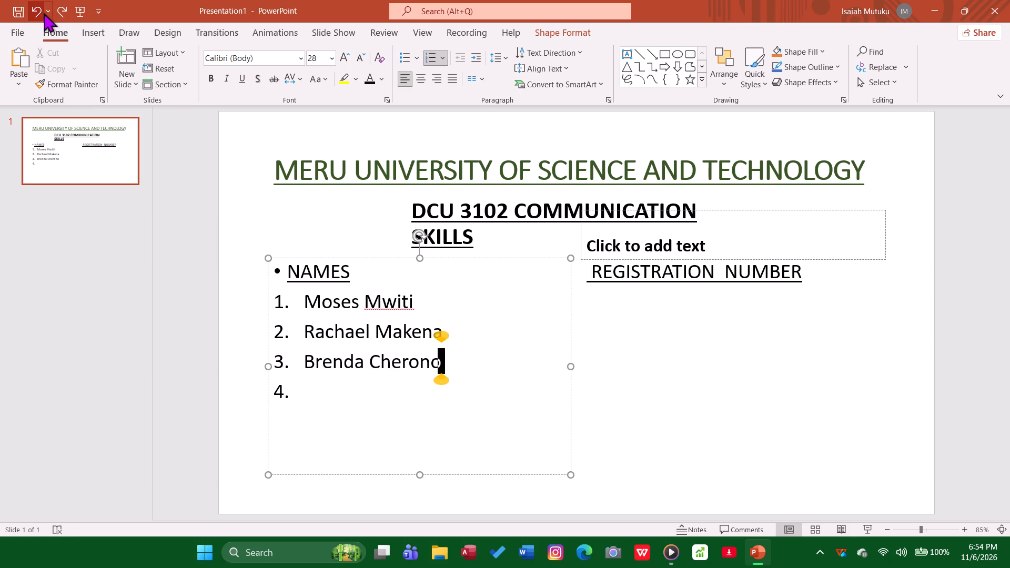
Enter the fourth student's full name as item 4, with only the first name's initial capitalised, and add item 5.
left_click(294, 388)
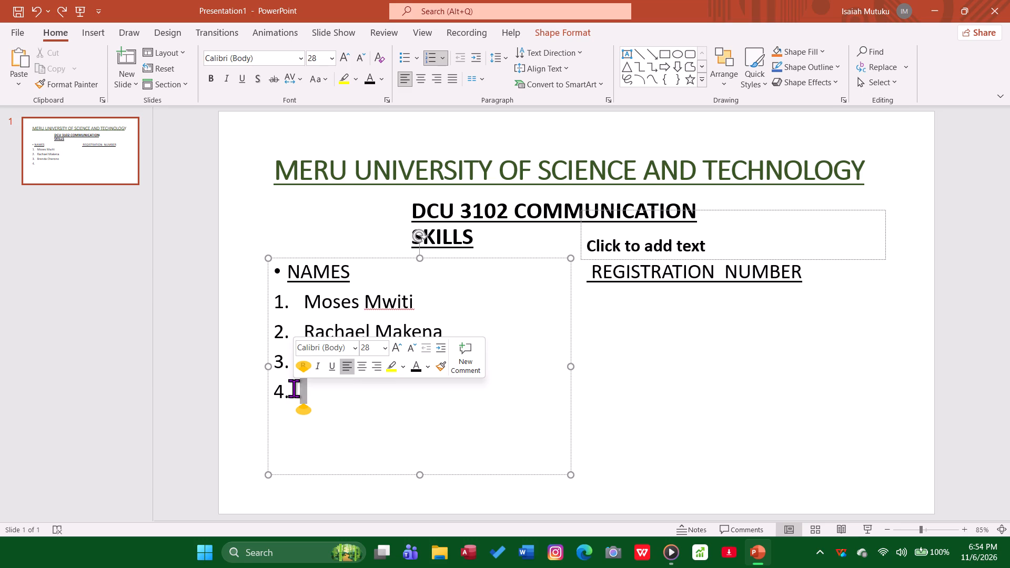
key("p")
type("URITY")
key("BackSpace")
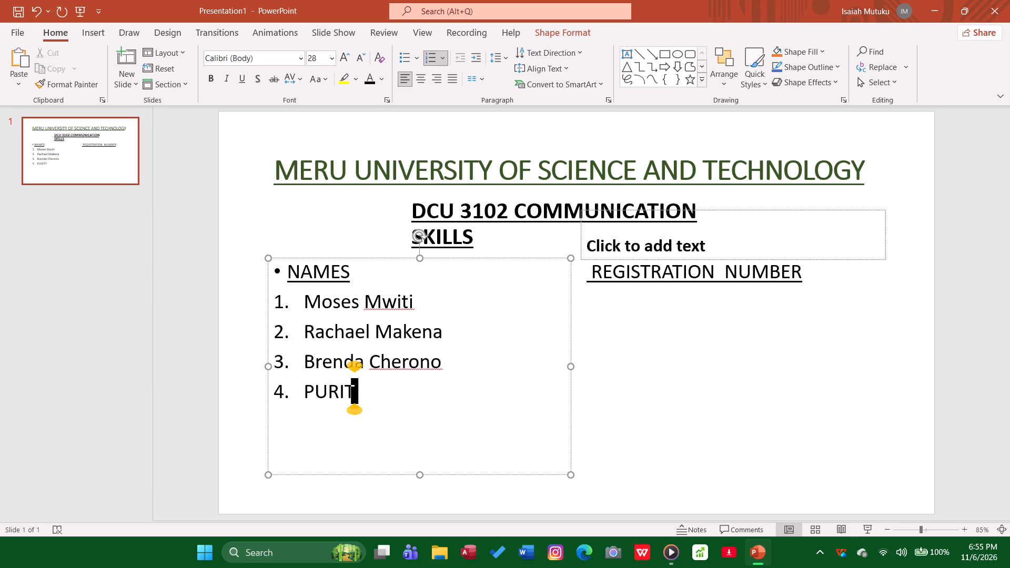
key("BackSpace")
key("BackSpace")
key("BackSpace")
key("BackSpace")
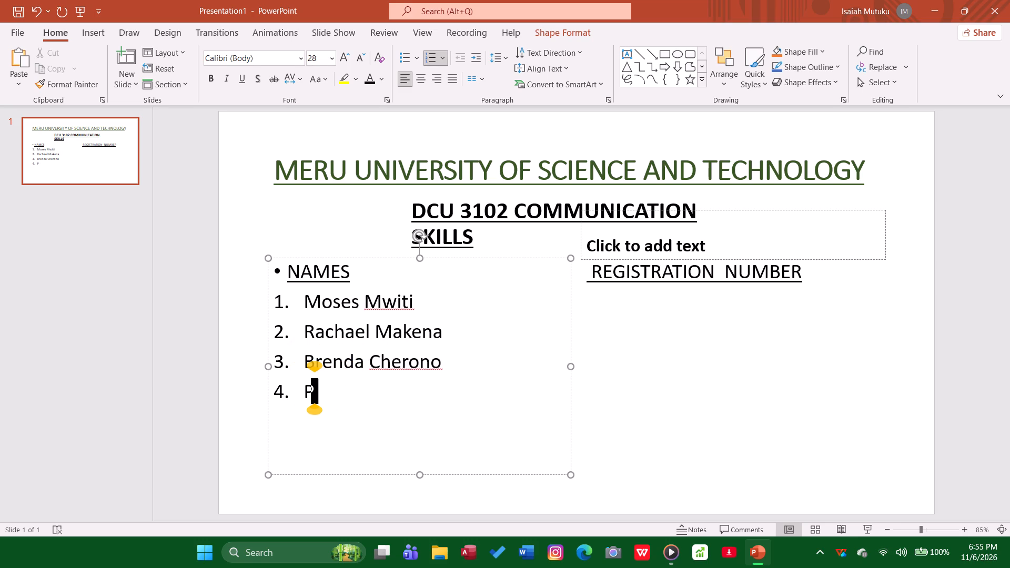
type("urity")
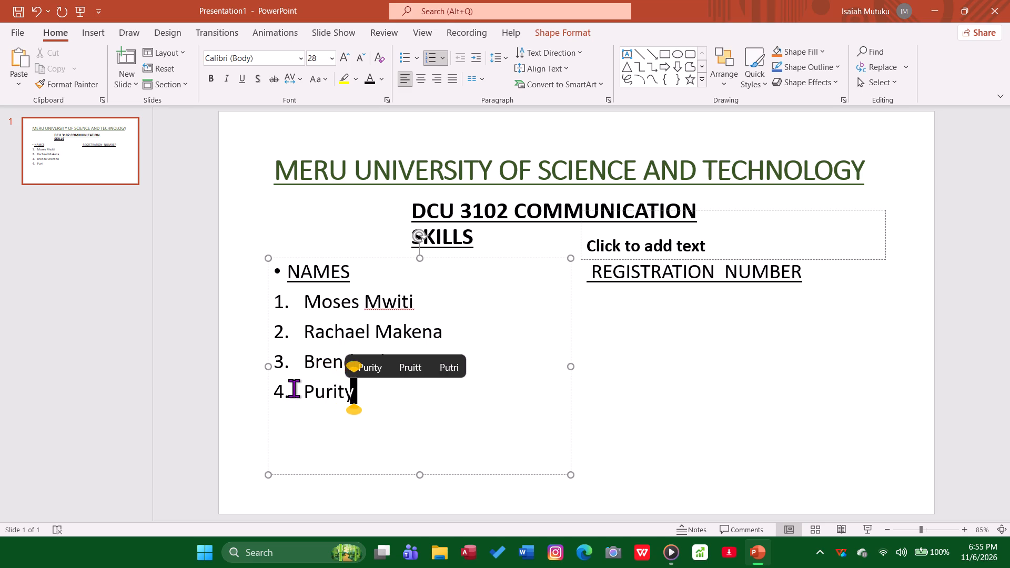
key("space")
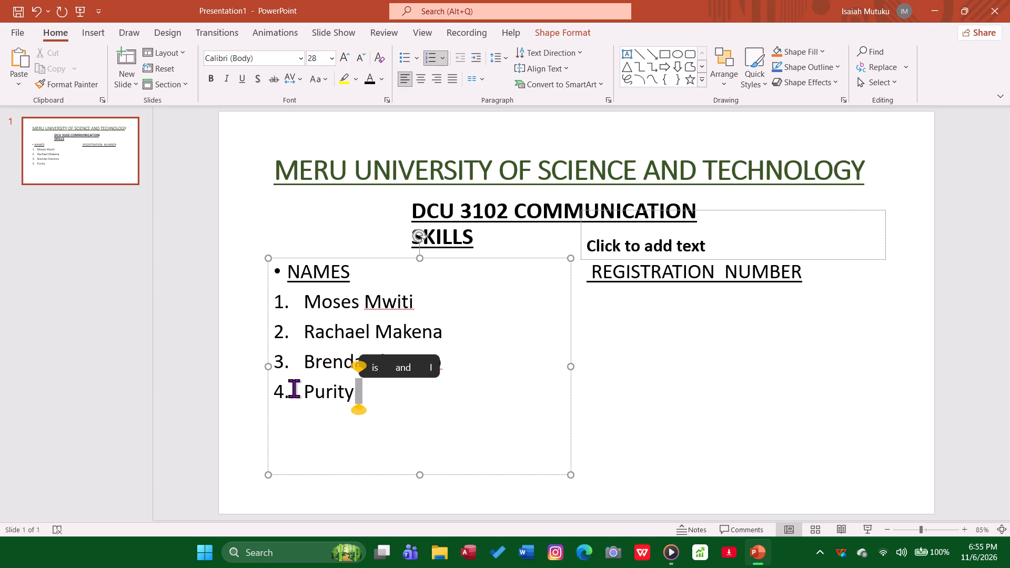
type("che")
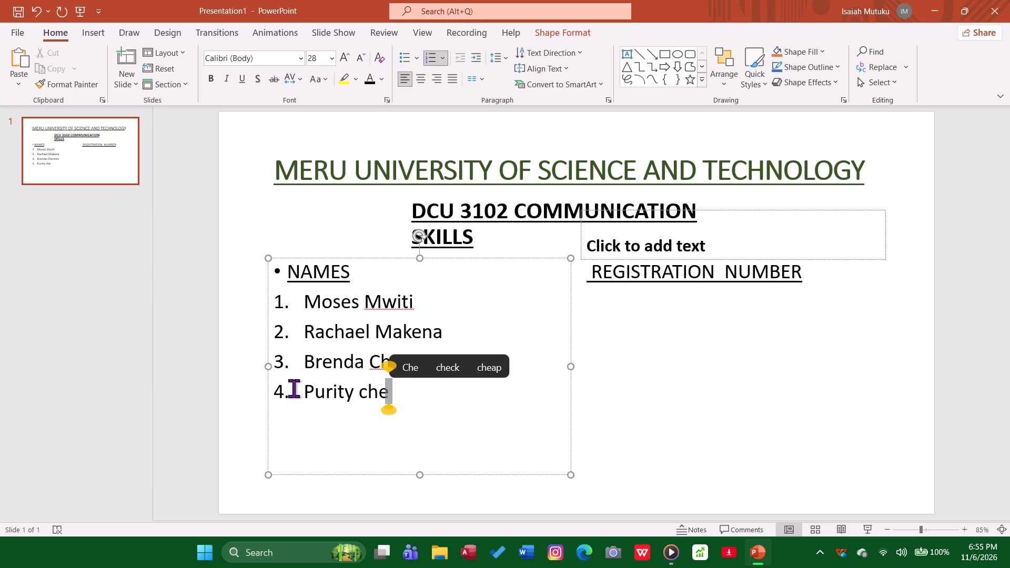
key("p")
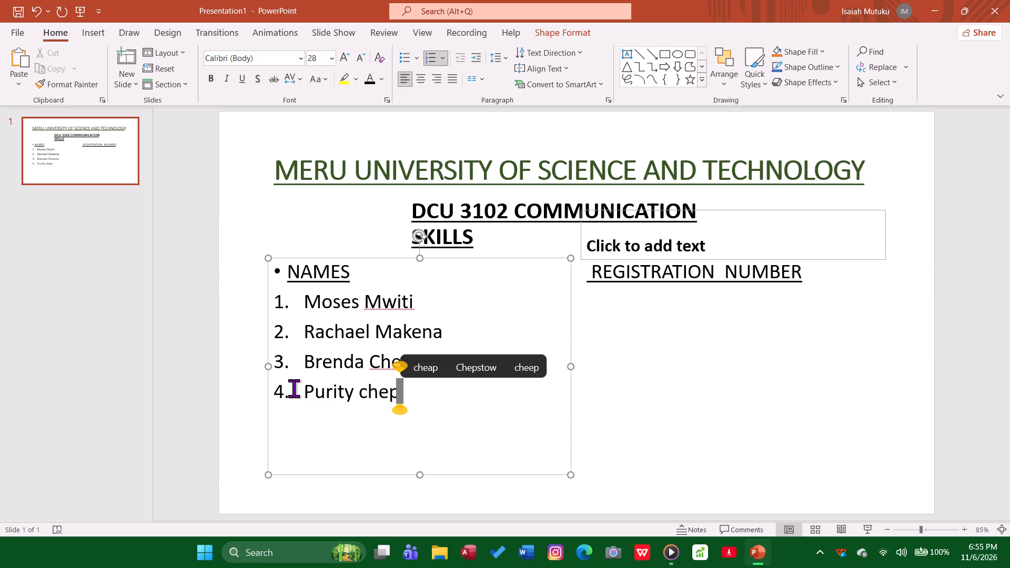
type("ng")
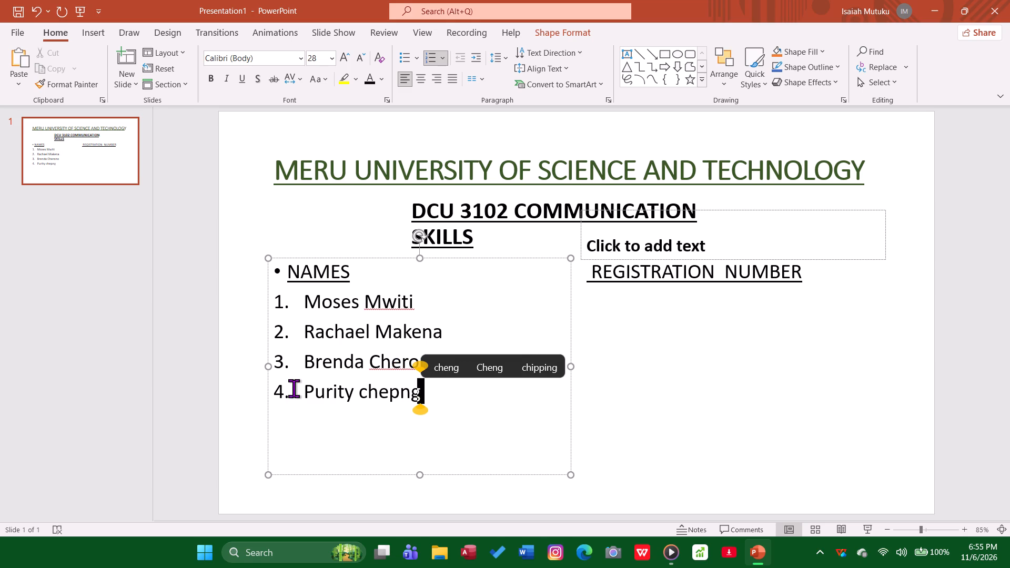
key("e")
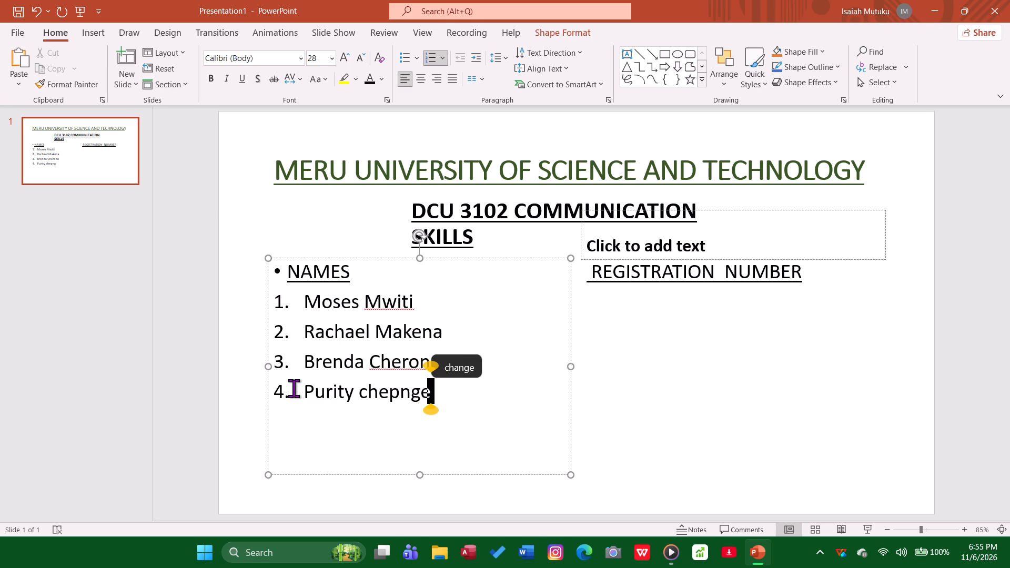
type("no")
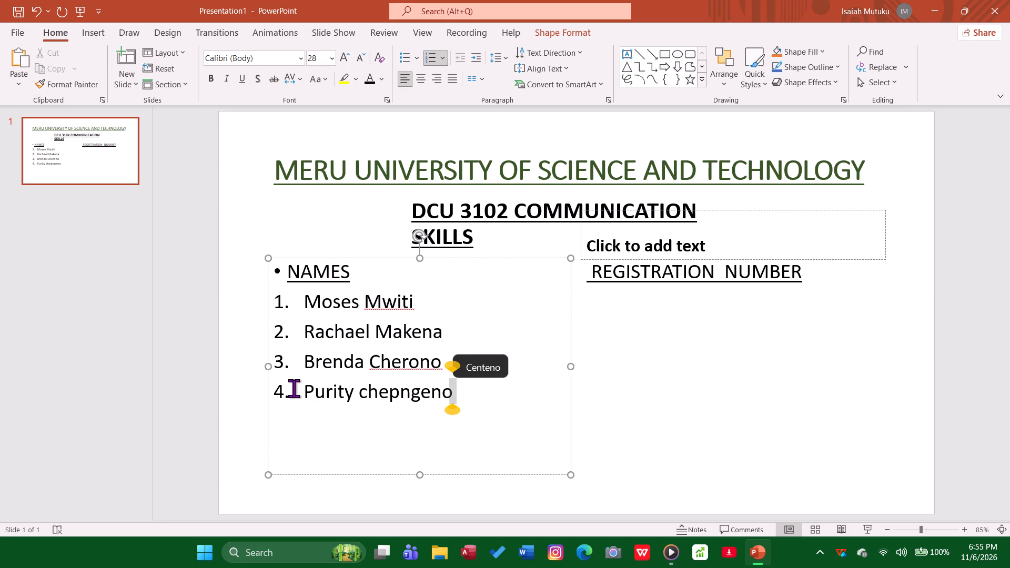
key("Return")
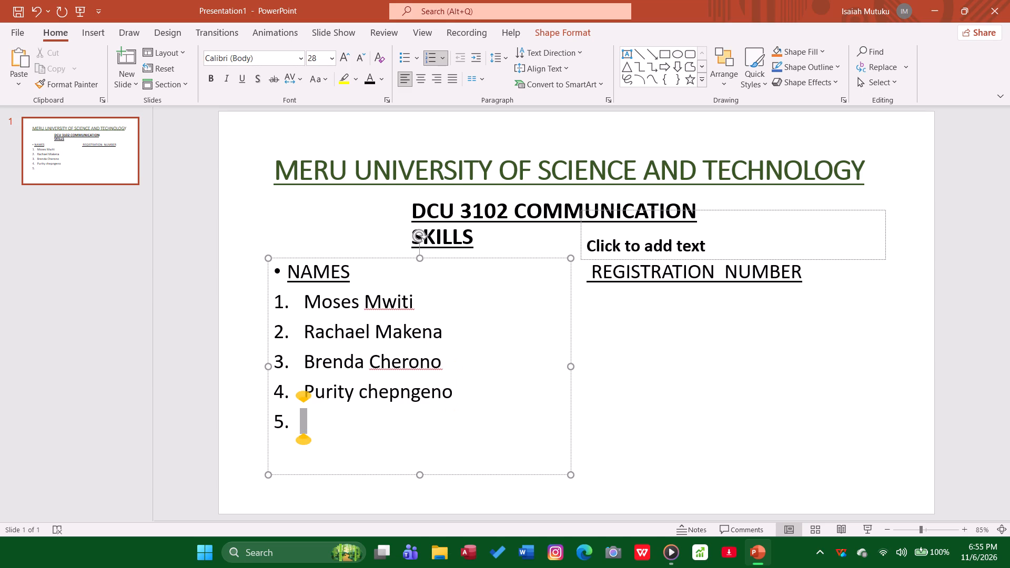
Enter the fifth student's full name as item 5, with the first name capitalised and the surname in lowercase, and add item 6.
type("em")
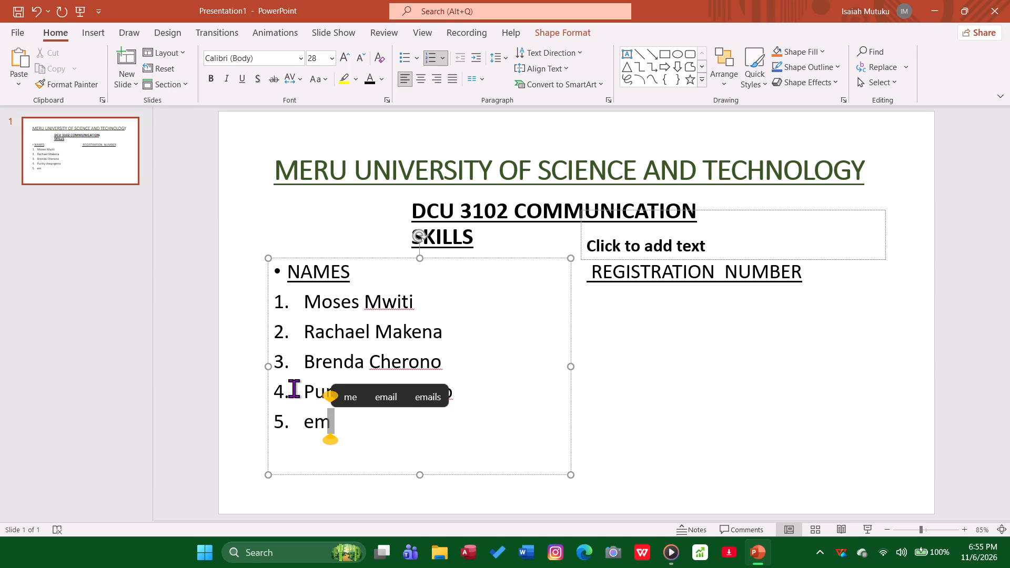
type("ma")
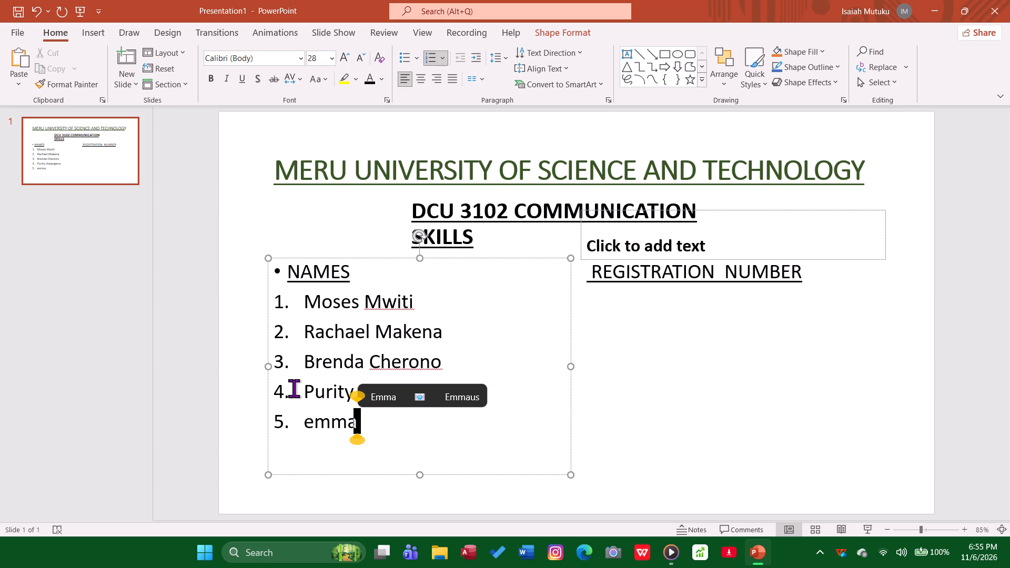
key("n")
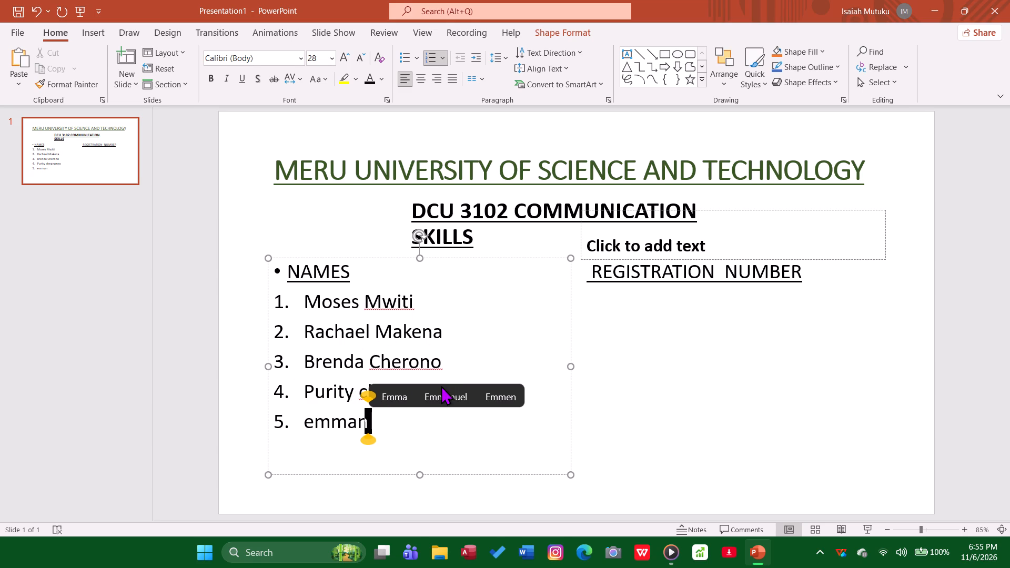
left_click(441, 386)
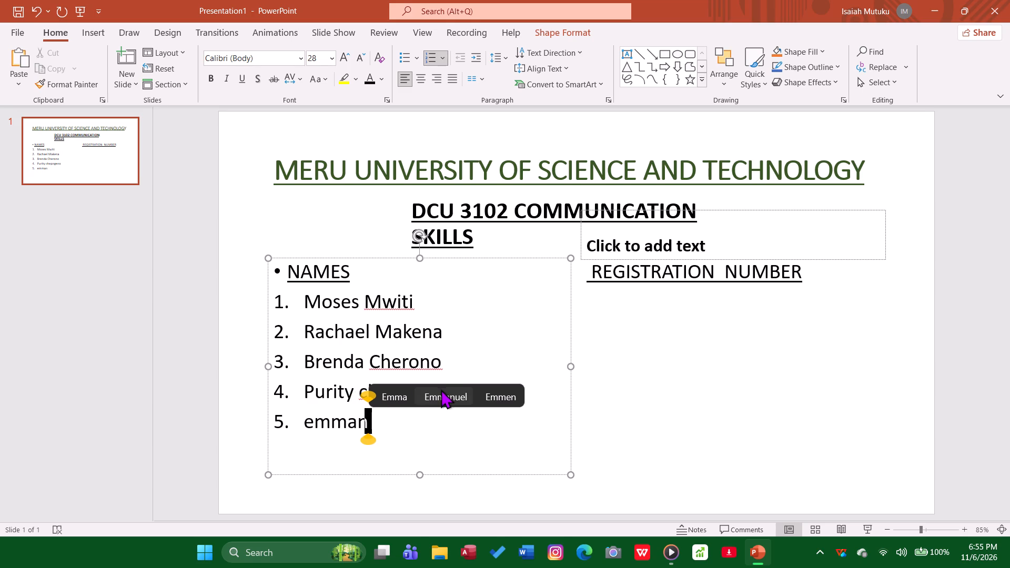
left_click(441, 393)
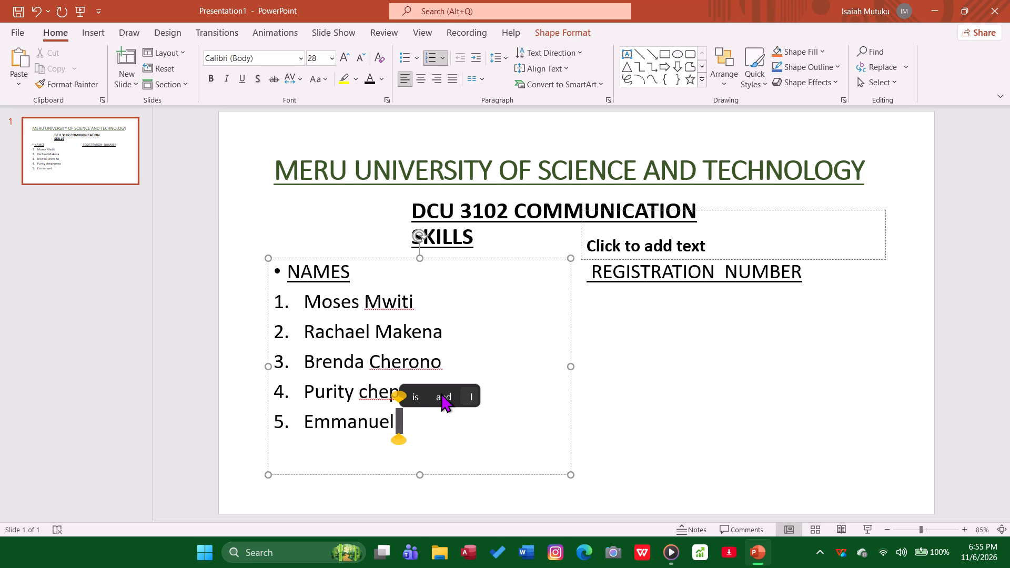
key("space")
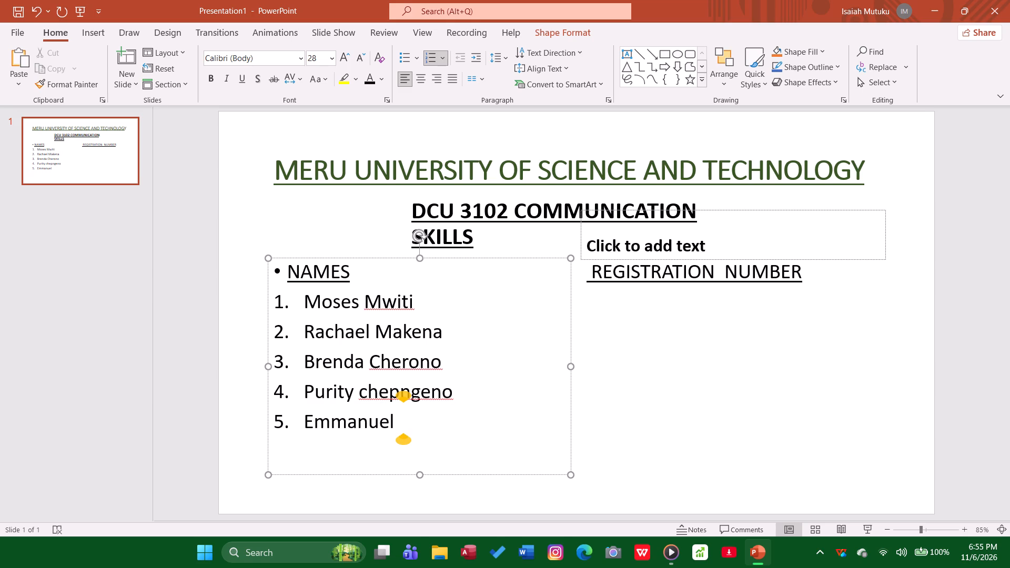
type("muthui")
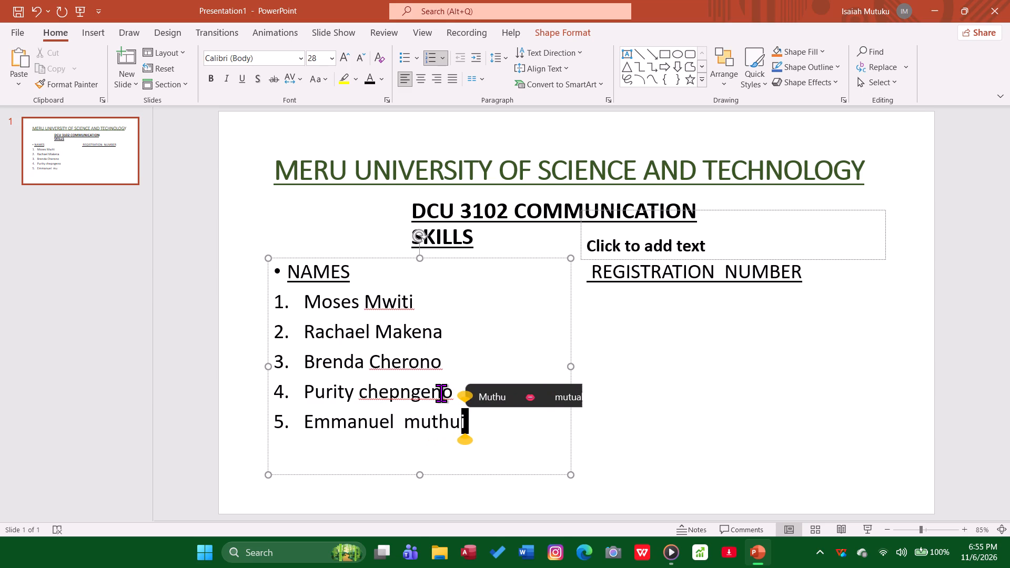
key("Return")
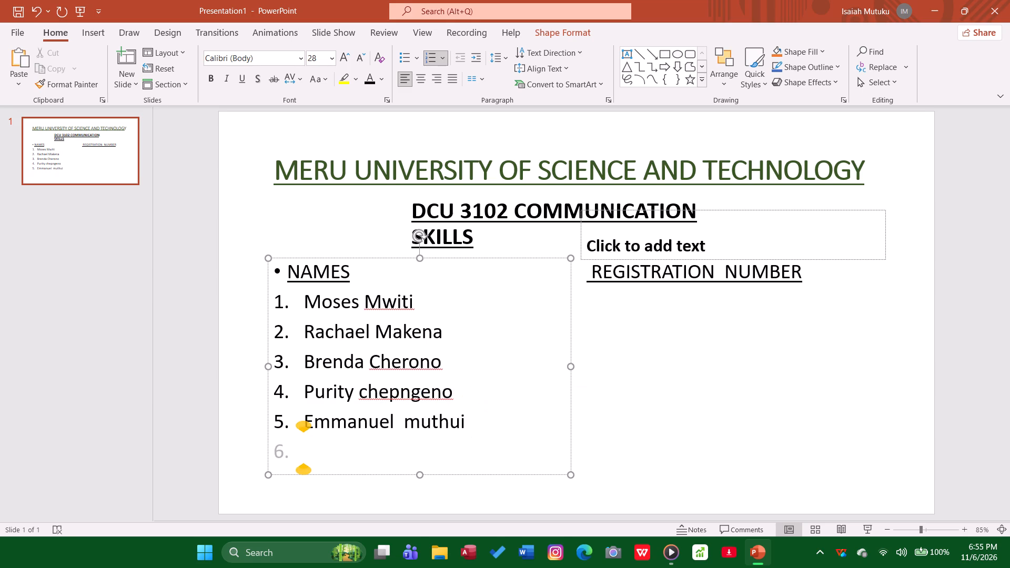
Enter the sixth student's full name as item 6, with the first name capitalised and the surname in lowercase, and add item 7.
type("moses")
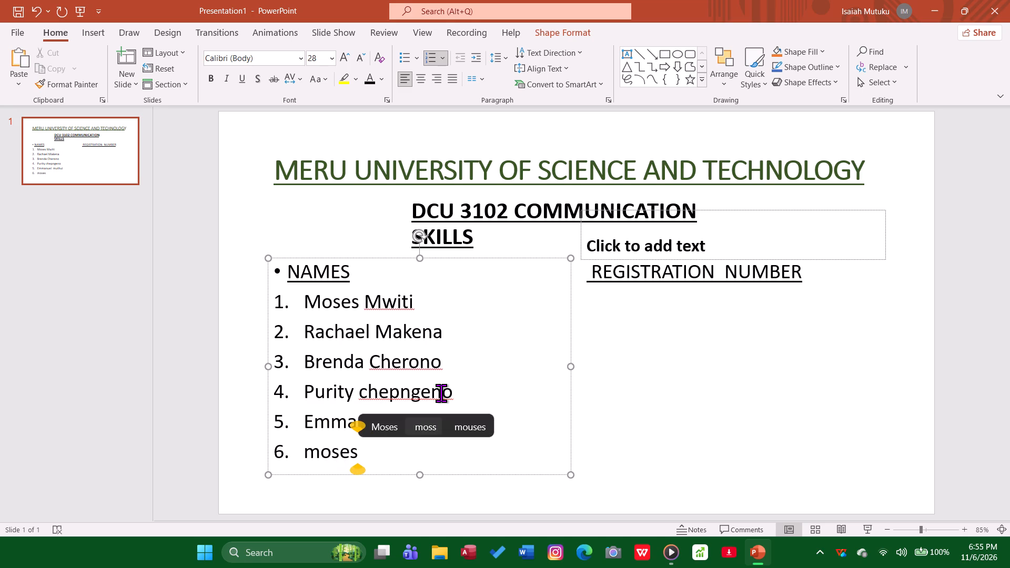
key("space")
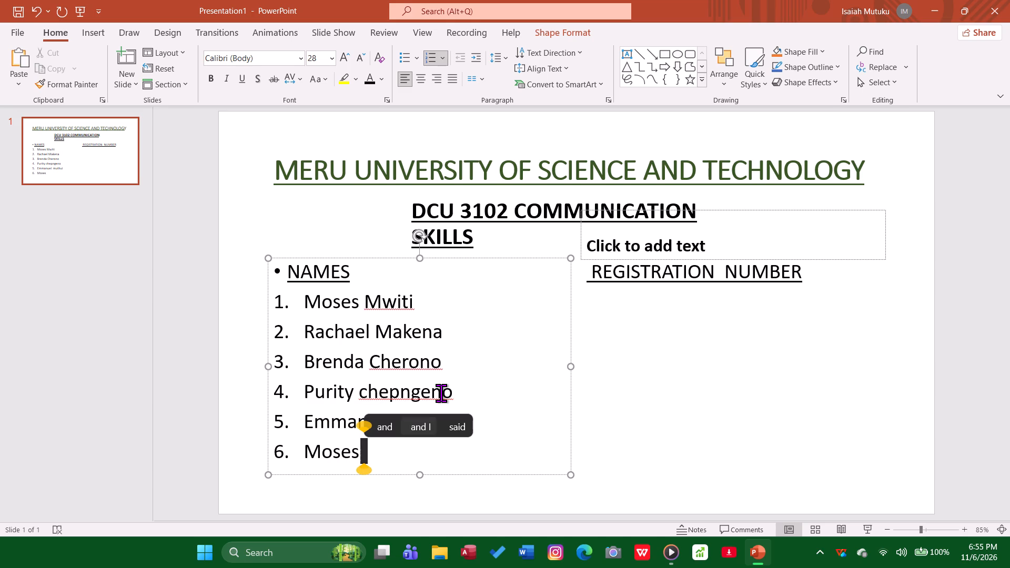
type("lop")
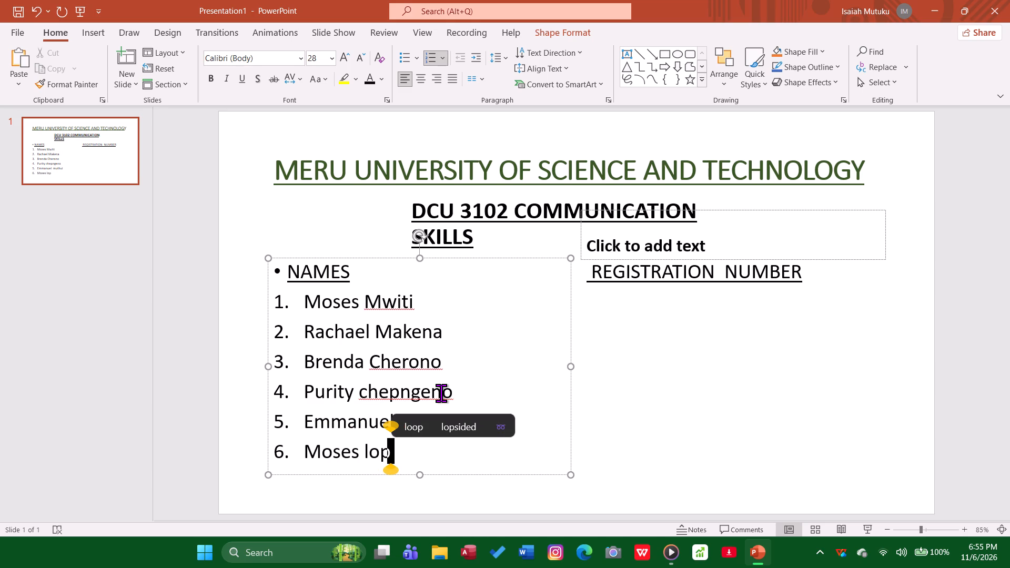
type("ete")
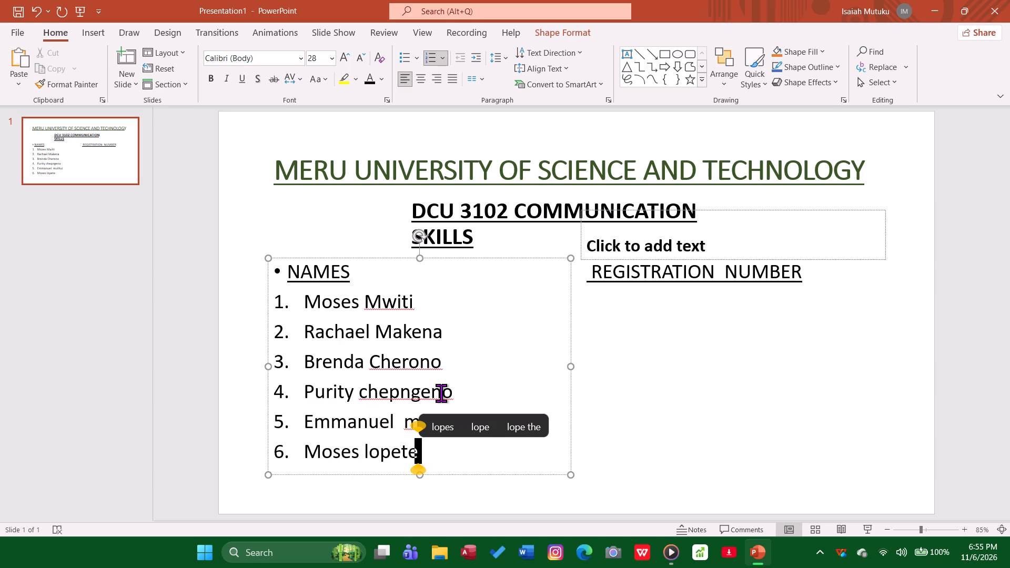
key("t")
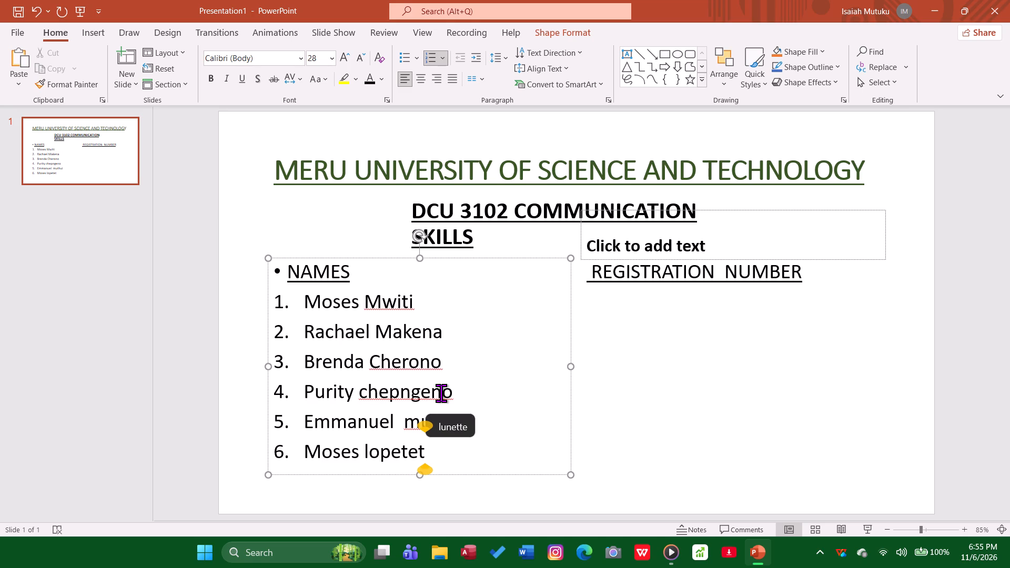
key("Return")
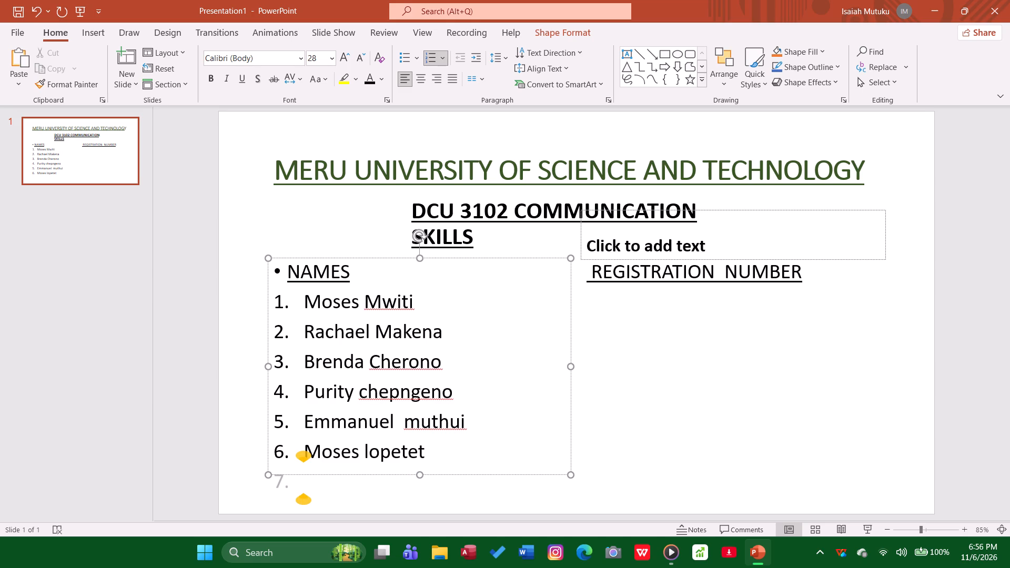
Enter the seventh student's full name as item 7 with both names capitalised, and add item 8 below it.
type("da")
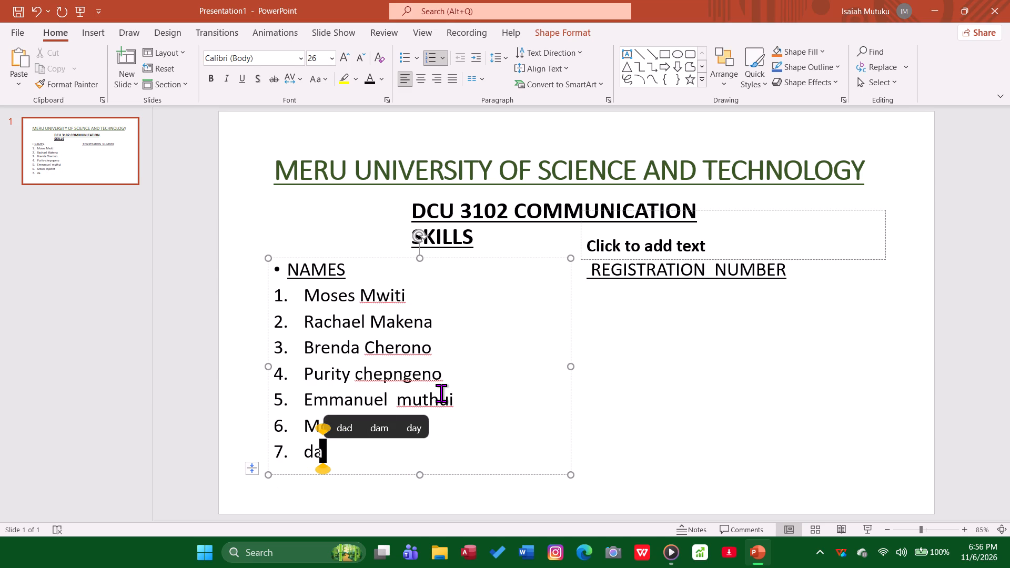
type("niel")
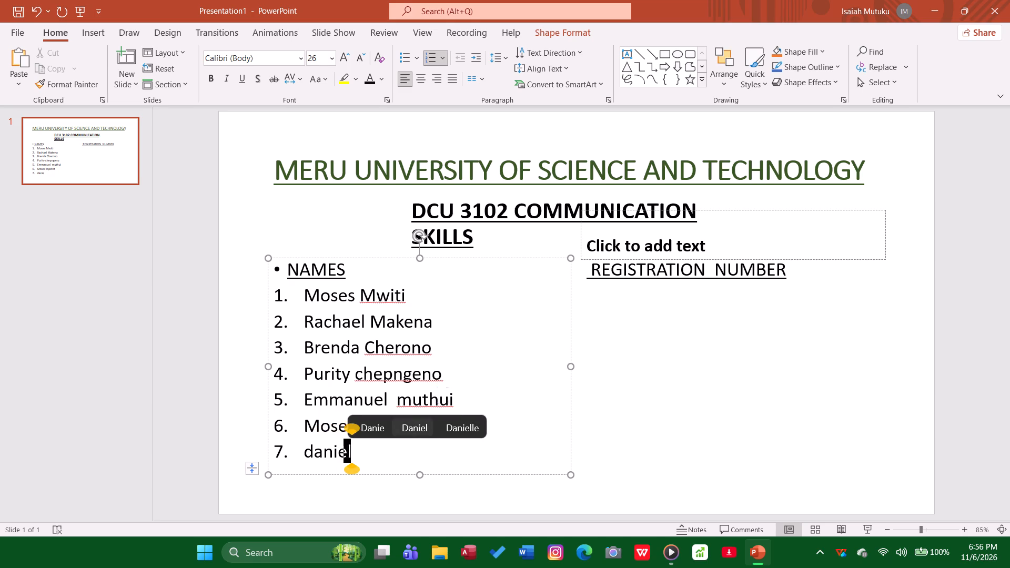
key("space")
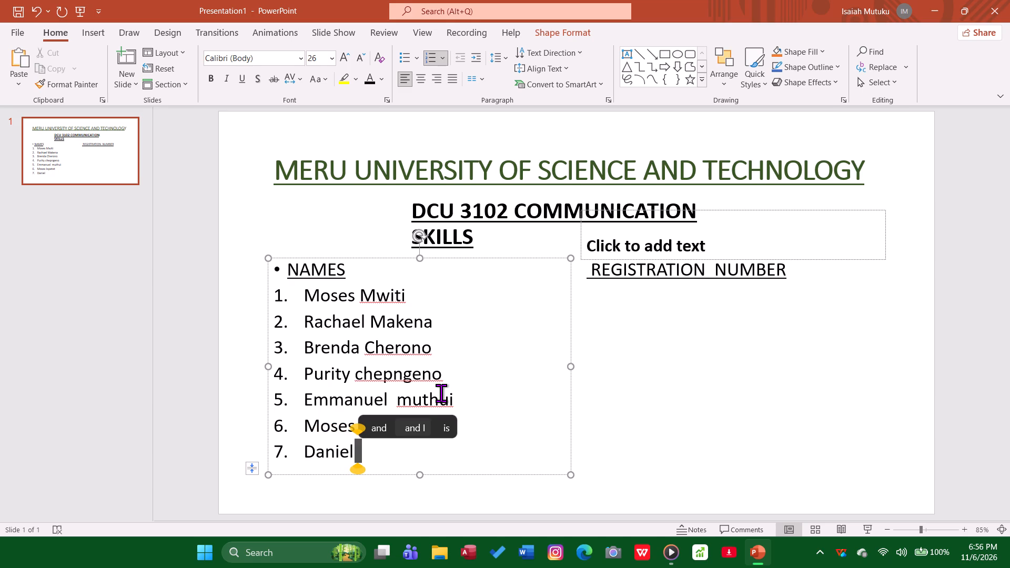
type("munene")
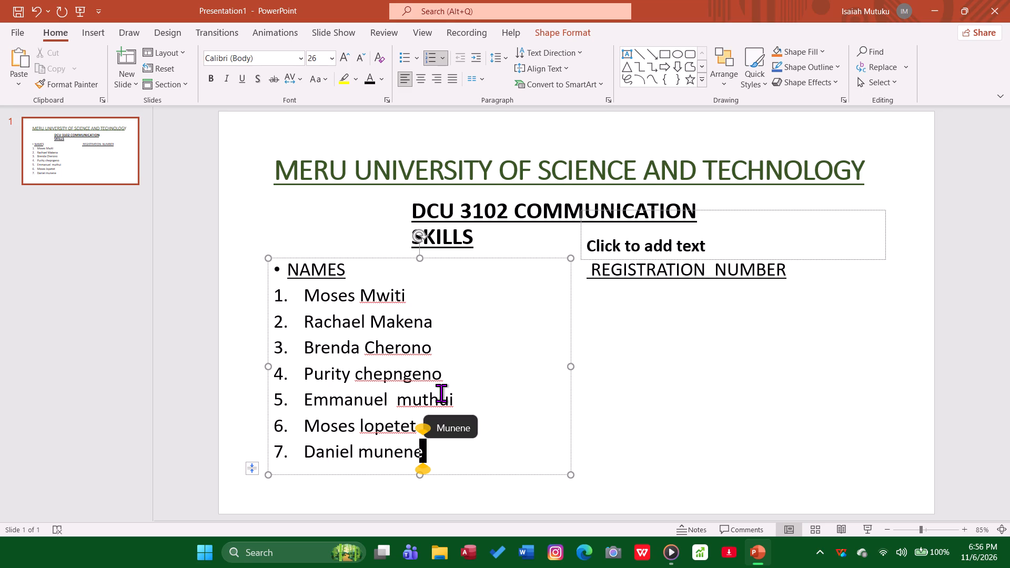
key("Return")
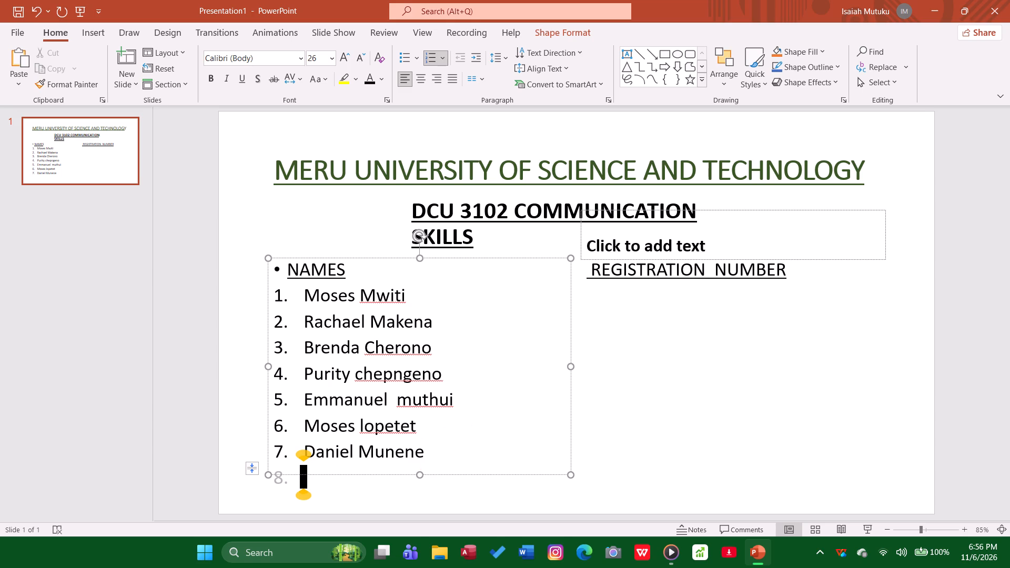
Enter the eighth student's full name as item 8, with the first name capitalised and the surname in lowercase, and add a blank item 9.
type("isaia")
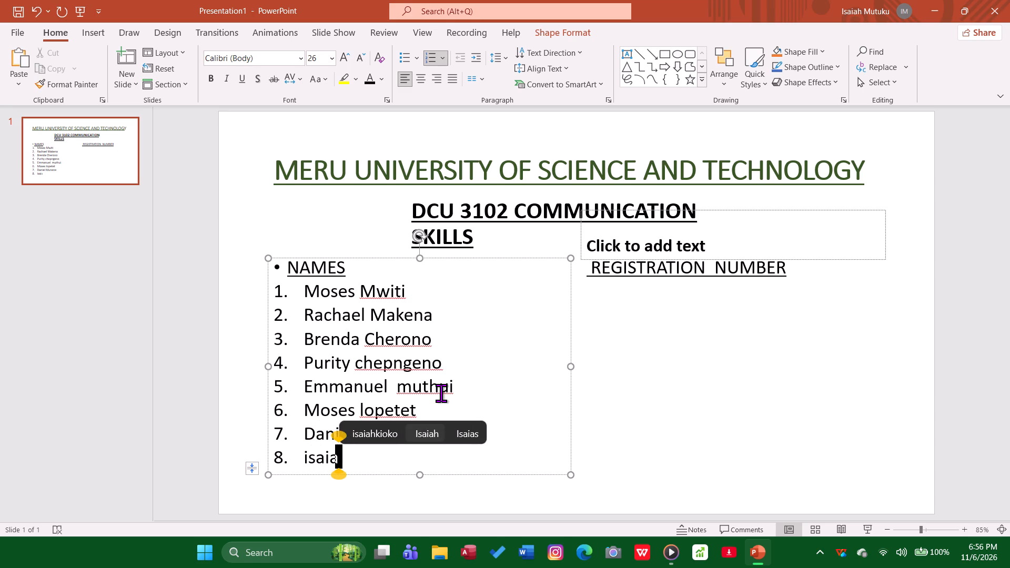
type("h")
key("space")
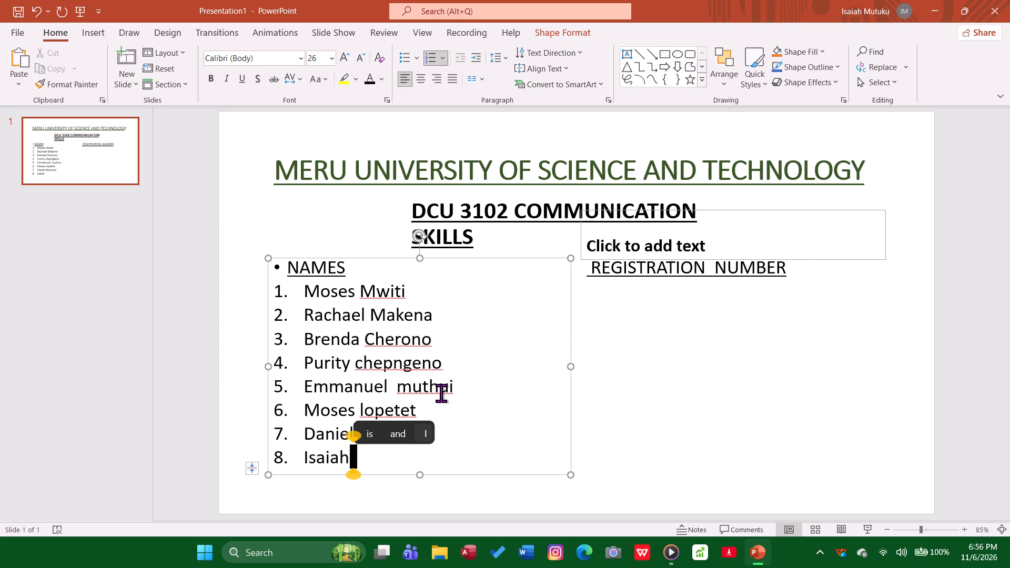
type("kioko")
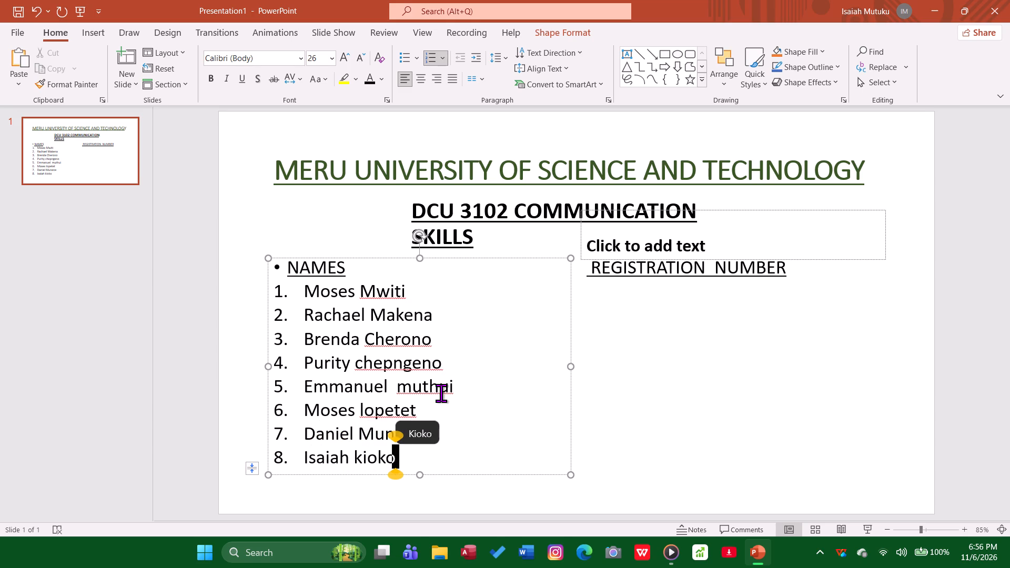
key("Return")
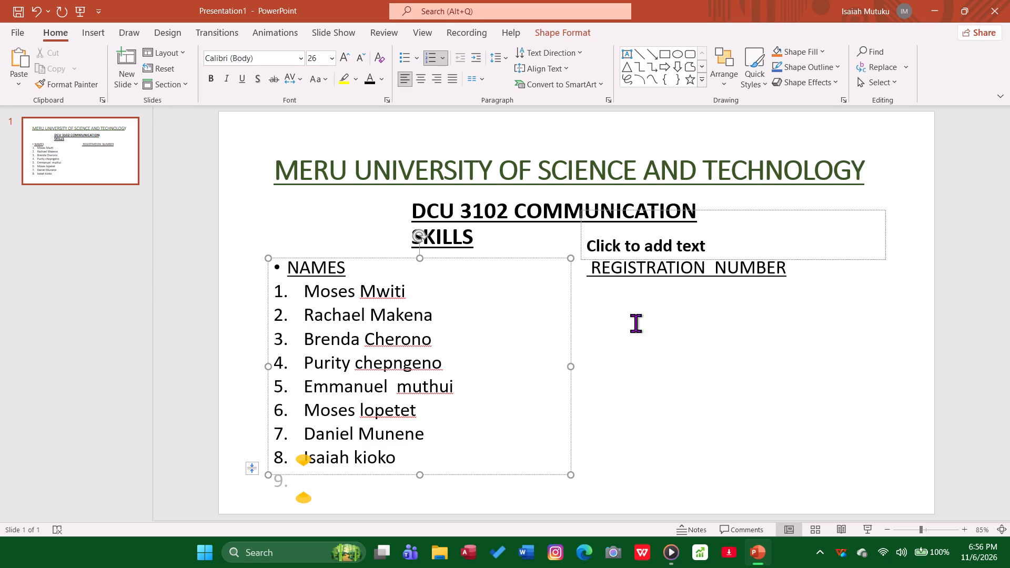
Capitalise the surname's initial in item 5 of the names list by replacing it with "M", keeping the rest of the spelling.
left_click(410, 384)
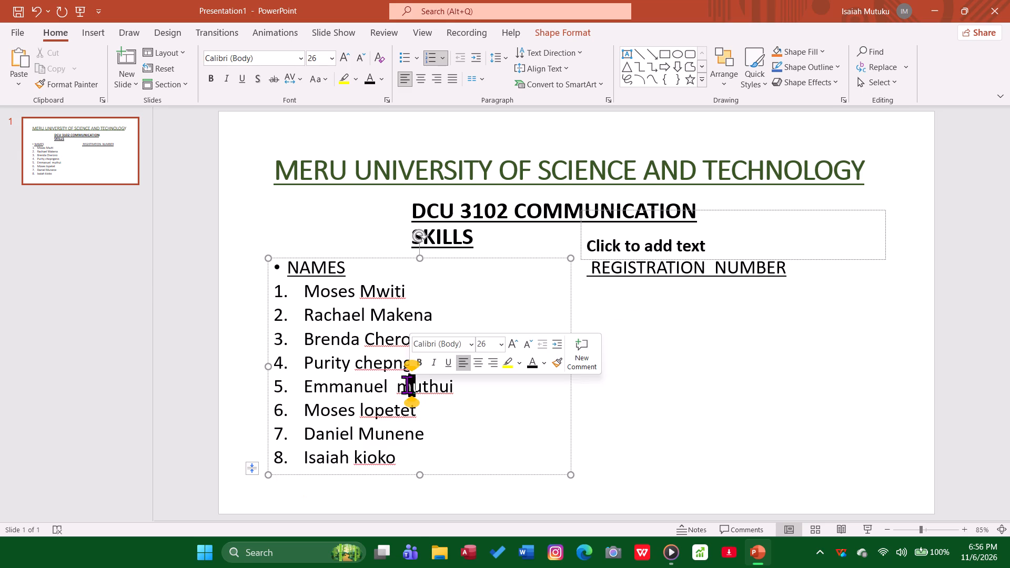
left_click_drag(410, 395, 402, 395)
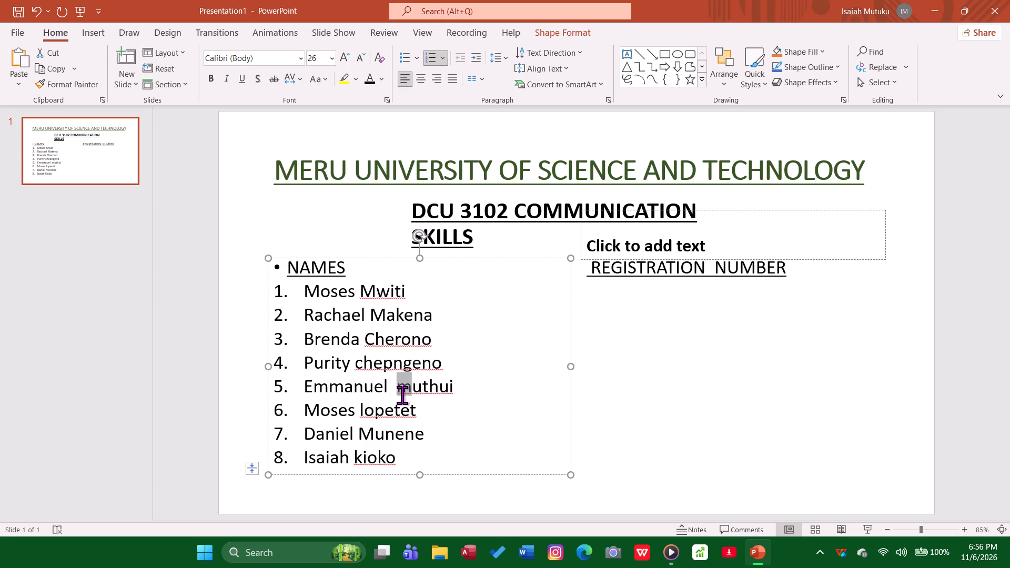
left_click_drag(402, 395, 405, 396)
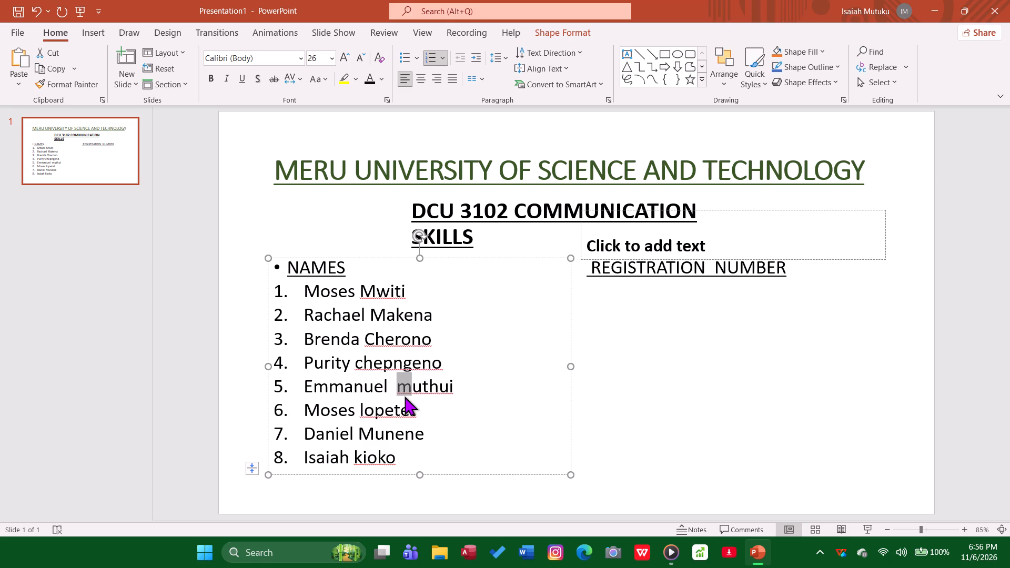
left_click(405, 396)
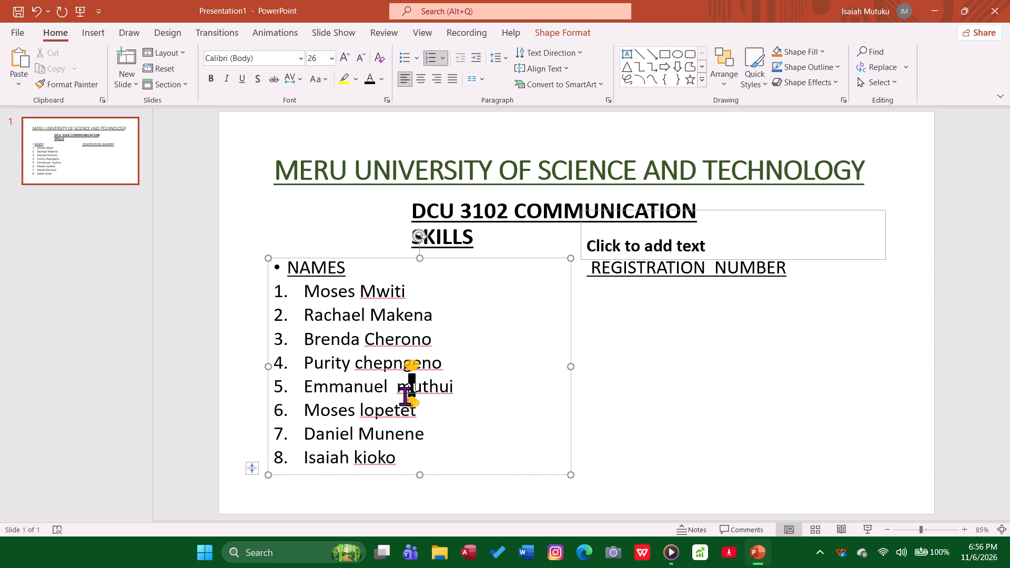
left_click(490, 377)
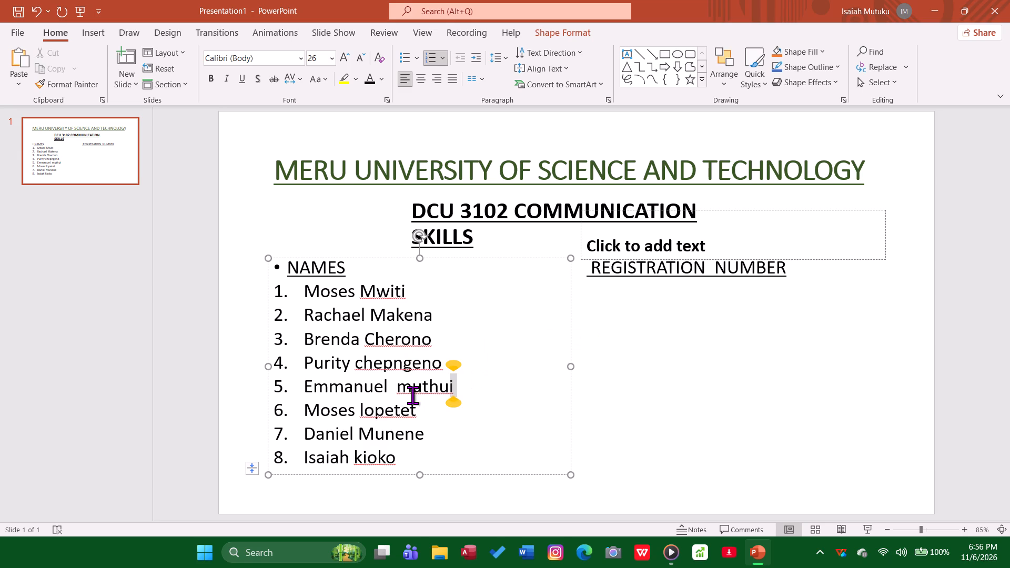
left_click(412, 395)
key("BackSpace")
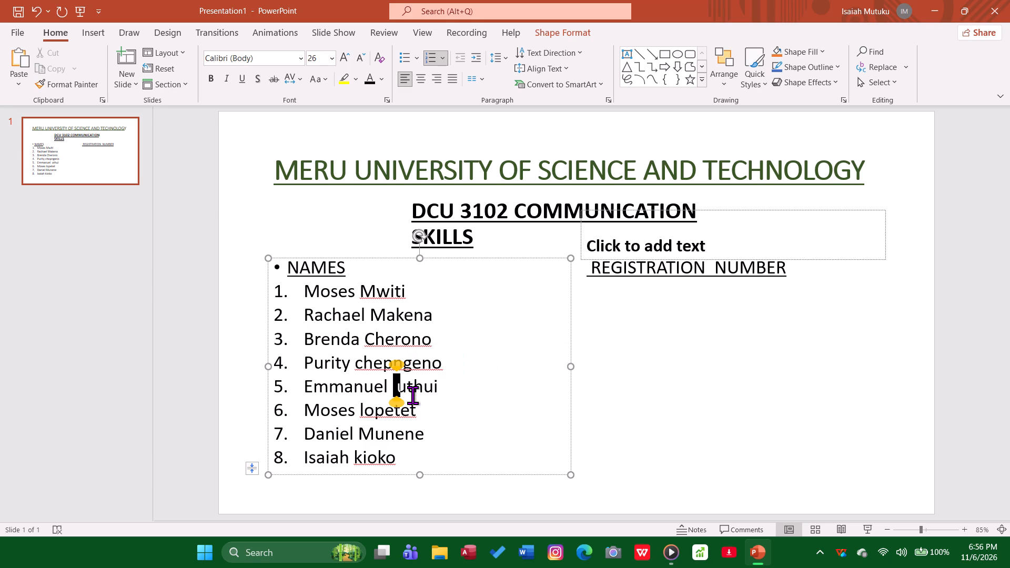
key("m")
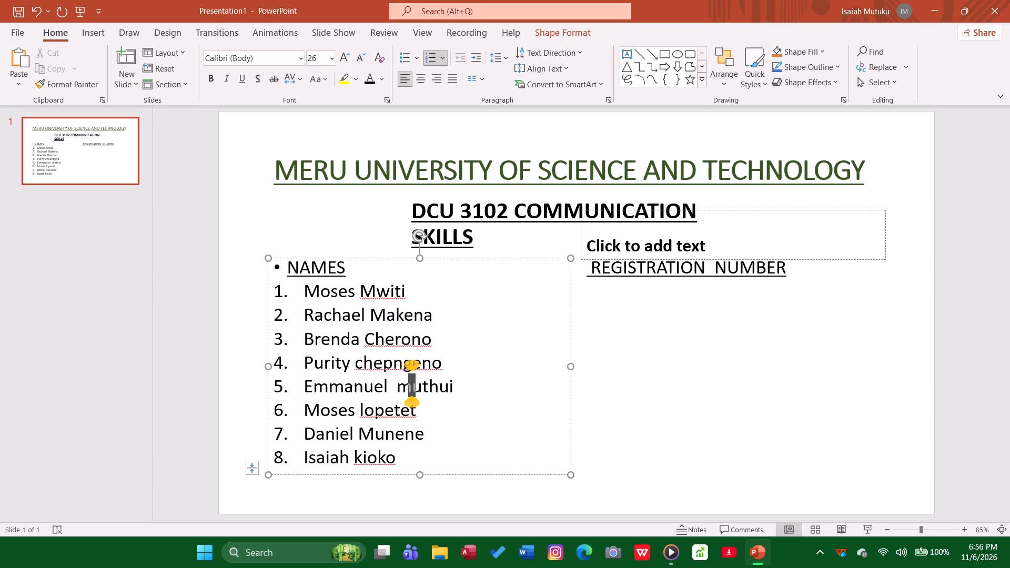
key("Delete")
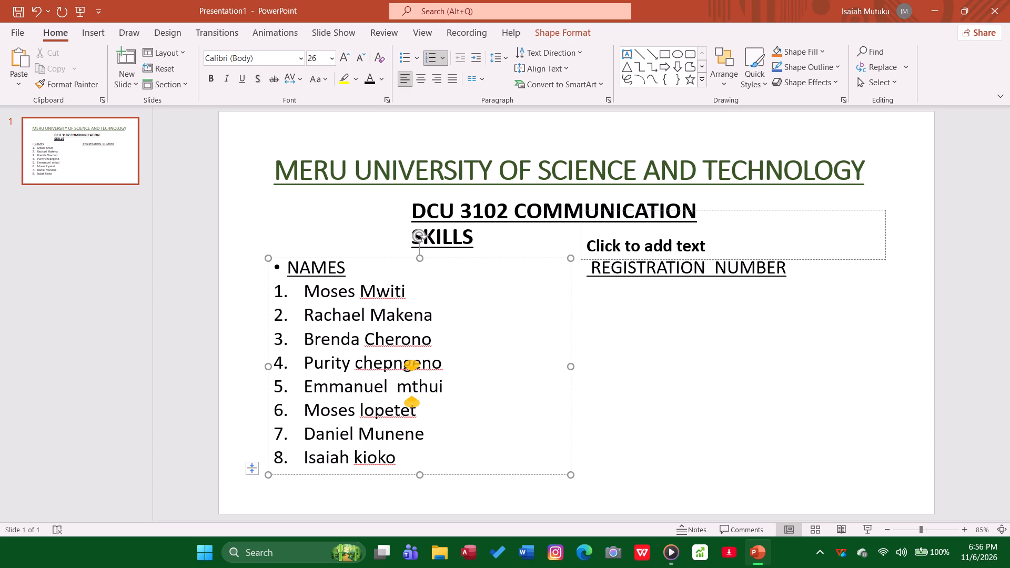
key("BackSpace")
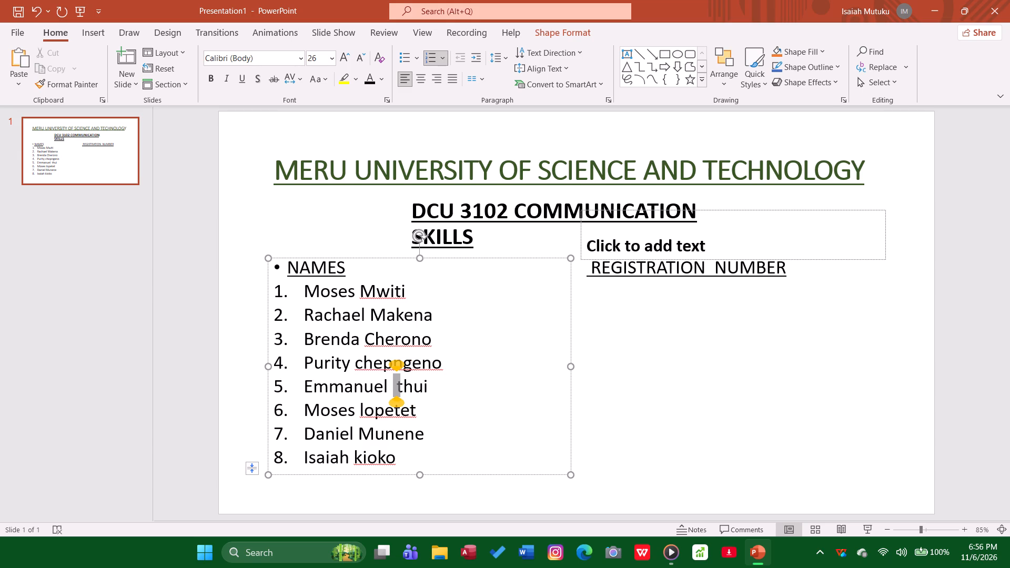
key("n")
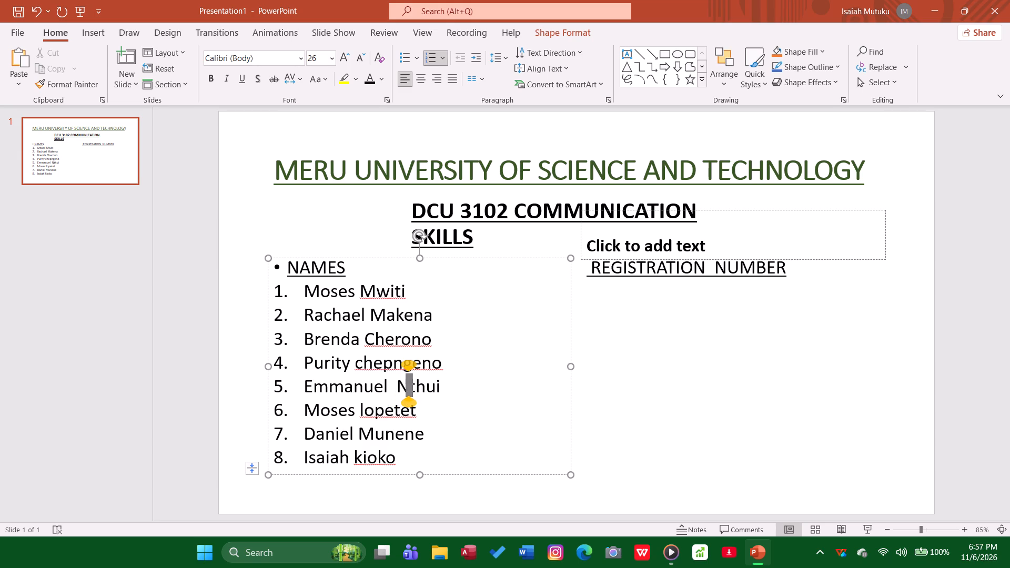
key("BackSpace")
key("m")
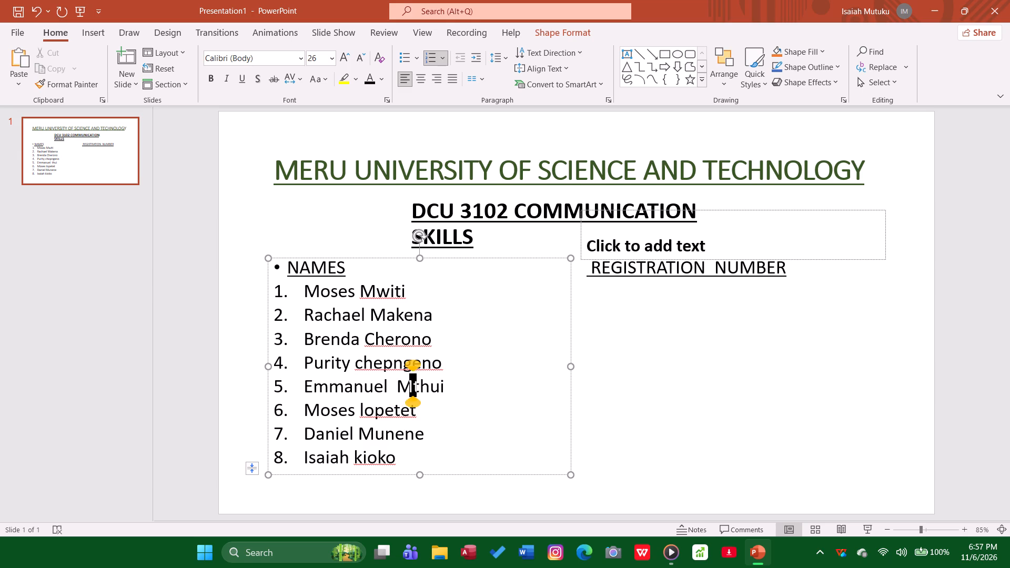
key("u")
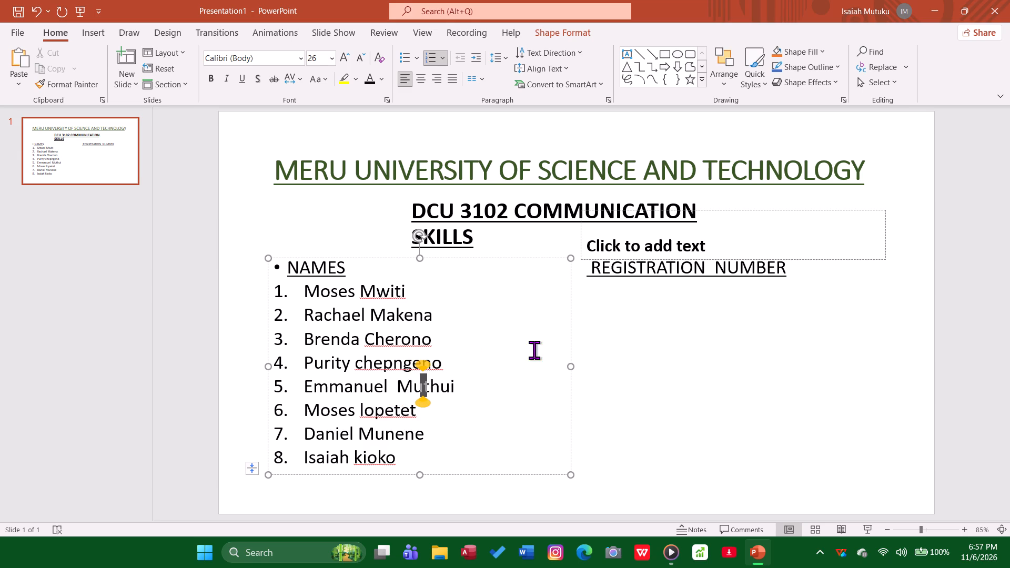
Replace the lowercase initial of the surname in item 4 of the names list with a capital "C".
left_click(359, 359)
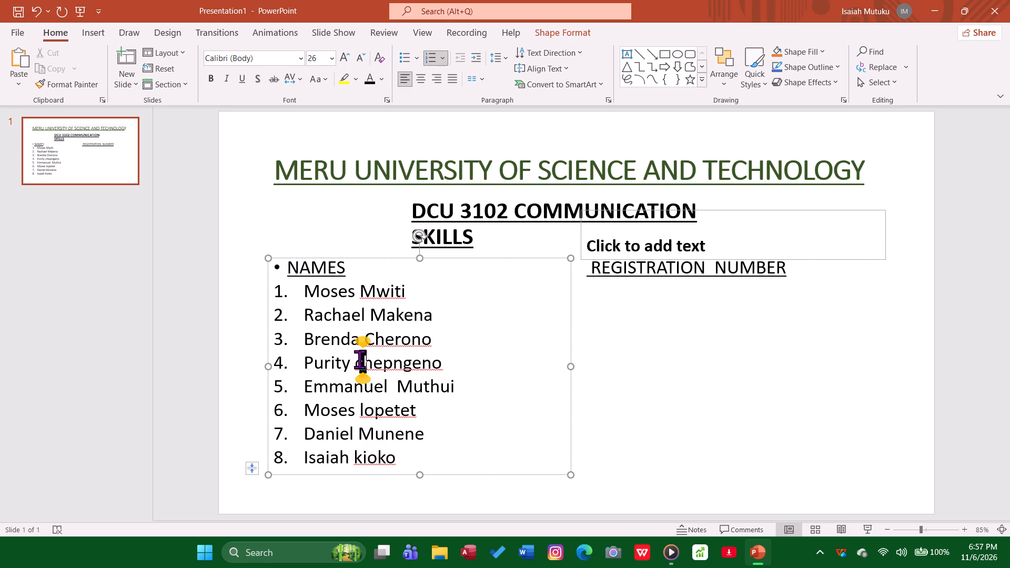
key("BackSpace")
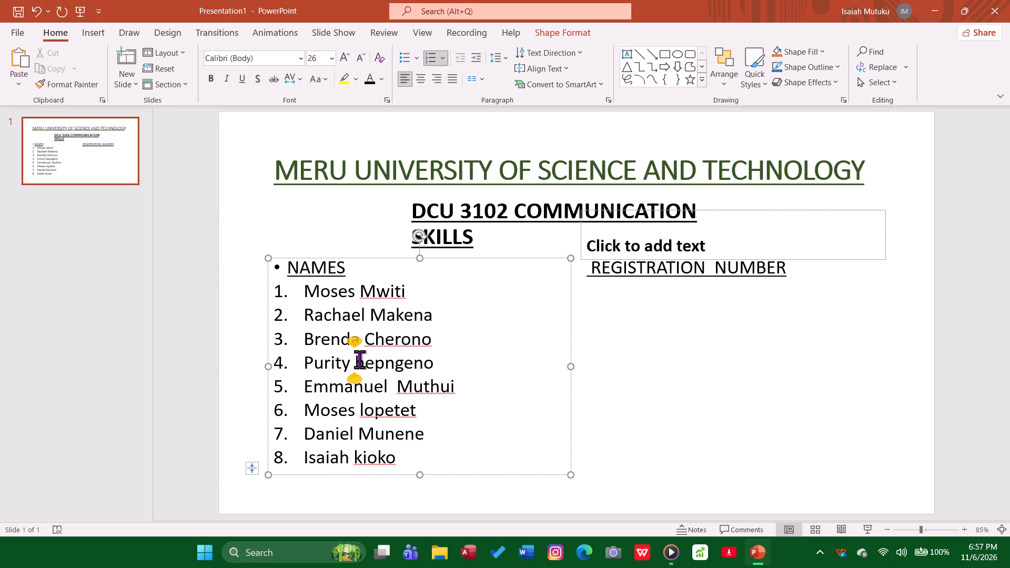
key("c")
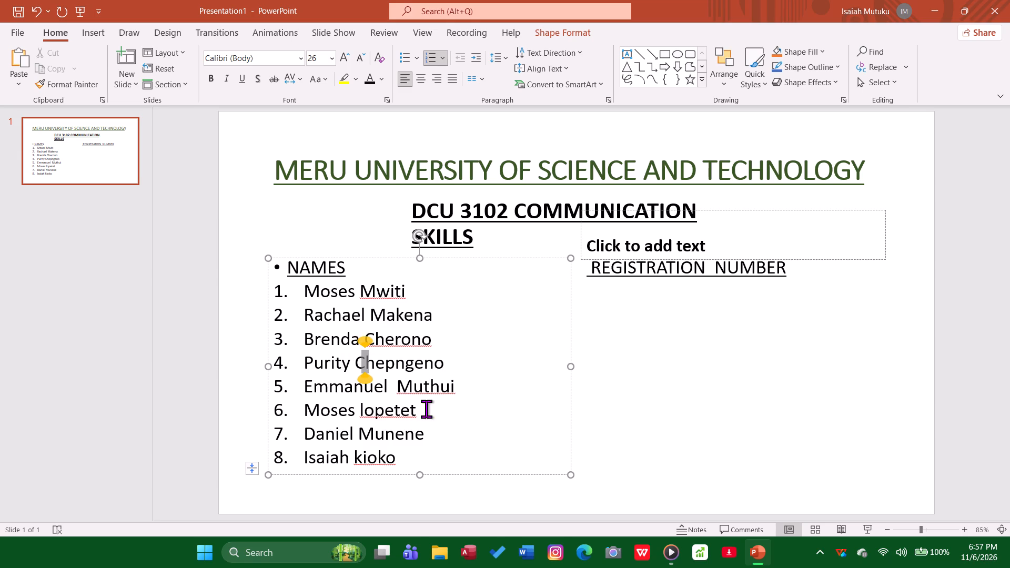
Replace the lowercase initial of the surname in item 8 of the names list with a capital "K".
left_click(461, 433)
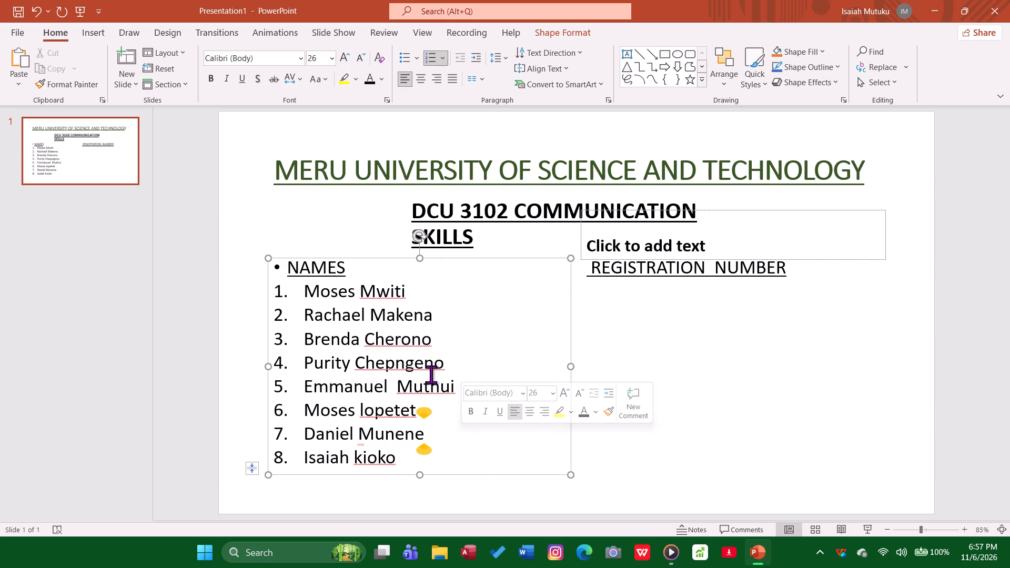
left_click(362, 458)
key("BackSpace")
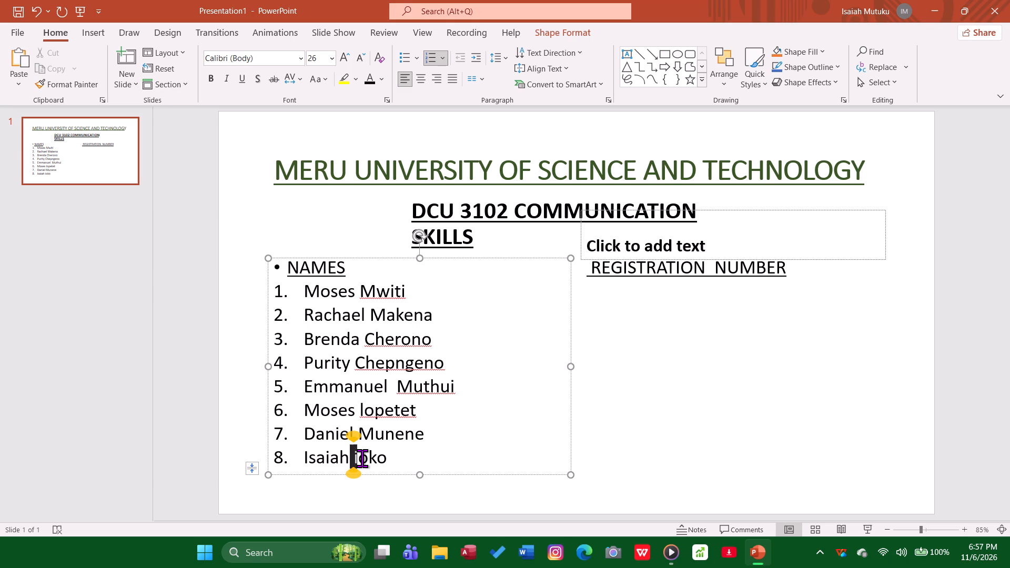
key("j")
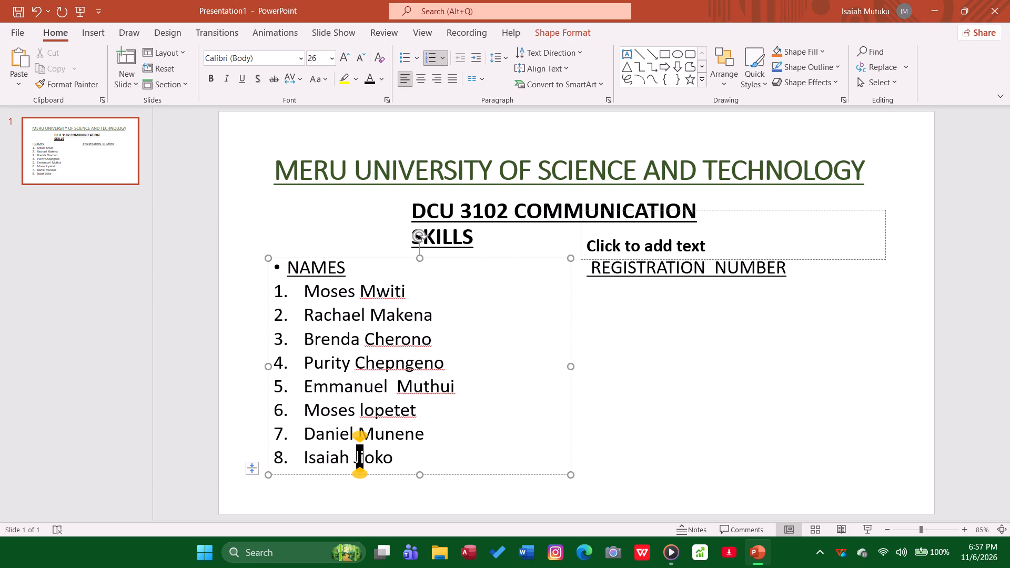
key("BackSpace")
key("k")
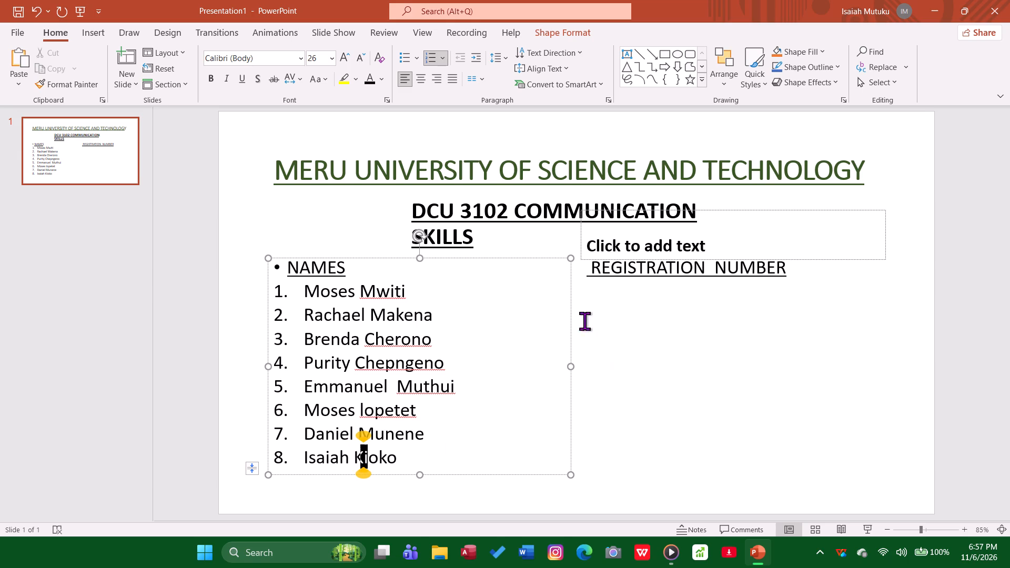
Start a numbered list on a new line directly below the REGISTRATION NUMBER heading.
left_click(587, 287)
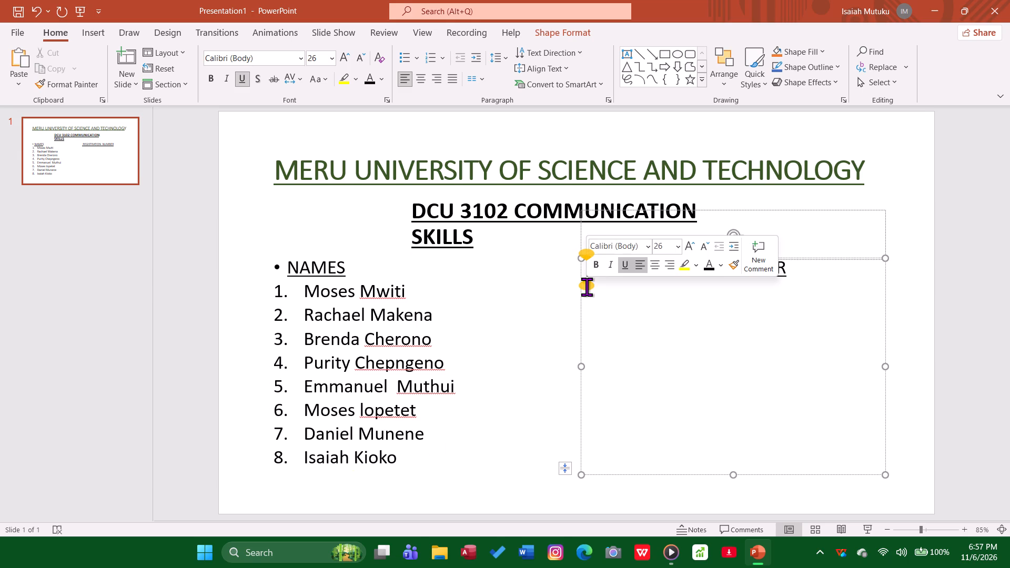
left_click(587, 287)
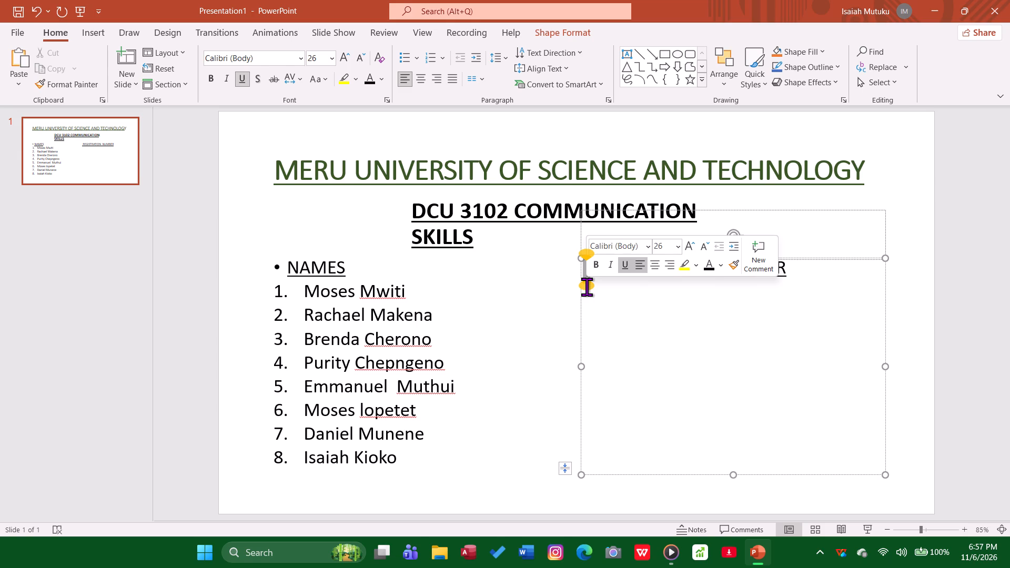
left_click(587, 287)
left_click(595, 293)
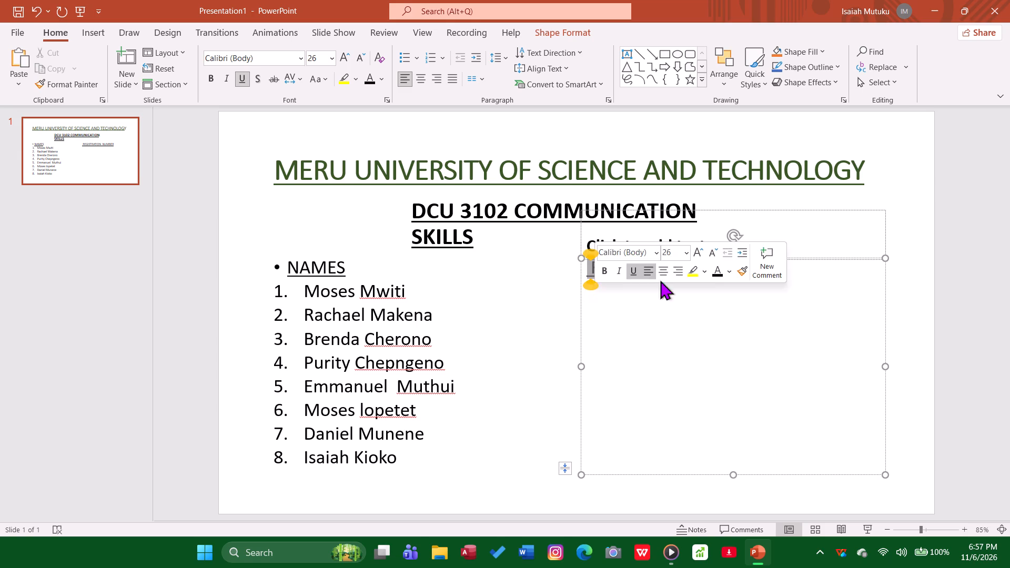
left_click(795, 277)
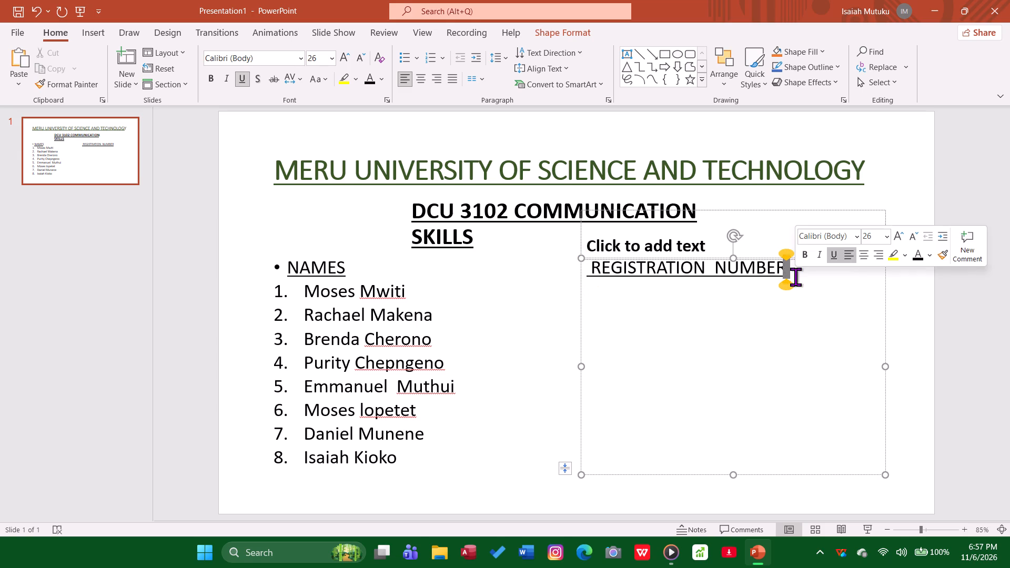
key("Return")
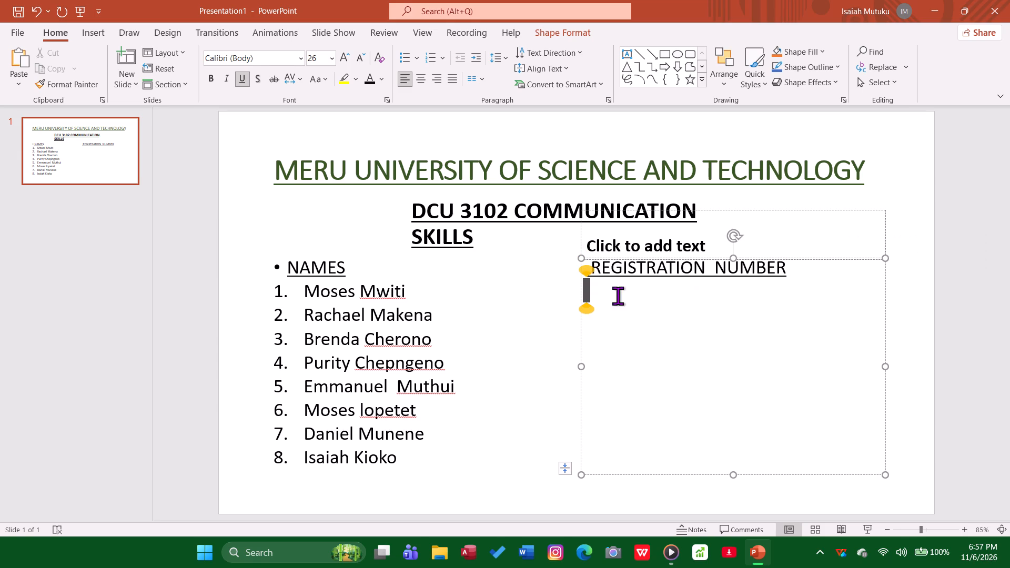
left_click(432, 56)
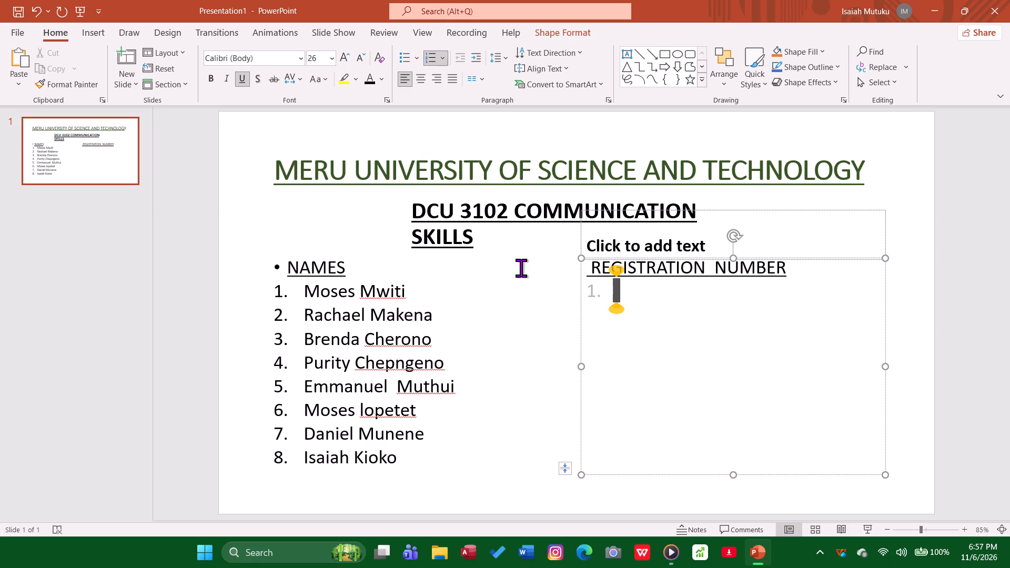
Enter the first student's registration number as item 1 under REGISTRATION NUMBER, beginning with the prefix "ED".
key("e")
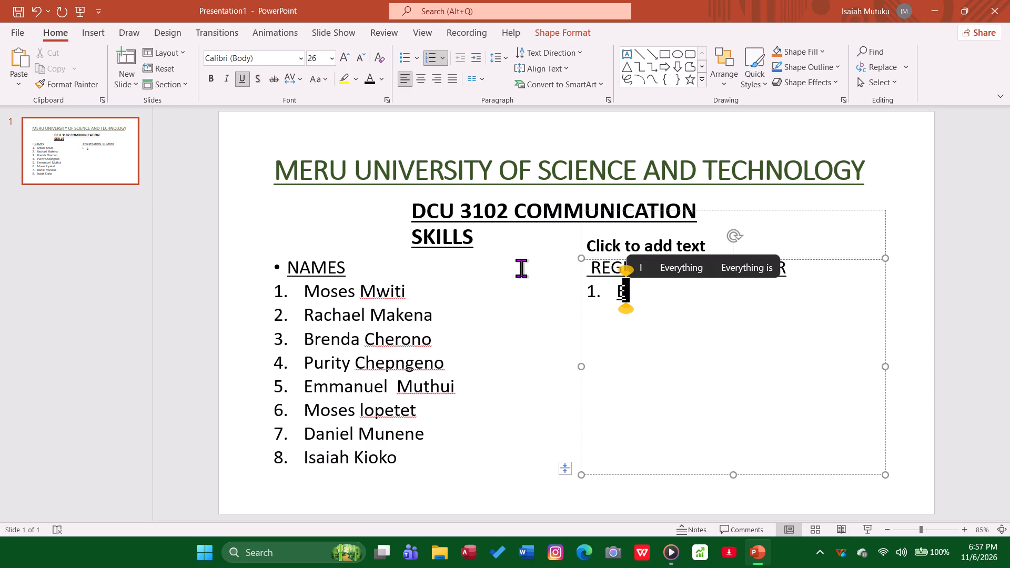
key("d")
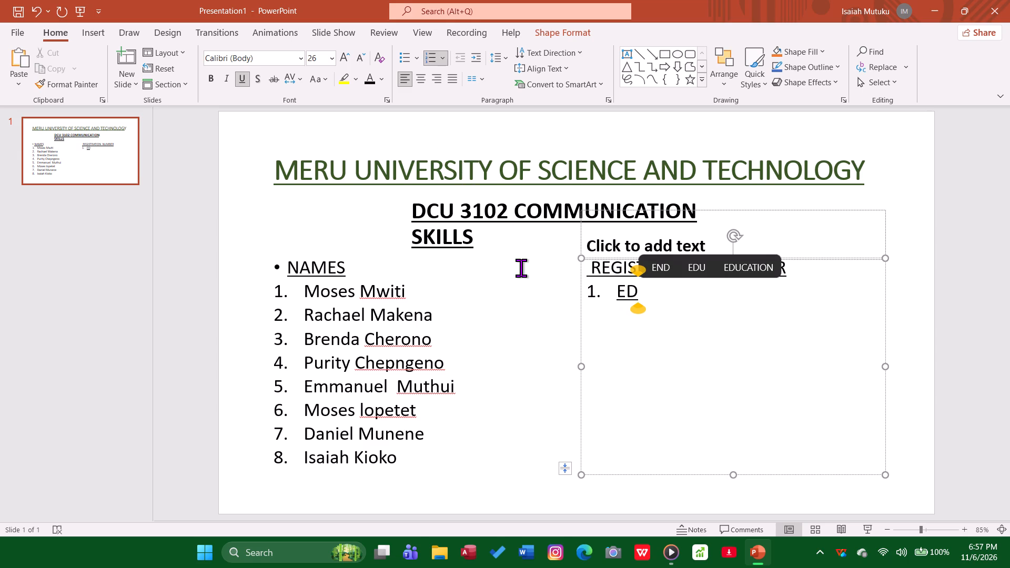
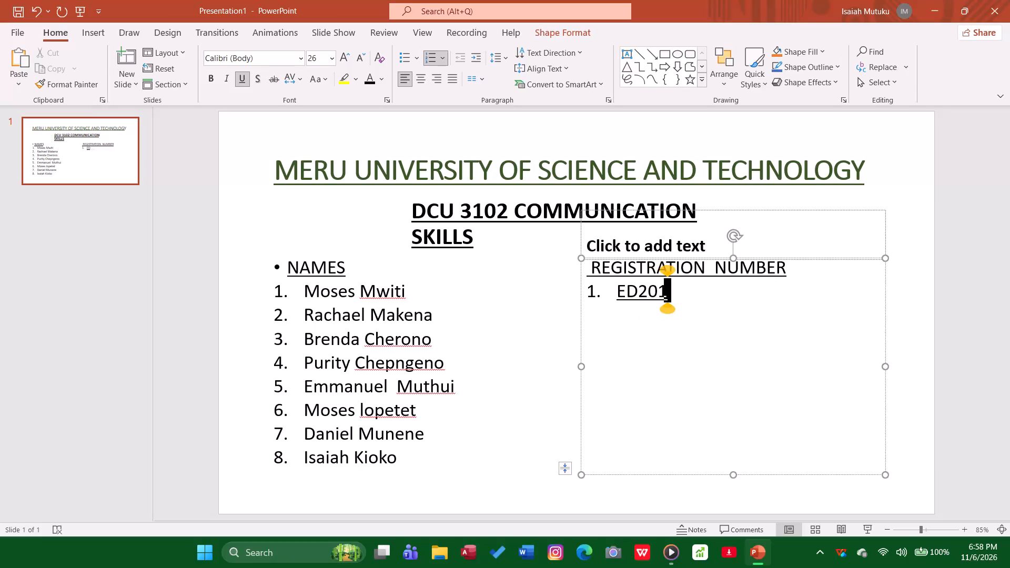
Complete the first student's registration number in item 1 under REGISTRATION NUMBER, ending with the suffix "/26".
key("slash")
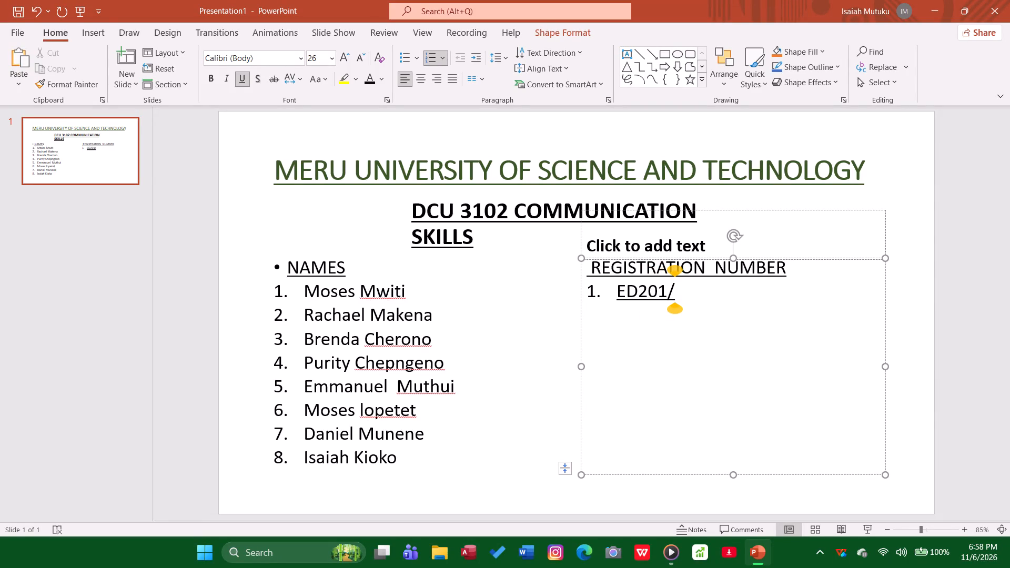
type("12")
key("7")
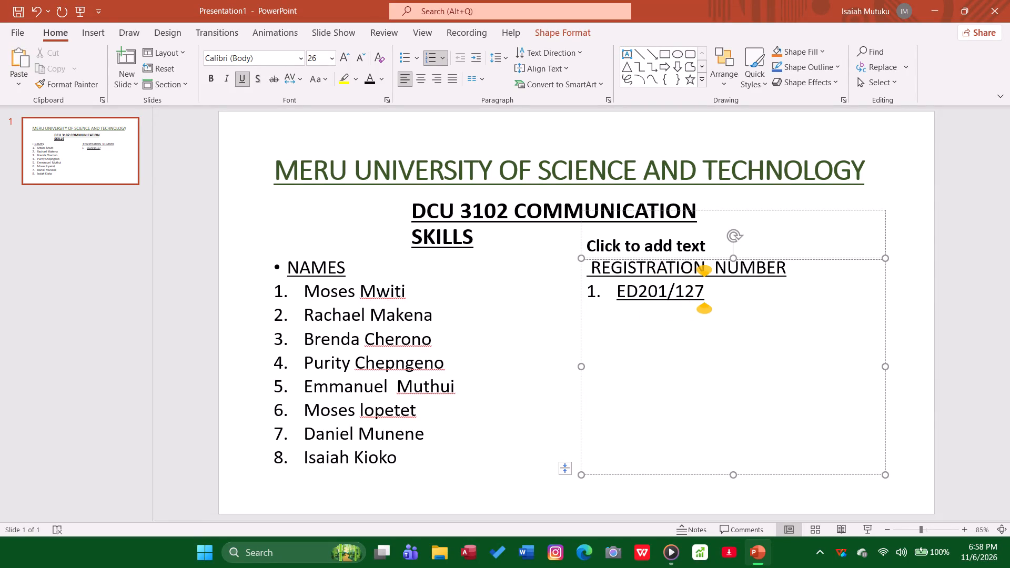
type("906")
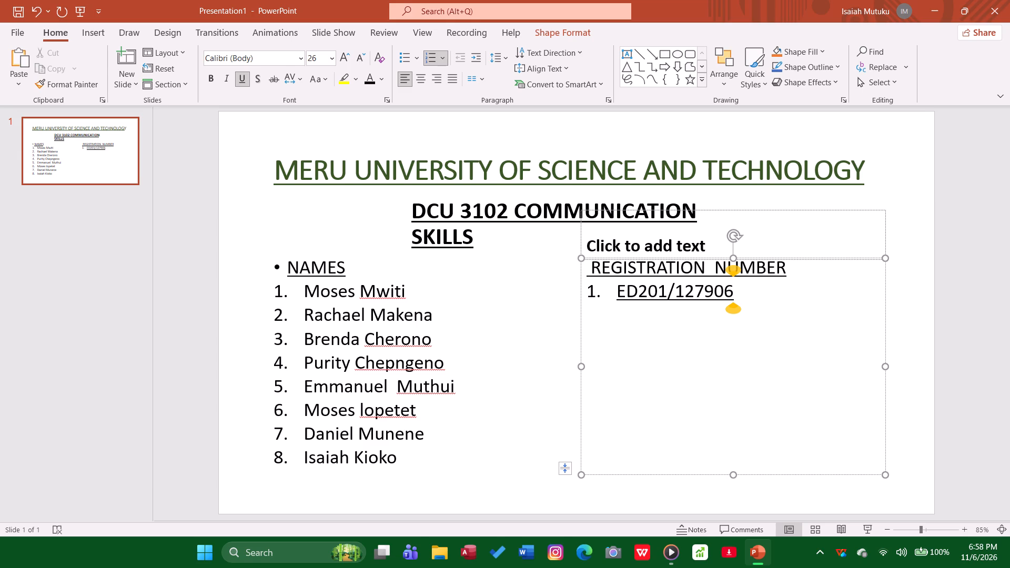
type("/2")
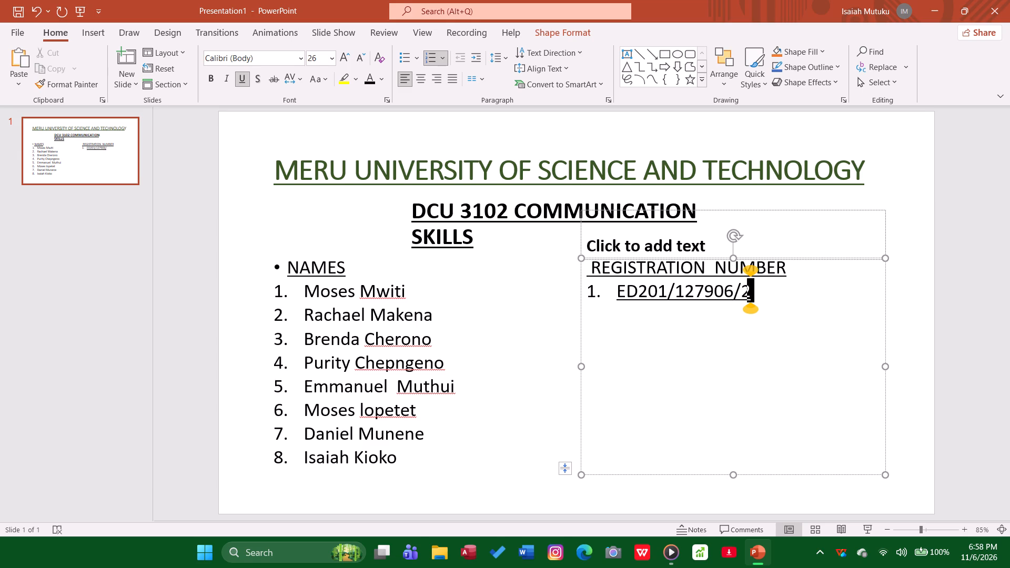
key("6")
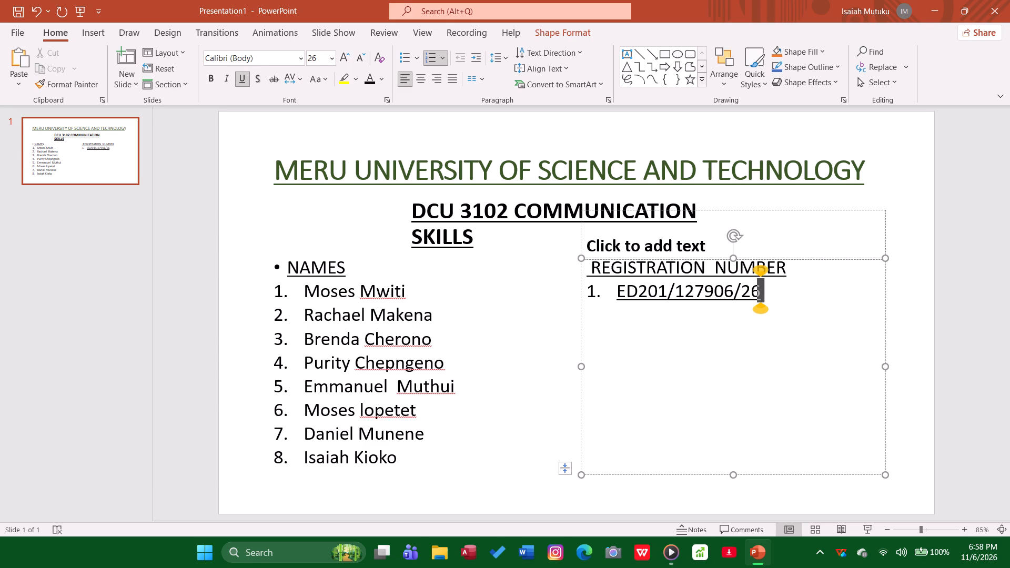
Add item 2 under REGISTRATION NUMBER with the second student's registration number, prefixed "ED201/" and ending "/26".
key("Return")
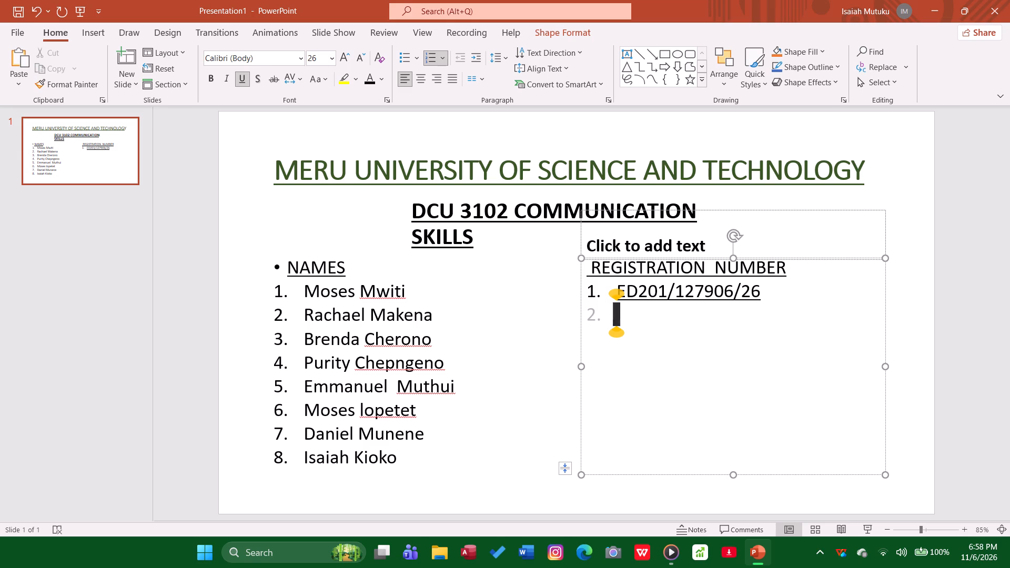
left_click(452, 291)
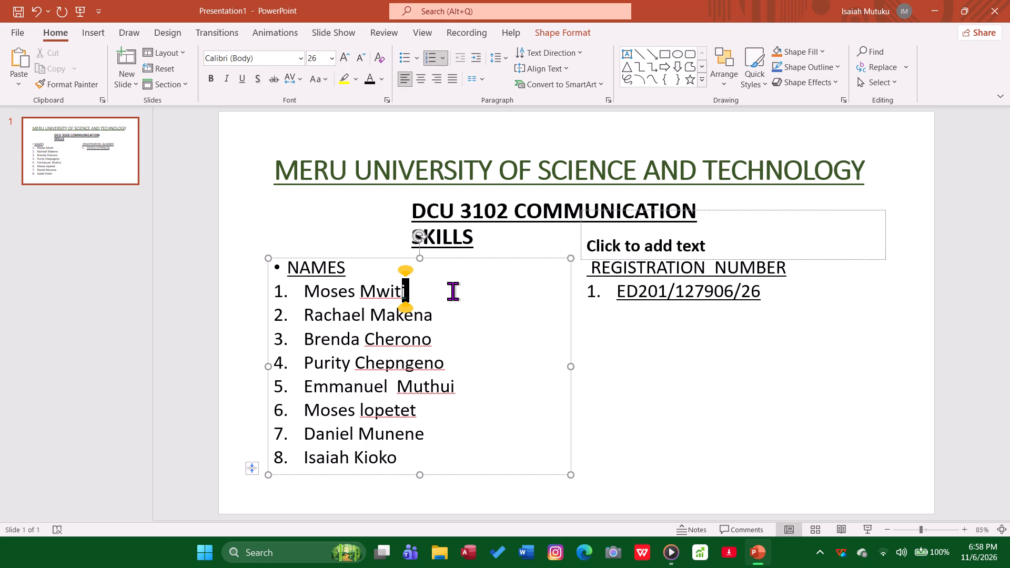
left_click(578, 414)
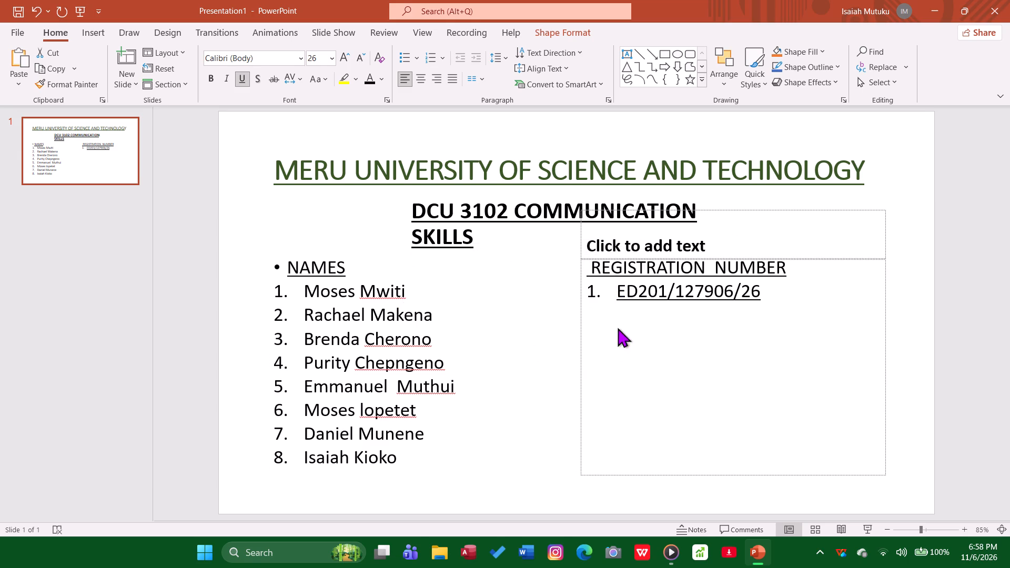
left_click(765, 296)
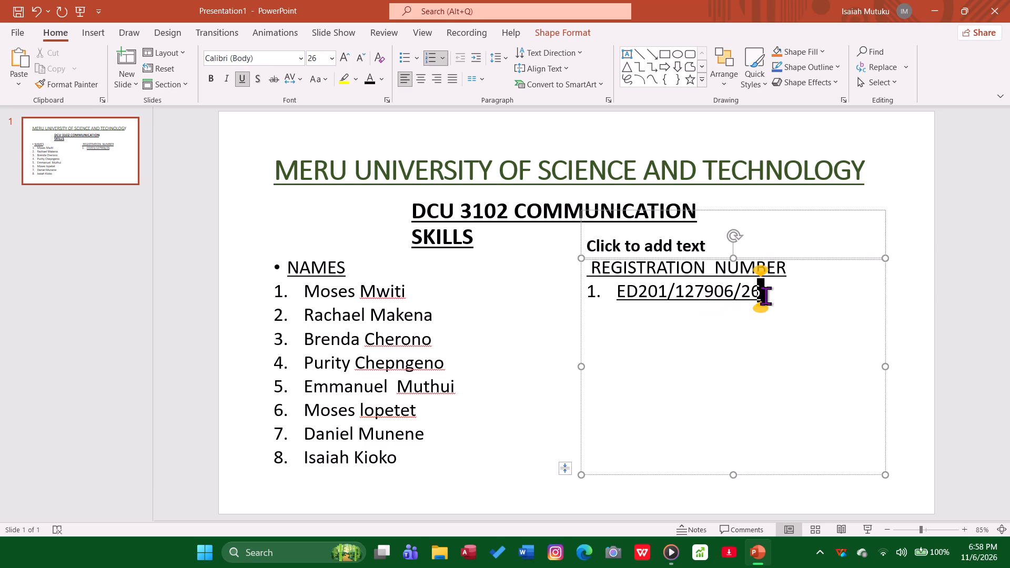
key("Return")
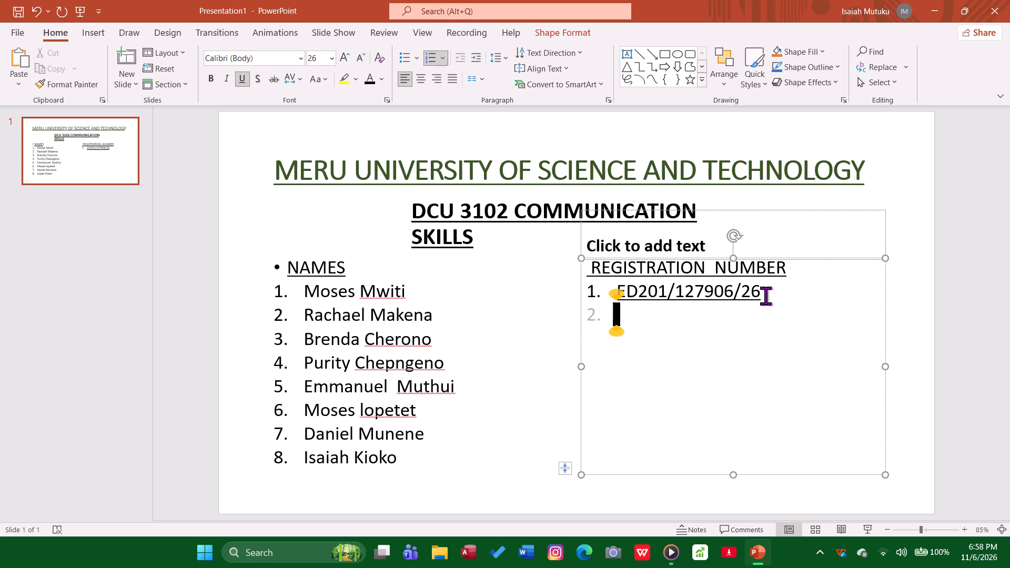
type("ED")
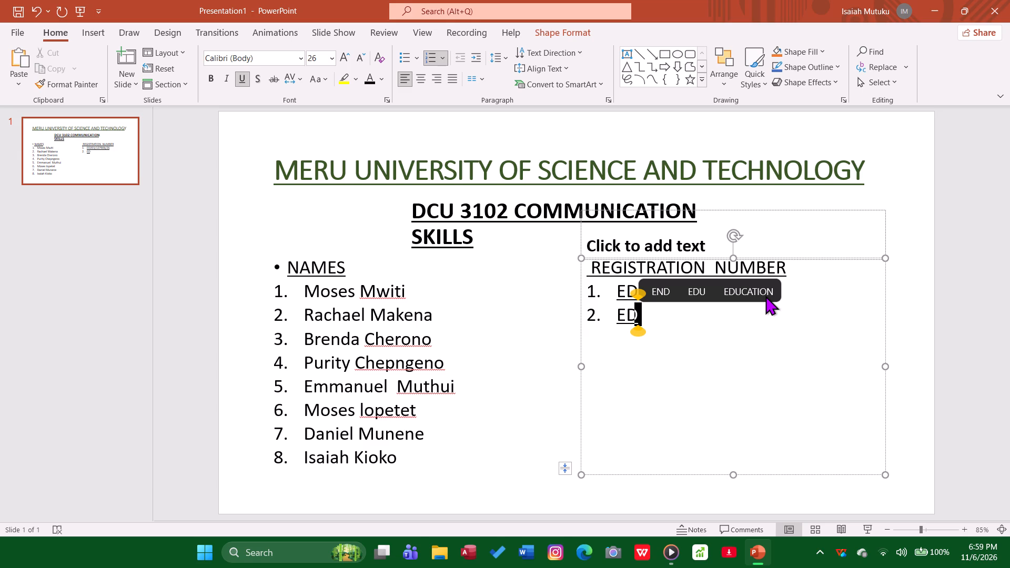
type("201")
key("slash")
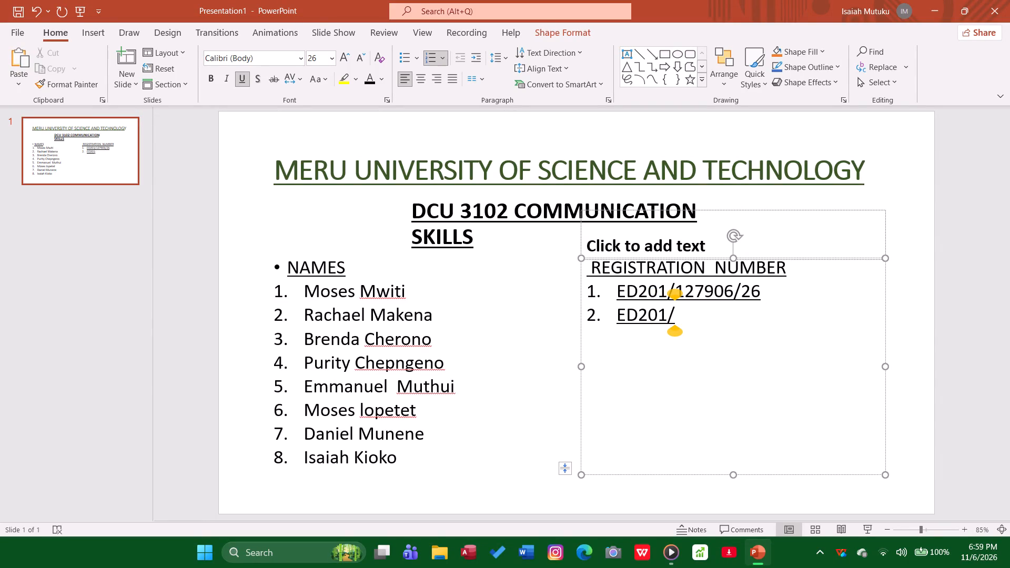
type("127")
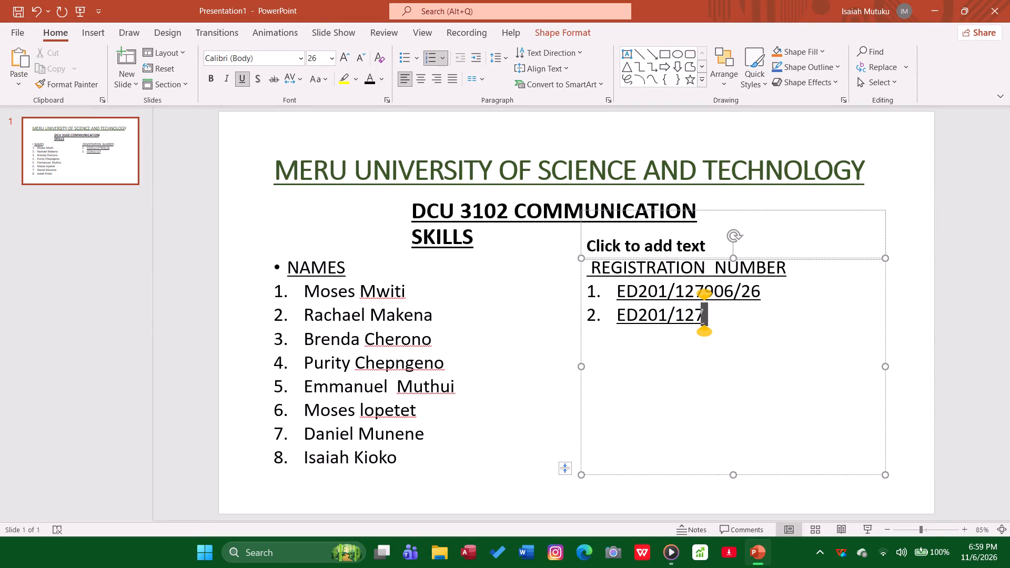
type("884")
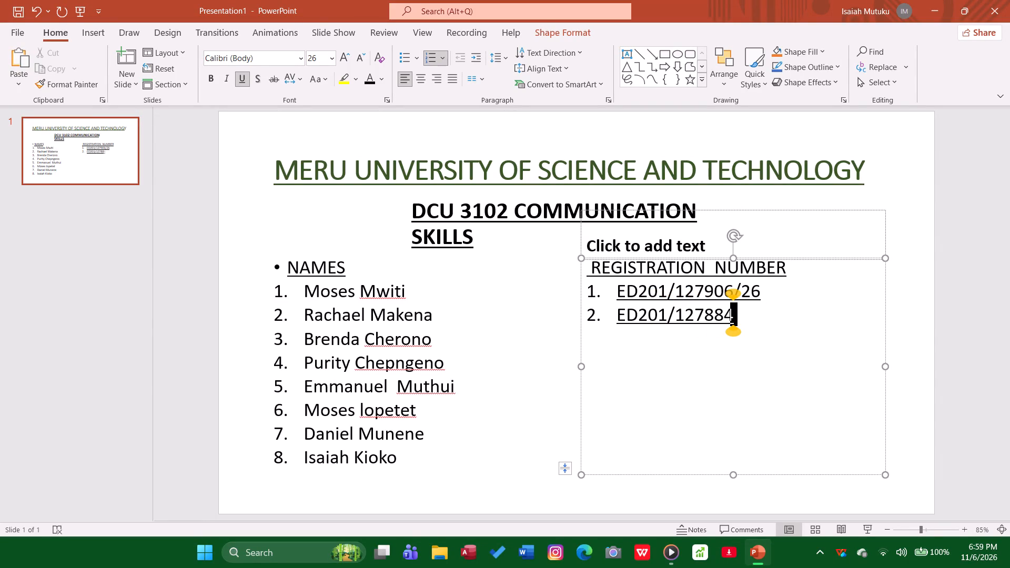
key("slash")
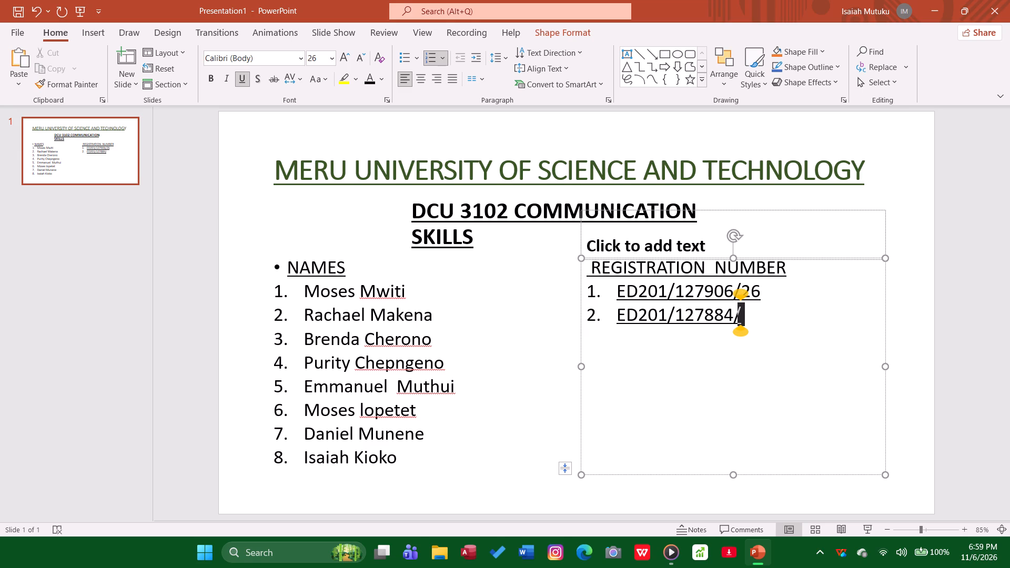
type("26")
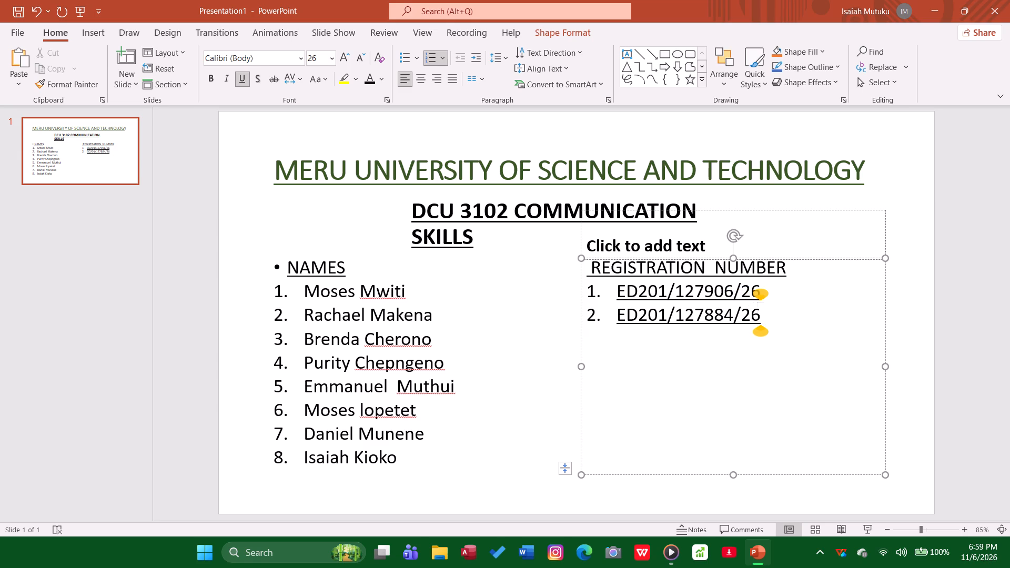
Add item 3 under REGISTRATION NUMBER with the third student's registration number, prefixed "ED201/" and ending "/26".
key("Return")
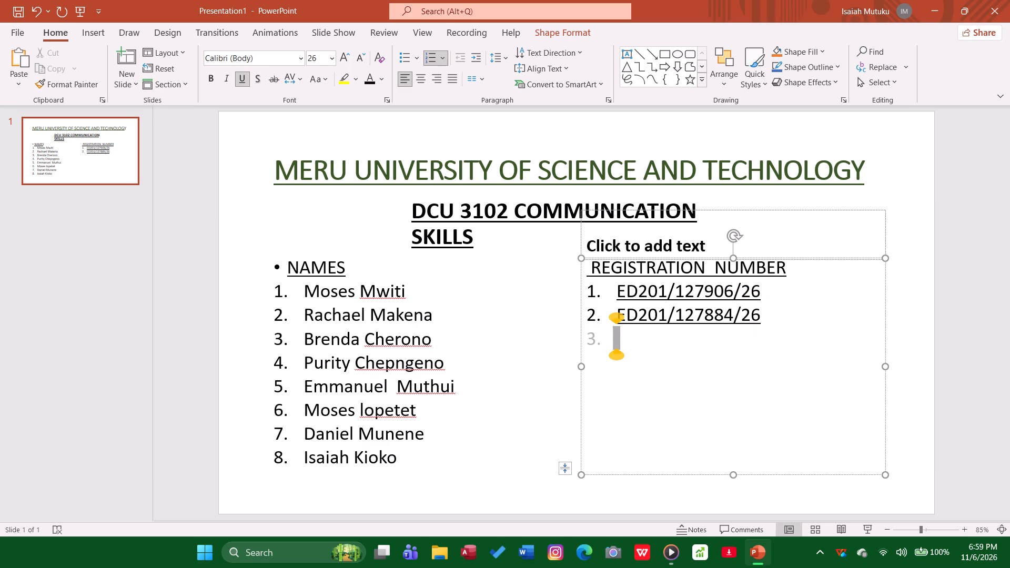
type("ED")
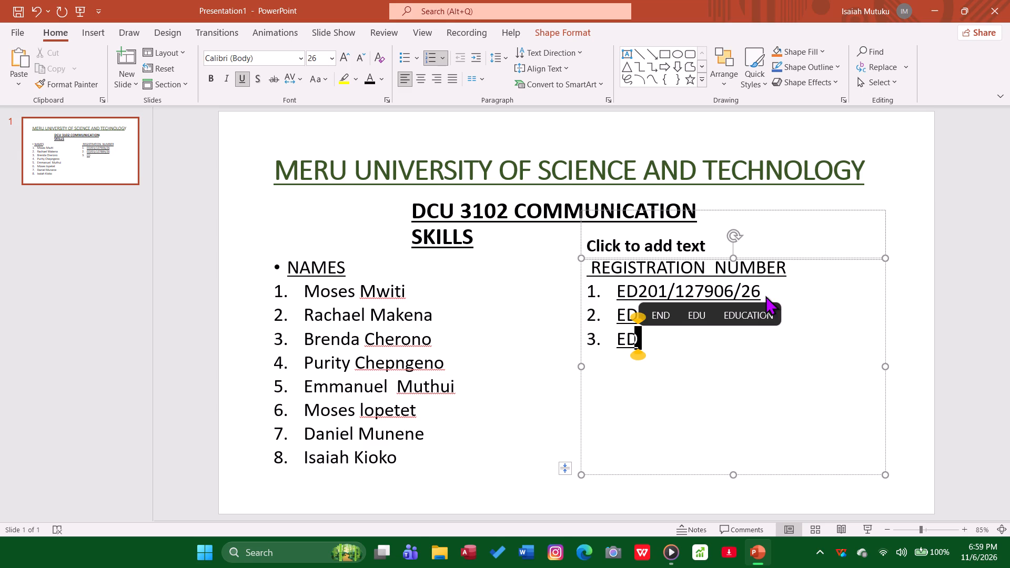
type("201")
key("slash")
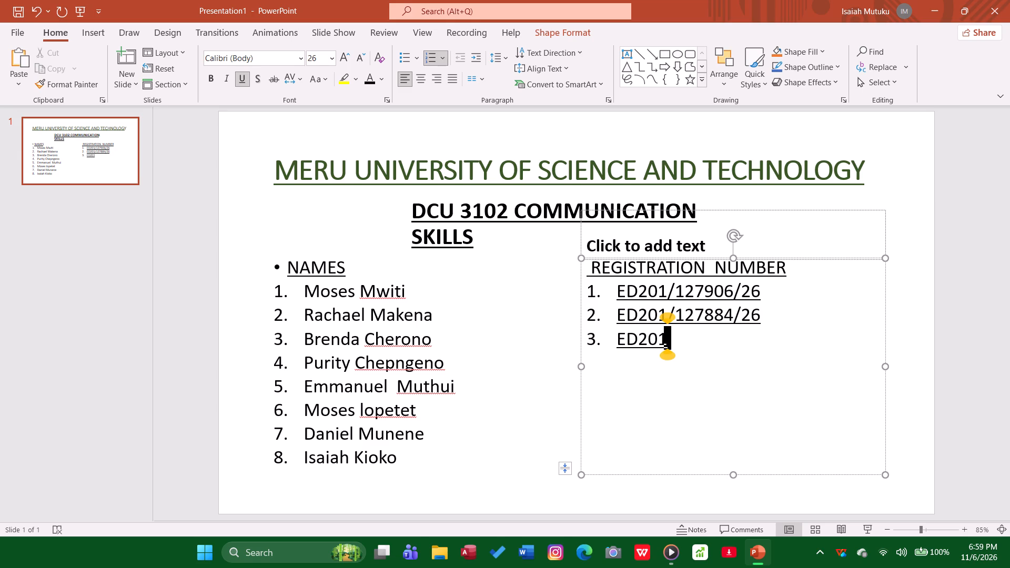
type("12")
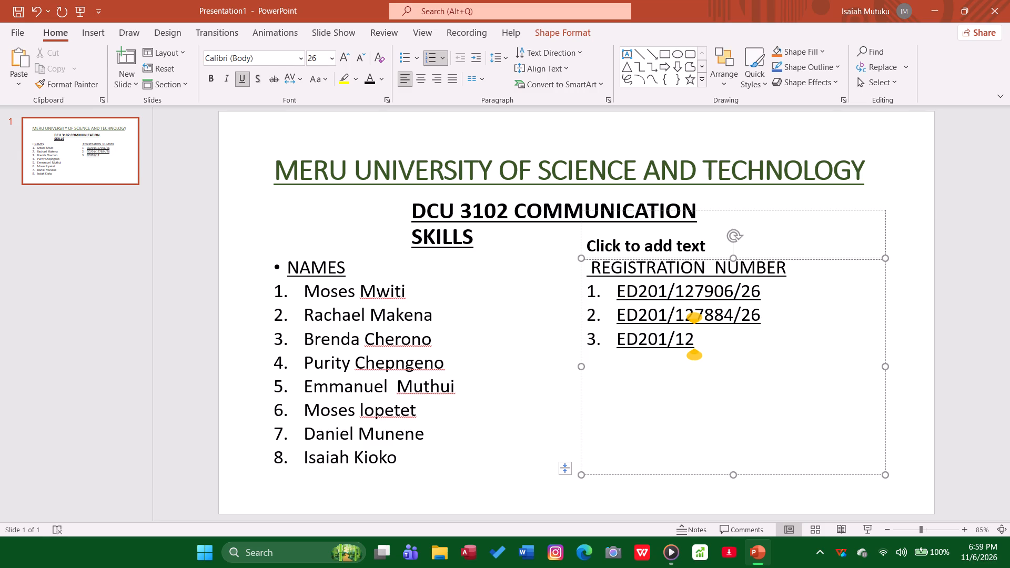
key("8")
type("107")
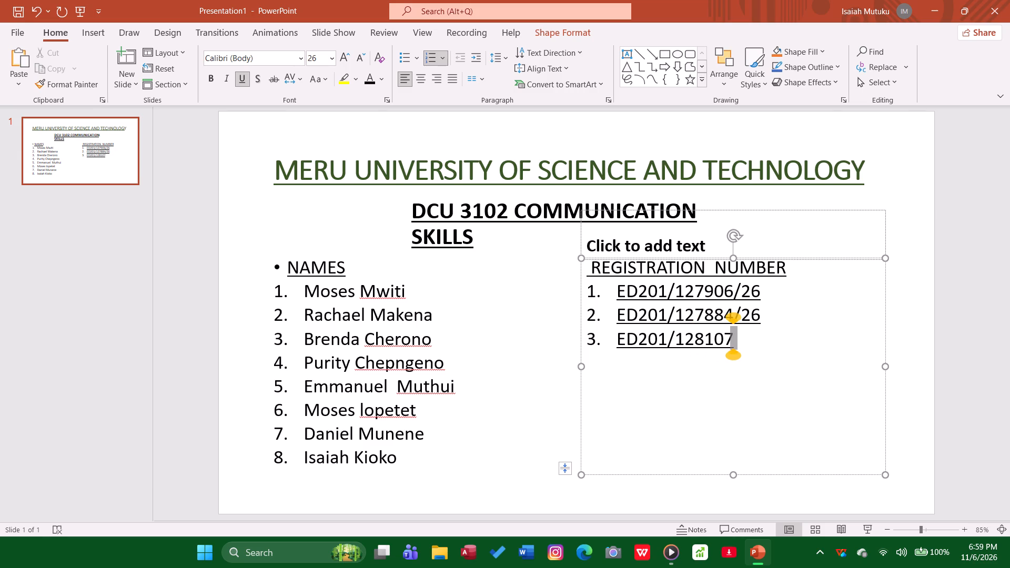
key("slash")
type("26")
Add item 4 under REGISTRATION NUMBER with the fourth student's registration number, prefixed "ED201/" and ending "/26".
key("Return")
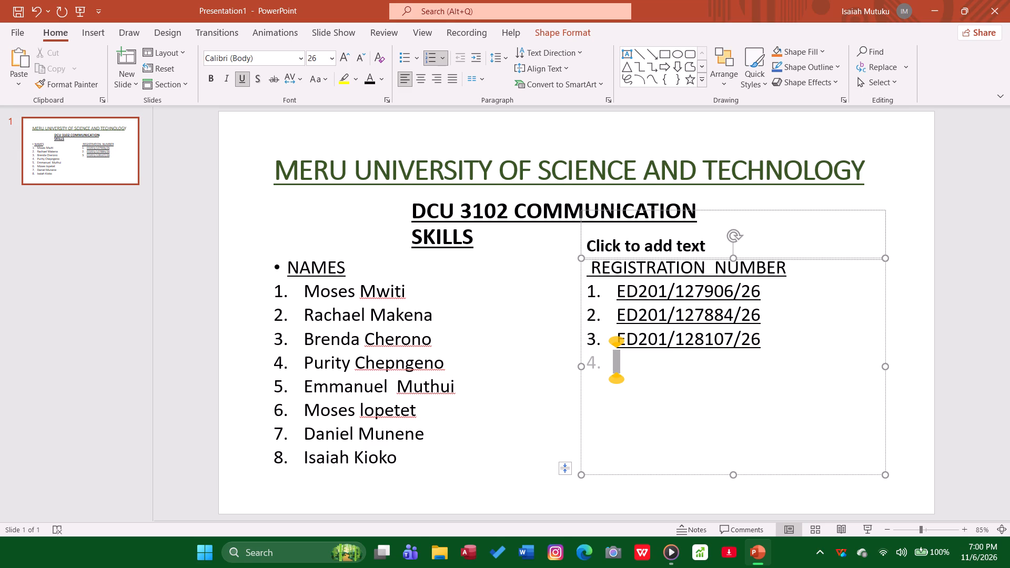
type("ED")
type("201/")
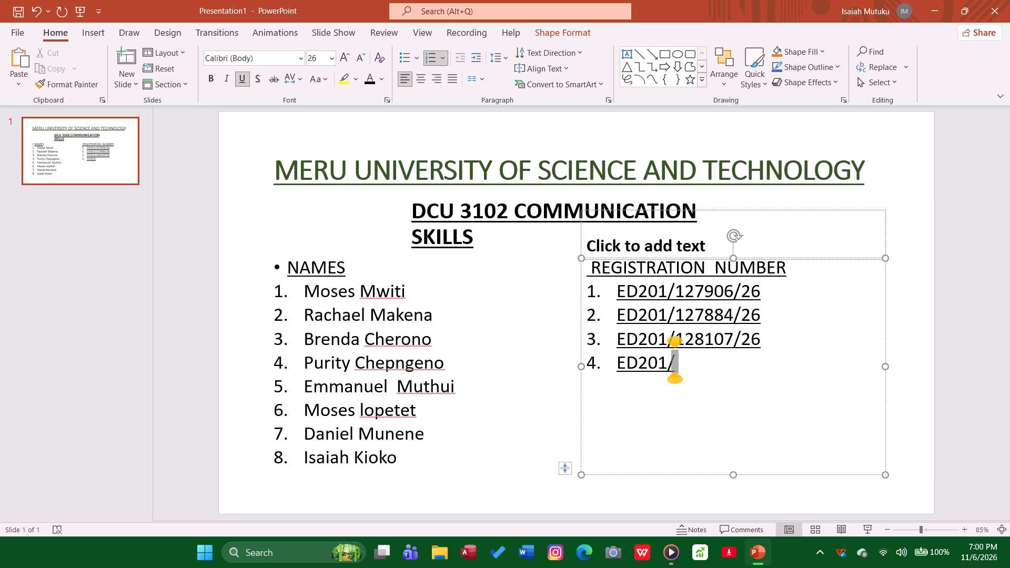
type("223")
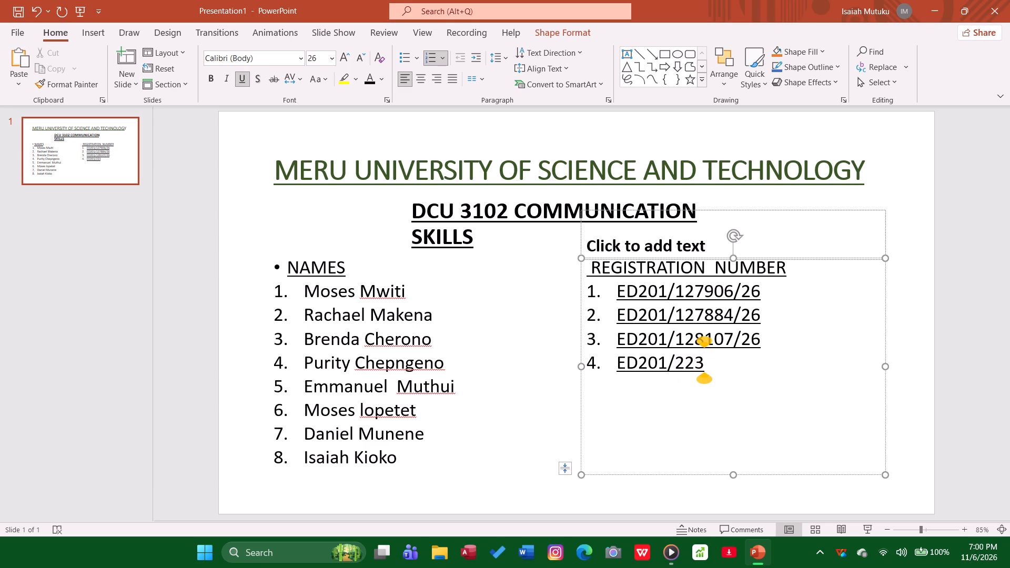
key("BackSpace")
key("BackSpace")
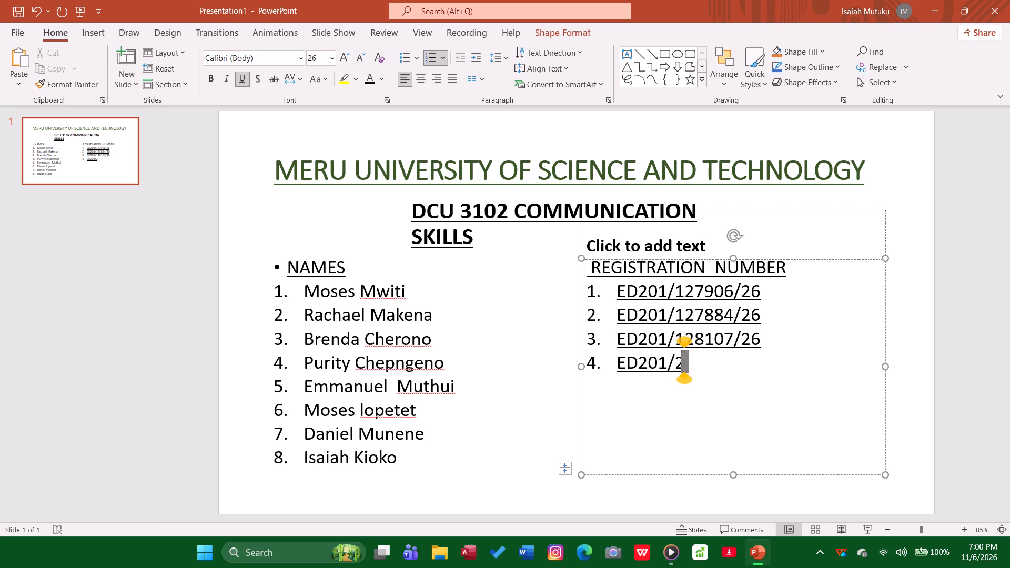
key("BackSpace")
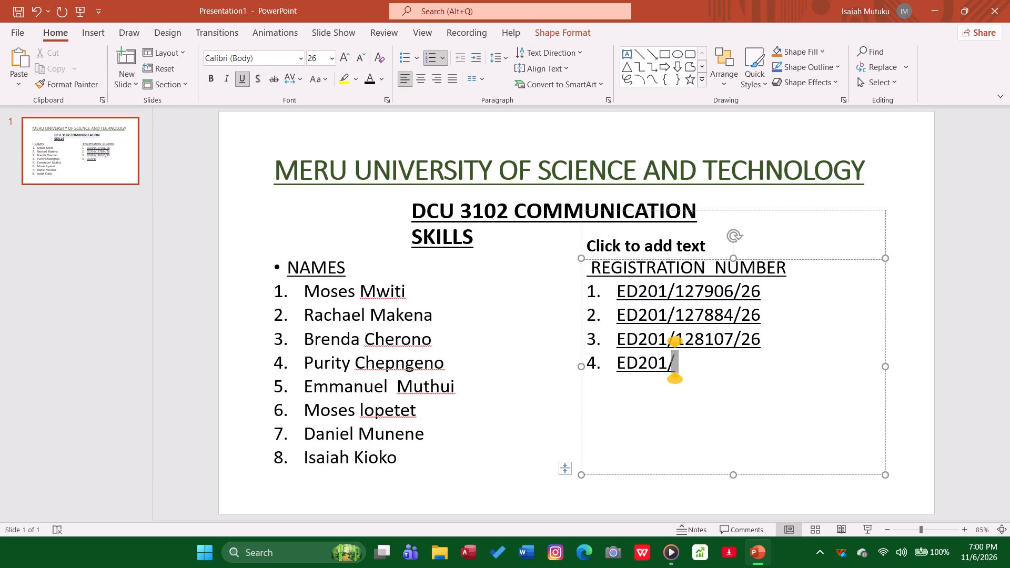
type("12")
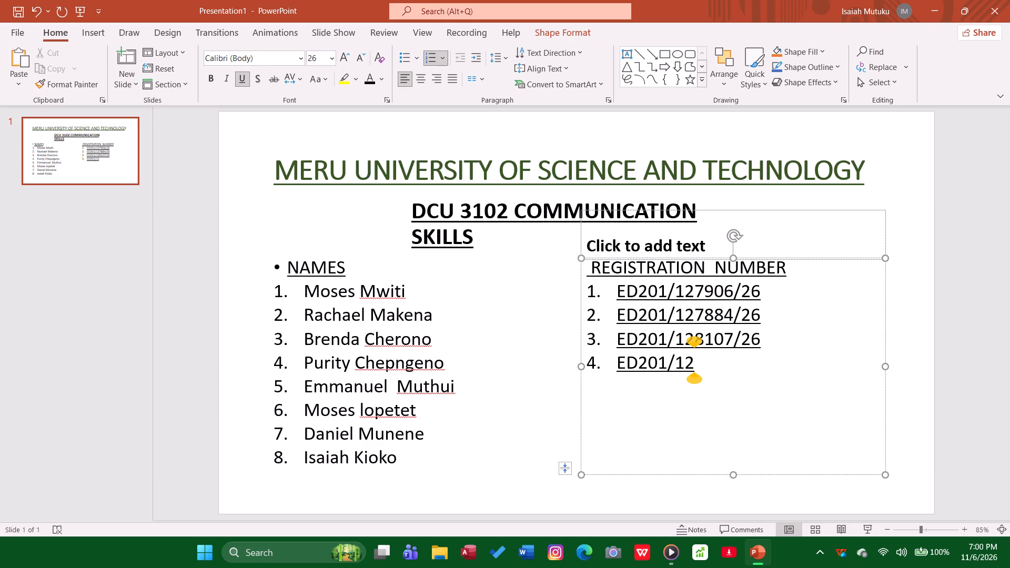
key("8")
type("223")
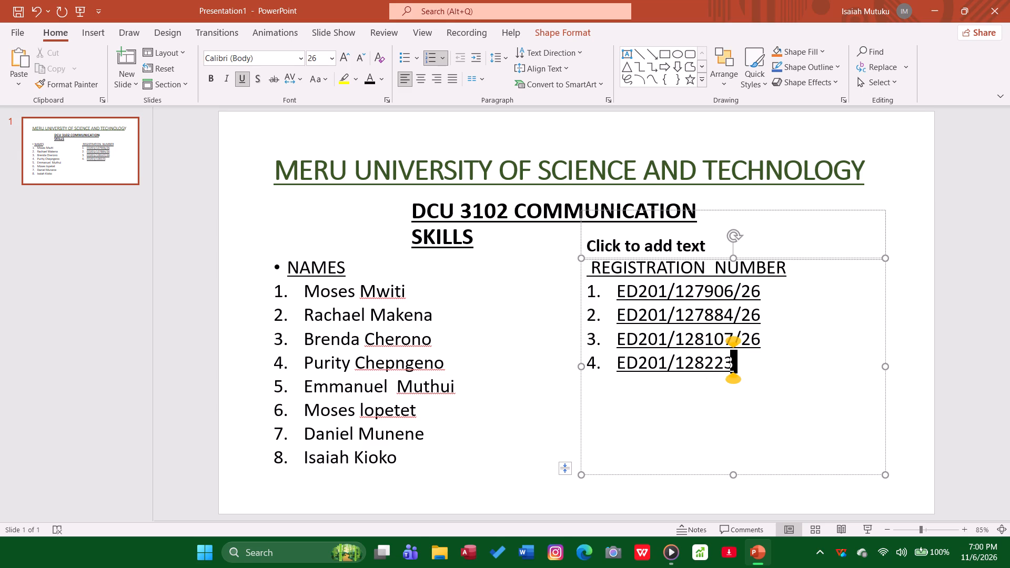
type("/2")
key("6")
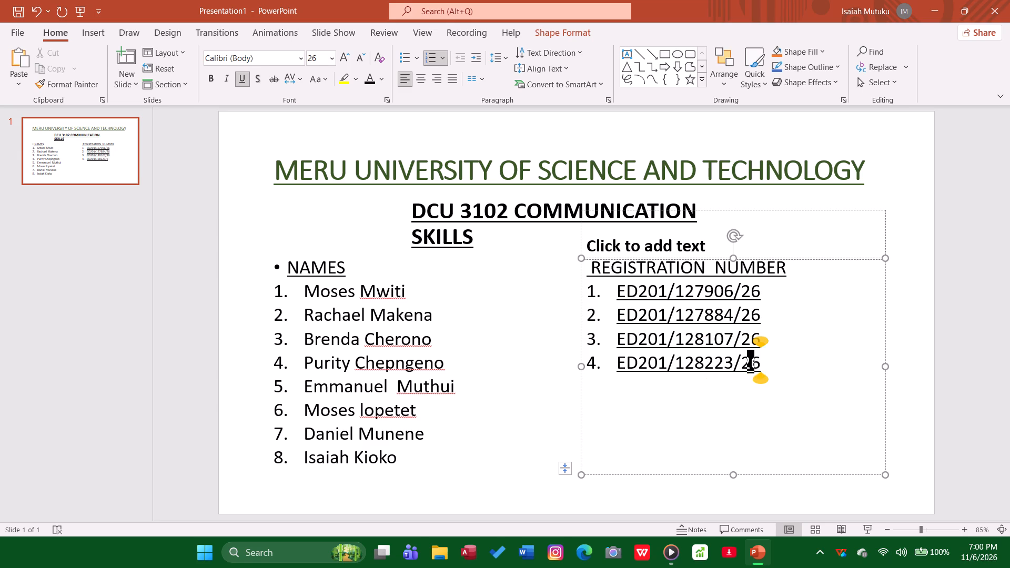
Add item 5 under REGISTRATION NUMBER with the fifth student's registration number, prefixed "ED201/" and ending "/26".
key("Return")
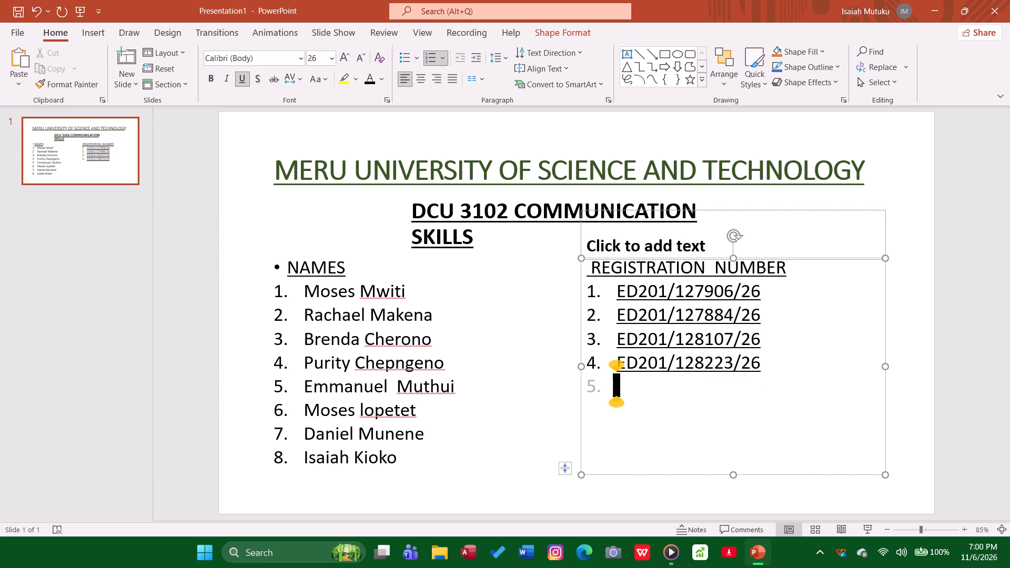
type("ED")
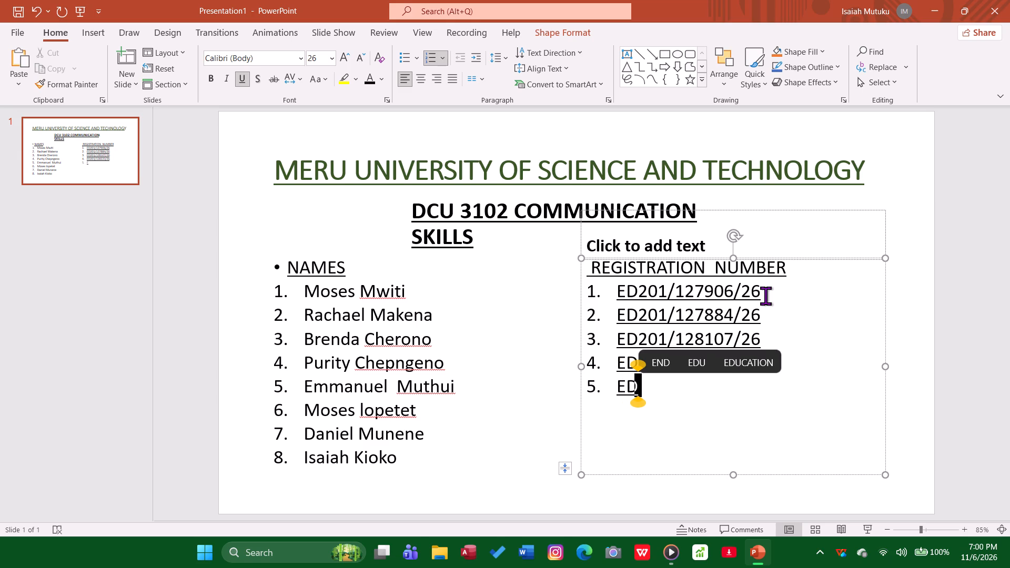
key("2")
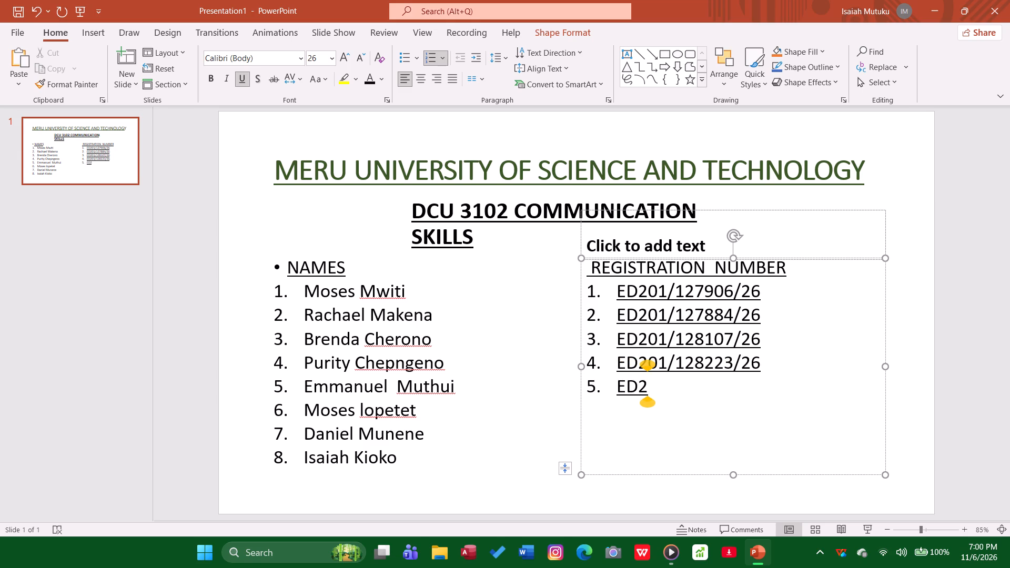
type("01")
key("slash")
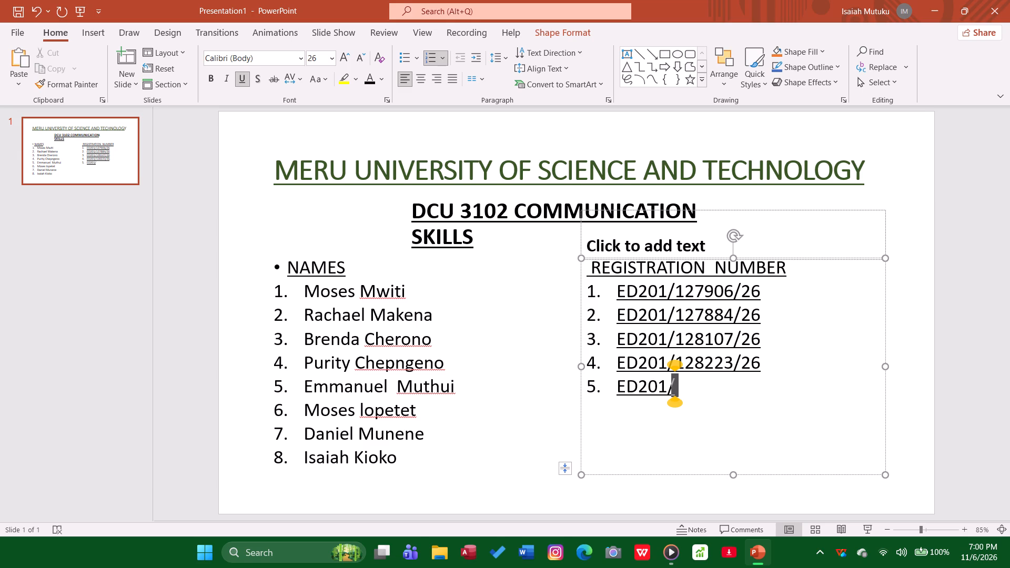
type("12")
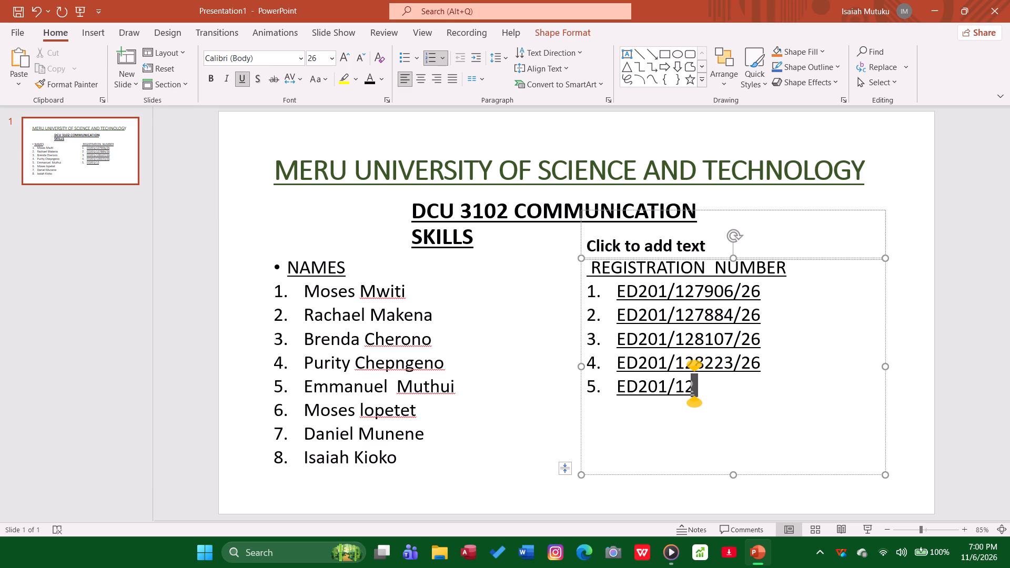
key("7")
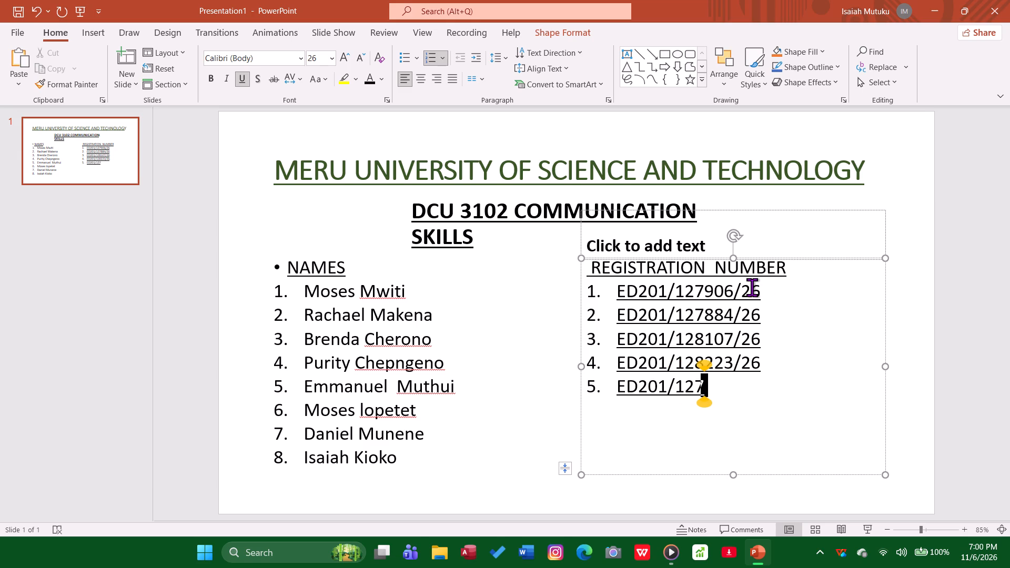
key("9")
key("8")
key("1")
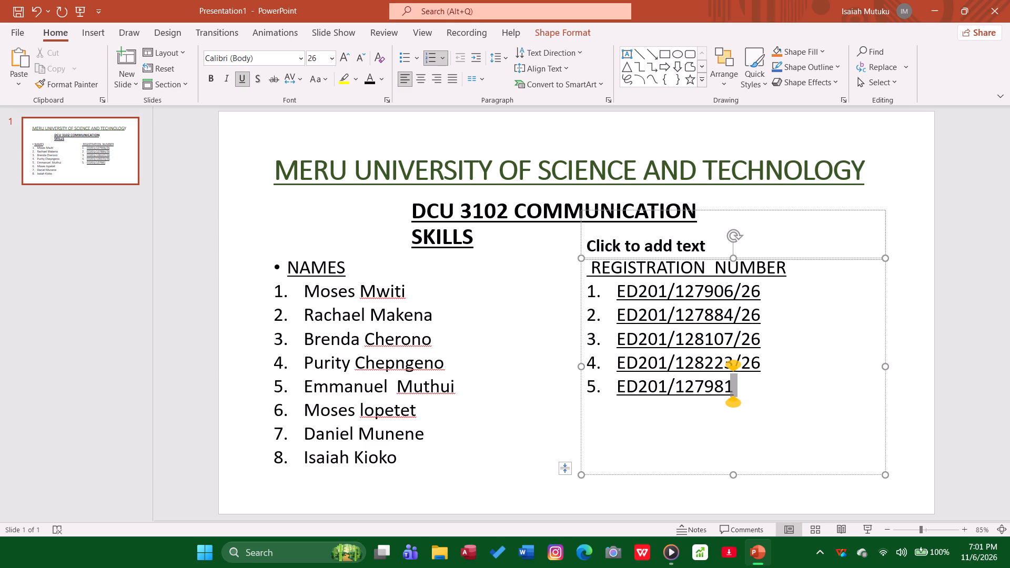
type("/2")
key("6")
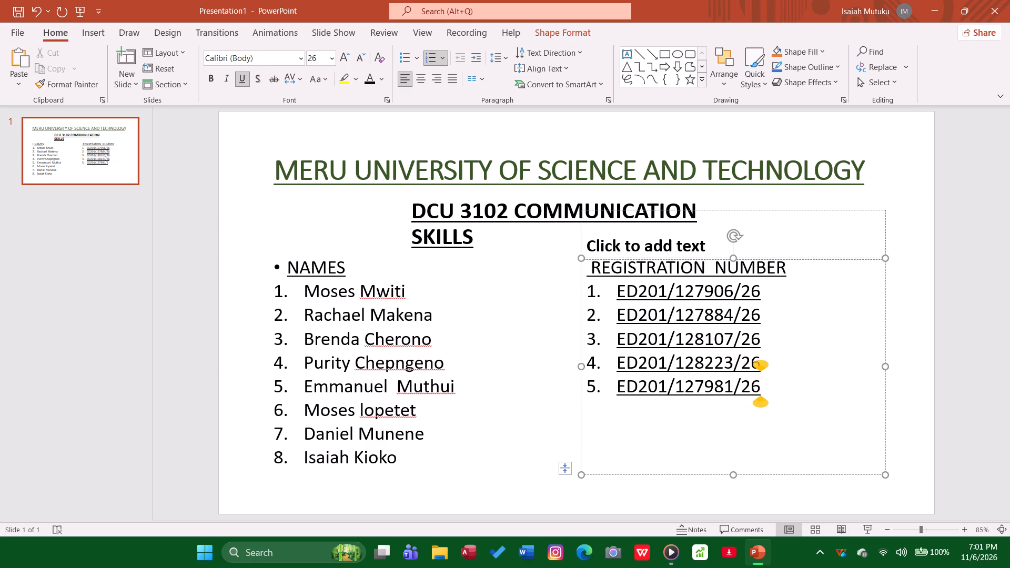
Add item 6 under REGISTRATION NUMBER with the sixth student's registration number, prefixed "ED201/" and ending "/26".
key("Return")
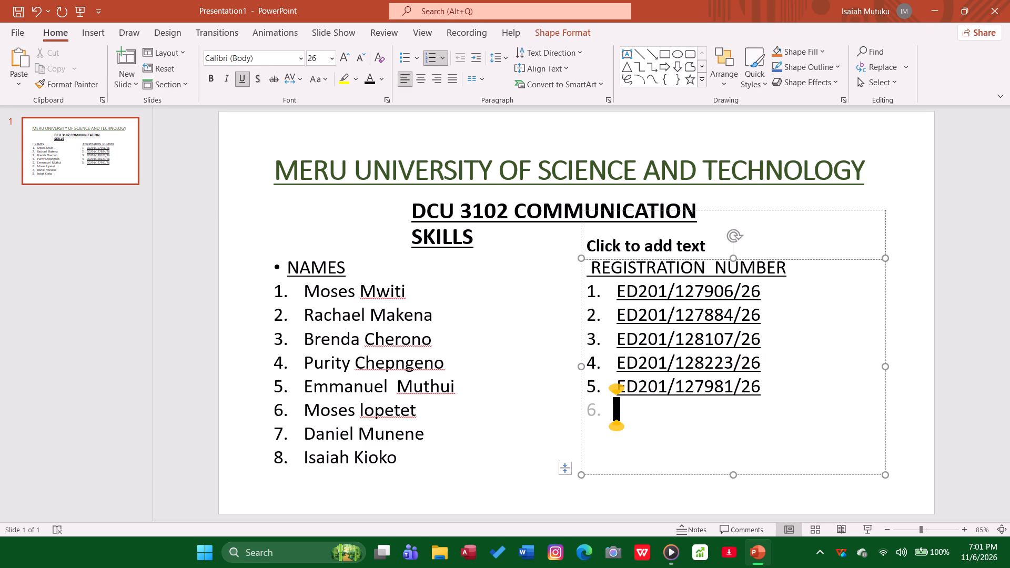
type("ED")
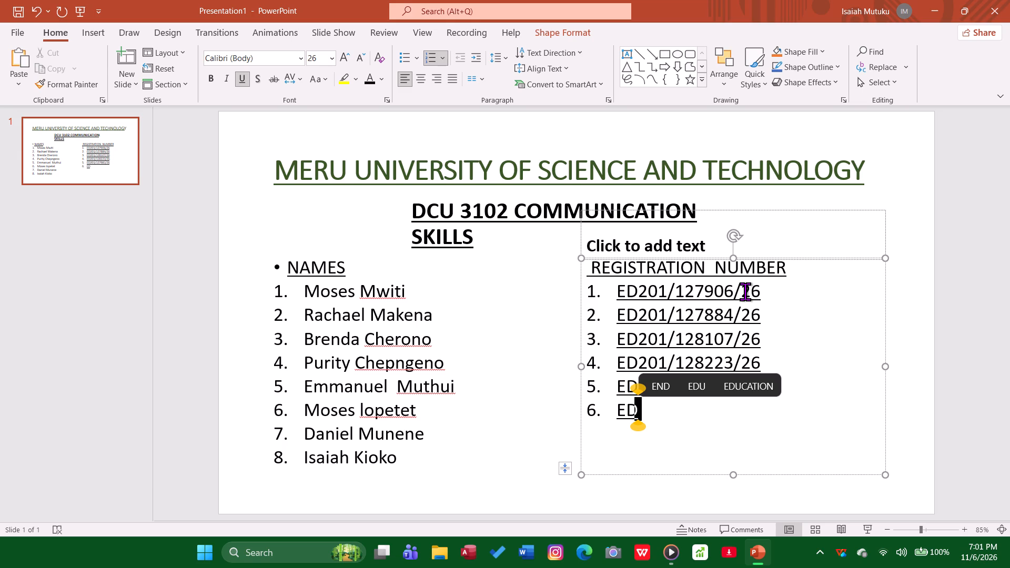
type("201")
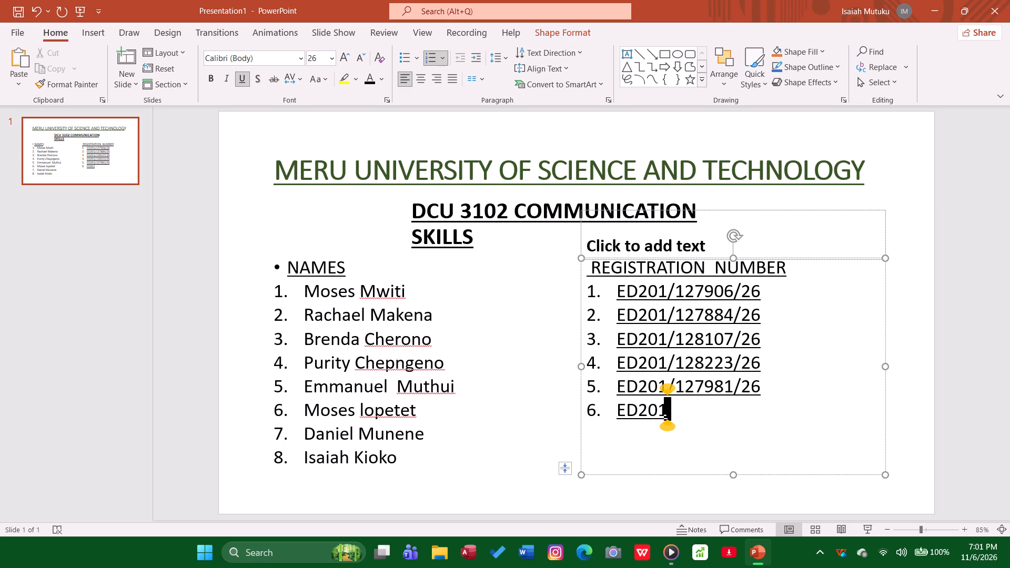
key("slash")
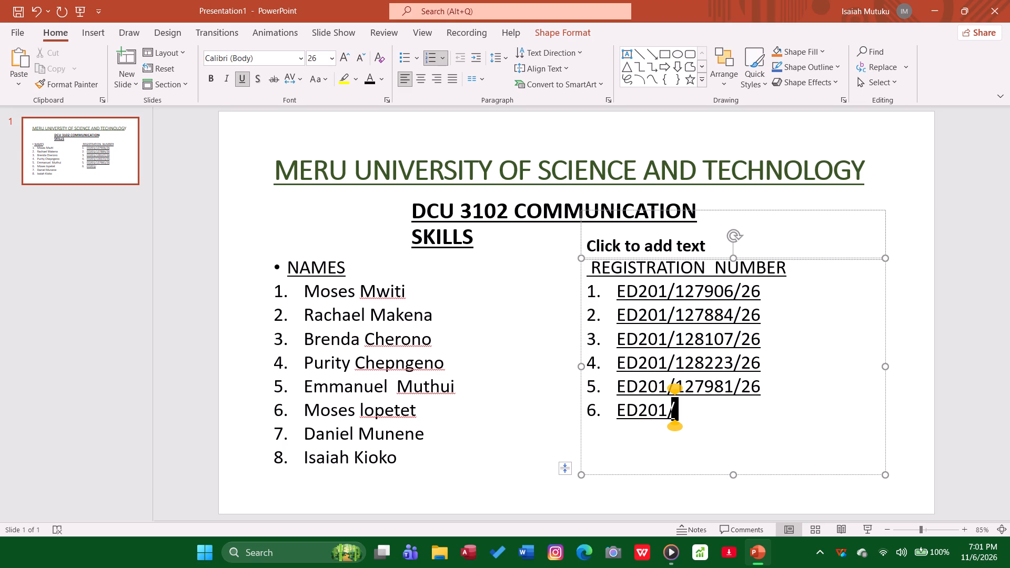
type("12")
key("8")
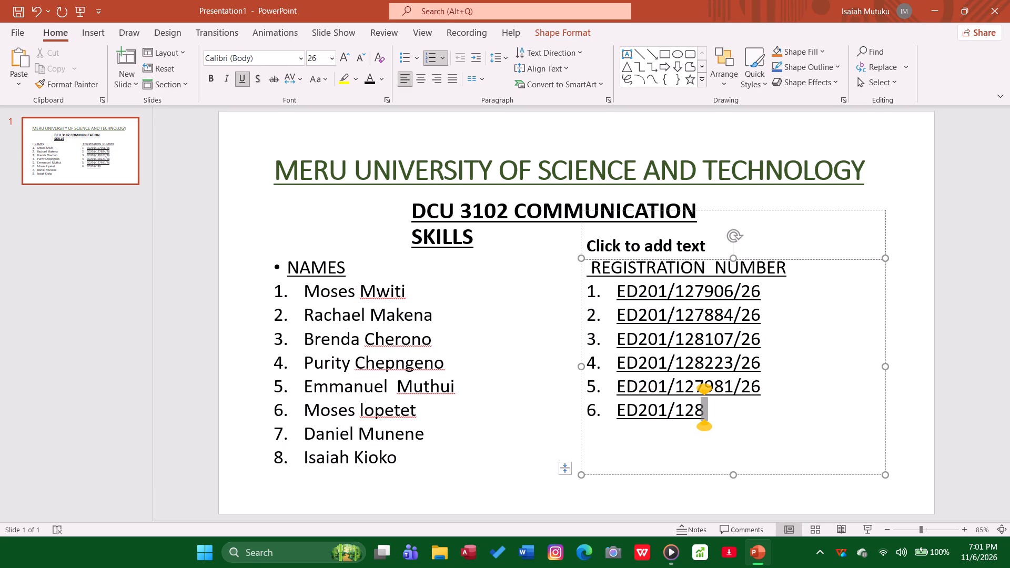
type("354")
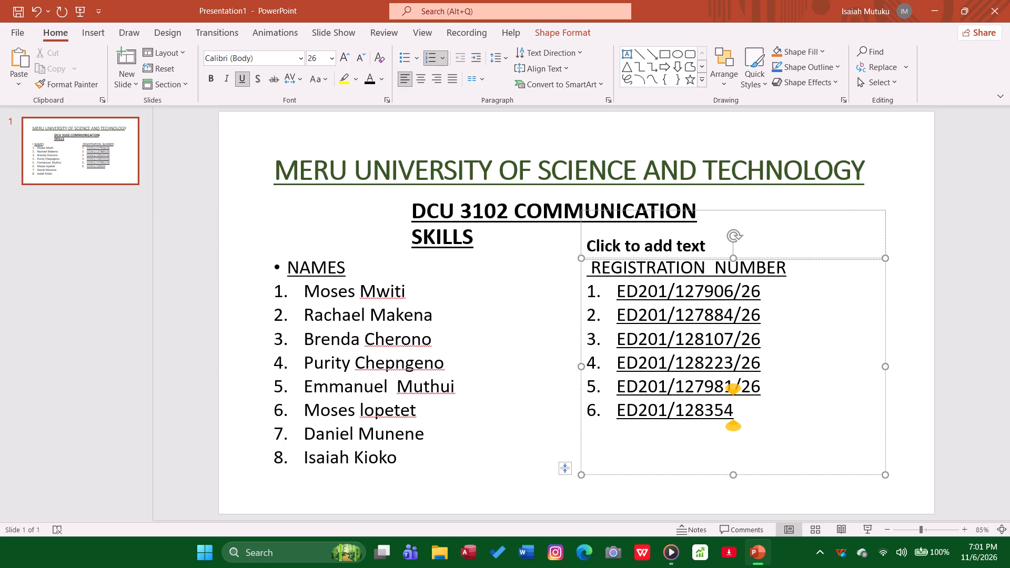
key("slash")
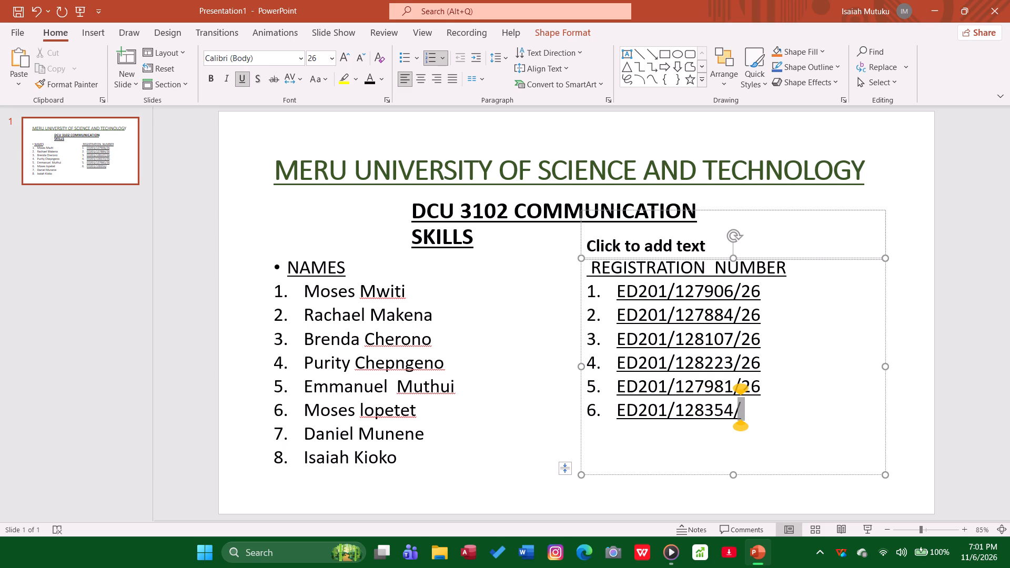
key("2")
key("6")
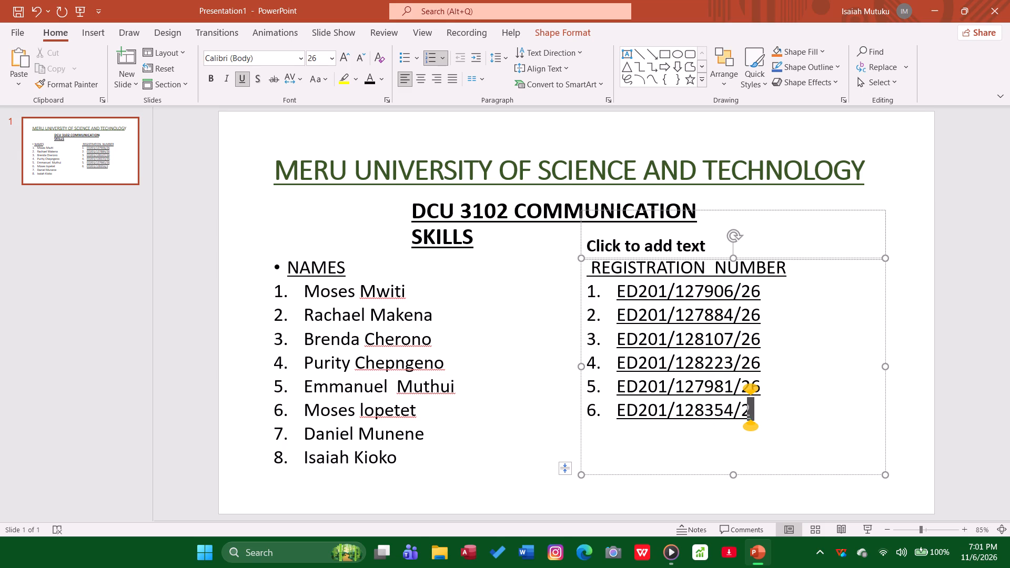
Add item 7 under REGISTRATION NUMBER with the seventh student's registration number, prefixed "ED201/" and ending "/26".
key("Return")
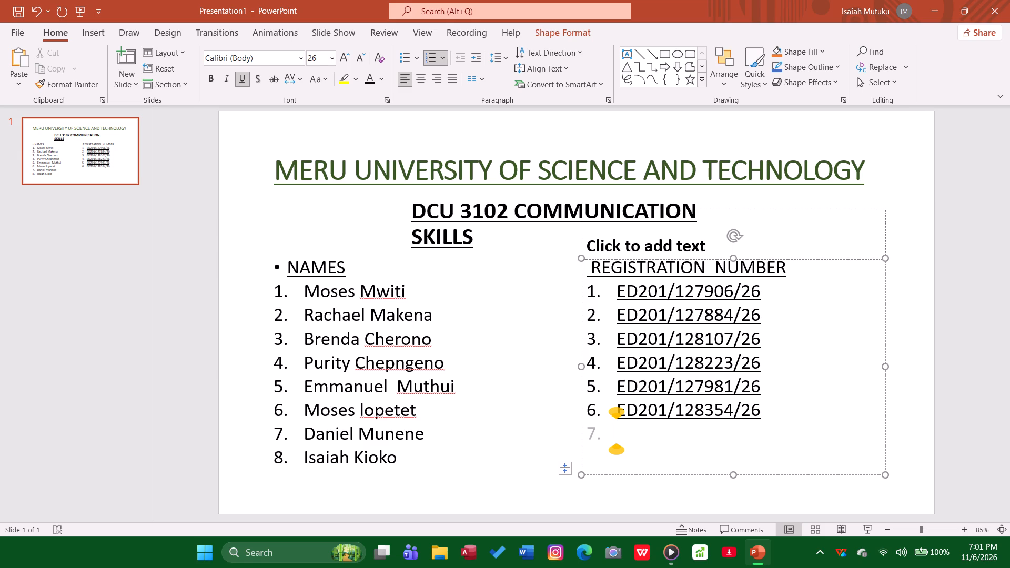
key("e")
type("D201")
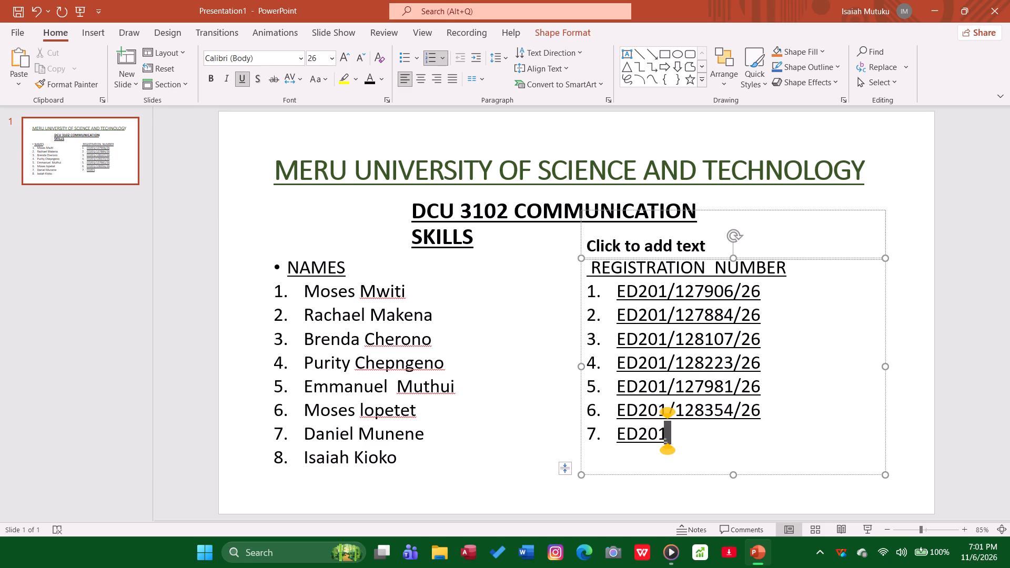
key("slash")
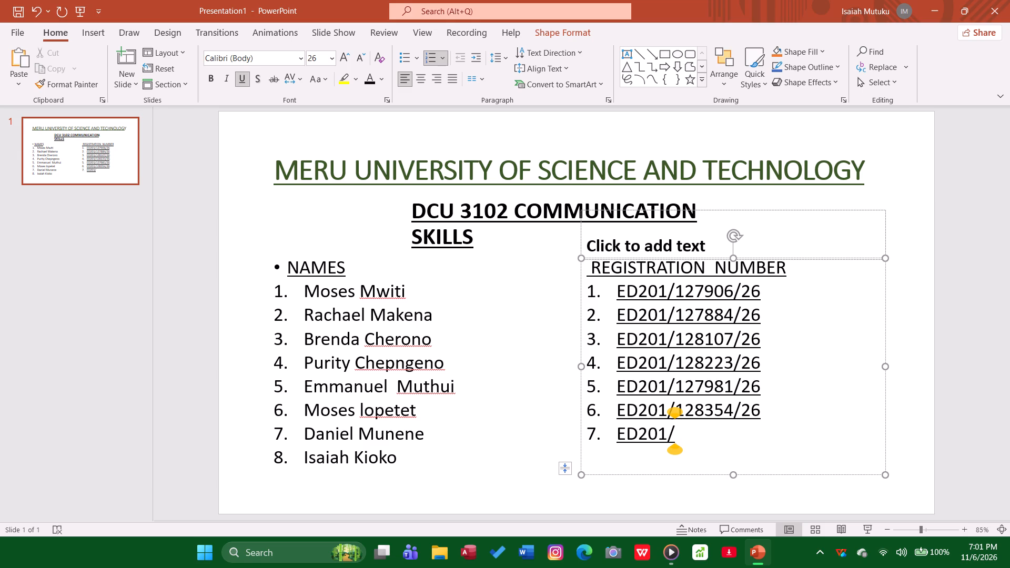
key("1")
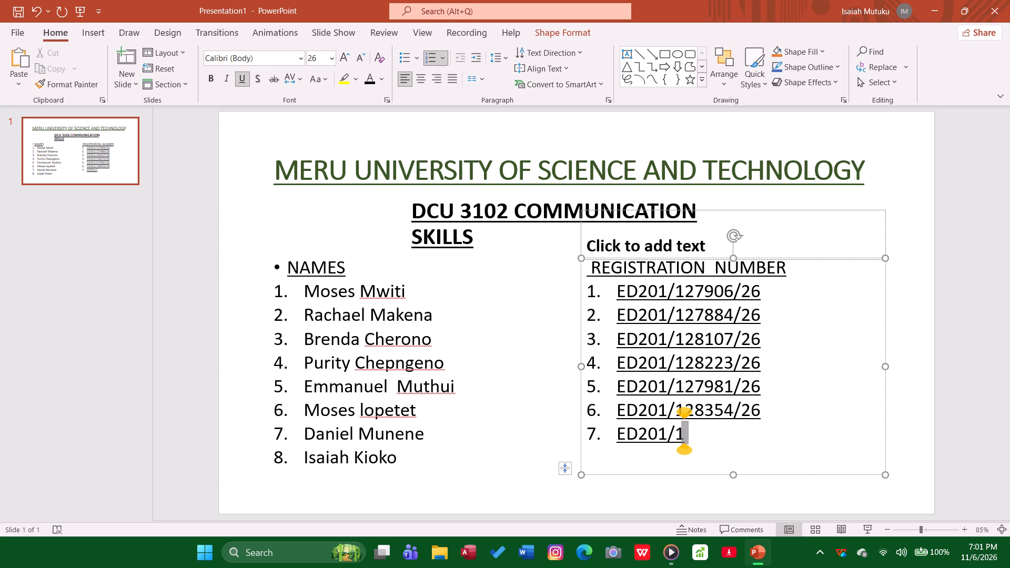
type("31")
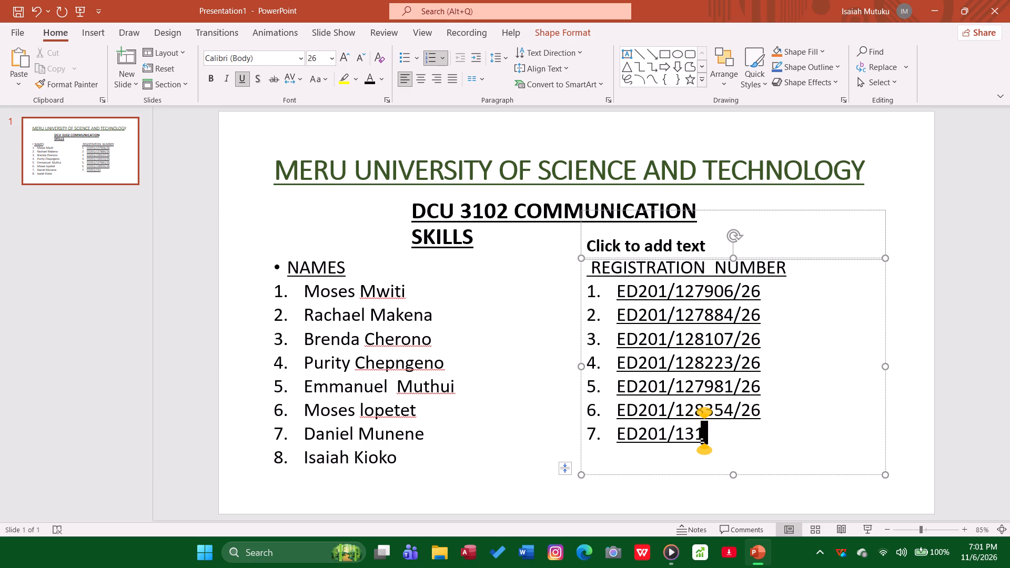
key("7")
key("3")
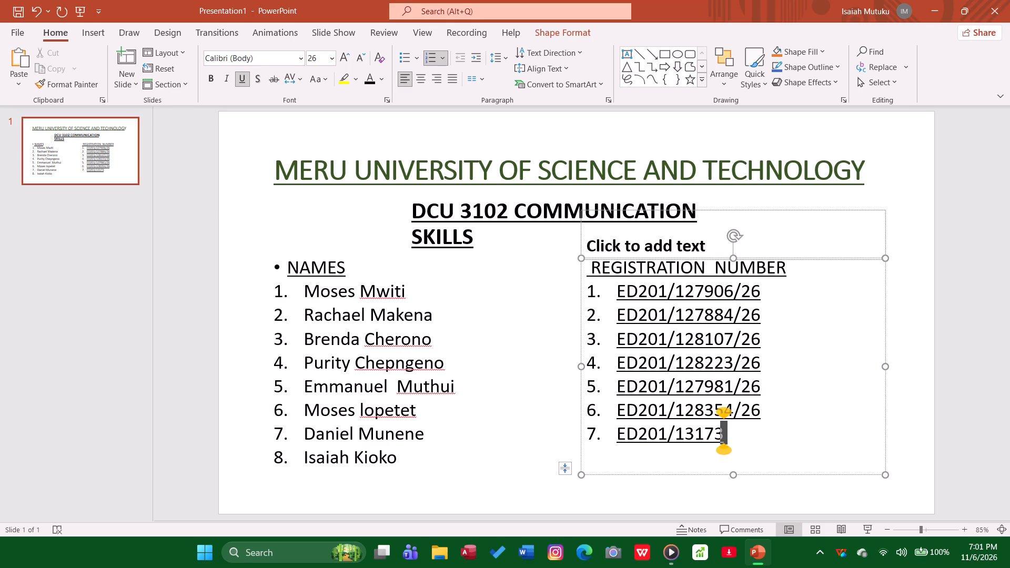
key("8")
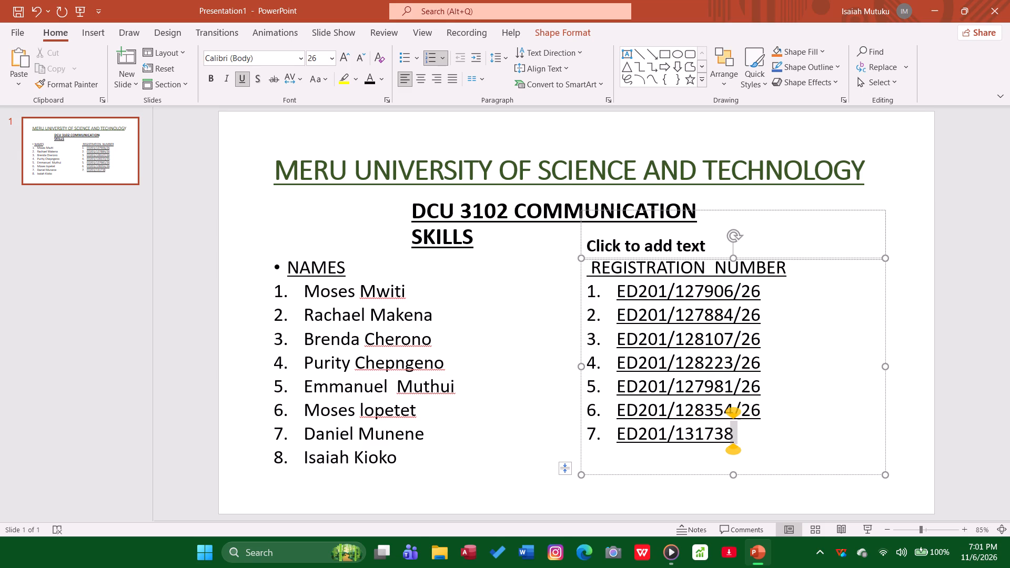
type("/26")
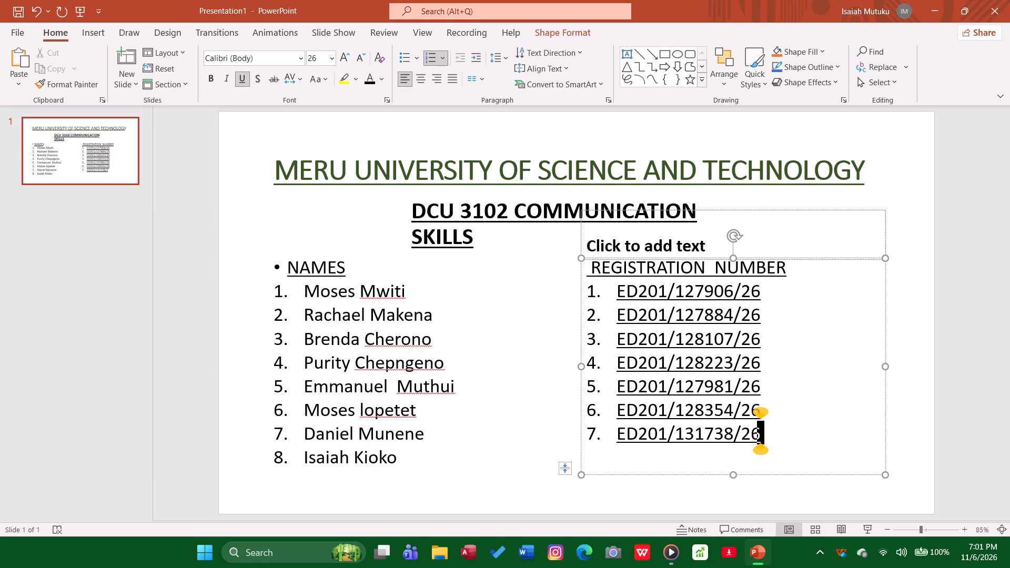
Add item 8 under REGISTRATION NUMBER with the eighth student's registration number, prefixed "ED201/" and ending "/26".
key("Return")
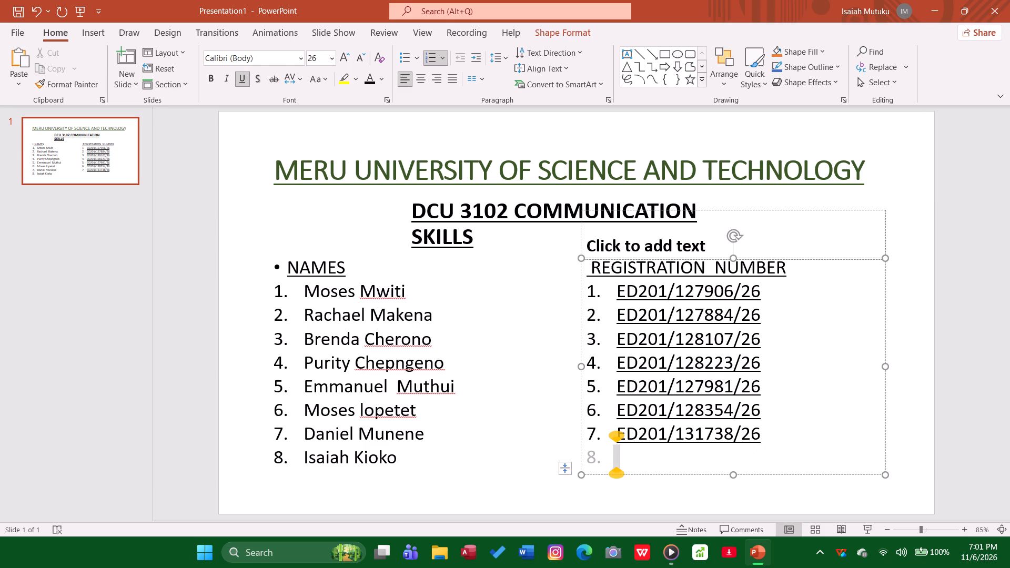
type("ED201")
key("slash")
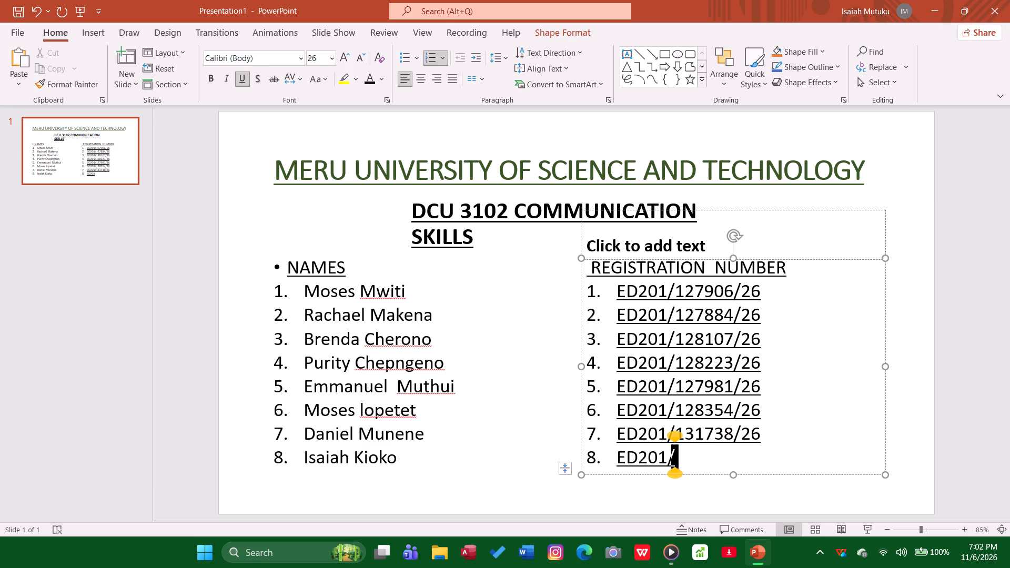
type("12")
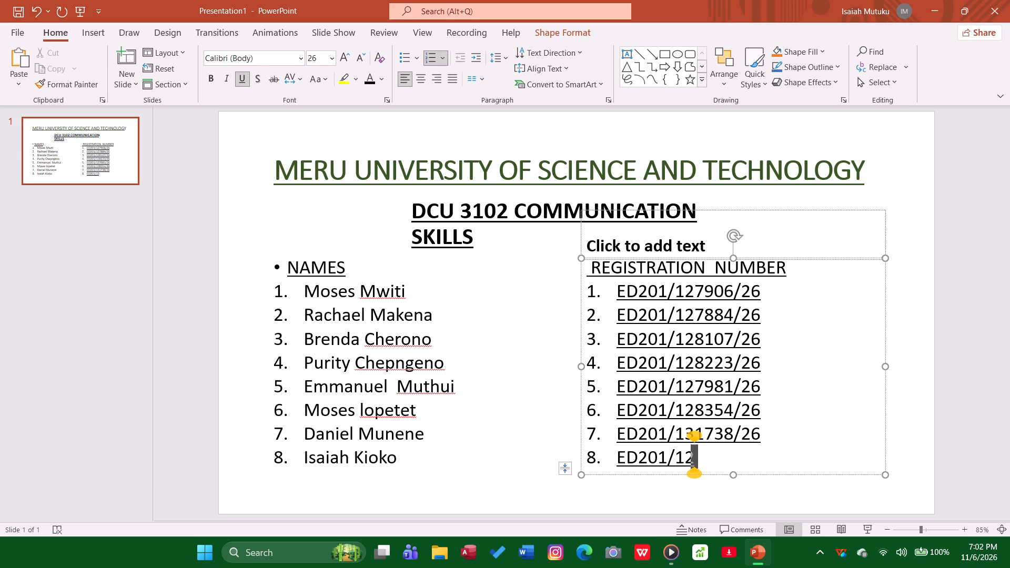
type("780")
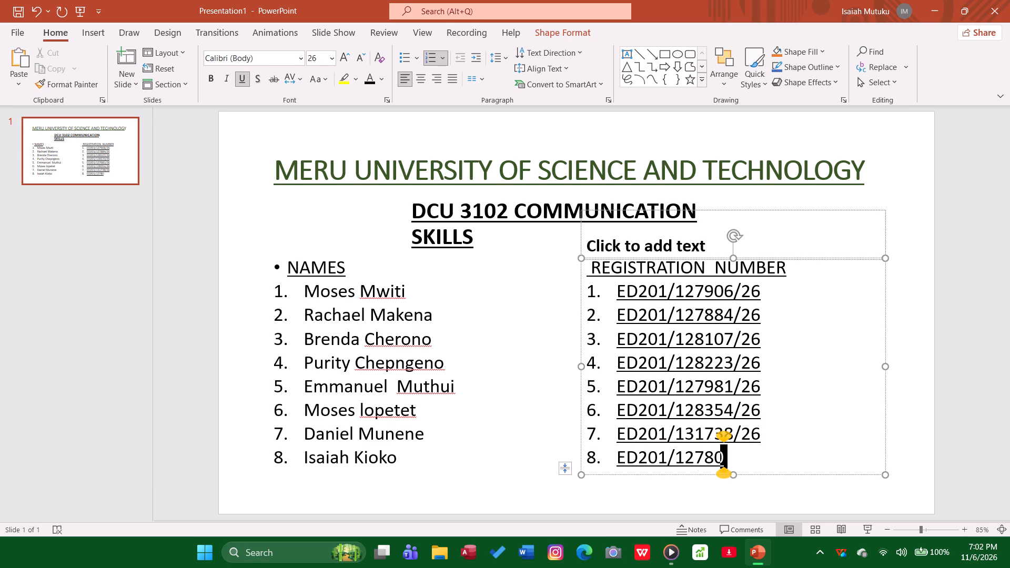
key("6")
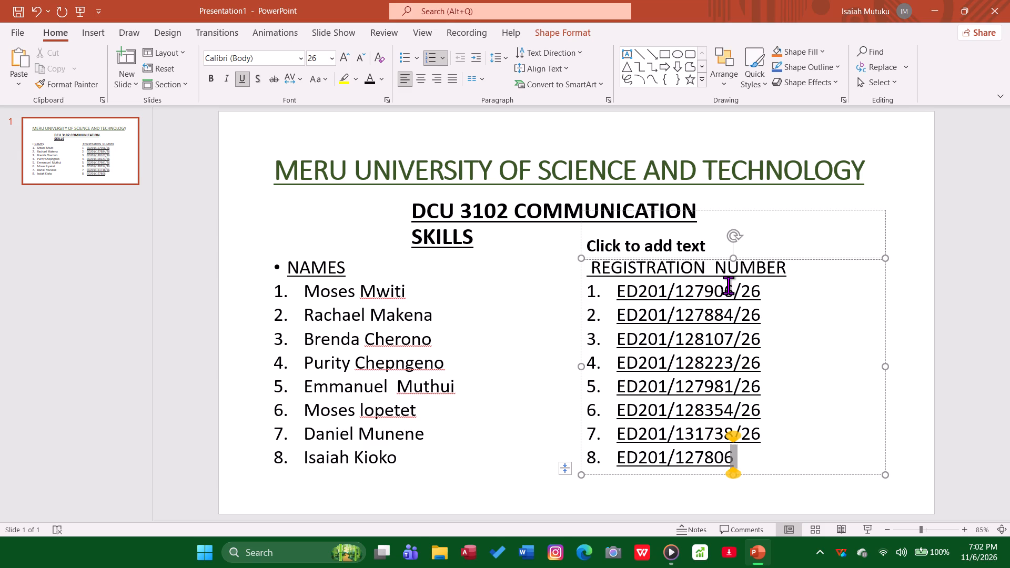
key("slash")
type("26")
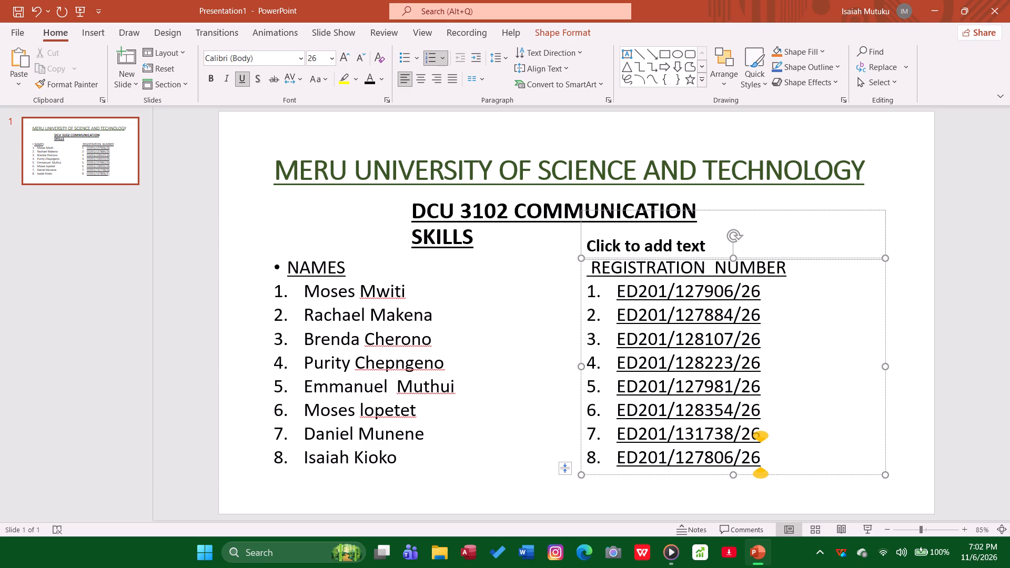
Add item 9 under REGISTRATION NUMBER with the ninth student's registration number, prefixed "ED201/" and ending "/26".
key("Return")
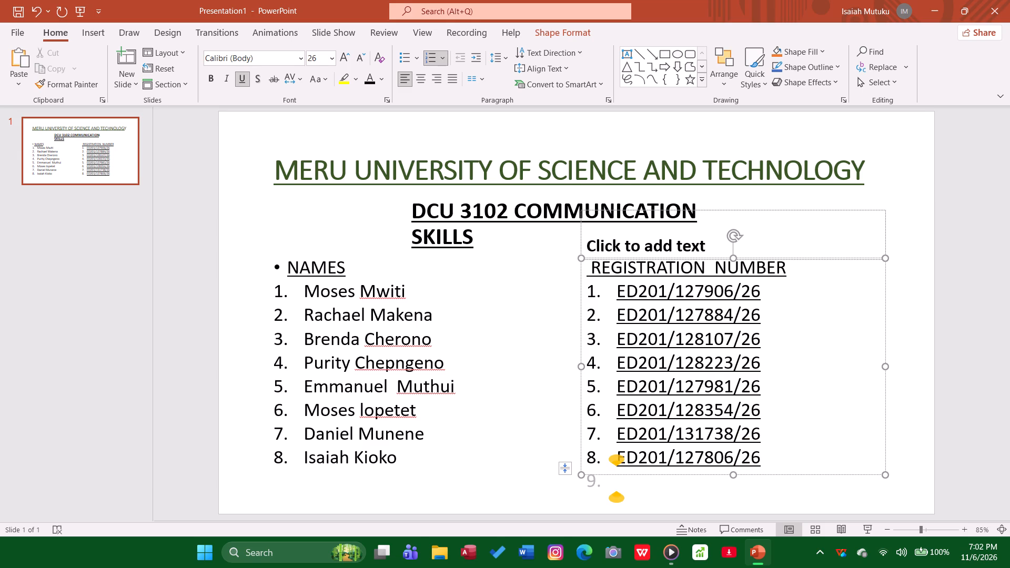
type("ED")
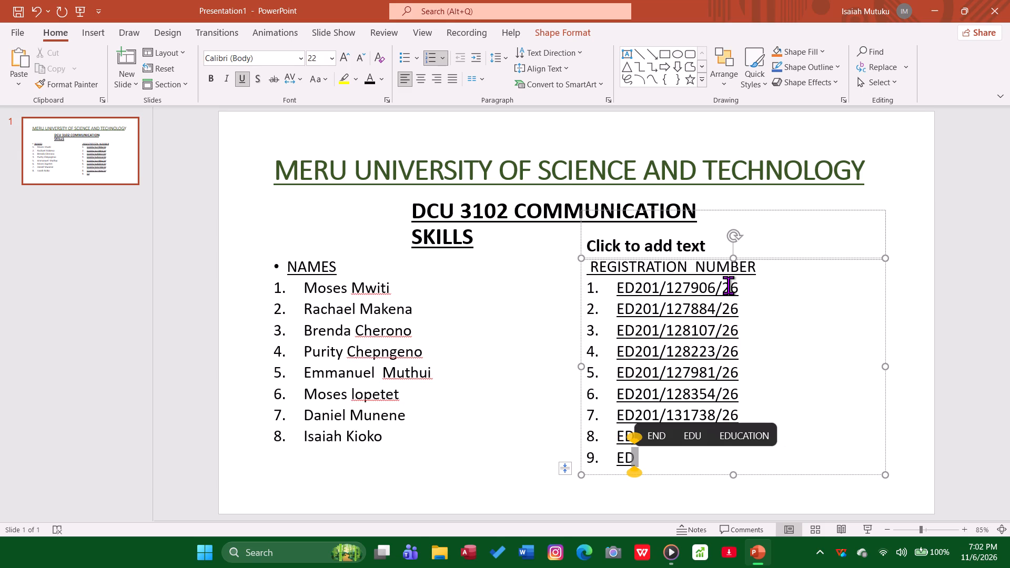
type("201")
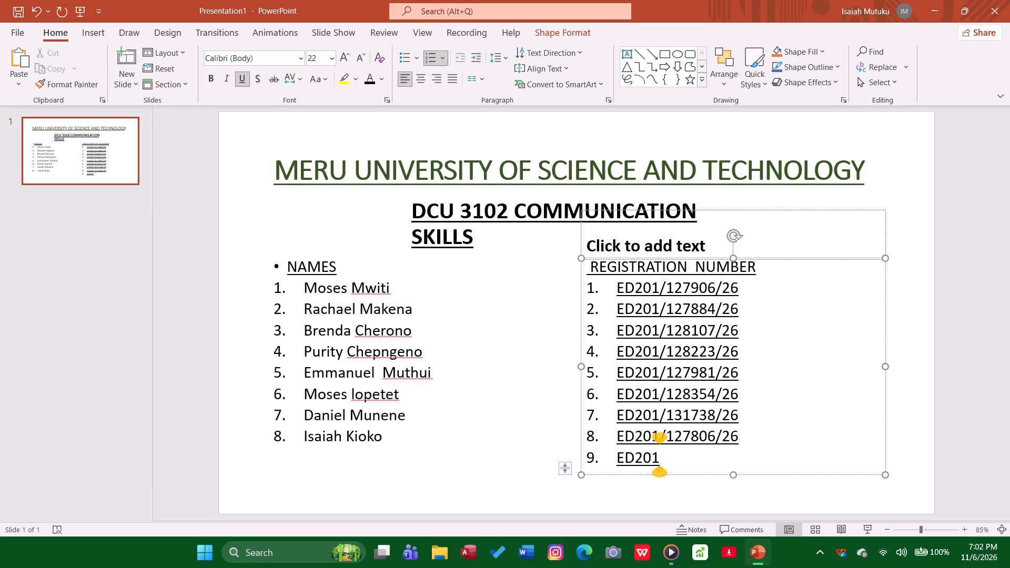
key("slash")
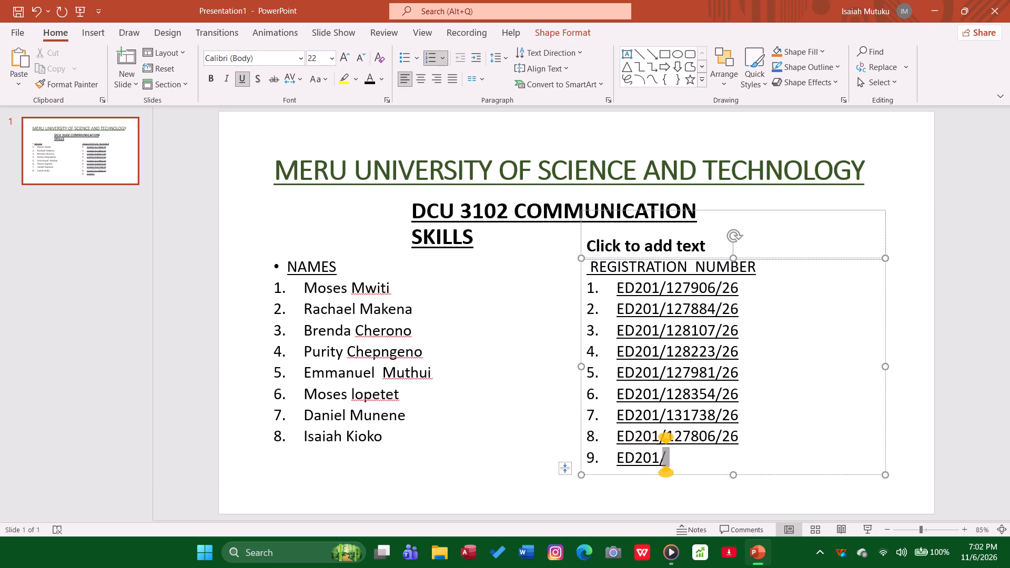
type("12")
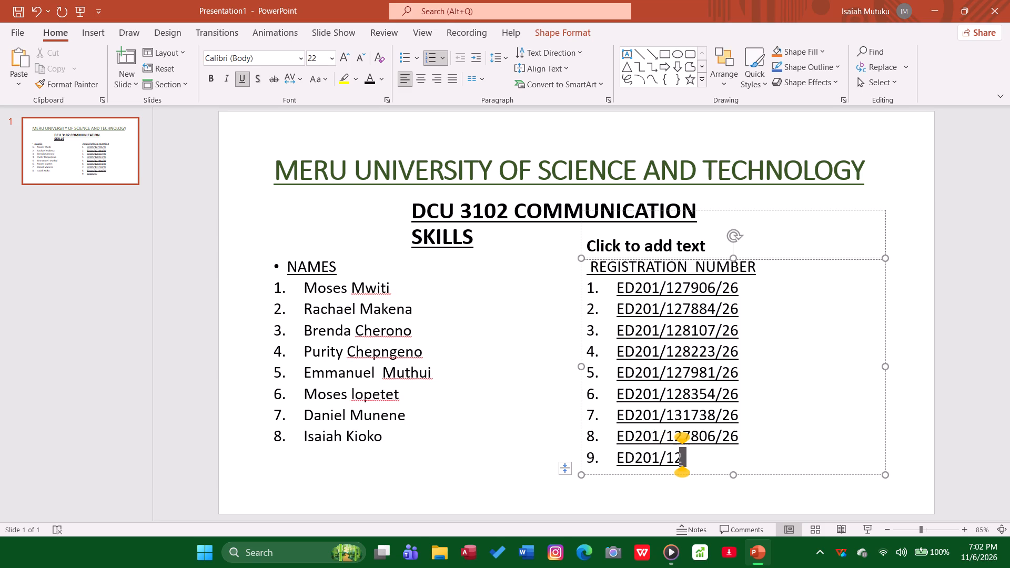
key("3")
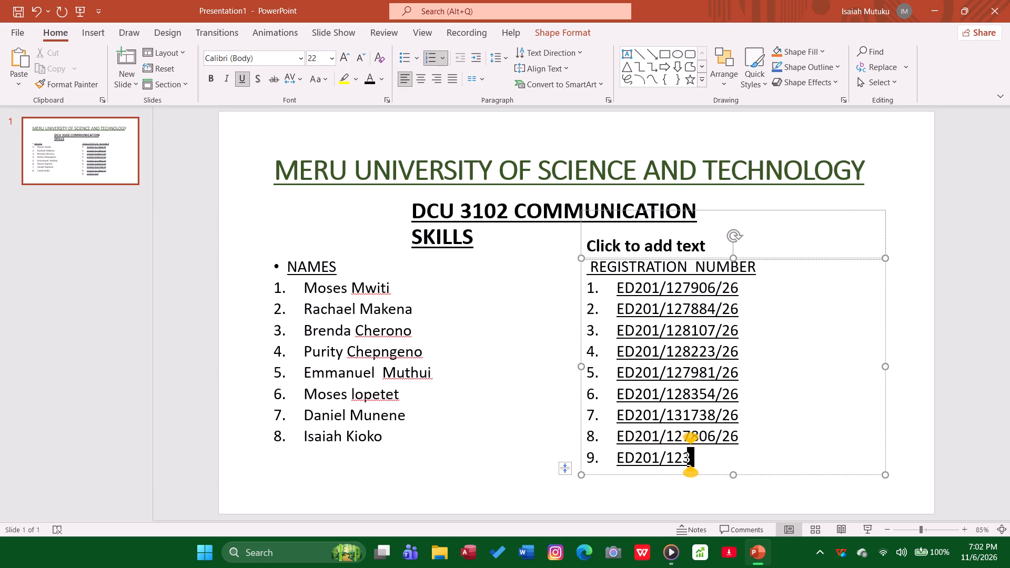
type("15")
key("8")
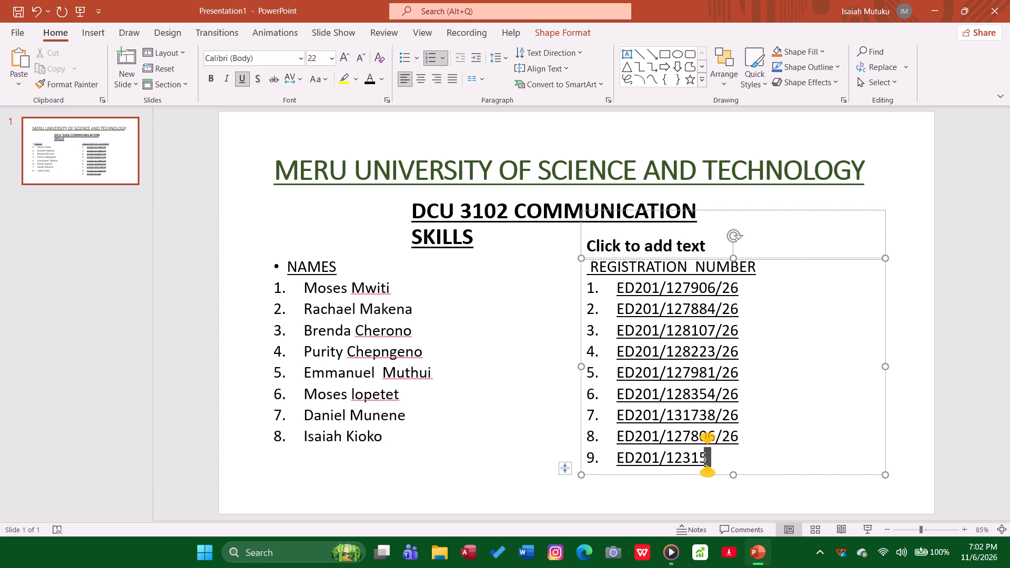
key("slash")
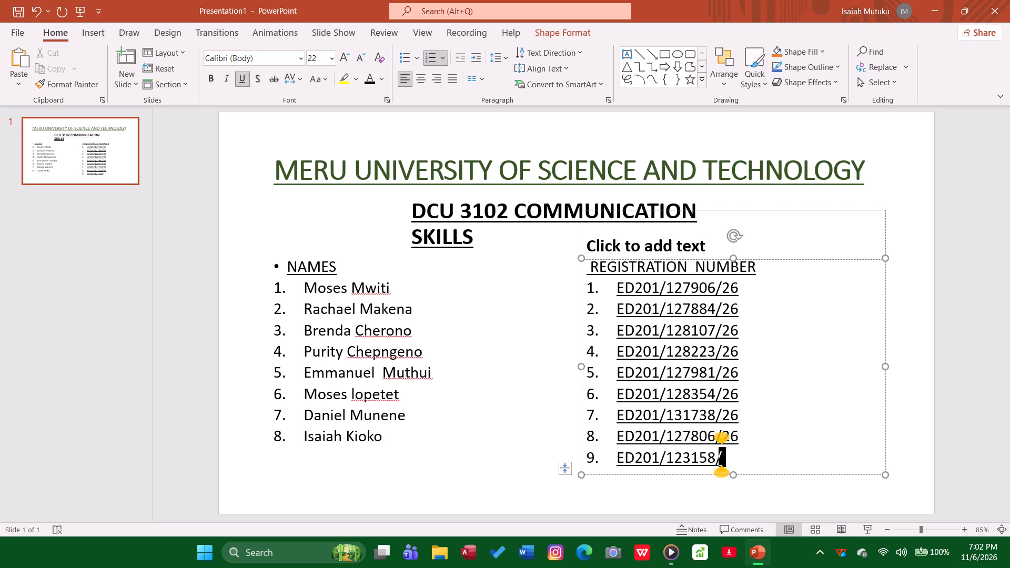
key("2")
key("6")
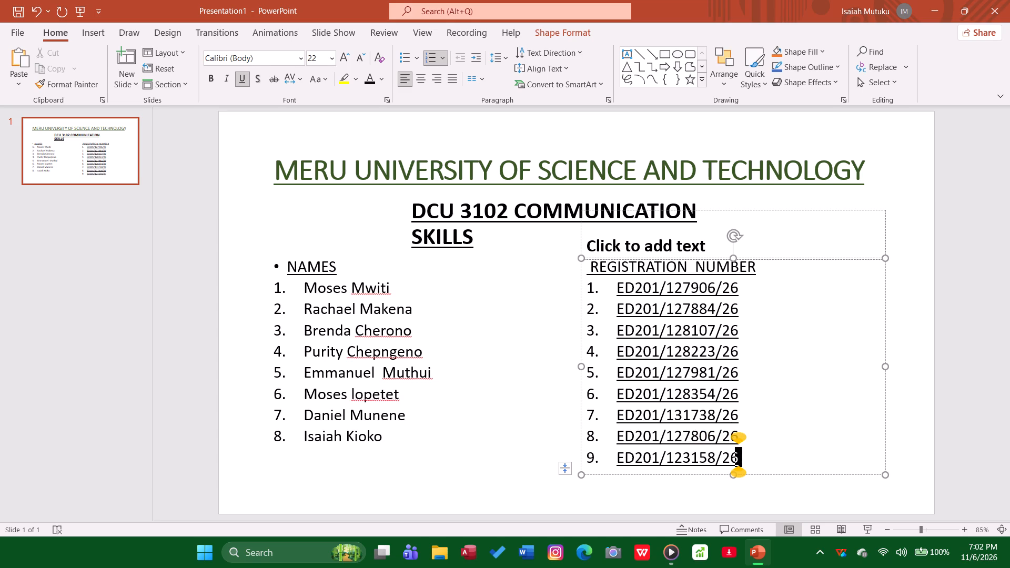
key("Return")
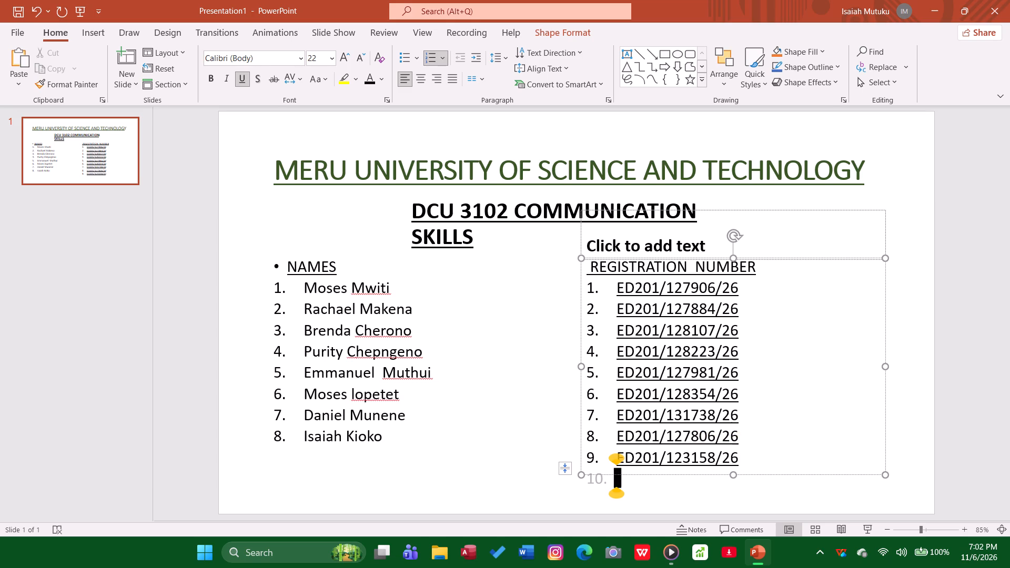
Add item 9 under NAMES with the ninth student's first name and surname.
left_click(274, 451)
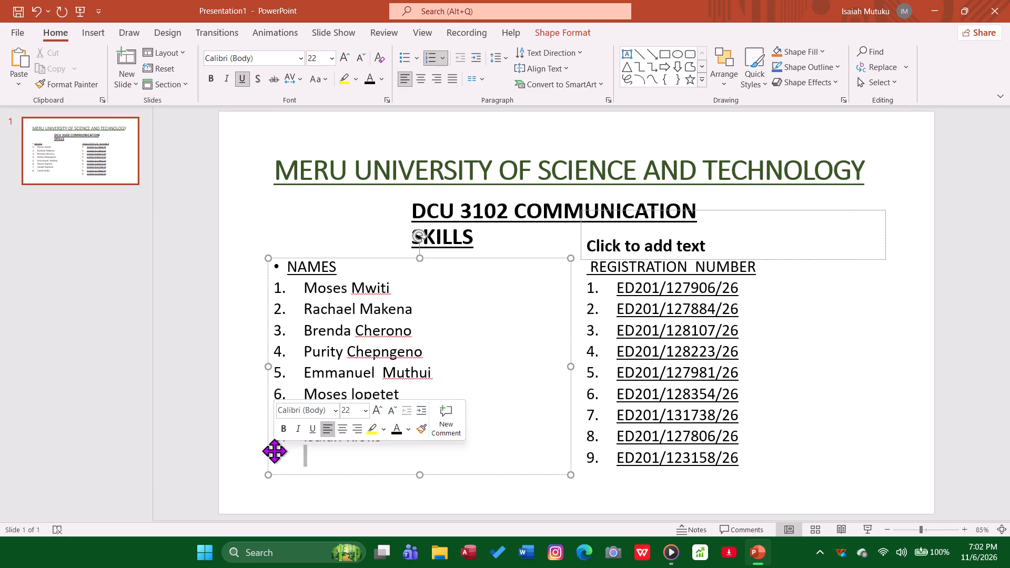
left_click_drag(335, 481, 388, 435)
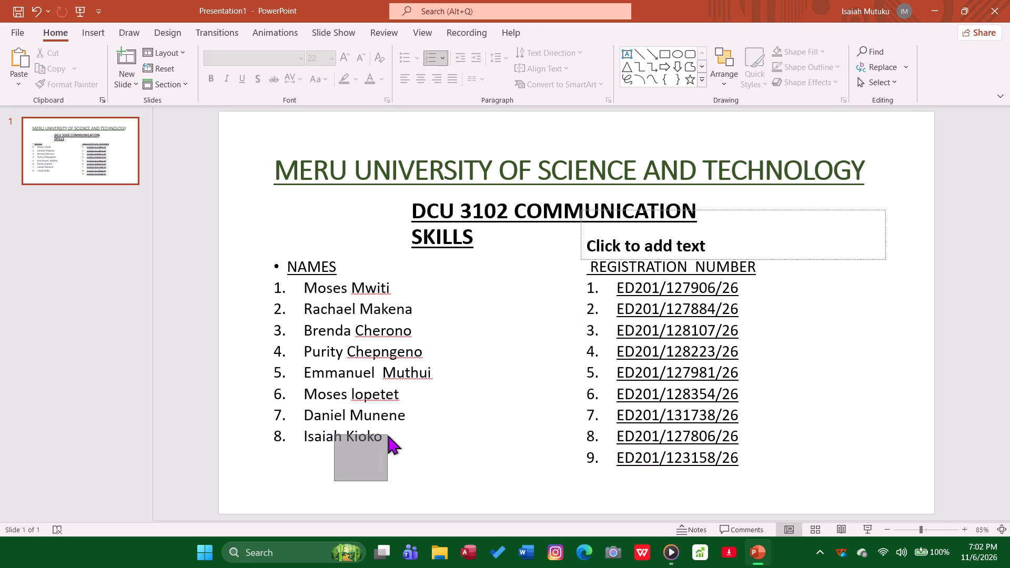
left_click_drag(388, 435, 388, 445)
left_click(386, 432)
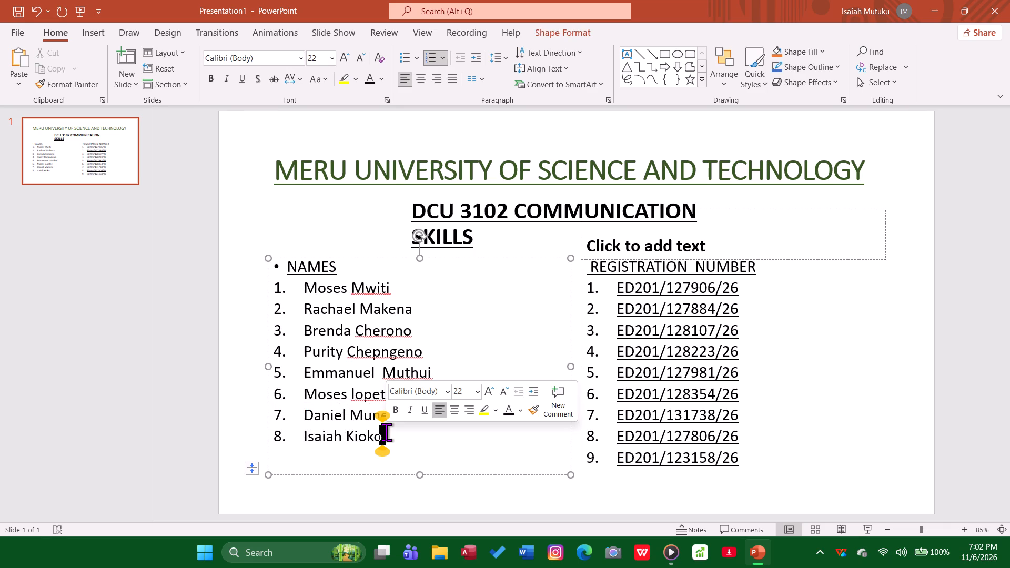
key("Return")
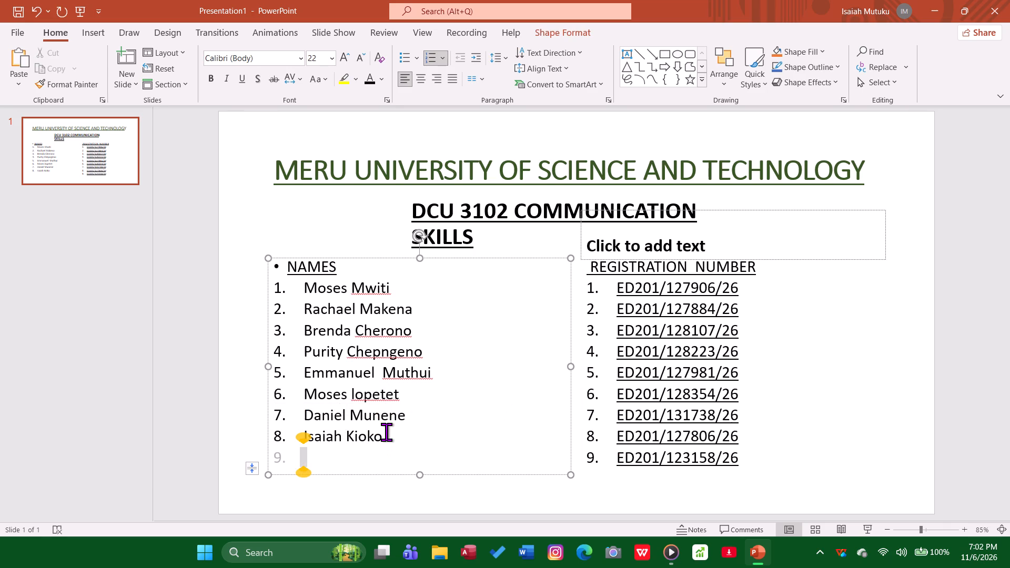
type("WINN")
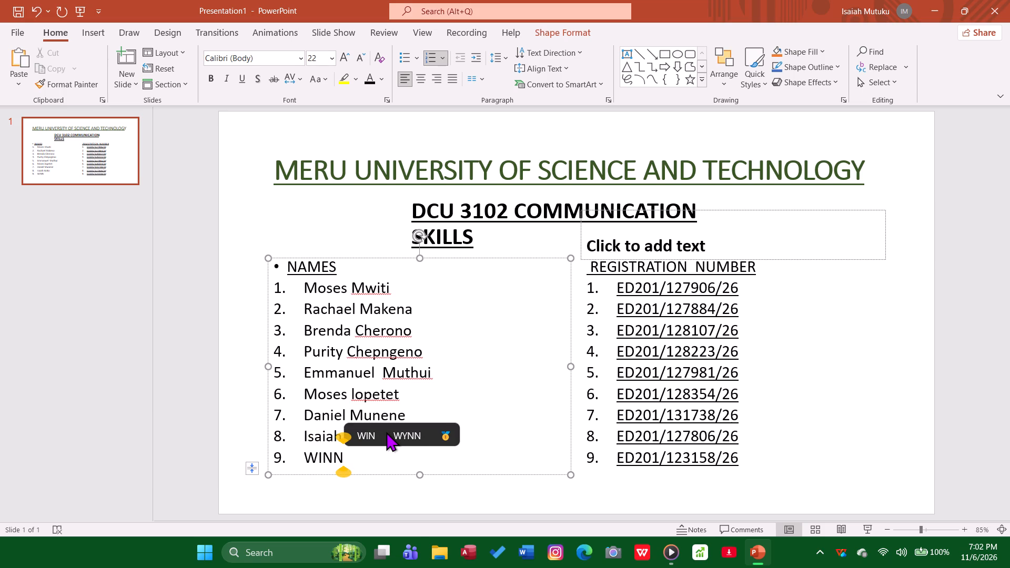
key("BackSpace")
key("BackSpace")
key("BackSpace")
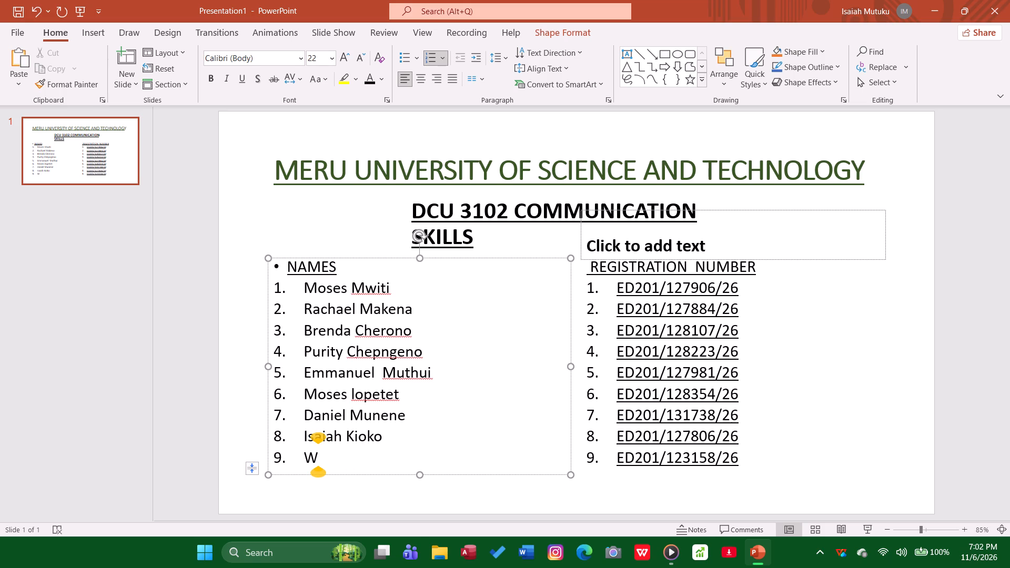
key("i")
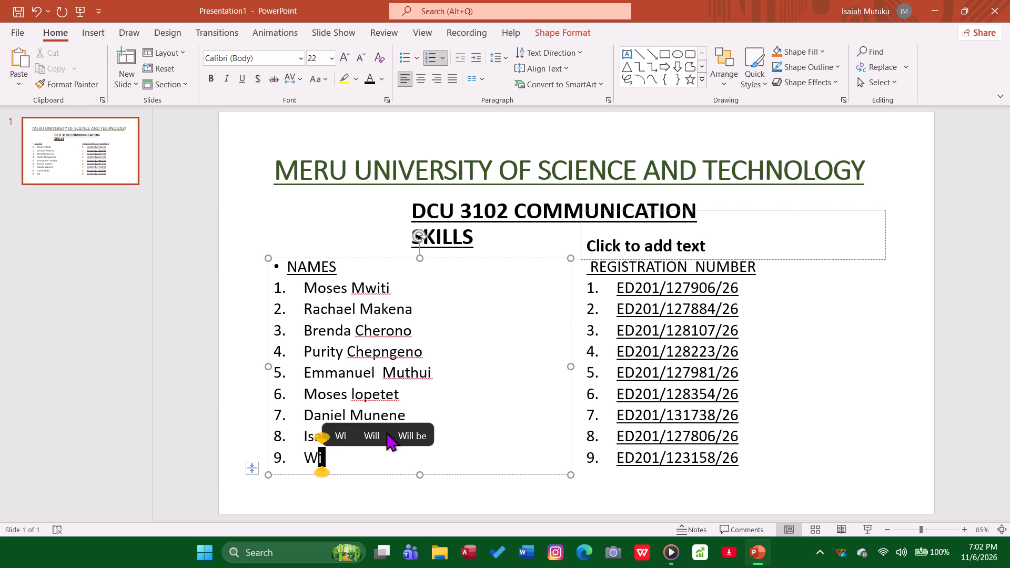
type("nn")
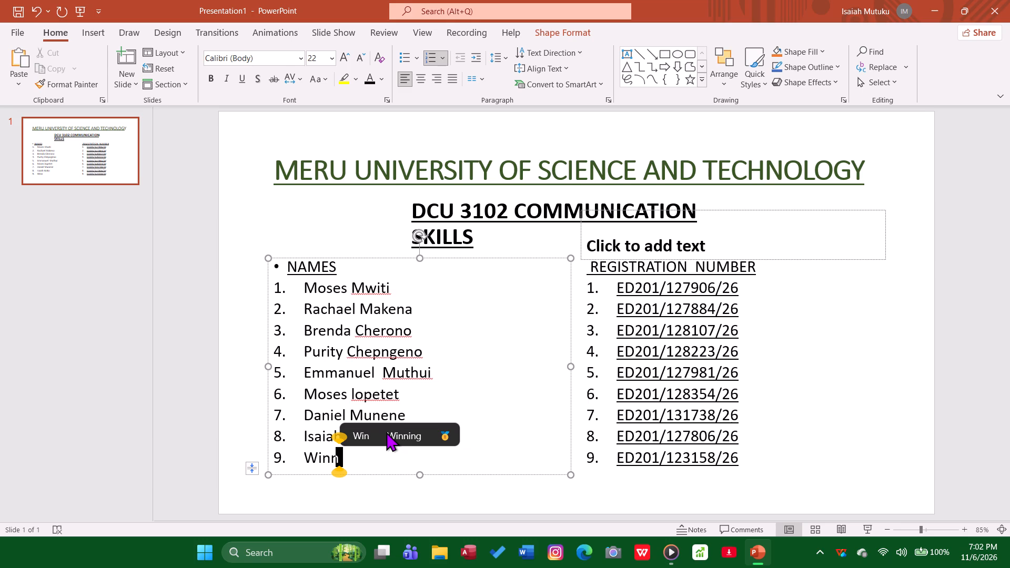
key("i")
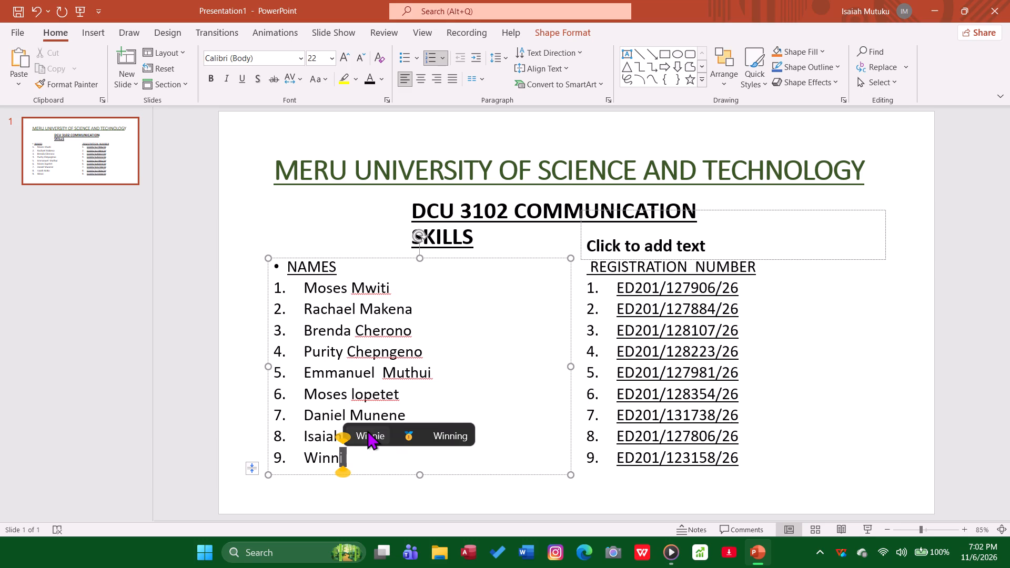
left_click(367, 430)
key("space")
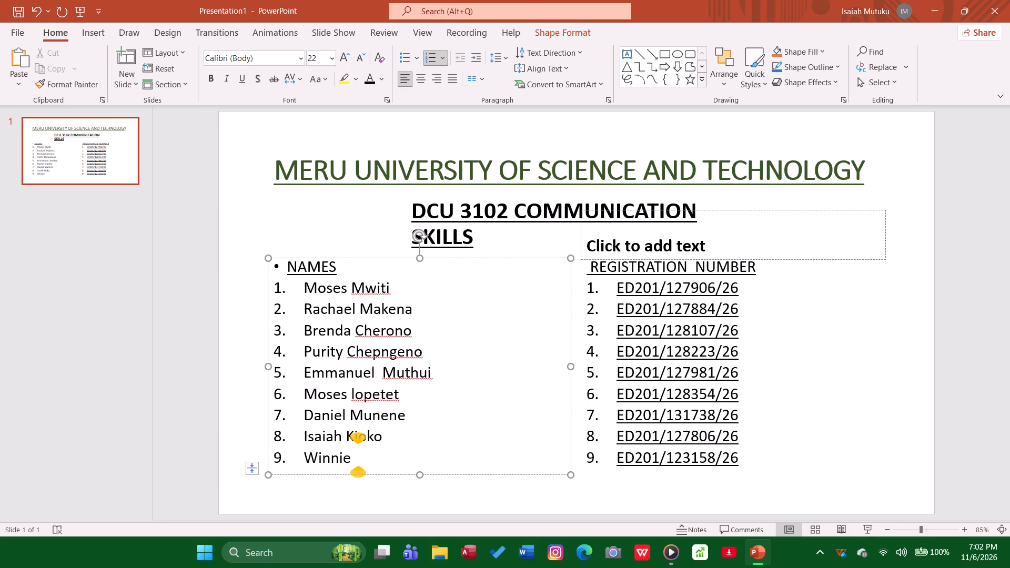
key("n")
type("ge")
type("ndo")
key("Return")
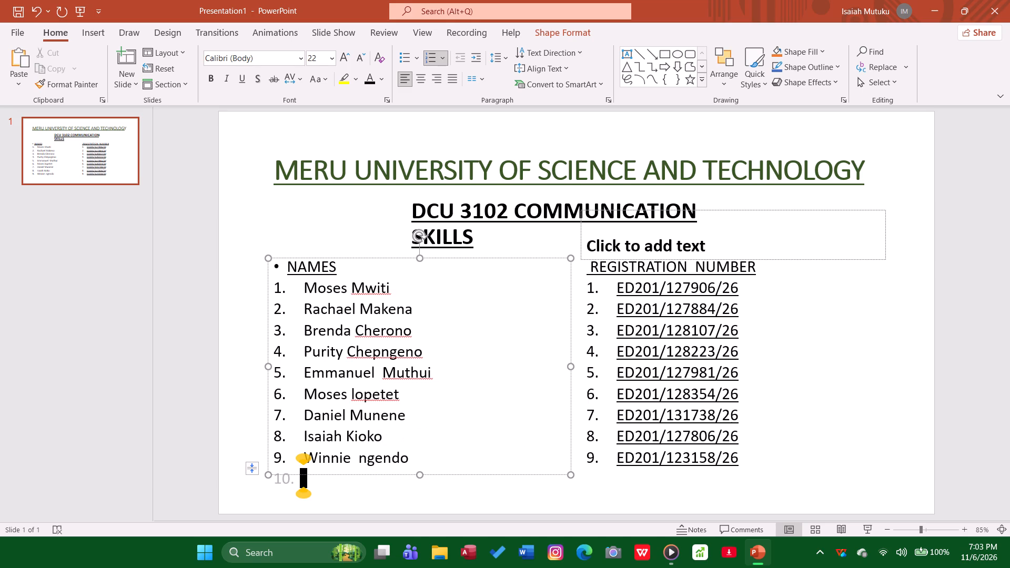
Capitalize the first letter of the surname in item 9 under NAMES.
left_click(368, 458)
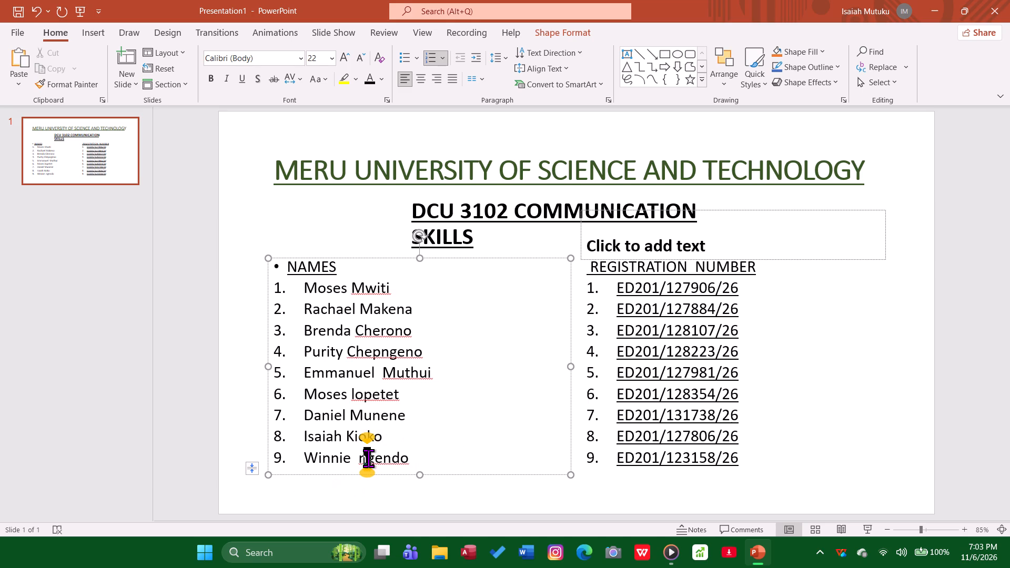
key("BackSpace")
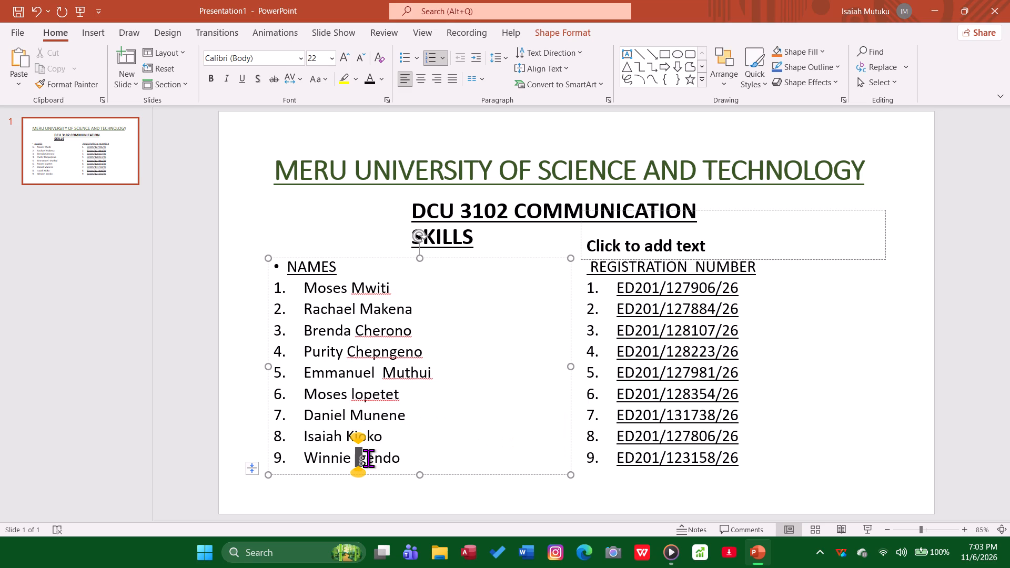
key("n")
left_click(530, 468)
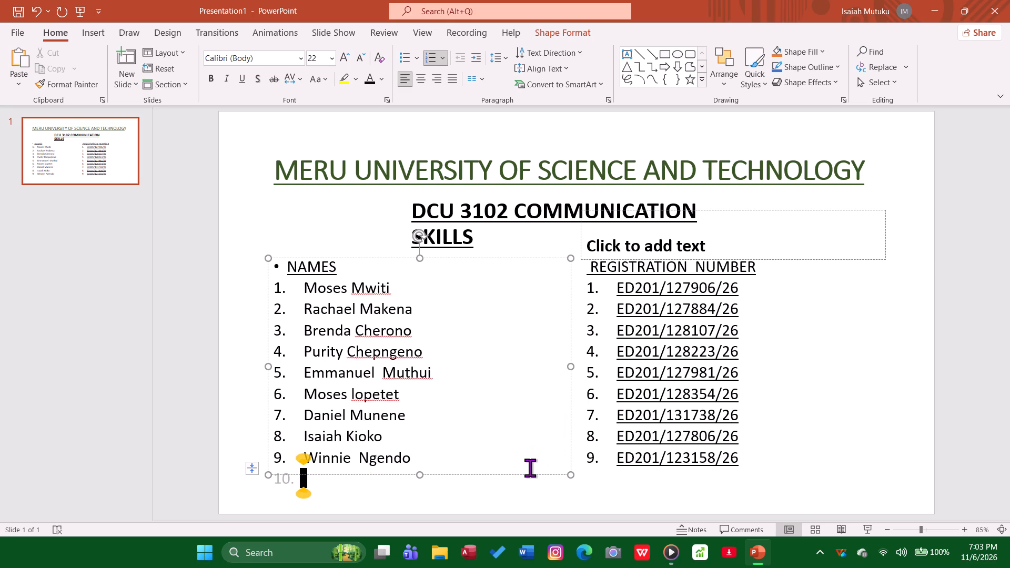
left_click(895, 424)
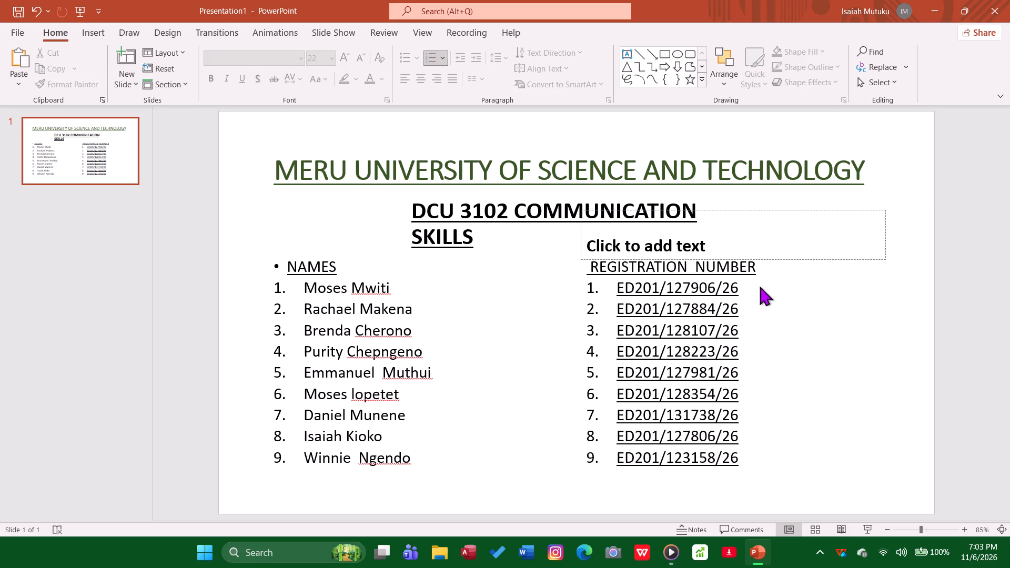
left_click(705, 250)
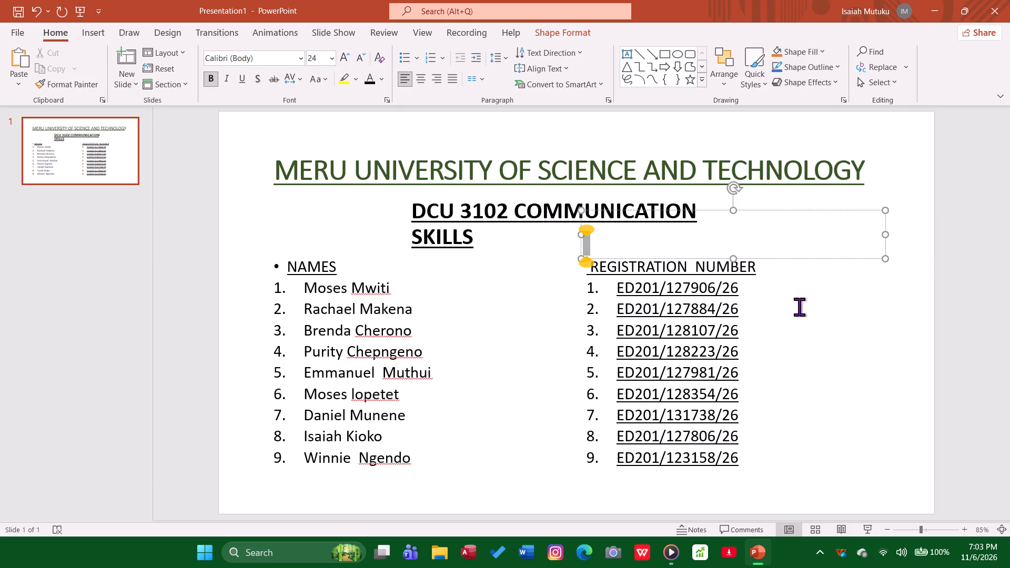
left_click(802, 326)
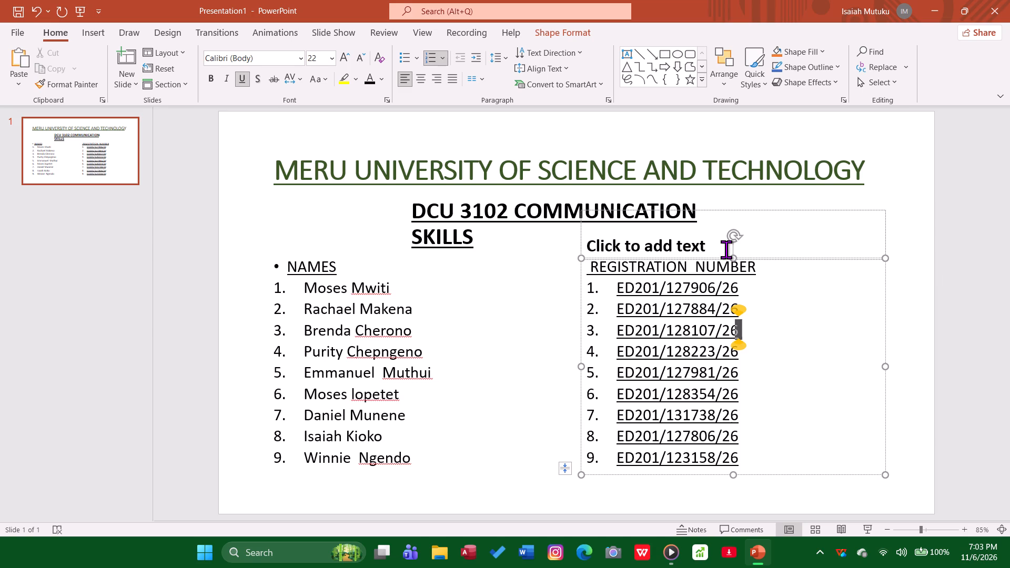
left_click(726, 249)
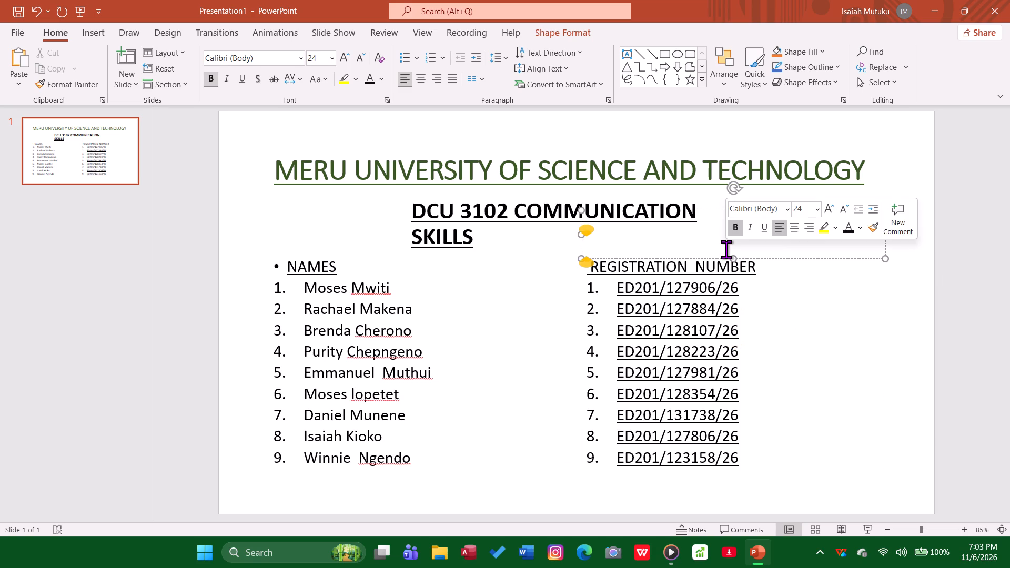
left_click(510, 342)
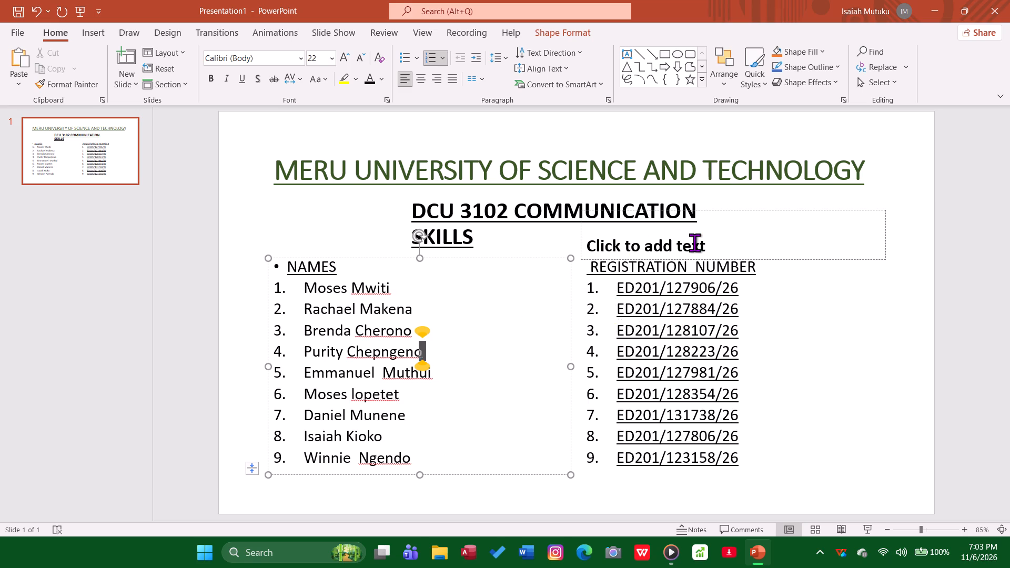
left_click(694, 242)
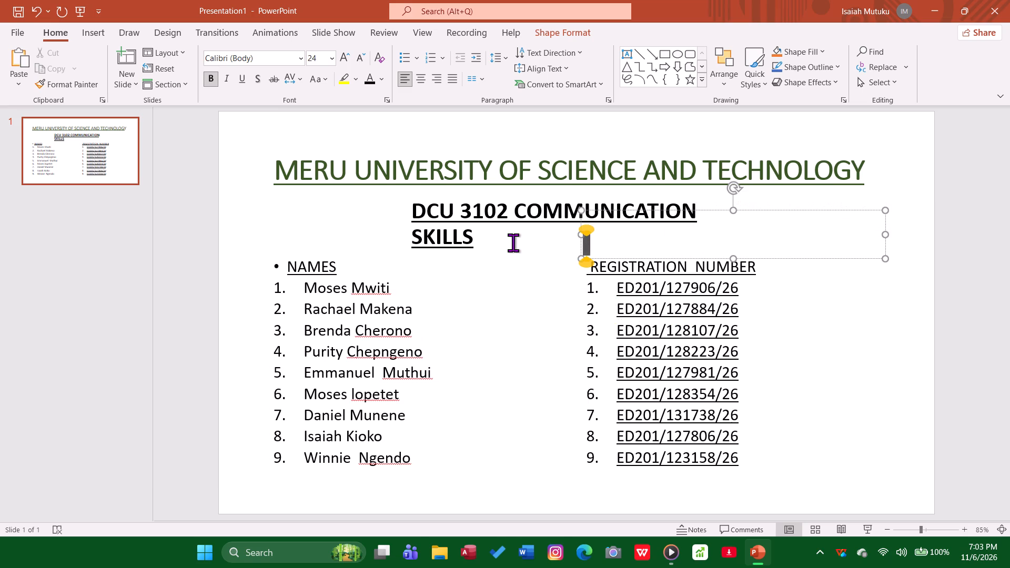
Delete the word SKILLS from the DCU 3102 COMMUNICATION SKILLS heading.
left_click(483, 237)
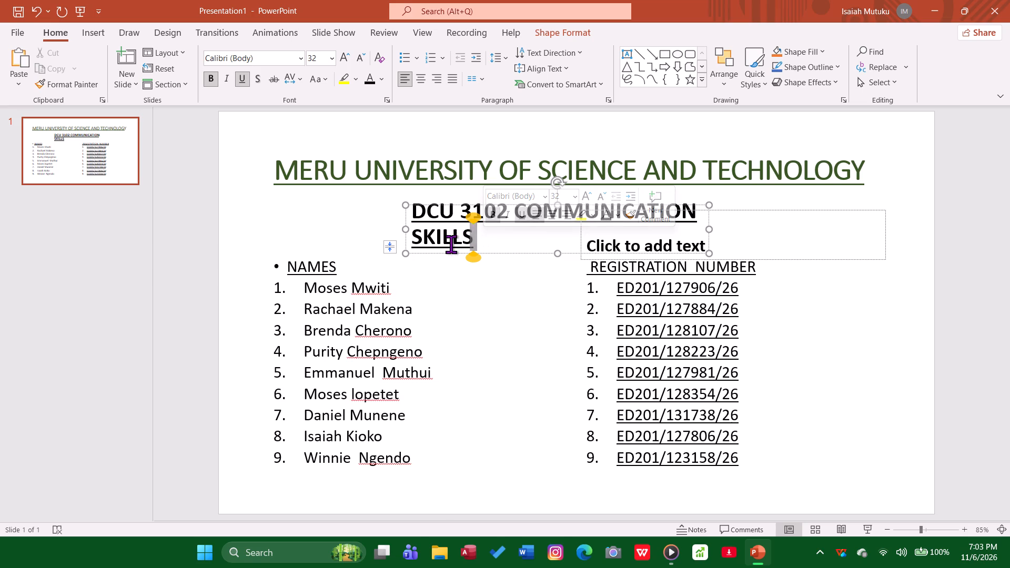
left_click_drag(471, 238, 436, 240)
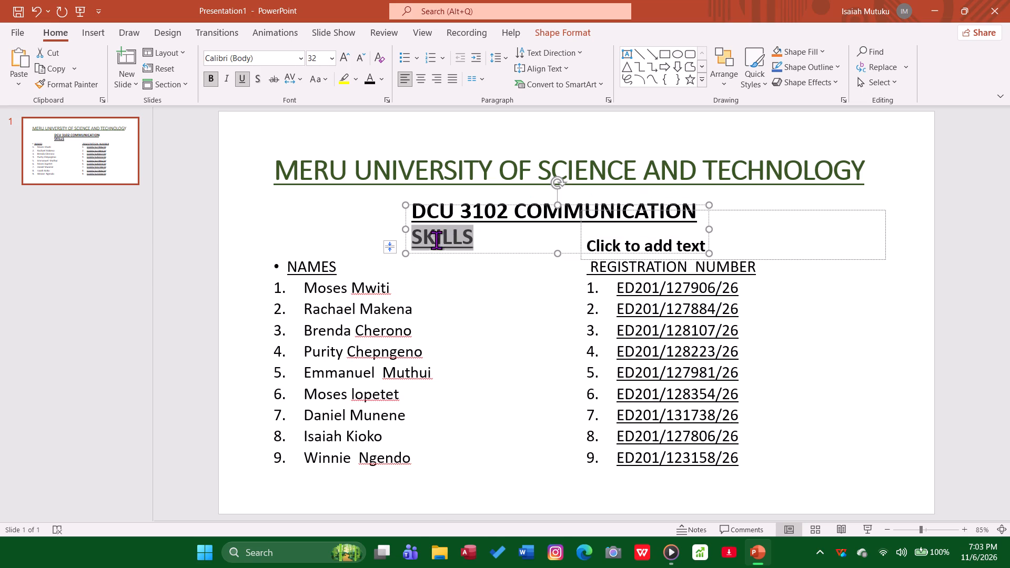
left_click_drag(436, 240, 431, 243)
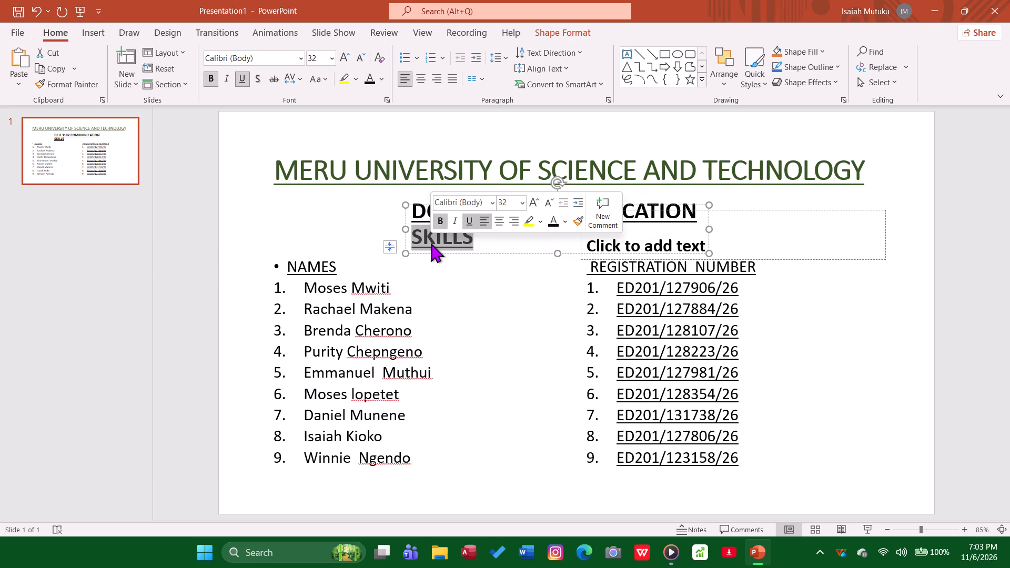
key("Delete")
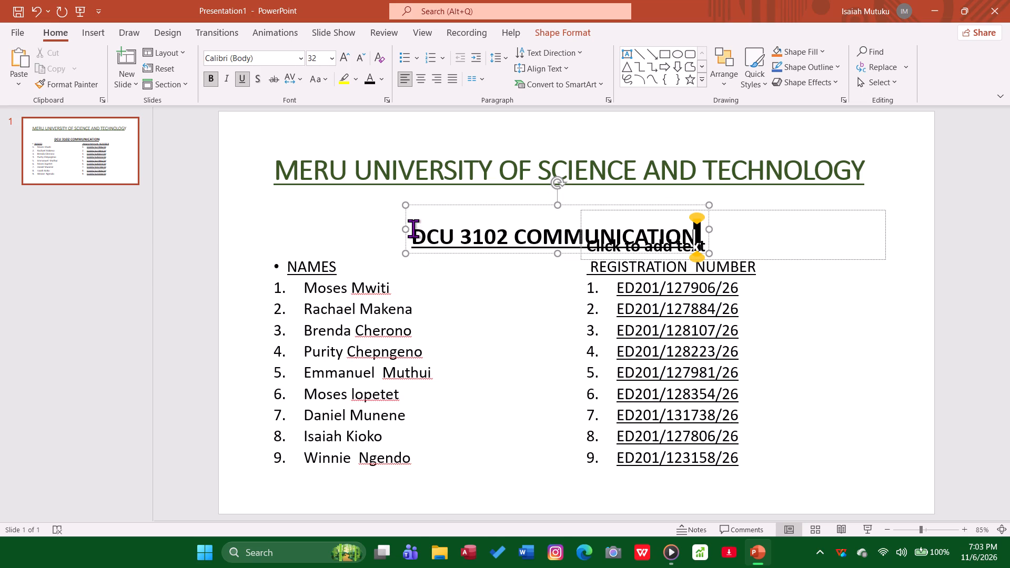
Adjust the top edge of the DCU 3102 COMMUNICATION heading box to align with the top of the empty text placeholder beside it.
left_click_drag(410, 224, 399, 224)
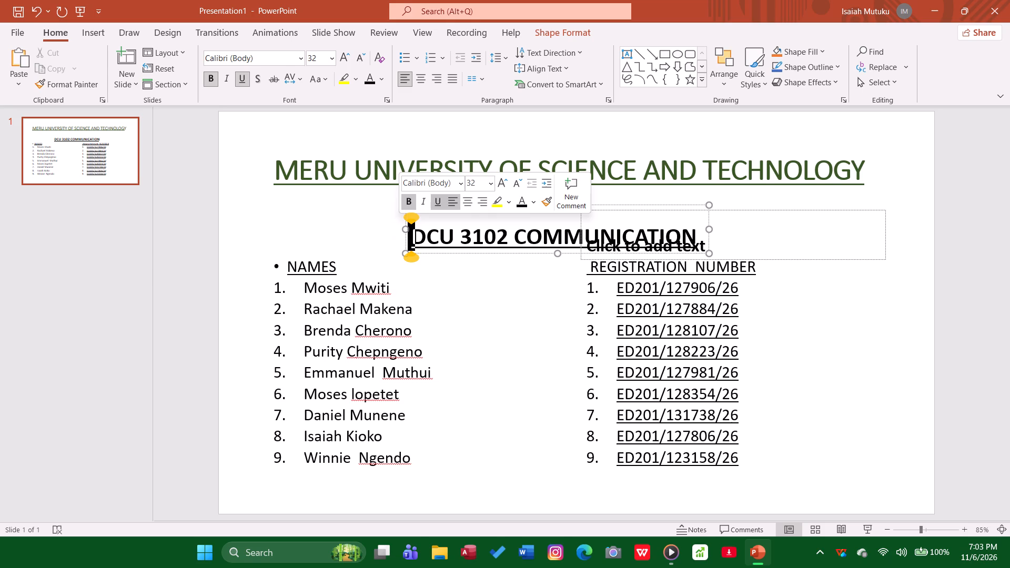
left_click(399, 224)
left_click_drag(561, 204, 470, 222)
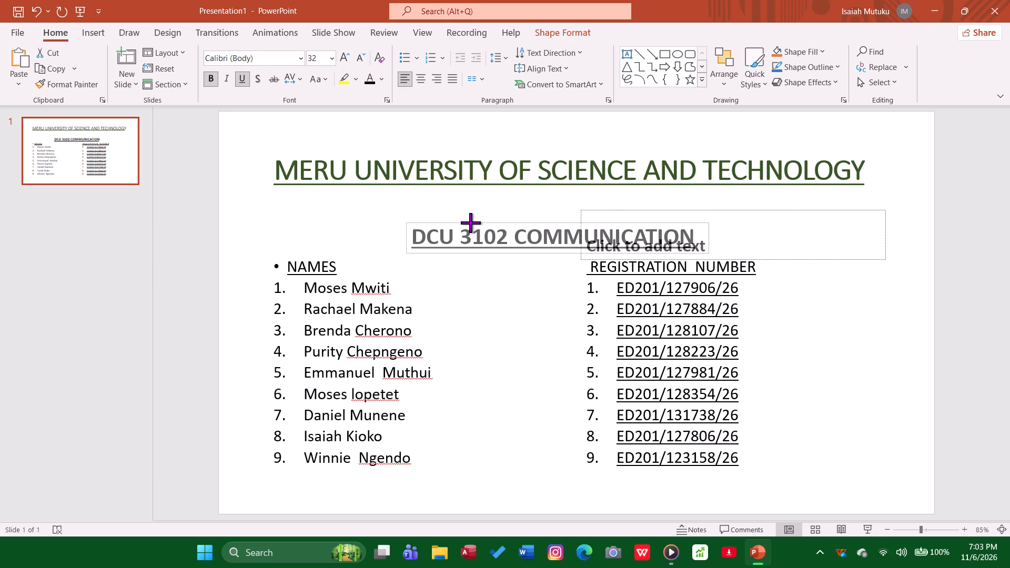
left_click_drag(470, 222, 607, 211)
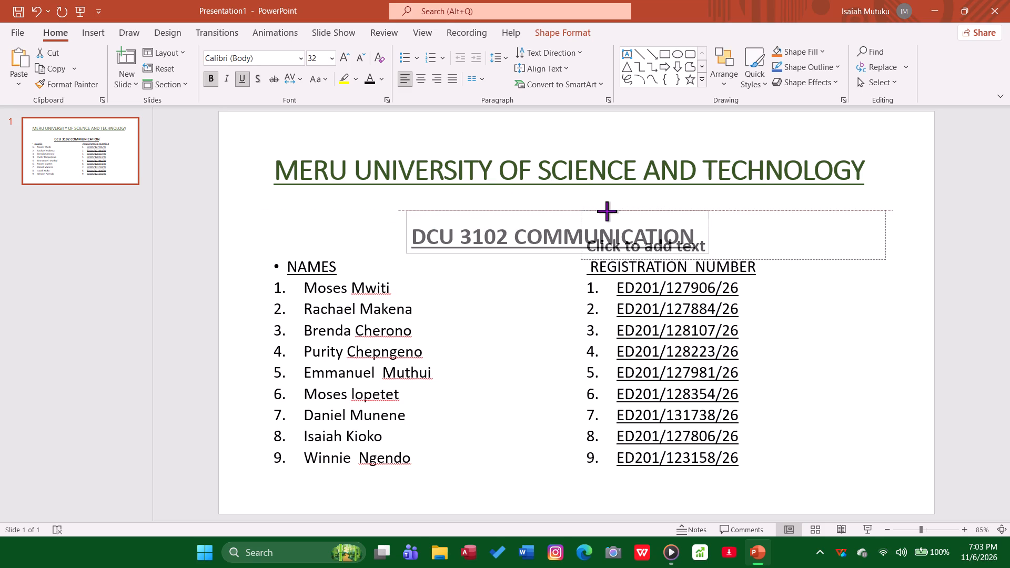
left_click_drag(607, 211, 571, 242)
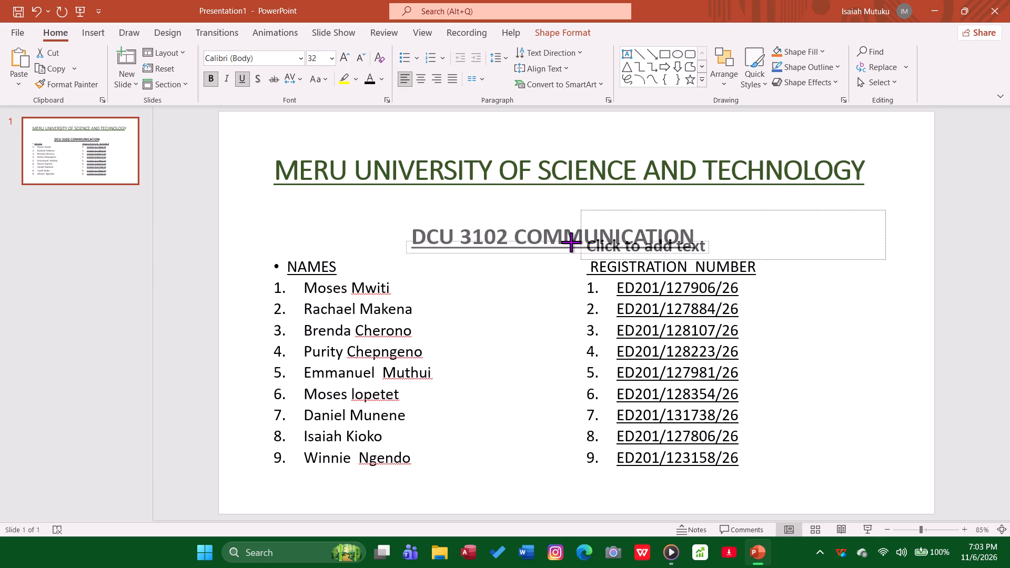
left_click_drag(571, 242, 302, 183)
left_click(320, 194)
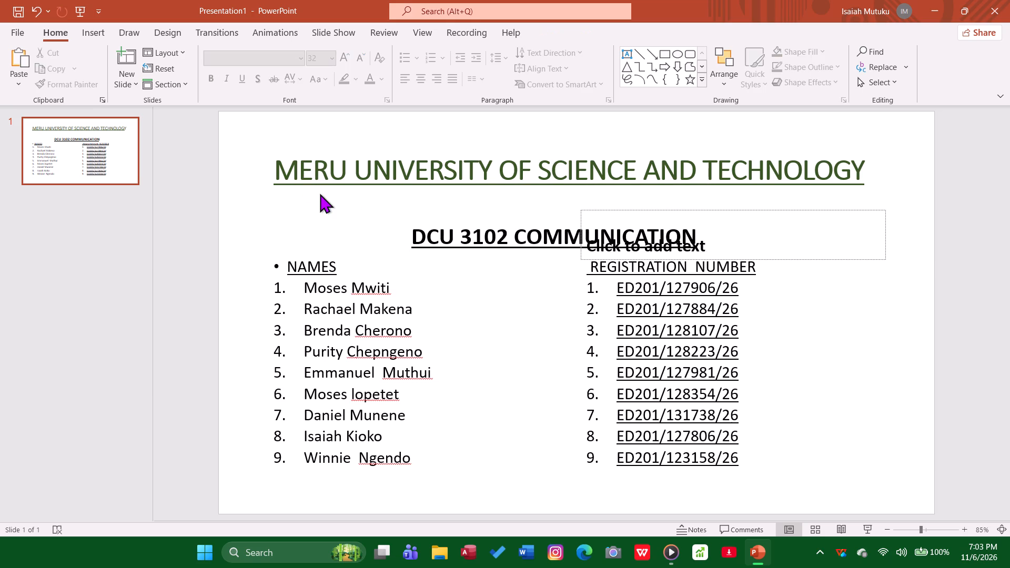
left_click(591, 235)
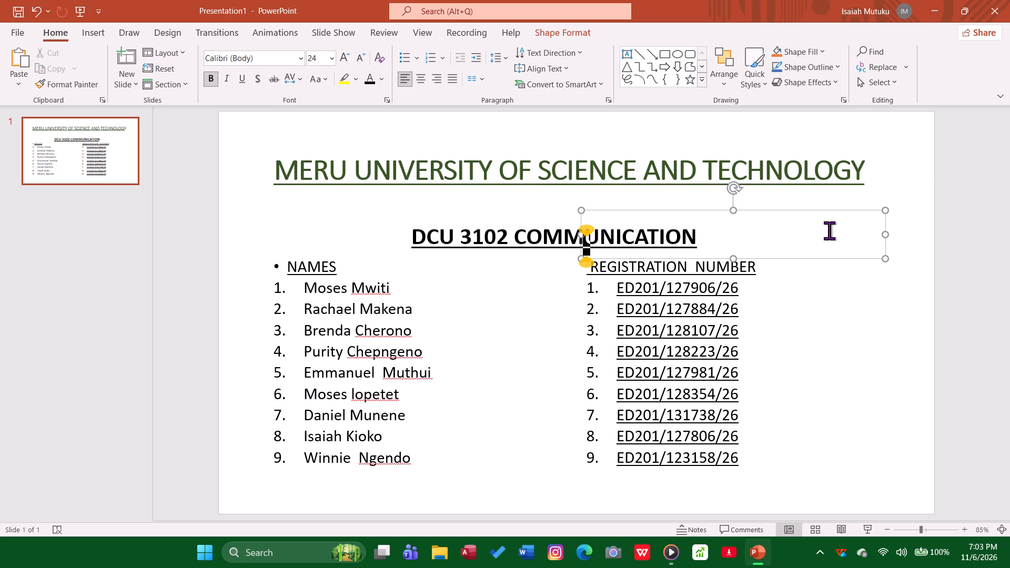
left_click(557, 236)
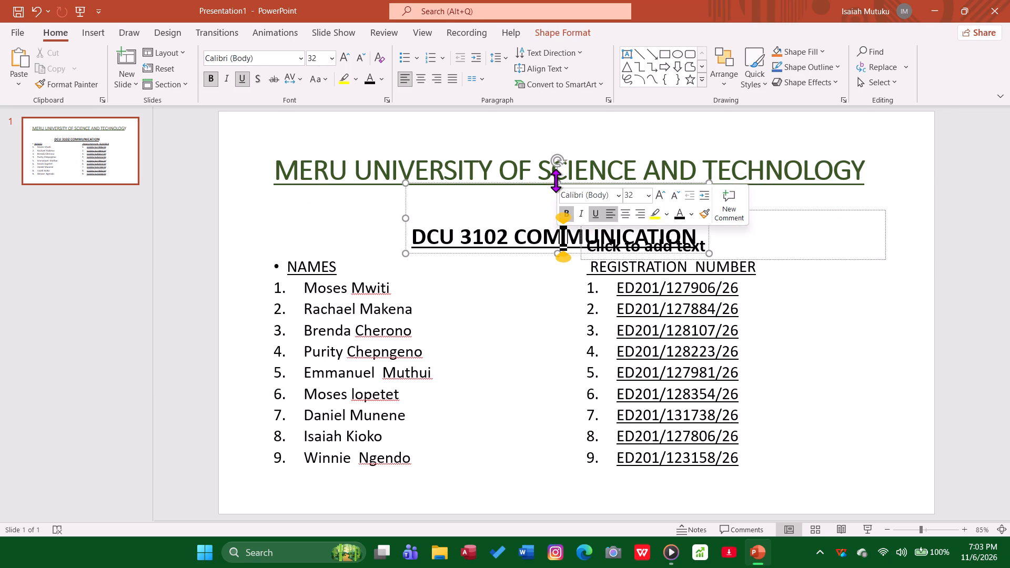
left_click_drag(555, 180, 507, 184)
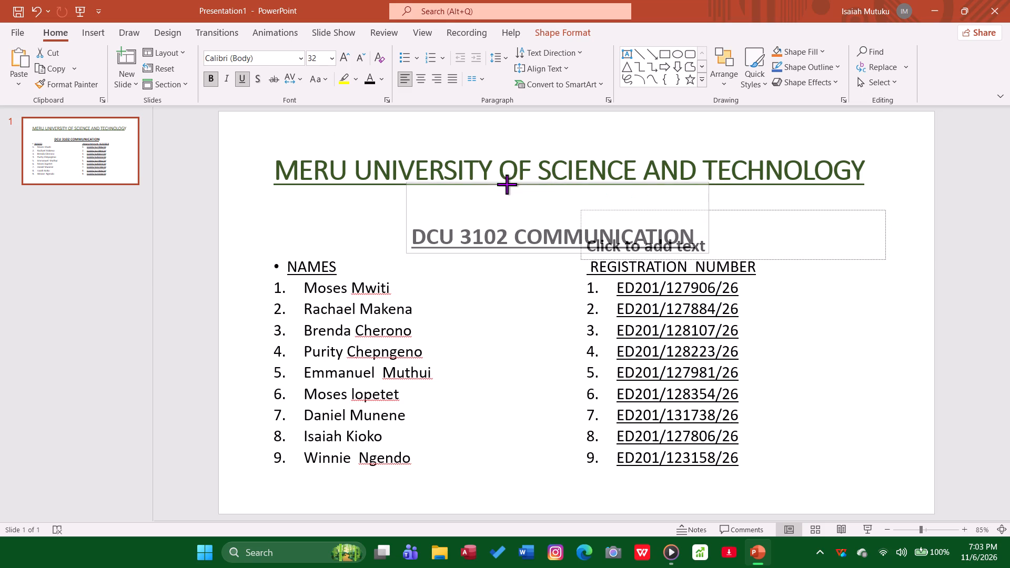
left_click_drag(507, 184, 497, 211)
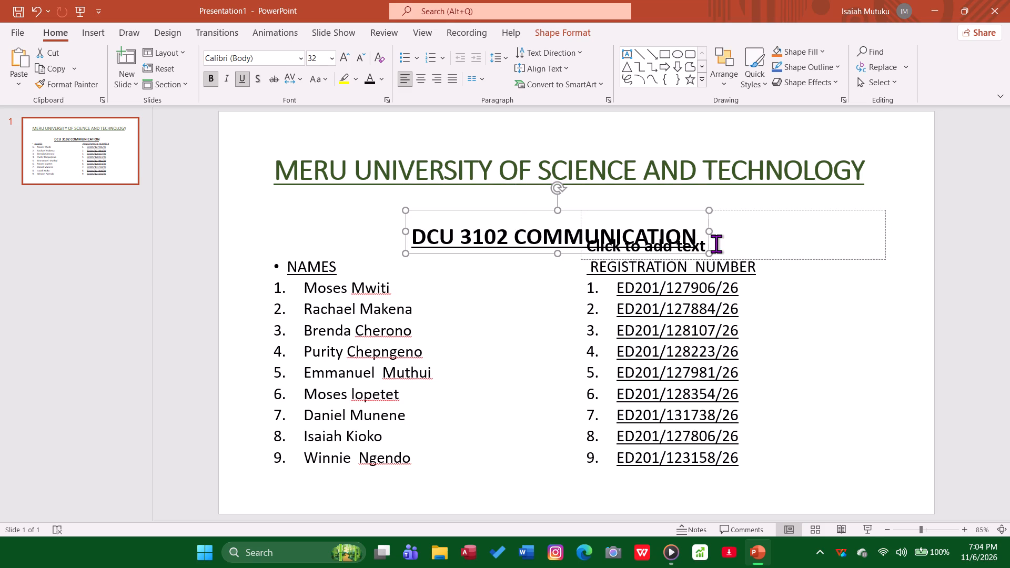
Resize the DCU 3102 COMMUNICATION heading box horizontally to sit above the NAMES column, ending at the edge of the empty text placeholder.
left_click_drag(712, 220, 492, 229)
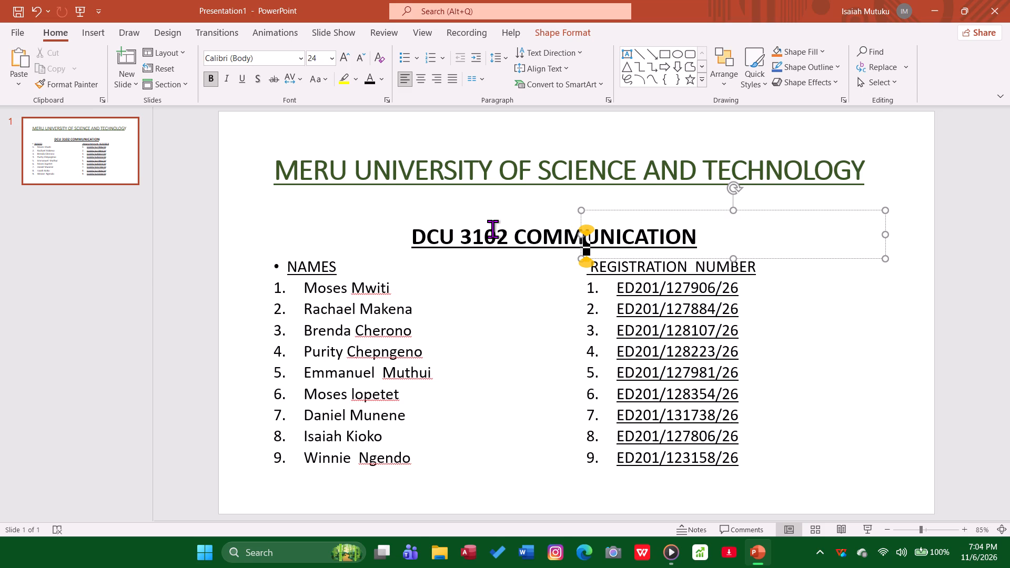
left_click_drag(492, 229, 415, 241)
left_click(415, 241)
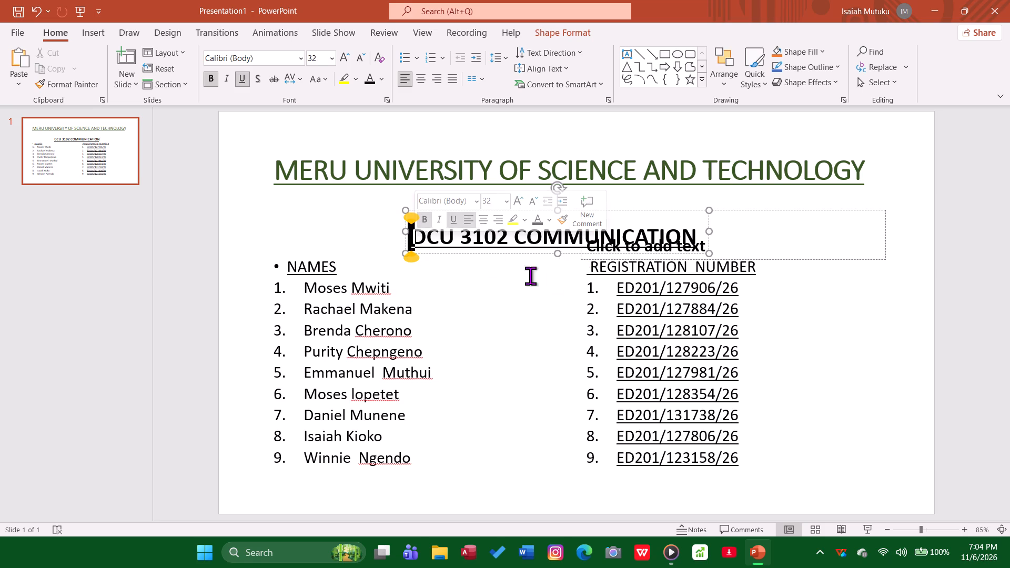
left_click_drag(712, 234, 660, 229)
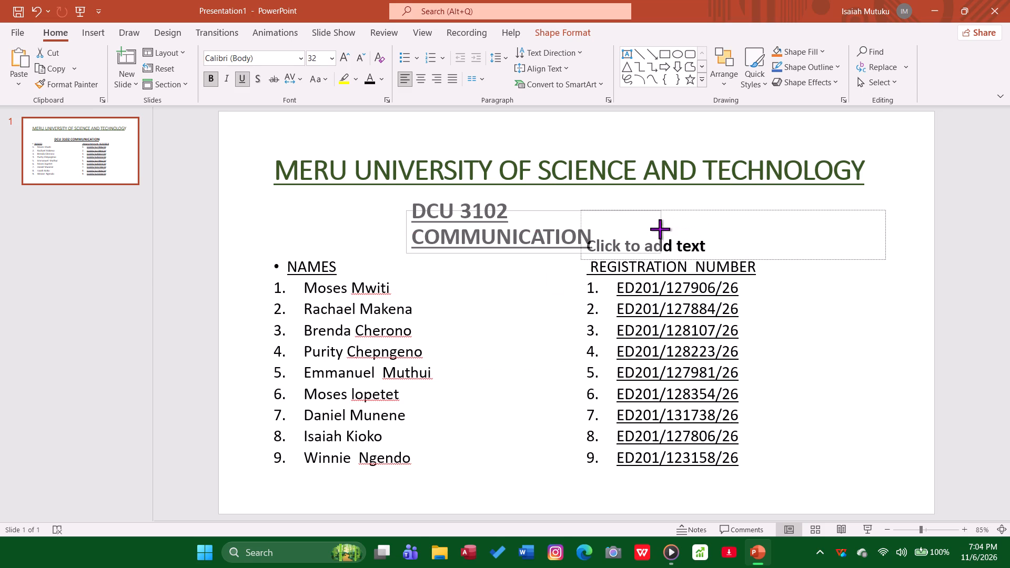
left_click_drag(660, 229, 577, 240)
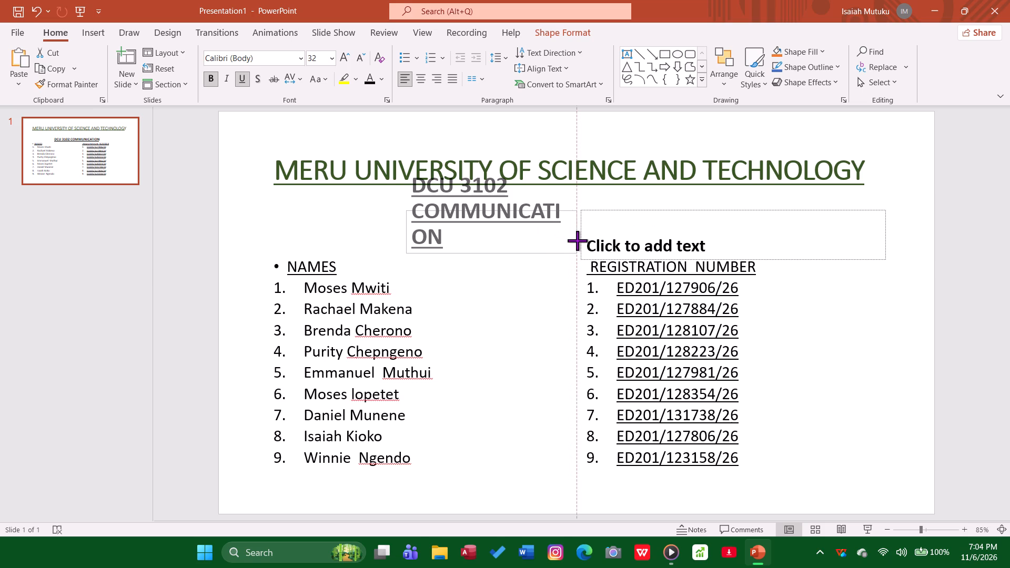
left_click_drag(577, 240, 583, 243)
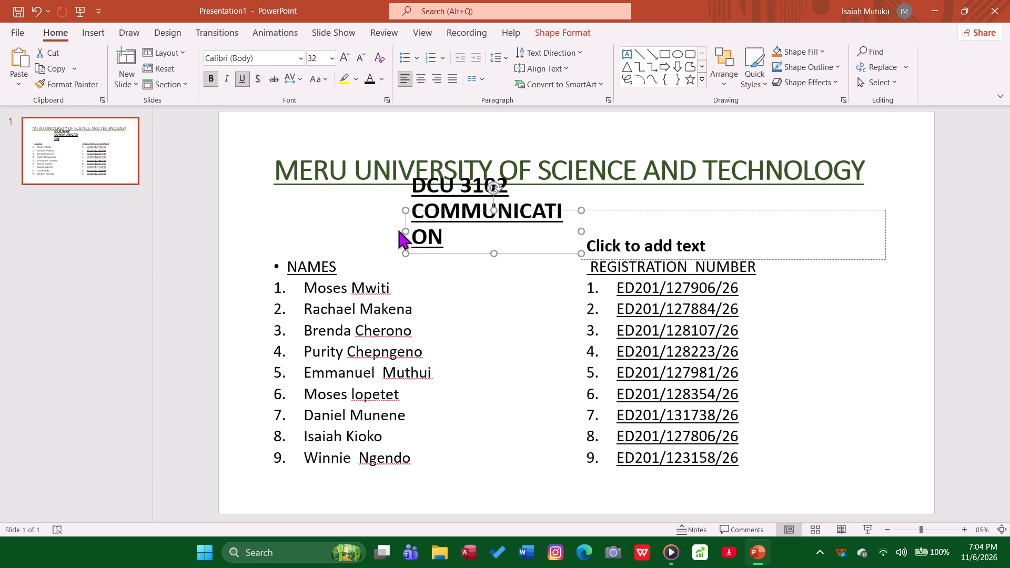
left_click_drag(403, 228, 231, 188)
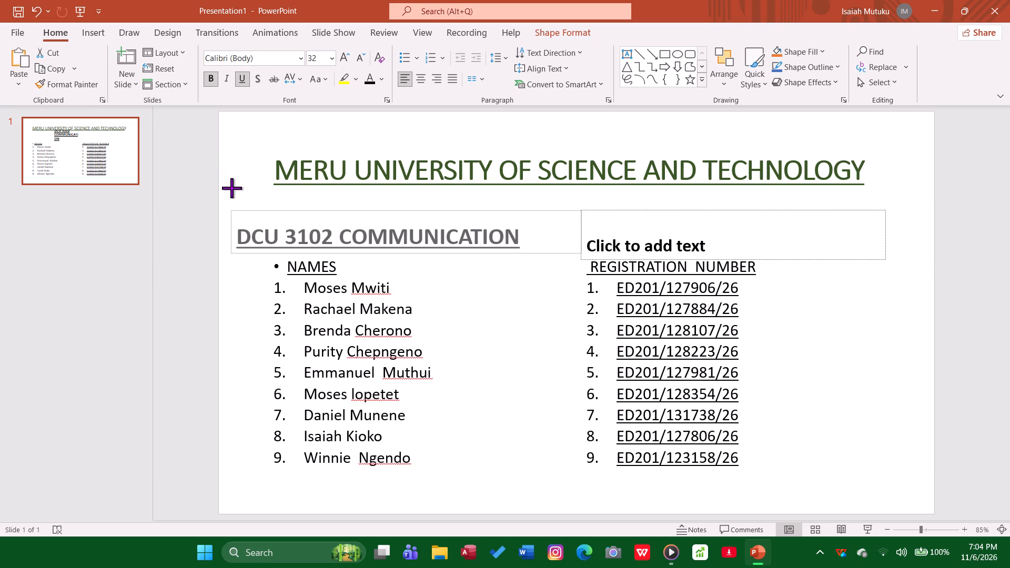
left_click_drag(231, 188, 275, 223)
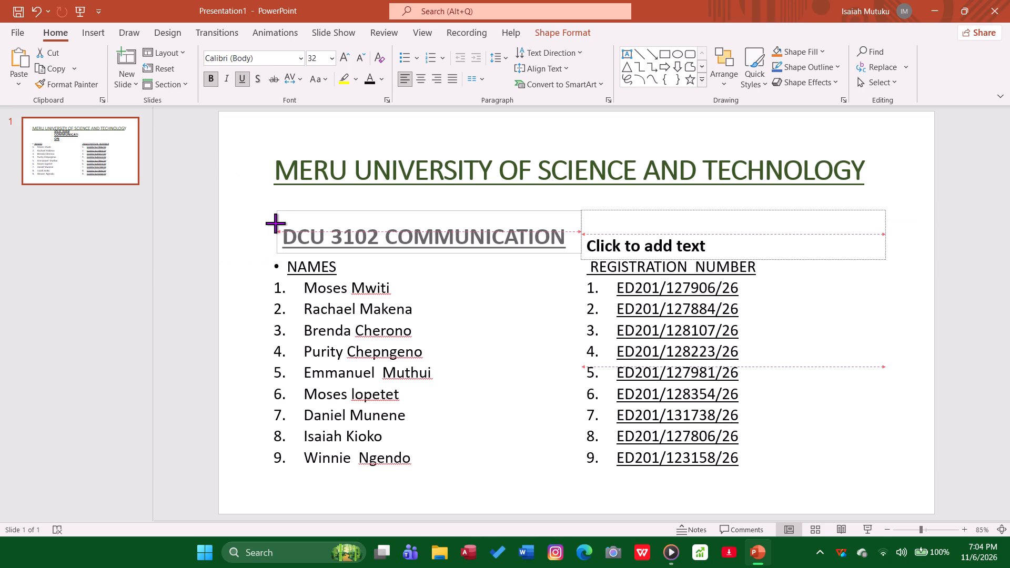
left_click_drag(275, 223, 272, 220)
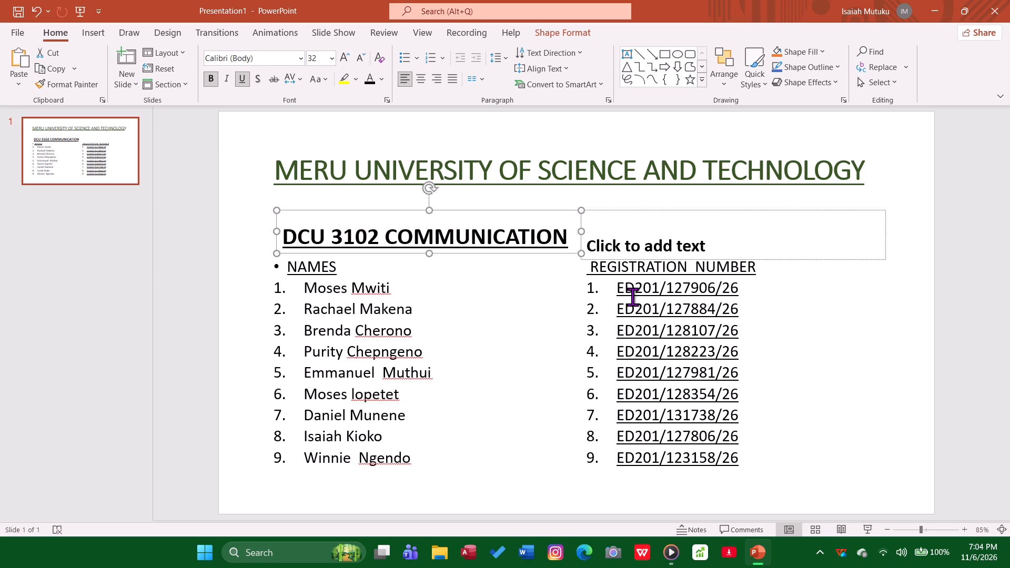
Enter SKILL in the empty text placeholder above REGISTRATION NUMBER.
left_click(591, 239)
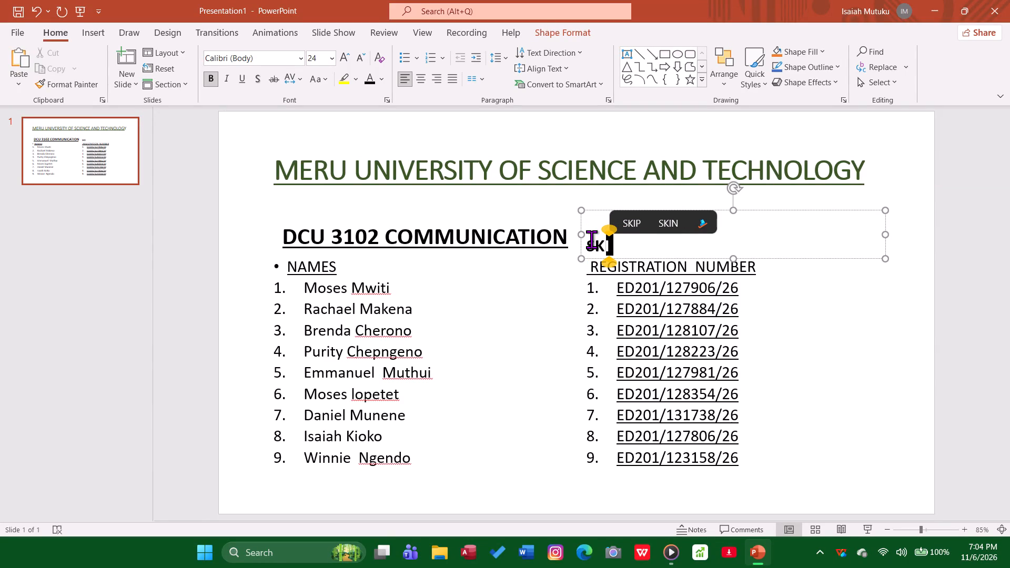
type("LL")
Set the font size of the word SKILL to 36.
left_click_drag(591, 239, 625, 238)
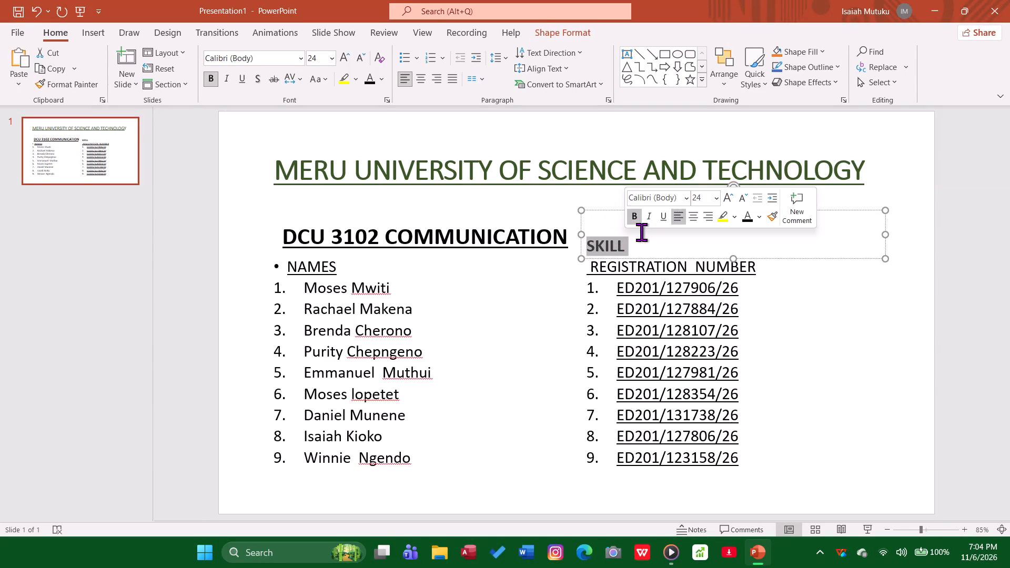
left_click(714, 197)
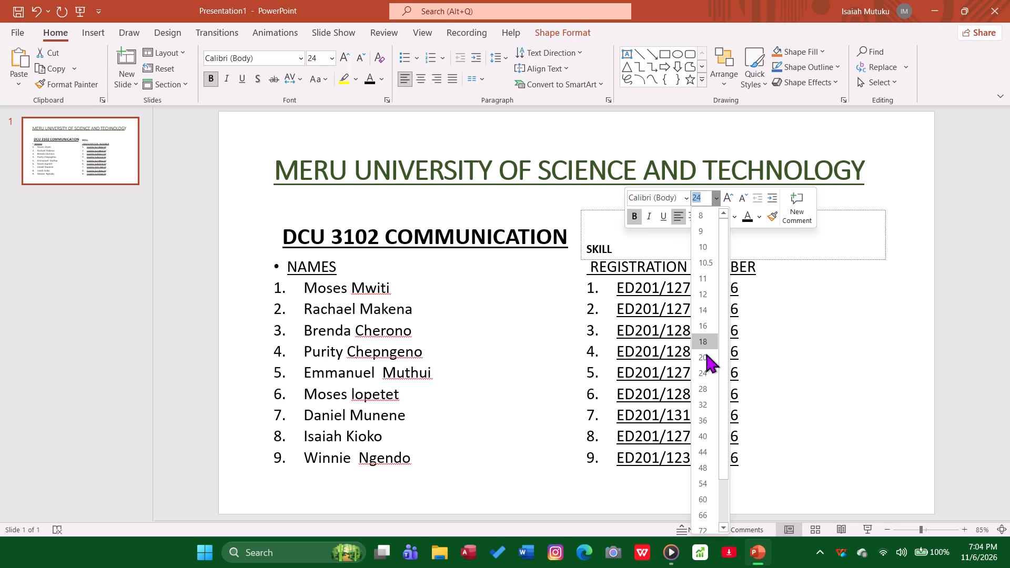
left_click(712, 415)
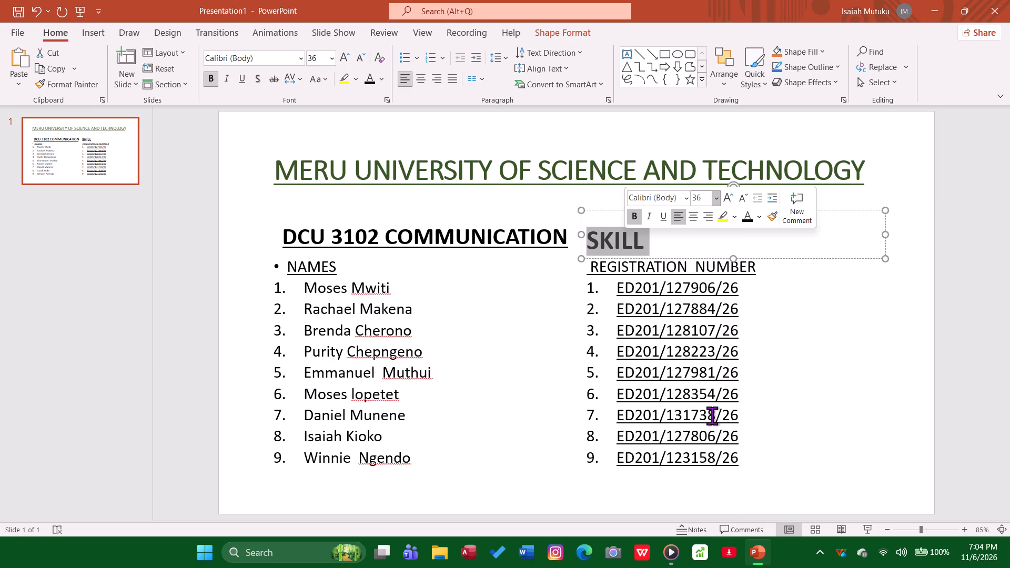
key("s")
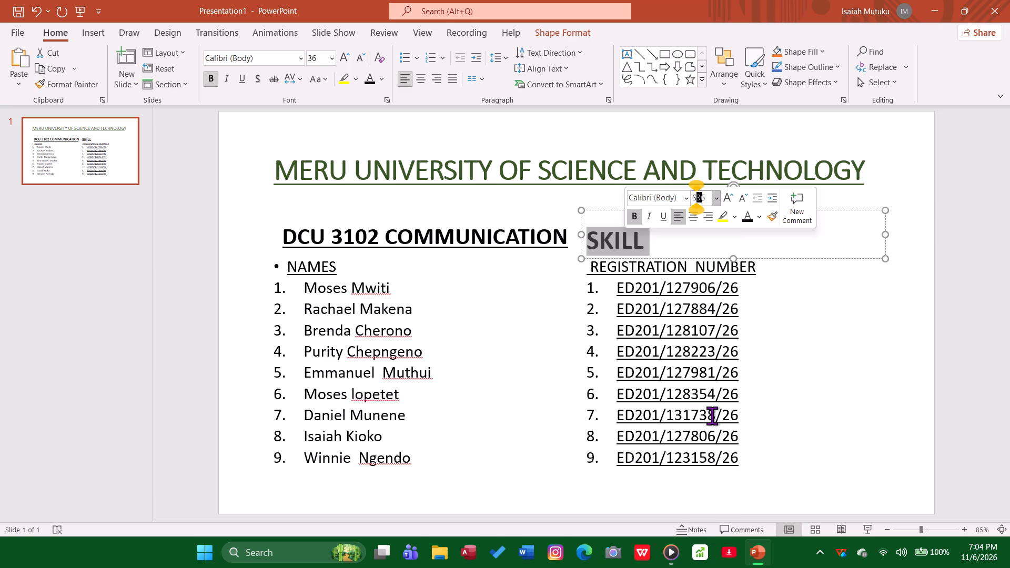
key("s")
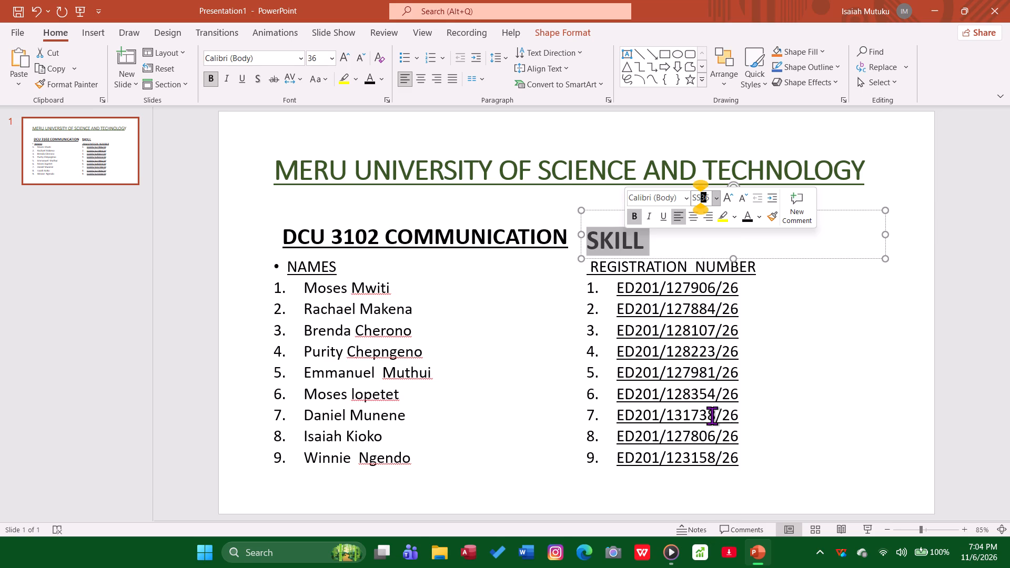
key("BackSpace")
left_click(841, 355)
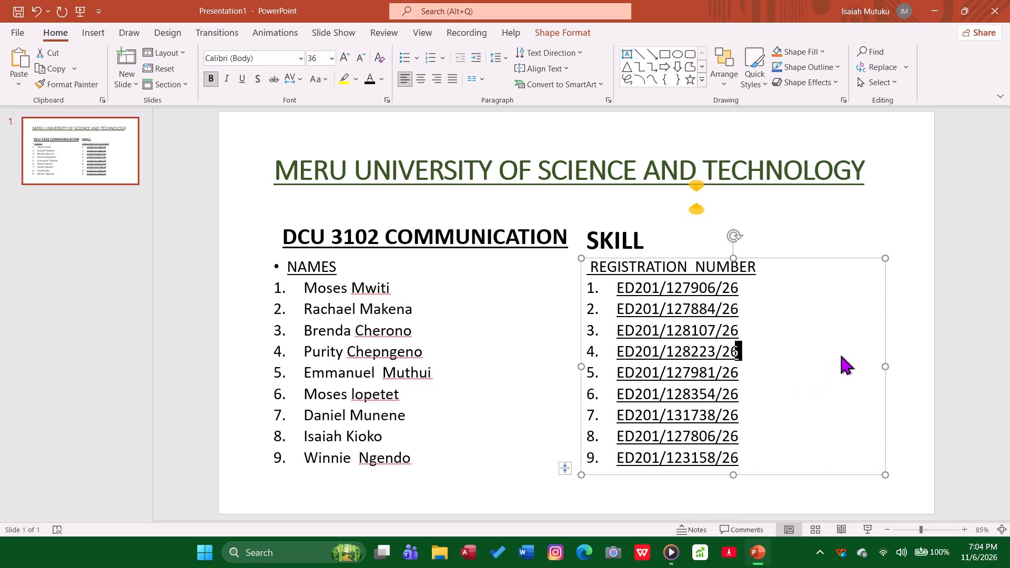
Append an S to the word SKILL in the heading so that it reads SKILLS.
left_click(644, 236)
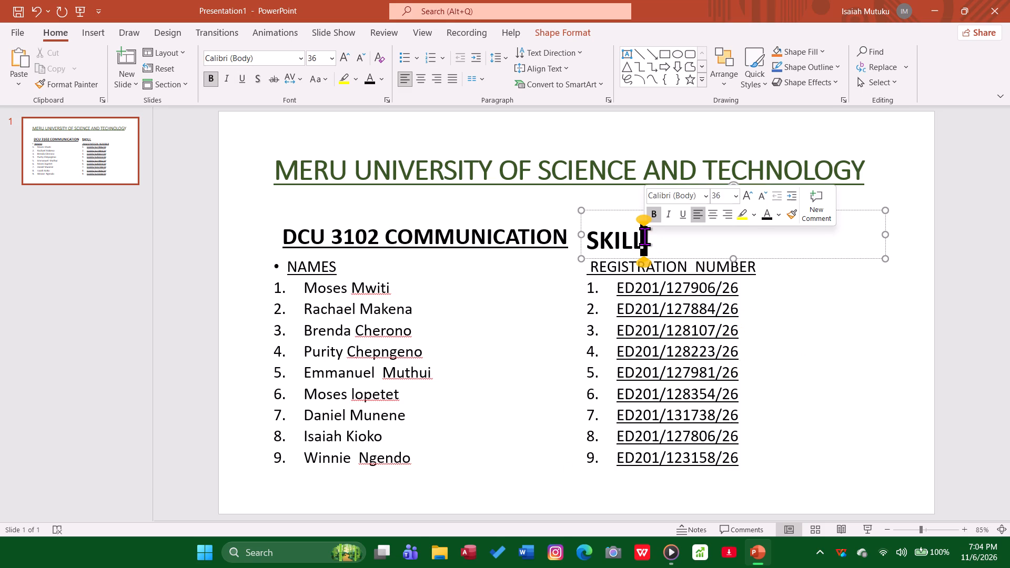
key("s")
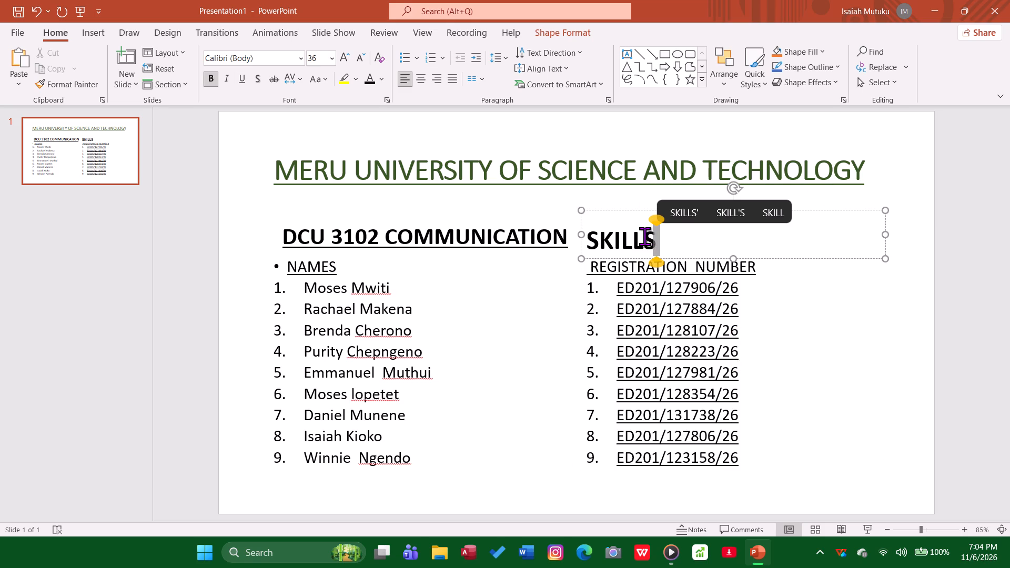
left_click(689, 242)
Underline the word SKILLS above REGISTRATION NUMBER to match the DCU 3102 COMMUNICATION heading.
left_click_drag(562, 241, 628, 243)
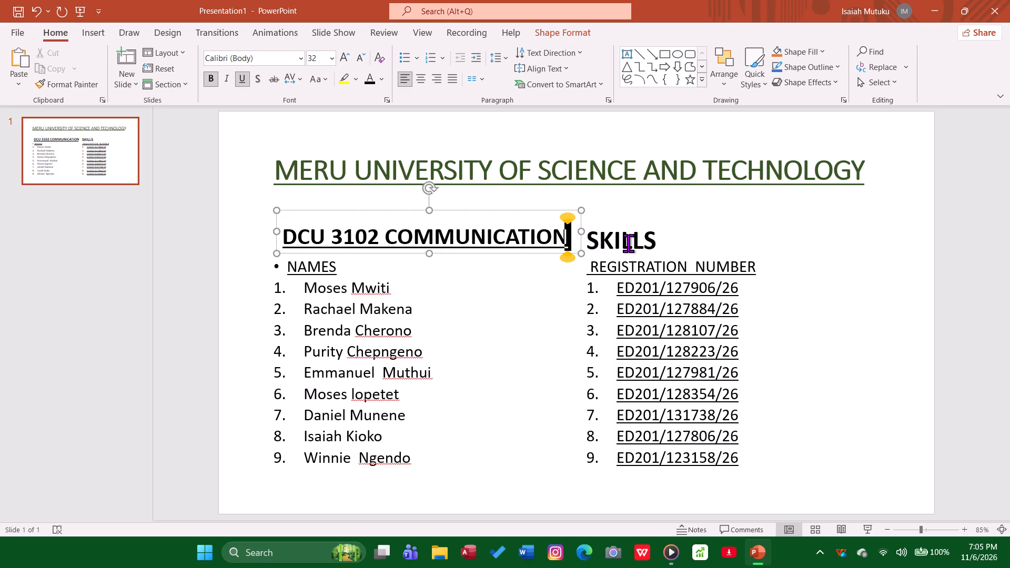
left_click_drag(628, 243, 698, 242)
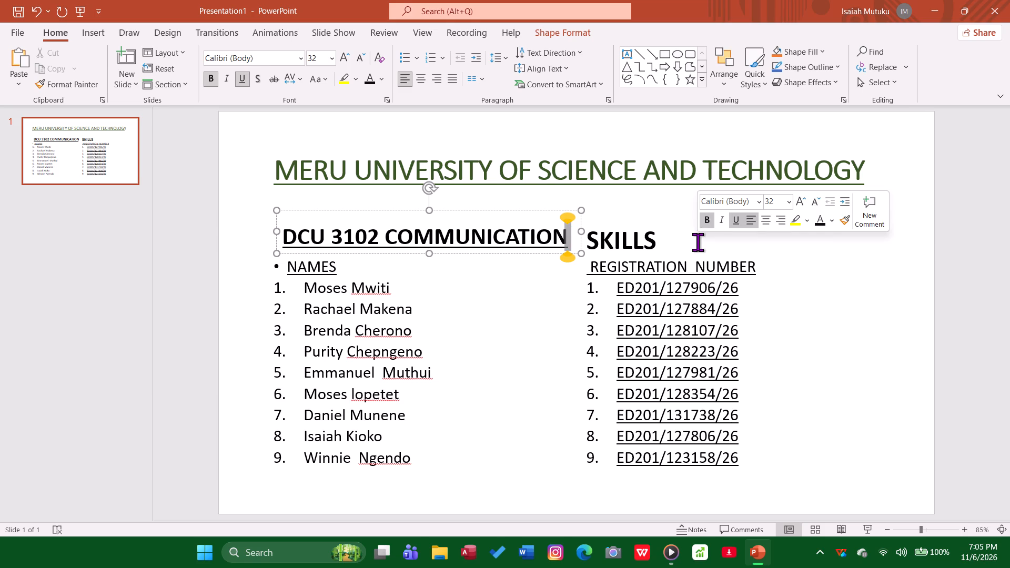
left_click(612, 196)
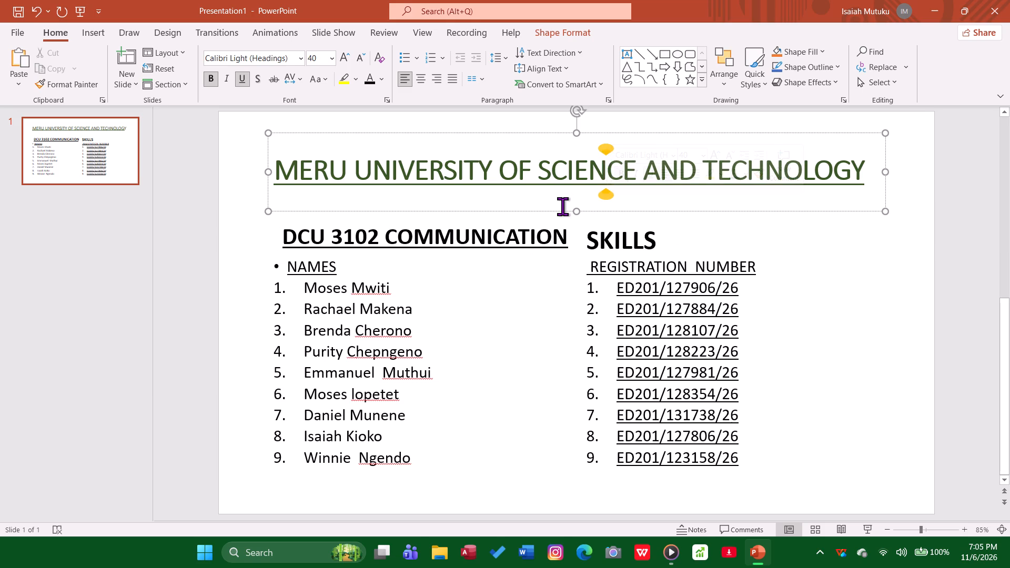
left_click_drag(585, 248, 587, 241)
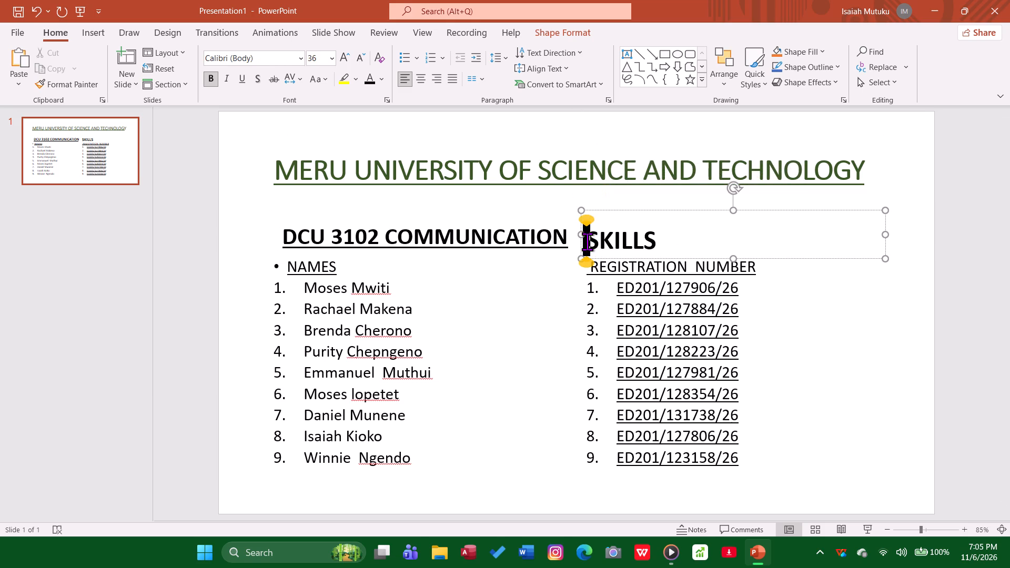
left_click_drag(587, 241, 588, 241)
left_click_drag(588, 241, 664, 245)
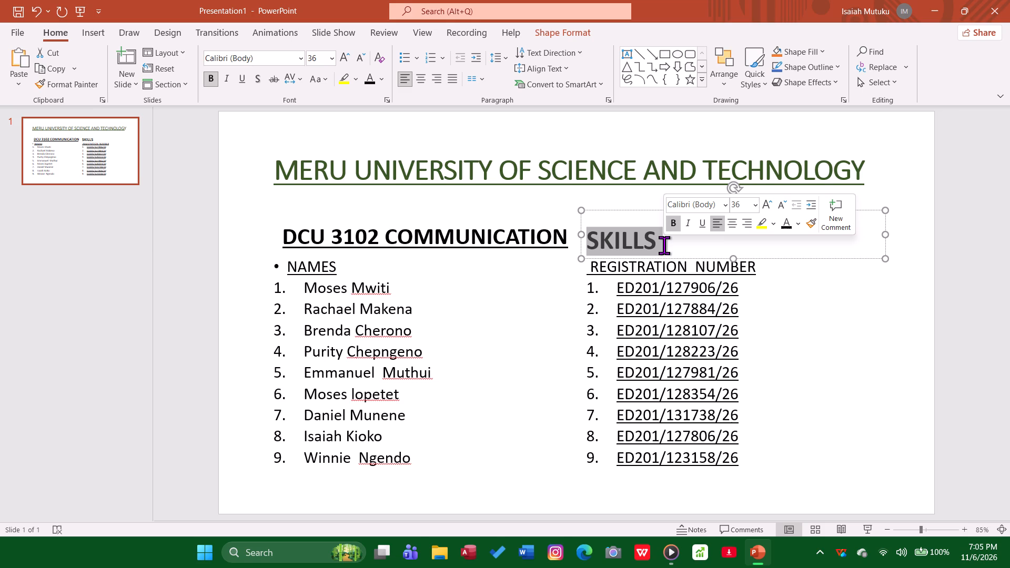
left_click(704, 228)
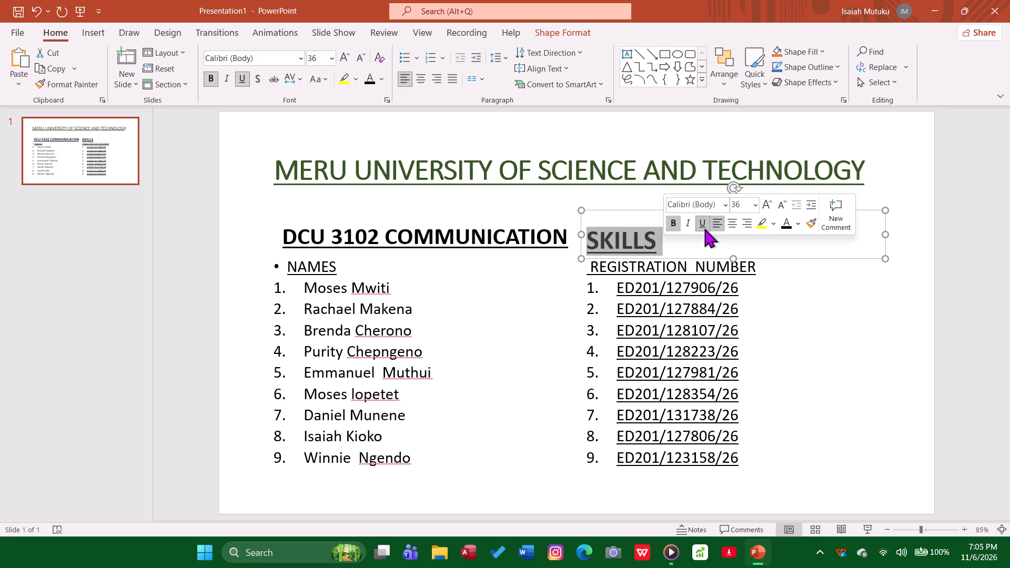
left_click(477, 332)
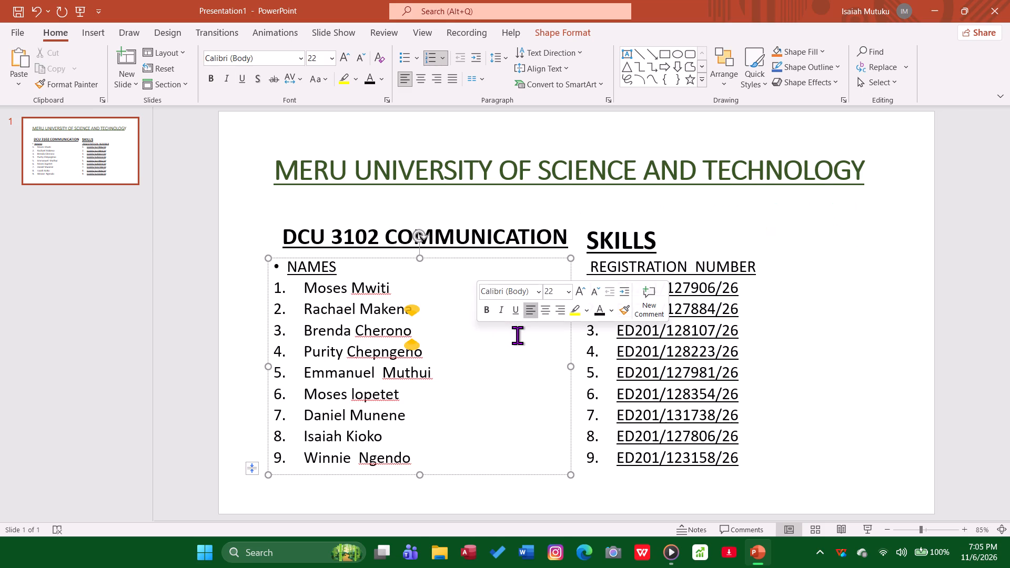
left_click(532, 336)
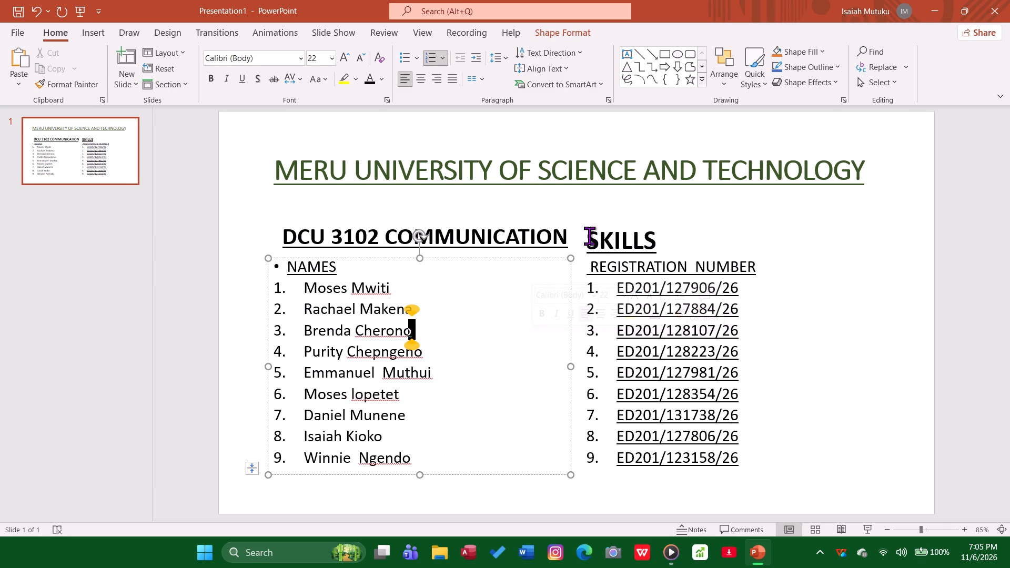
Delete the word SKILLS from the heading placeholder above REGISTRATION NUMBER.
left_click_drag(589, 236, 655, 241)
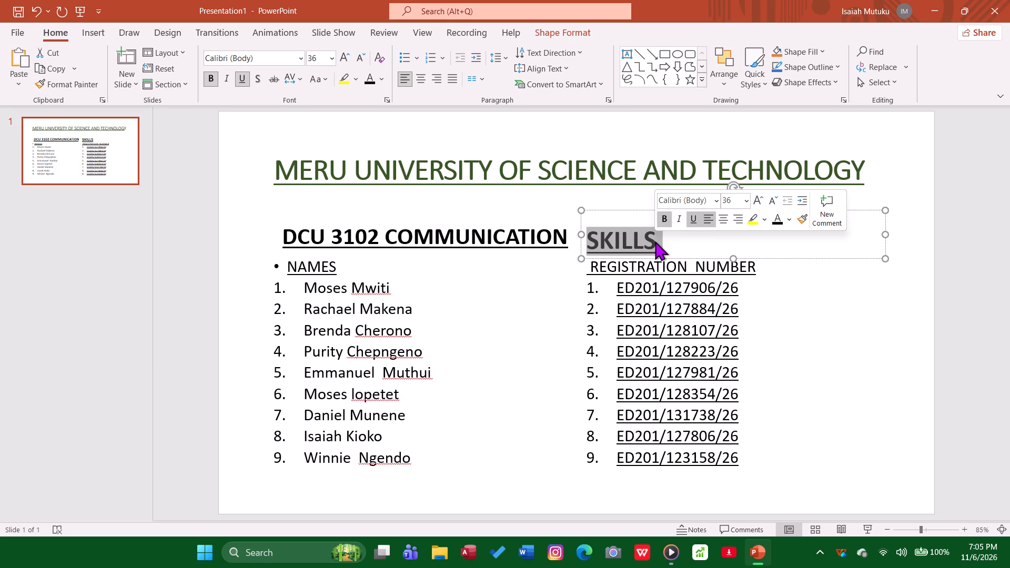
key("BackSpace")
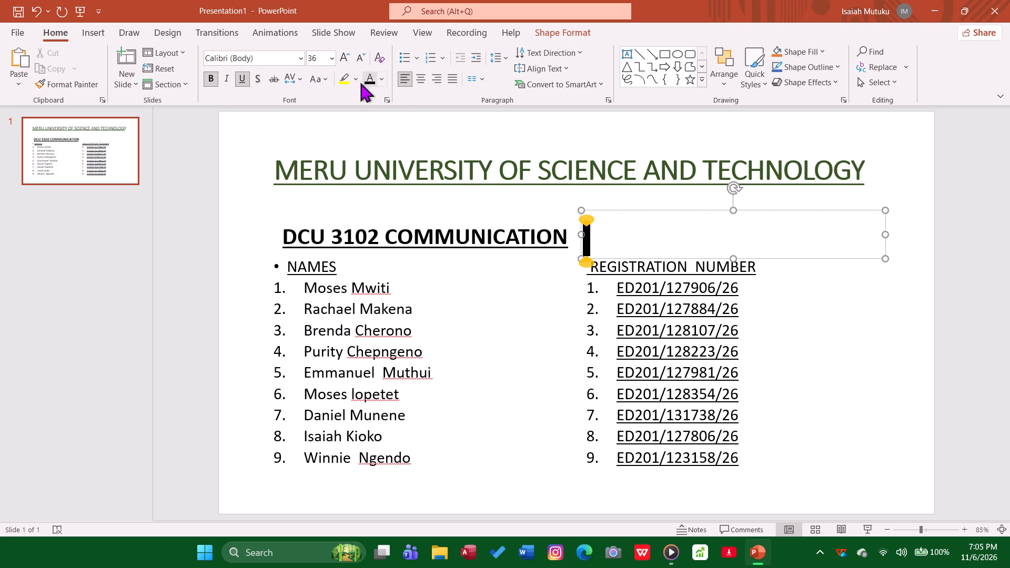
Set the font size of the emptied placeholder above REGISTRATION NUMBER to 20.
left_click(326, 59)
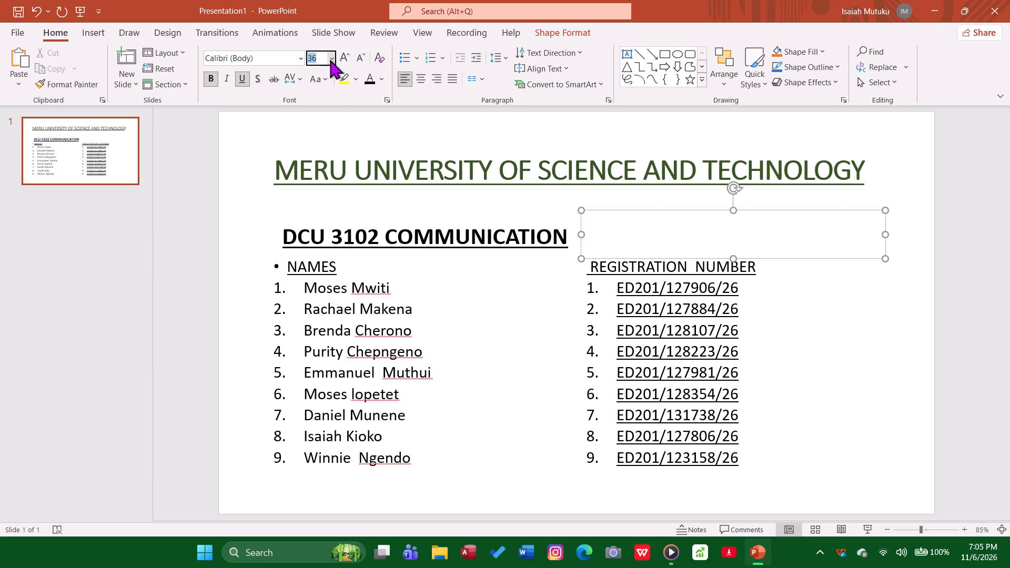
left_click(330, 59)
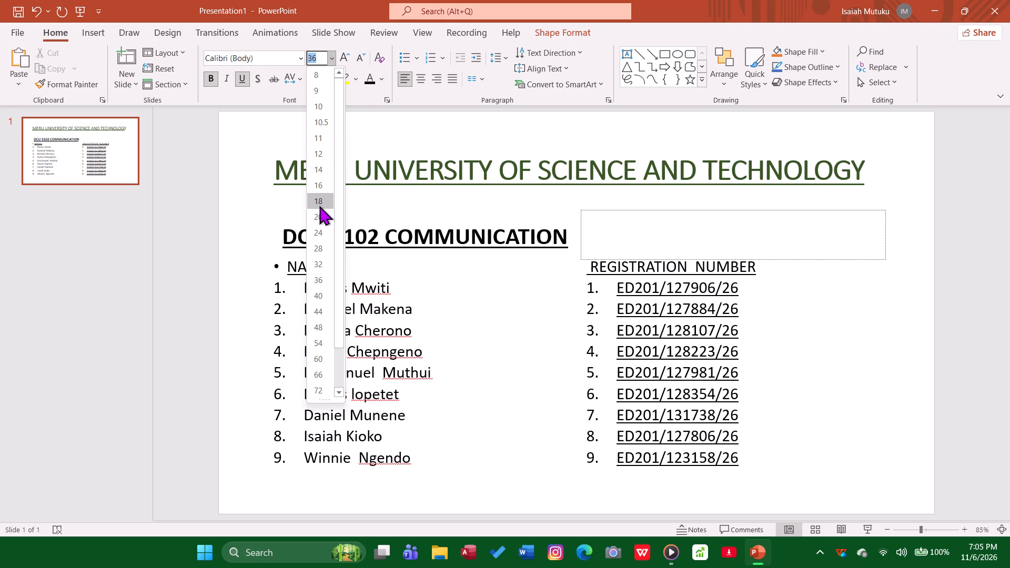
left_click(318, 224)
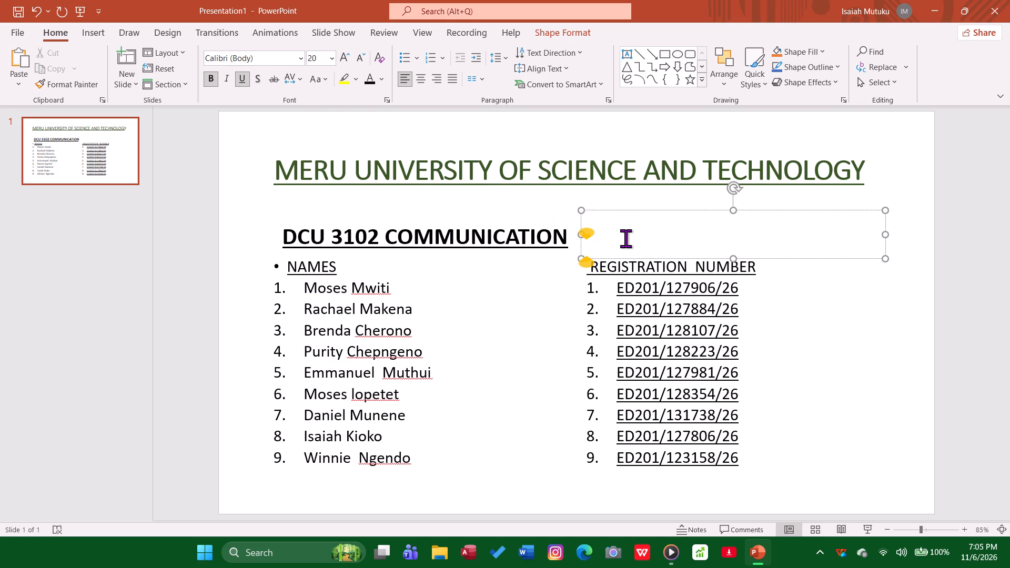
Move the empty placeholder above REGISTRATION NUMBER slightly up and to the right, clear of the list below it.
left_click(890, 254)
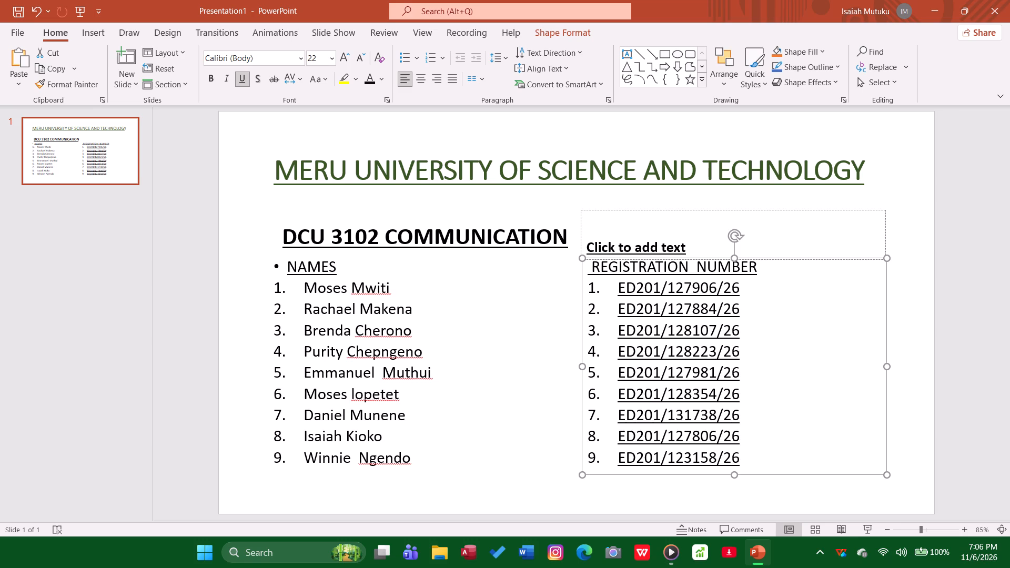
left_click_drag(890, 248, 896, 234)
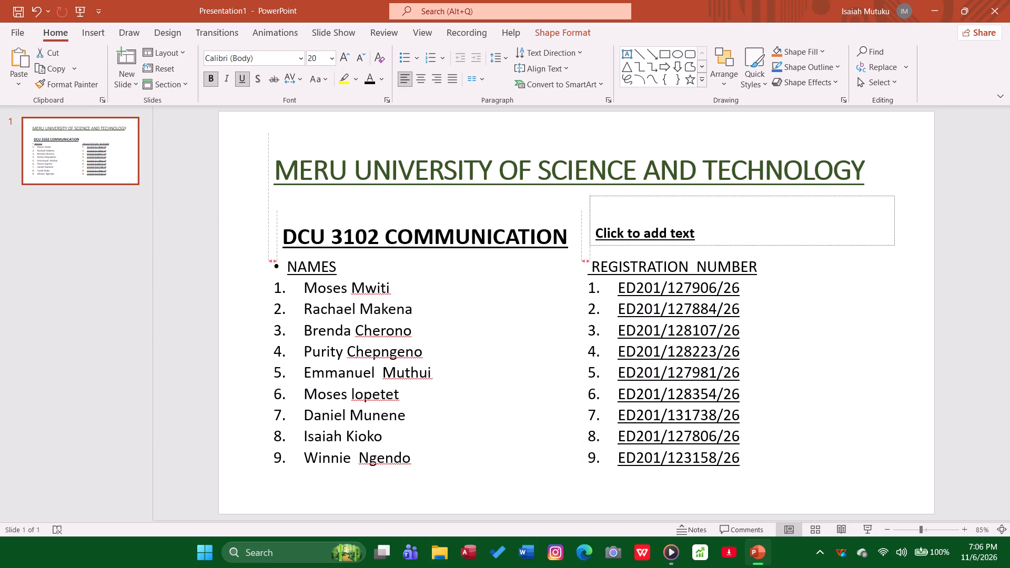
left_click_drag(896, 234, 898, 238)
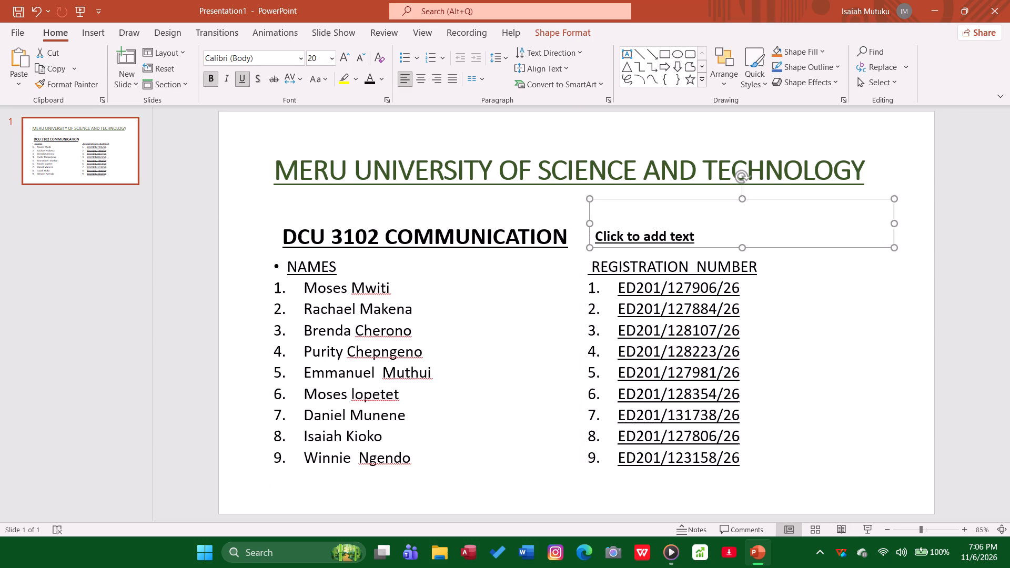
Enter ASSIGNMENT in the empty placeholder above REGISTRATION NUMBER.
left_click(602, 231)
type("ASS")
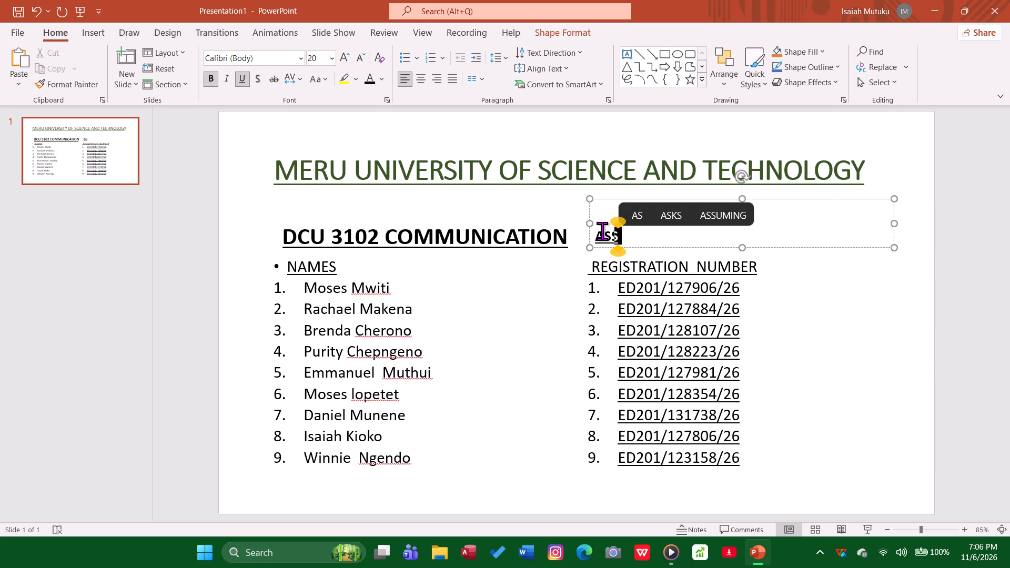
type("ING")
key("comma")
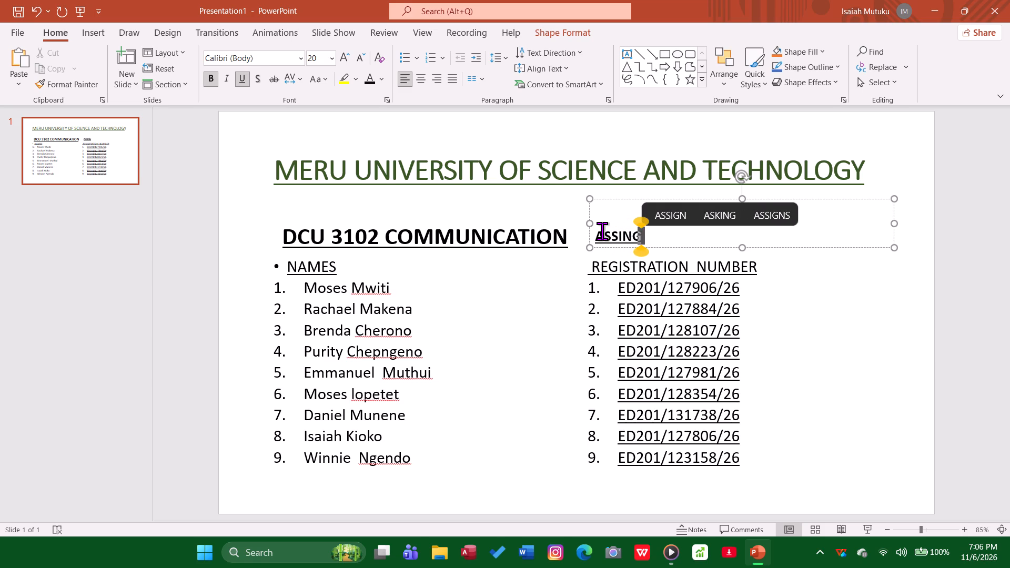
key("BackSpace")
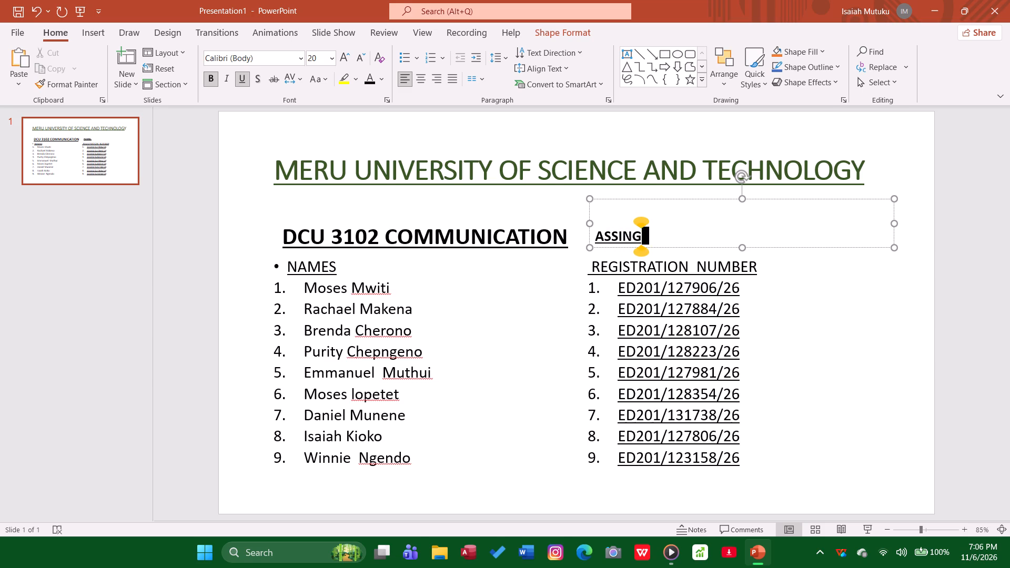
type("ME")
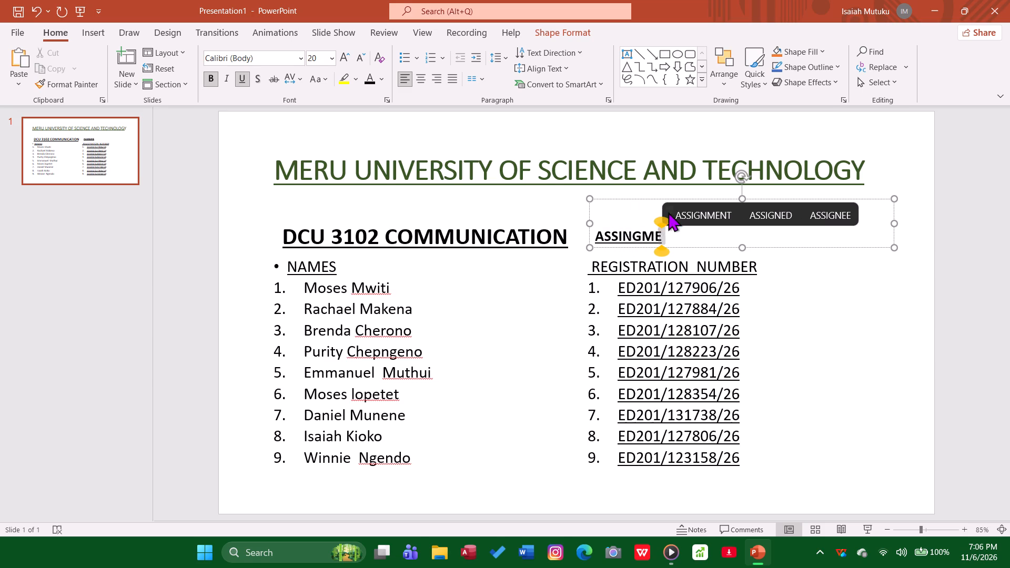
left_click(702, 215)
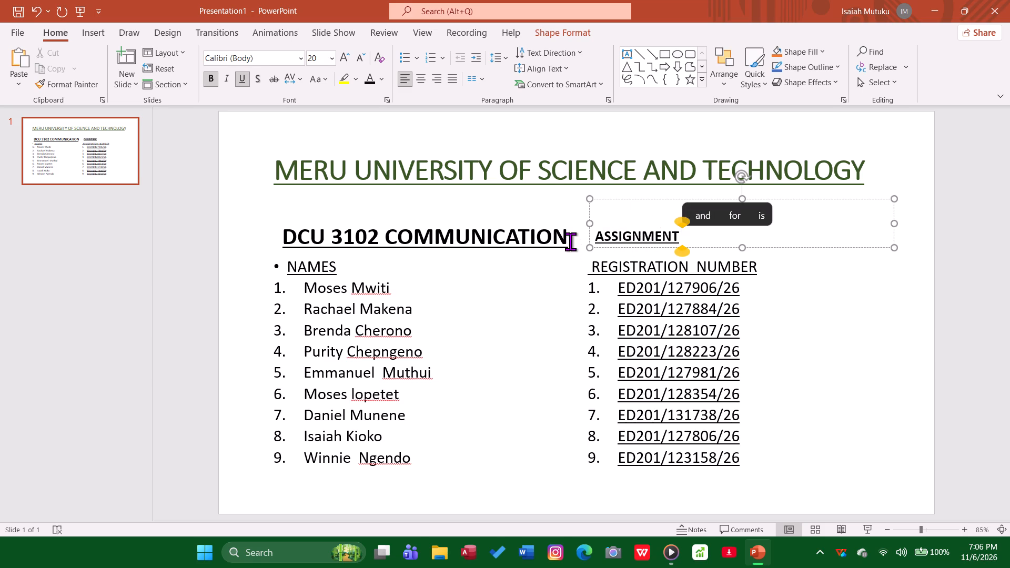
Append SKILLS to the course heading above the names list so that it reads DCU 3102 COMMUNICATION SKILLS.
left_click(570, 241)
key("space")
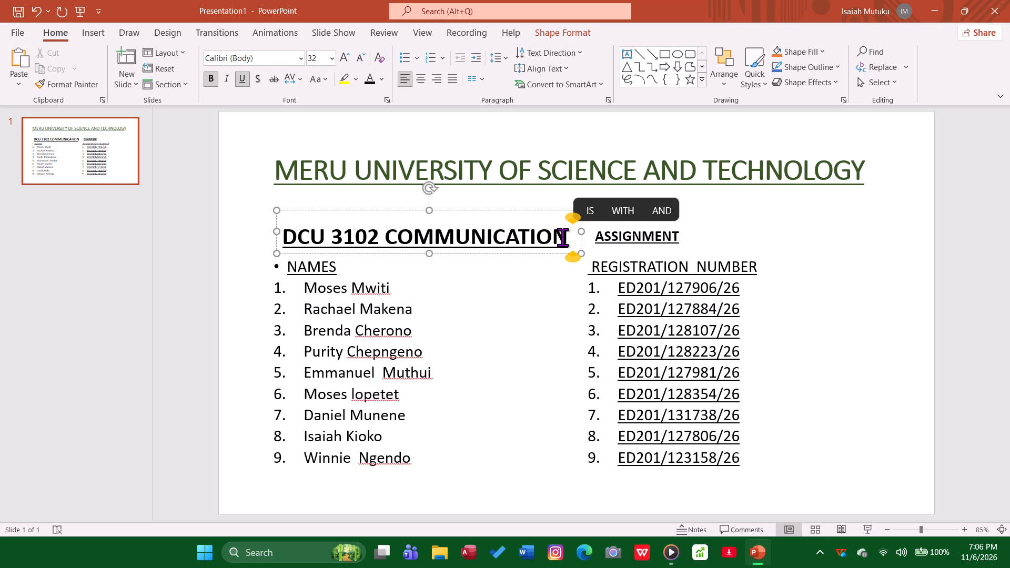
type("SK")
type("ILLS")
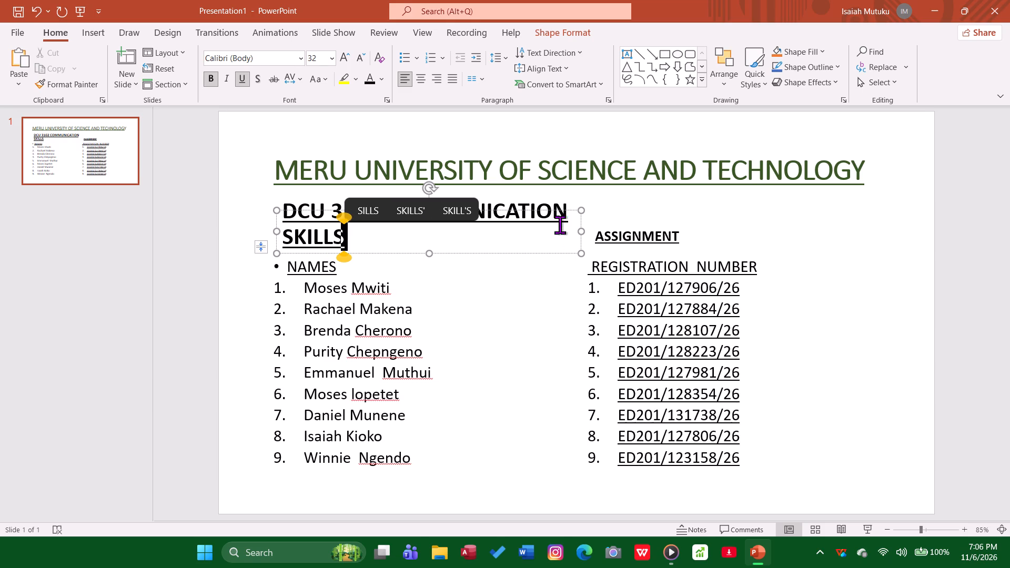
left_click(542, 254)
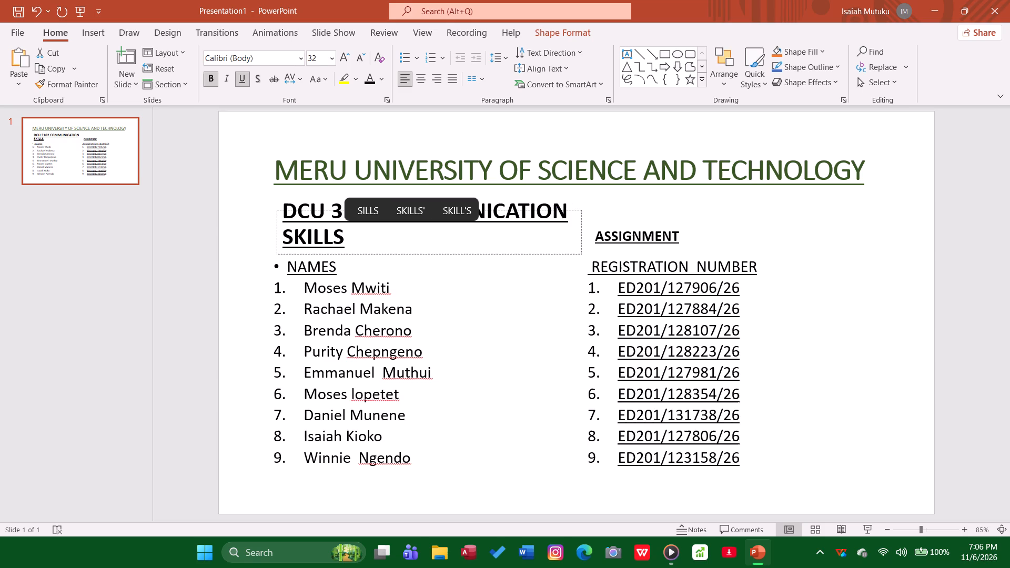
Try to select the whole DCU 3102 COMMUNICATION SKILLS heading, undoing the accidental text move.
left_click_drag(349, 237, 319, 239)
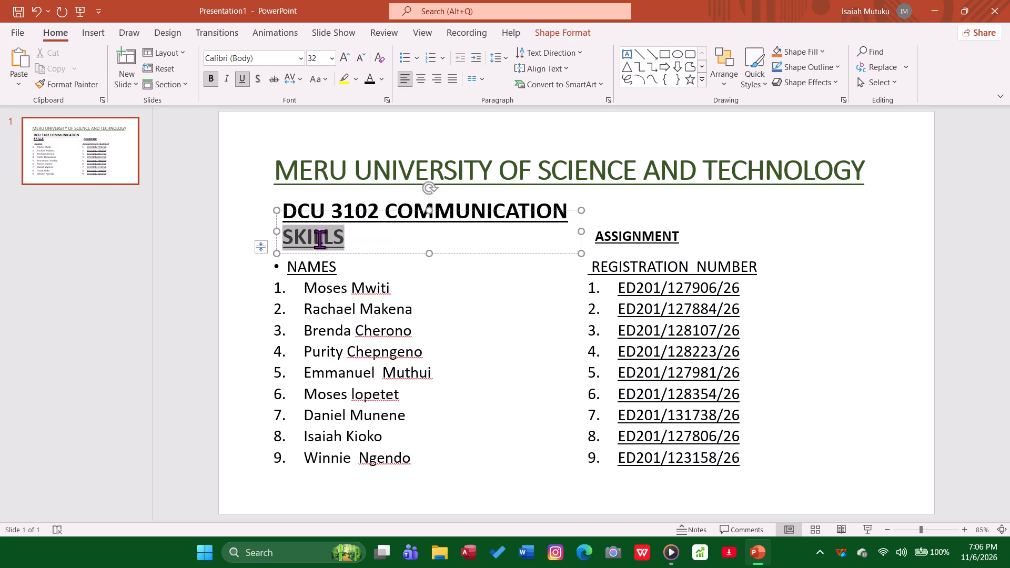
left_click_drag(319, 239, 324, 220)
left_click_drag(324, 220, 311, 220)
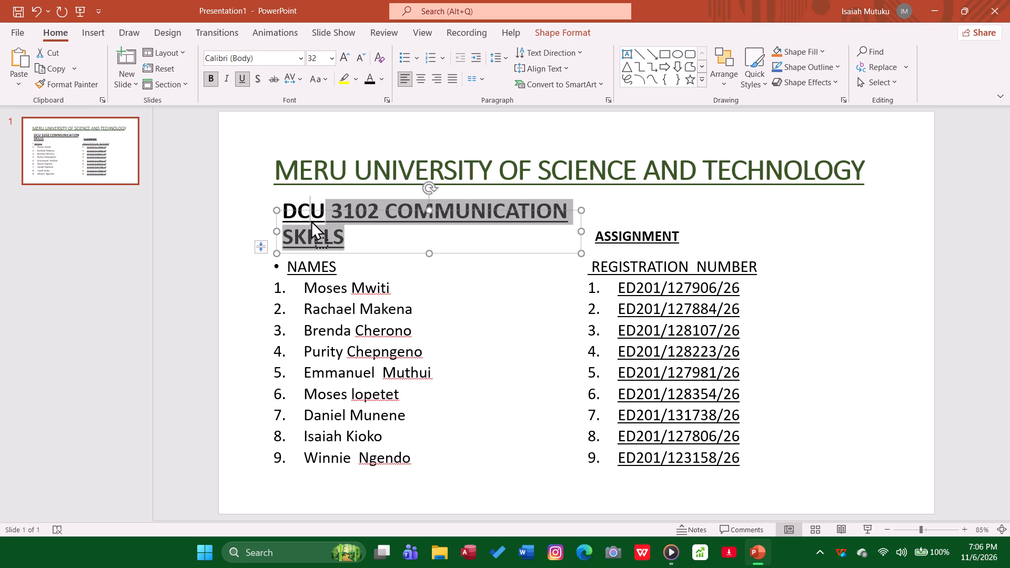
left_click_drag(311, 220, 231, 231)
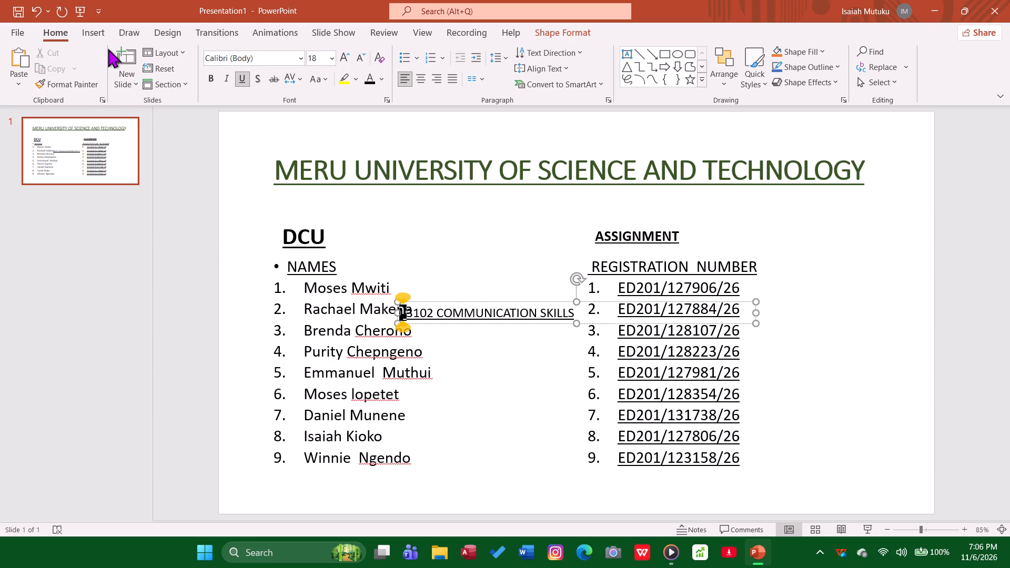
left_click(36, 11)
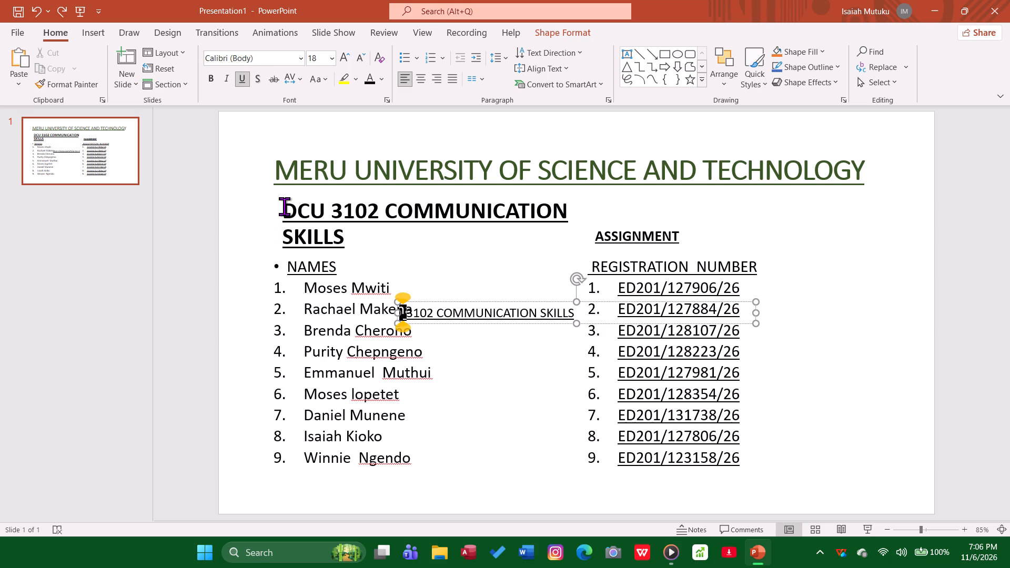
Set the font size of the DCU 3102 COMMUNICATION SKILLS heading to 24.
left_click_drag(284, 206, 341, 239)
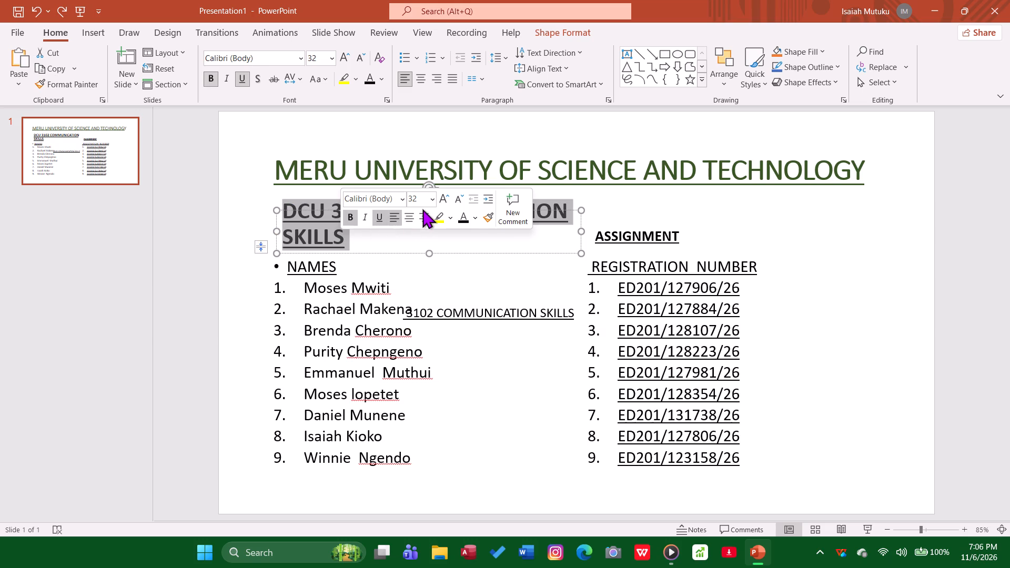
left_click(431, 200)
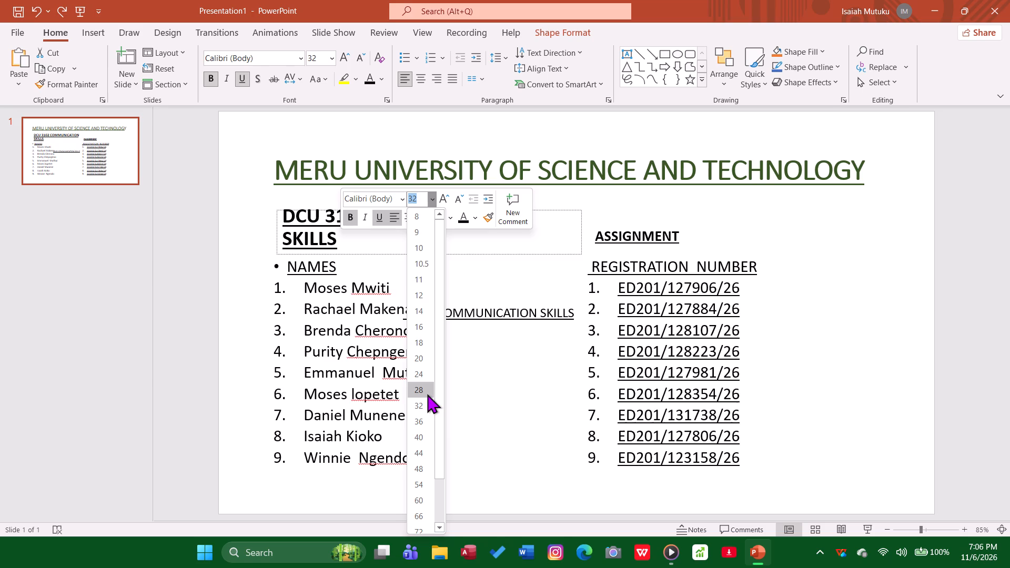
left_click(419, 375)
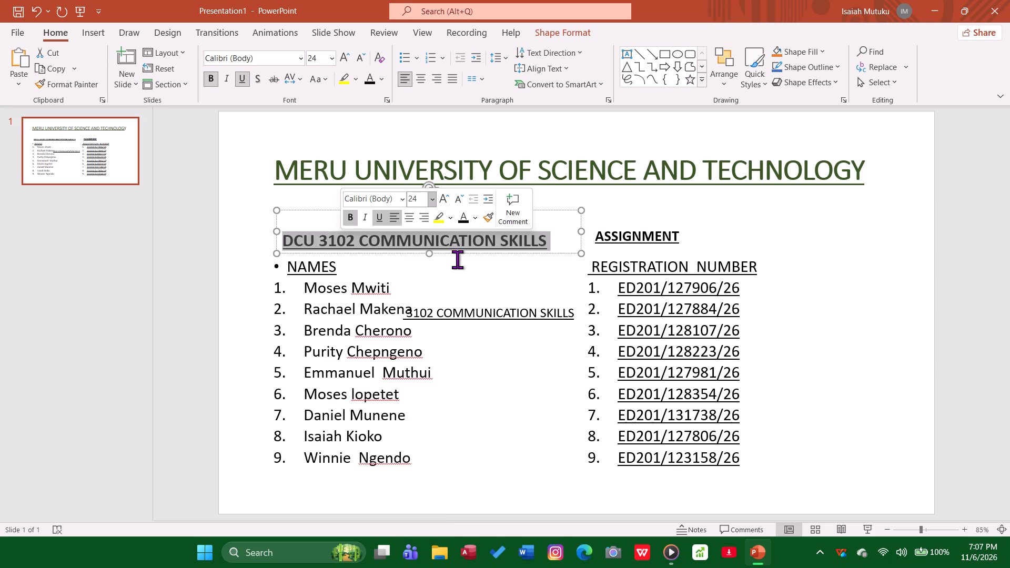
Colour the DCU 3102 COMMUNICATION SKILLS heading standard green and deselect it.
left_click(472, 220)
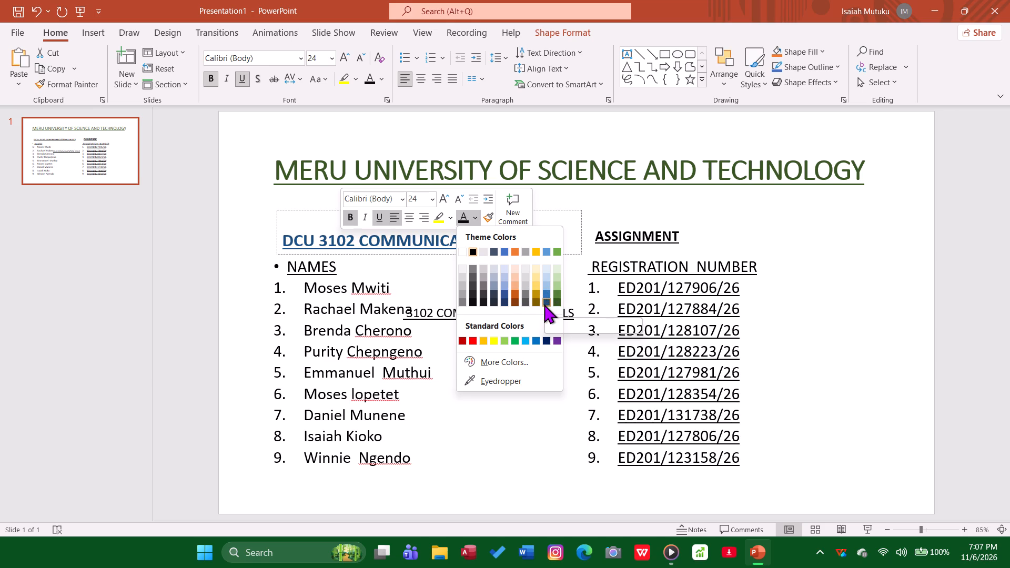
left_click(514, 345)
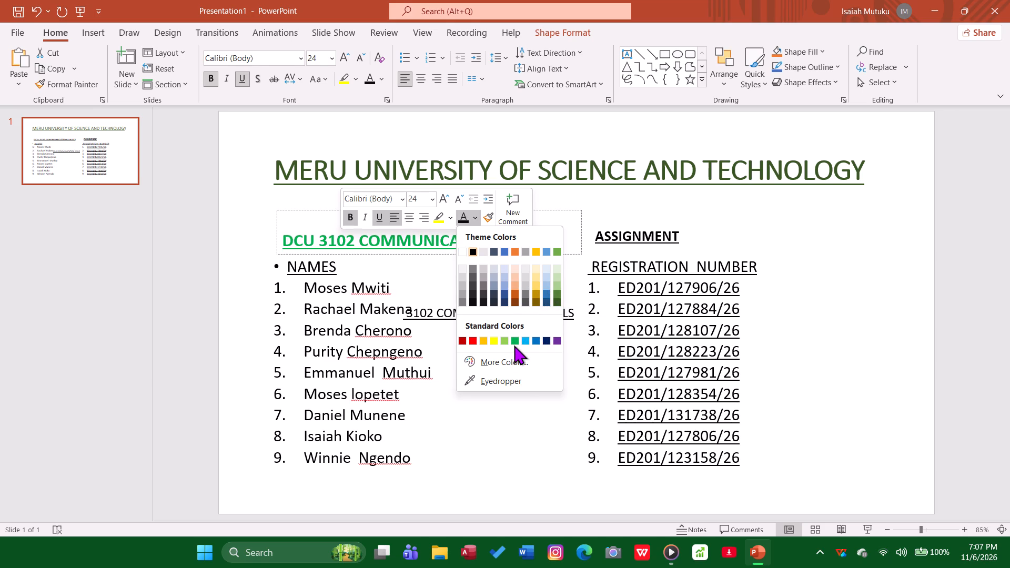
left_click(516, 340)
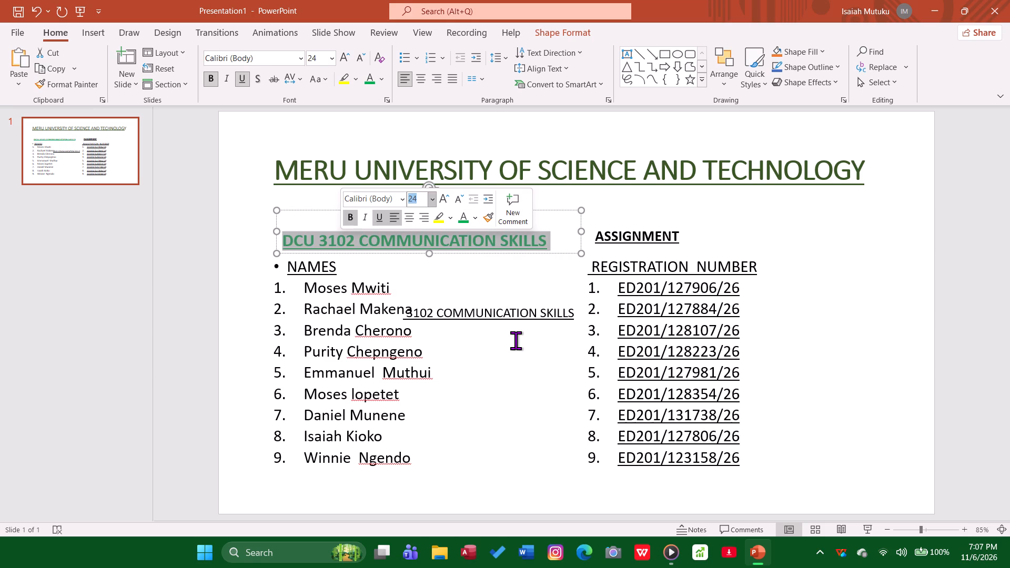
left_click(526, 367)
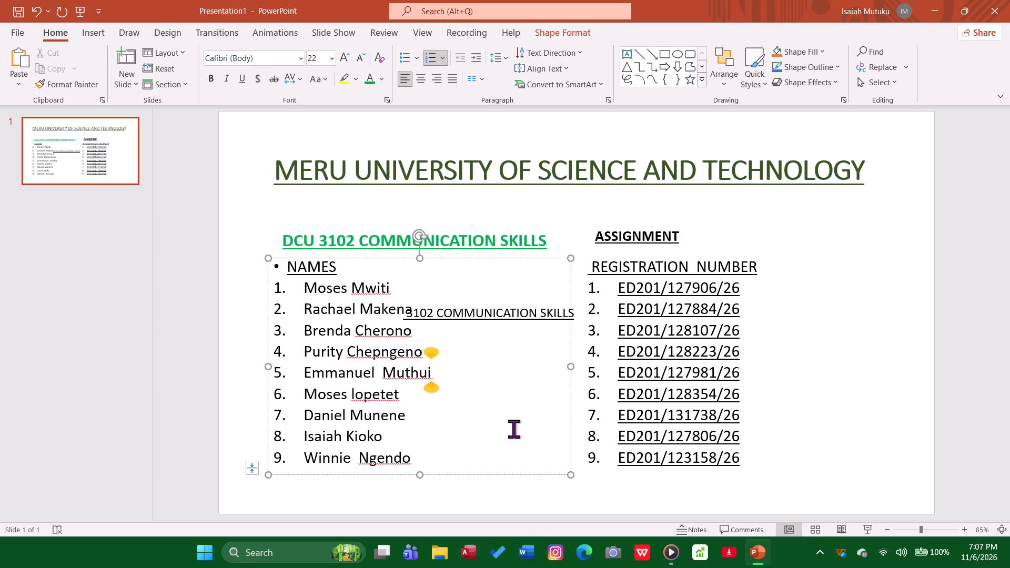
left_click(564, 529)
left_click(537, 505)
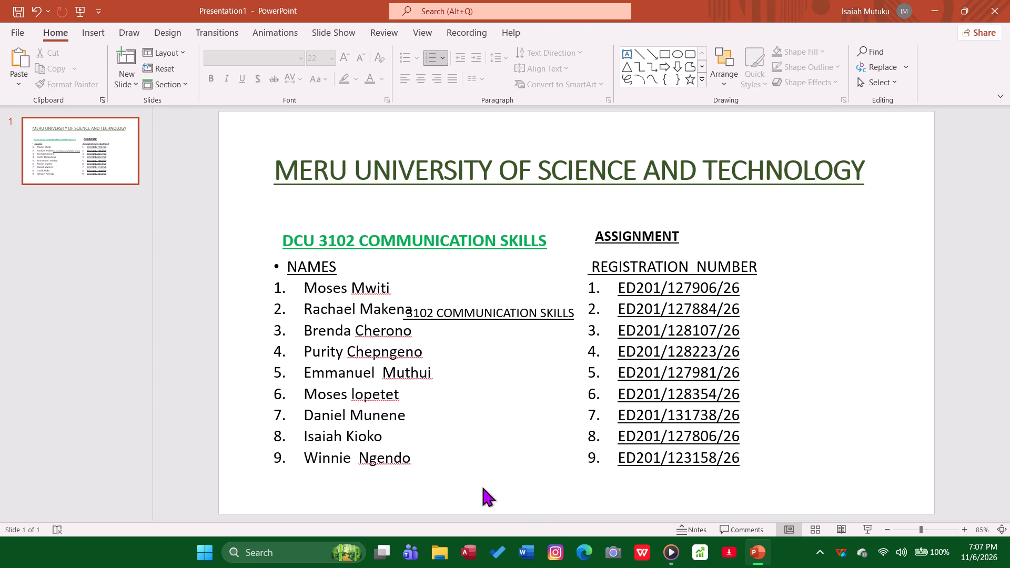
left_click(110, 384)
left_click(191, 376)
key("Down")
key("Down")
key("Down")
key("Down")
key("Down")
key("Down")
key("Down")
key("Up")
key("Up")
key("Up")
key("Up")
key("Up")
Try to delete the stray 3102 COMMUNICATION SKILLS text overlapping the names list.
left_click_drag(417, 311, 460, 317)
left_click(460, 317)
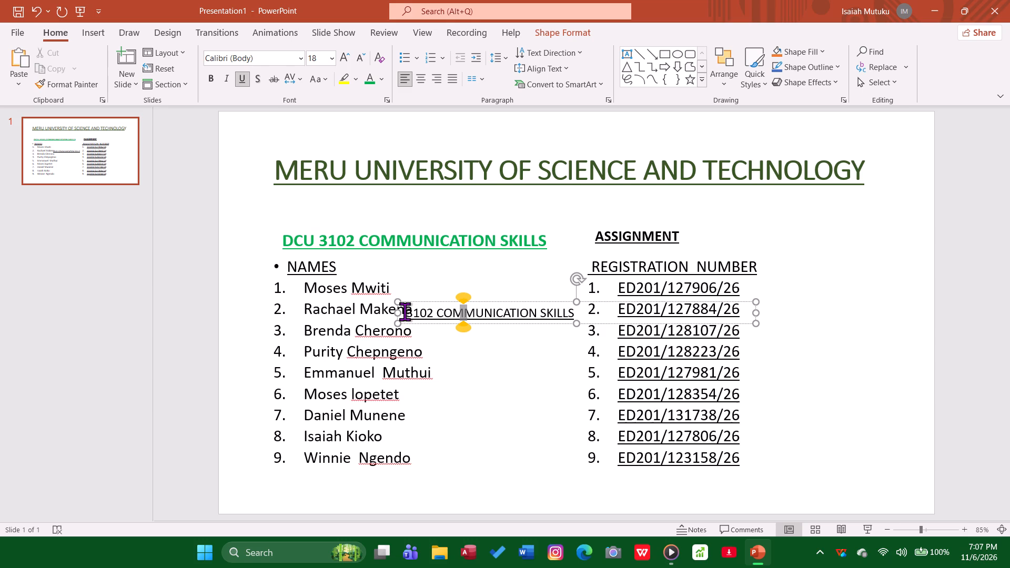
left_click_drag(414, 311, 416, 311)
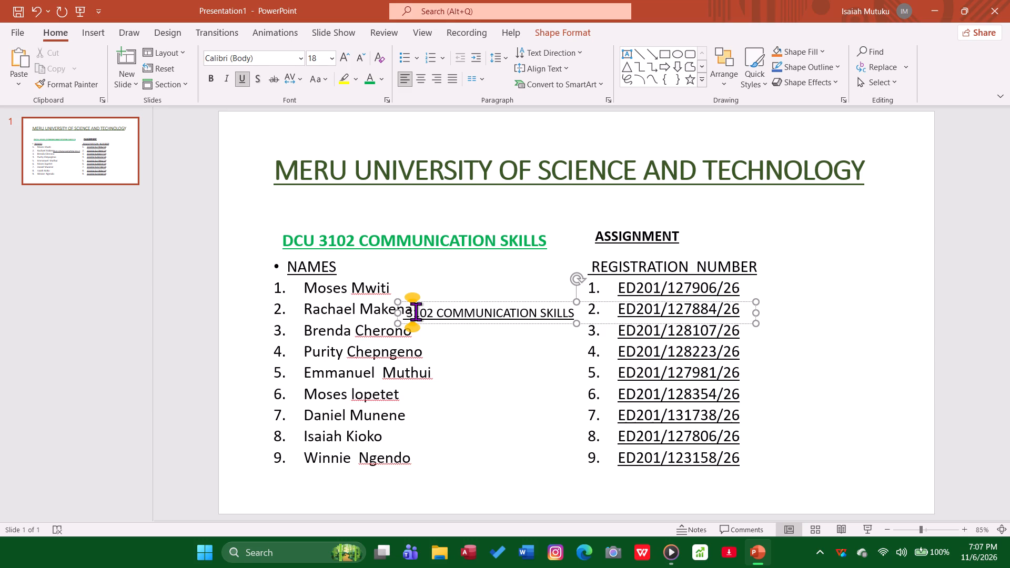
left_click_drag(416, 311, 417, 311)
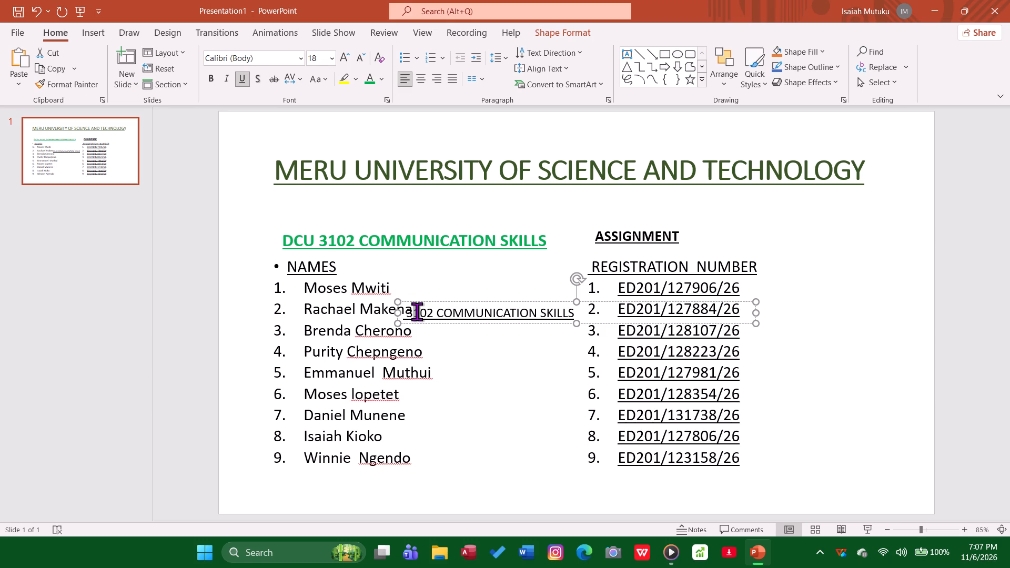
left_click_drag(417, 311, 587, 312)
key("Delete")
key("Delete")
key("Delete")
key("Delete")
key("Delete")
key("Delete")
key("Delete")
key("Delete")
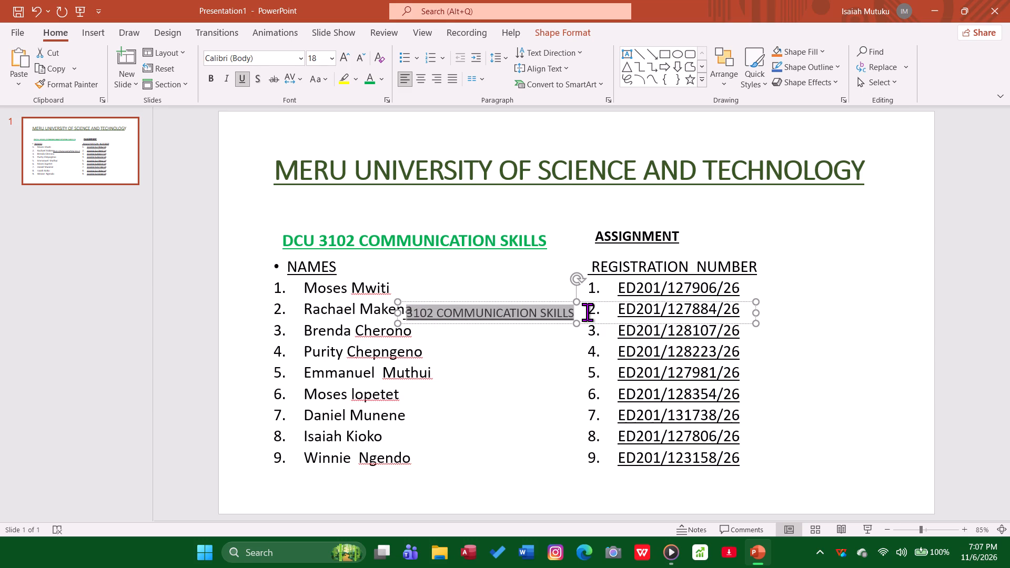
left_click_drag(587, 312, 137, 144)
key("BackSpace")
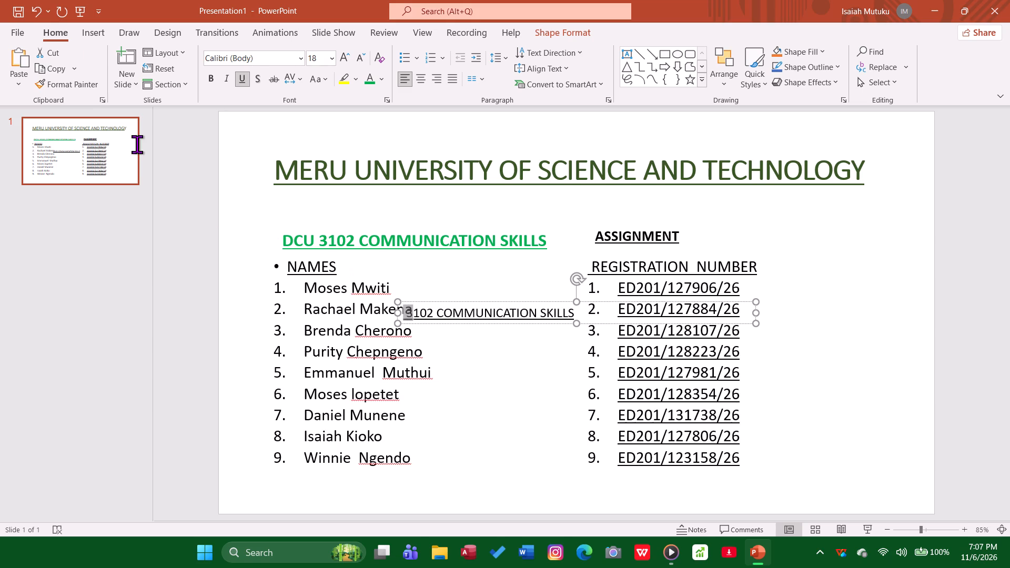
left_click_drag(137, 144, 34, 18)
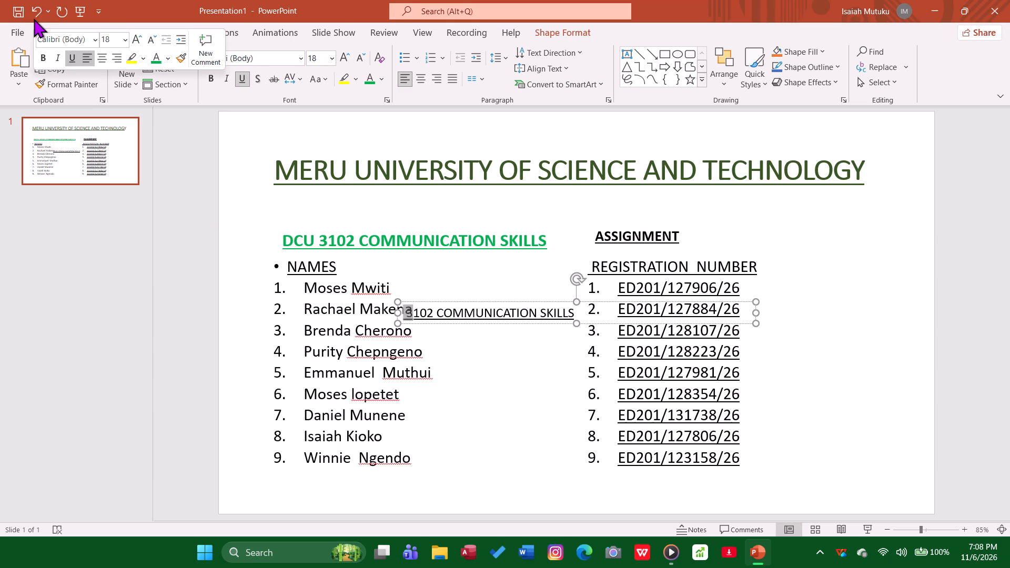
Undo the green colour on the DCU 3102 COMMUNICATION SKILLS heading, keeping its font size at 24.
left_click(34, 18)
left_click(34, 18)
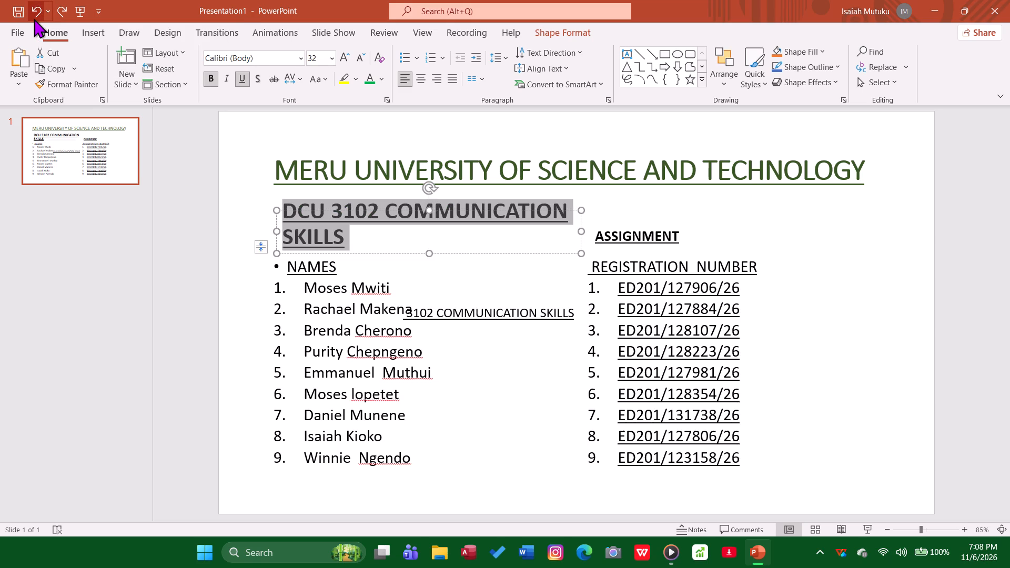
left_click(63, 17)
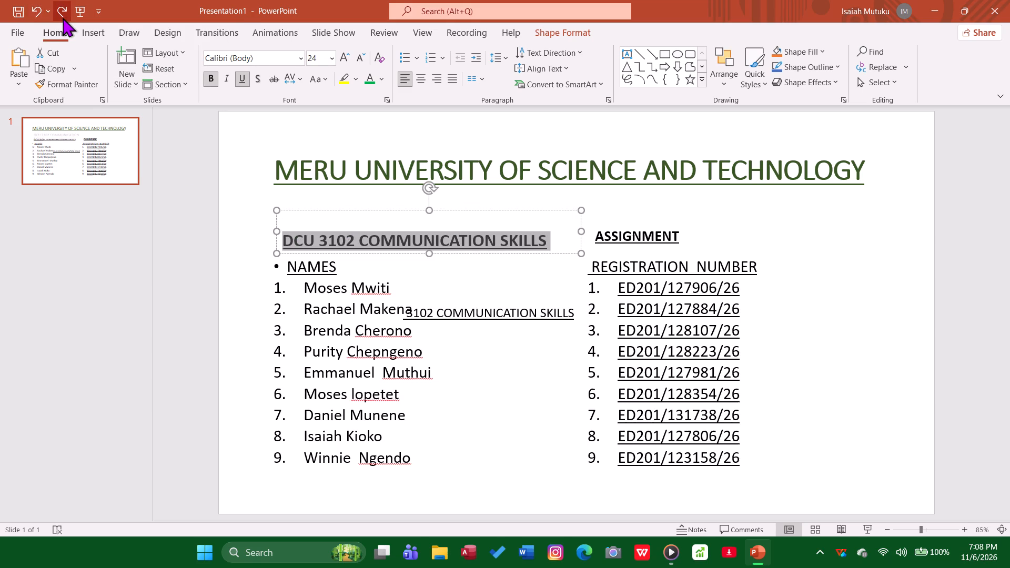
left_click(204, 184)
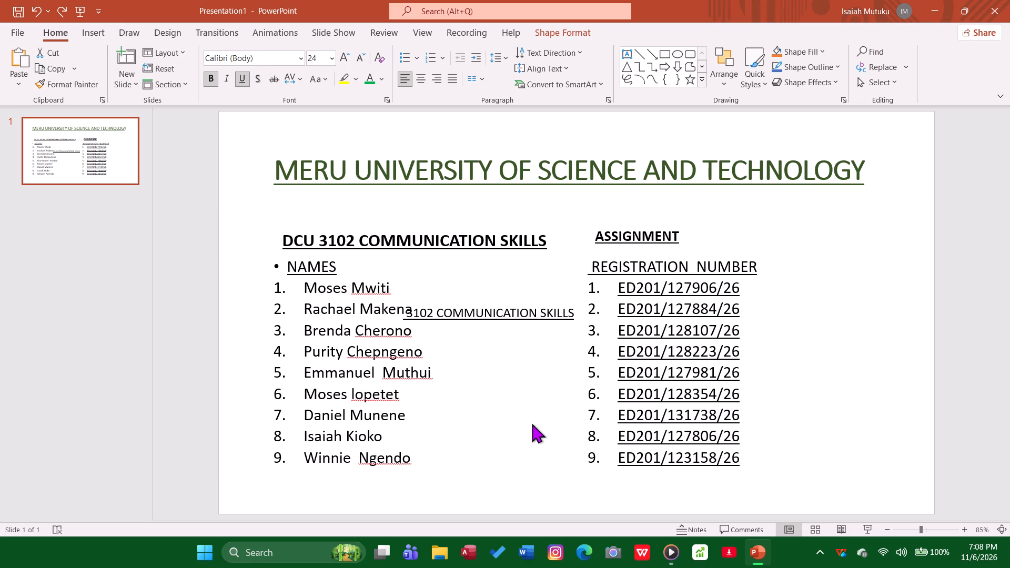
Move the REGISTRATION NUMBER list slightly to the right so its box lines up with the ASSIGNMENT box.
left_click(595, 236)
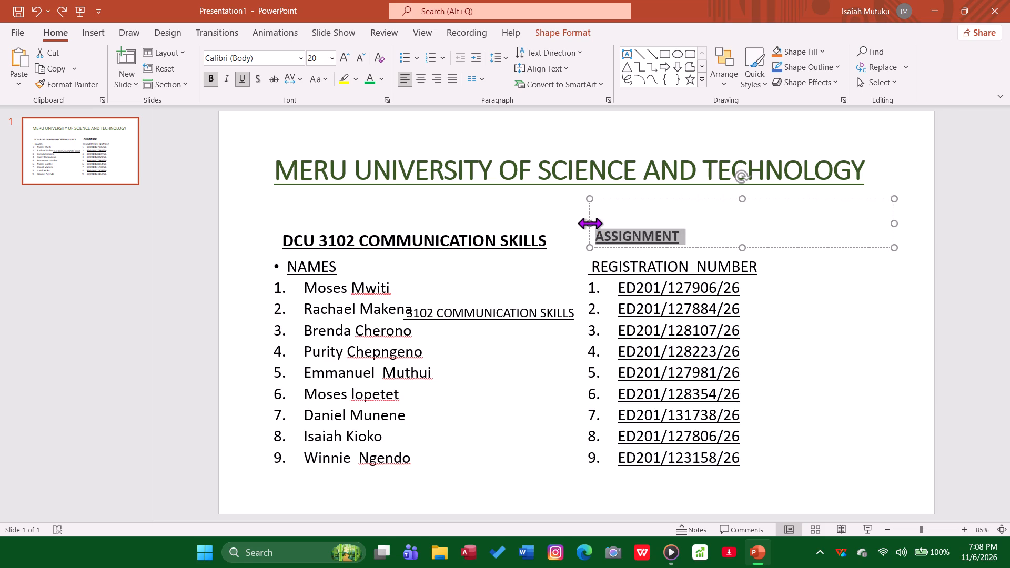
left_click_drag(594, 251, 594, 257)
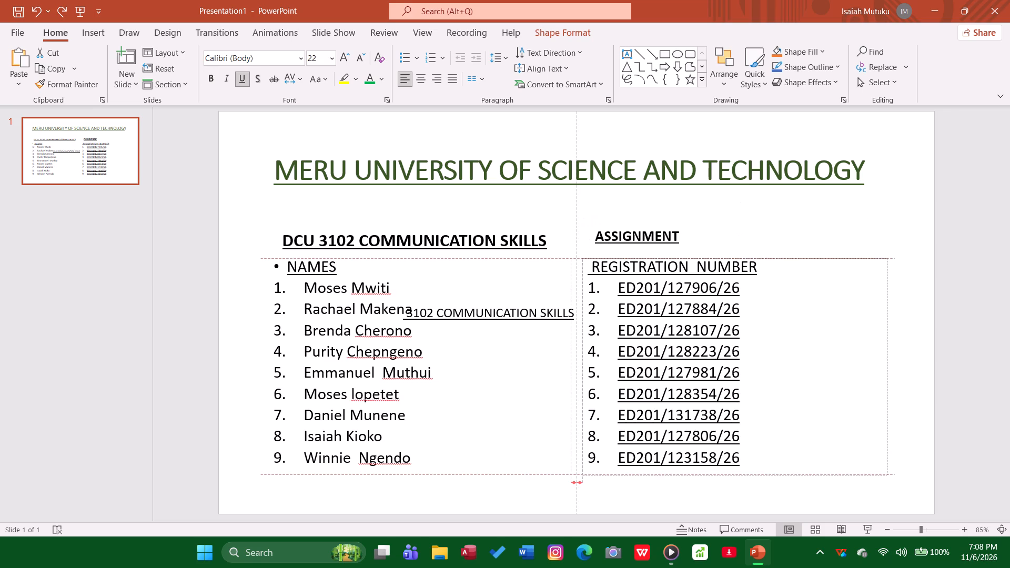
left_click_drag(594, 257, 599, 255)
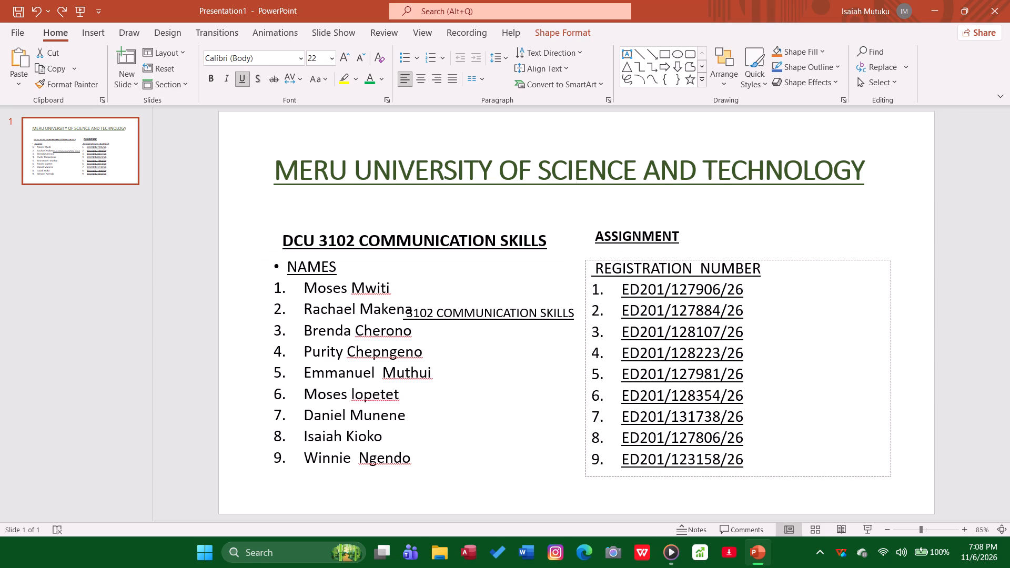
left_click_drag(599, 255, 600, 257)
left_click(600, 257)
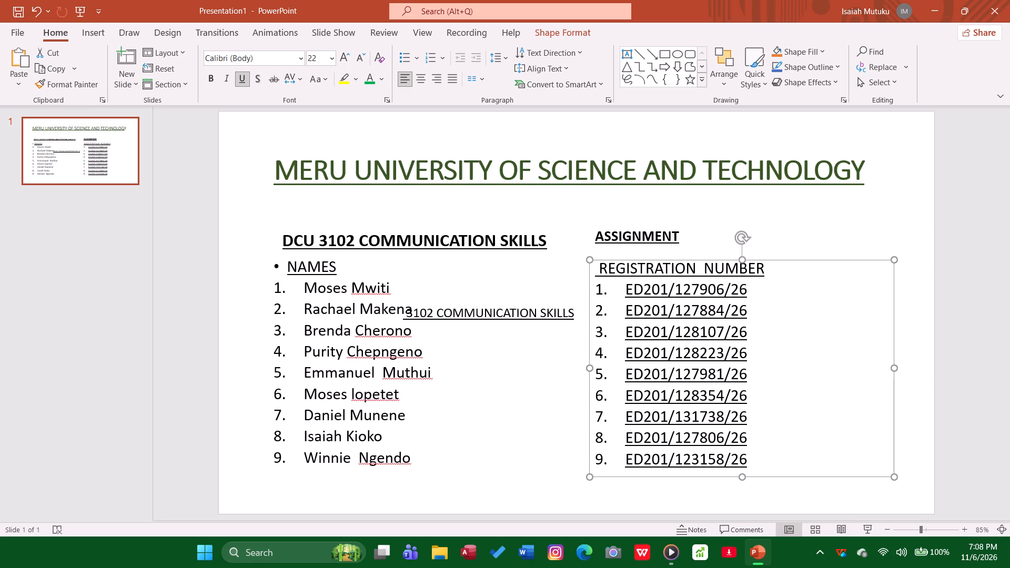
Move the ASSIGNMENT heading up to sit roughly centred directly below the university title.
left_click(560, 204)
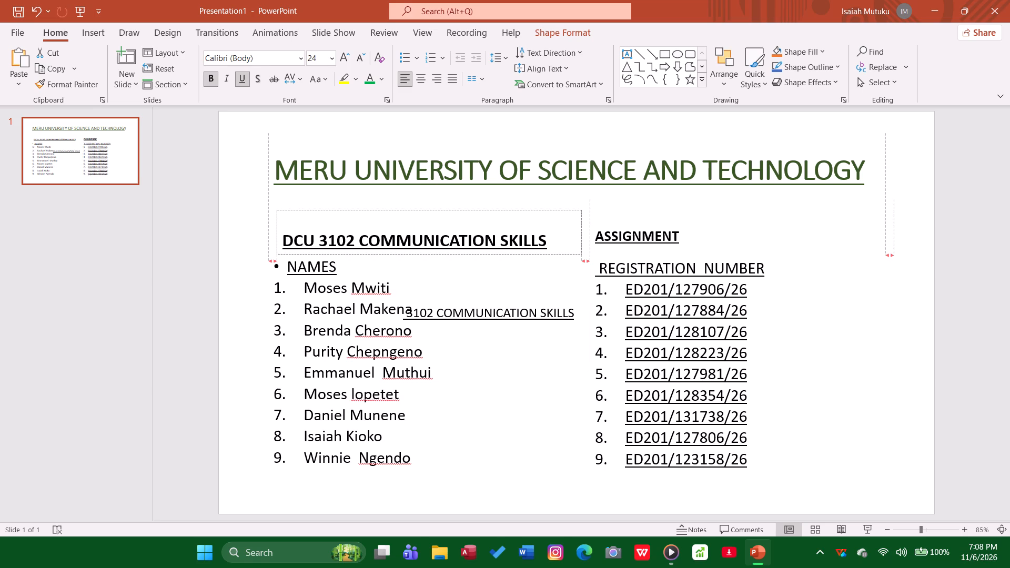
left_click(654, 218)
left_click(654, 218)
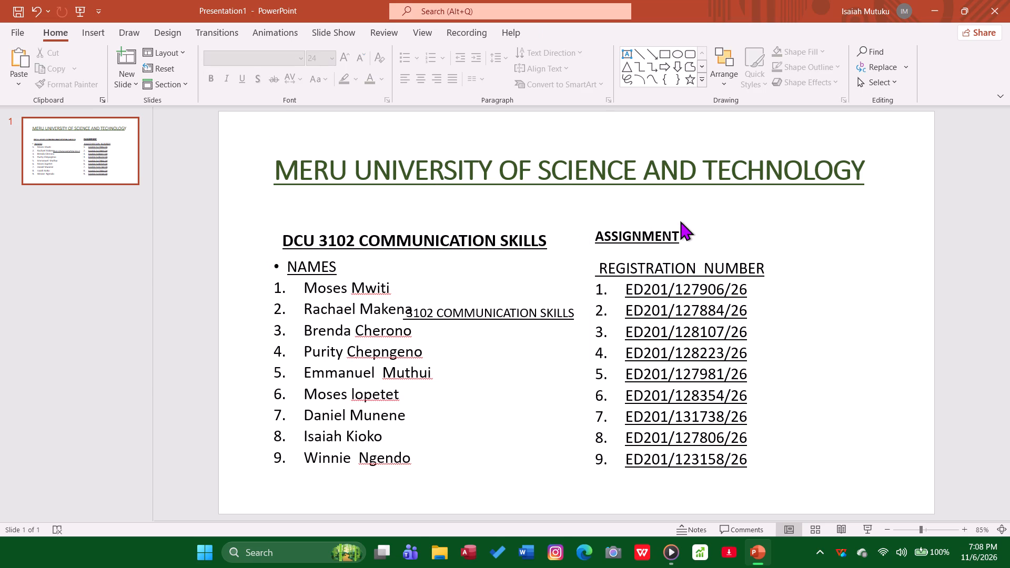
left_click(683, 235)
left_click(683, 235)
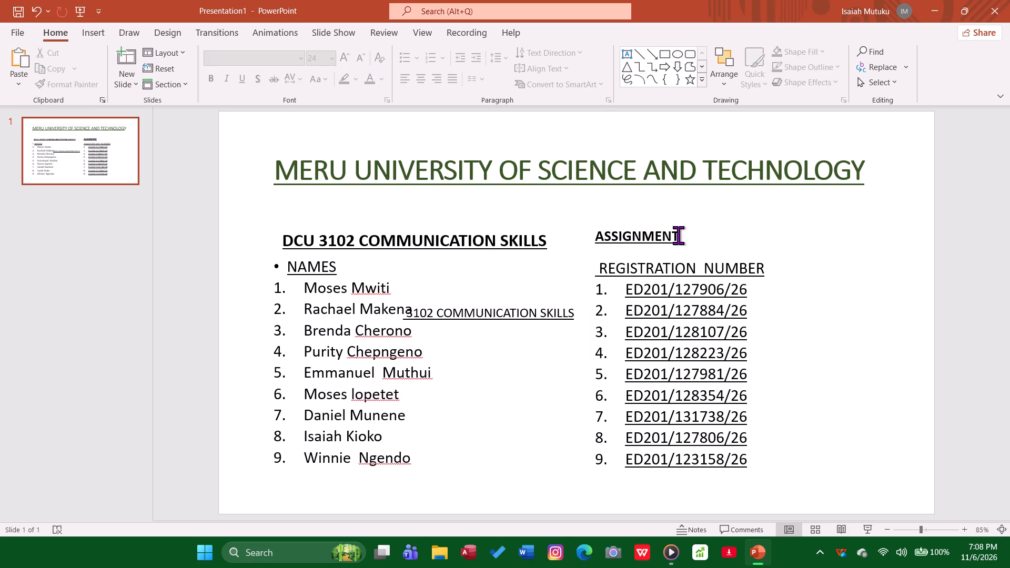
left_click(678, 235)
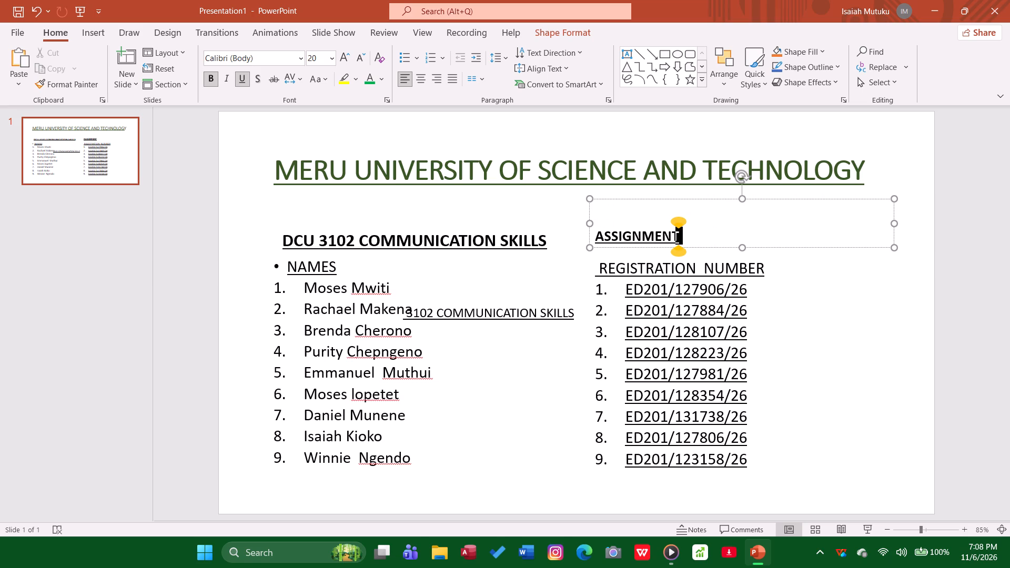
left_click_drag(898, 243, 897, 231)
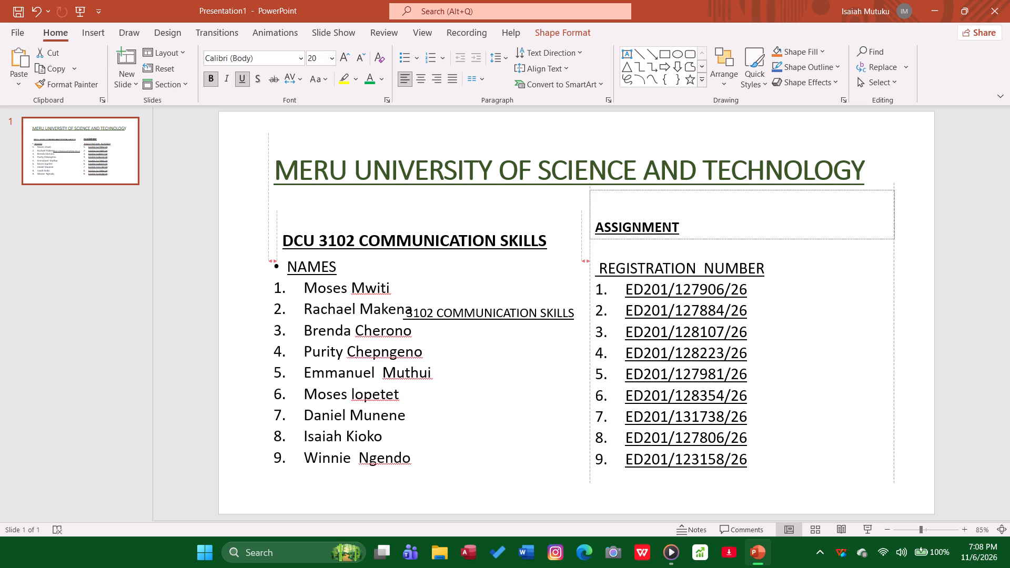
left_click_drag(897, 231, 856, 194)
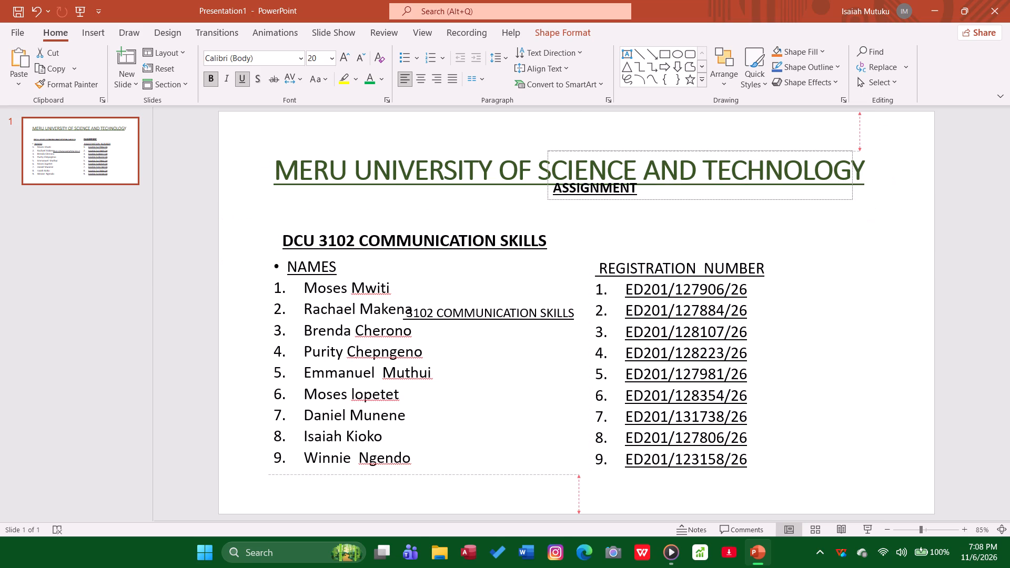
left_click_drag(856, 194, 829, 201)
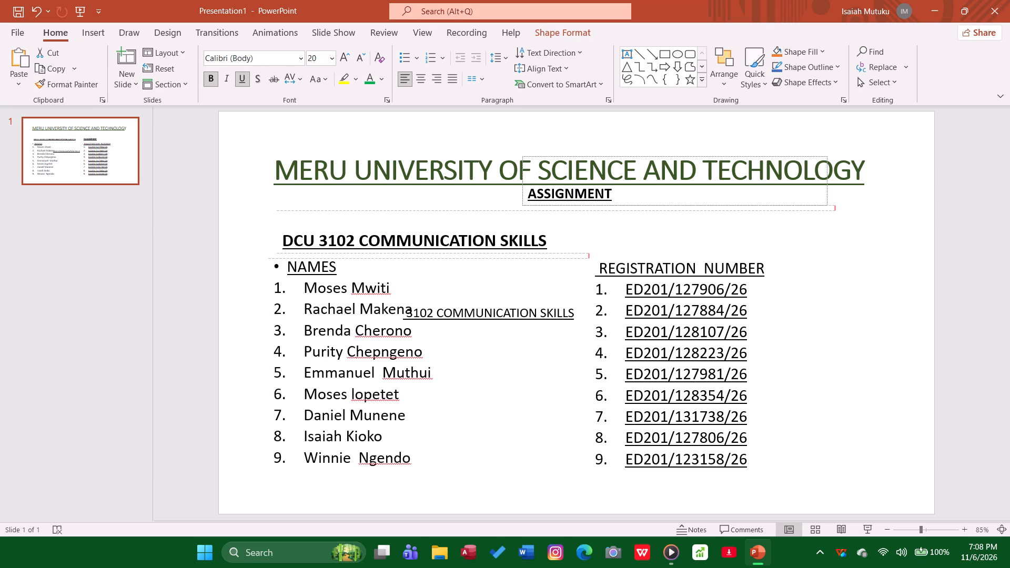
left_click_drag(829, 201, 837, 207)
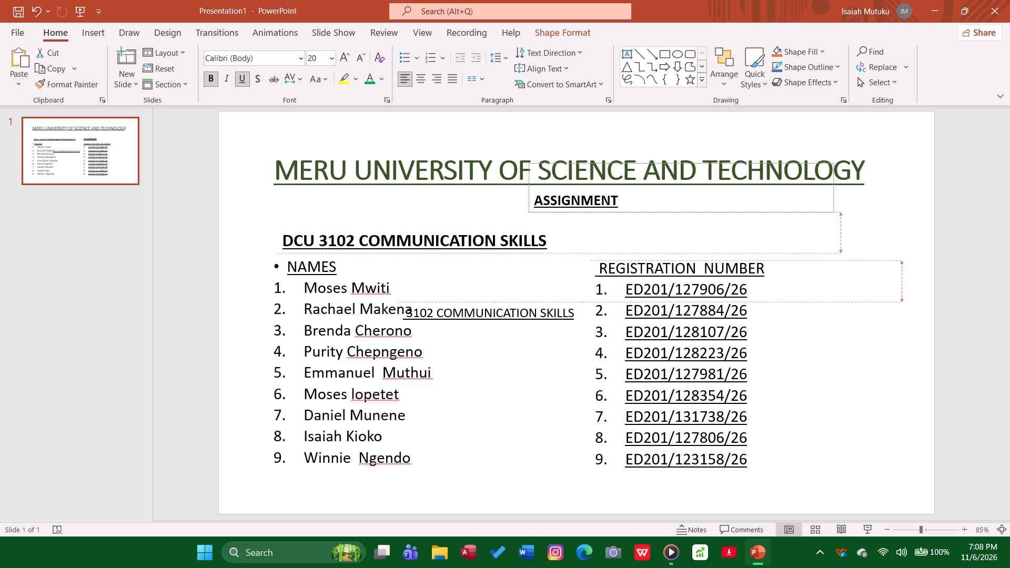
left_click_drag(837, 207, 822, 208)
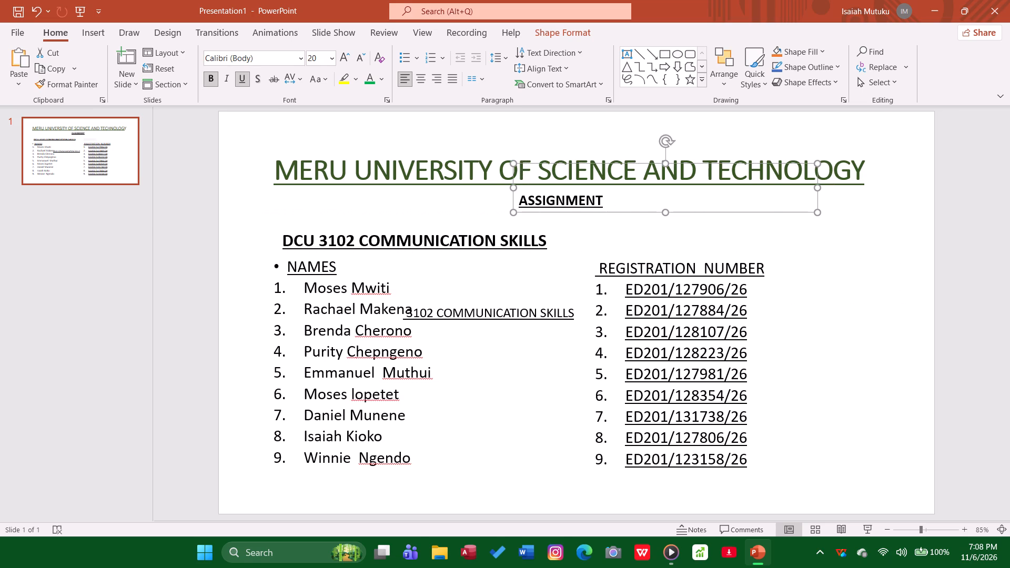
left_click(822, 208)
Move the DCU 3102 COMMUNICATION SKILLS heading to sit centred just below the ASSIGNMENT heading.
left_click(561, 238)
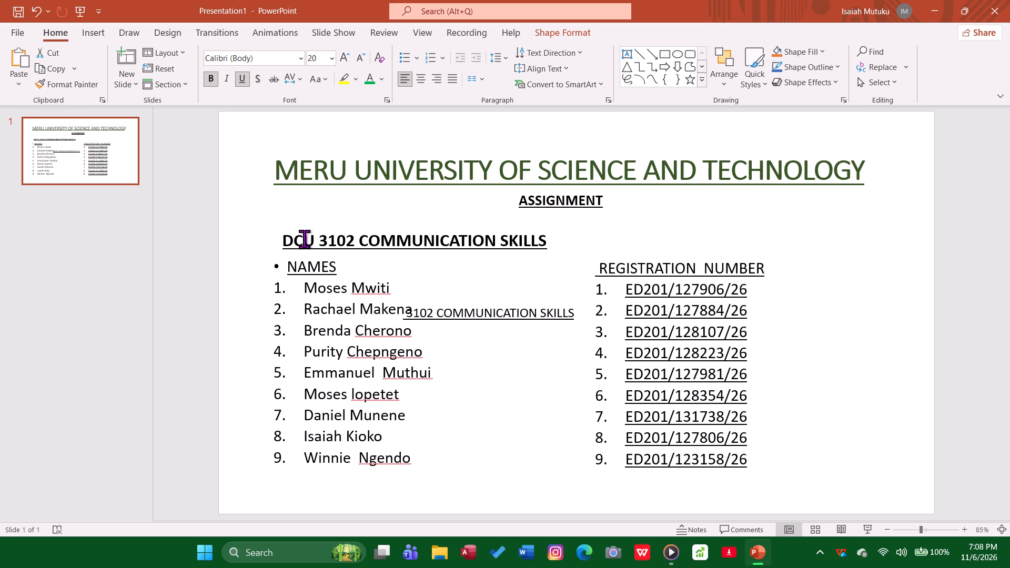
left_click_drag(284, 240, 292, 241)
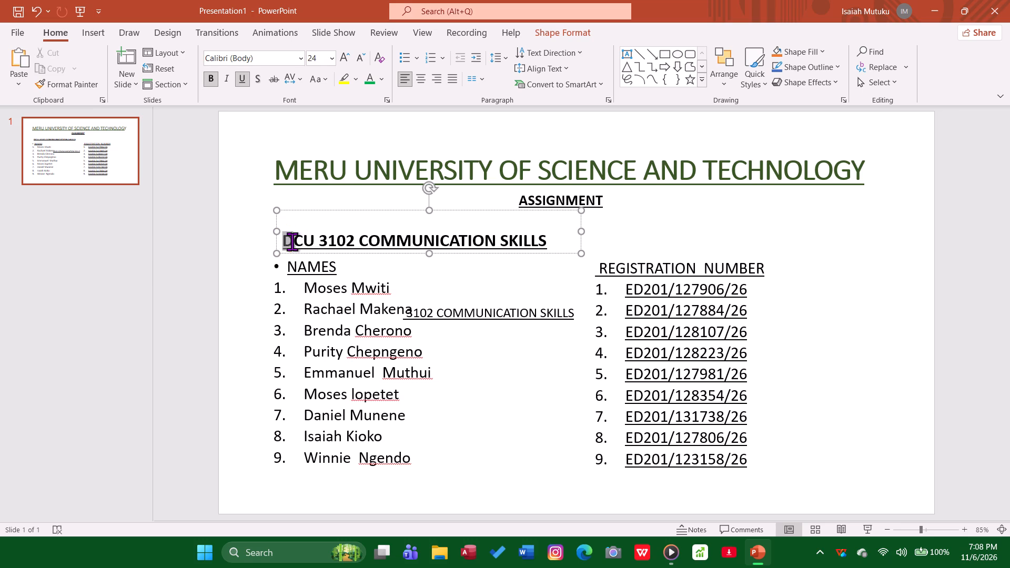
left_click_drag(292, 241, 541, 249)
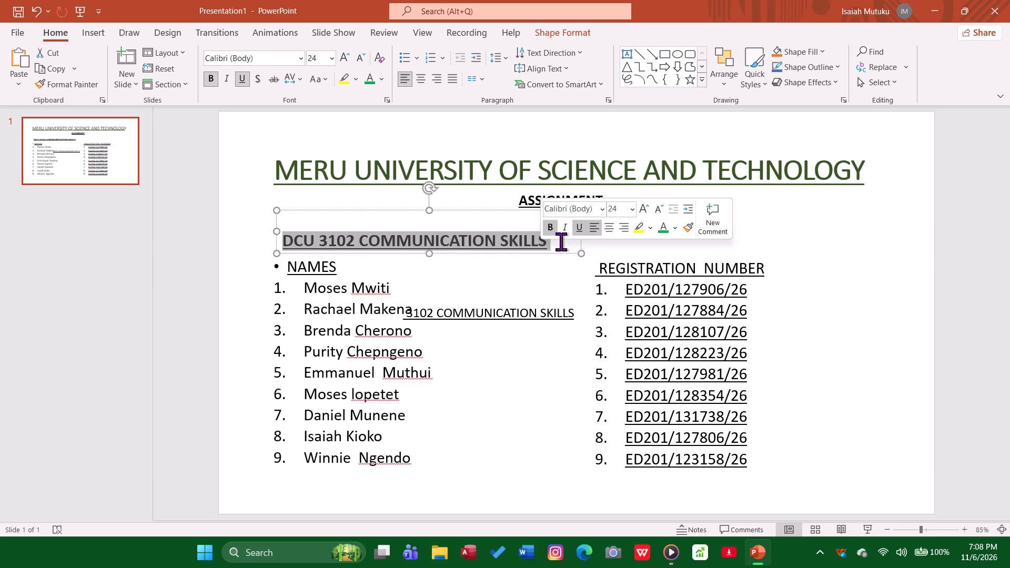
left_click(572, 247)
left_click(581, 238)
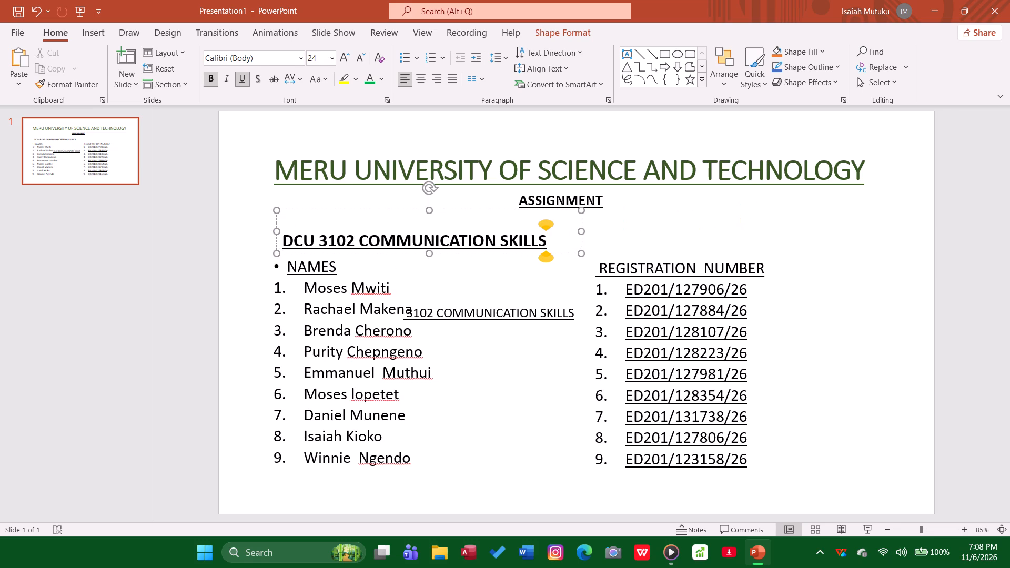
left_click_drag(581, 238, 605, 236)
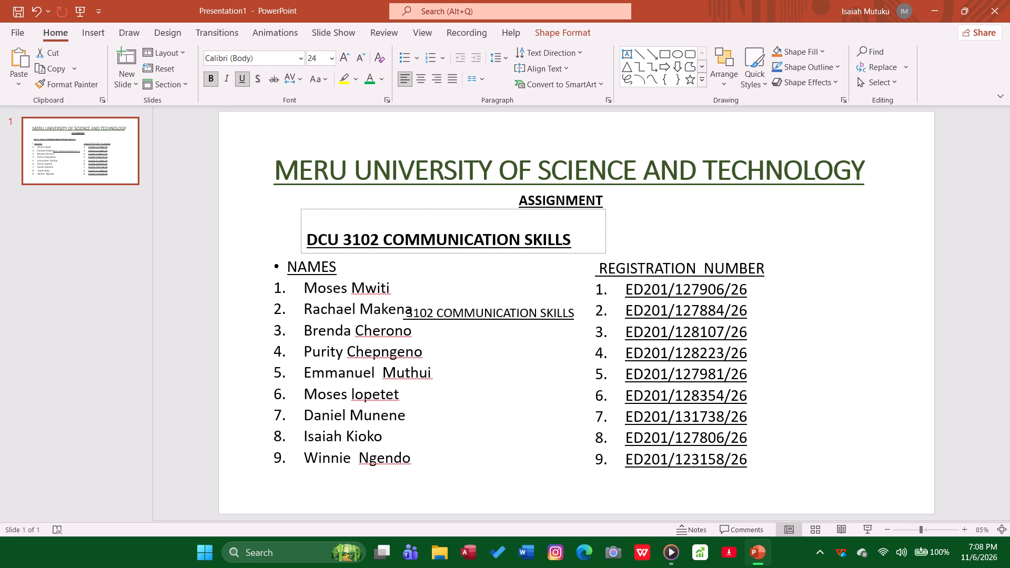
left_click_drag(605, 236, 699, 225)
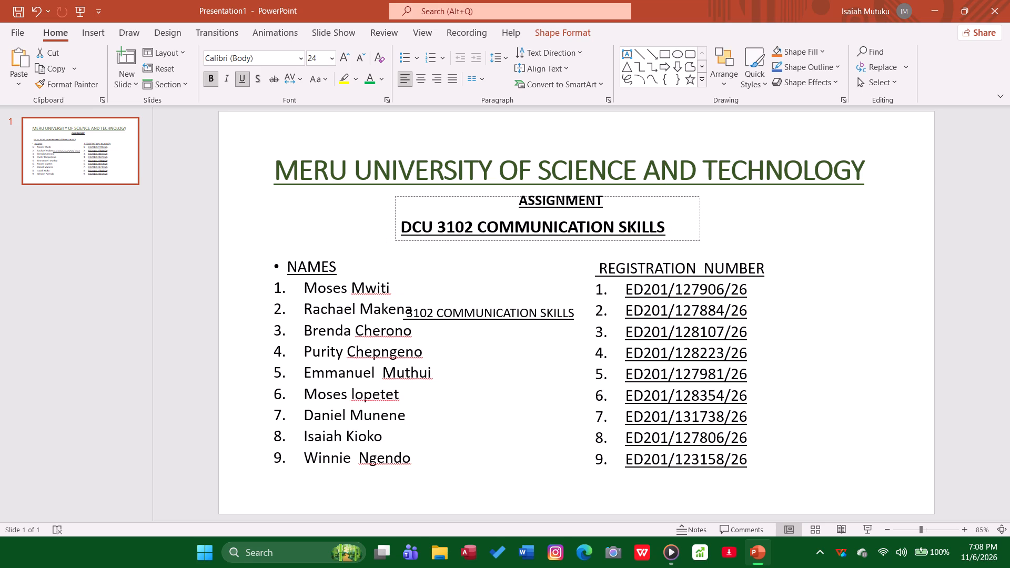
left_click_drag(699, 225, 712, 227)
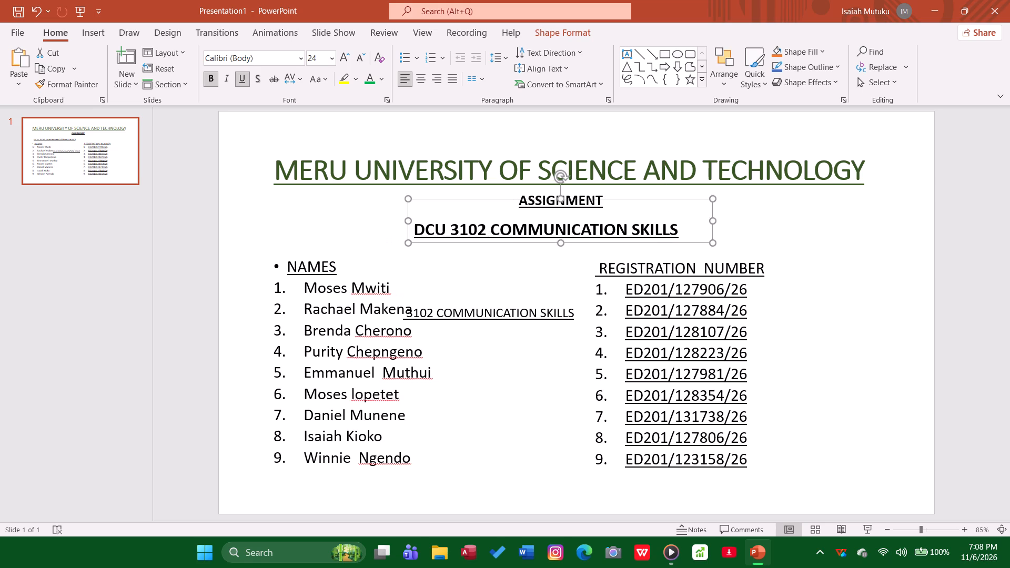
left_click(712, 227)
Change the NAMES heading above the student list to NAME and deselect the text box.
left_click(339, 271)
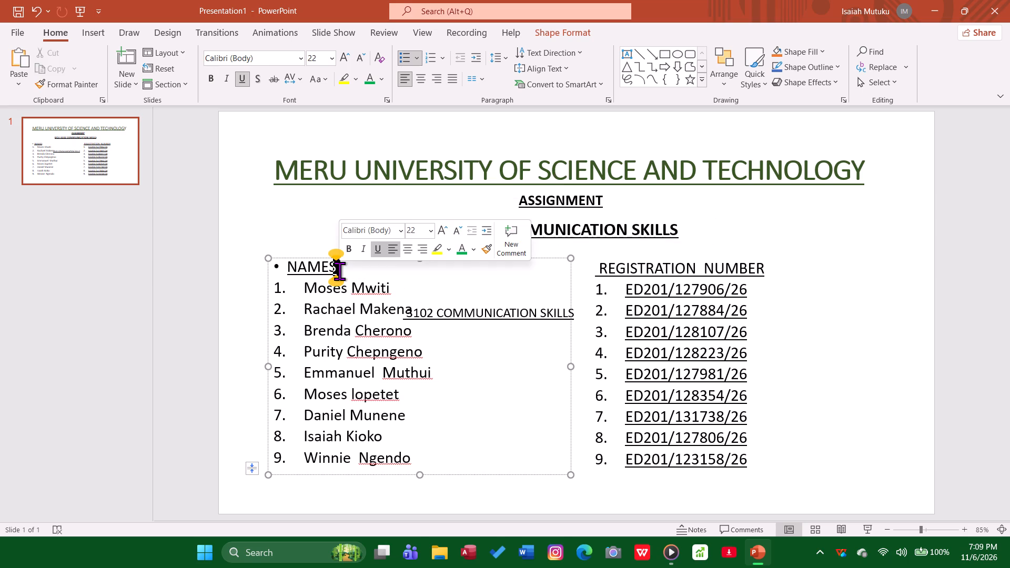
key("BackSpace")
left_click(174, 284)
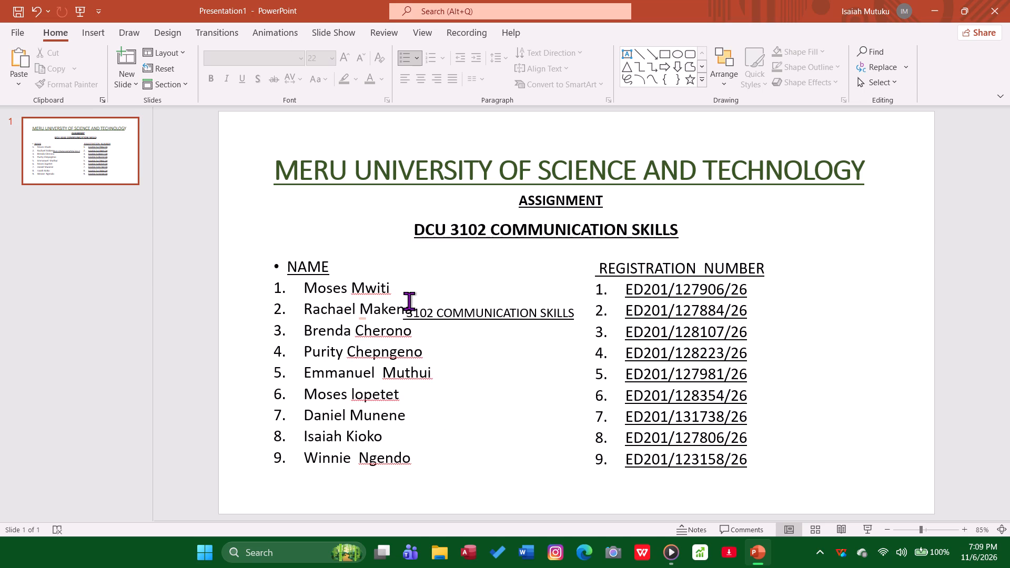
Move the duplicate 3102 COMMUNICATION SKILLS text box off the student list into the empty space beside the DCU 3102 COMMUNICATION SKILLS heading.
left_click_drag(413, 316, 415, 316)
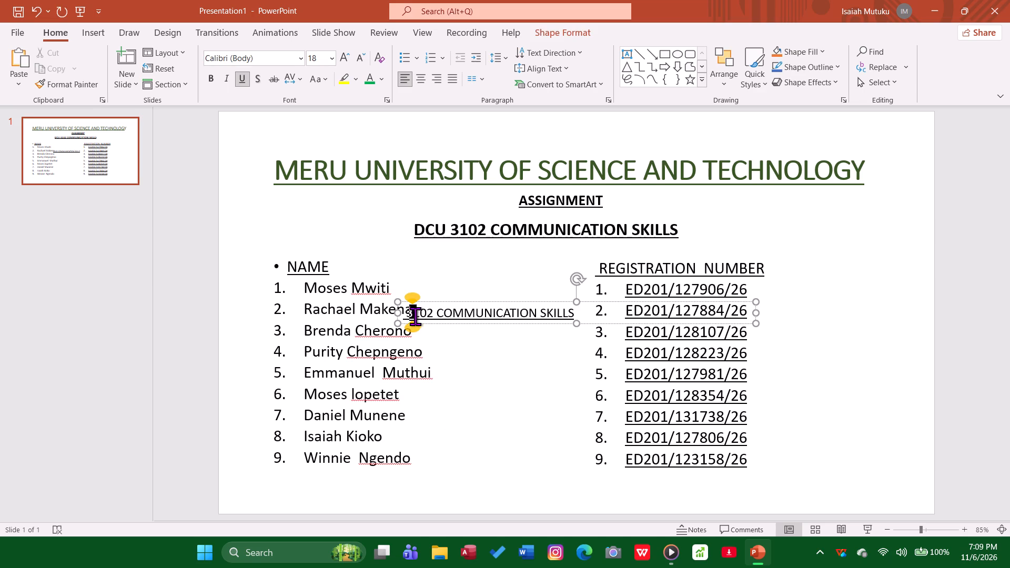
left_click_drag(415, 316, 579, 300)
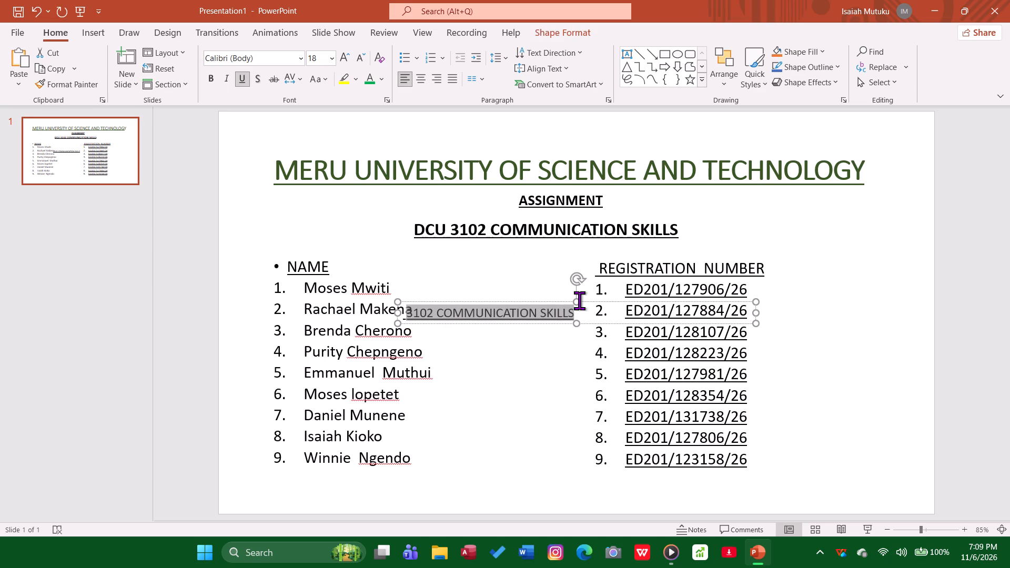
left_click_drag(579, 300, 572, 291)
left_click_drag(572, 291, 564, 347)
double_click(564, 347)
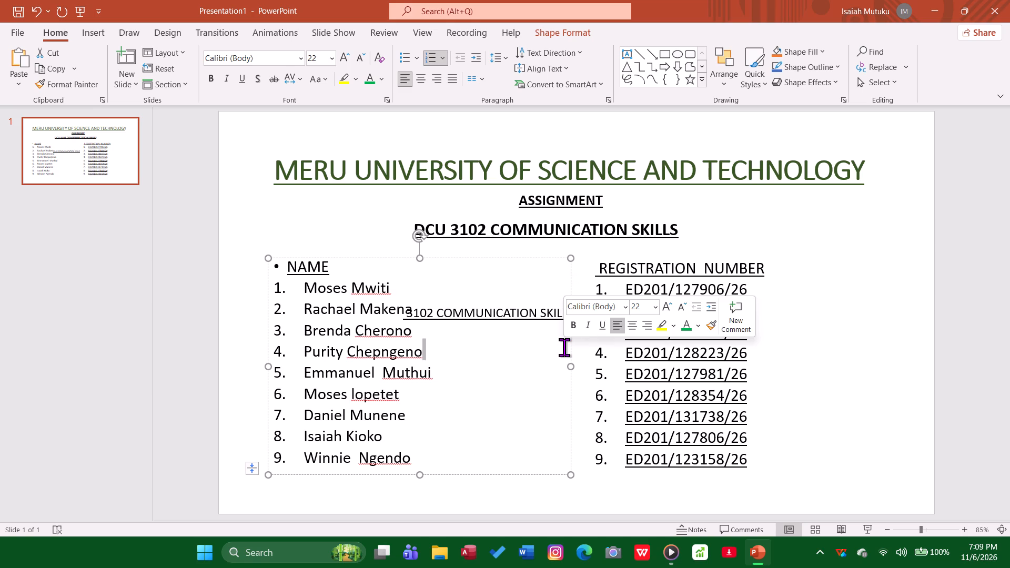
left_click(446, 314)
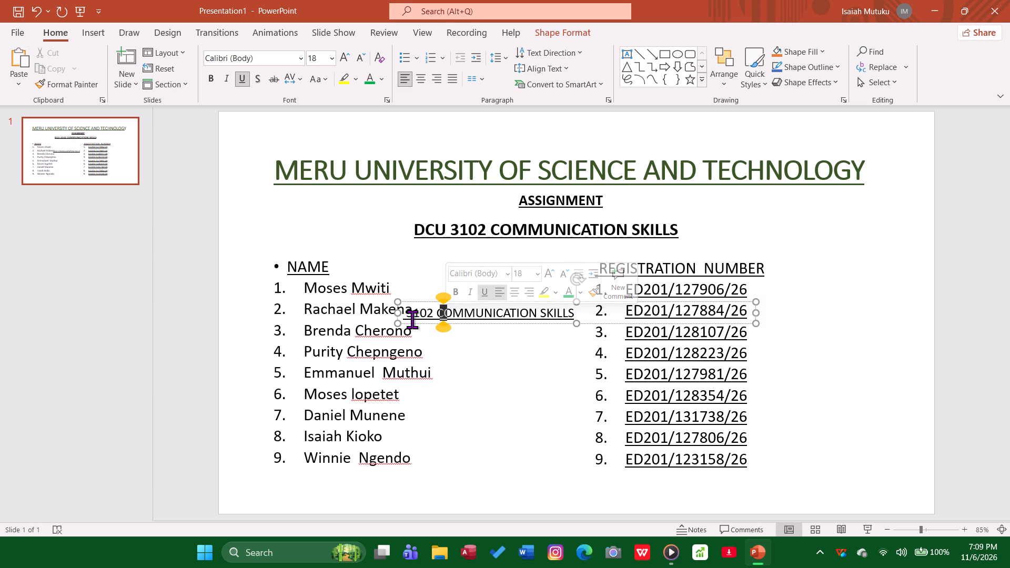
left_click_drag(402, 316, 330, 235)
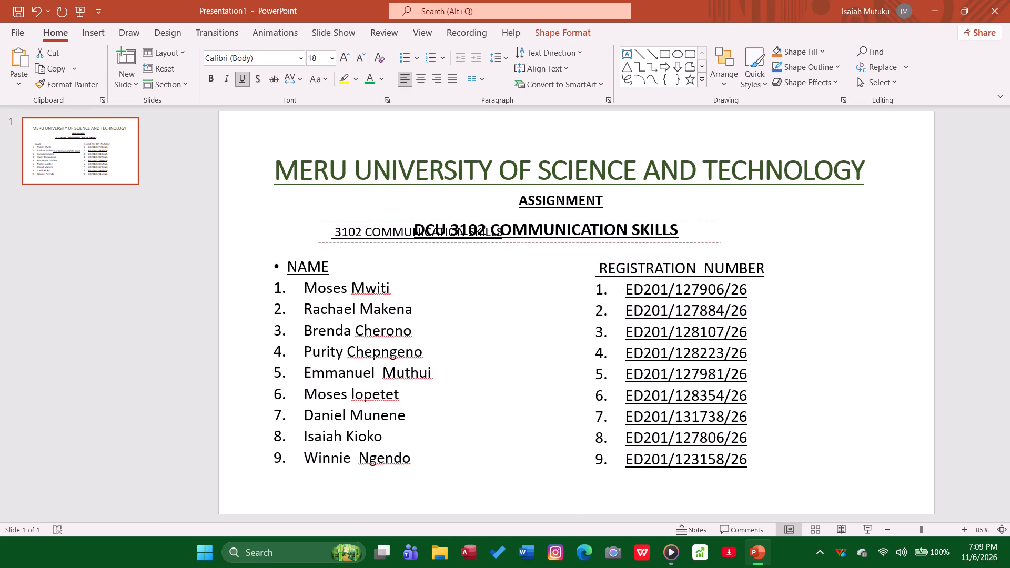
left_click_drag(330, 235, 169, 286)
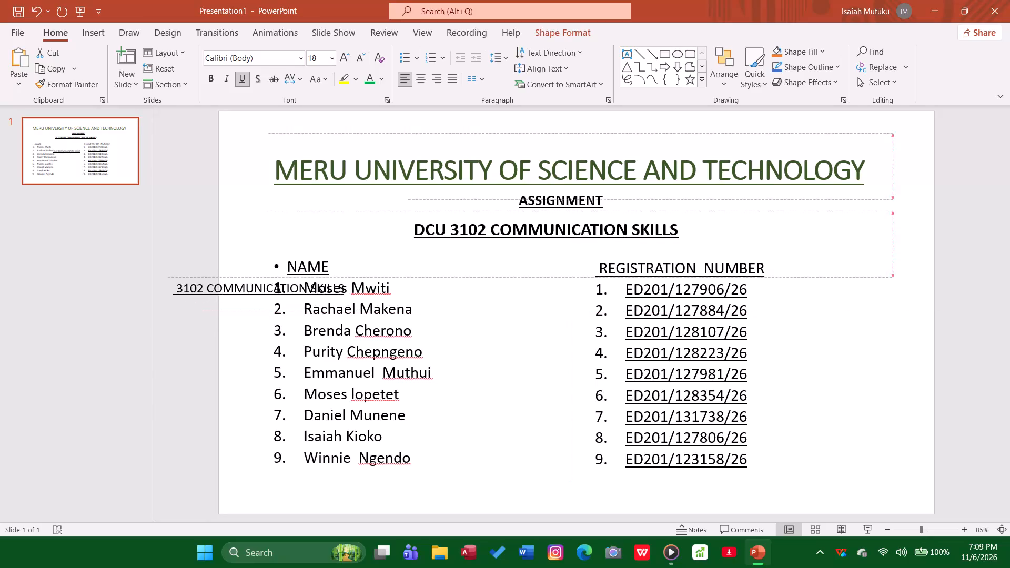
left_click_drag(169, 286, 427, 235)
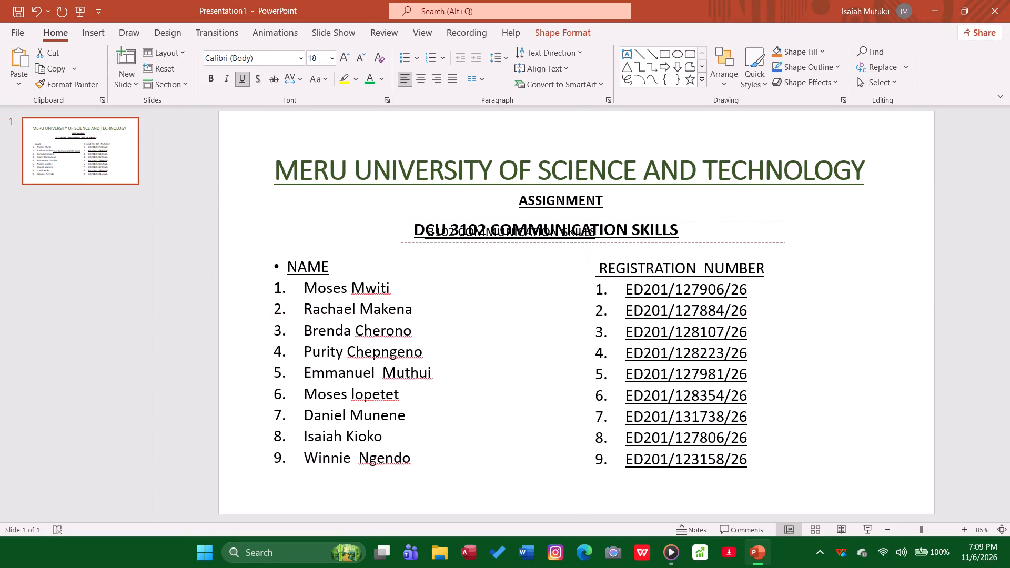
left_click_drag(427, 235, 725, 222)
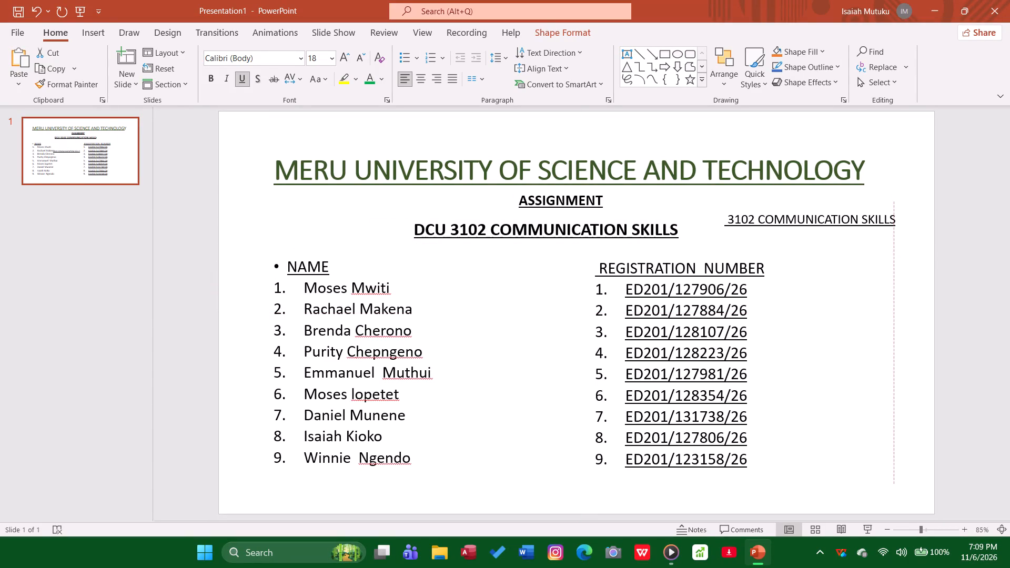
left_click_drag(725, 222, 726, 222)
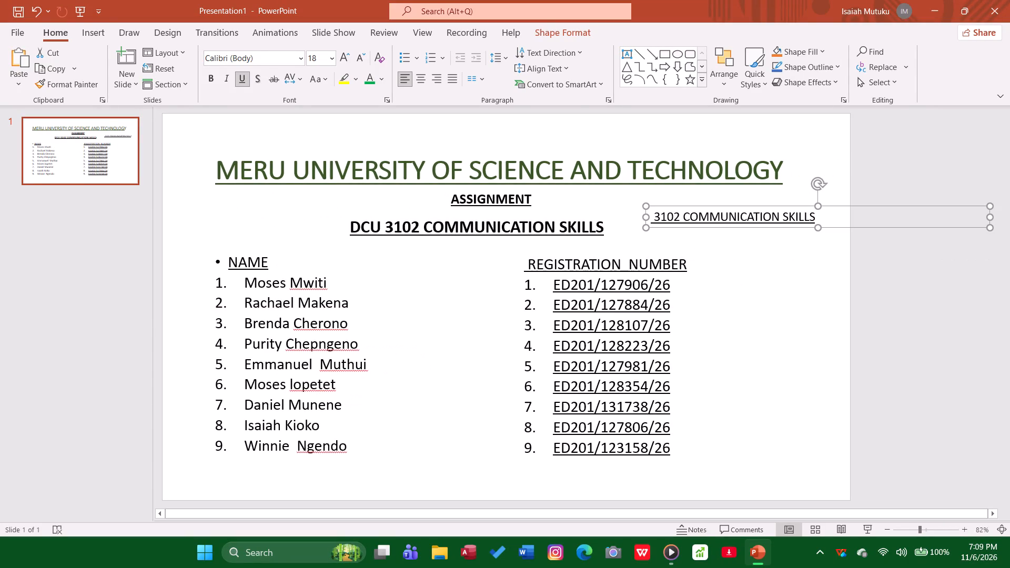
Delete all text of the duplicate non-bold 3102 COMMUNICATION SKILLS text box so that the leftover box is removed from the slide.
left_click(810, 216)
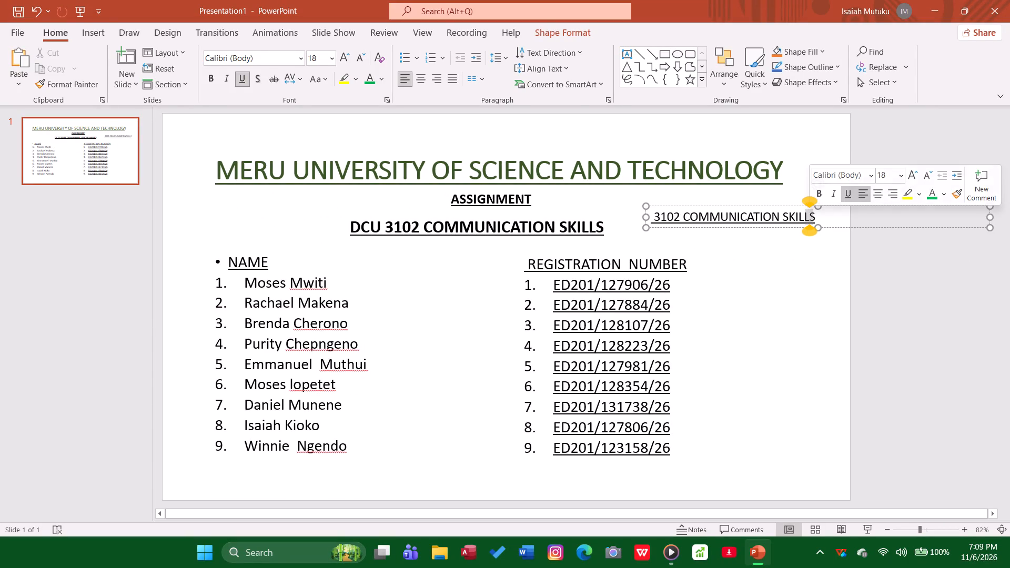
left_click(821, 220)
left_click(816, 215)
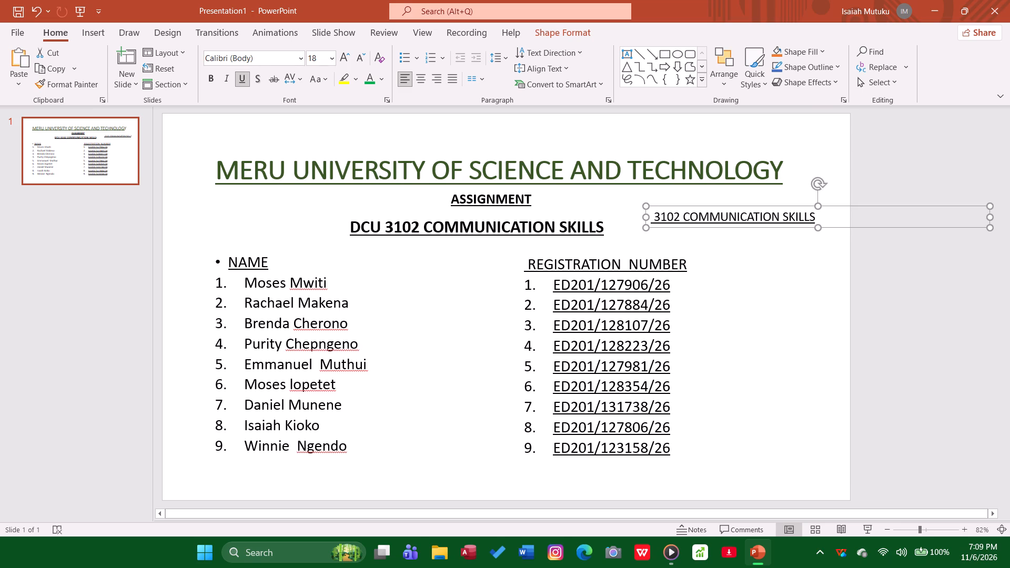
left_click(809, 214)
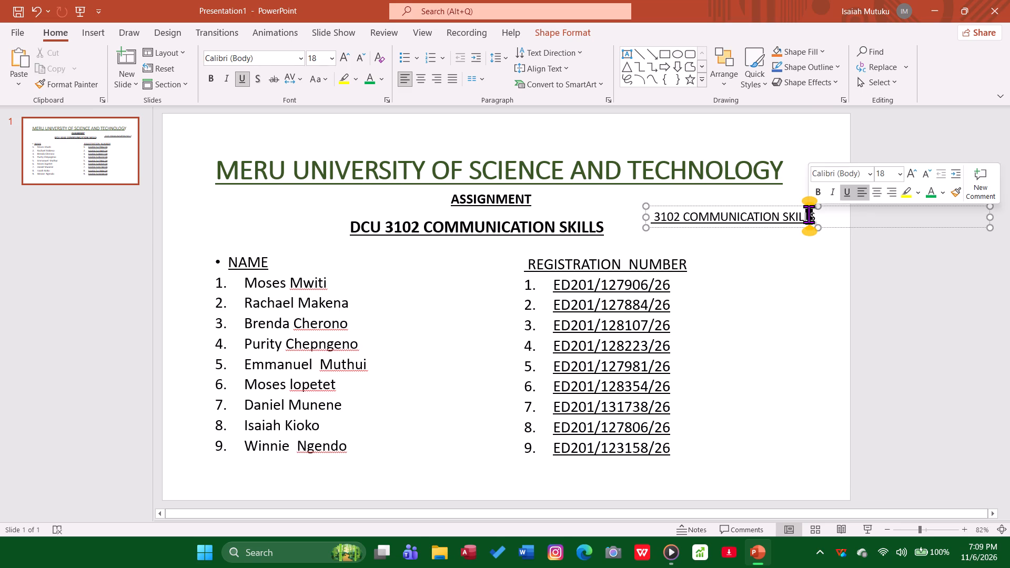
key("BackSpace")
key("BackSpace")
key("BackSpace")
key("BackSpace")
key("BackSpace")
key("BackSpace")
key("BackSpace")
key("BackSpace")
key("BackSpace")
key("BackSpace")
key("BackSpace")
key("BackSpace")
key("BackSpace")
key("BackSpace")
key("BackSpace")
key("BackSpace")
key("BackSpace")
key("BackSpace")
key("BackSpace")
key("BackSpace")
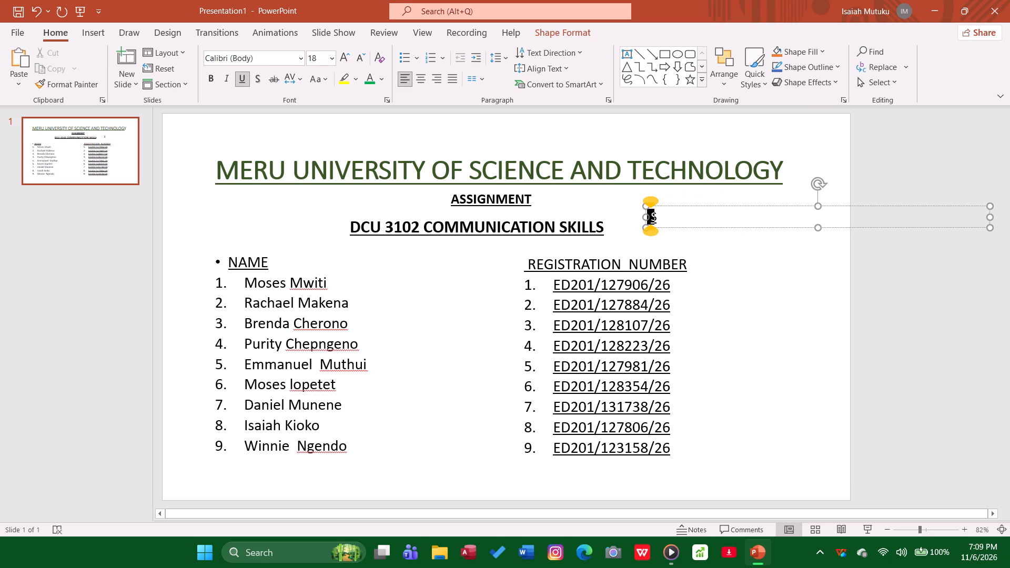
left_click(663, 217)
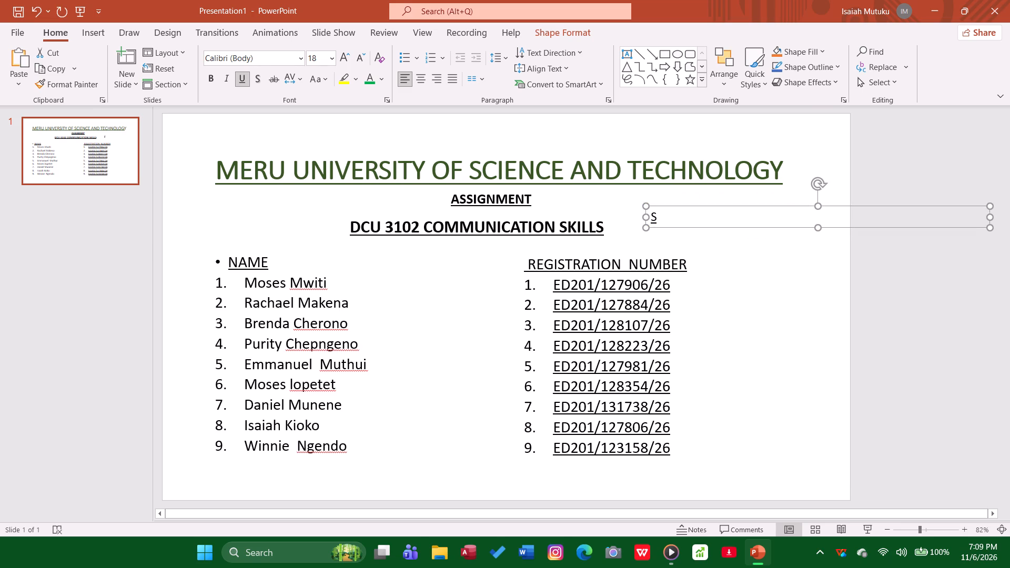
key("BackSpace")
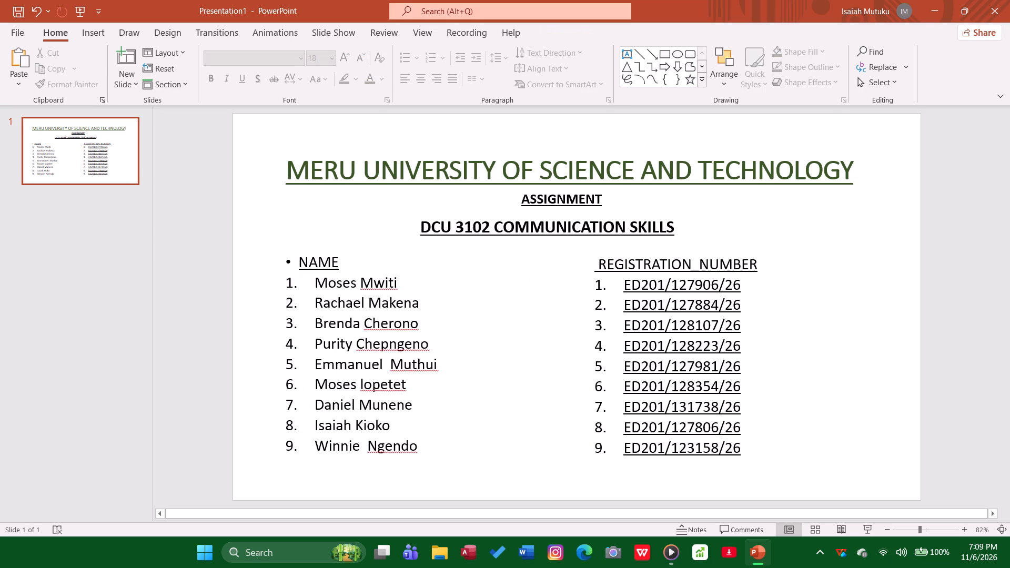
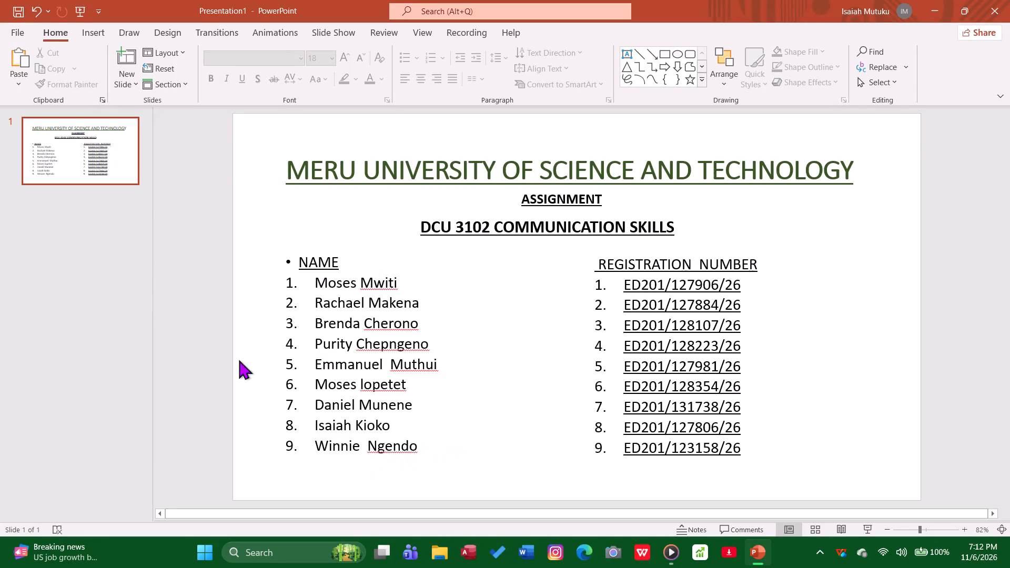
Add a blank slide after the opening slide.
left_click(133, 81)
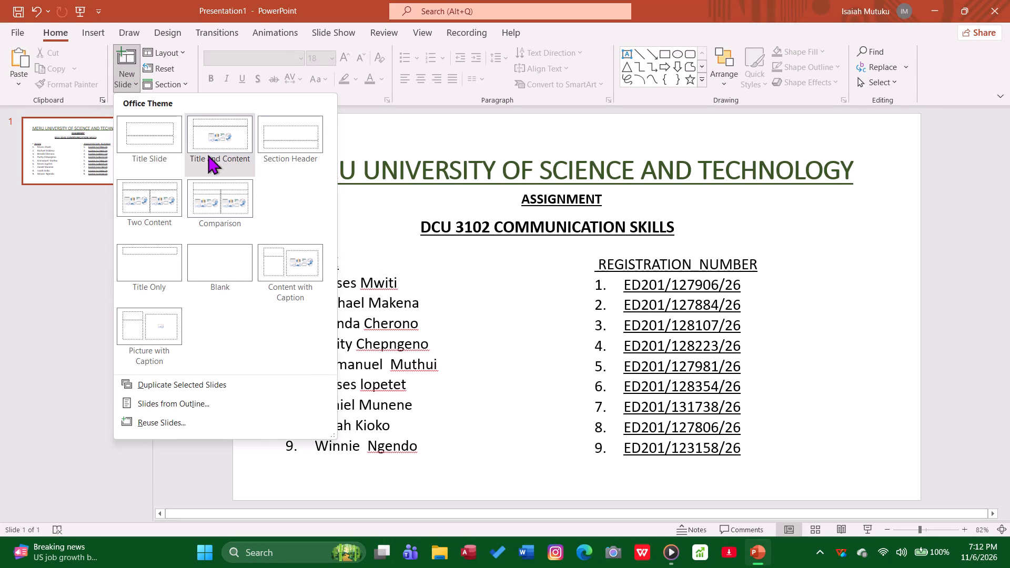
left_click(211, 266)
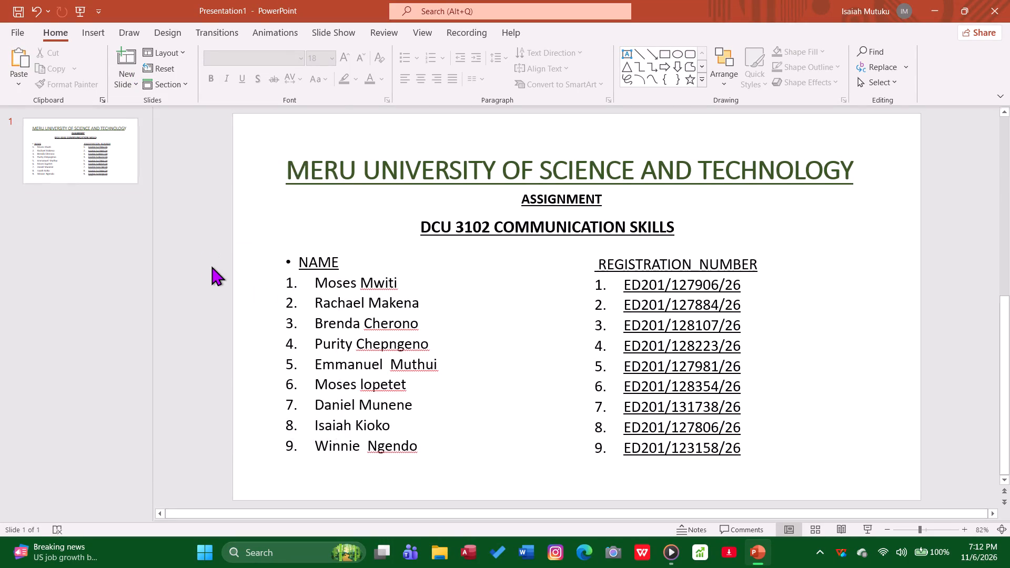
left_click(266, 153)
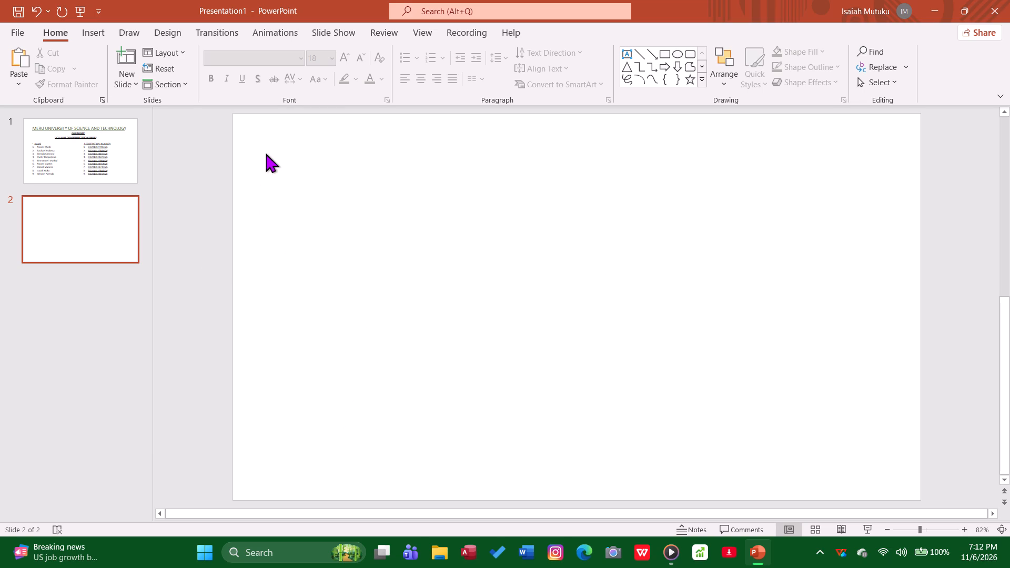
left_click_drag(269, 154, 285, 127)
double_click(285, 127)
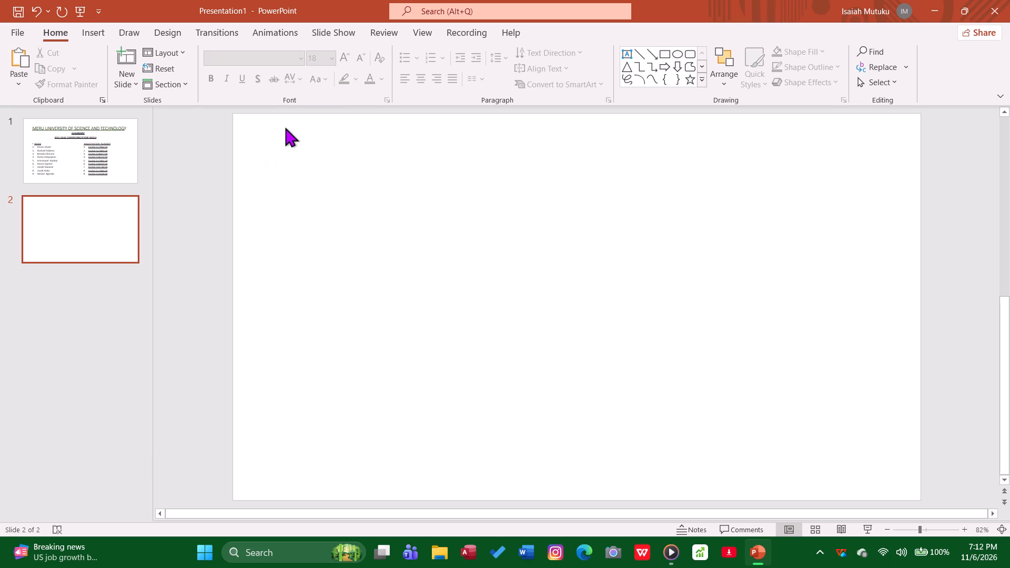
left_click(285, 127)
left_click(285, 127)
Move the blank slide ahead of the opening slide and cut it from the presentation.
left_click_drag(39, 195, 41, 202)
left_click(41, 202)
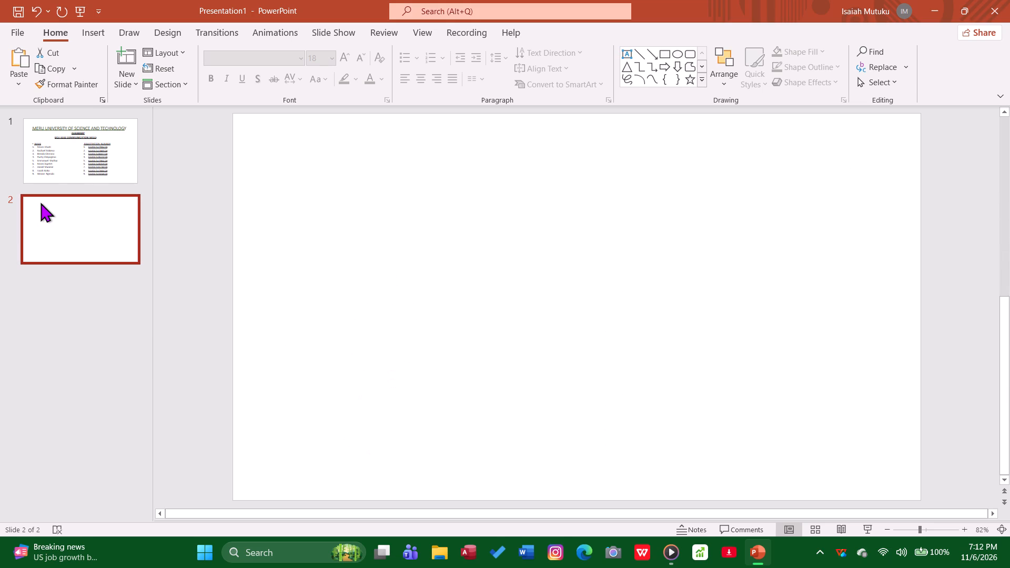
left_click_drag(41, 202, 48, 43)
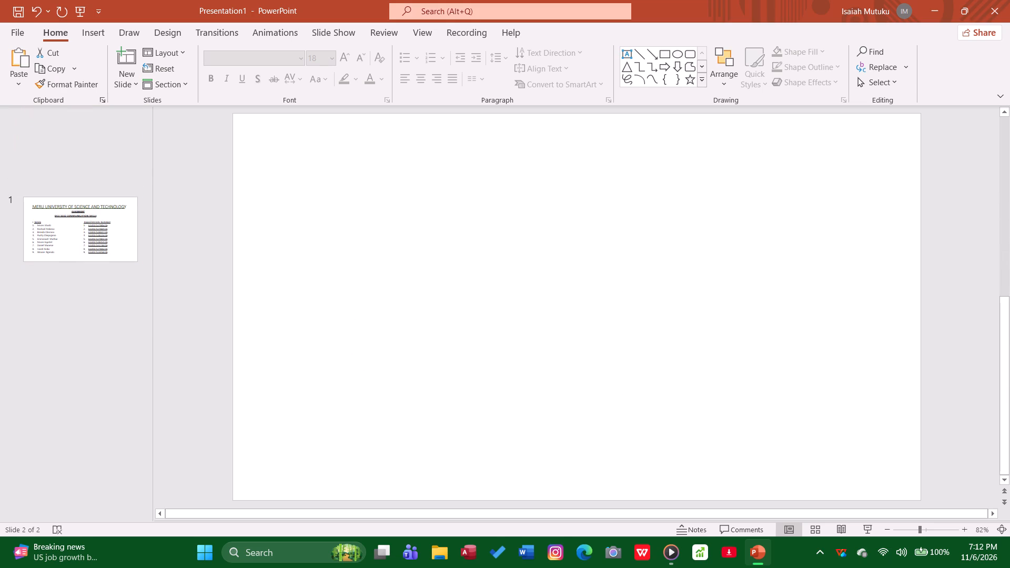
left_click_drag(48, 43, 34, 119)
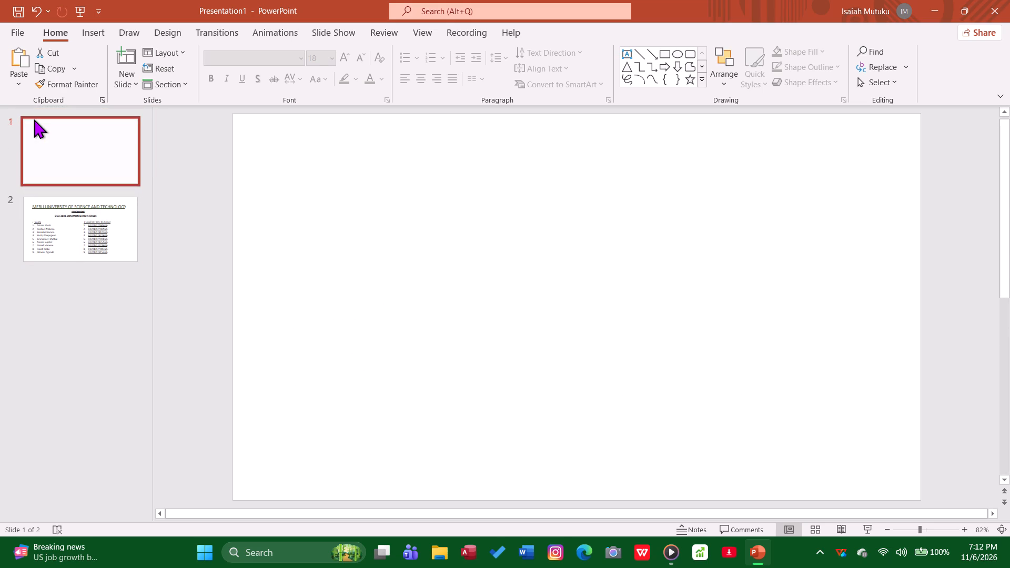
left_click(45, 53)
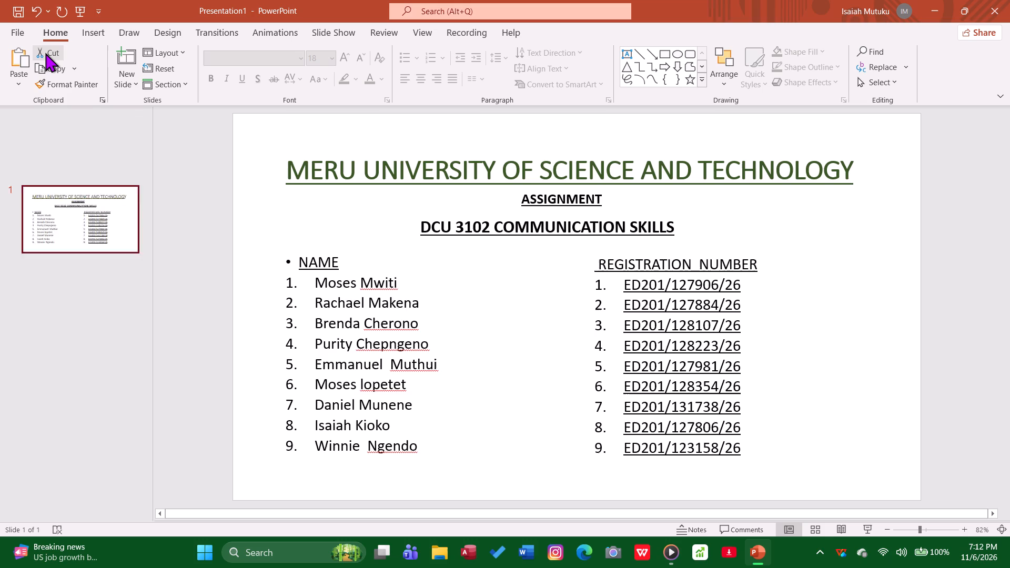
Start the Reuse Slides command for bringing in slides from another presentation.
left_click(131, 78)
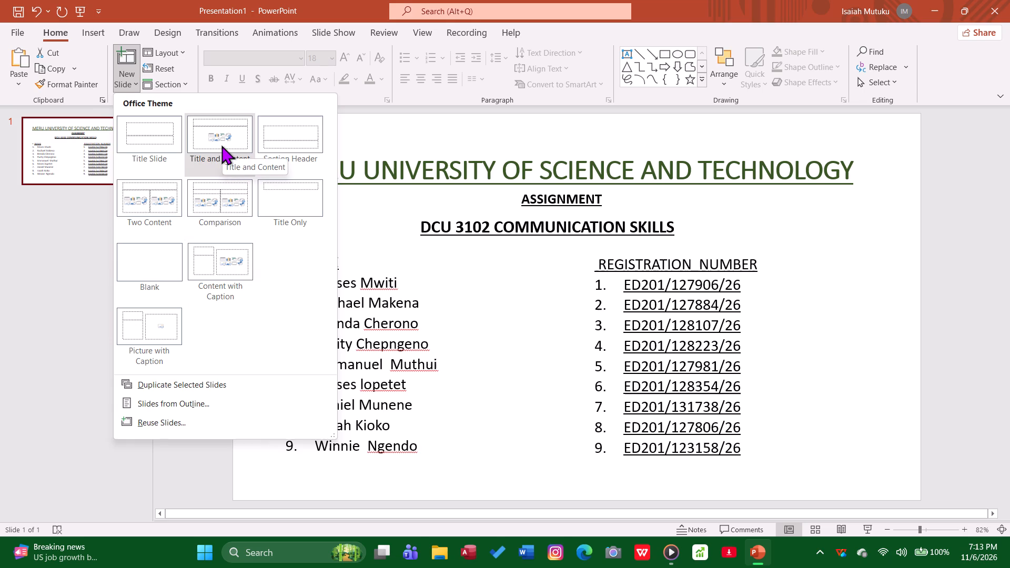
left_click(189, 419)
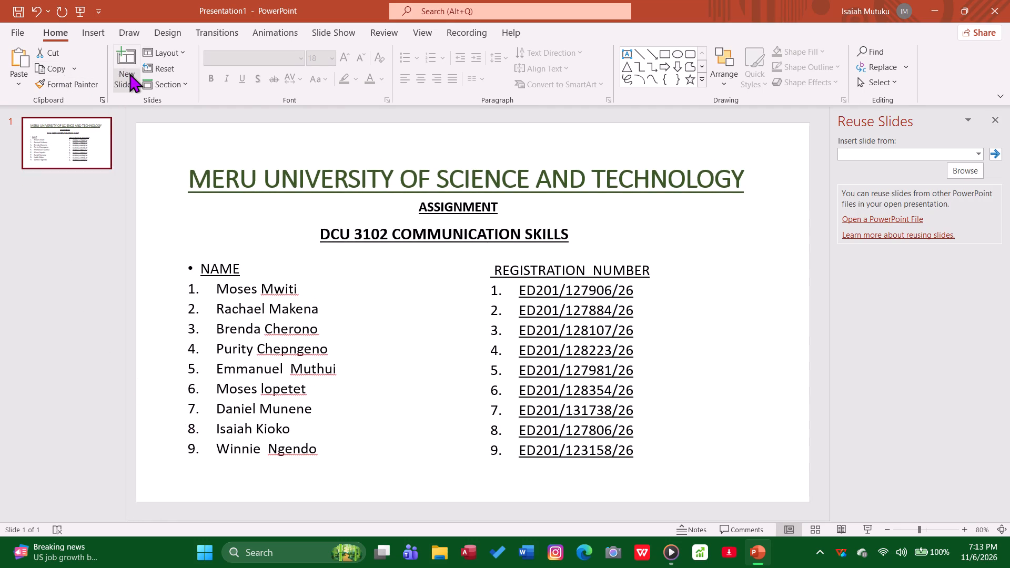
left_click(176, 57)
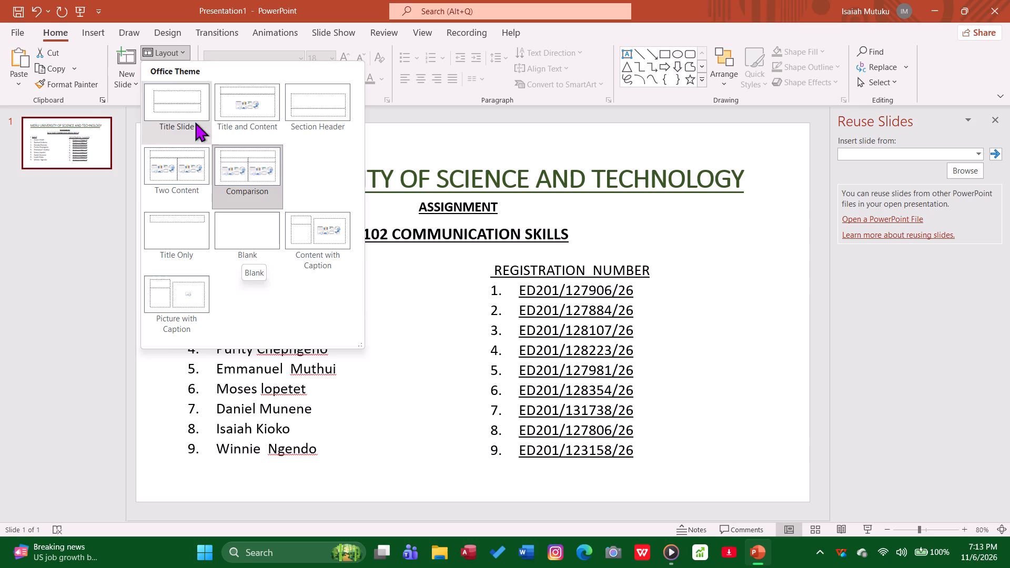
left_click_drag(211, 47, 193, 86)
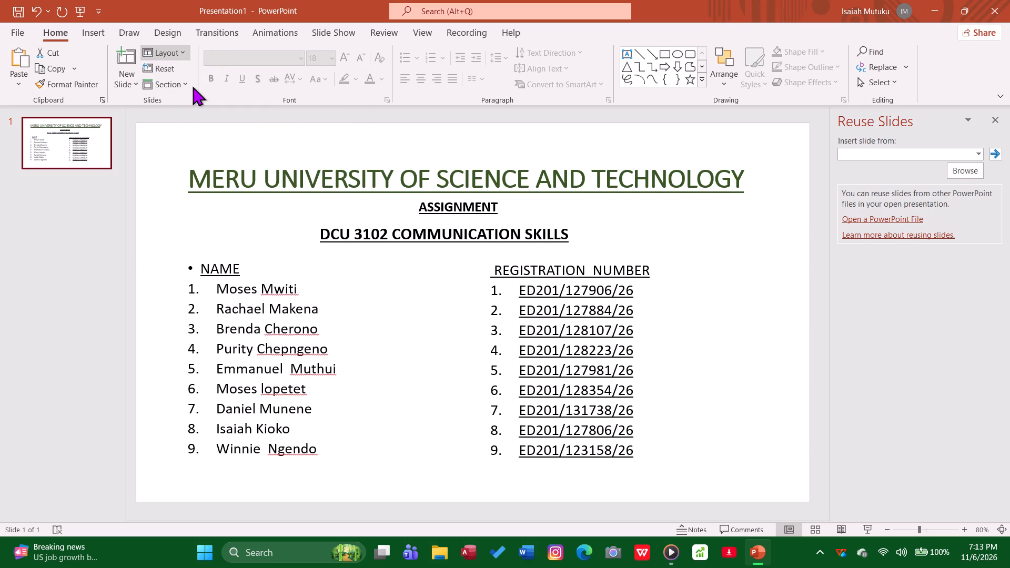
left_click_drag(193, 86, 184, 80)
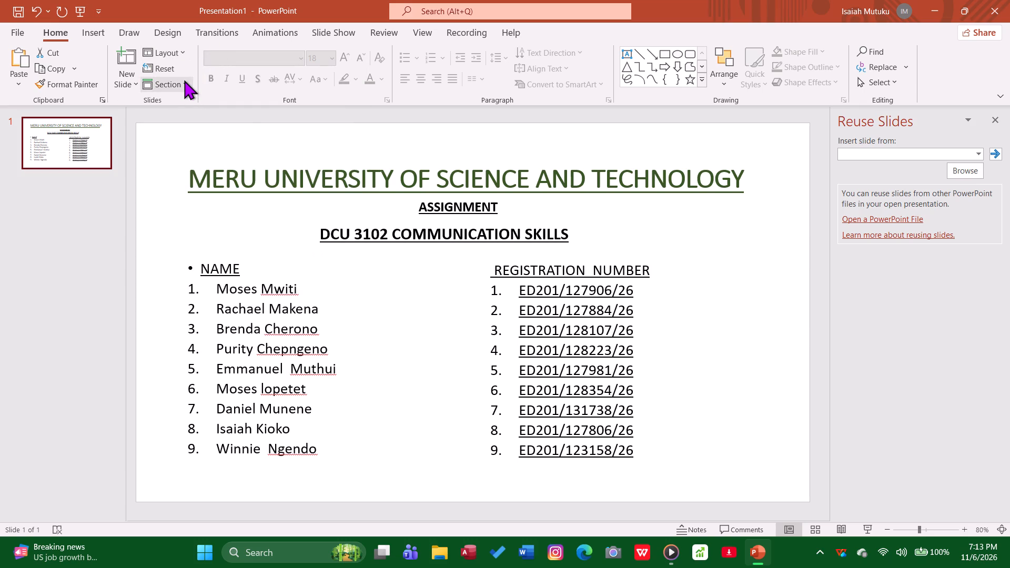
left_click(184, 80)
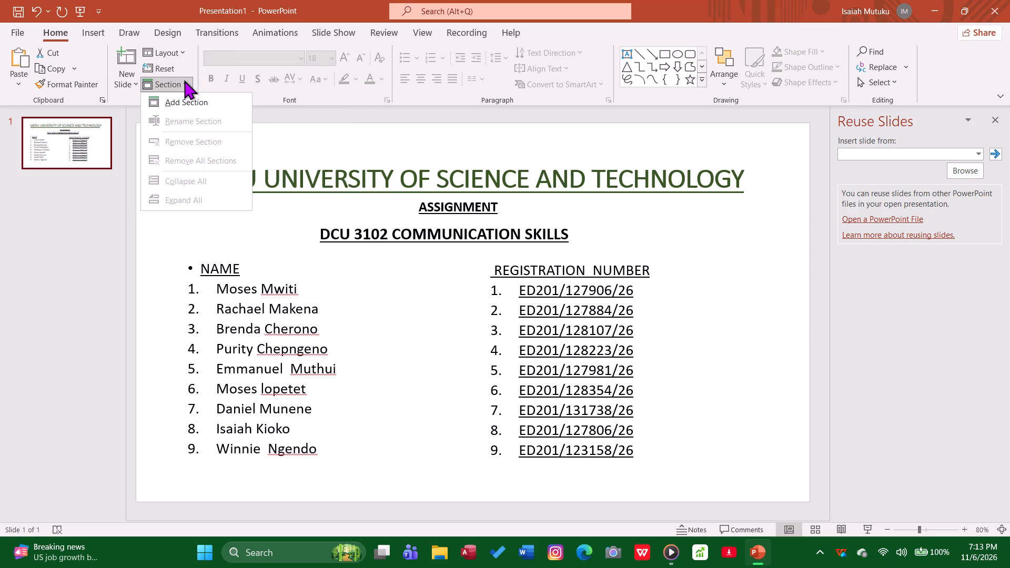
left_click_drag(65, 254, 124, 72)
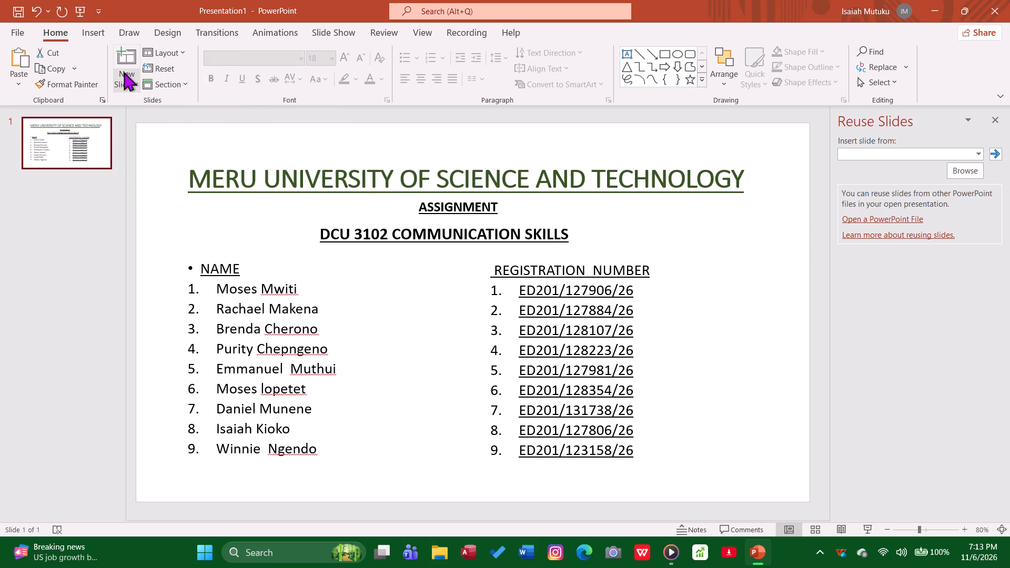
Add a new slide with the Title and Content layout after the opening slide.
left_click_drag(124, 72, 139, 87)
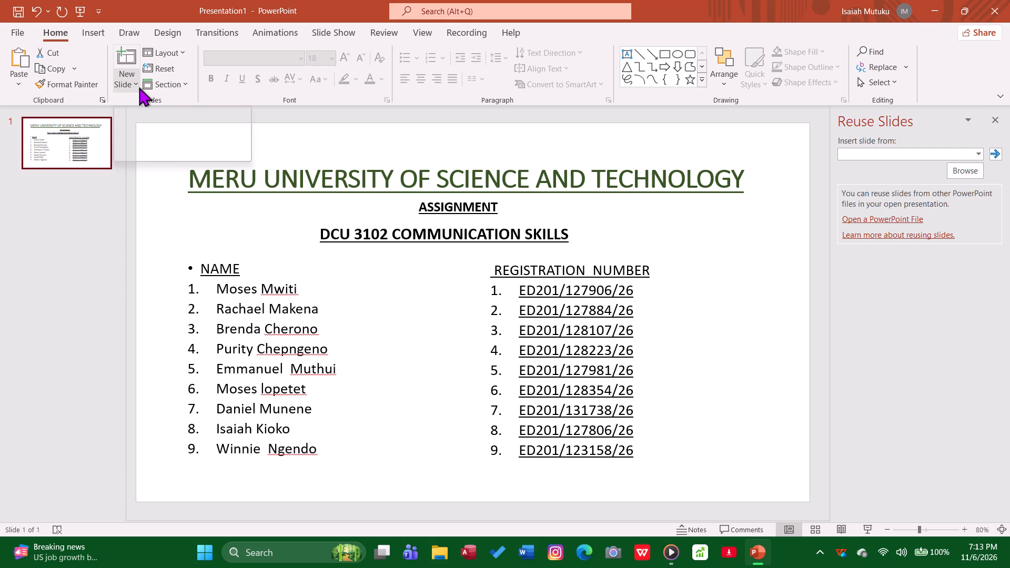
left_click(139, 87)
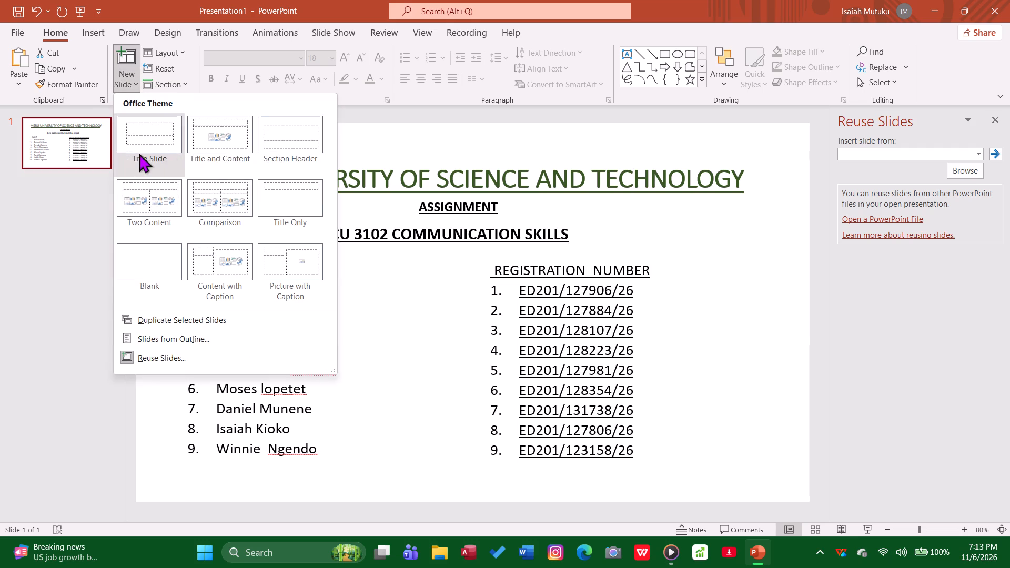
left_click(209, 142)
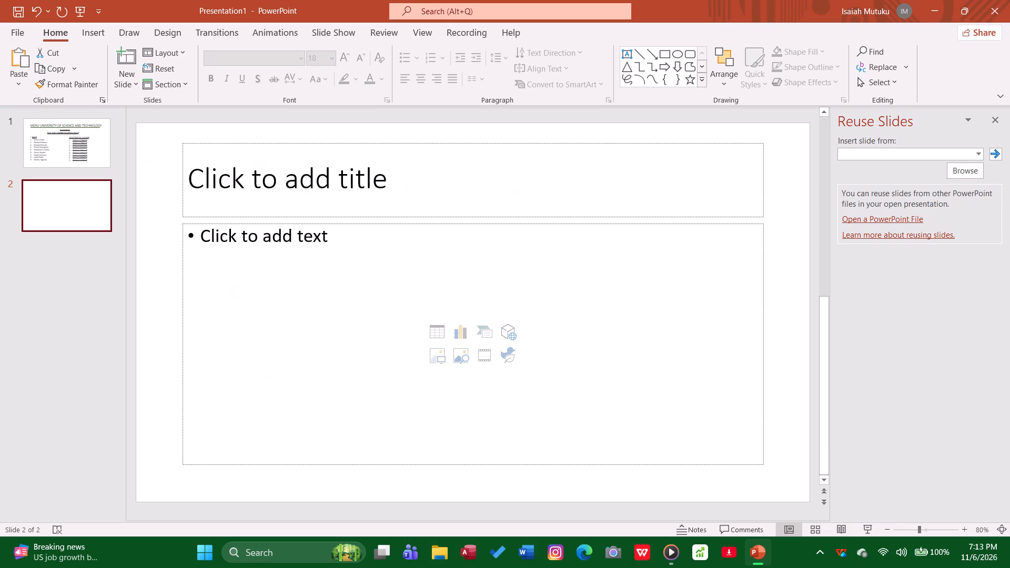
Enter QUESTION ONE as the title of the second slide.
left_click(180, 179)
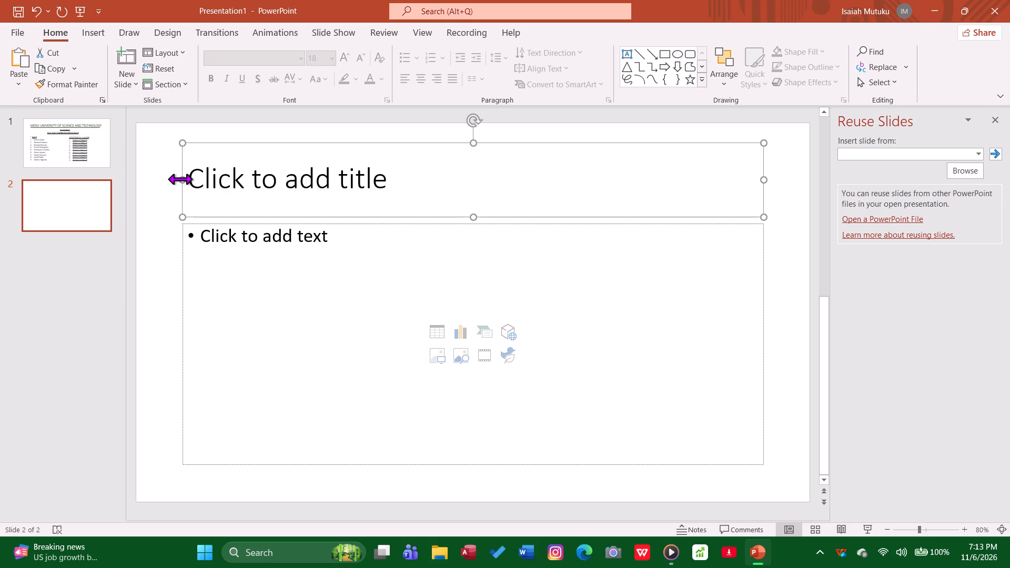
key("1")
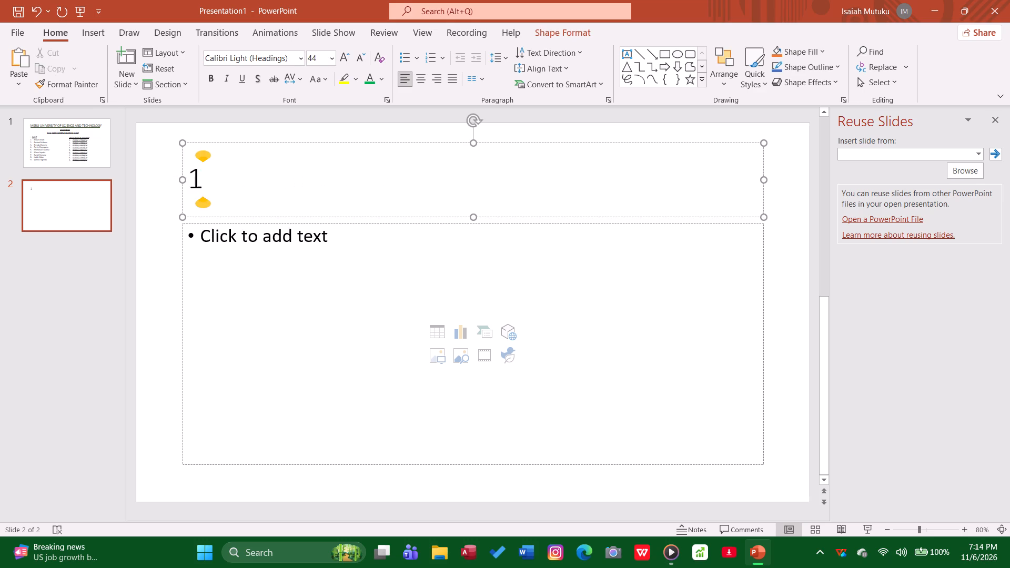
key("period")
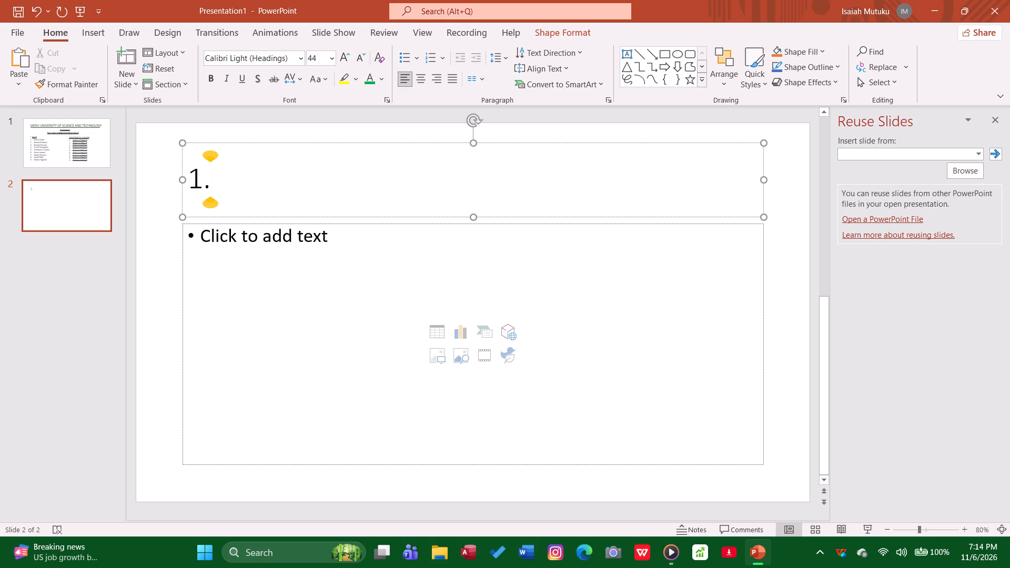
key("BackSpace")
key("BackSpace")
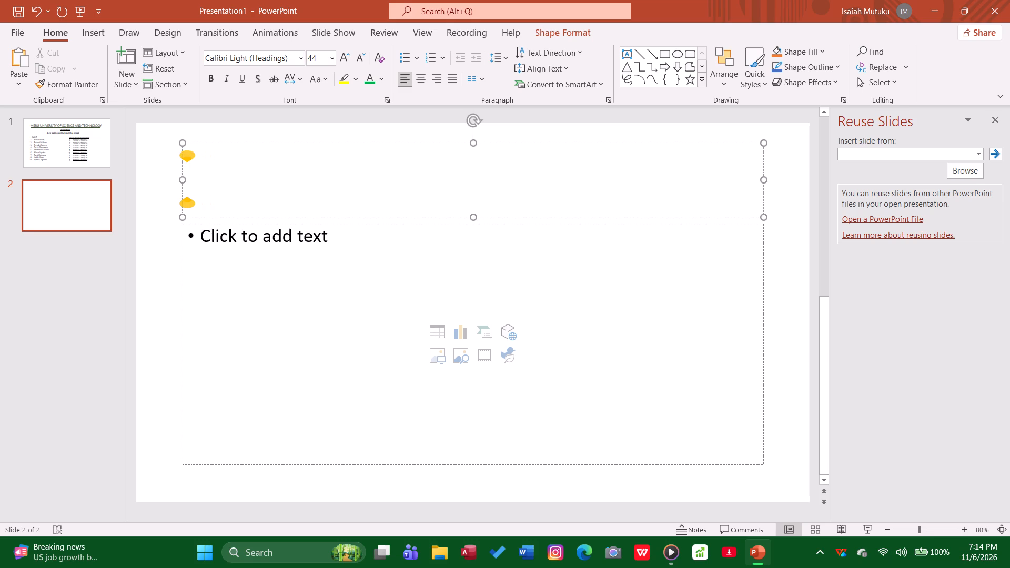
type("QUO")
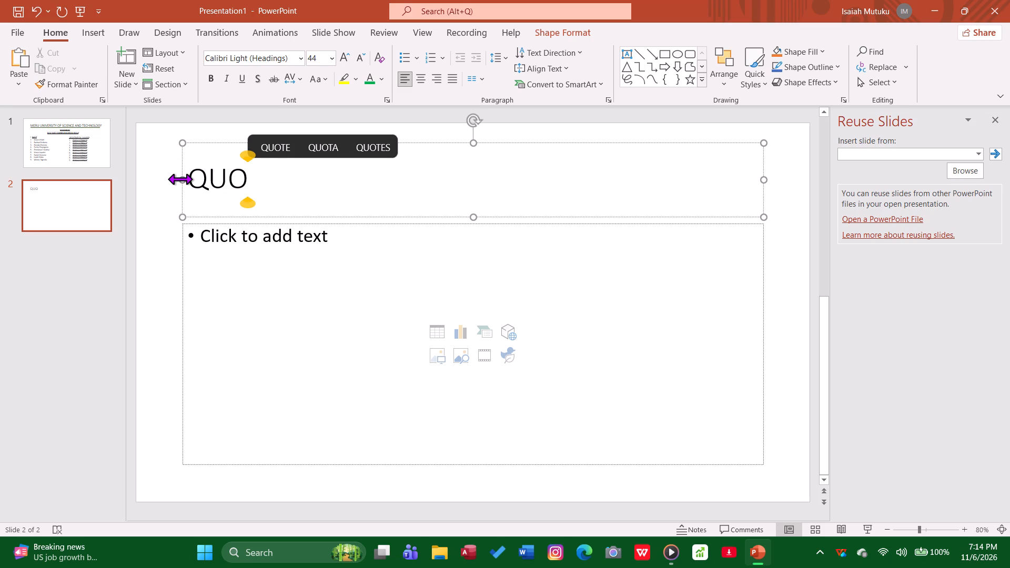
key("BackSpace")
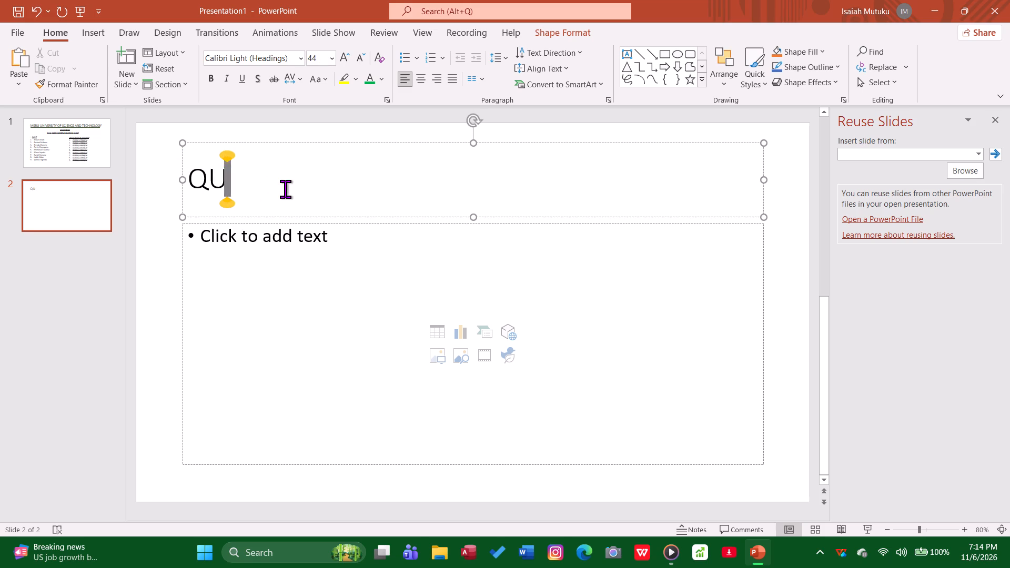
key("BackSpace")
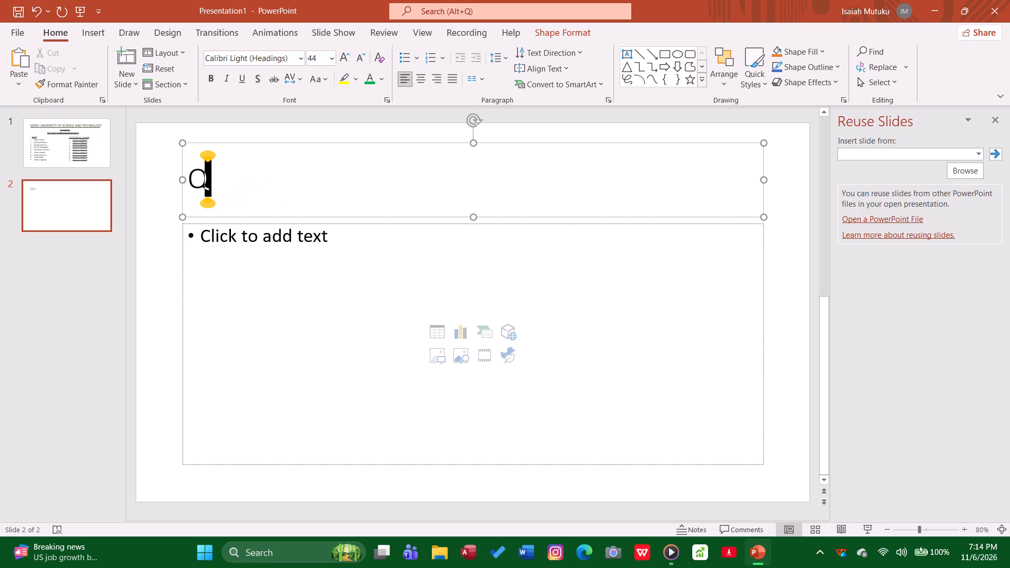
left_click(334, 62)
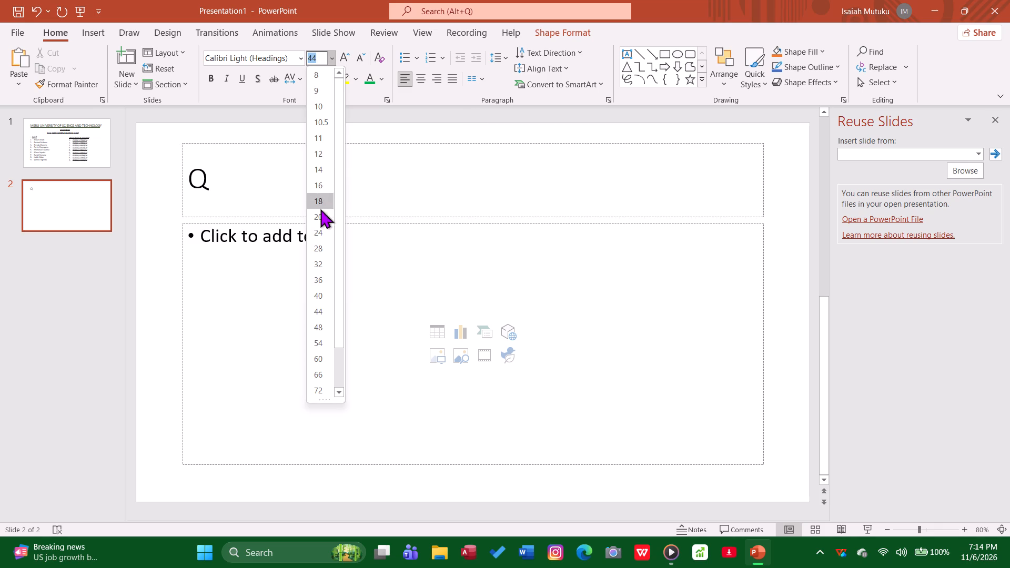
left_click(316, 285)
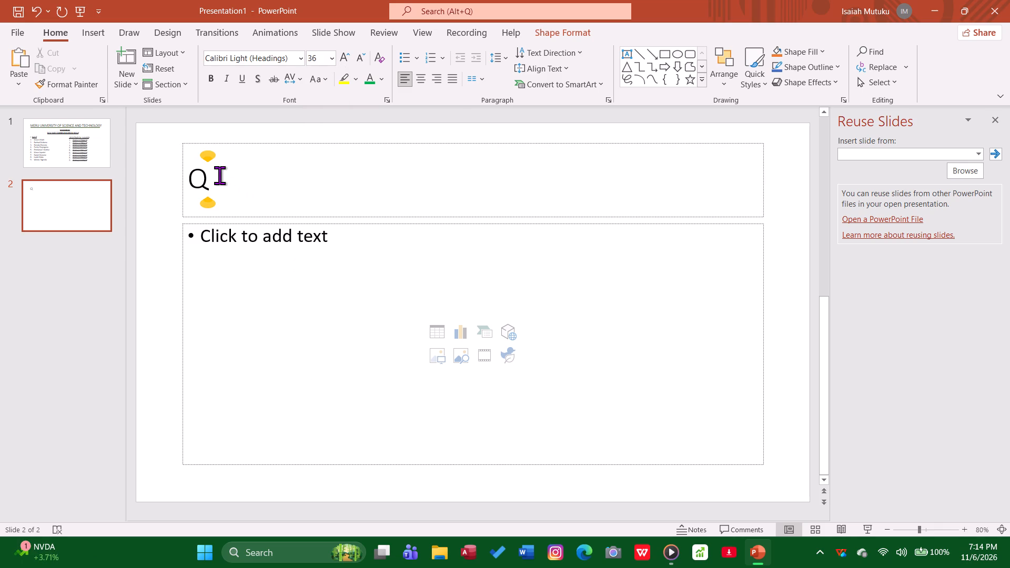
left_click(213, 176)
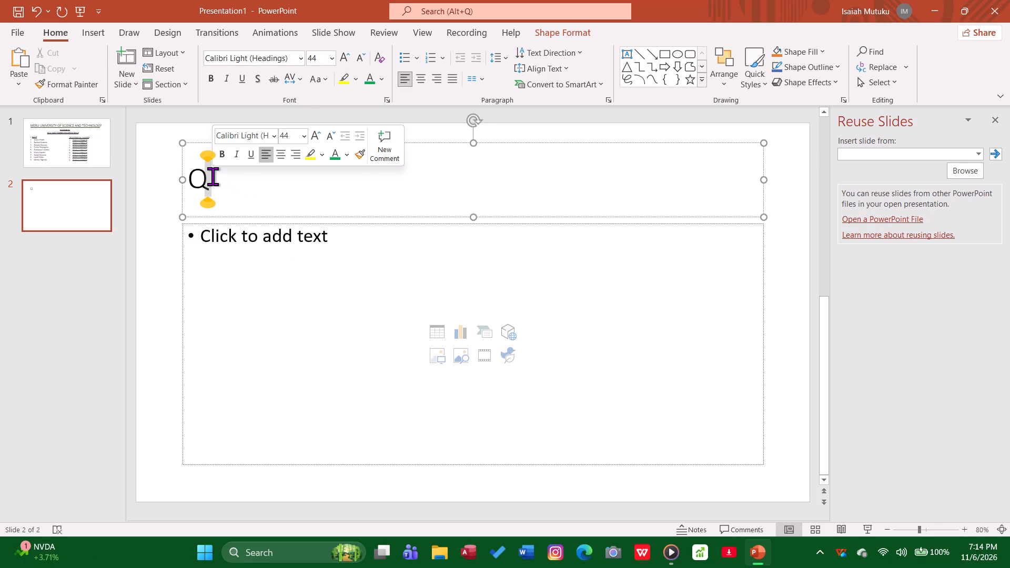
type("UESTION")
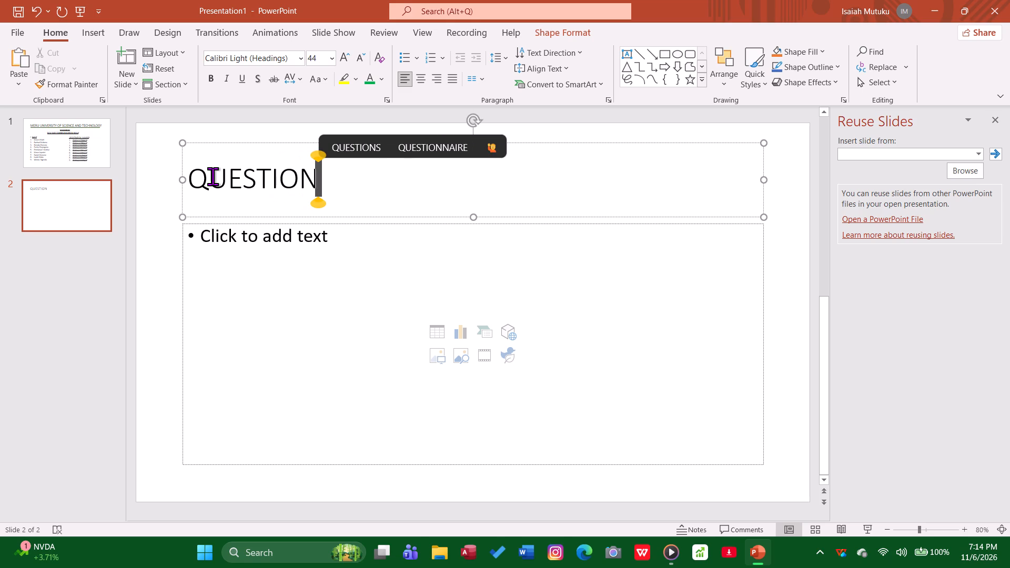
key("space")
type("ONE")
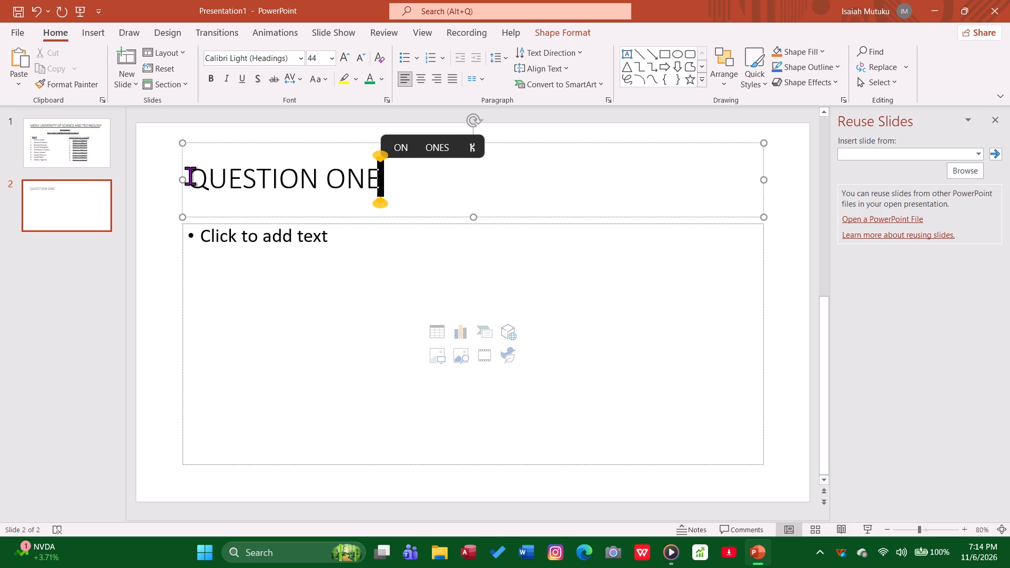
Apply italics to the QUESTION ONE title text, from its second letter to the end.
left_click_drag(190, 176, 400, 201)
left_click(400, 201)
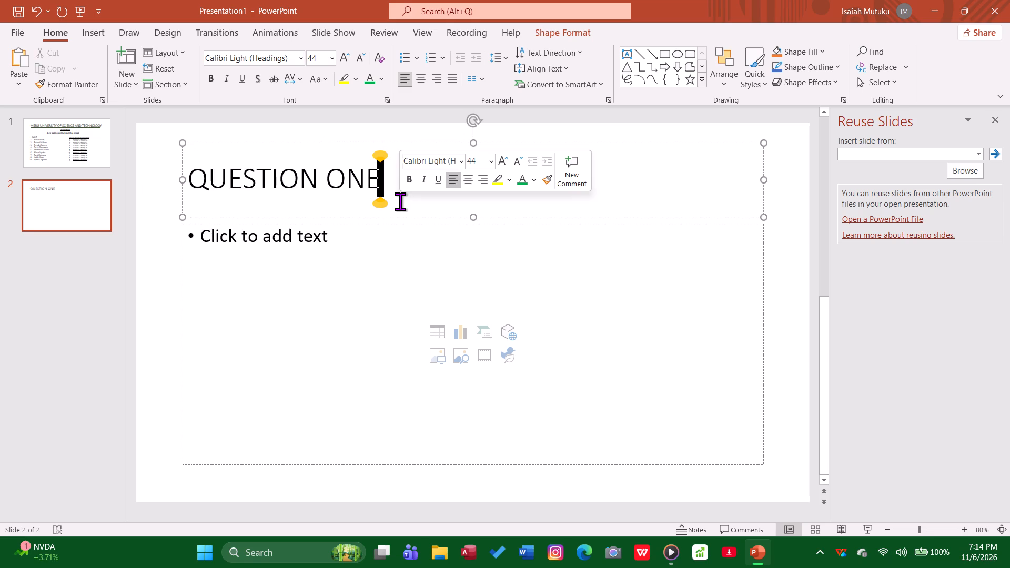
left_click_drag(379, 185, 198, 187)
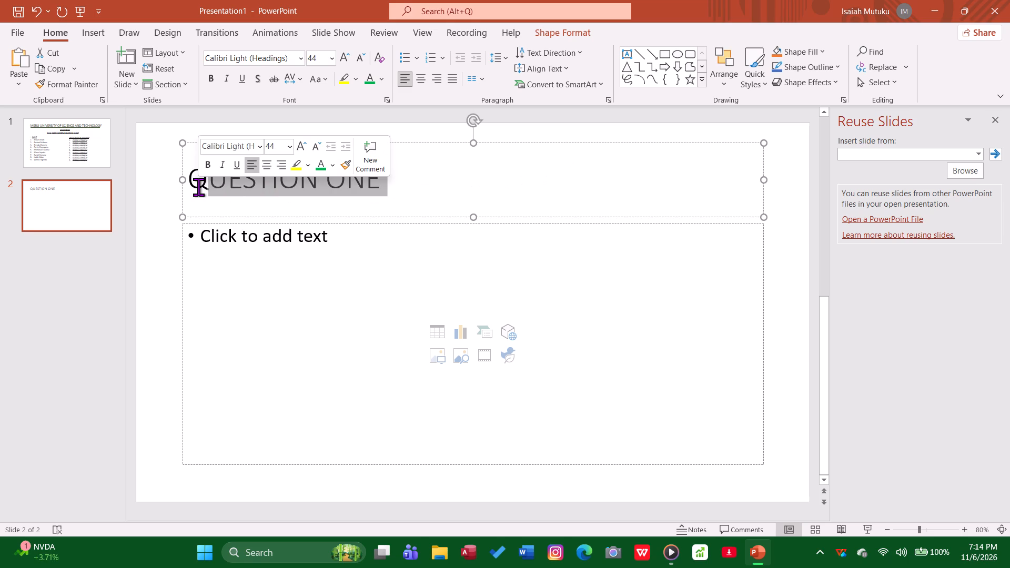
left_click(225, 167)
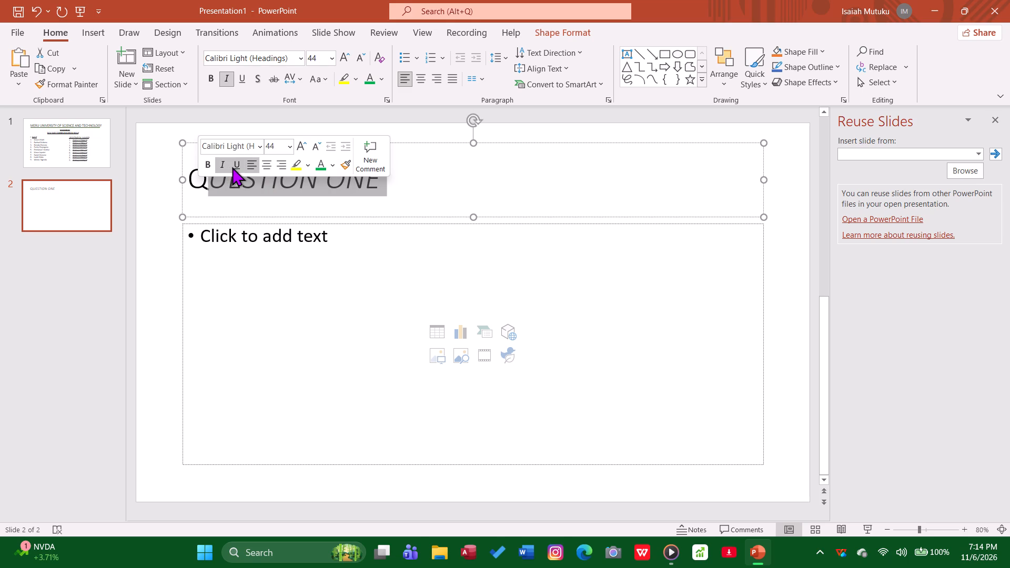
Underline the selected part of the QUESTION ONE title, from its second letter to the end.
left_click(232, 167)
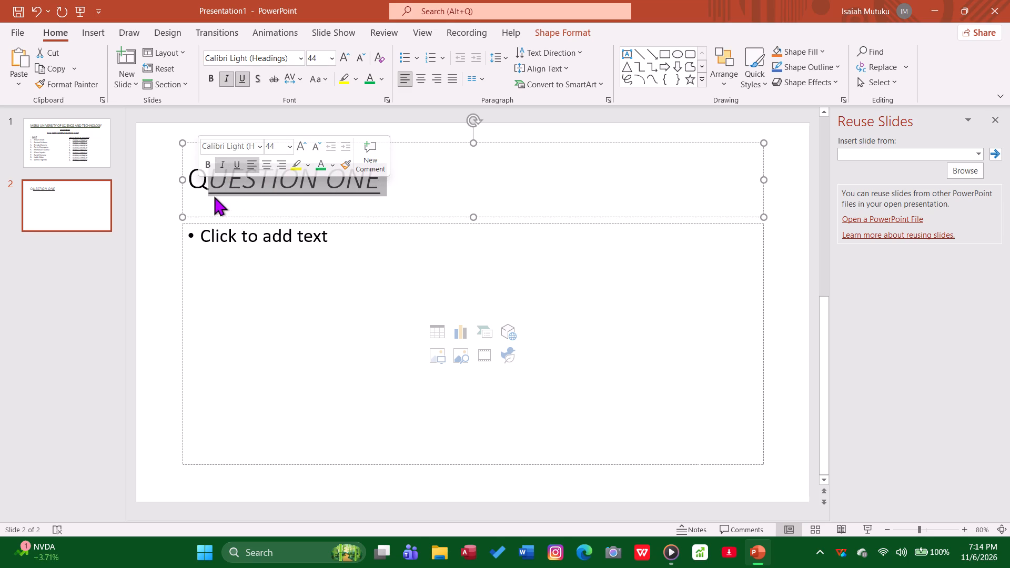
Replace the plain first letter of the QUESTION ONE title with a Q in the same italic, underlined style as the rest.
left_click(208, 192)
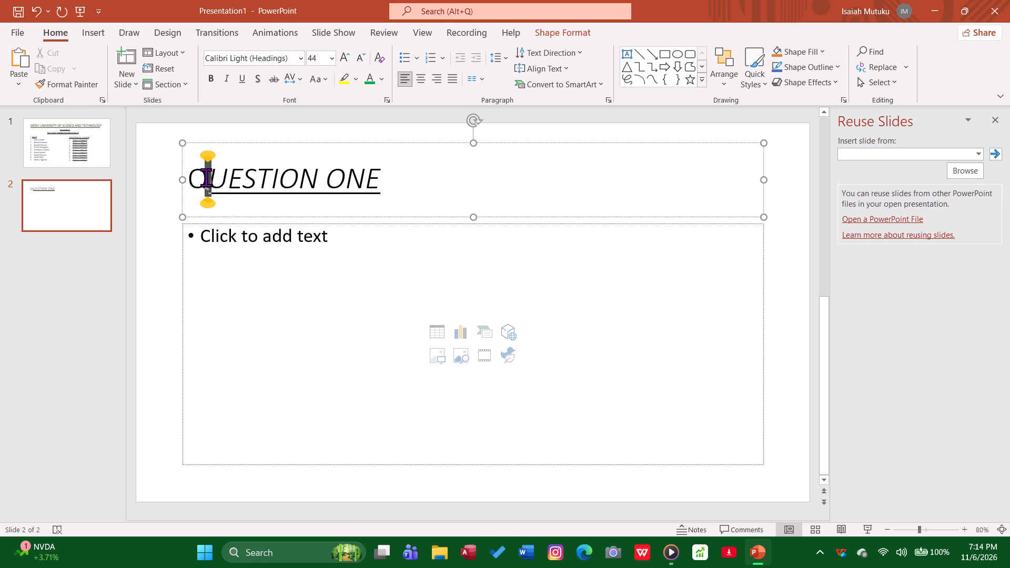
key("BackSpace")
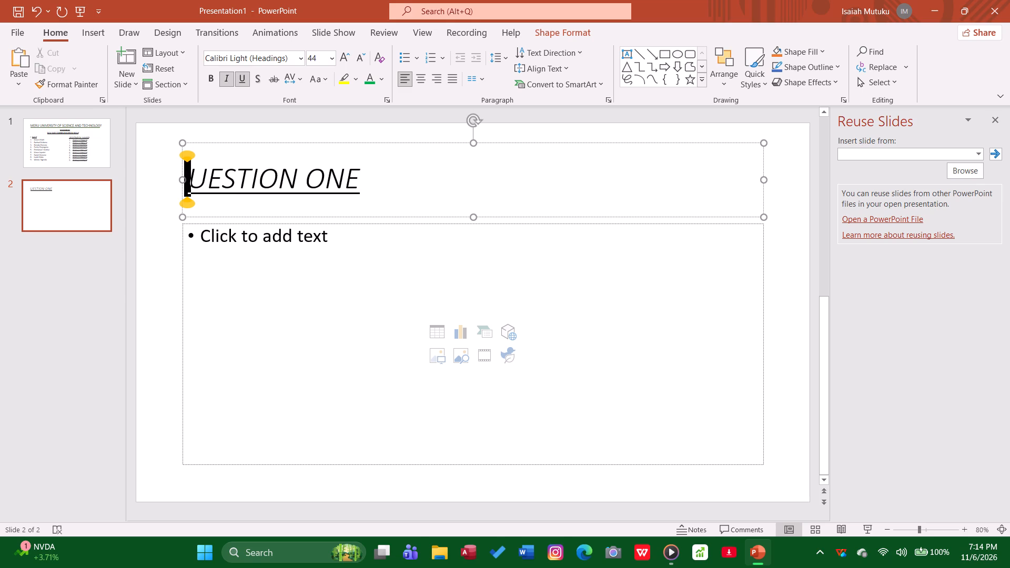
left_click(208, 179)
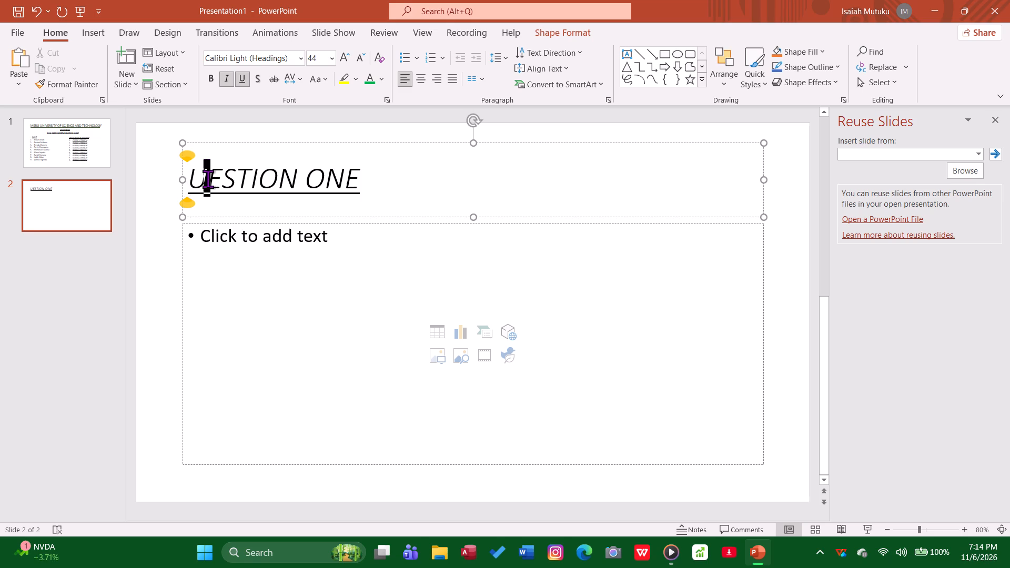
key("q")
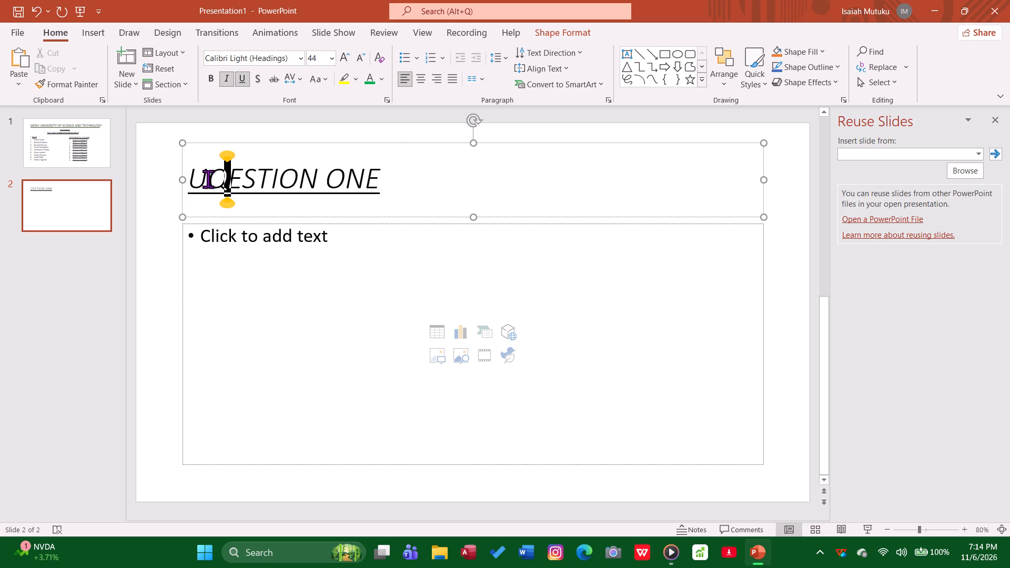
key("u")
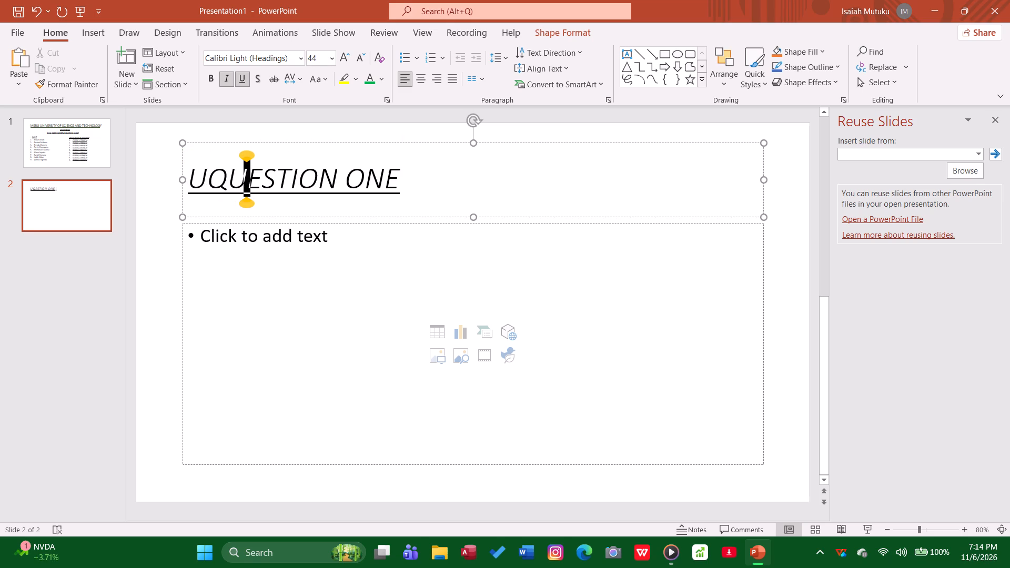
left_click(209, 177)
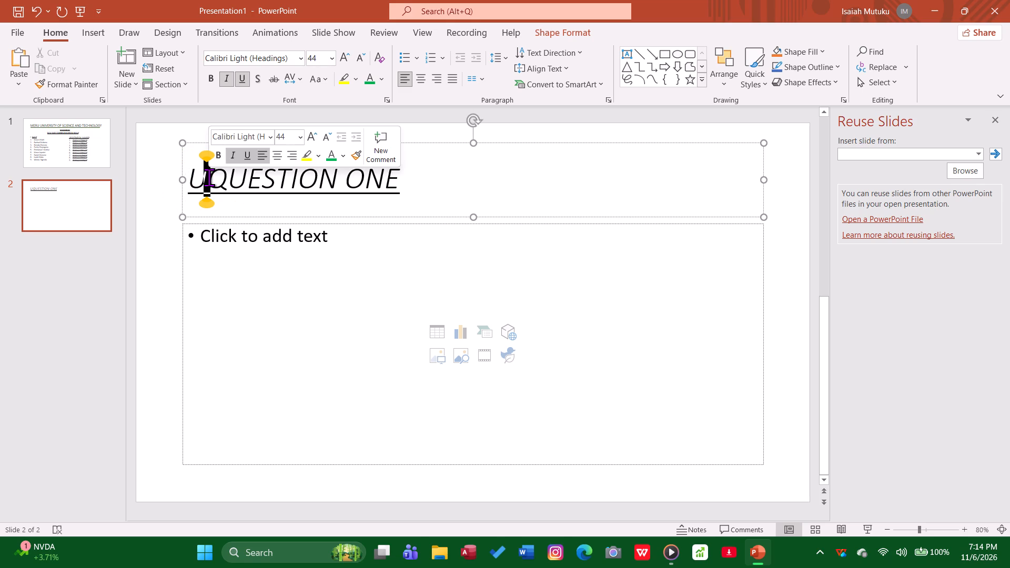
key("BackSpace")
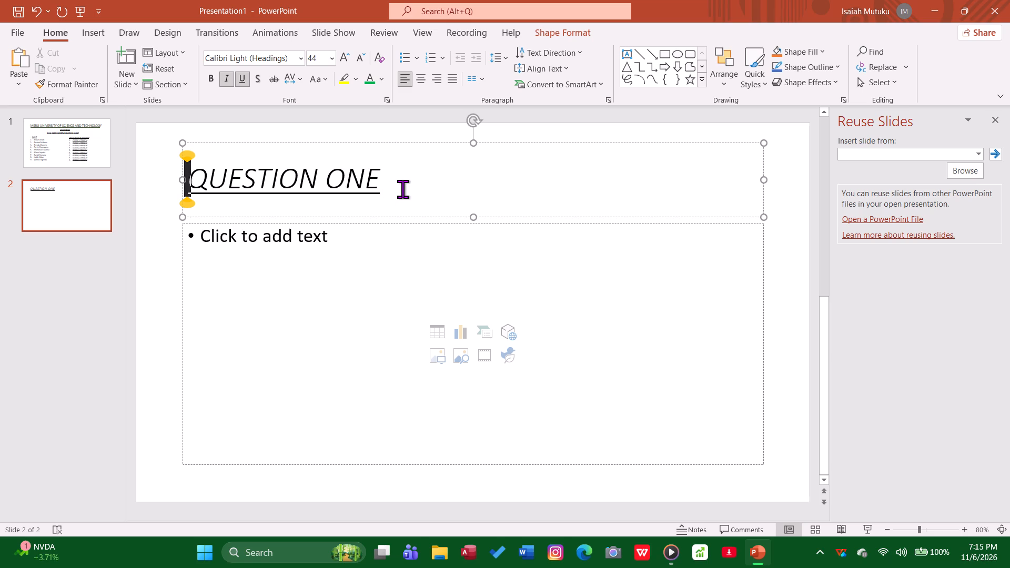
left_click(401, 187)
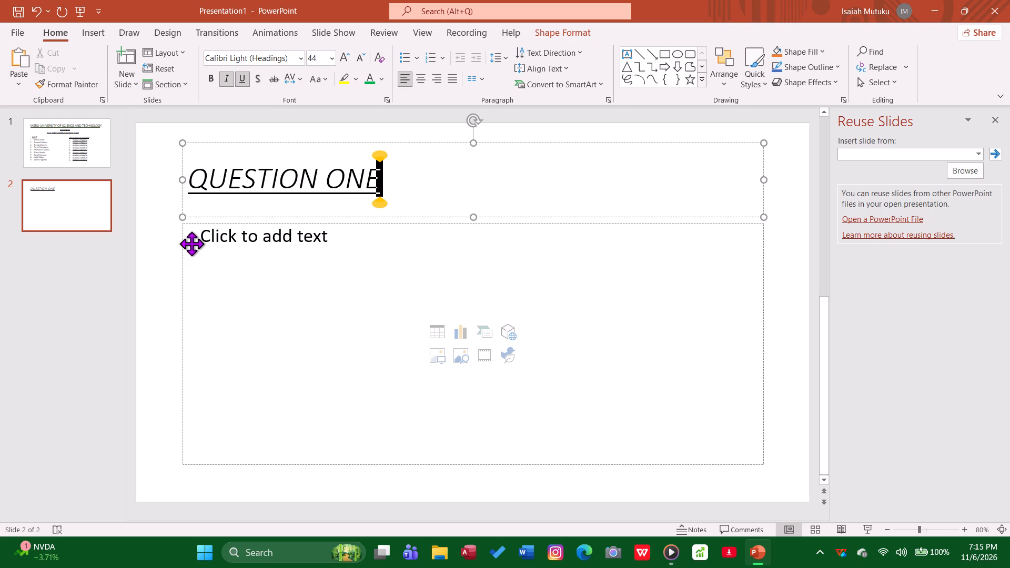
Apply lowercase Roman numbering (i., ii., iii.) to the empty content placeholder below the QUESTION ONE title.
left_click(190, 239)
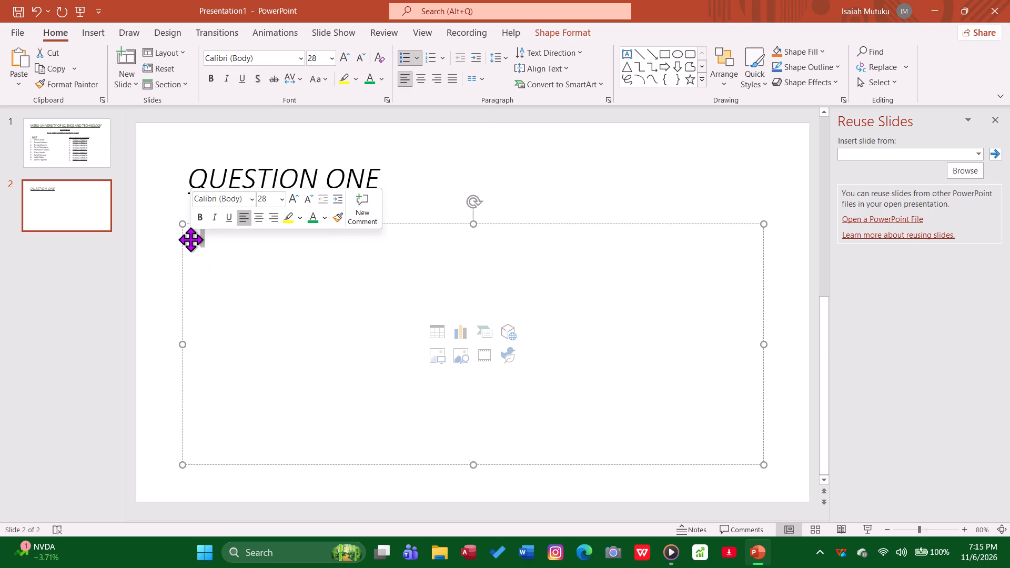
left_click_drag(190, 239, 187, 229)
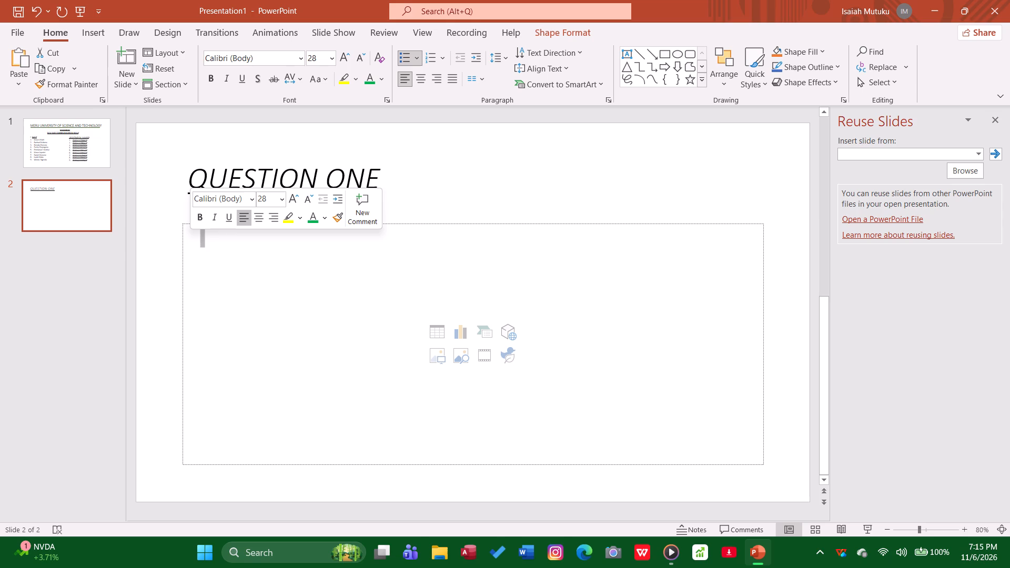
left_click_drag(187, 229, 197, 261)
left_click_drag(284, 251, 427, 69)
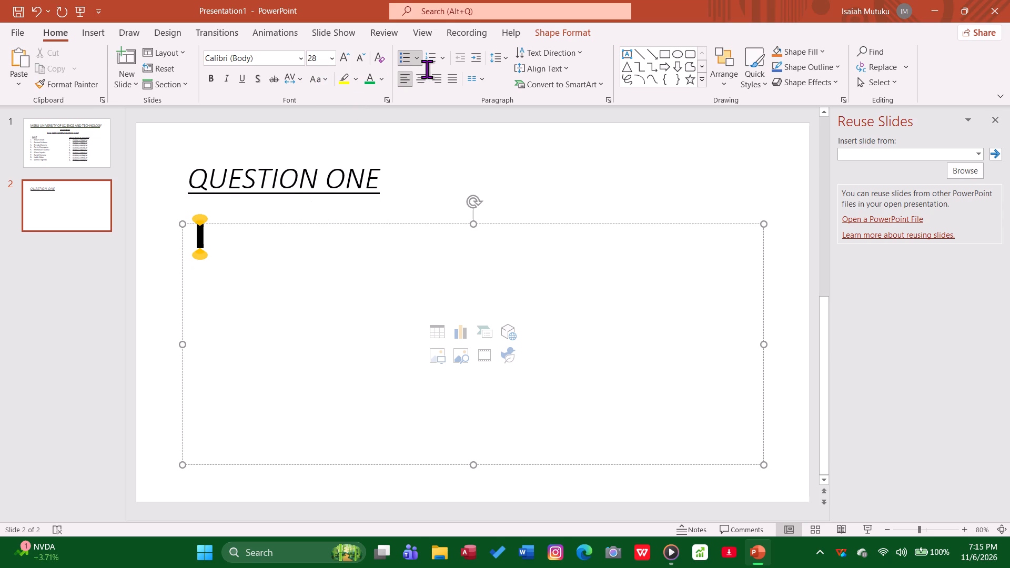
left_click_drag(427, 69, 489, 80)
left_click_drag(489, 80, 491, 53)
left_click_drag(491, 53, 345, 359)
left_click(345, 359)
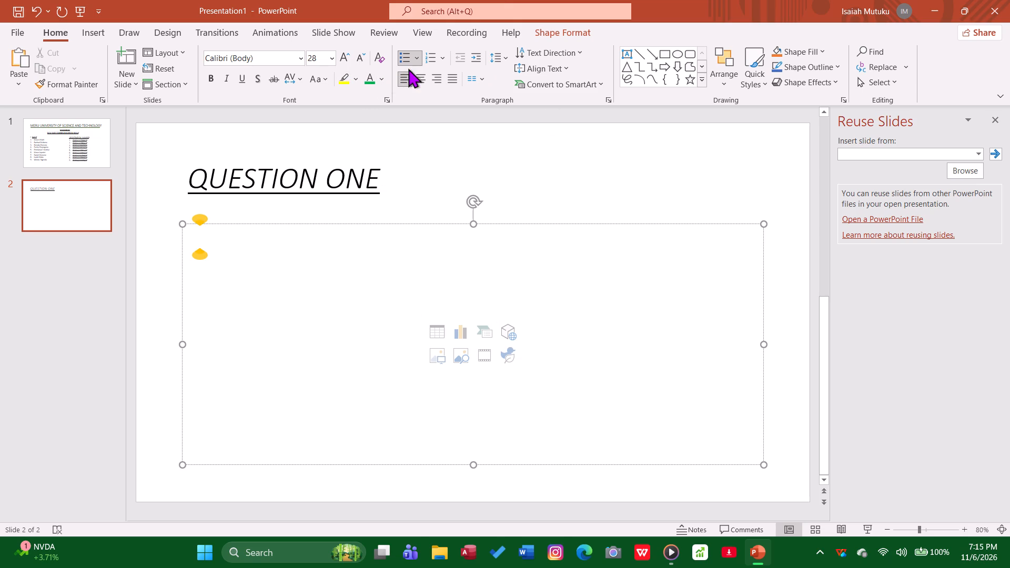
left_click(440, 63)
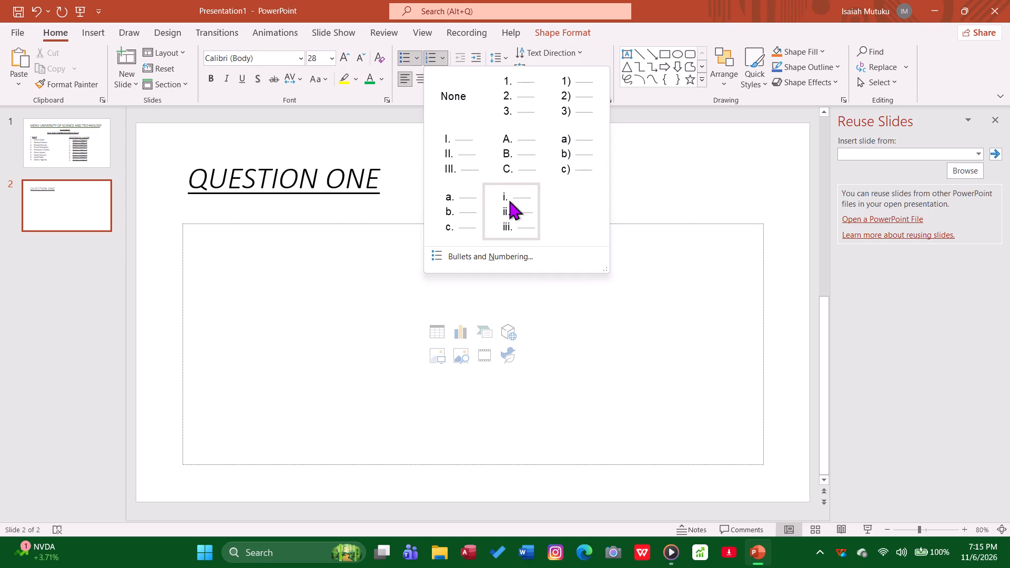
left_click(508, 216)
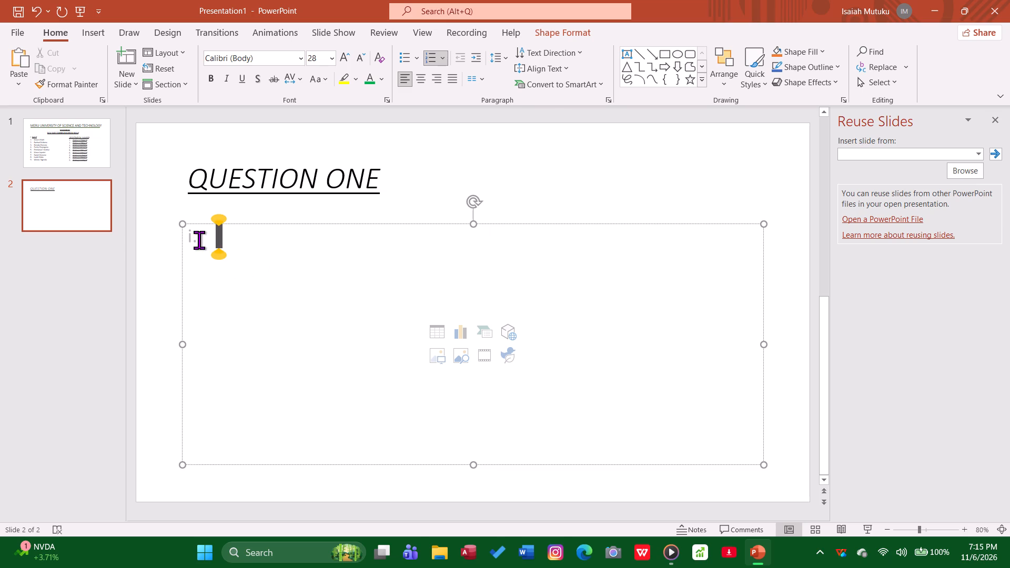
Enter Sender as the first numbered item in the content placeholder.
type("SE")
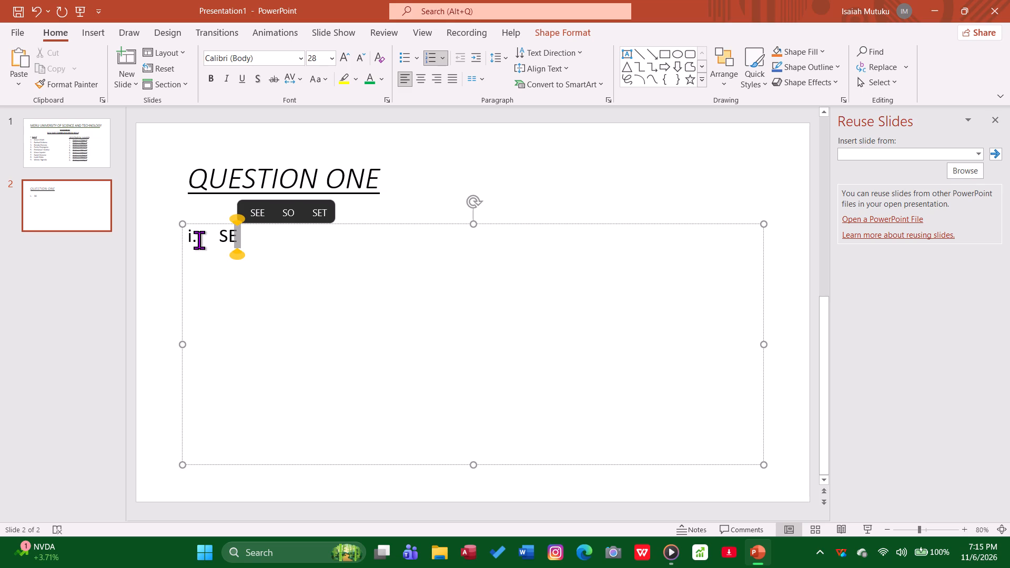
key("BackSpace")
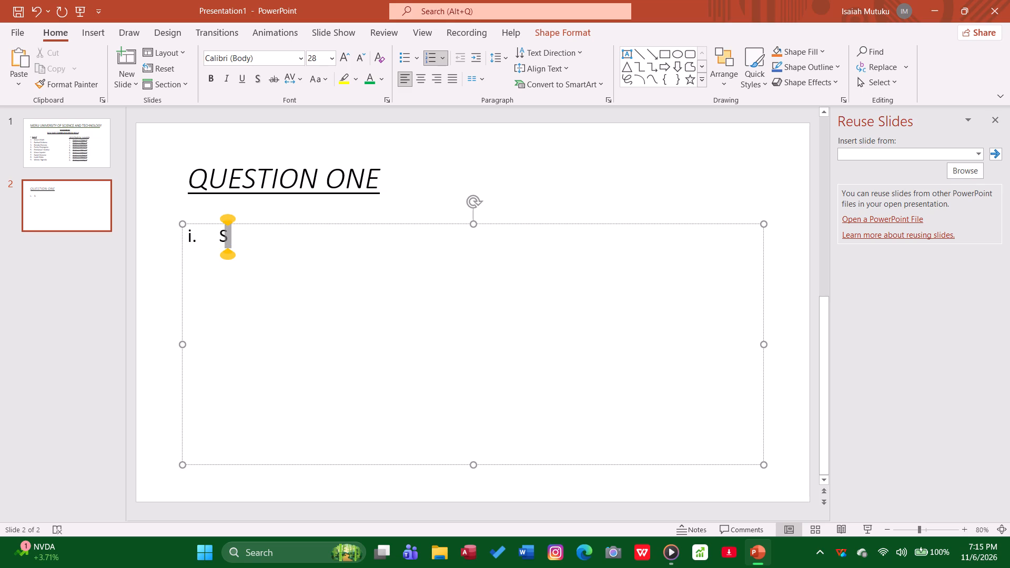
type("ender")
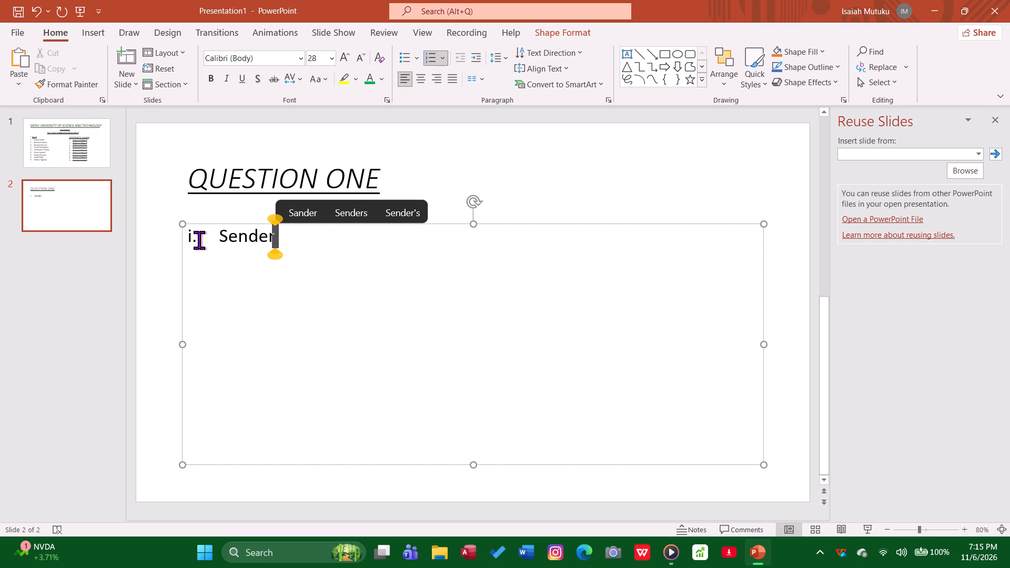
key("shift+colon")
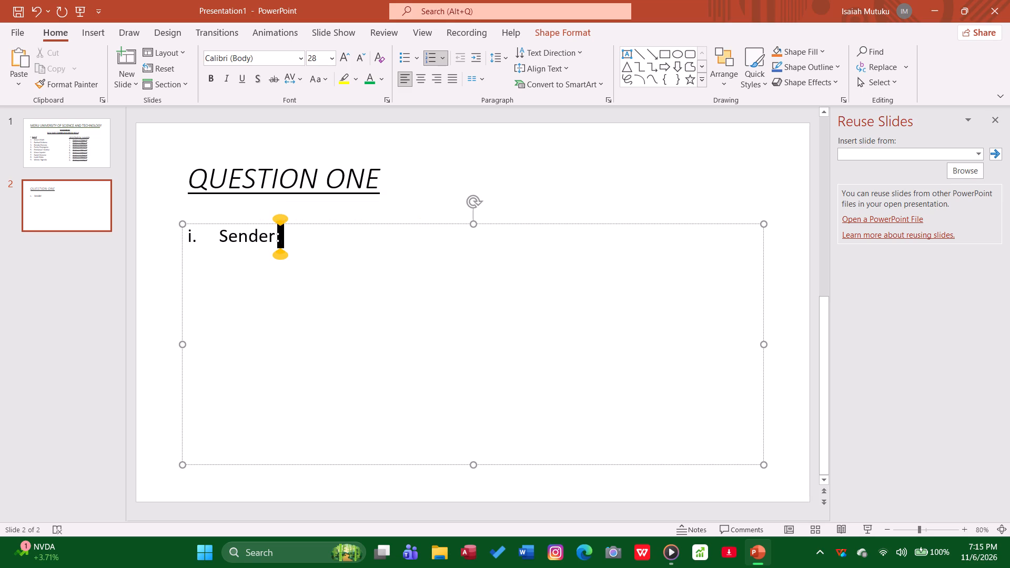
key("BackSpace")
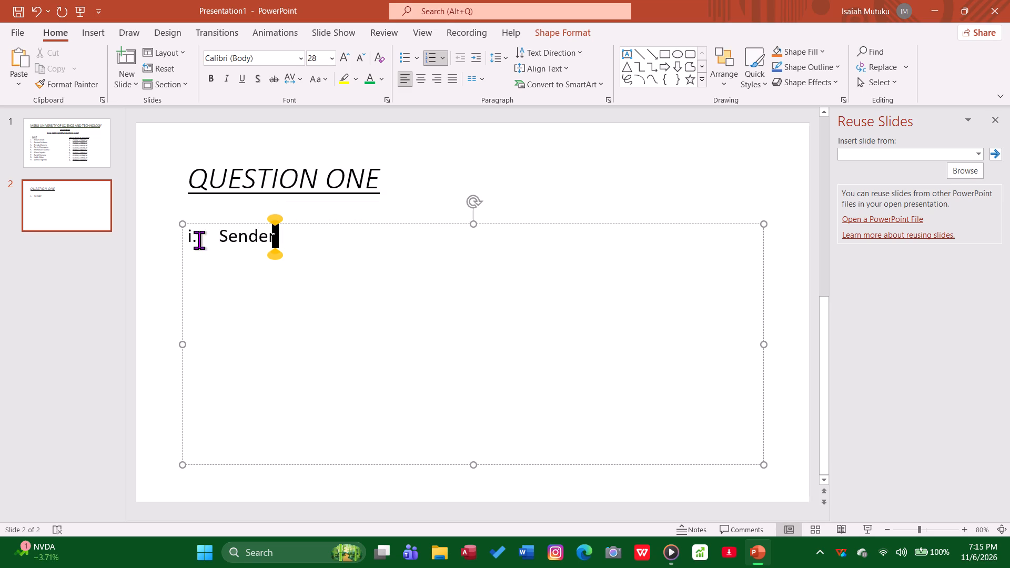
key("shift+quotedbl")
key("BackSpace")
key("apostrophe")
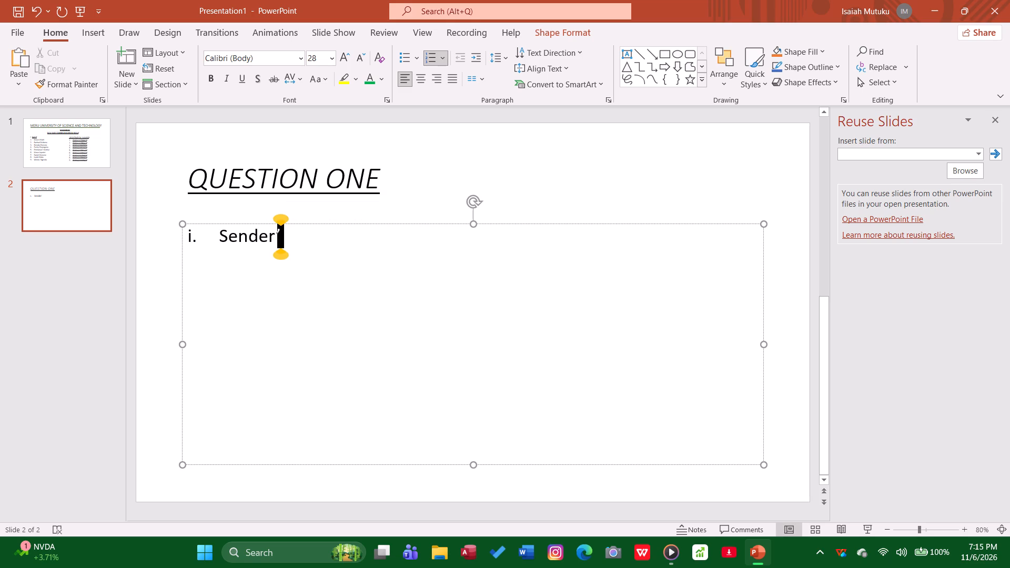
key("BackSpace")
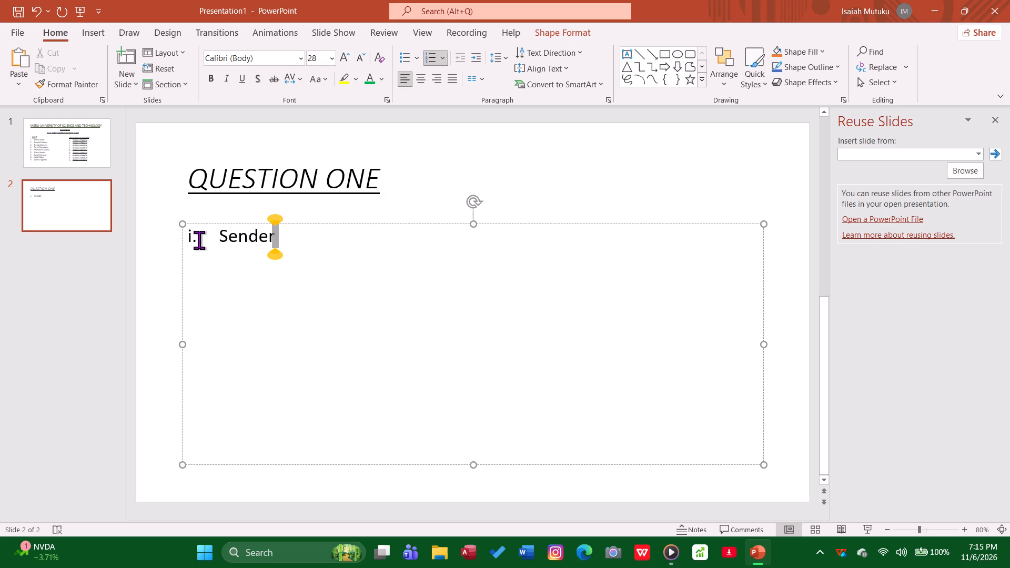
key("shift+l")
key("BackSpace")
Add a single semicolon directly after Sender in the first numbered item.
key("semicolon")
key("semicolon")
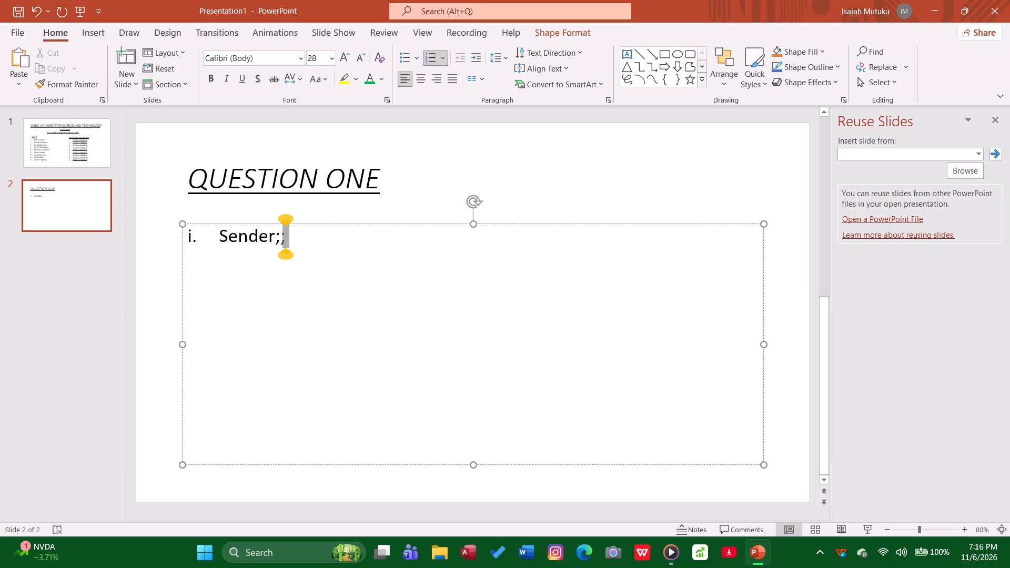
type(";;")
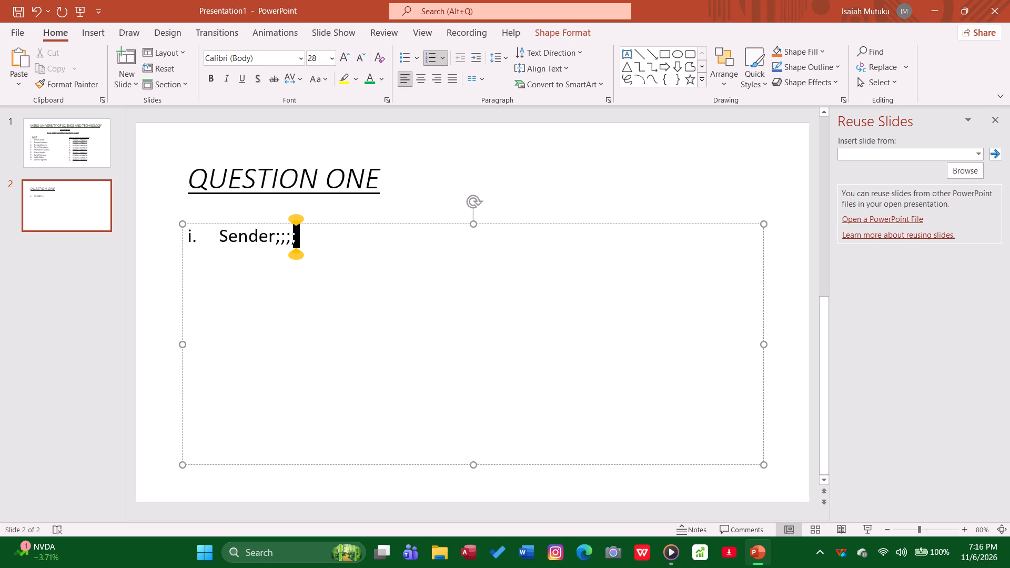
key("shift+colon")
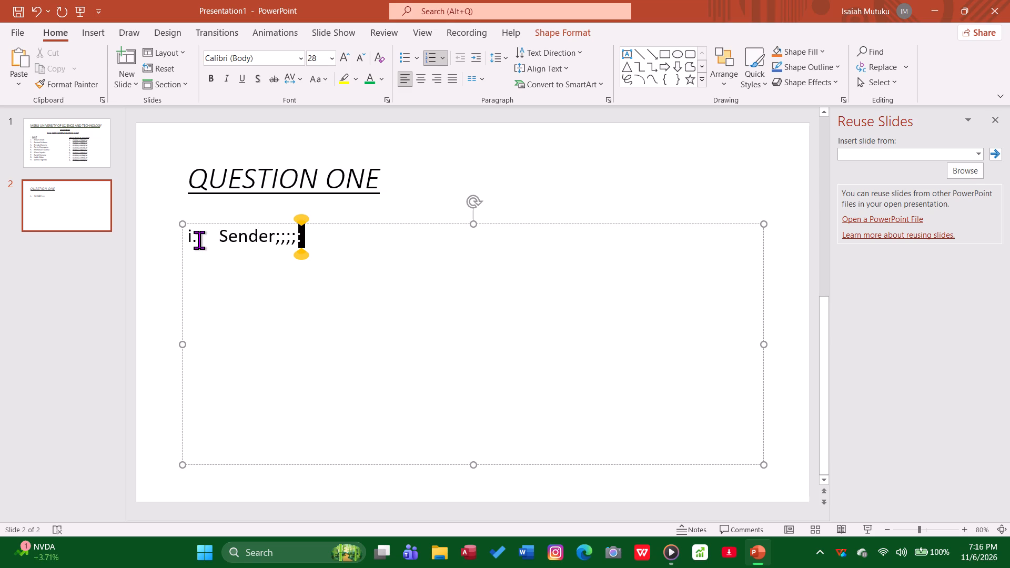
key("ctrl+semicolon")
key("BackSpace")
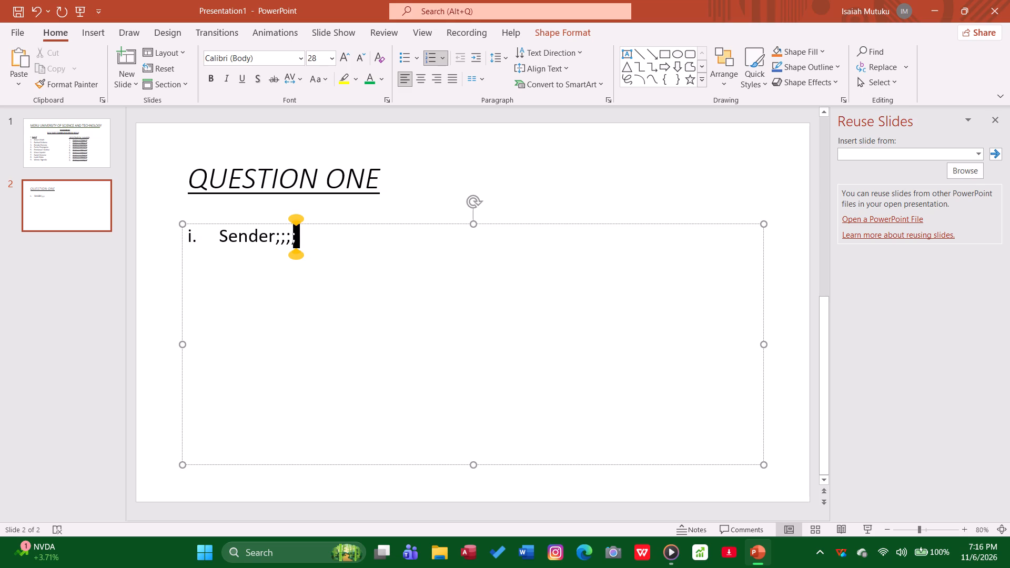
key("BackSpace")
key("BackSpace")
key("BackSpace")
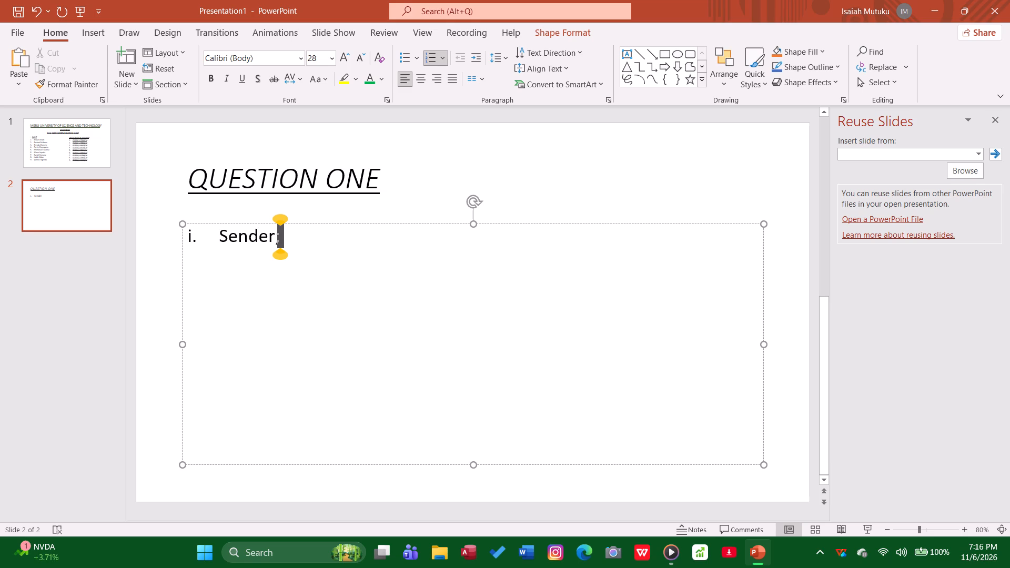
Add the definition "the person who transmits the message" after the semicolon in the first numbered item.
type("the per")
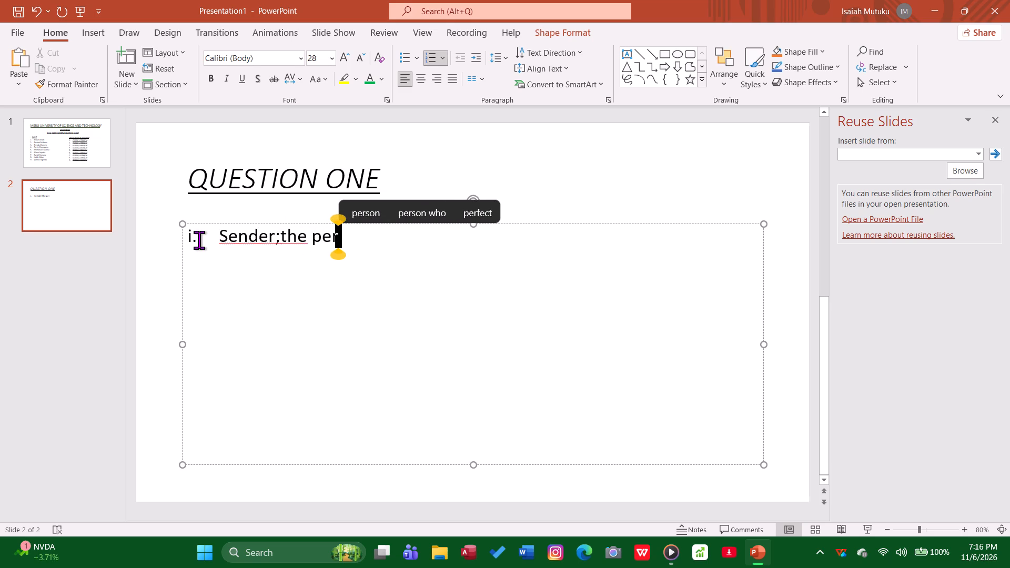
type("son who")
key("space")
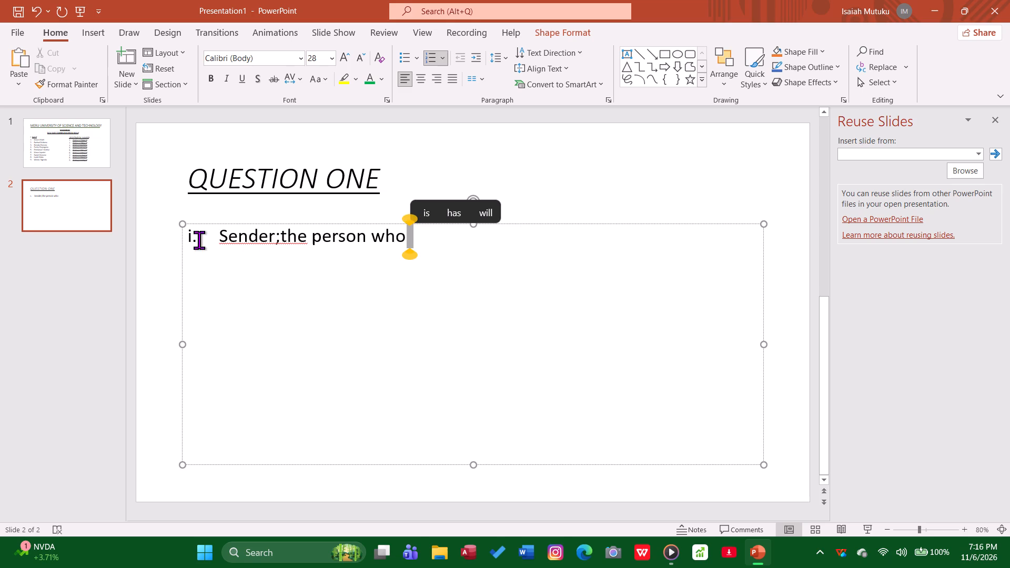
type("tra")
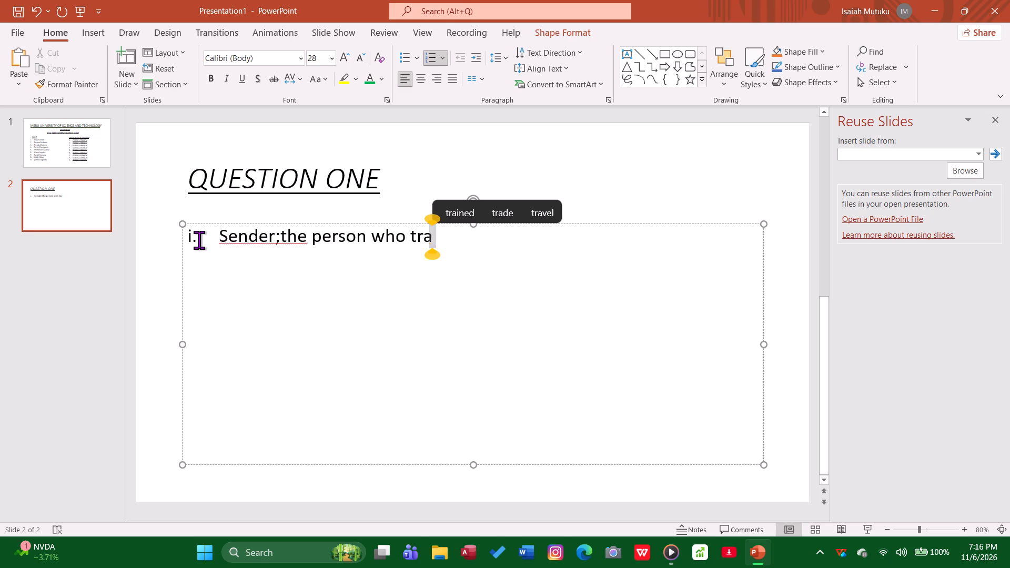
type("smitst")
key("Delete")
key("BackSpace")
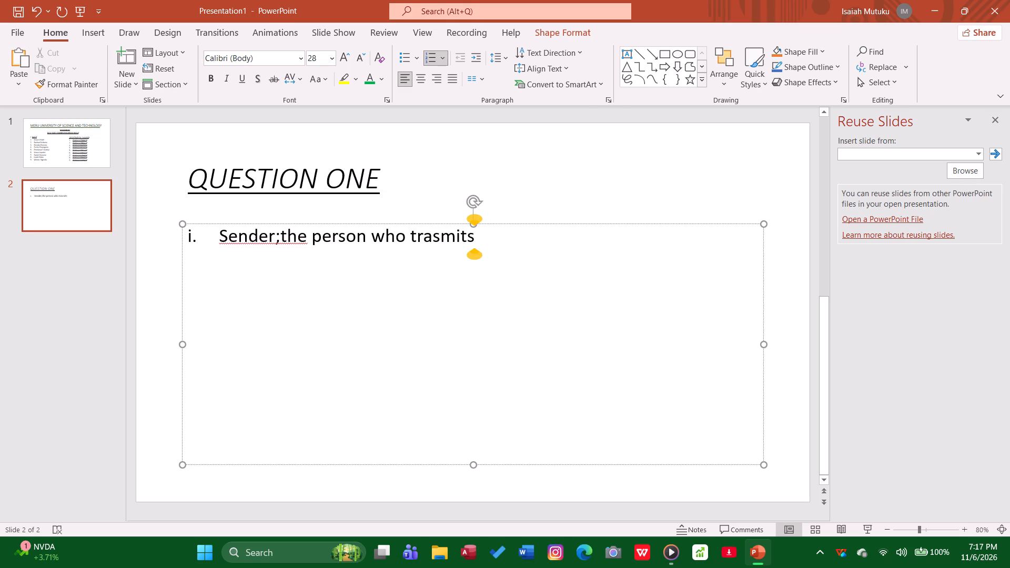
key("space")
type("th e")
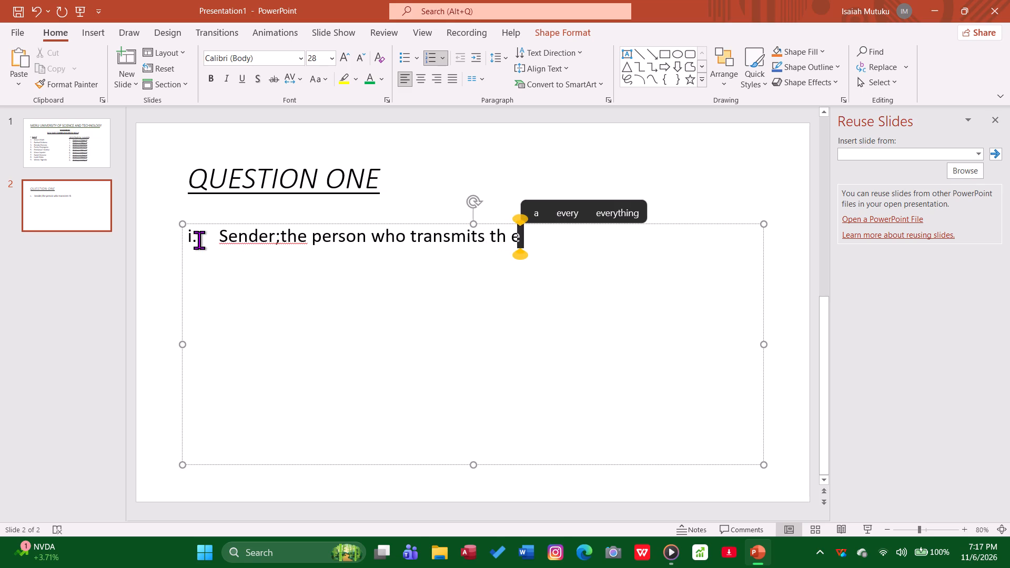
key("BackSpace")
key("BackSpace")
type("e message")
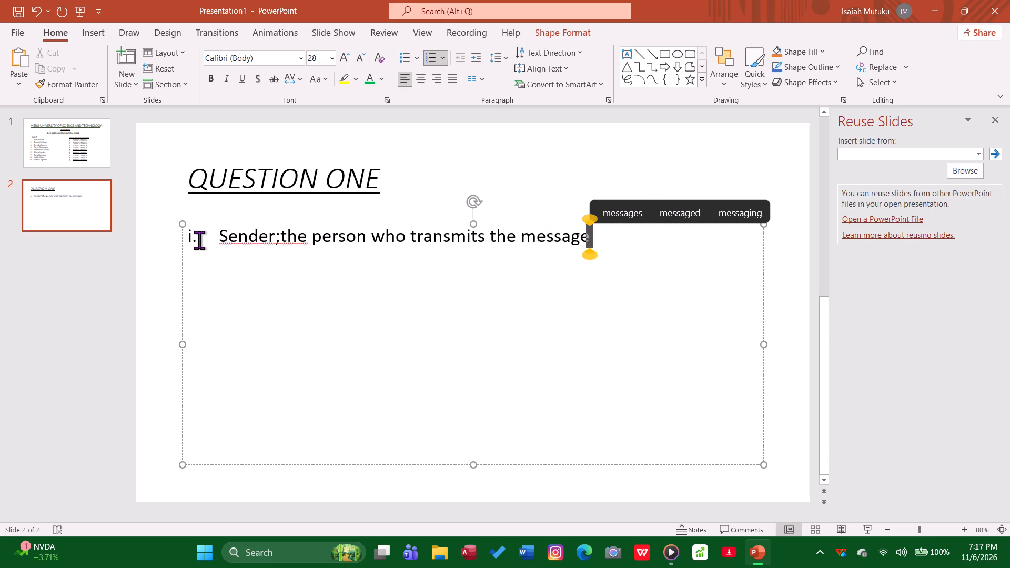
Append the word "example" to the Sender definition, with a comma directly before it.
key("BackSpace")
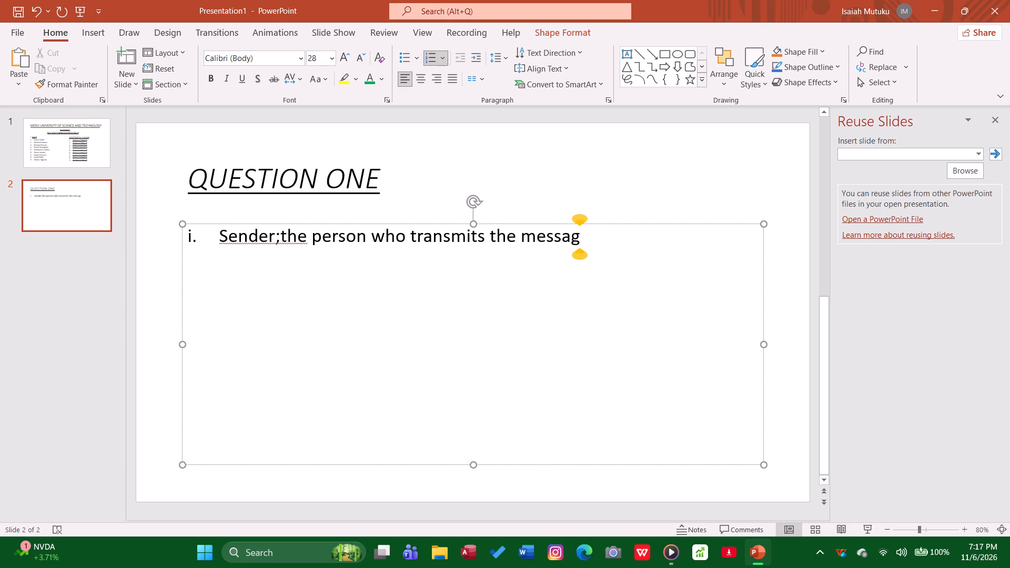
key("space")
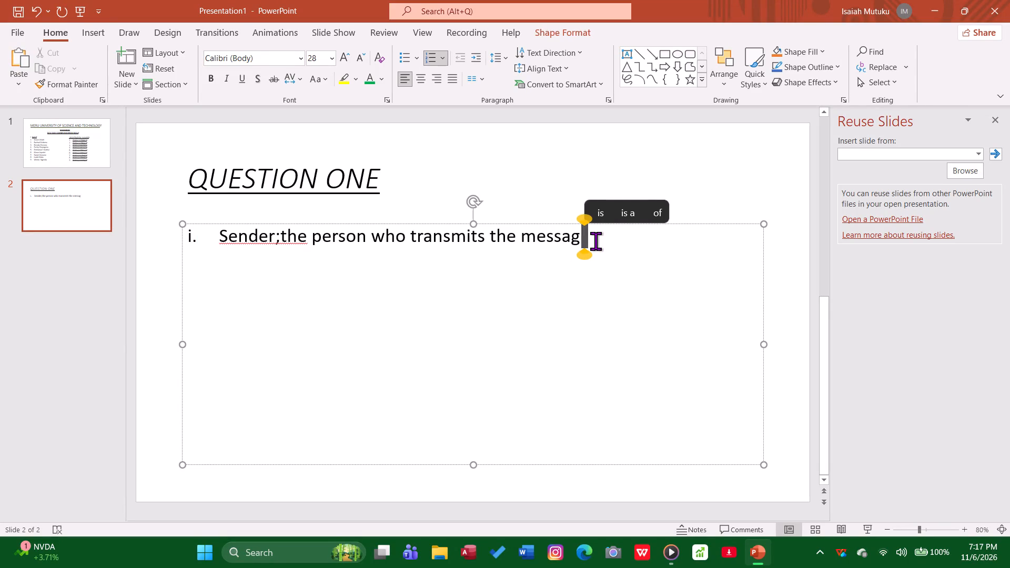
key("e")
type("xampe")
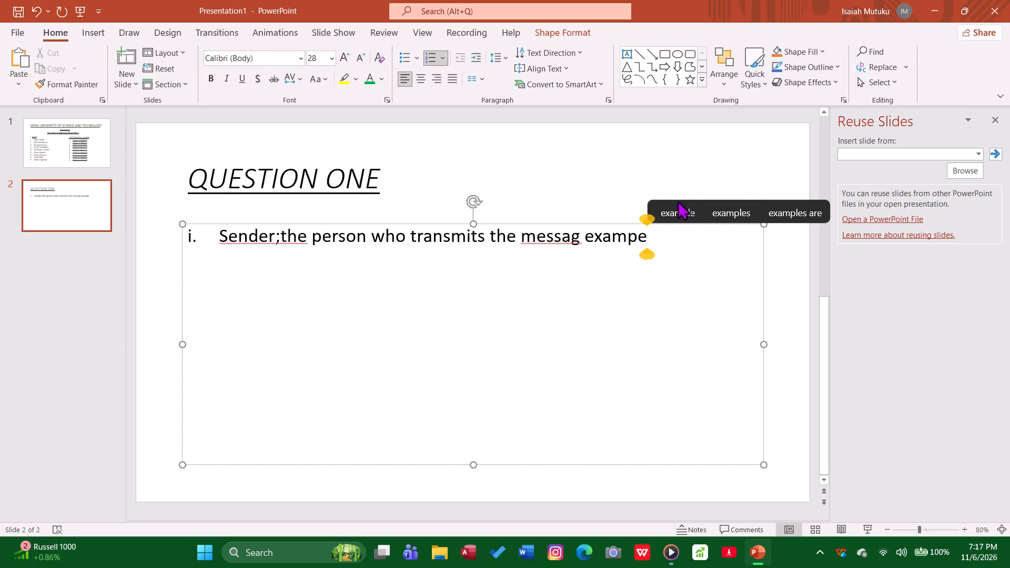
left_click(672, 210)
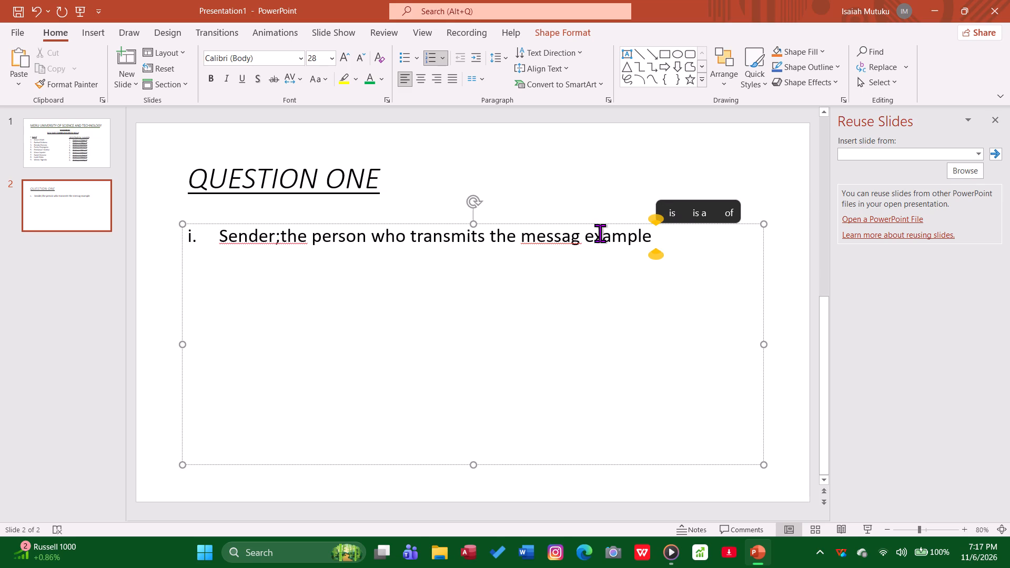
left_click(585, 240)
key("comma")
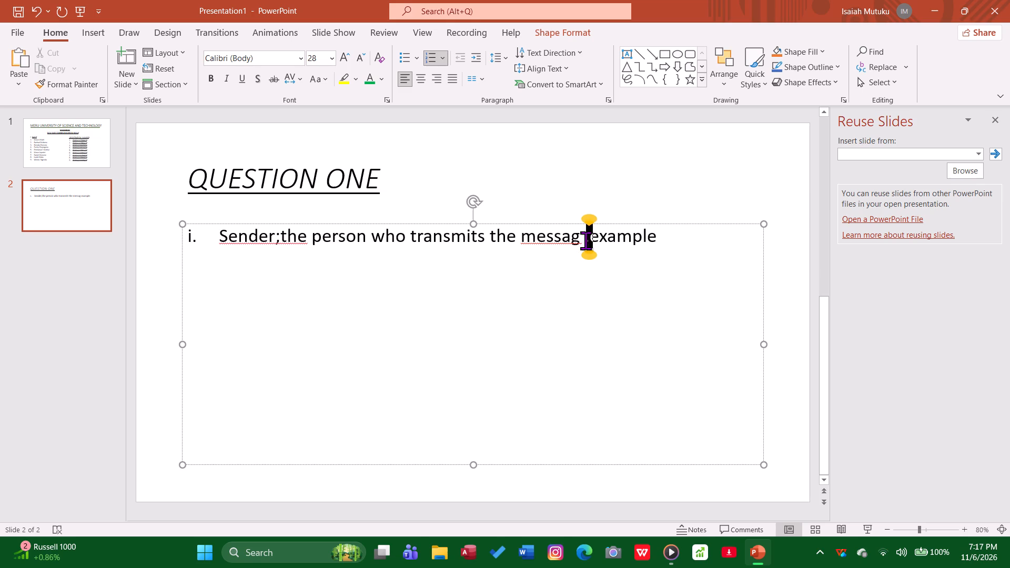
Italicize the word "example" in the first numbered item.
left_click(603, 242)
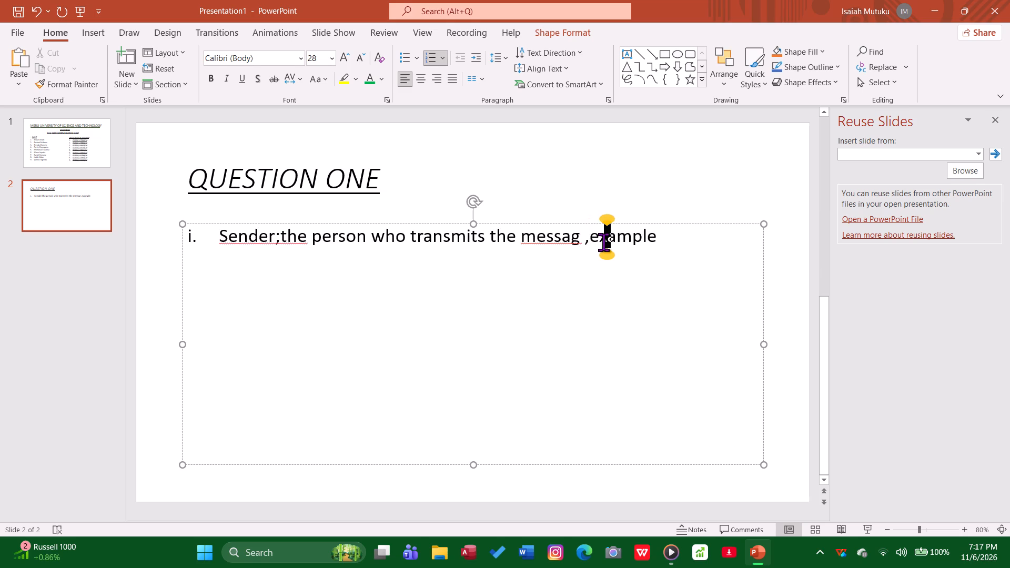
left_click(610, 249)
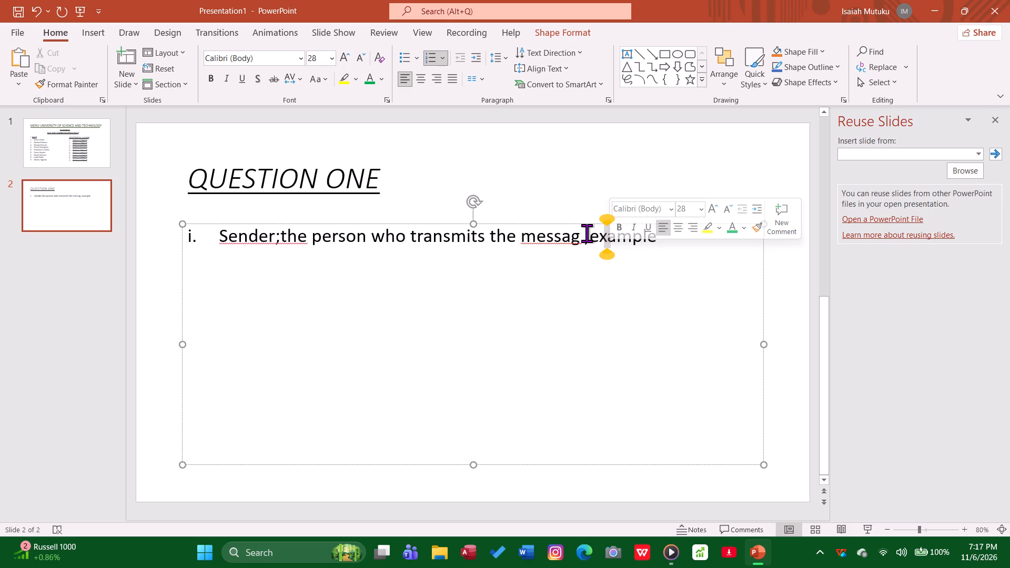
left_click_drag(592, 233, 608, 233)
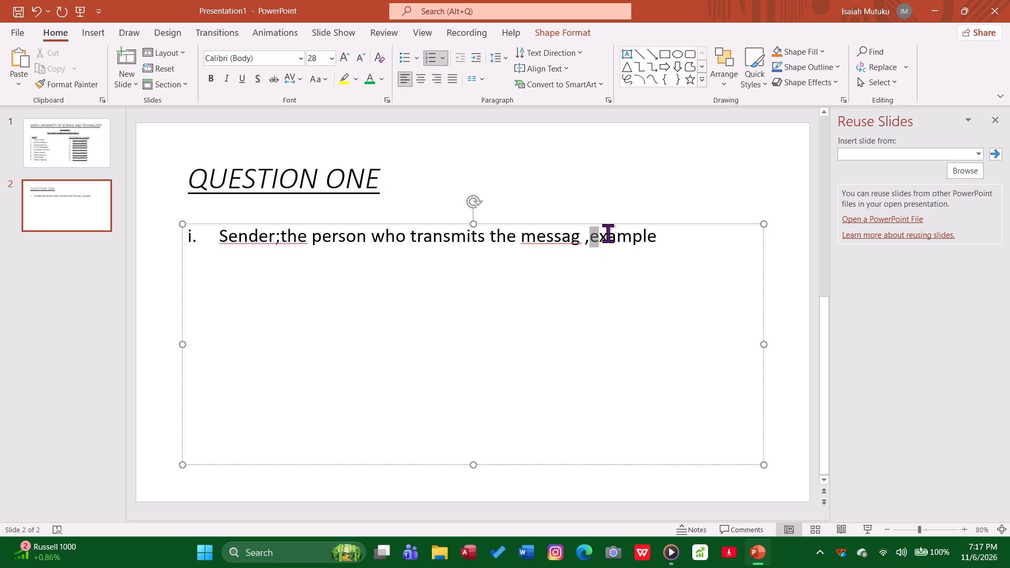
left_click_drag(608, 233, 654, 240)
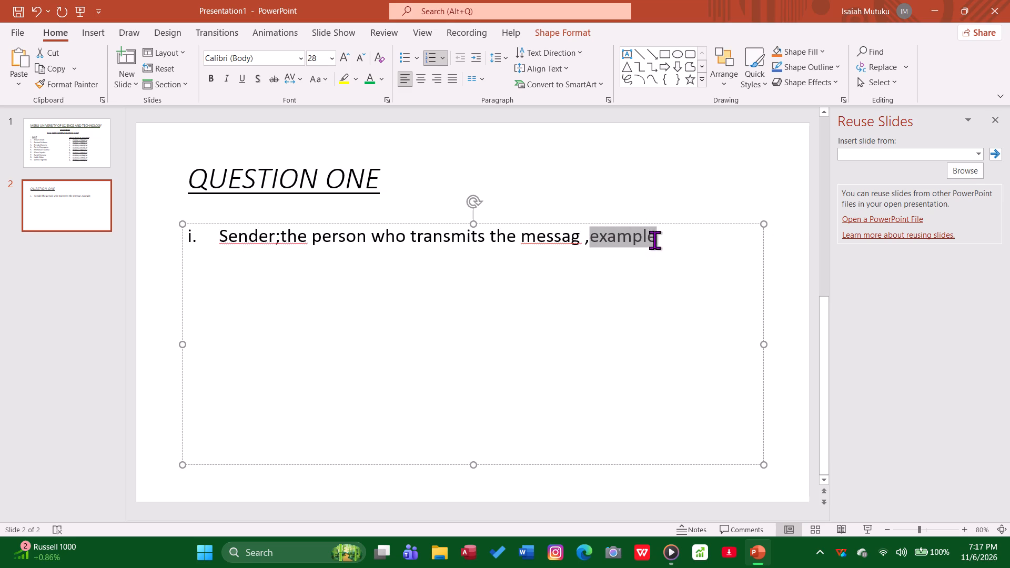
left_click_drag(654, 240, 658, 229)
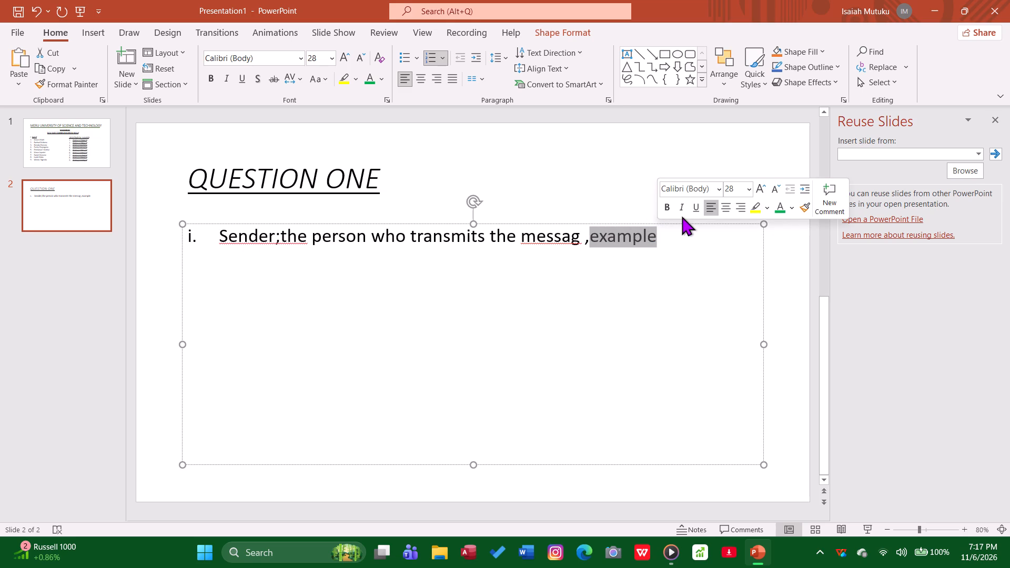
left_click(683, 214)
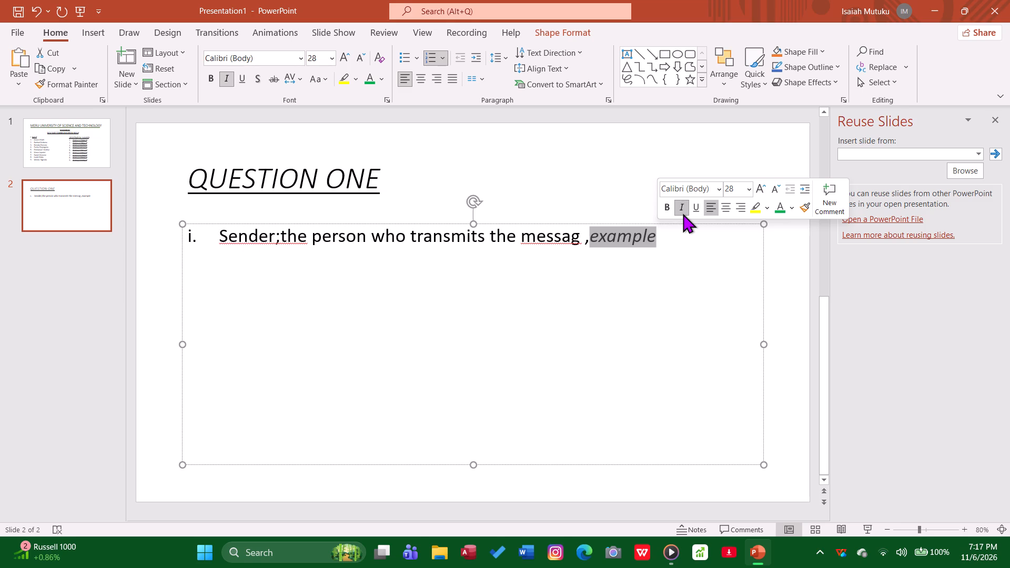
Add the word "the" after "example" in the Sender item.
left_click(659, 244)
key("space")
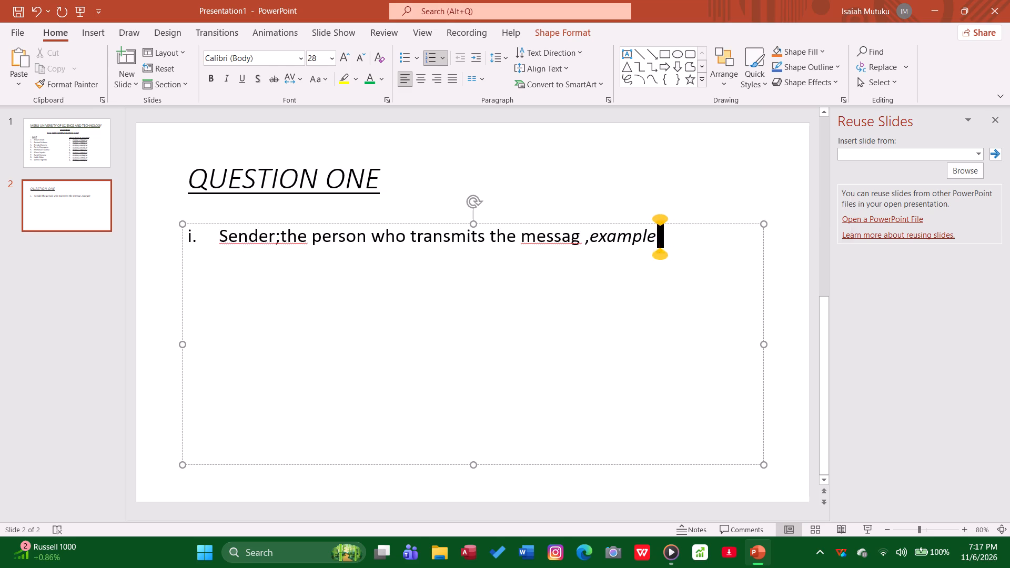
type("th")
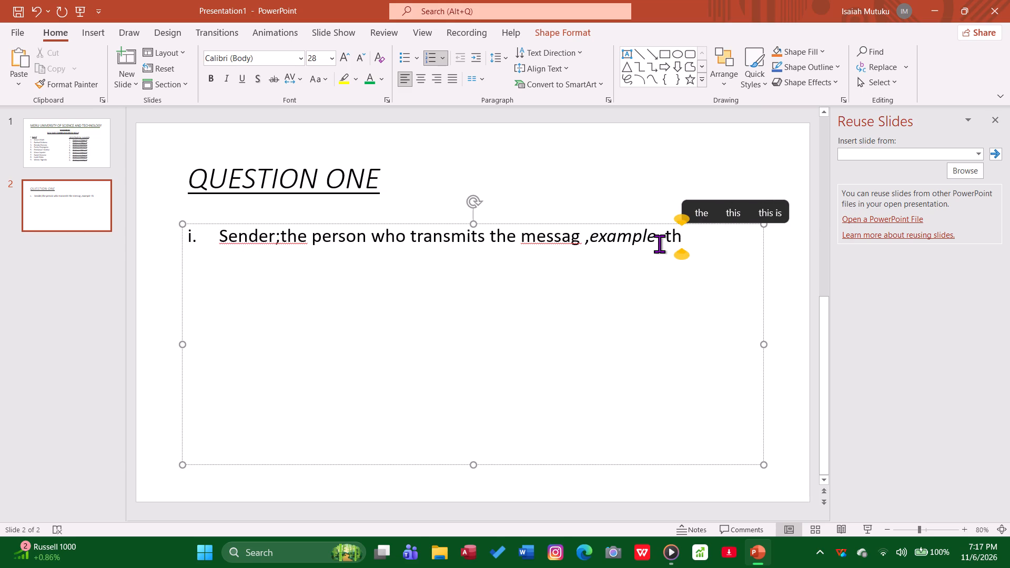
key("e")
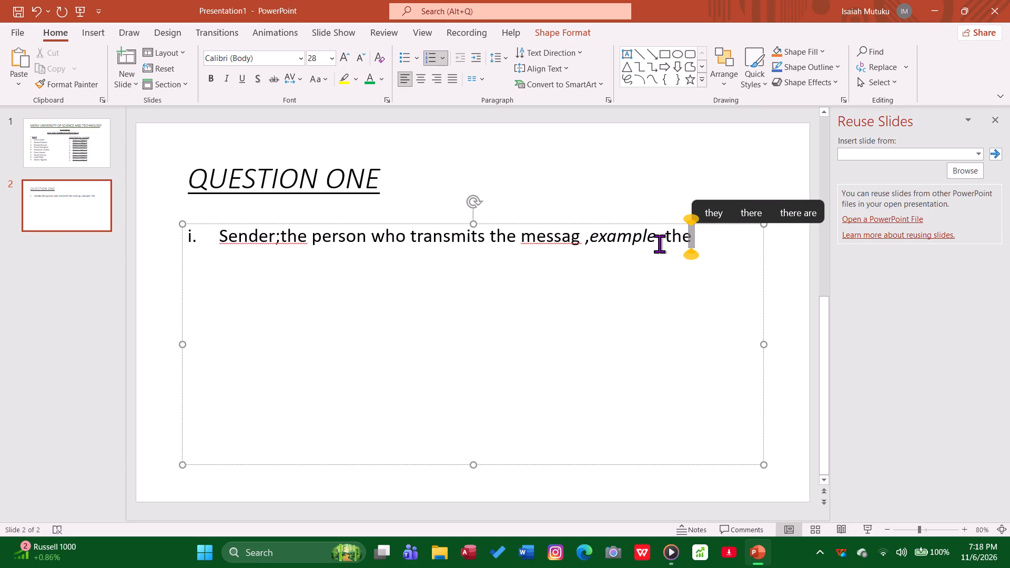
Correct the misspelled "messag" to "message" in the Sender definition.
left_click(580, 236)
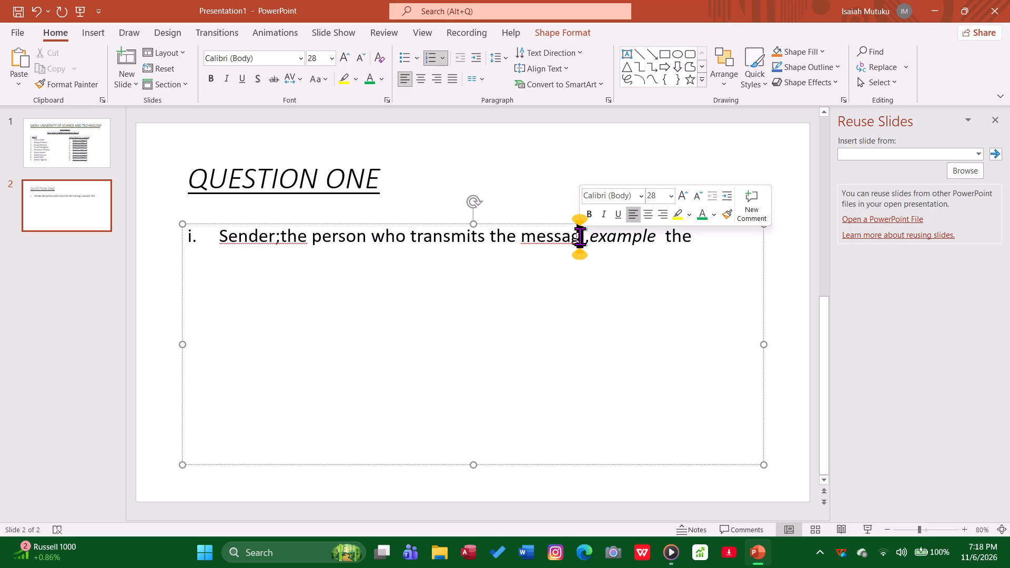
key("e")
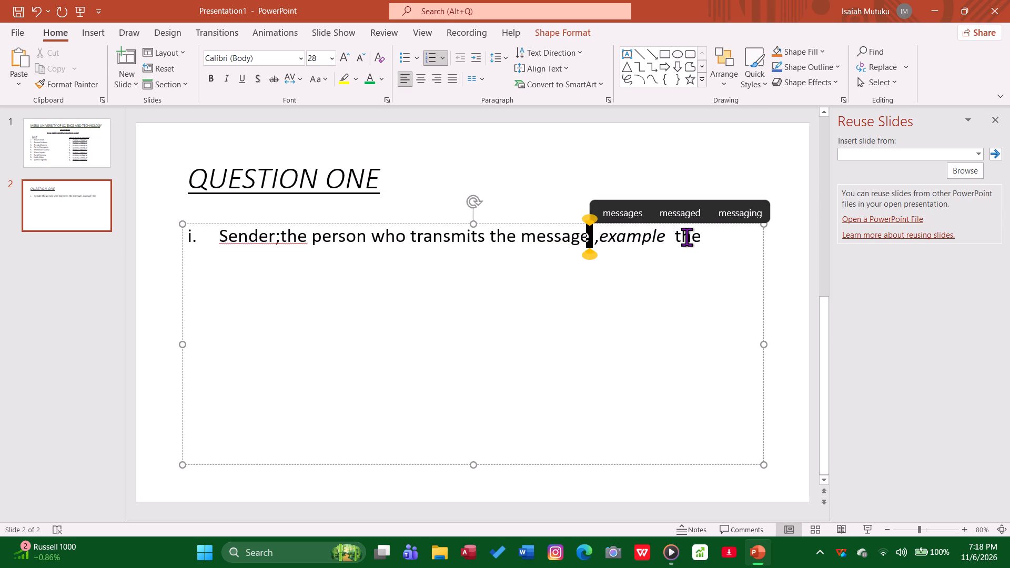
Italicize the word "the" that follows "example" in the first numbered item.
left_click(686, 237)
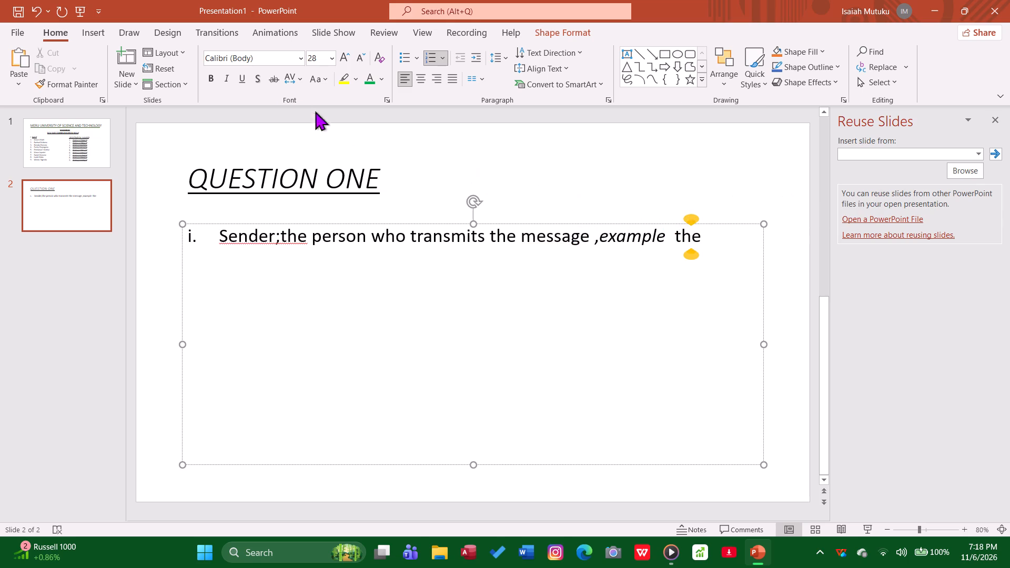
left_click(227, 82)
Continue the italic example text in the Sender item with "teacher who initiates the message should".
left_click(702, 237)
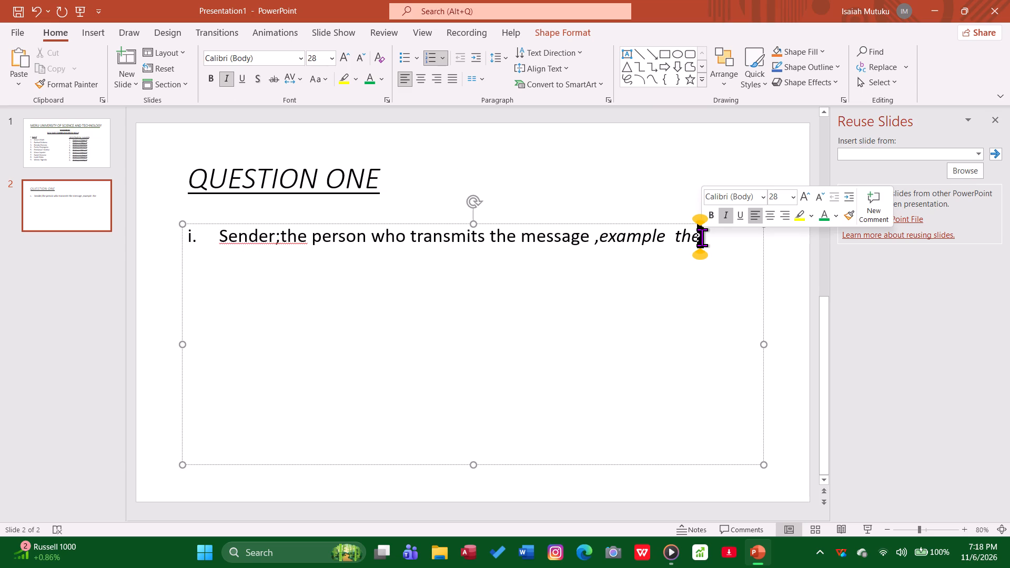
key("space")
type("te")
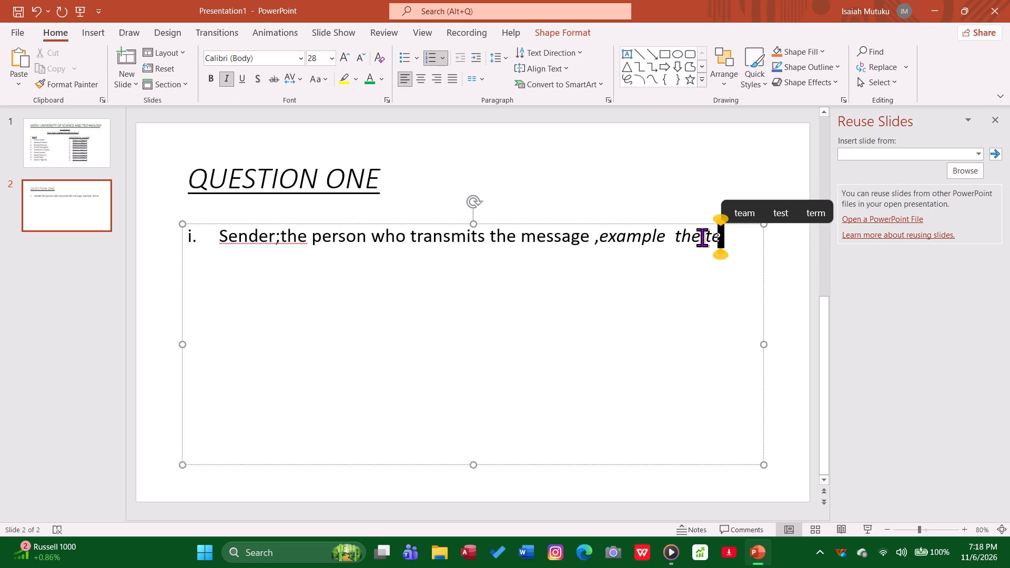
type("ac")
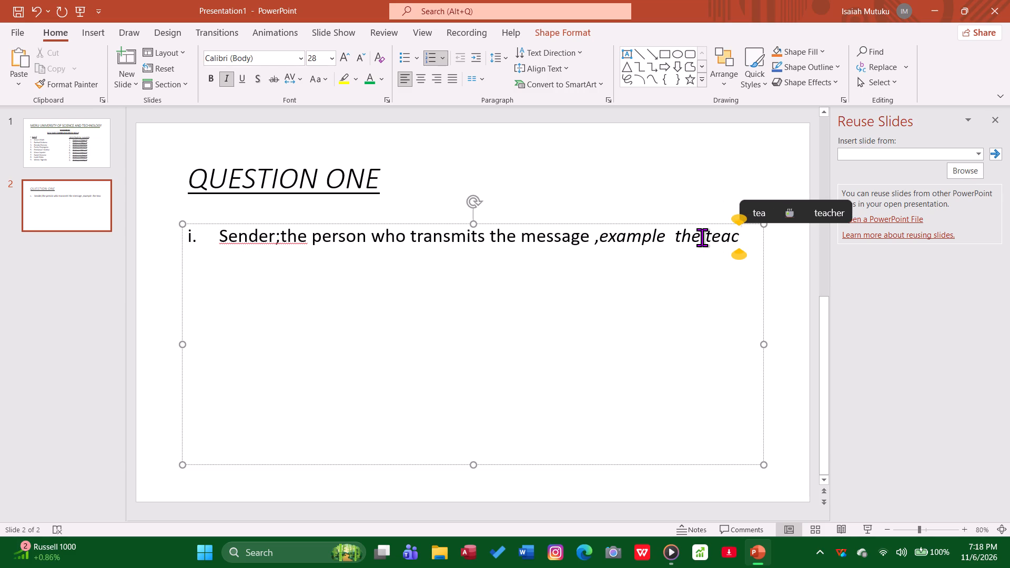
type("her")
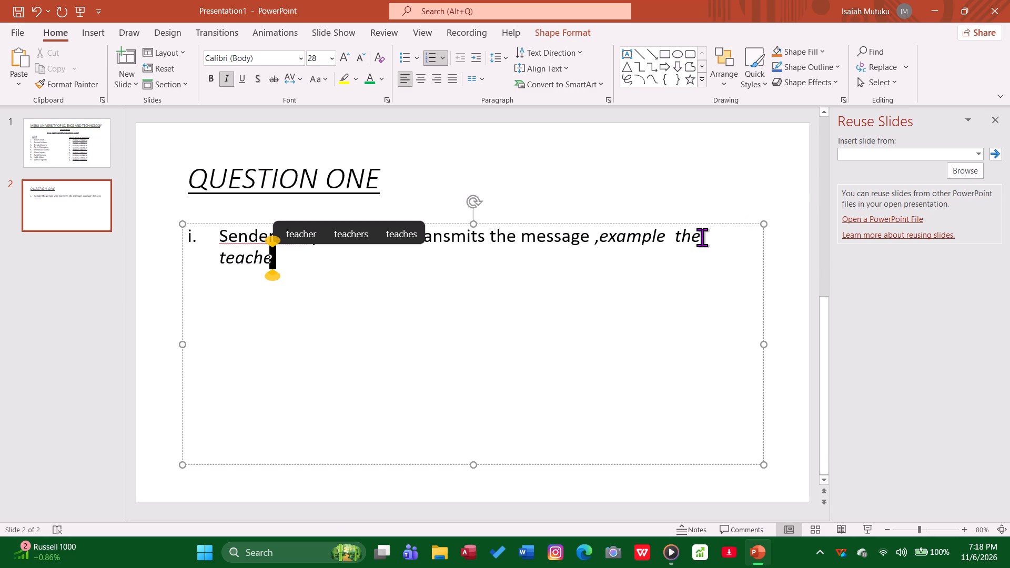
key("space")
type("wg")
key("BackSpace")
type("ho")
key("space")
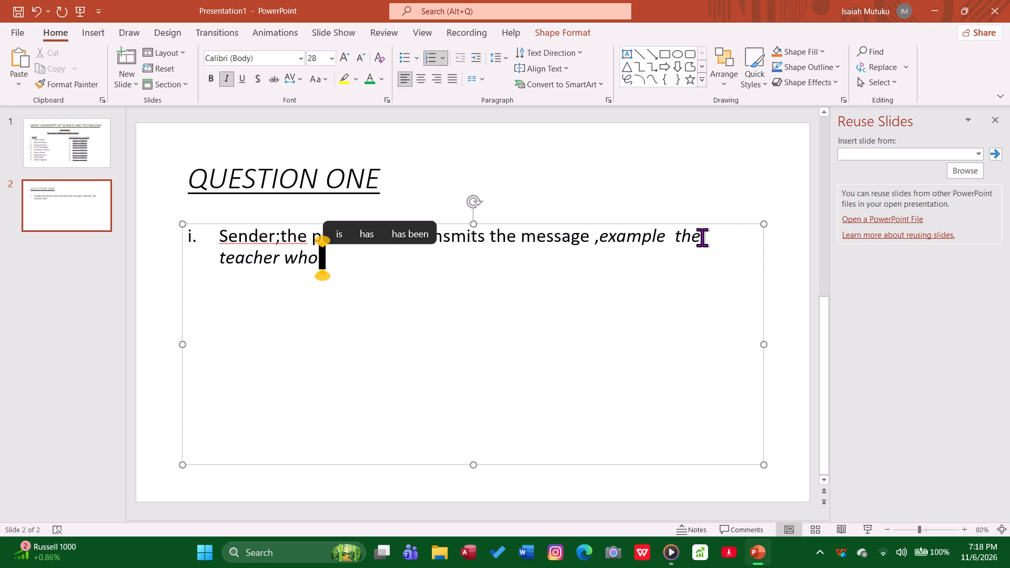
type("initiats")
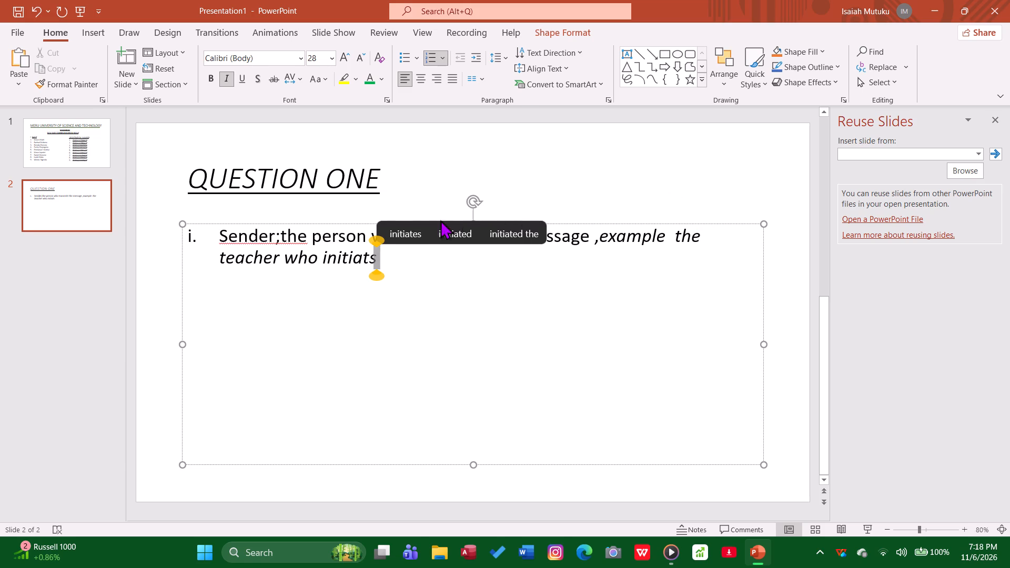
left_click(400, 233)
type("the message")
key("space")
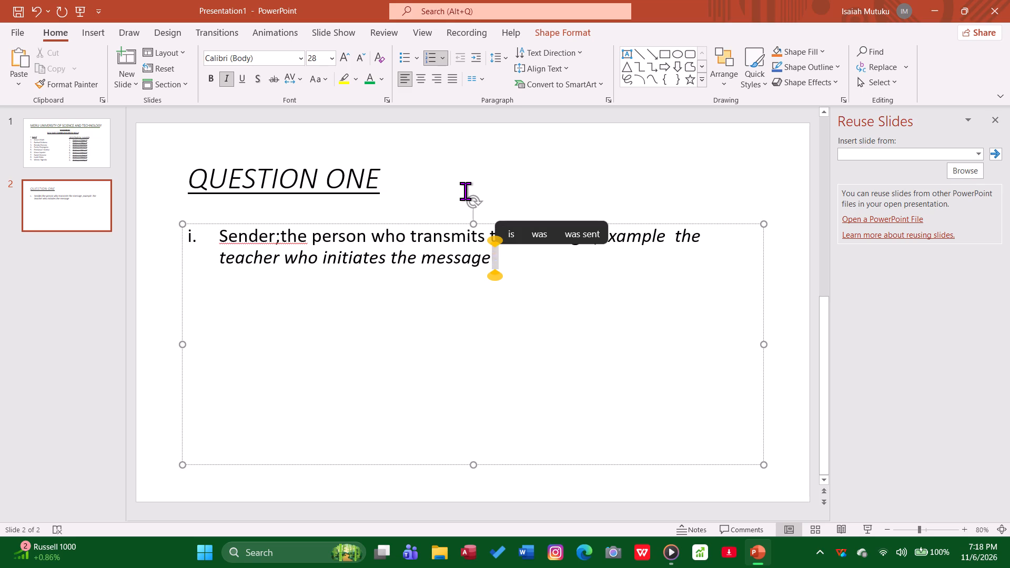
type("should")
key("space")
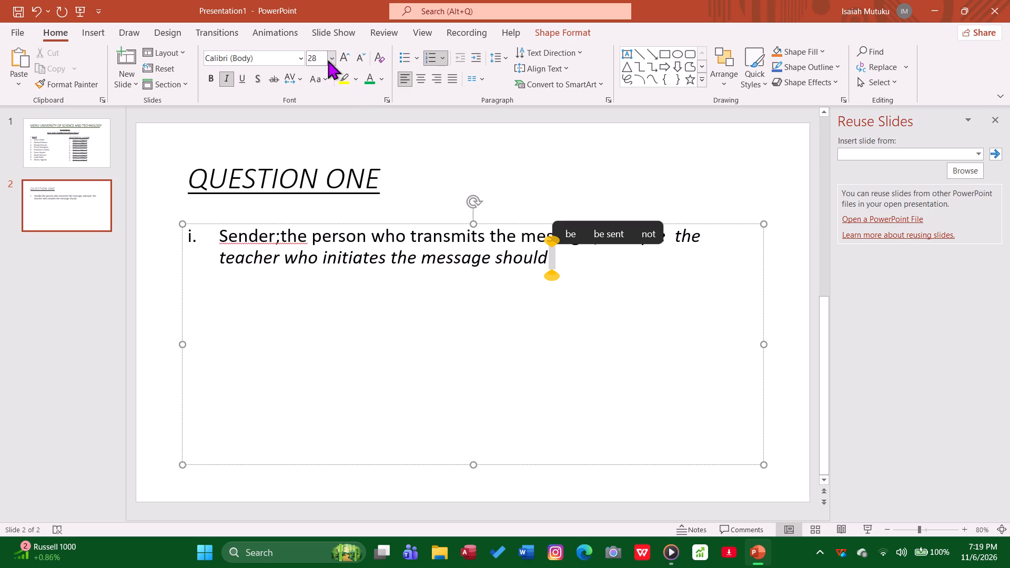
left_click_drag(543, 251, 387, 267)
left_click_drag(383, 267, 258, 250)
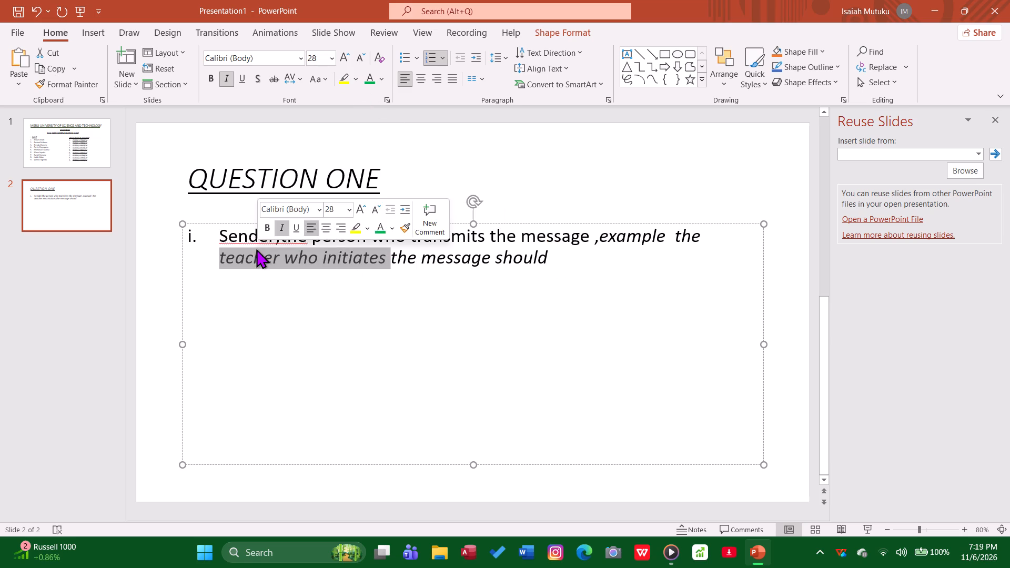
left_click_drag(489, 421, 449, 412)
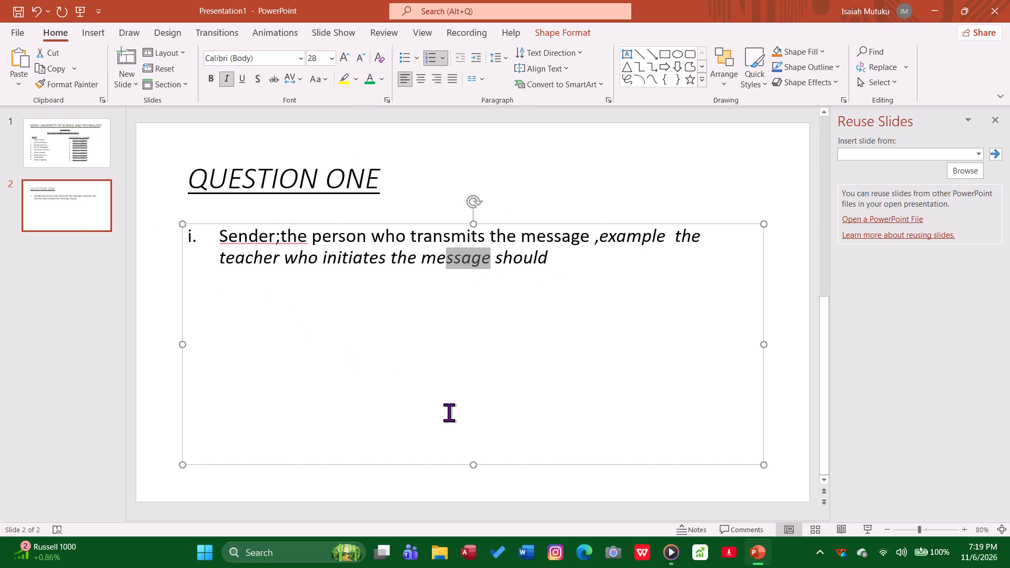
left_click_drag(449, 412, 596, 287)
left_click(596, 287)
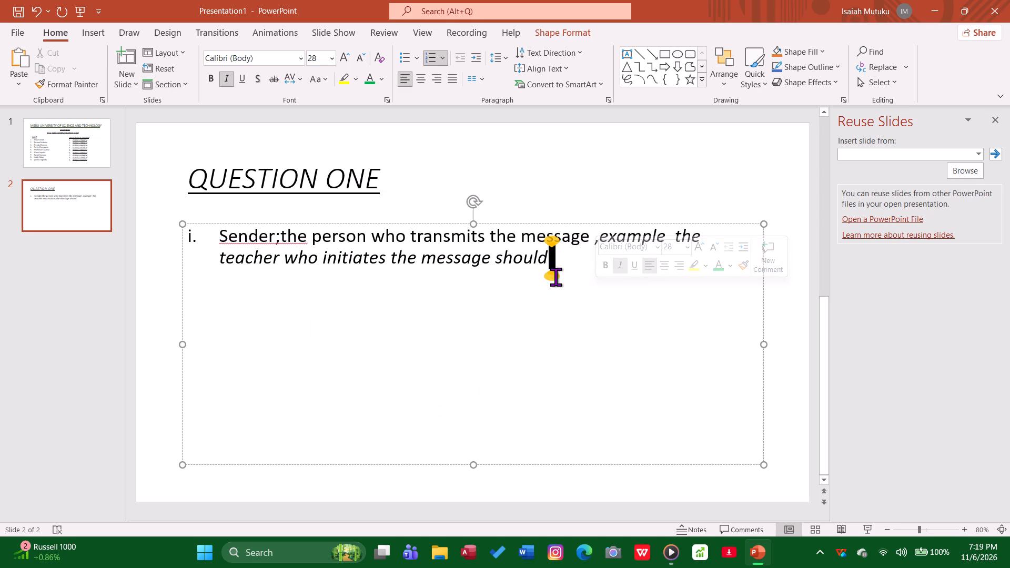
Set the font size of the whole Sender item on the QUESTION ONE slide to 18.
left_click_drag(555, 275, 60, 281)
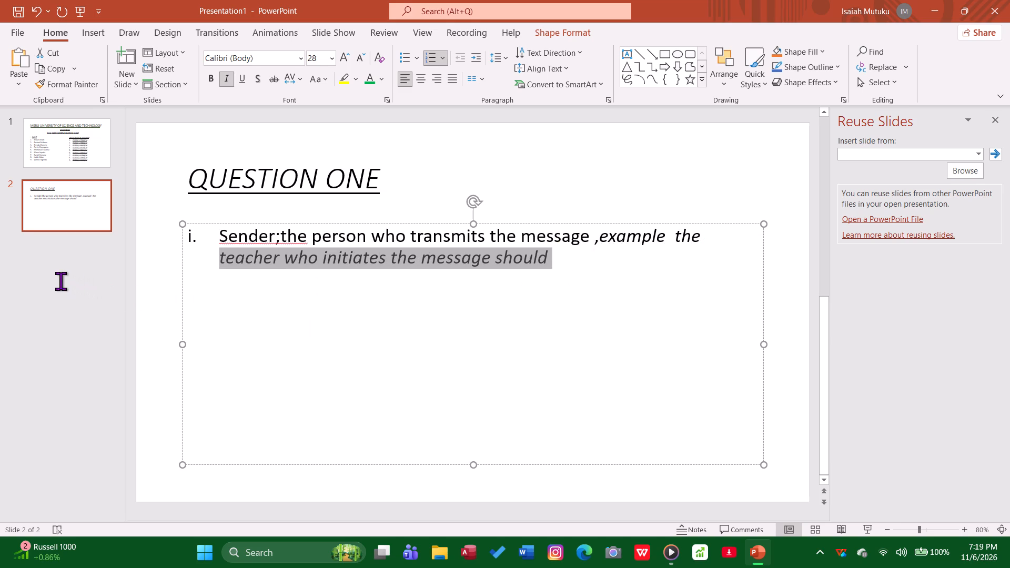
left_click_drag(60, 281, 167, 239)
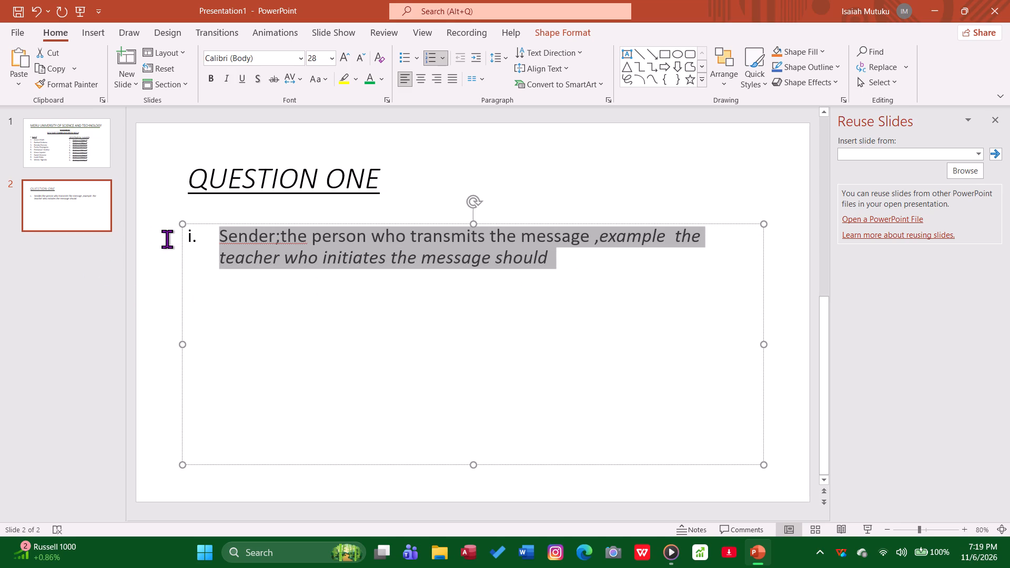
left_click_drag(167, 239, 168, 239)
left_click(331, 57)
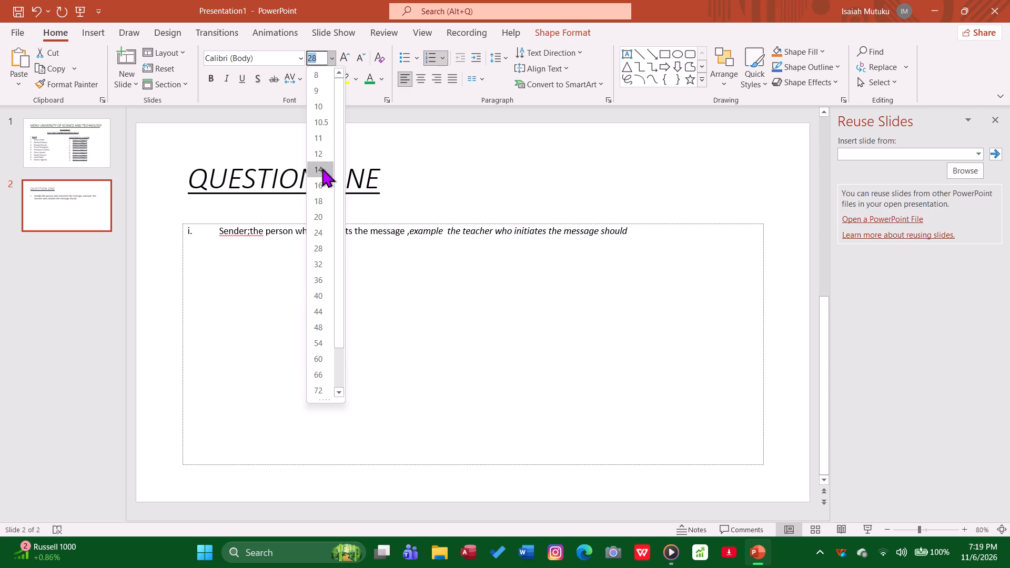
left_click(328, 200)
left_click(328, 276)
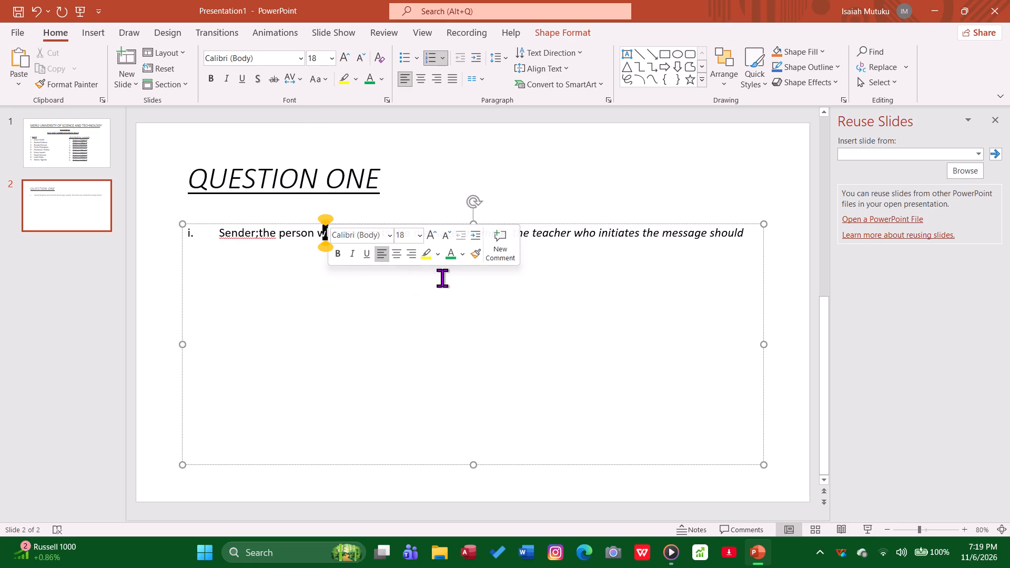
left_click(457, 278)
left_click(436, 320)
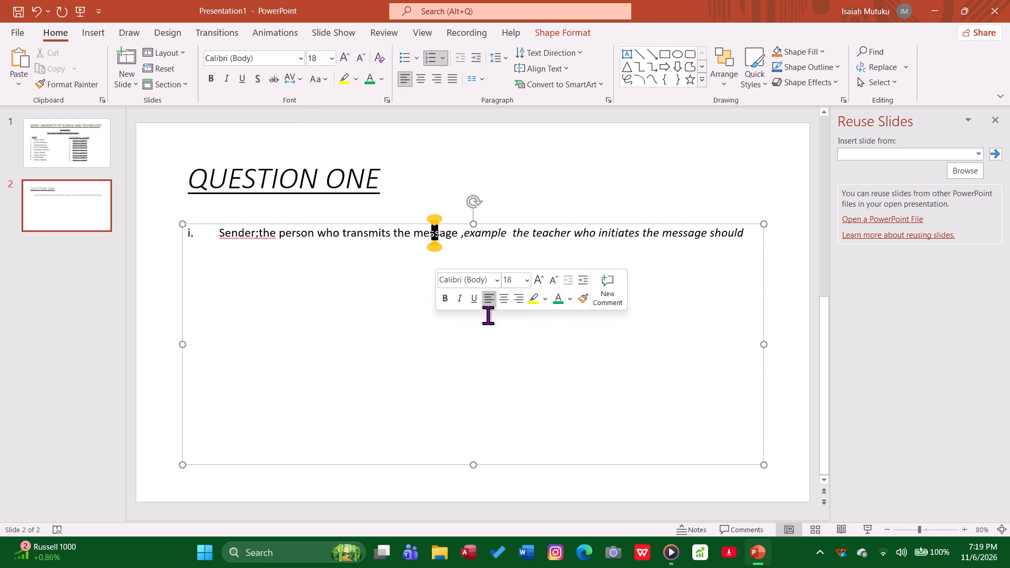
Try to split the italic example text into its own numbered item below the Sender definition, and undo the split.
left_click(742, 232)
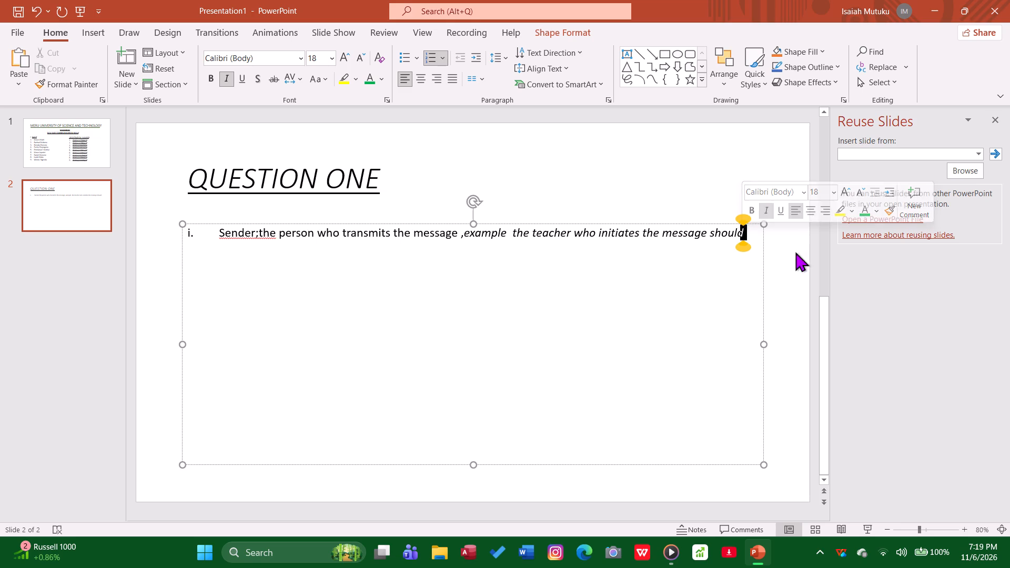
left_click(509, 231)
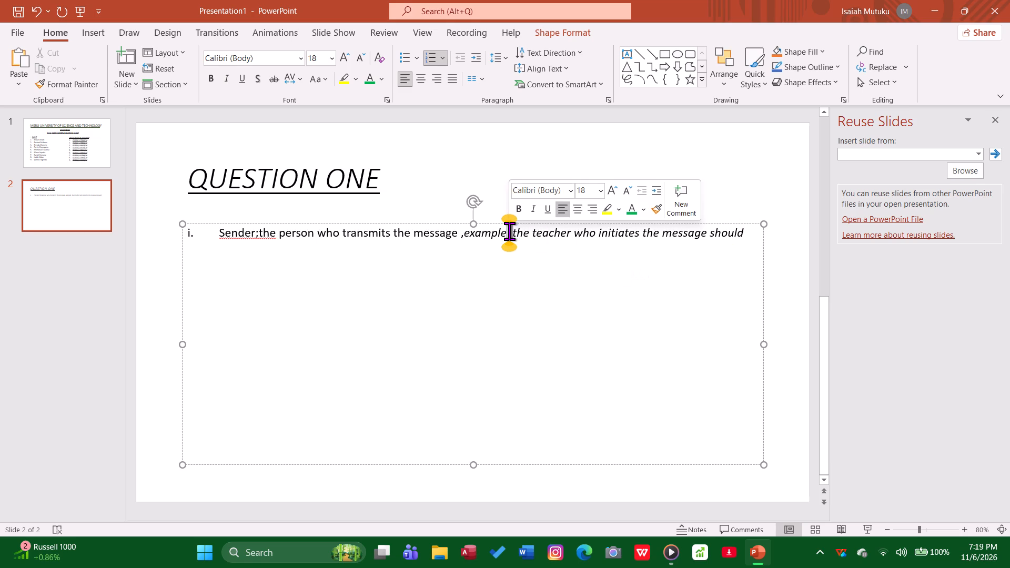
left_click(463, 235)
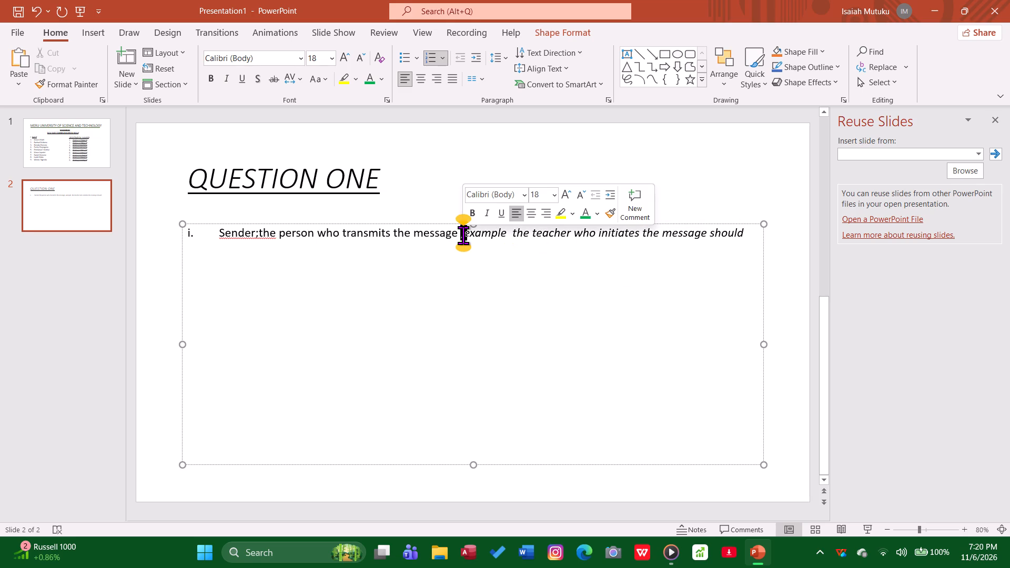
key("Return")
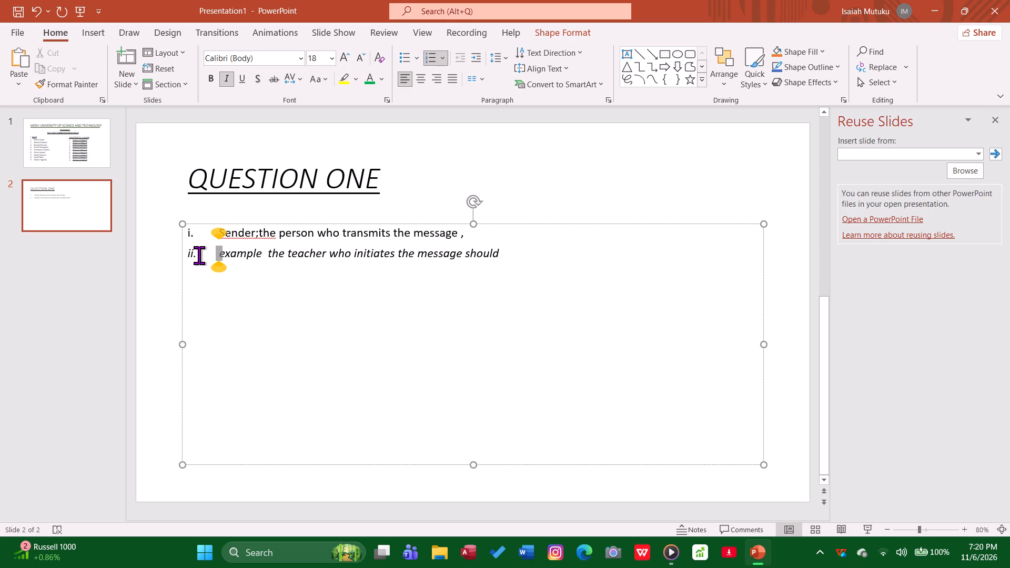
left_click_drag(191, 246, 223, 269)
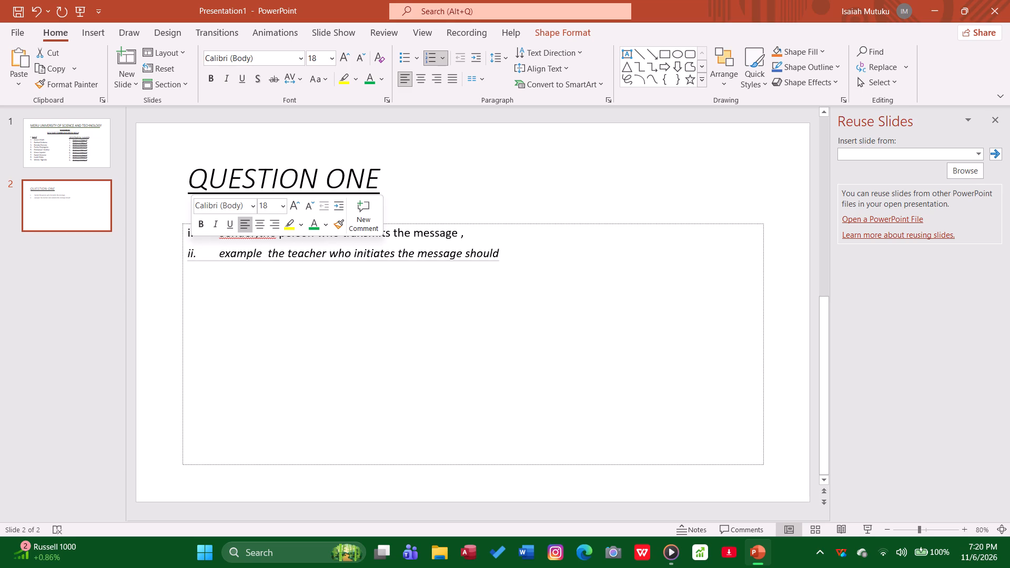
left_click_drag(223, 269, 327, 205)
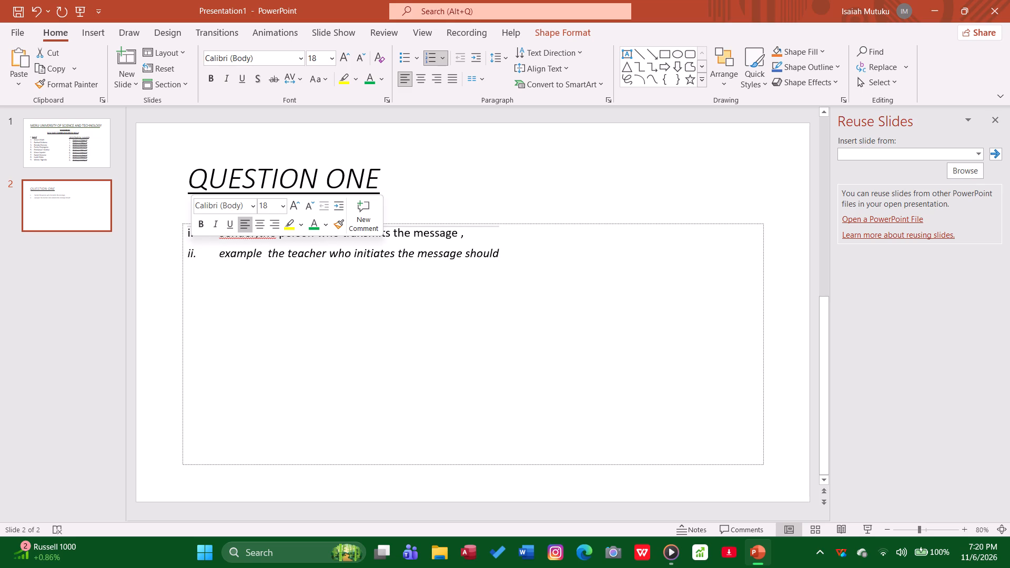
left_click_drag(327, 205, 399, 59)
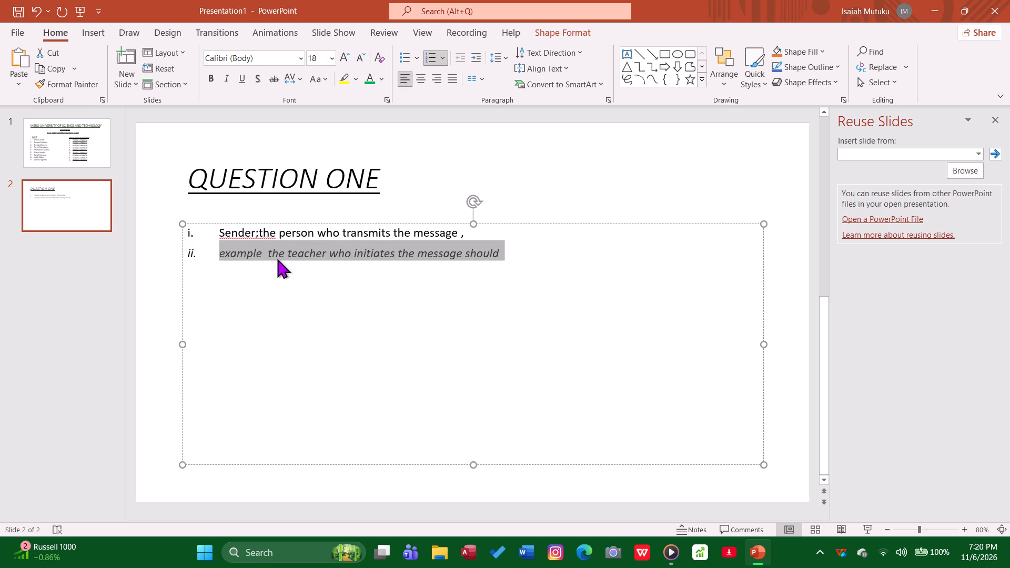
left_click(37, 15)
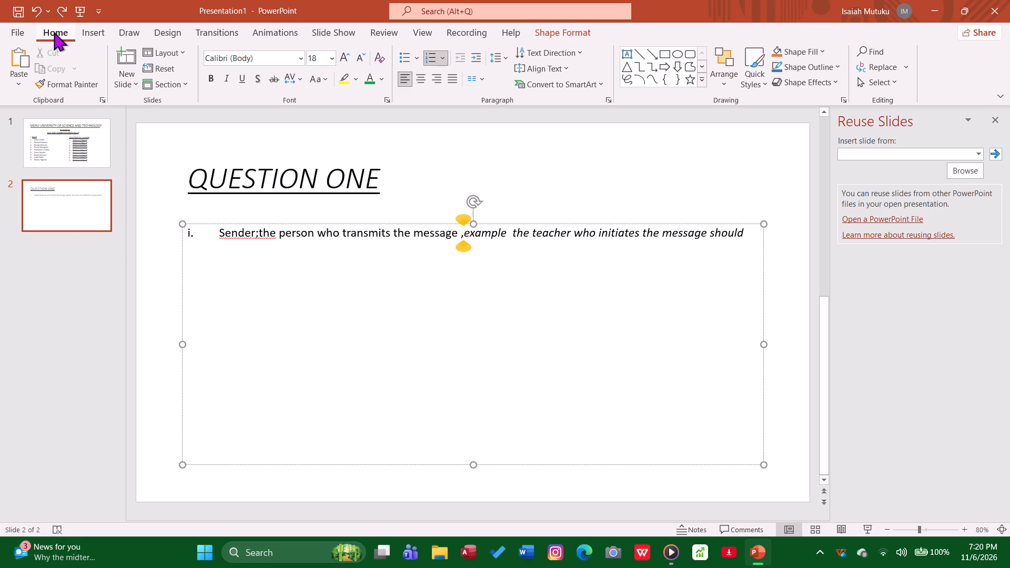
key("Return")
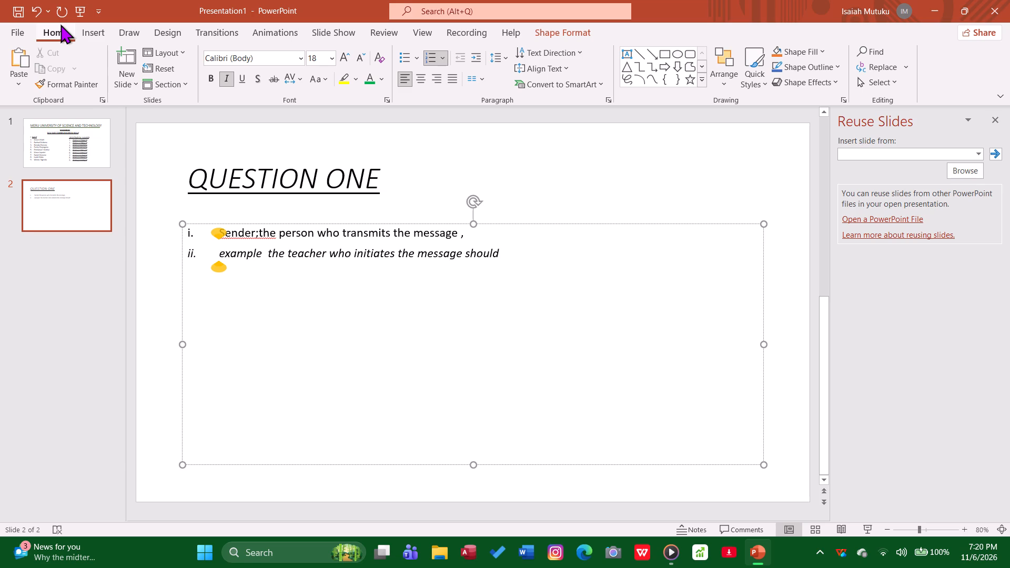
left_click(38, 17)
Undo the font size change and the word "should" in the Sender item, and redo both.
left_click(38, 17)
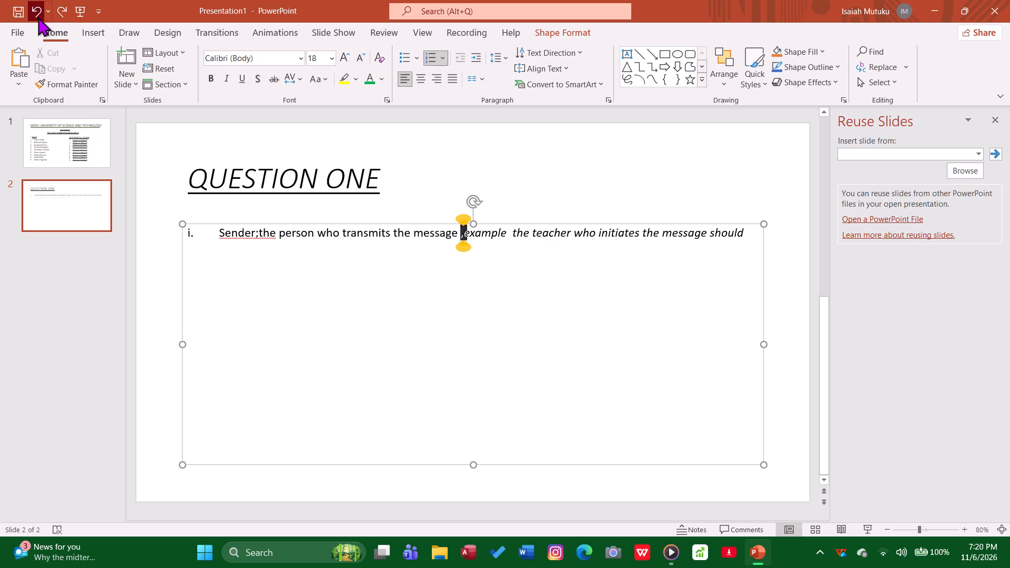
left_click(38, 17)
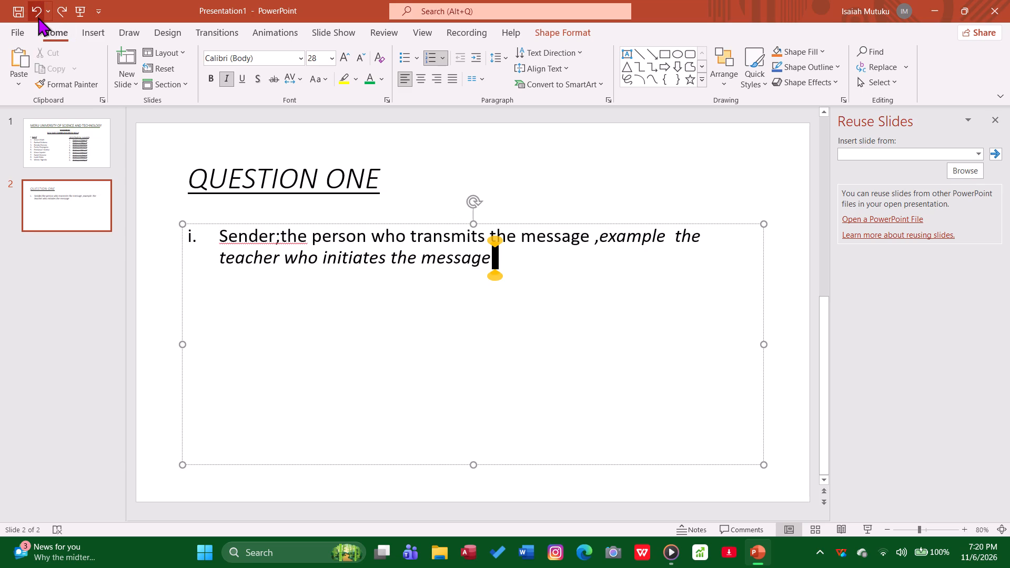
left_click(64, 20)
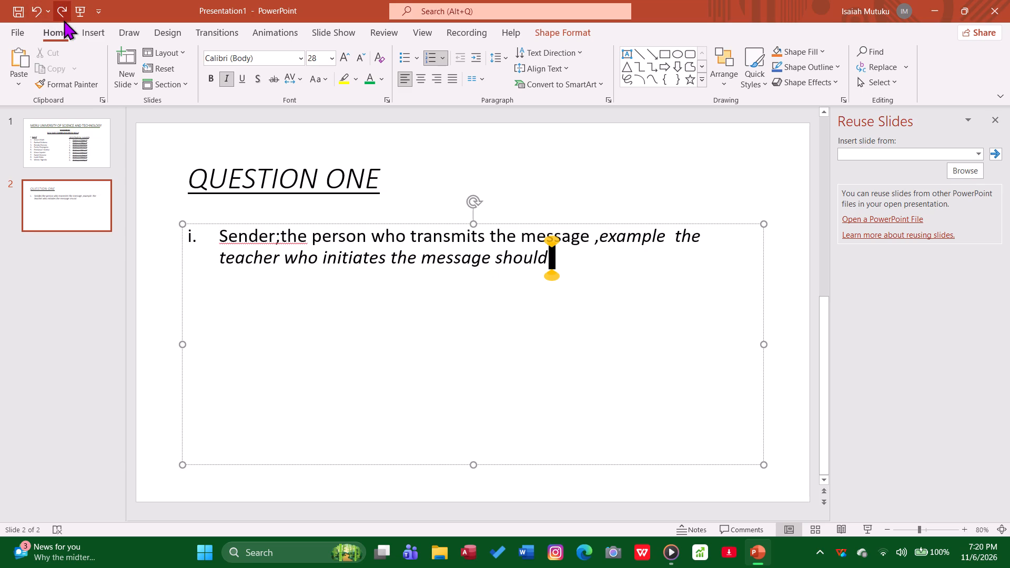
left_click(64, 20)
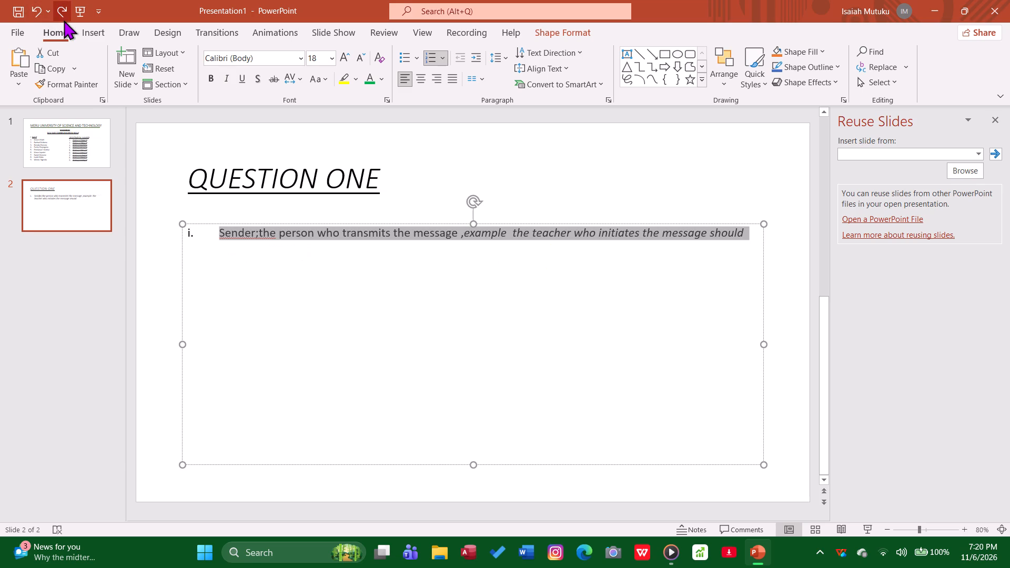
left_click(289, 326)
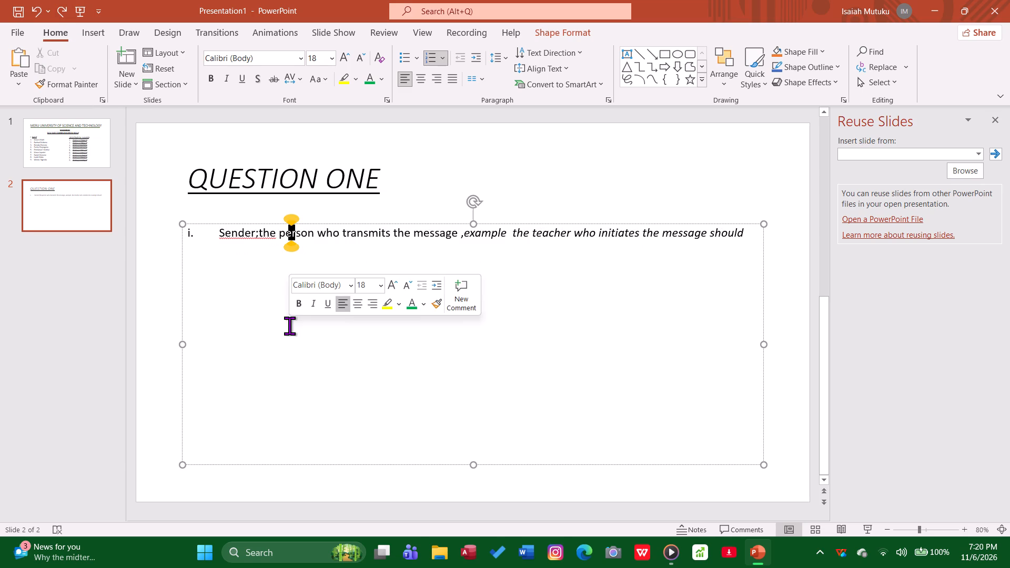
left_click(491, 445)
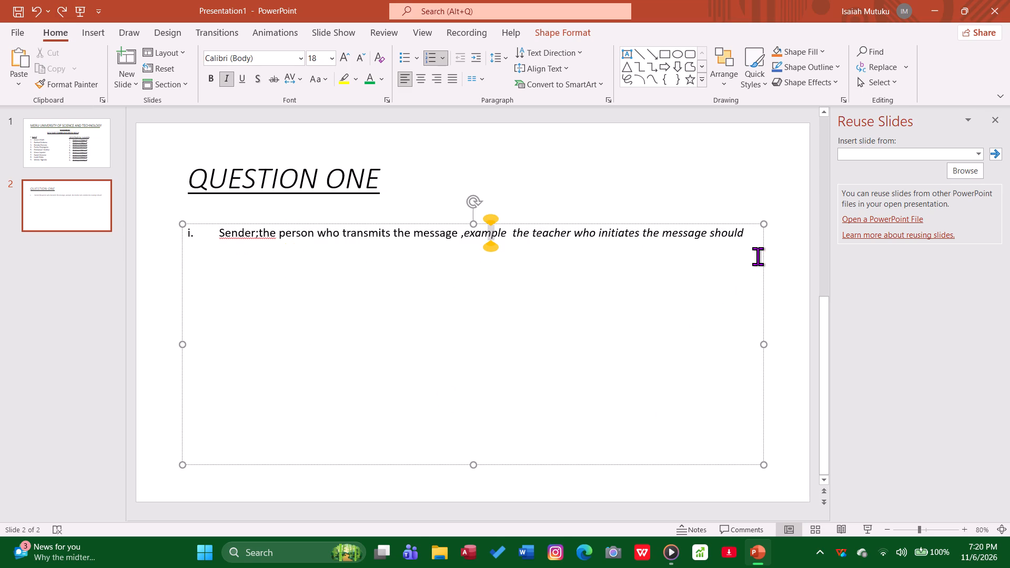
Continue the italic example text after "should" in the Sender item with "understand that".
left_click(748, 236)
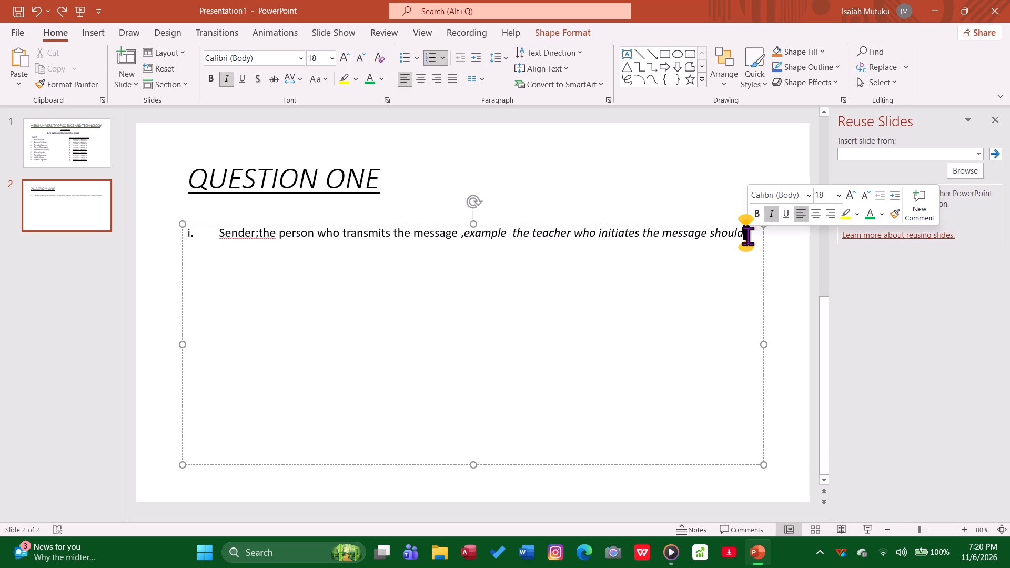
key("space")
type("in")
type("ders")
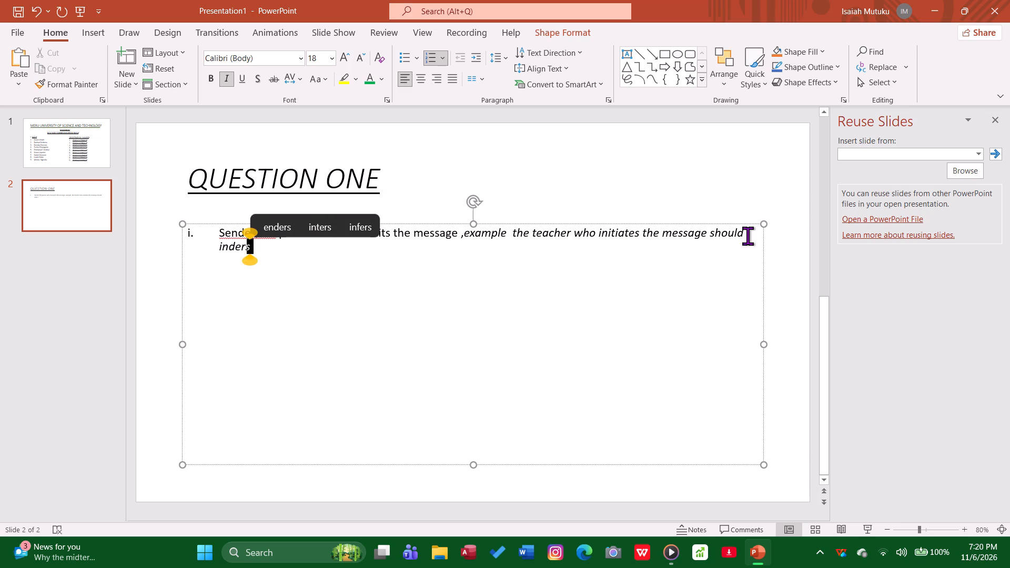
key("BackSpace")
key("BackSpace")
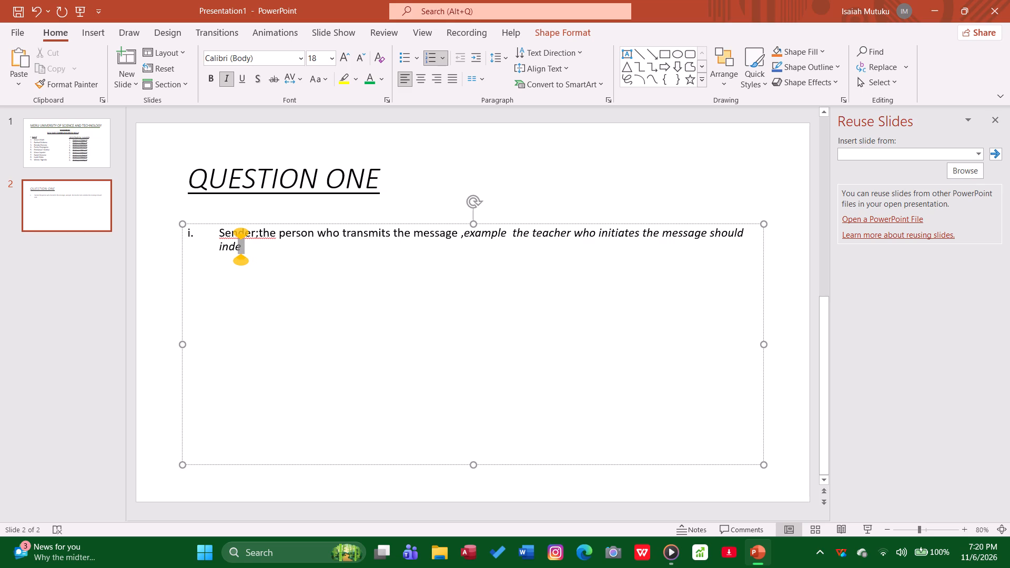
key("BackSpace")
key("BackSpace")
key("BackSpace")
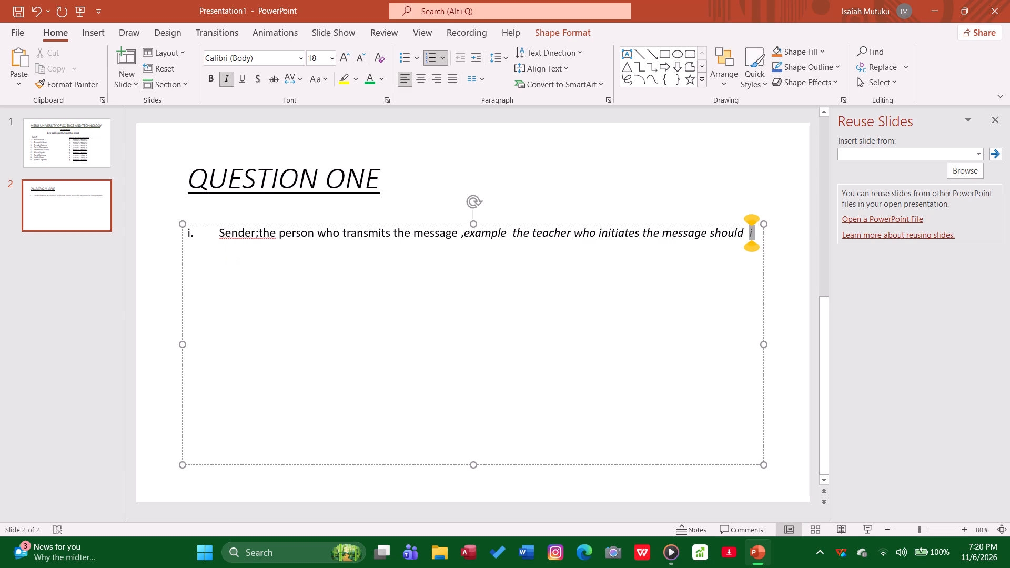
key("BackSpace")
type("unders")
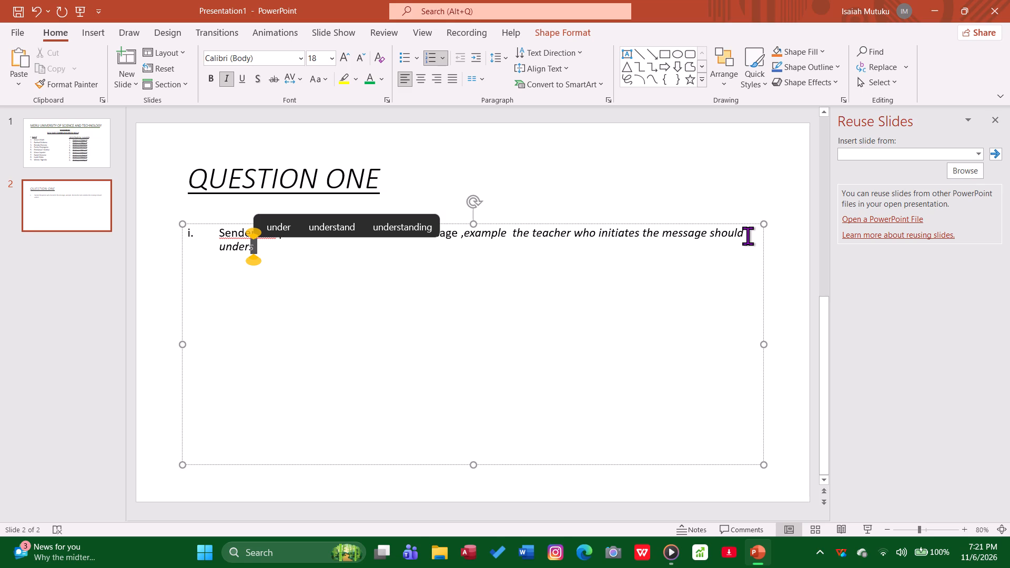
left_click(329, 221)
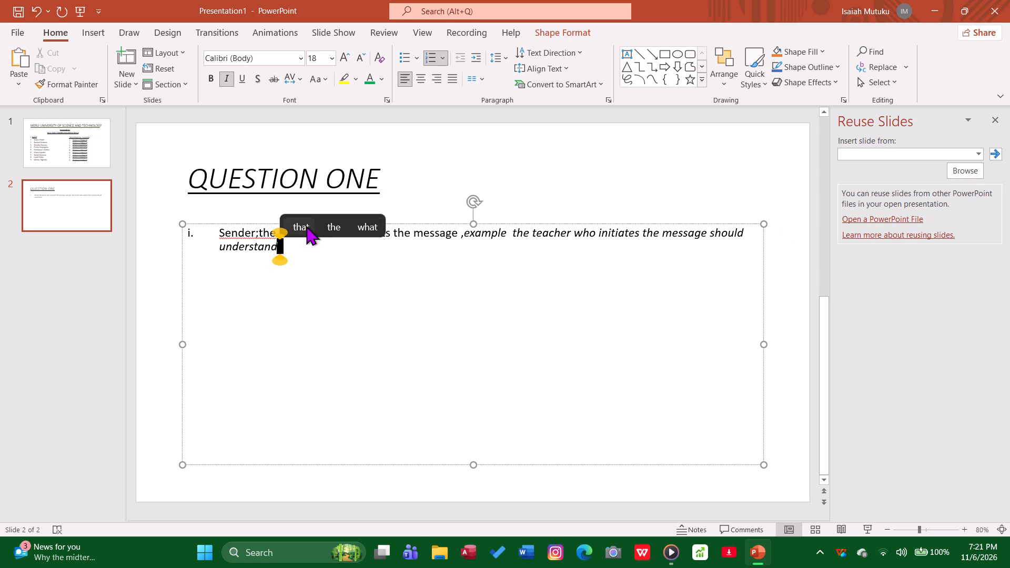
left_click(306, 226)
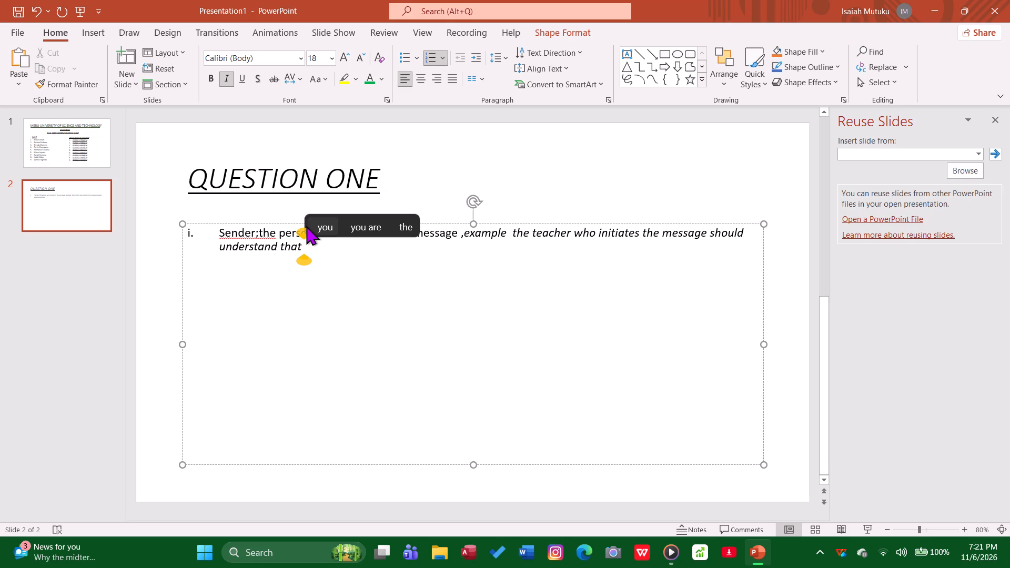
Extend the italic Sender example with "when encoding the message he/she should be clear".
key("space")
type("when enco")
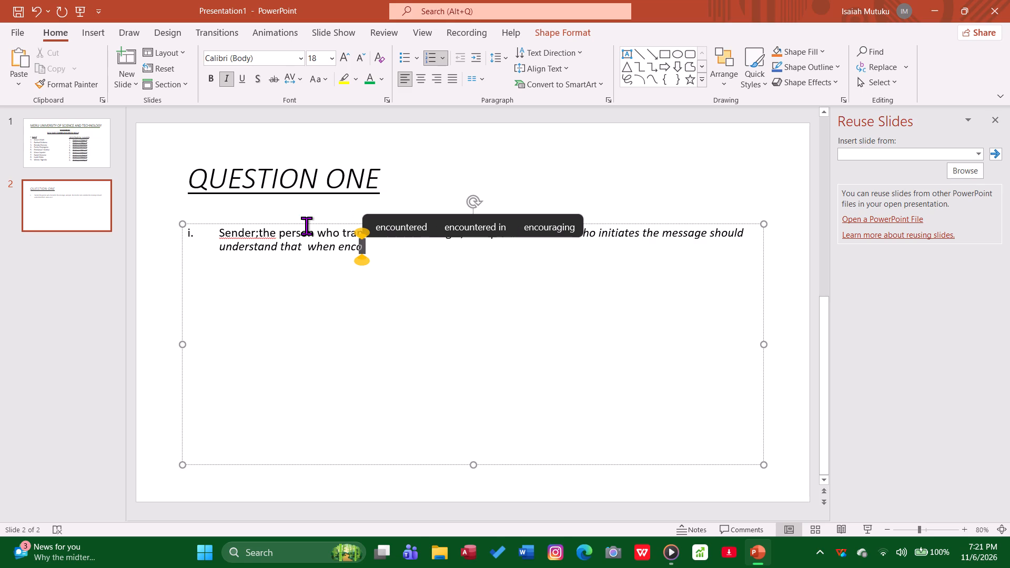
type("ding the message")
key("space")
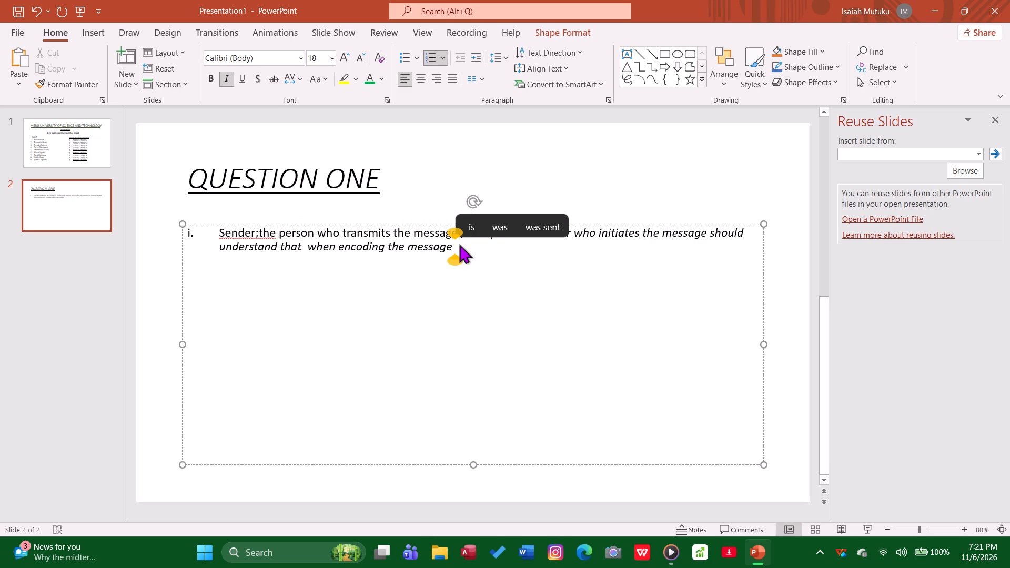
left_click(472, 236)
key("space")
type("he")
type("/she")
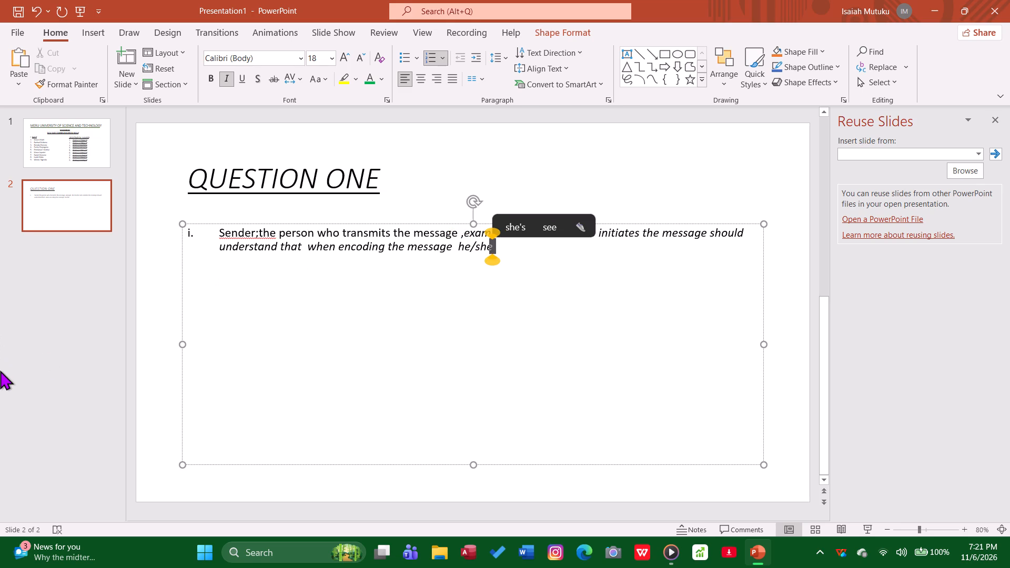
key("space")
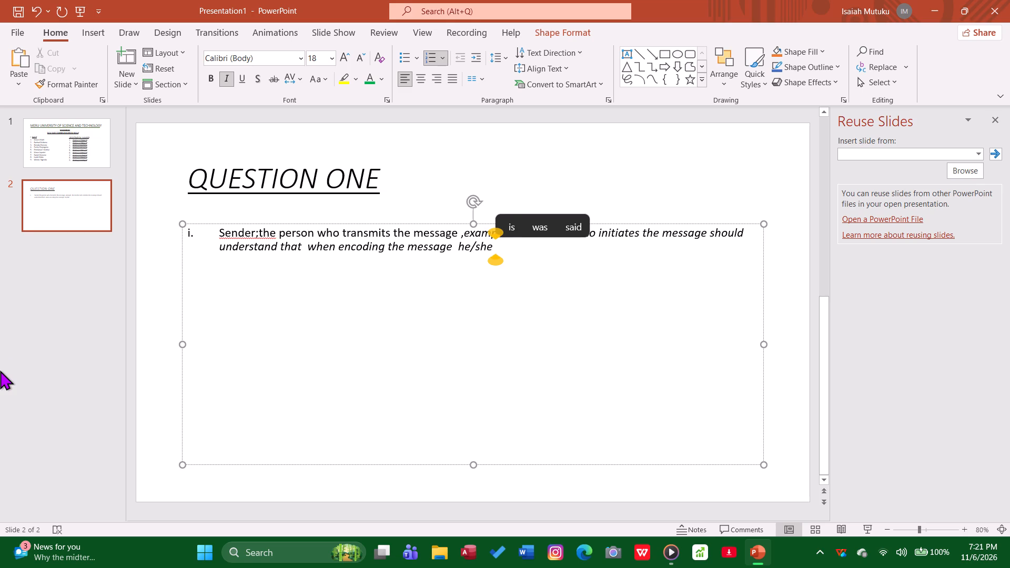
type("should")
key("space")
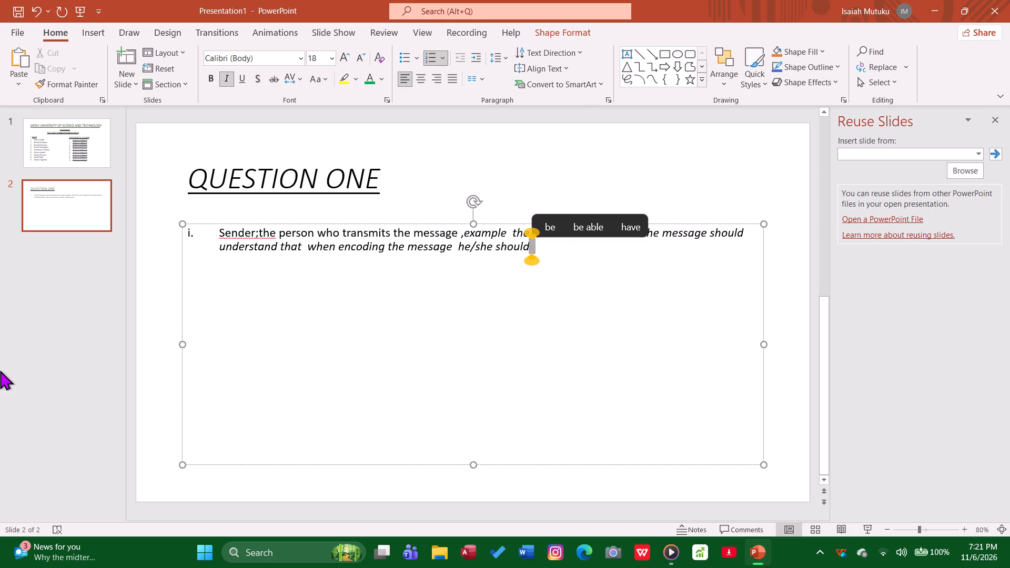
type("be clear")
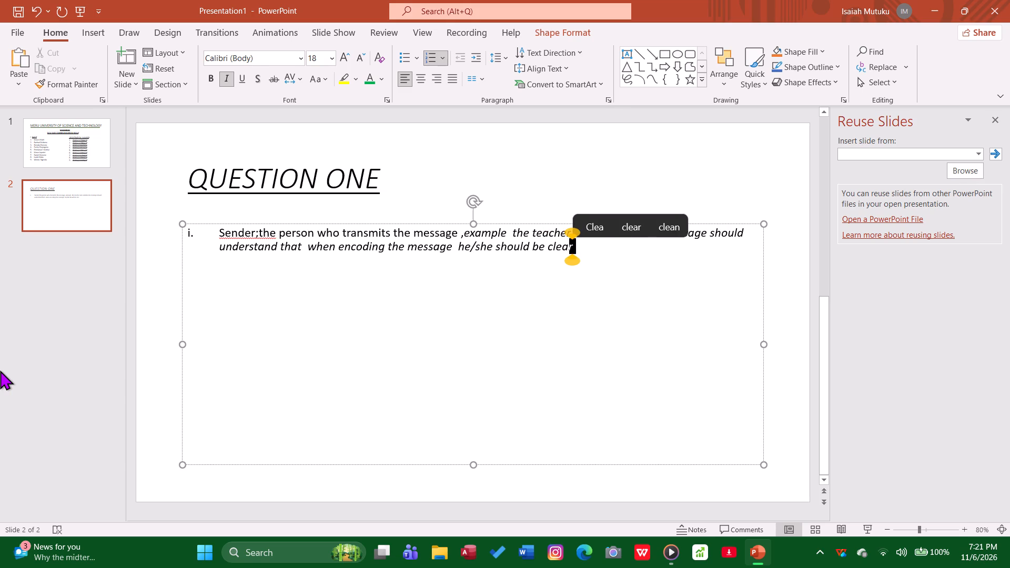
key("space")
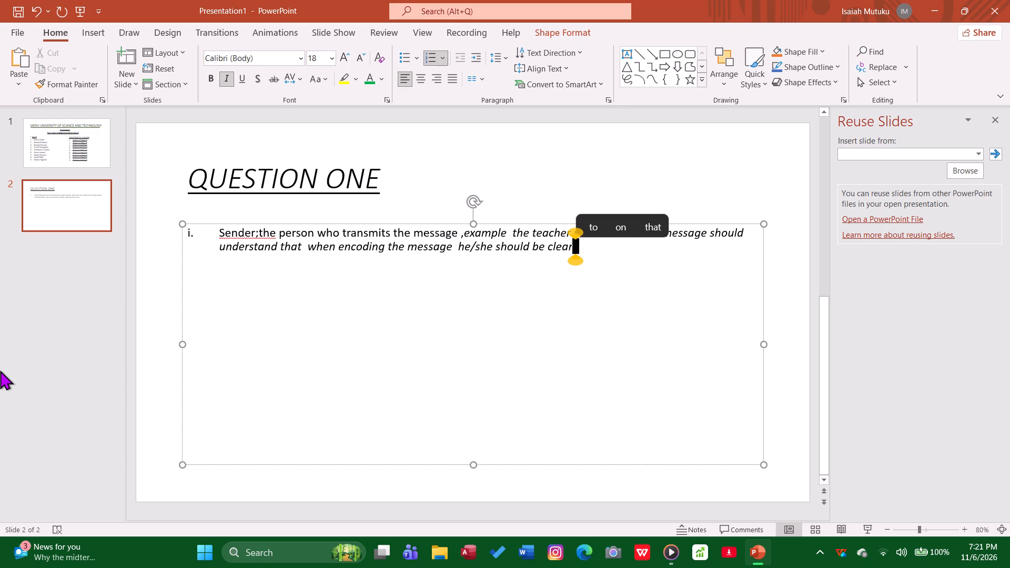
Finish the italic example in the Sender item with "and precise".
type("and precise")
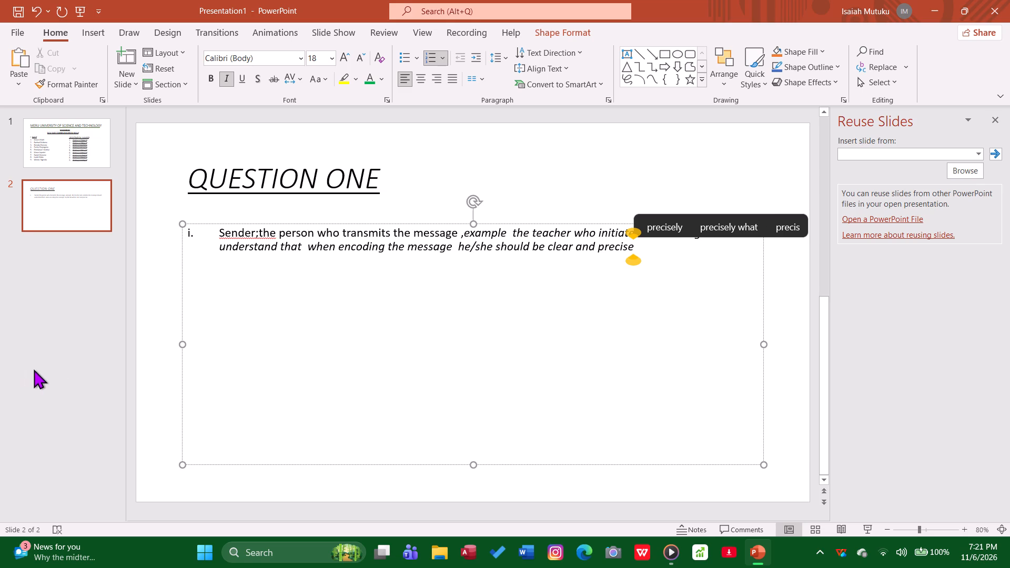
Add a second numbered item below the Sender item containing the word "message".
left_click(638, 248)
key("Return")
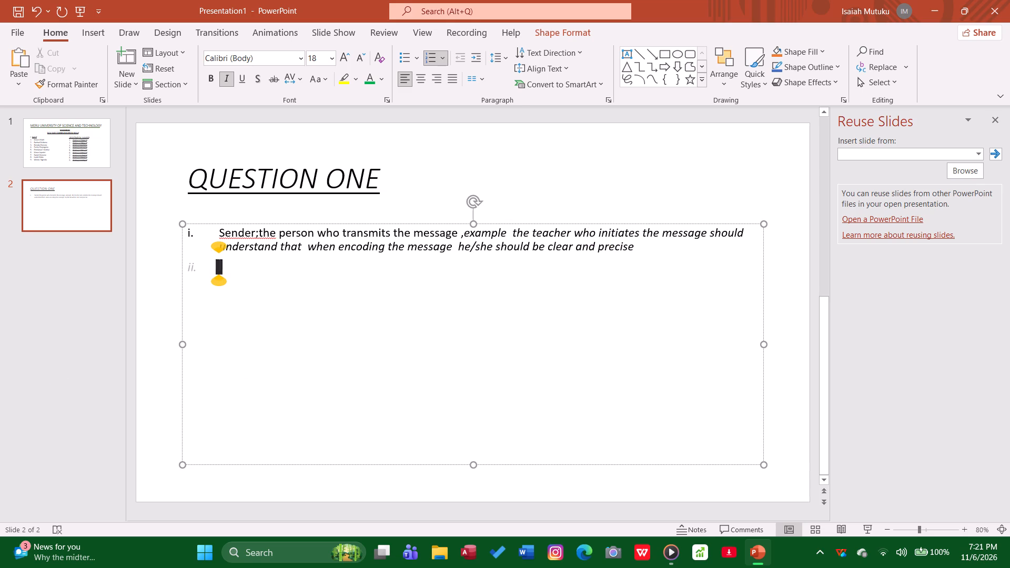
key("m")
key("BackSpace")
type("message")
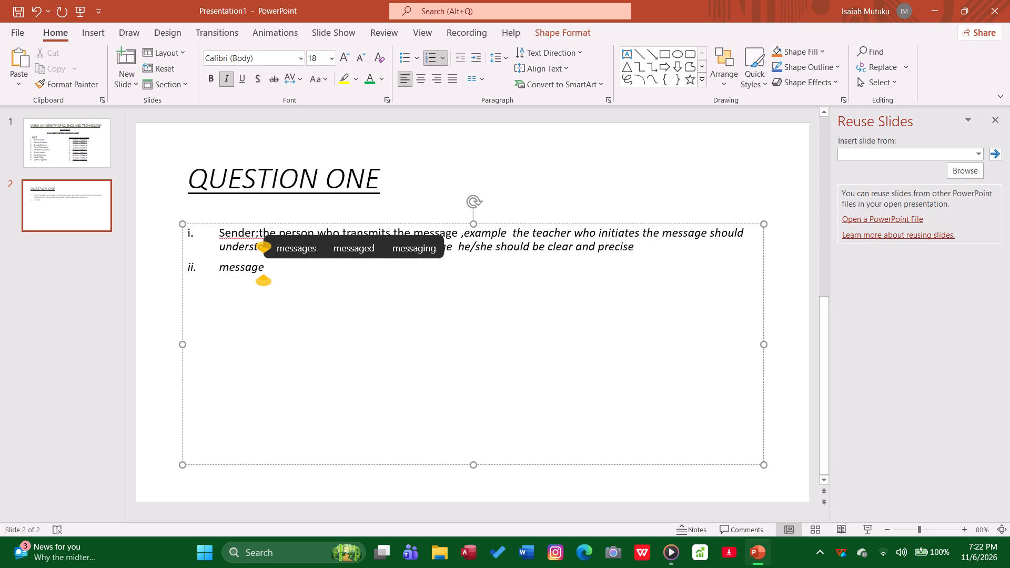
Make the terms "message" and "Sender" bold in the numbered list.
left_click_drag(215, 270, 268, 274)
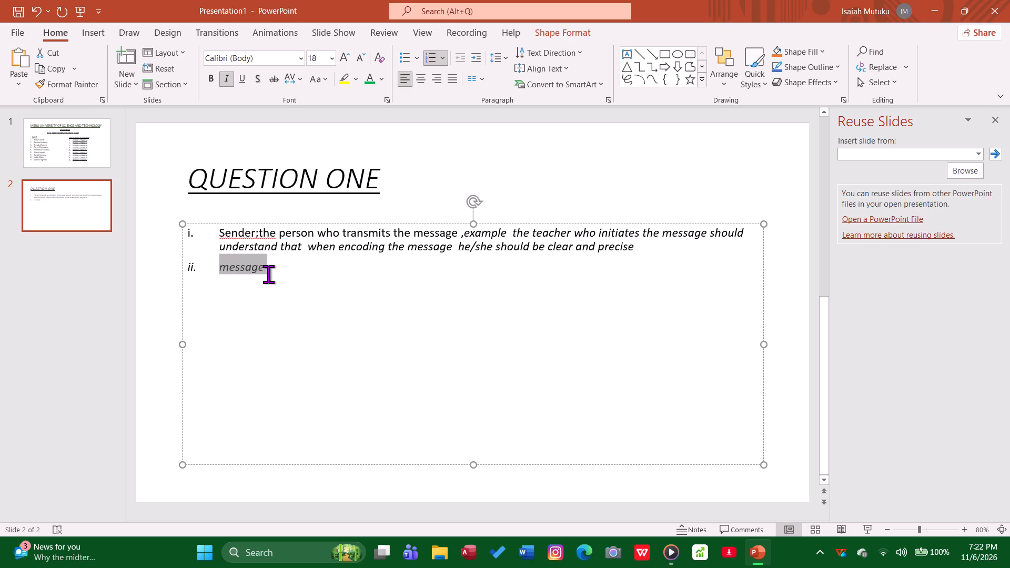
left_click_drag(268, 274, 270, 273)
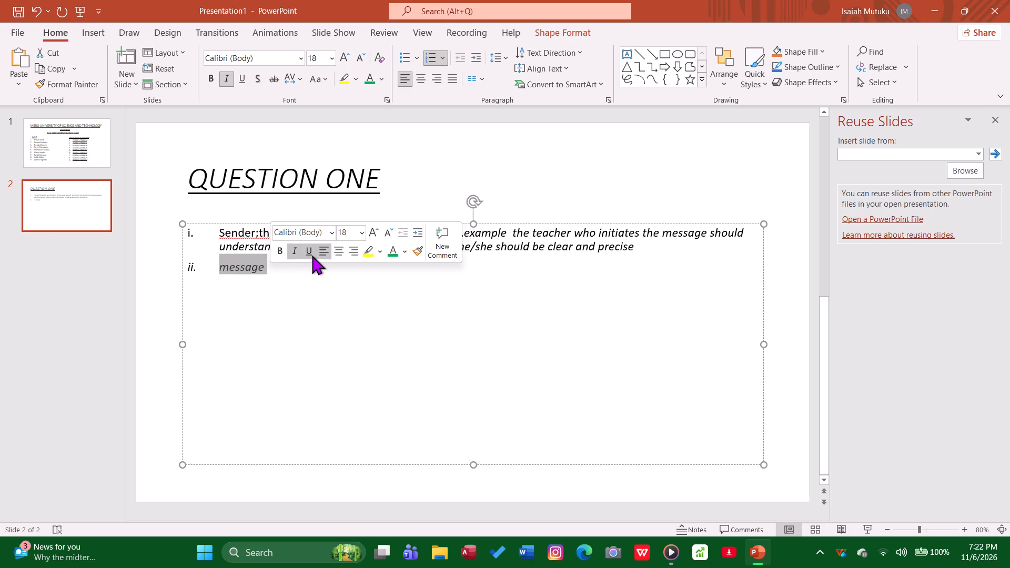
left_click(312, 255)
left_click(312, 255)
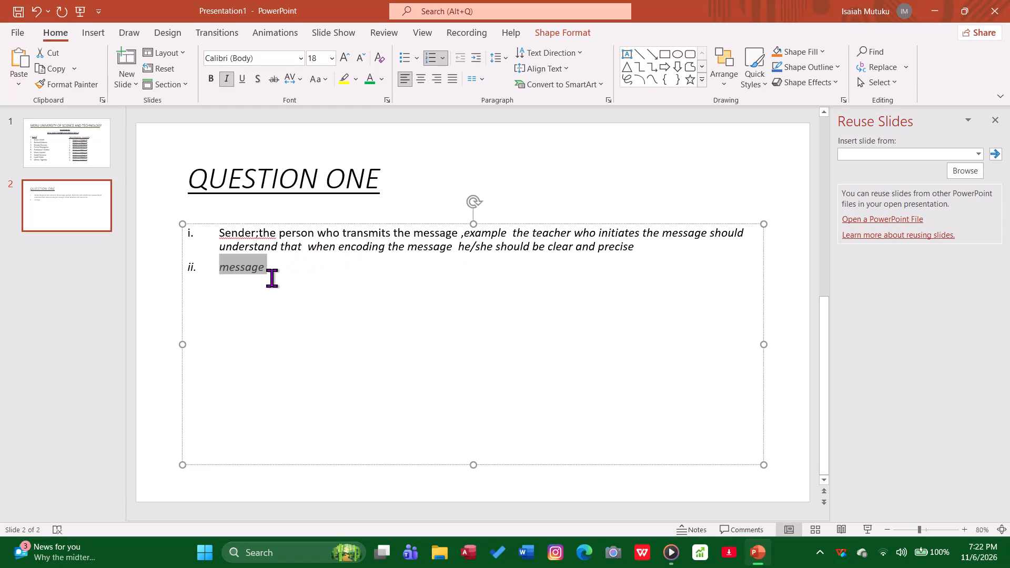
left_click(209, 82)
left_click_drag(256, 230, 220, 236)
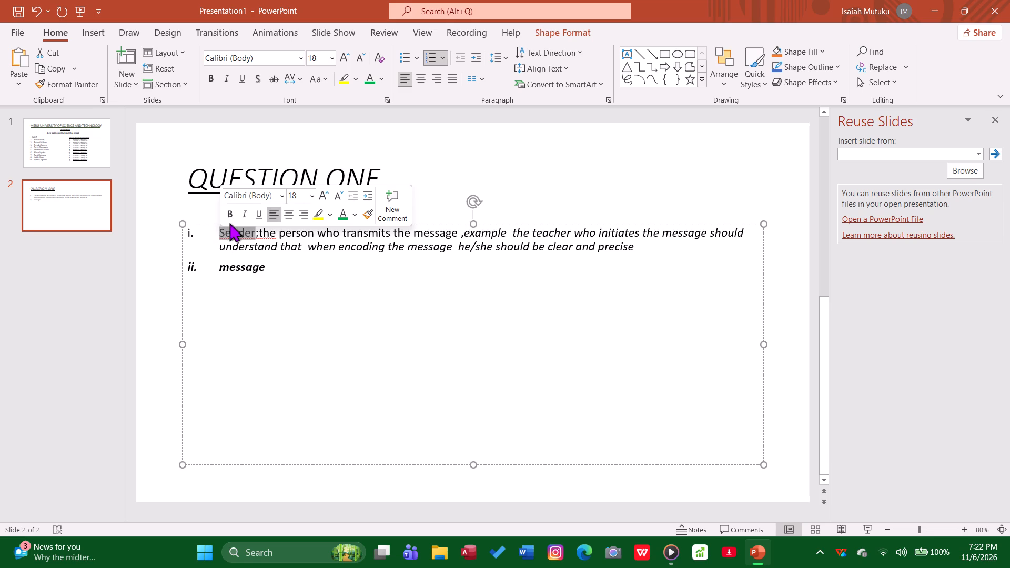
left_click(229, 218)
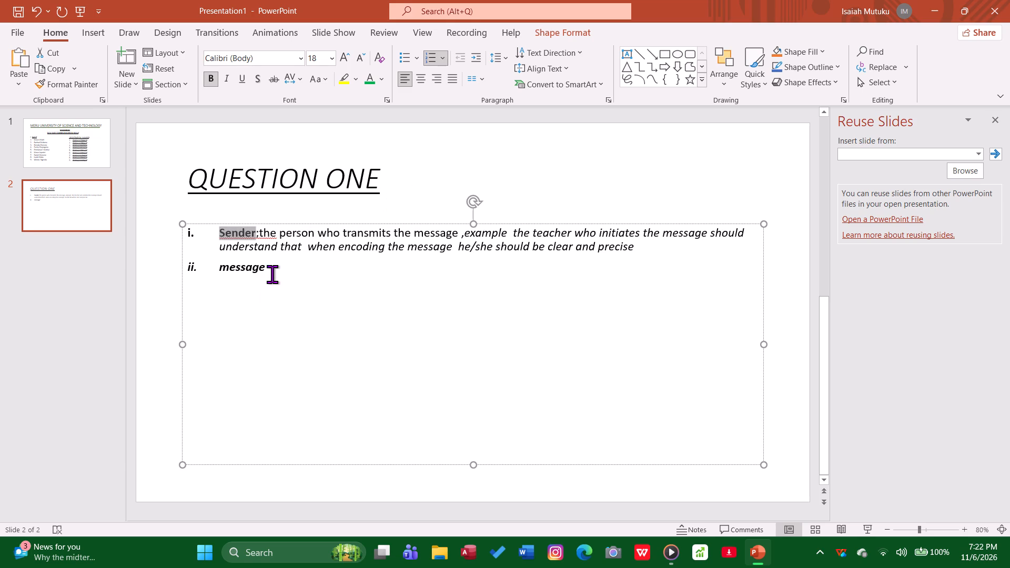
Add a semicolon after the term in the second numbered item.
left_click(269, 267)
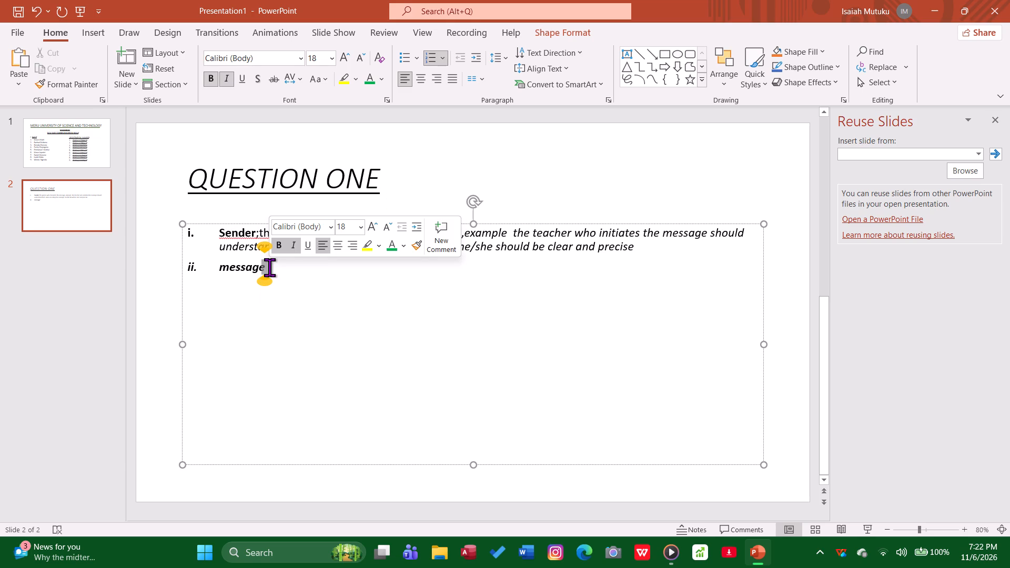
key("semicolon")
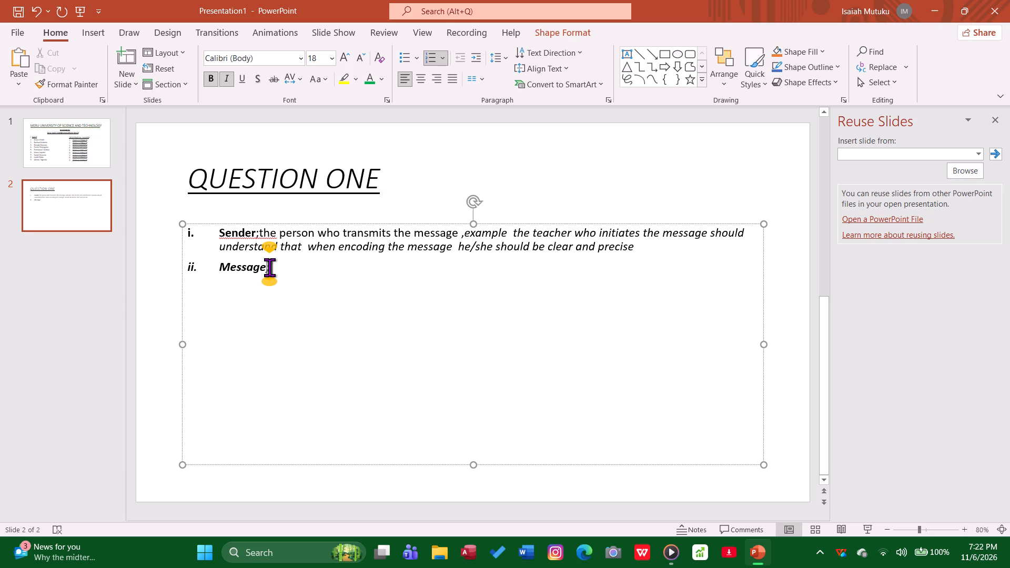
key("Right")
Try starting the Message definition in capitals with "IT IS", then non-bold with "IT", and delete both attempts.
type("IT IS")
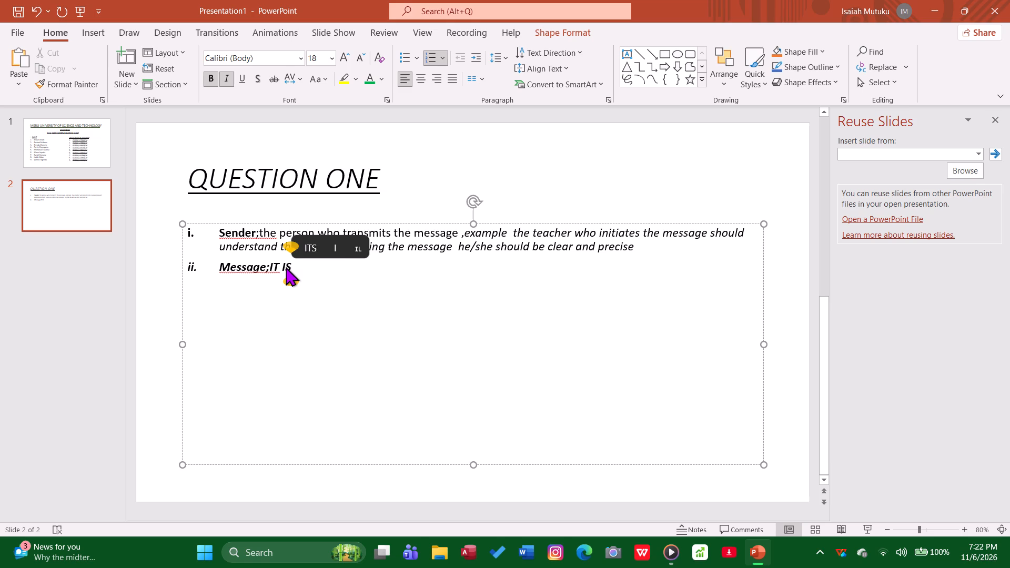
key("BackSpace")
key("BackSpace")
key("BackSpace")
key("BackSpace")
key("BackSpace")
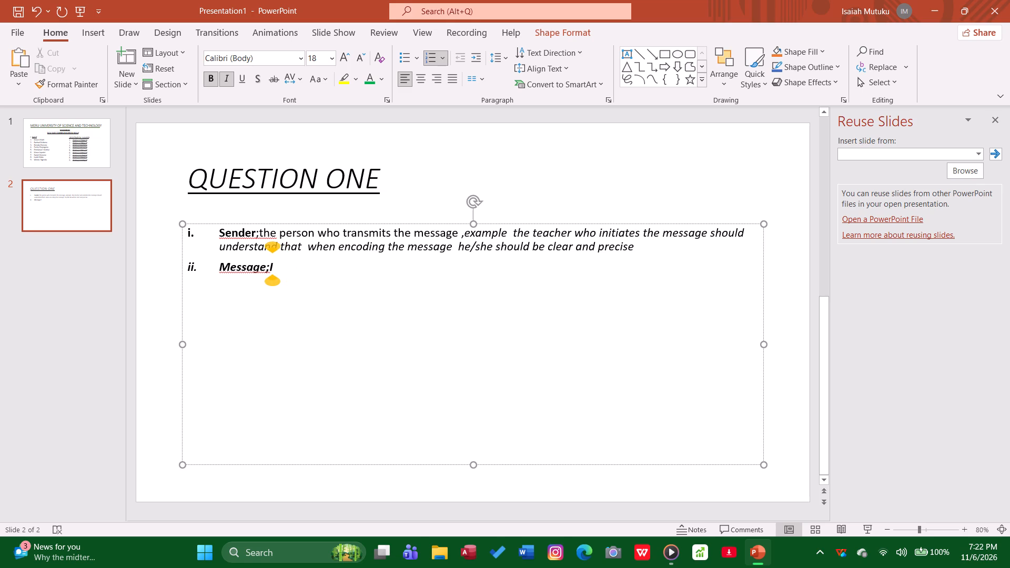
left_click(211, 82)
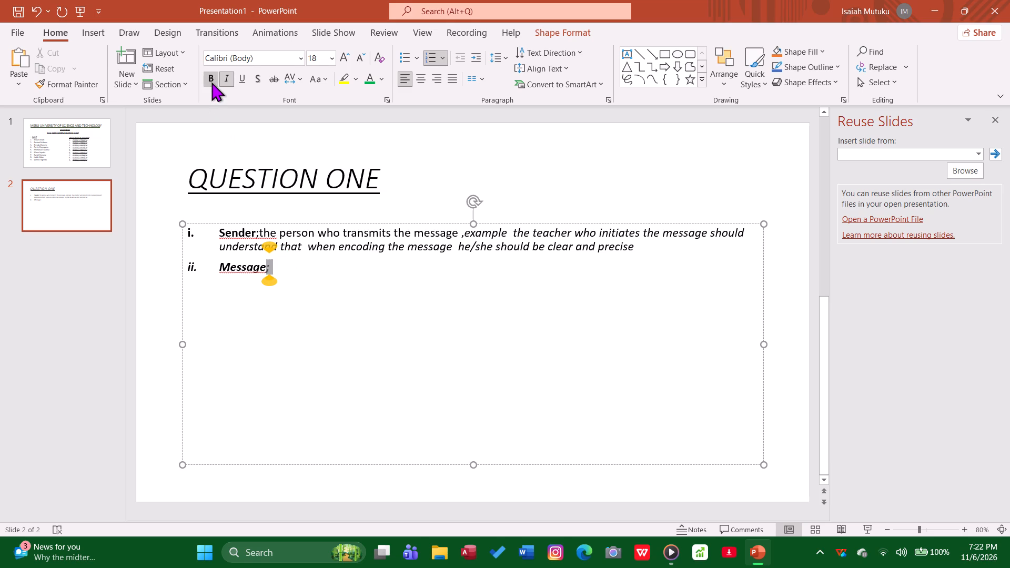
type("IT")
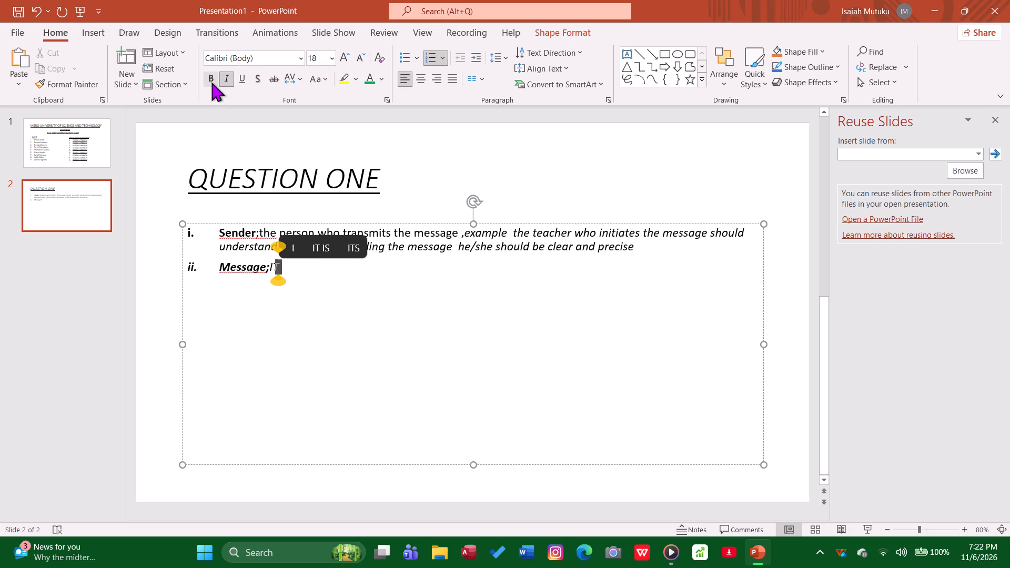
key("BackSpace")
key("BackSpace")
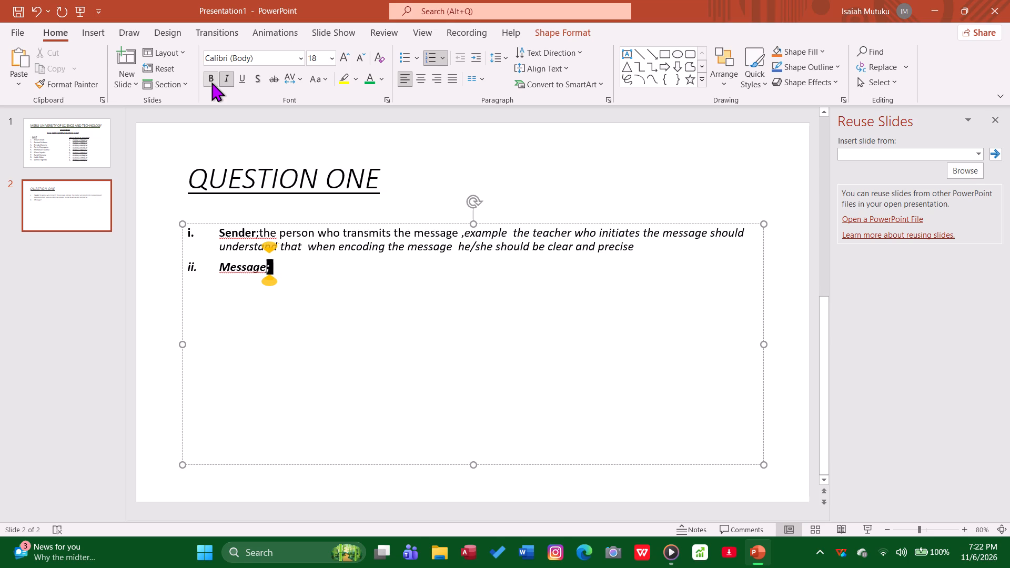
Start the Message definition in lowercase with "it", trying to turn bold off for the text after the semicolon.
type("it")
key("space")
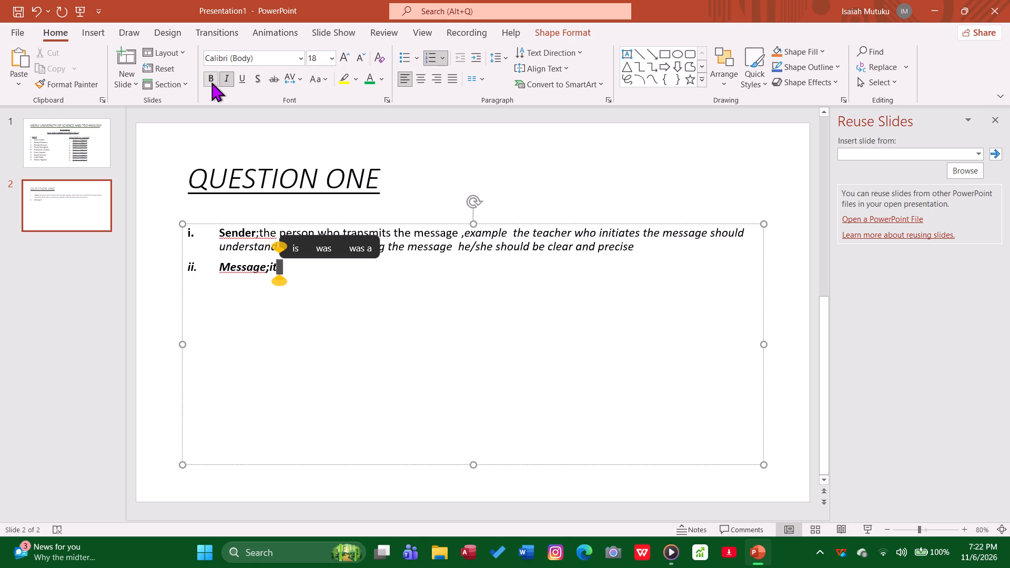
left_click(211, 82)
key("BackSpace")
key("BackSpace")
type("it")
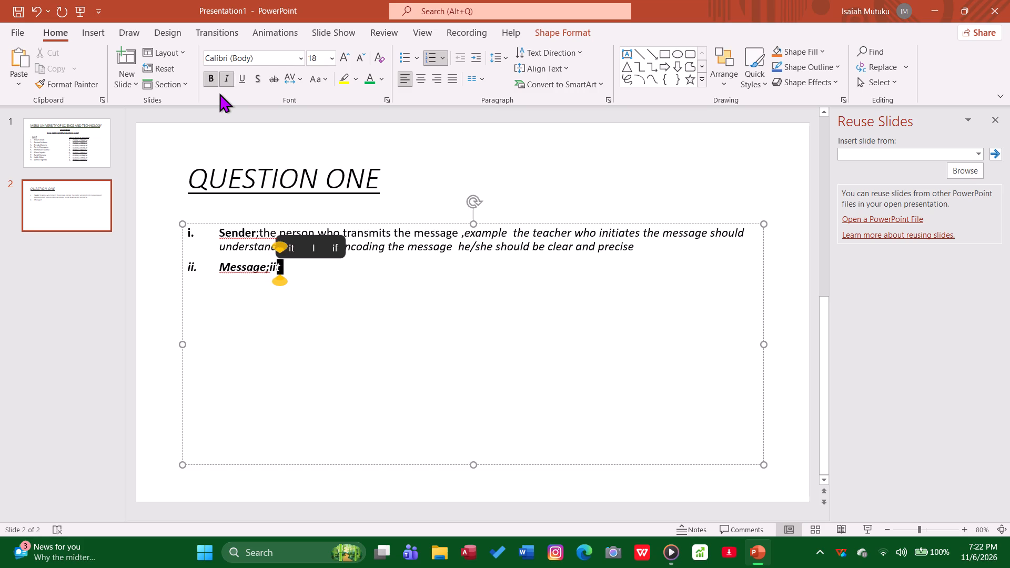
key("space")
type("is")
key("space")
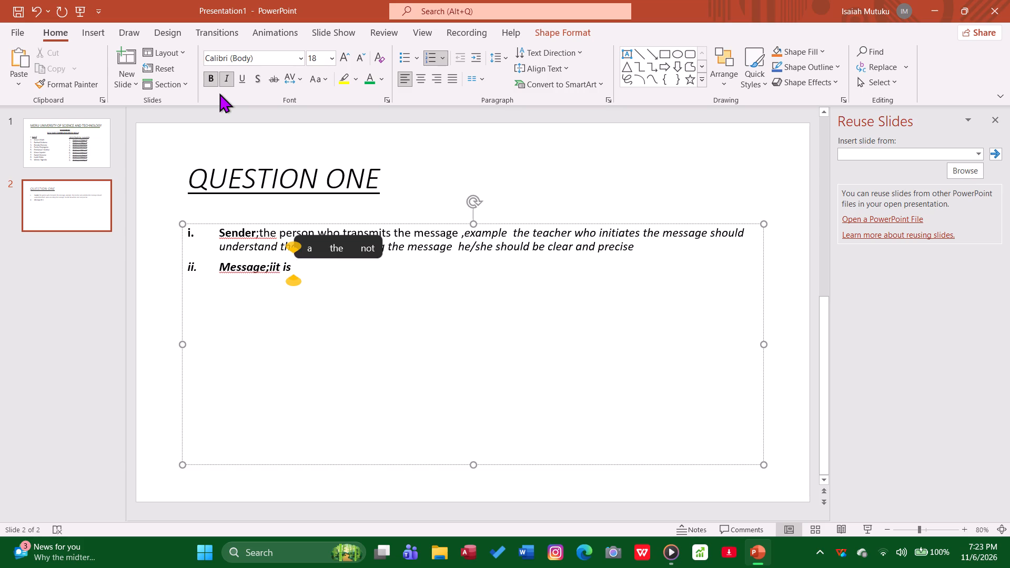
key("BackSpace")
key("BackSpace")
key("BackSpace")
key("BackSpace")
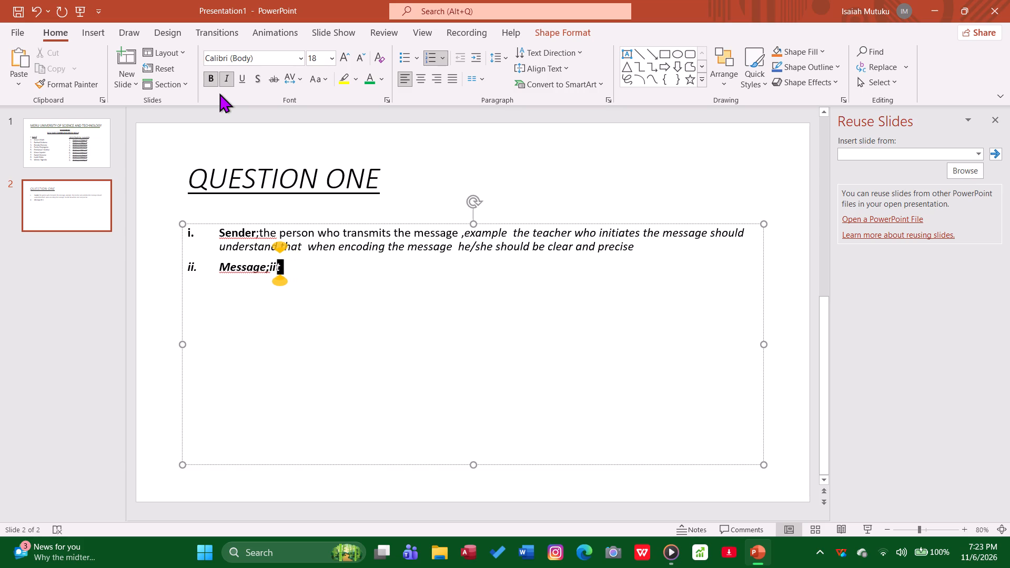
Correct the opening of the Message definition and extend it to "it is the information being", with the words properly spaced.
key("BackSpace")
key("BackSpace")
type("t is")
key("space")
type("the")
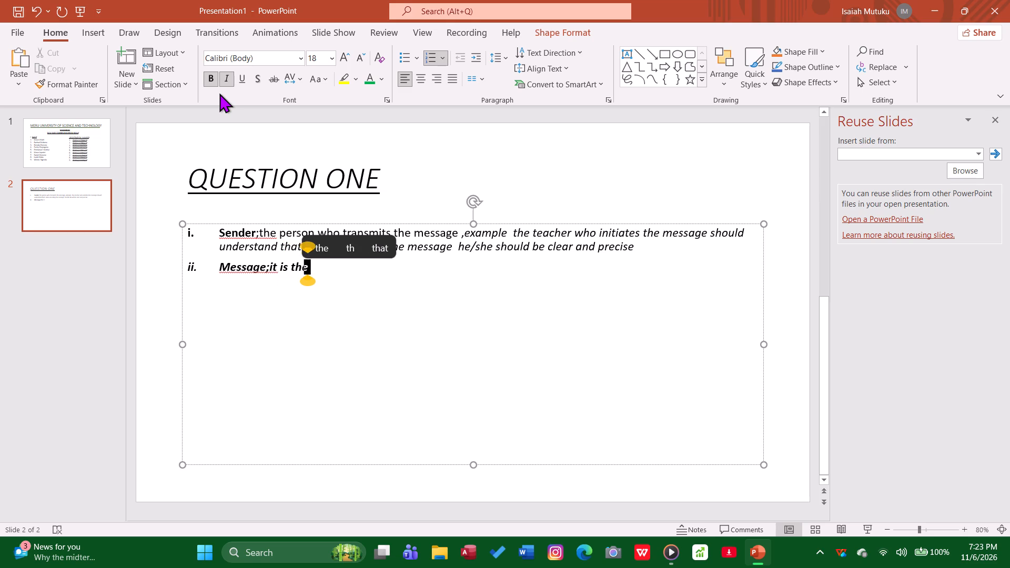
key("space")
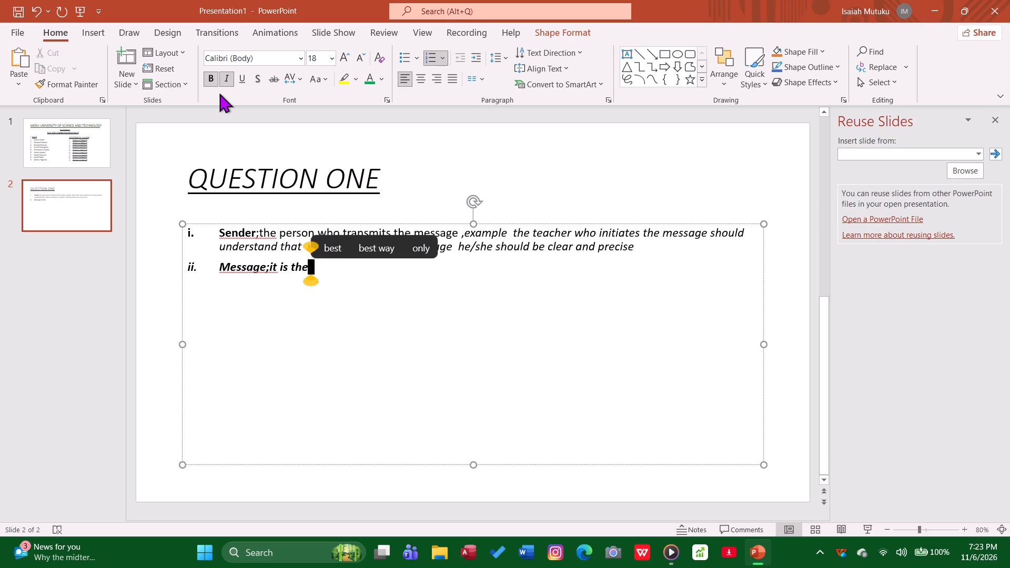
type("informat")
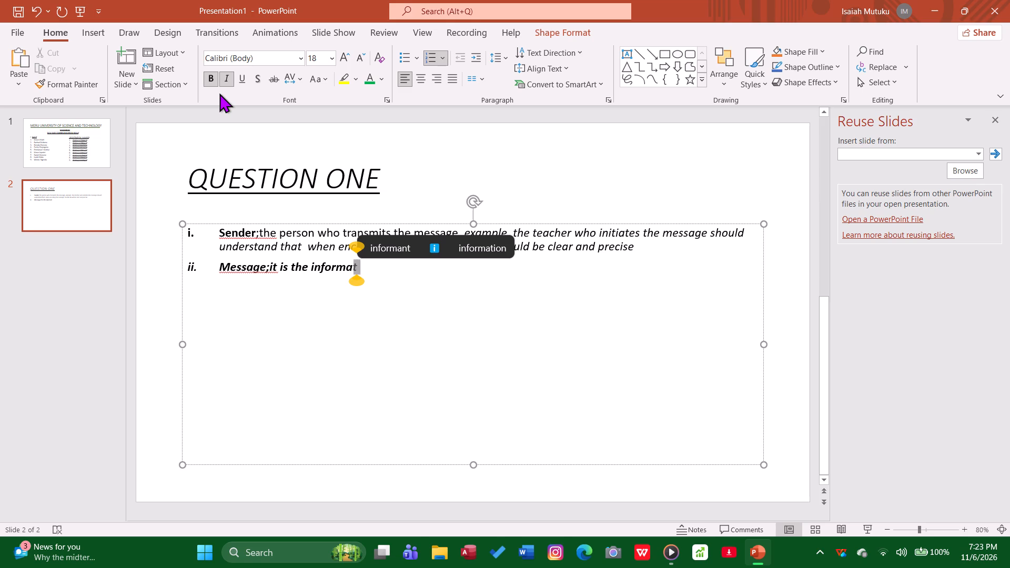
type("ion")
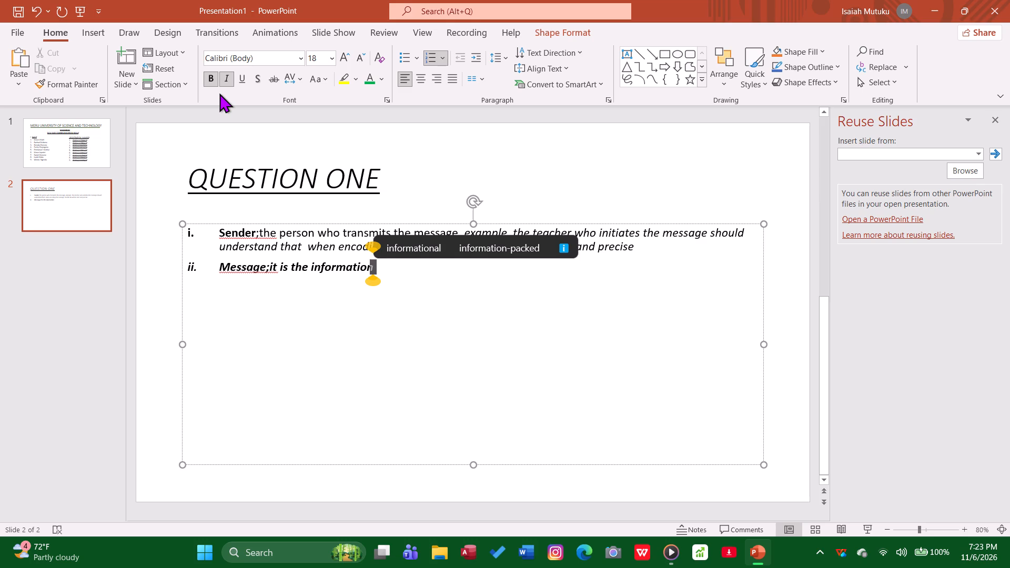
type("being")
key("space")
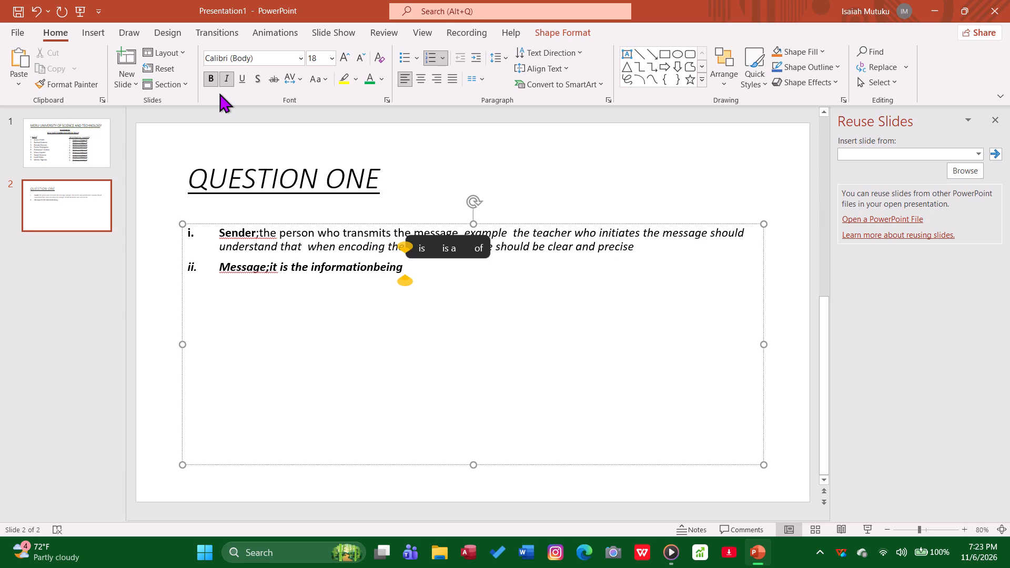
left_click(369, 271)
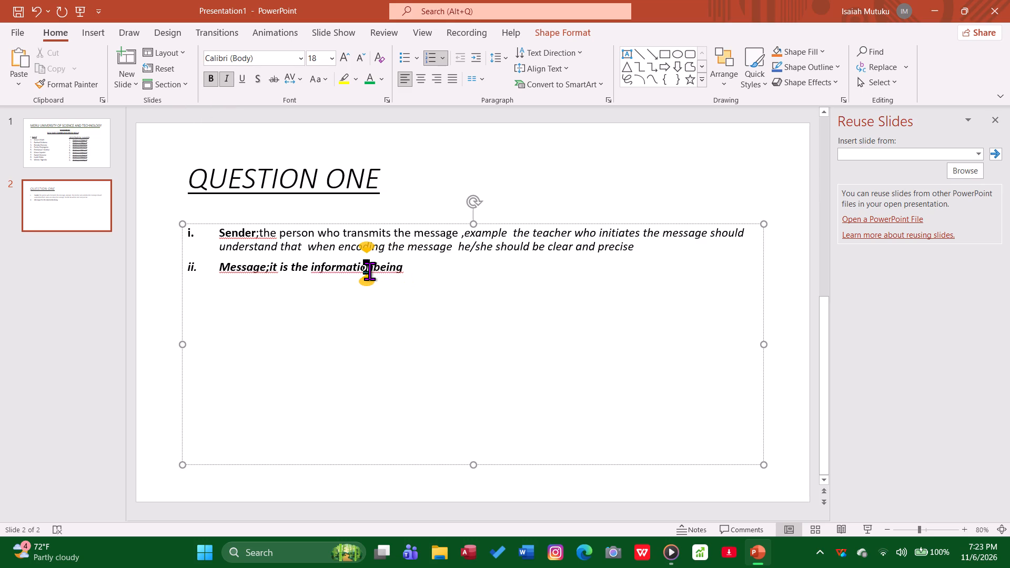
left_click(374, 271)
key("space")
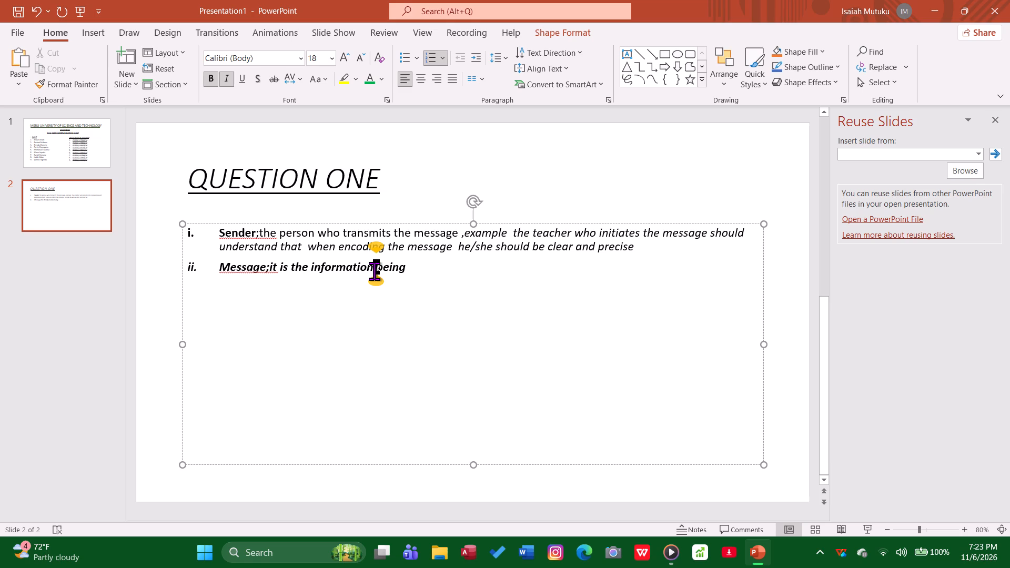
Continue the Message definition after "being" with "communicated", followed by spaces.
left_click(413, 267)
key("space")
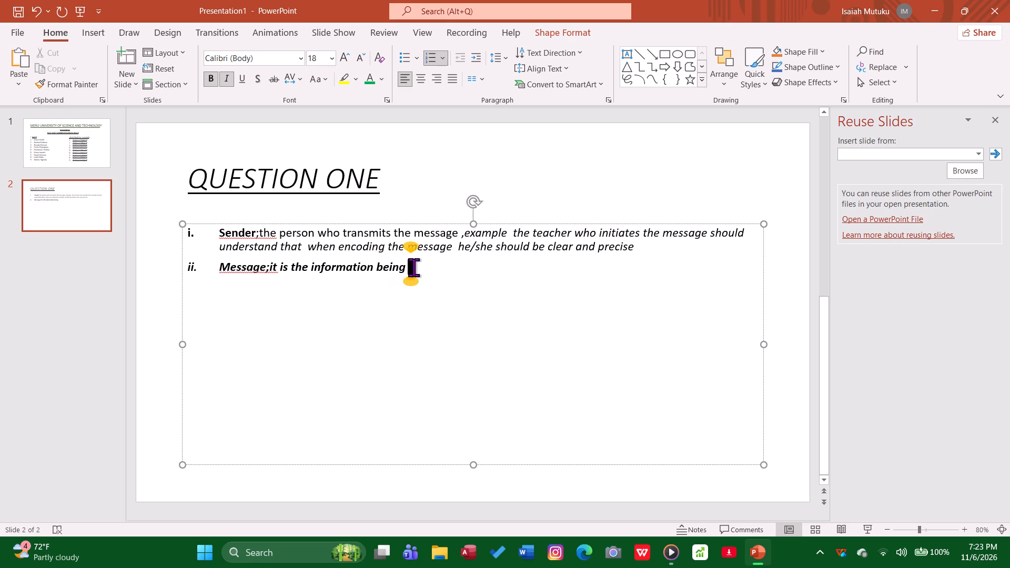
type("communicated")
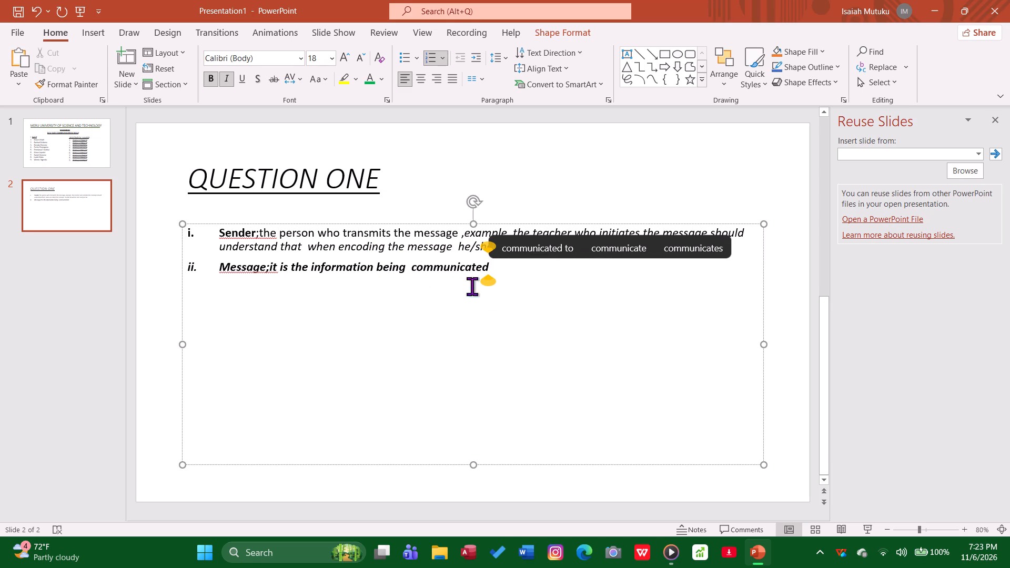
left_click(503, 273)
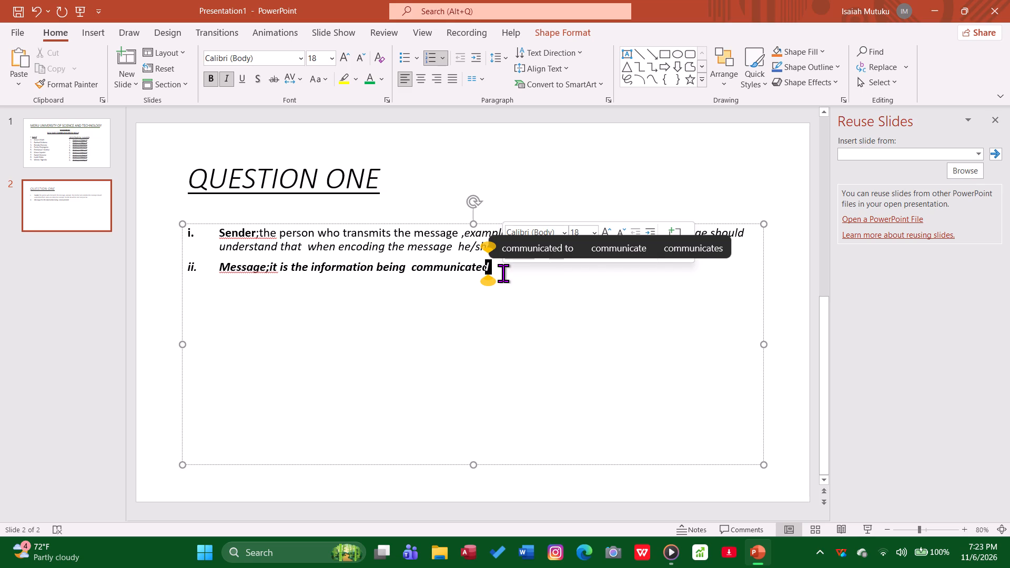
key("space")
key("space")
key("space")
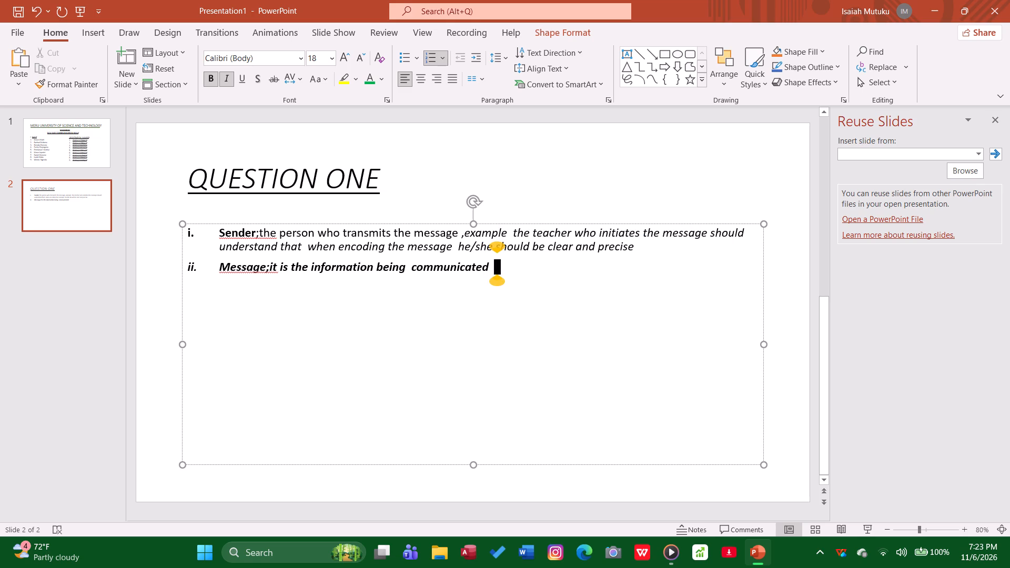
Turn off bold and italic after "communicated" and add "example the content" to the Message definition, correctly spelled.
left_click(210, 83)
left_click(228, 79)
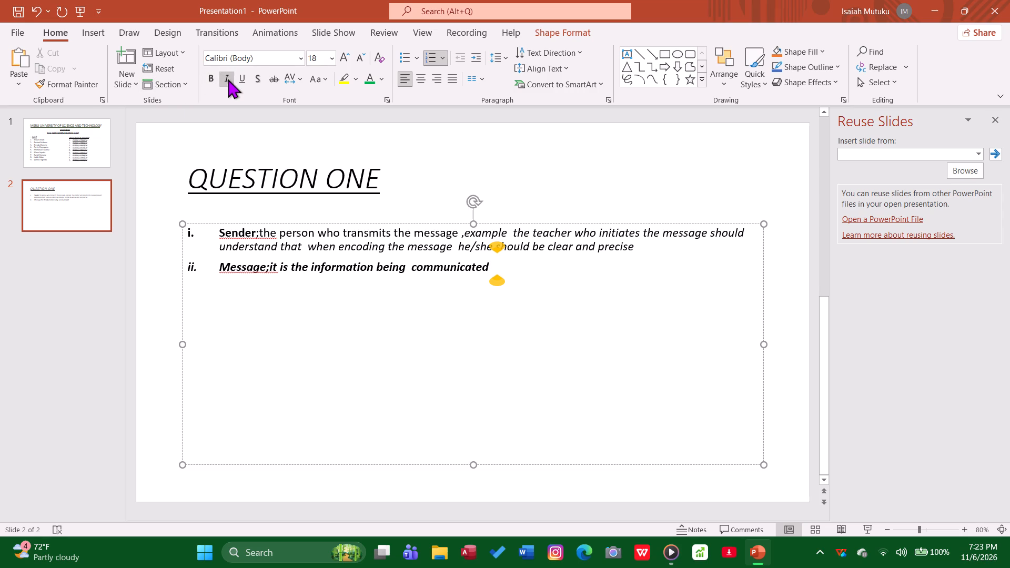
type("example")
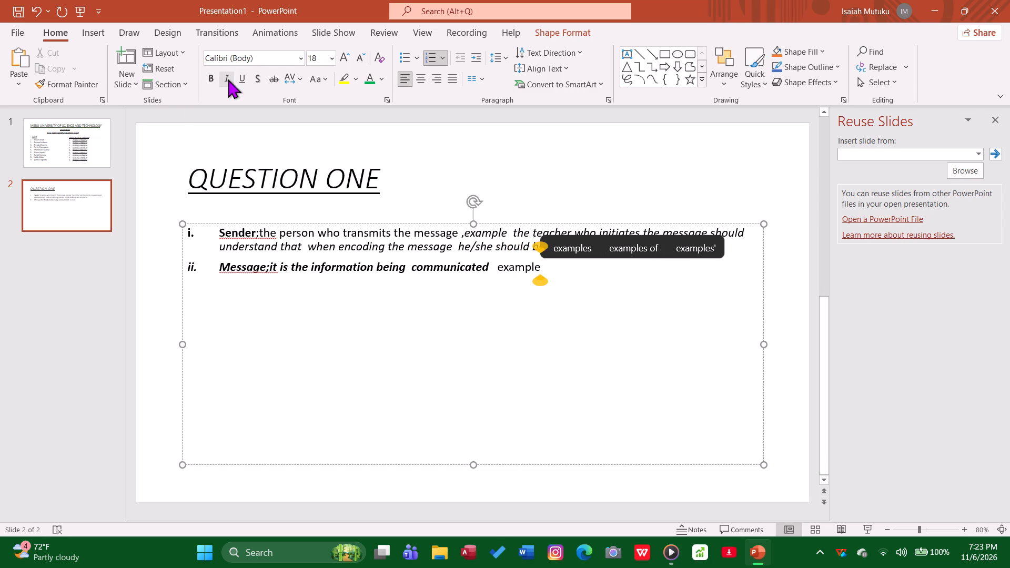
key("space")
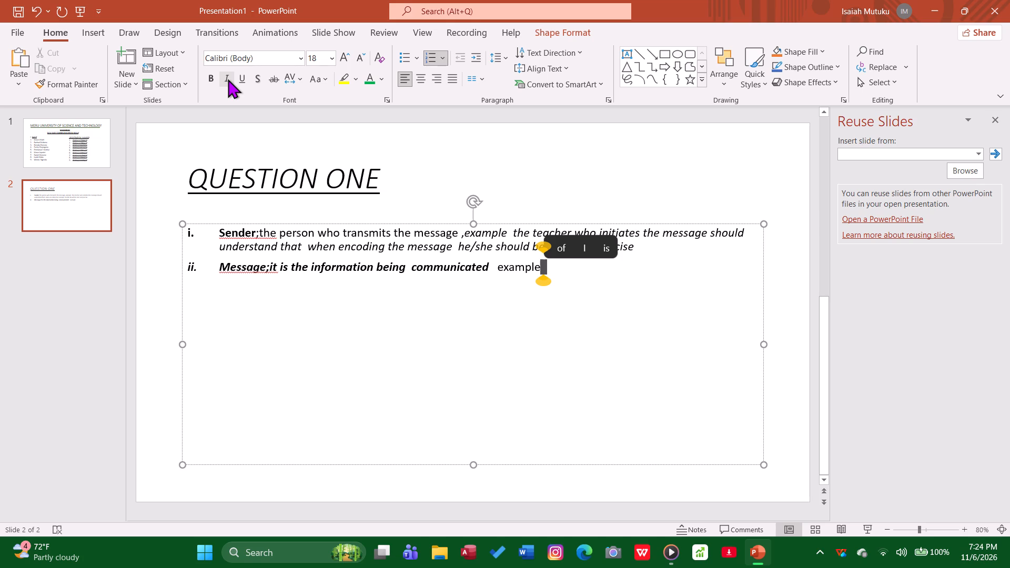
type("th")
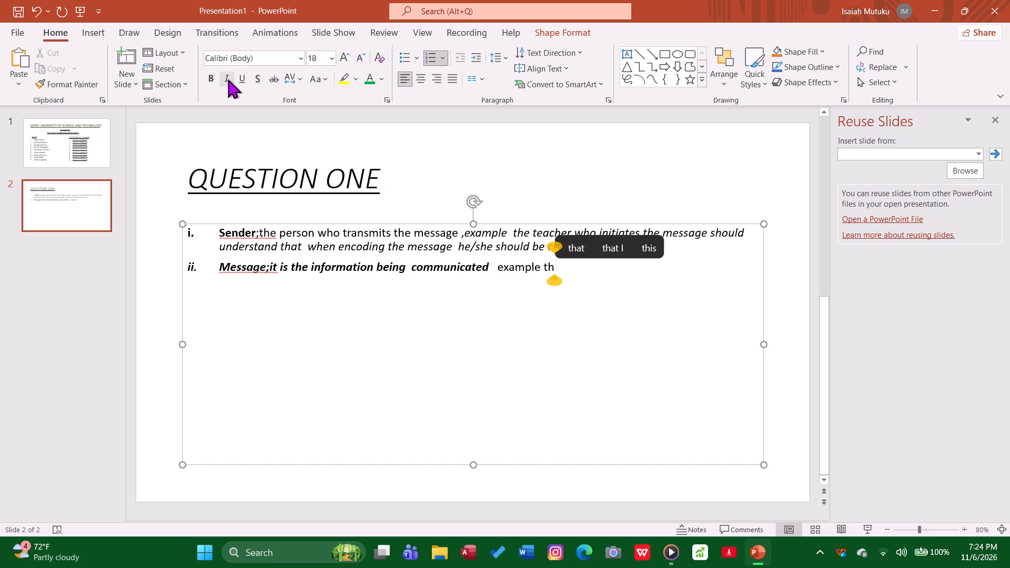
type("e contnt")
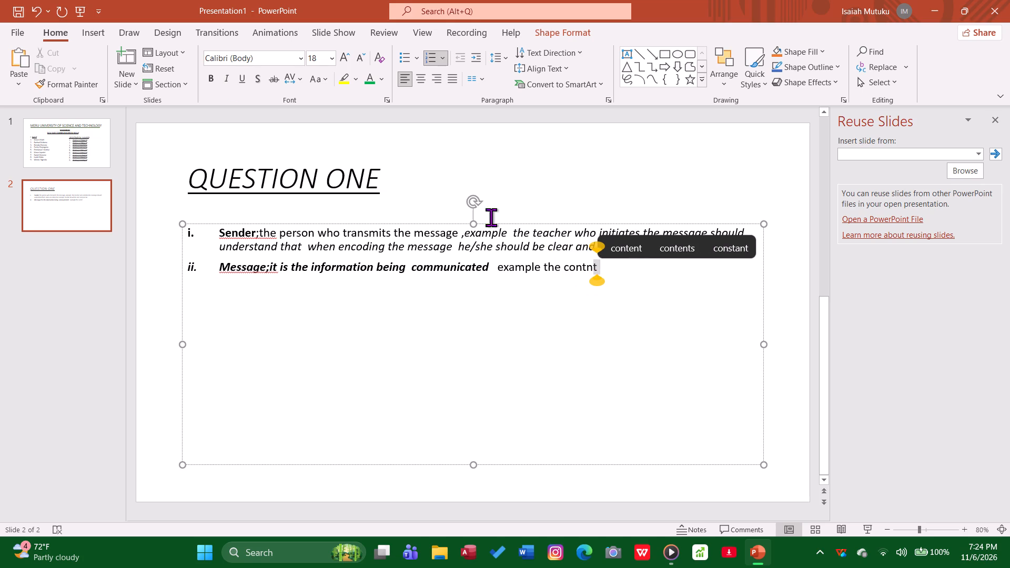
left_click(617, 247)
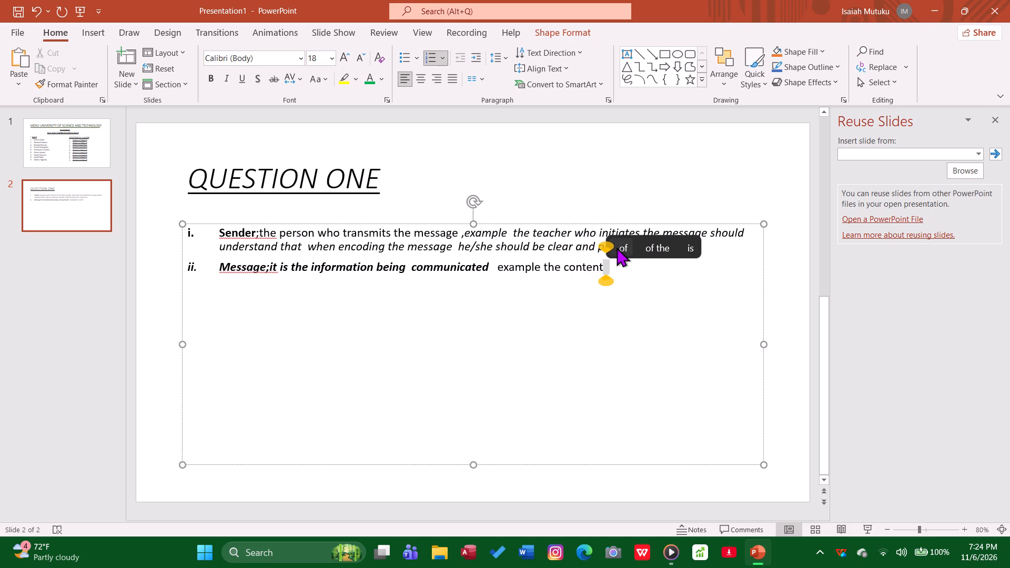
key("space")
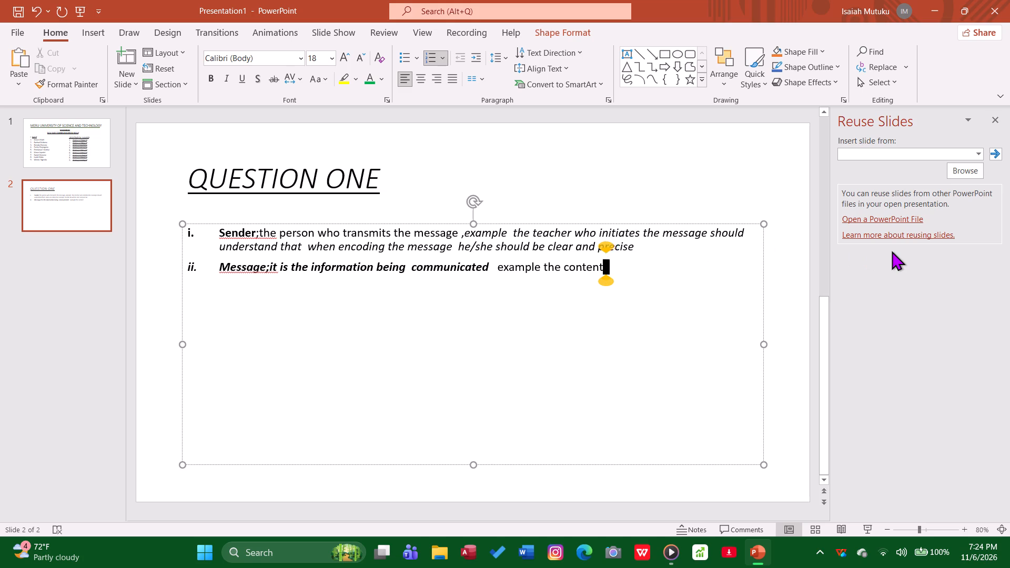
Complete the Message example after "content" with "must be clear ,simple and accurate to the learners".
type("must")
key("space")
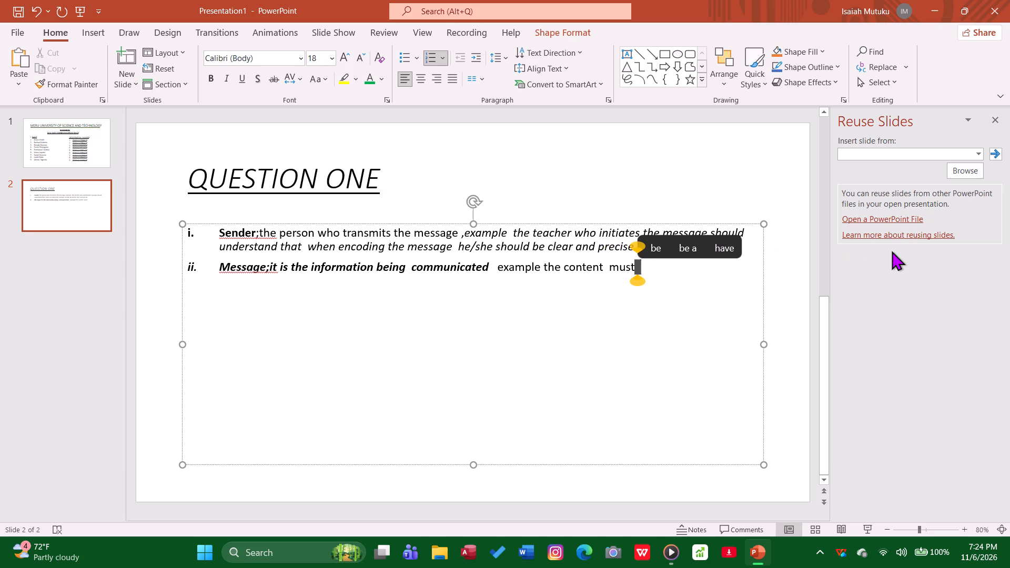
type("be cleae")
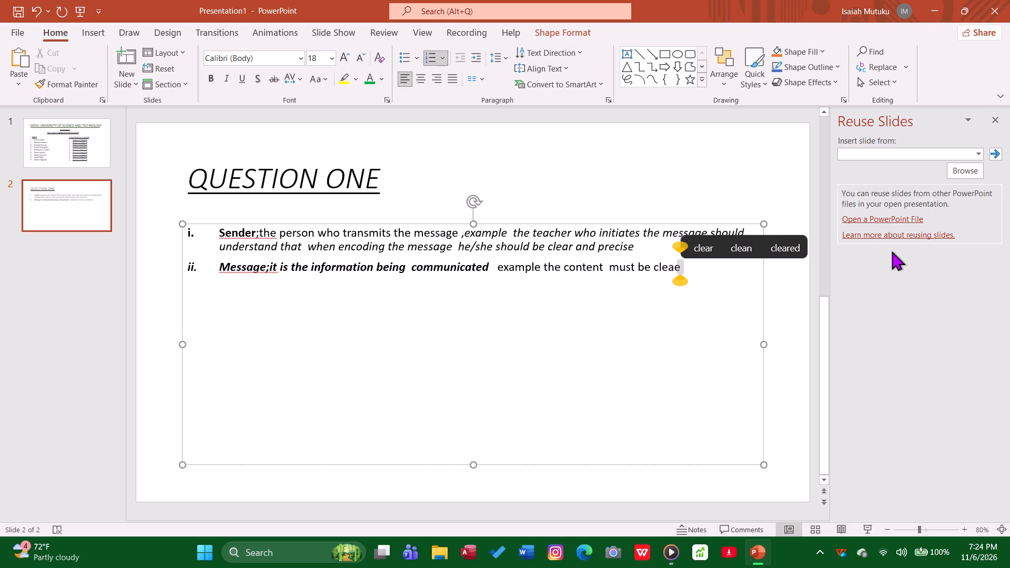
key("BackSpace")
type("r")
key("space")
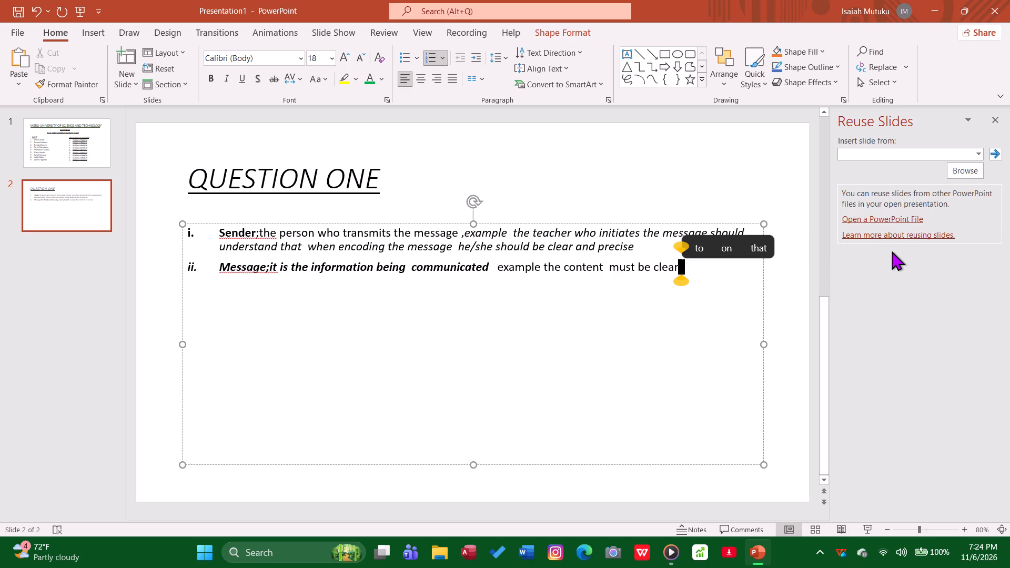
key("comma")
type("simple")
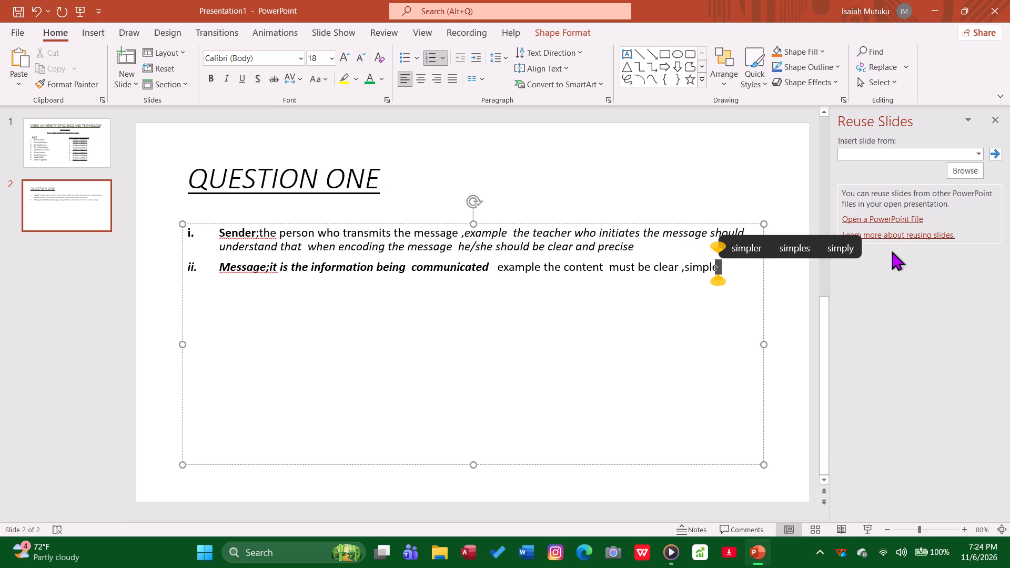
key("space")
type("and accurate")
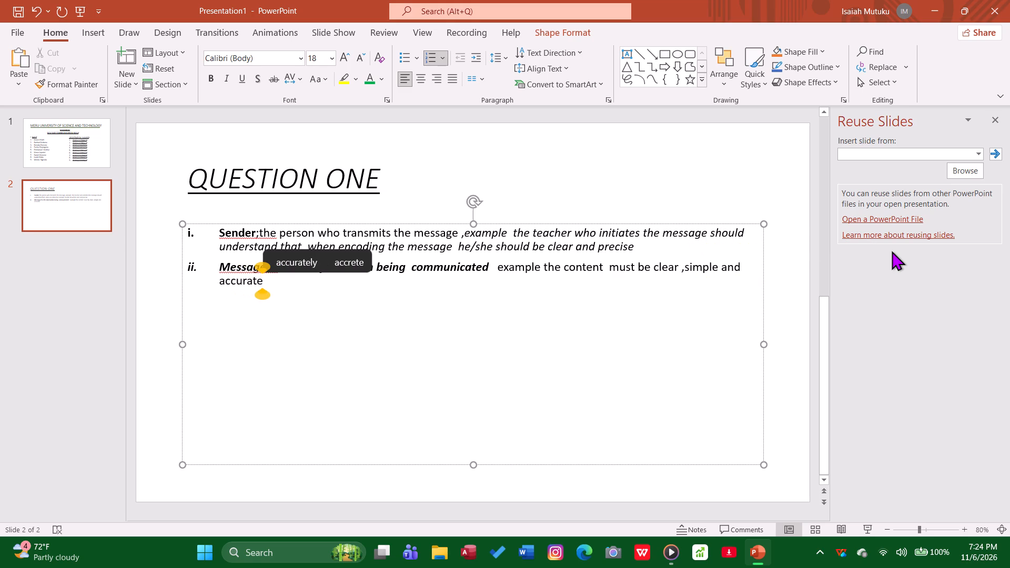
key("space")
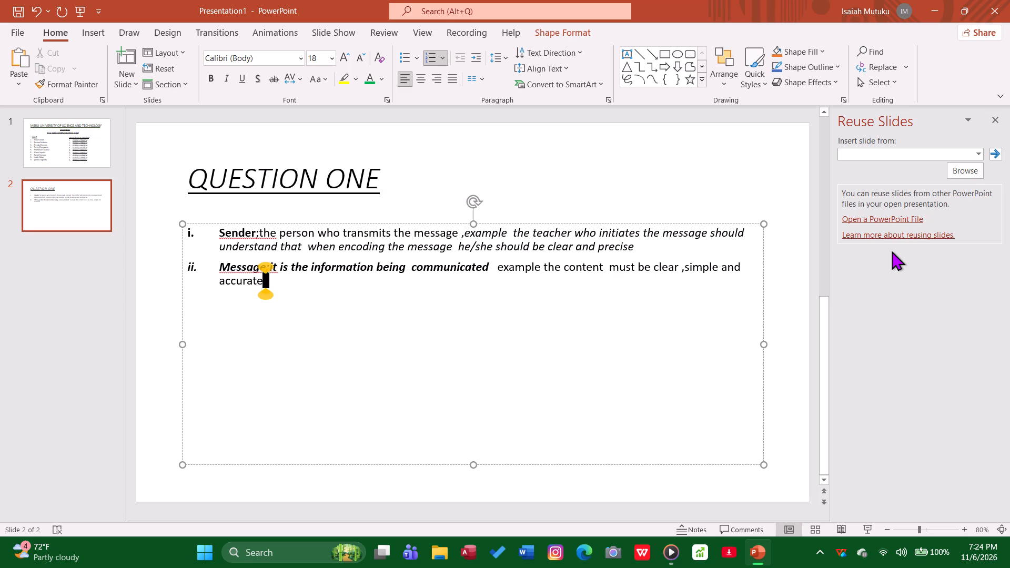
type("to the learners")
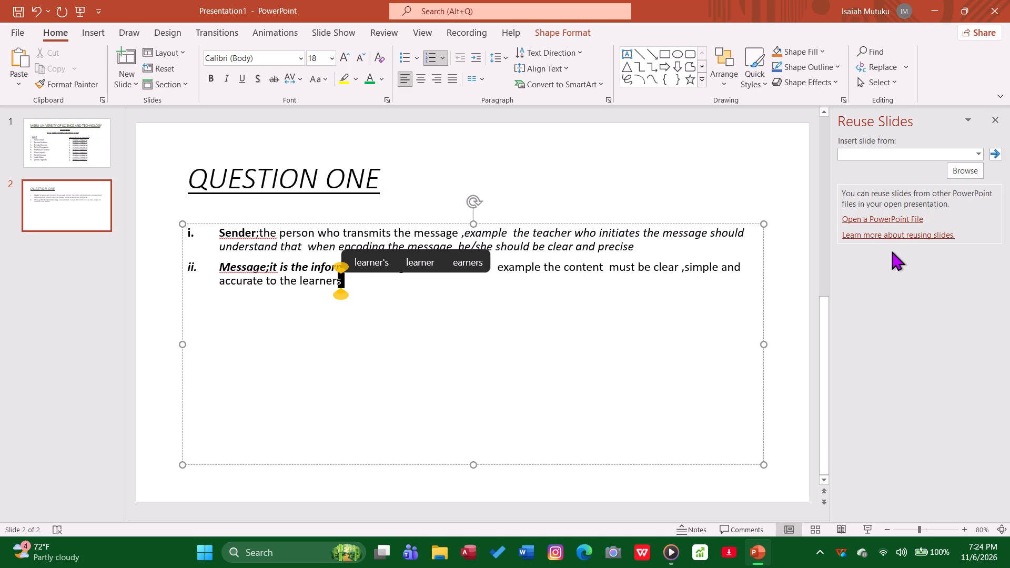
Add a third numbered item below the Message definition, starting with "channel".
key("Return")
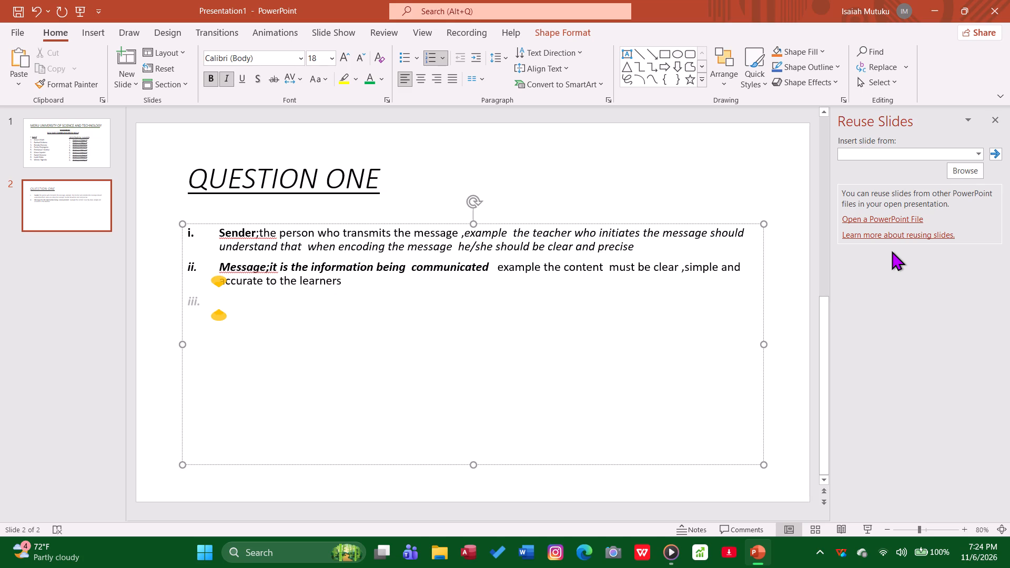
key("c")
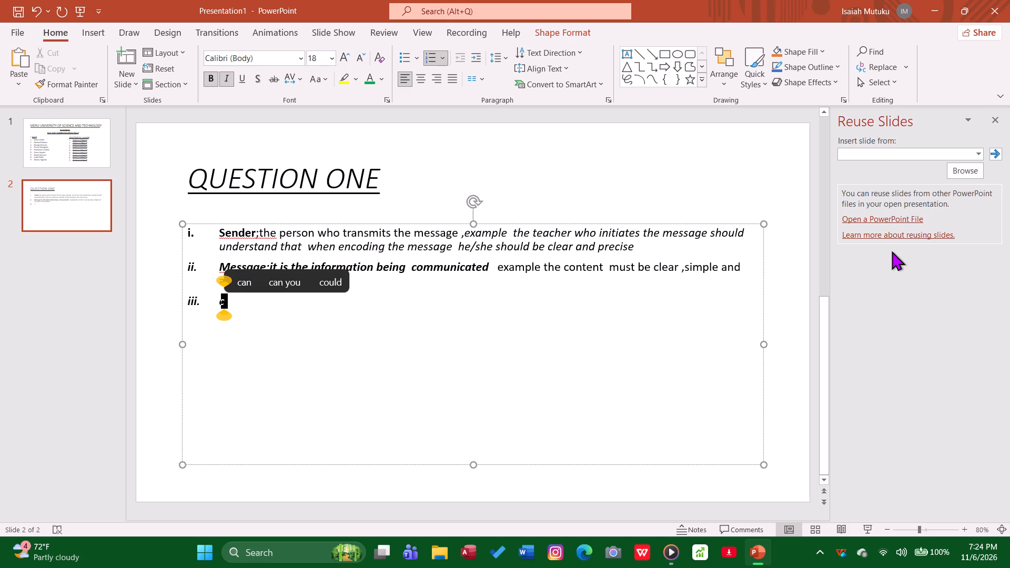
type("hanne")
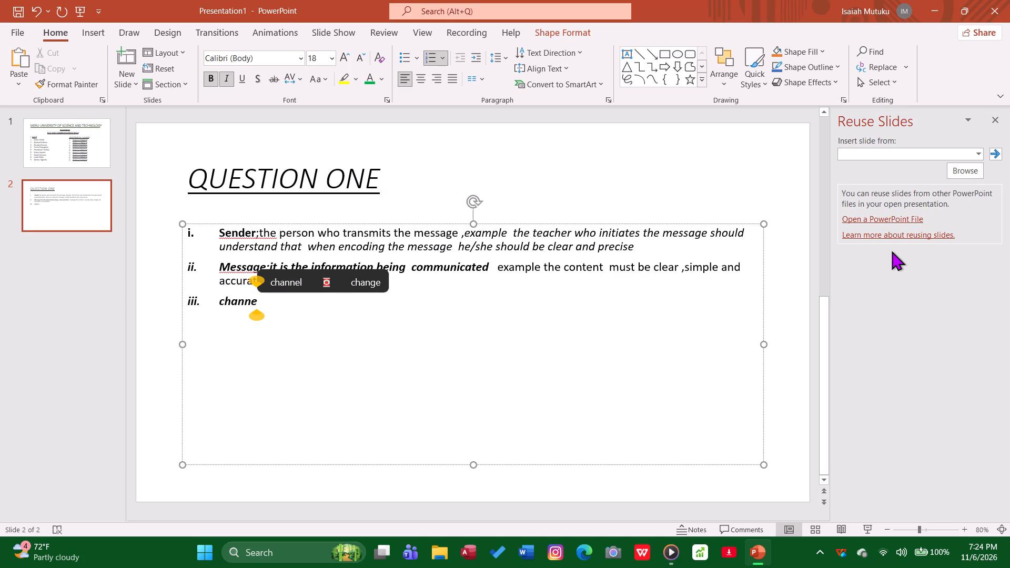
key("l")
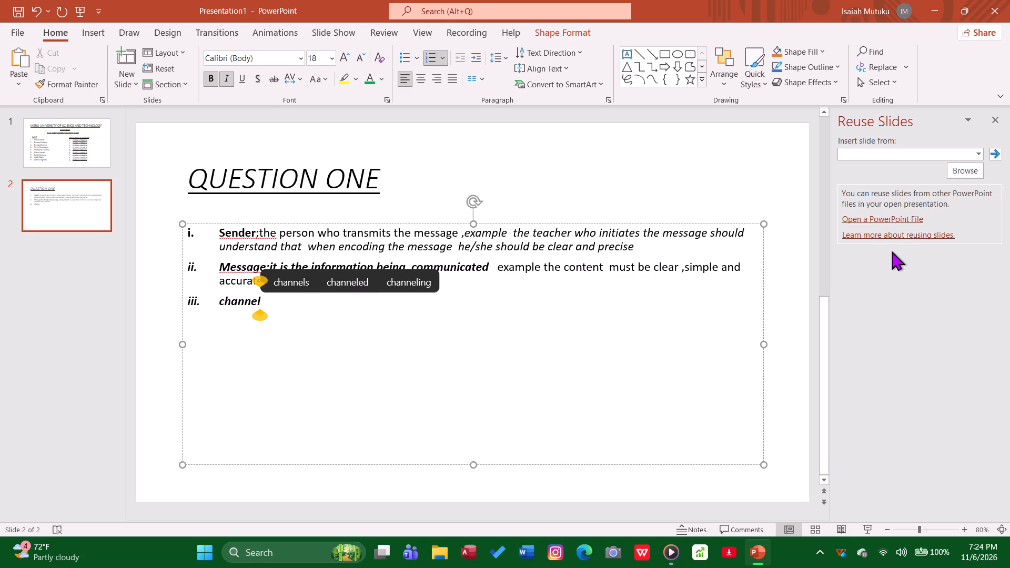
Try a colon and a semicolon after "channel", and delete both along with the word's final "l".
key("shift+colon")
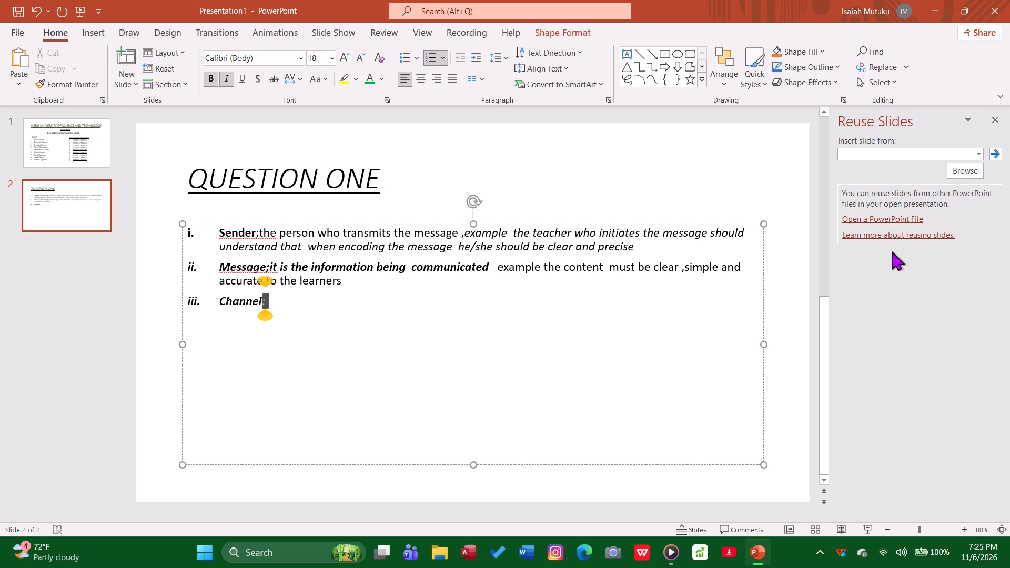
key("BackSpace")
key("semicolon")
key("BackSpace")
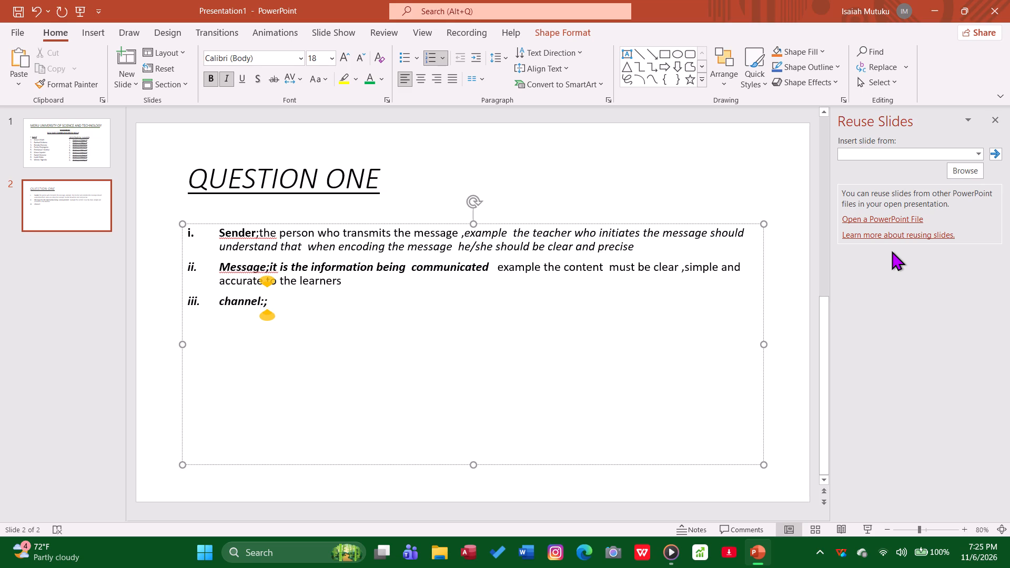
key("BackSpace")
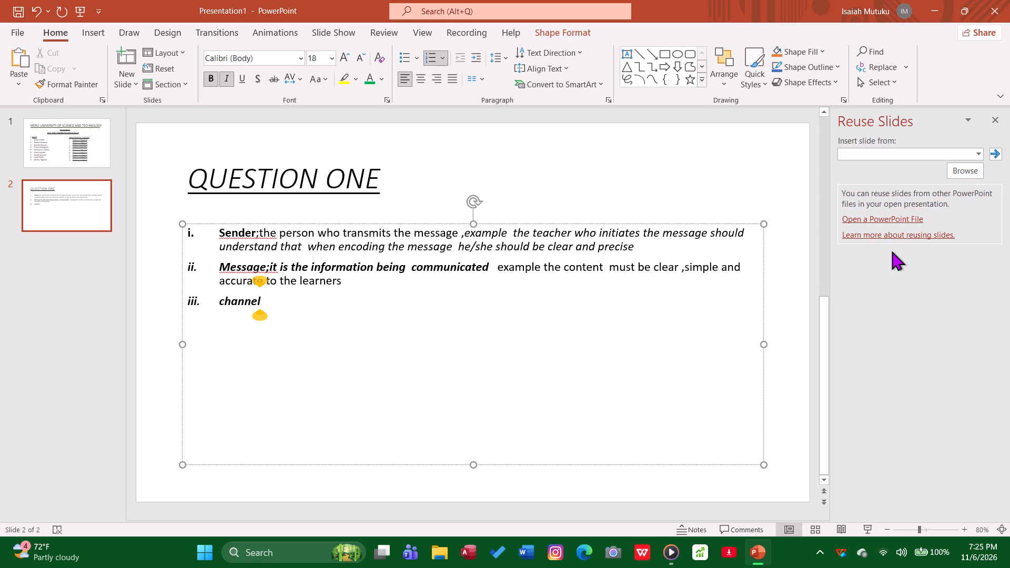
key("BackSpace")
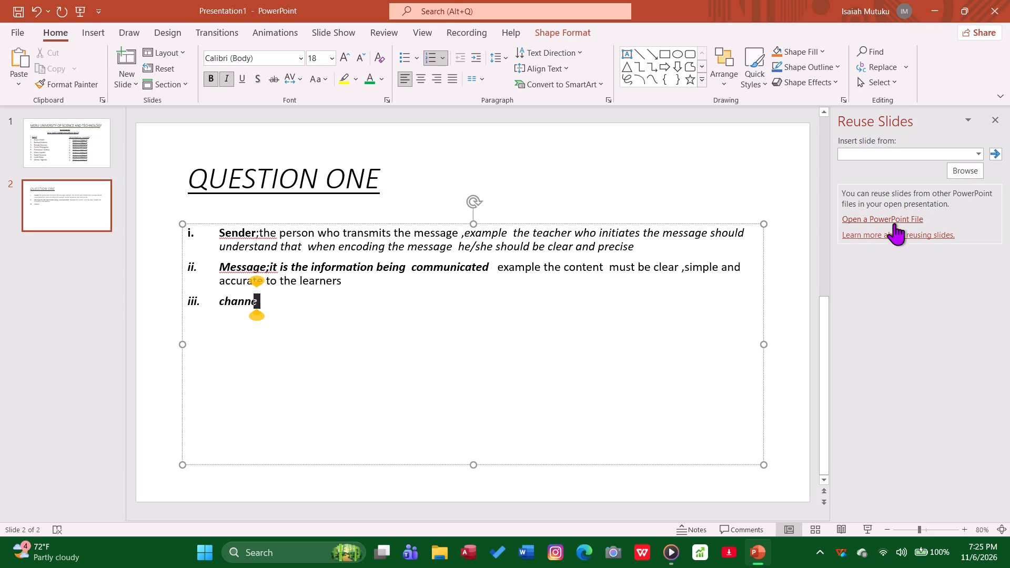
Insert a space before the semicolon following "Message" and before the one following "Sender".
left_click(265, 266)
key("space")
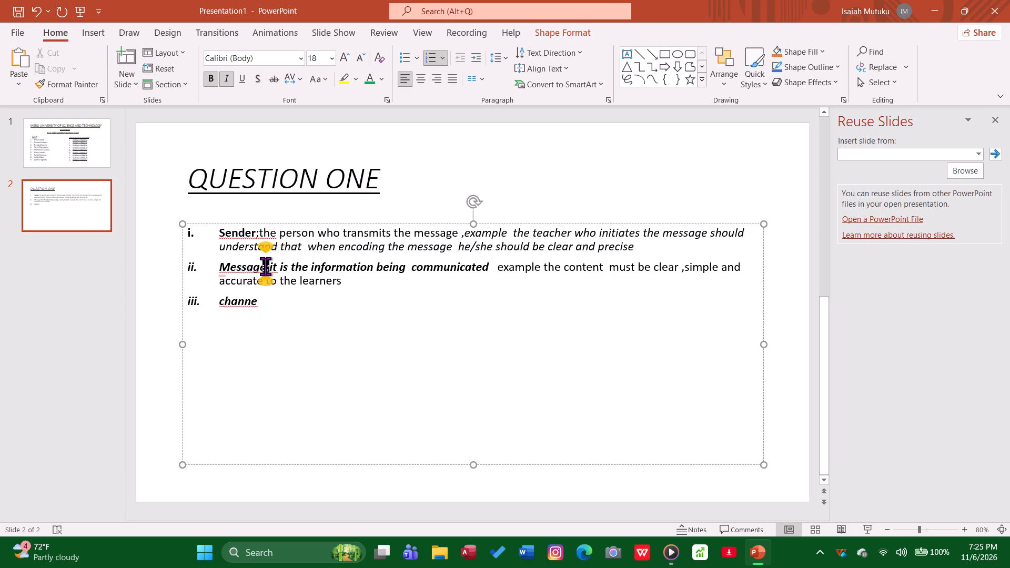
left_click(257, 228)
key("space")
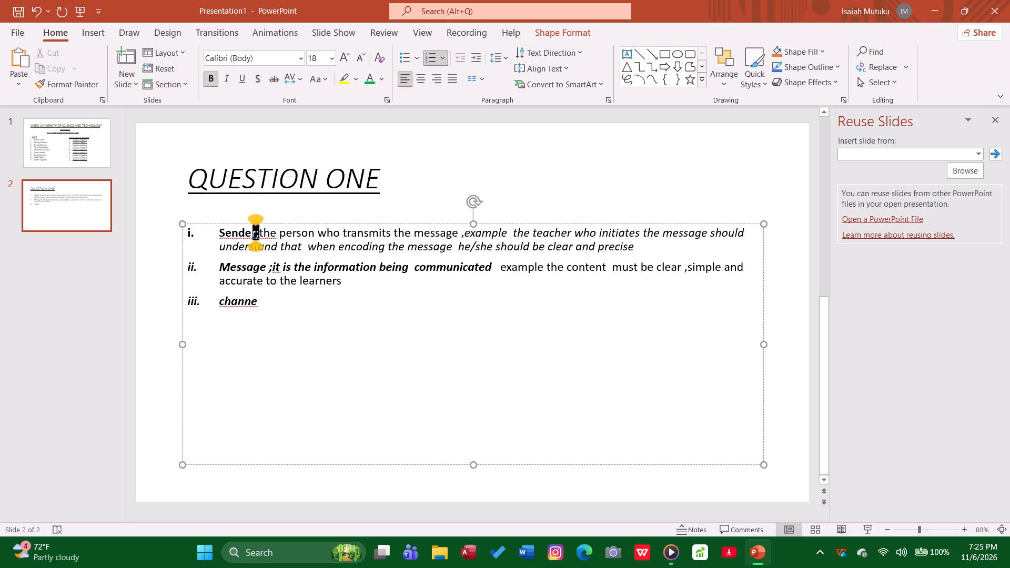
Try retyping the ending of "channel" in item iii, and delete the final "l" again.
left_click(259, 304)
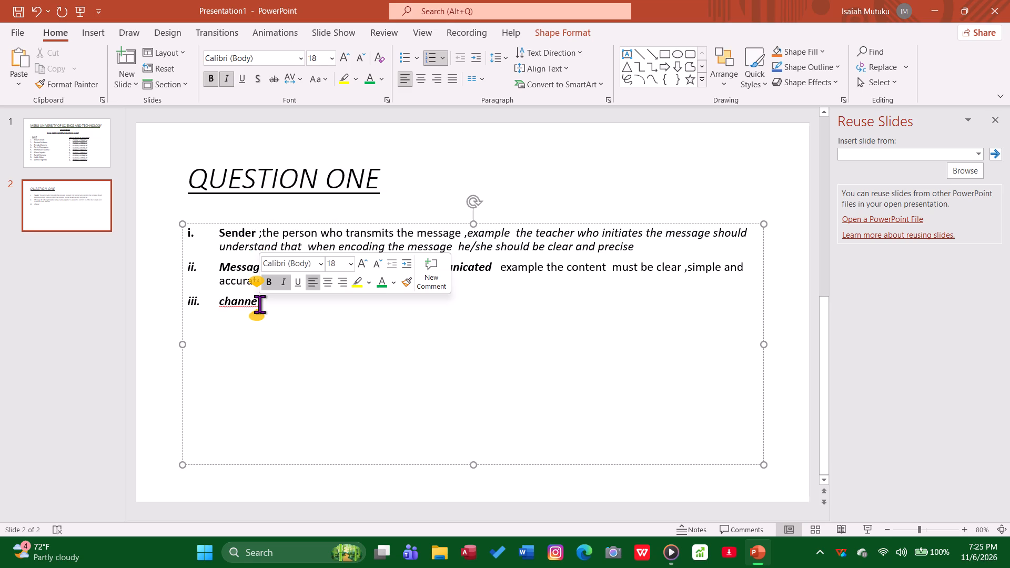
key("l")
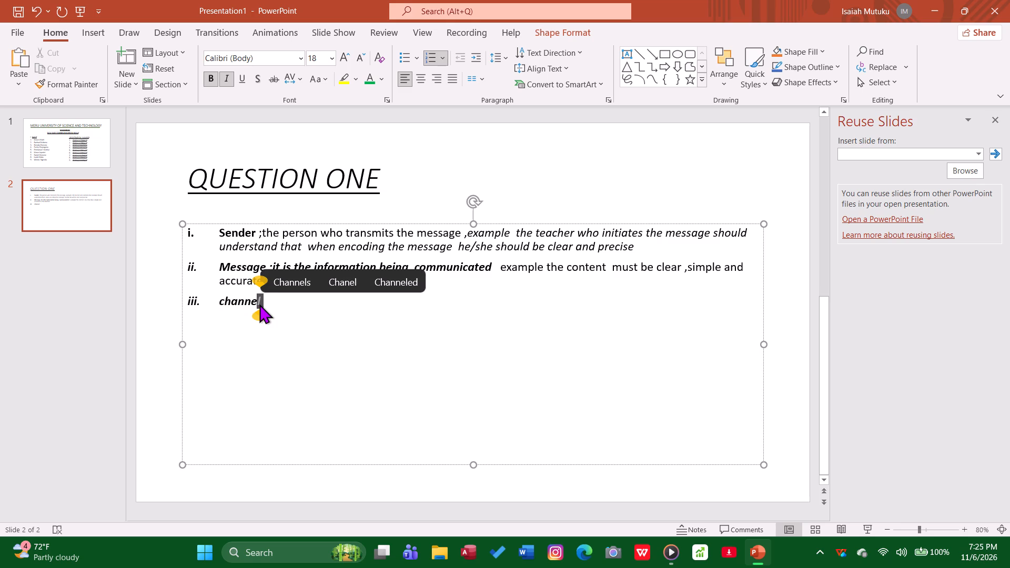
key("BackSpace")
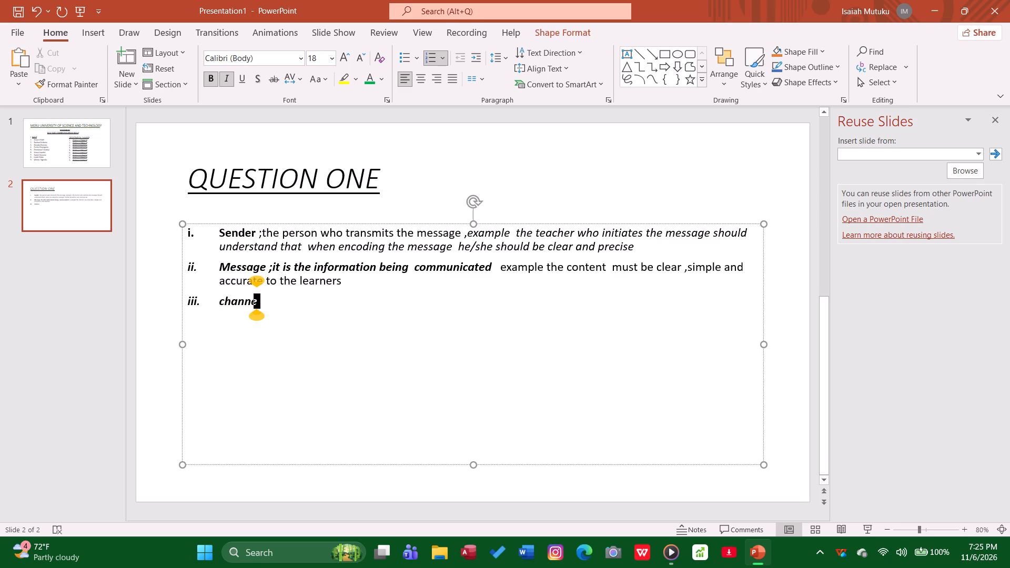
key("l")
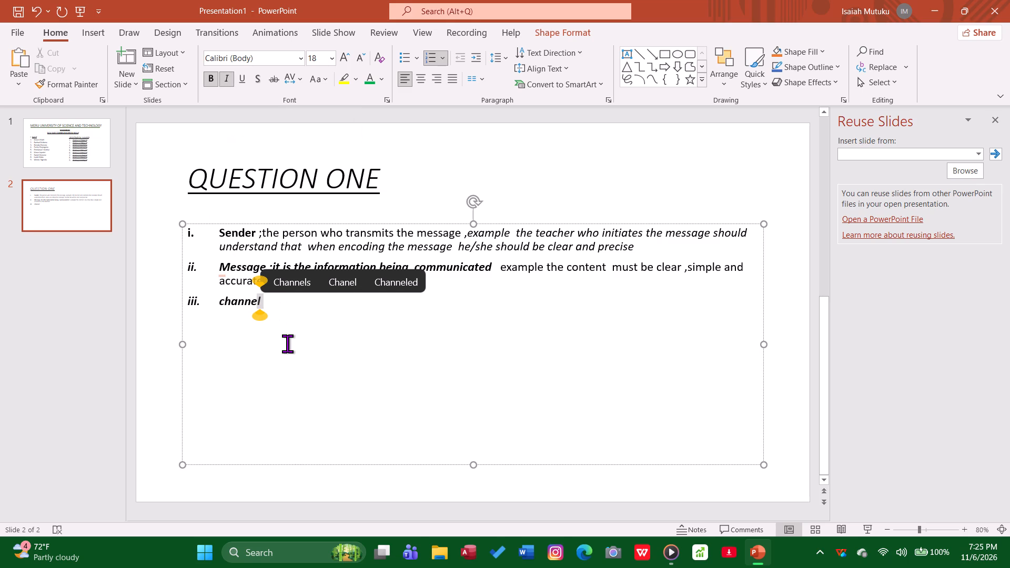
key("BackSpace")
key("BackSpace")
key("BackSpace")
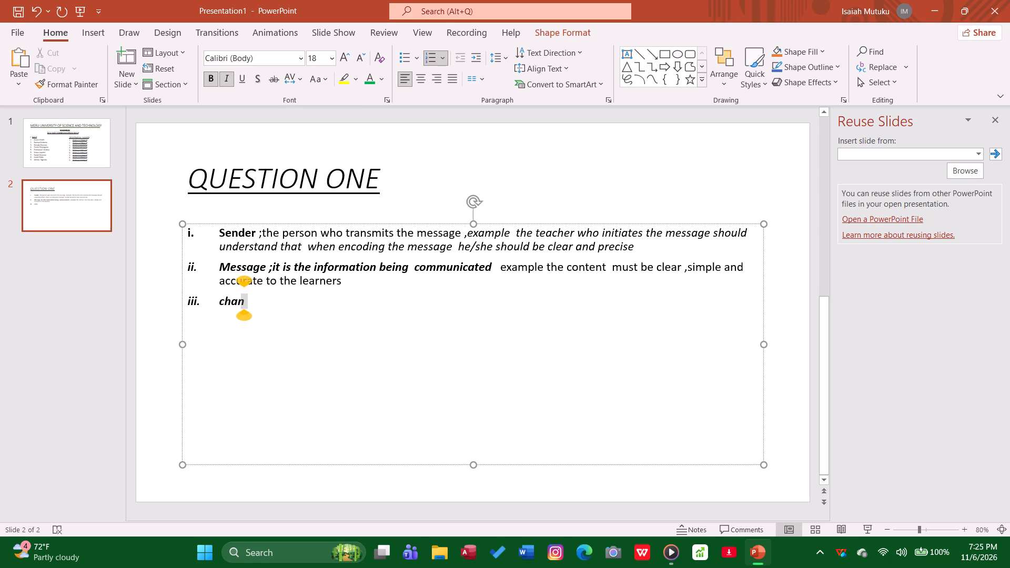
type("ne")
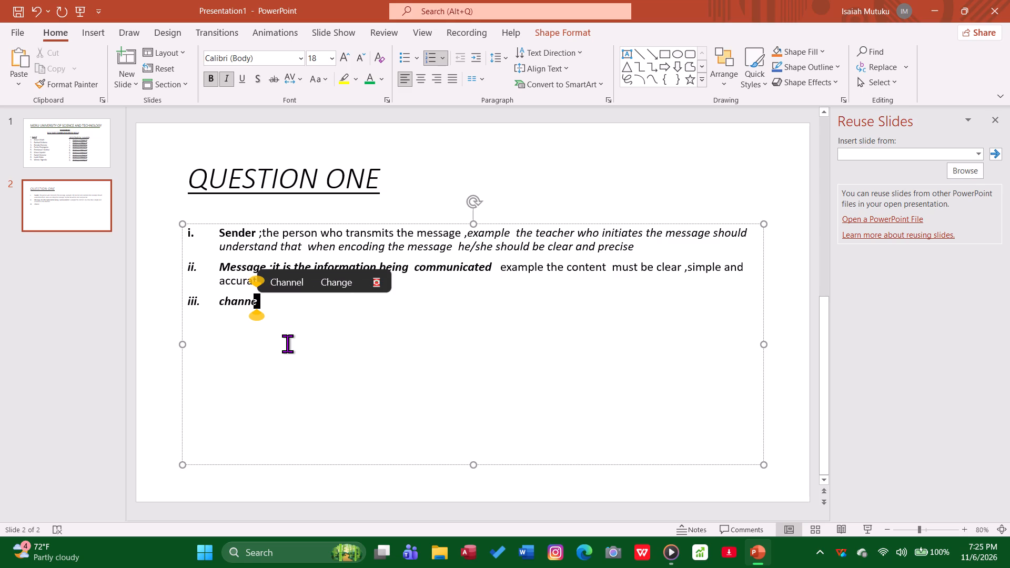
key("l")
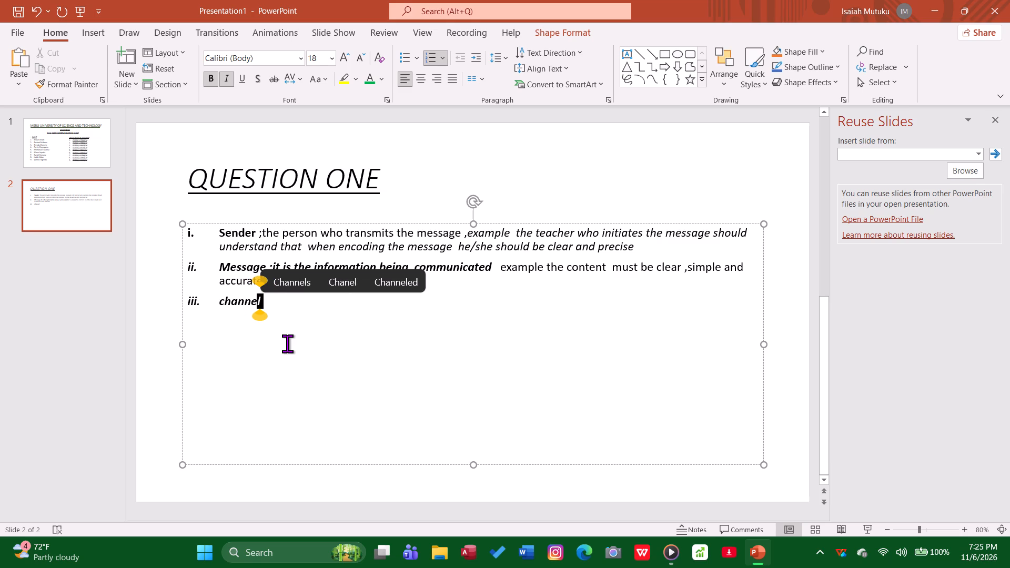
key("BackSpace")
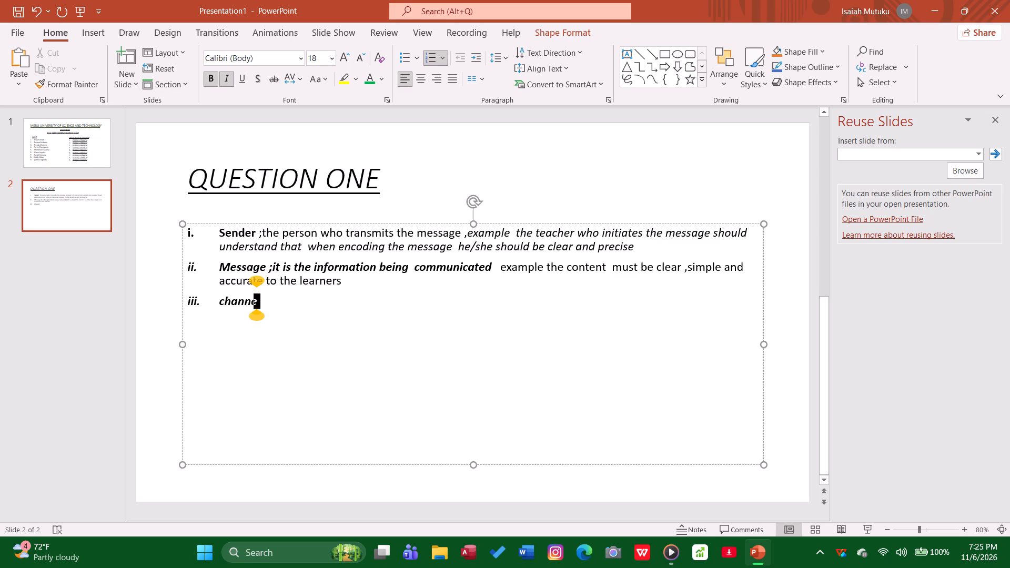
Turn off italic and complete "channel" in item iii with a bold, non-italic "l", deleting the extra letter.
left_click(226, 80)
key("l")
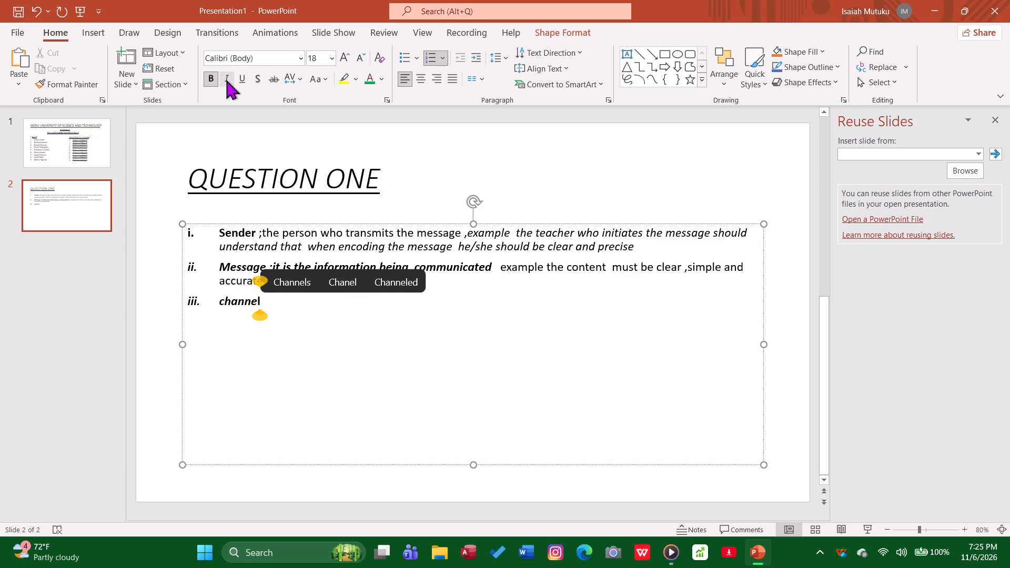
key("l")
key("BackSpace")
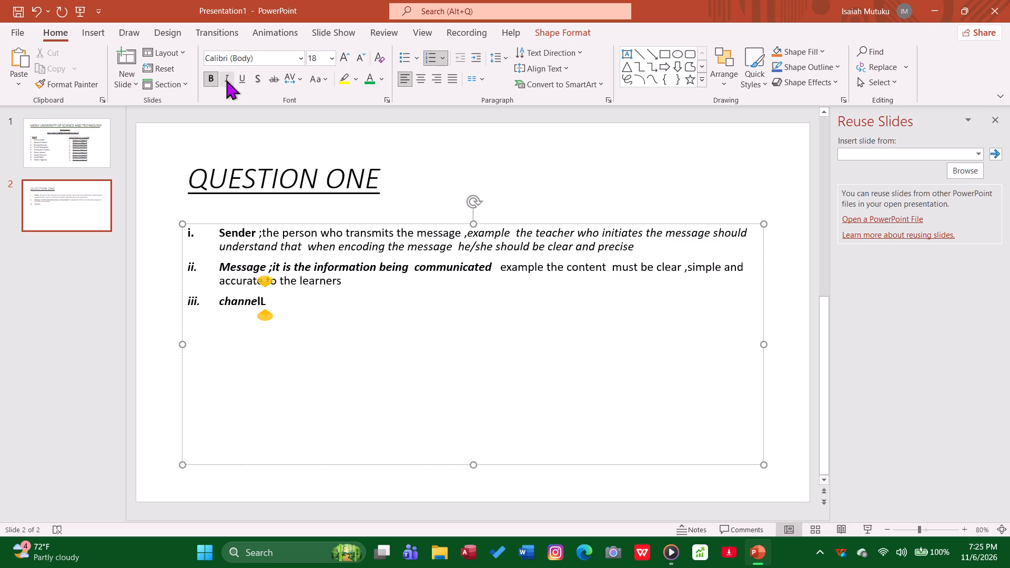
Retype the final "l" of "channel" in item iii so that it matches the word's bold italic formatting.
key("BackSpace")
left_click(210, 81)
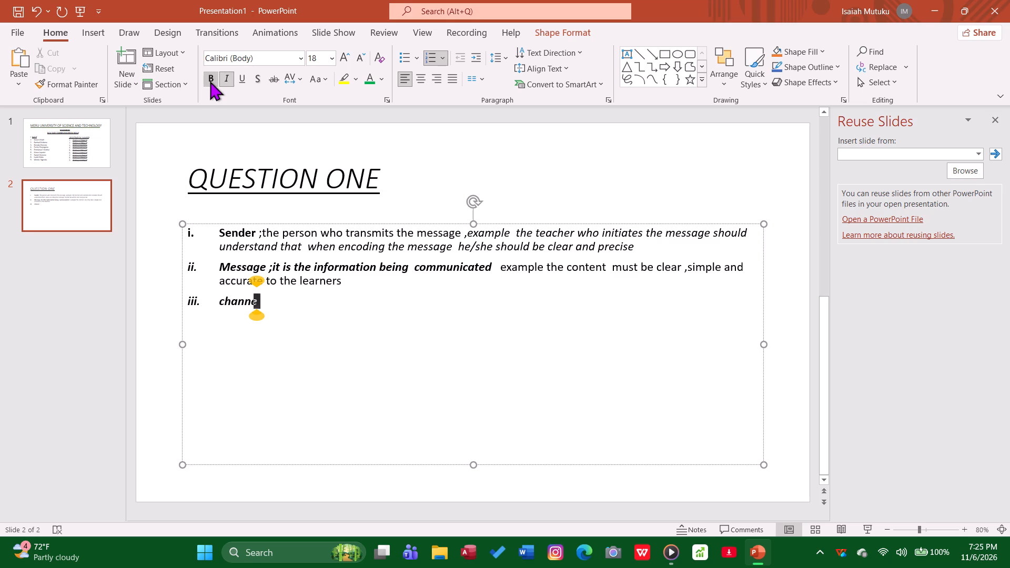
left_click(227, 78)
left_click(251, 140)
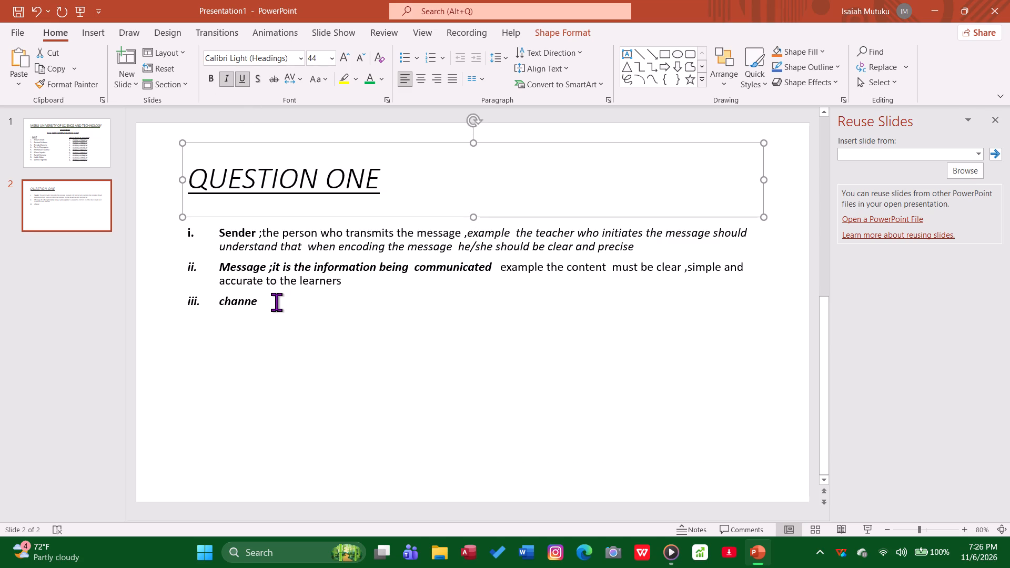
left_click(268, 301)
key("l")
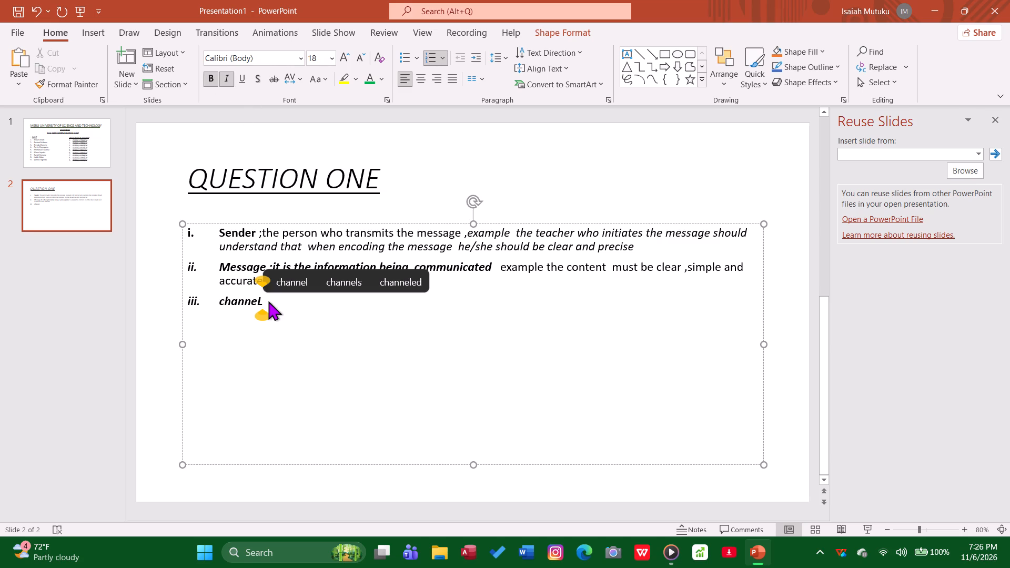
key("BackSpace")
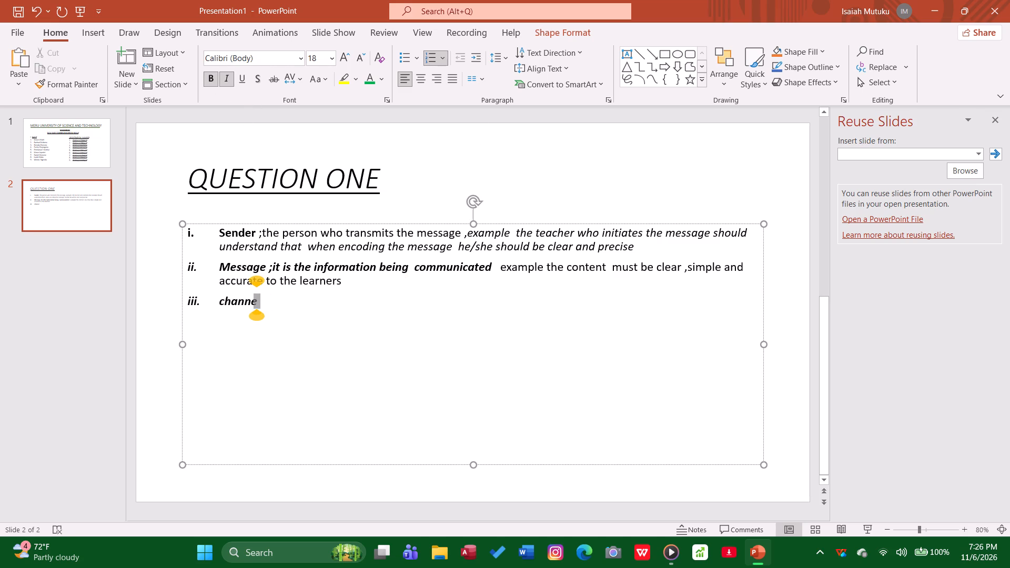
key("l")
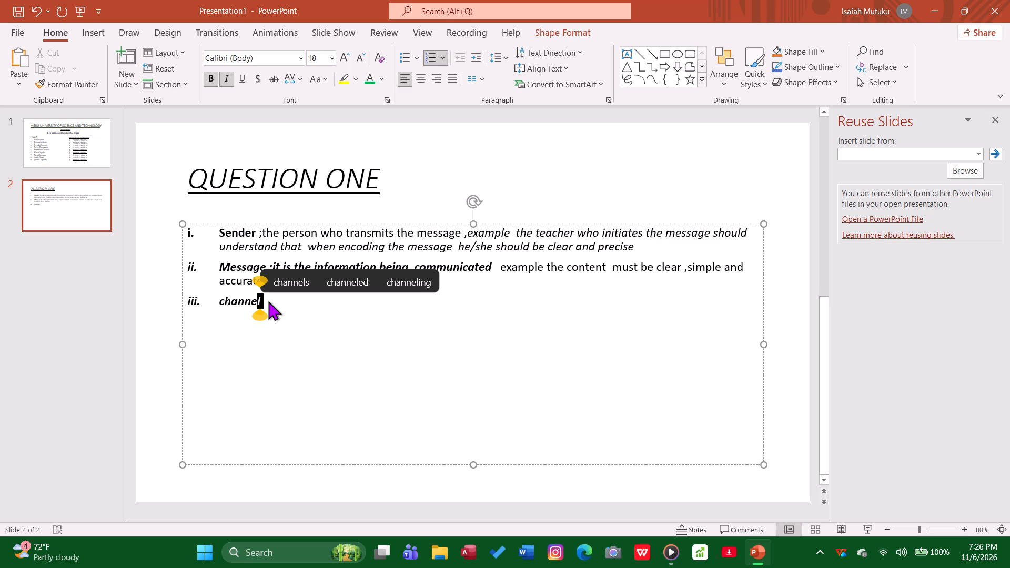
key("n")
key("BackSpace")
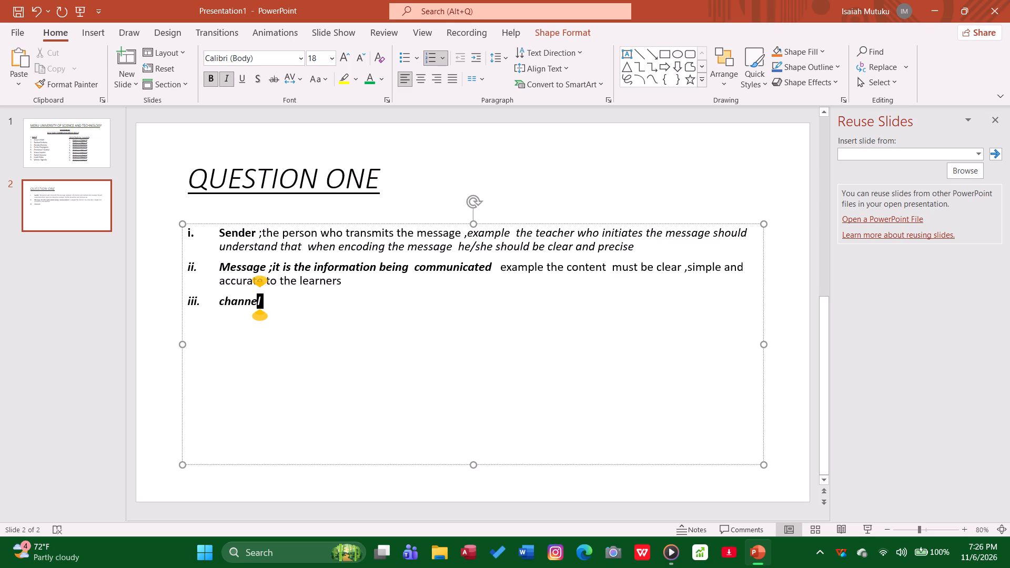
Continue item iii after "channel" with the bold italic text " ;method used to send message ,".
key("space")
type(";")
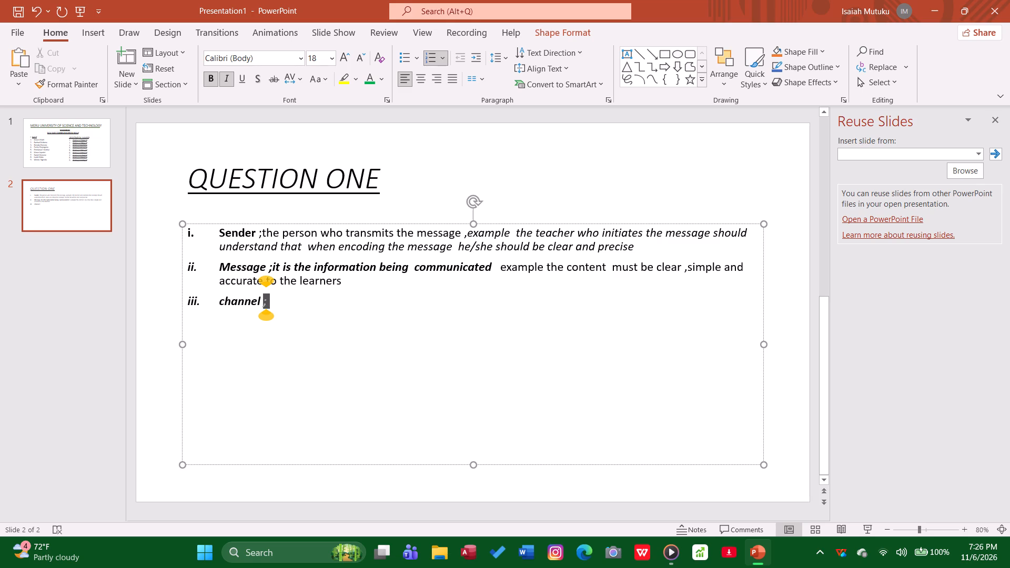
type("me")
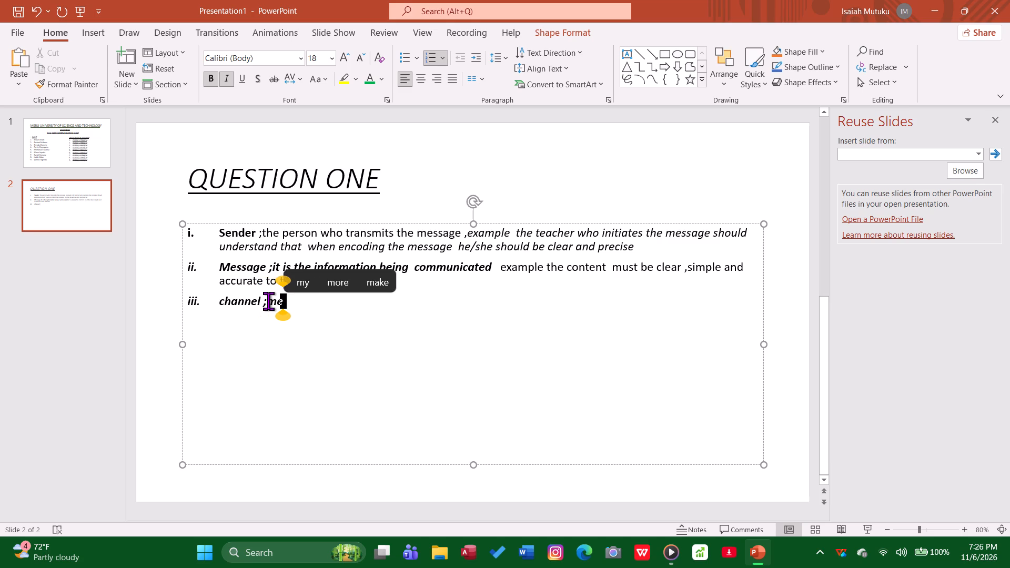
type("thod used tos")
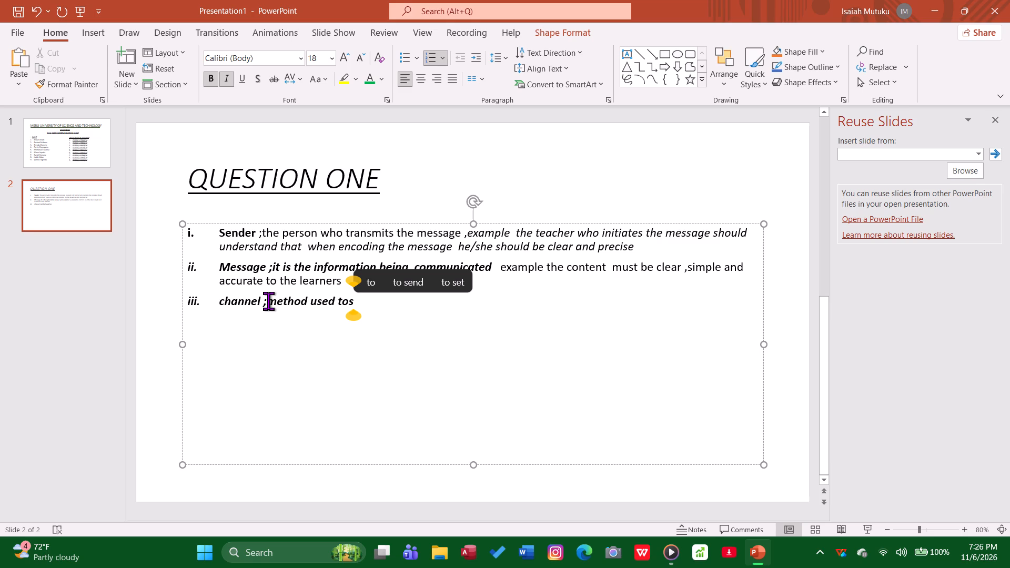
key("BackSpace")
key("space")
type("s")
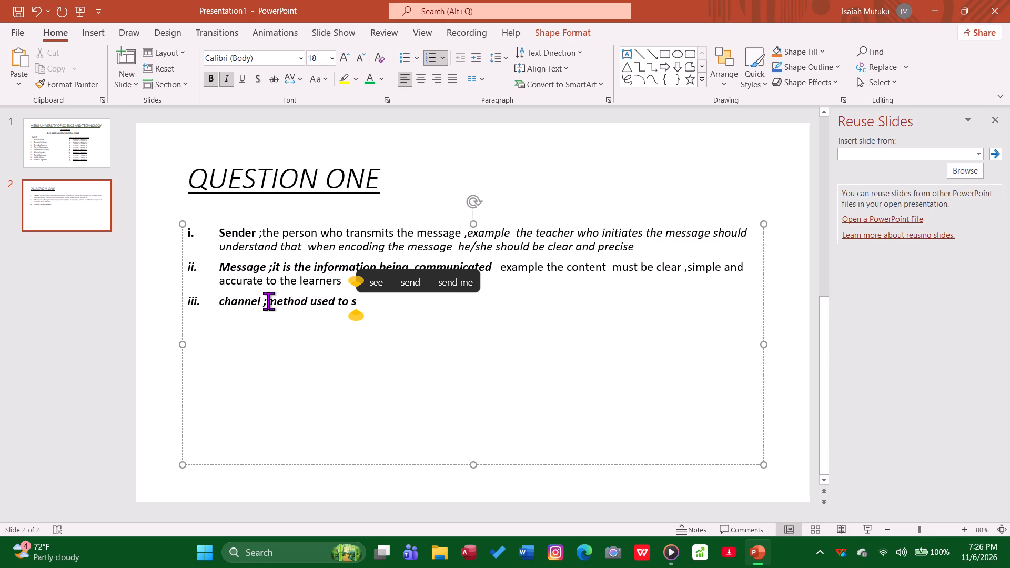
type("end message")
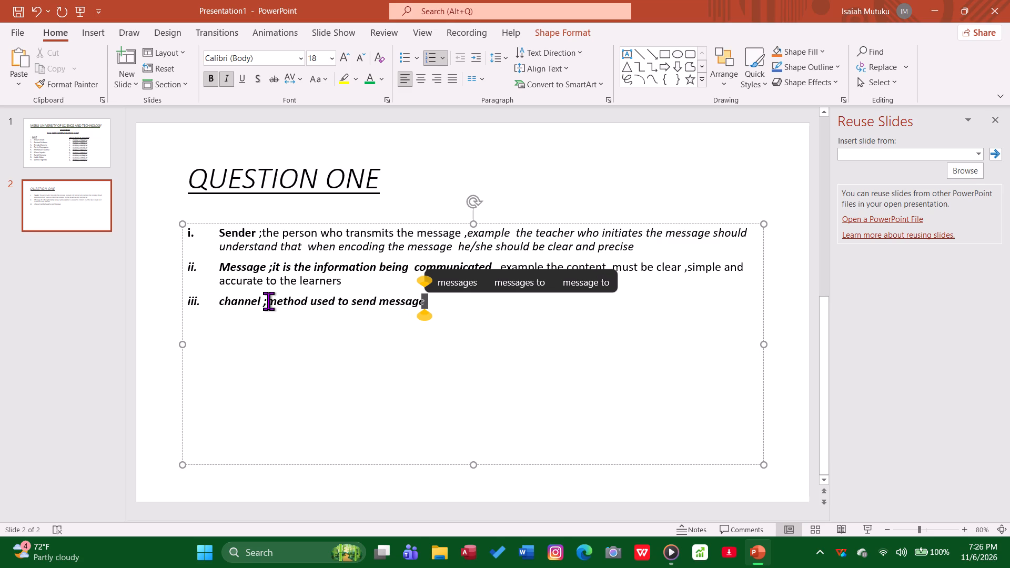
key("space")
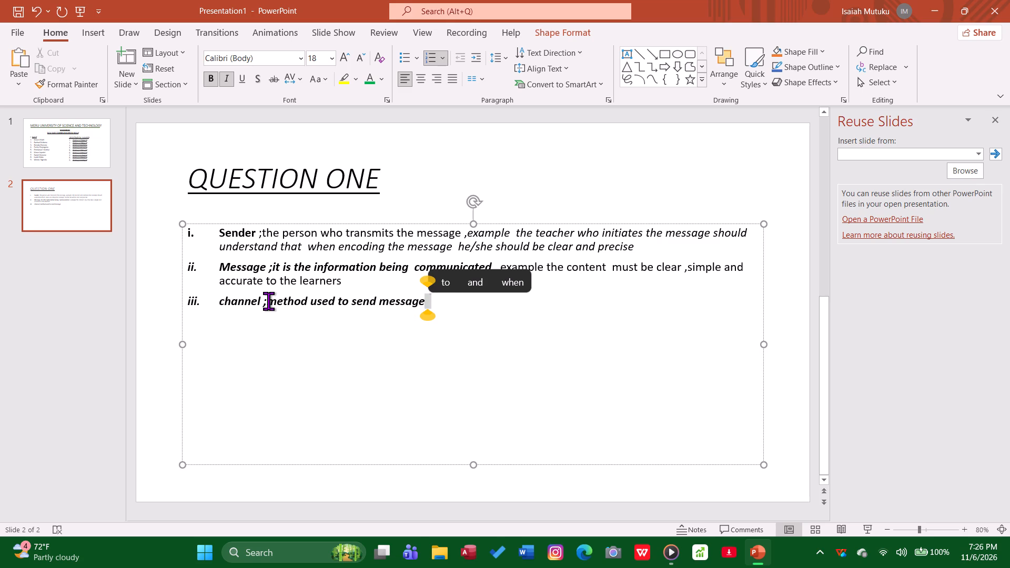
key("comma")
key("e")
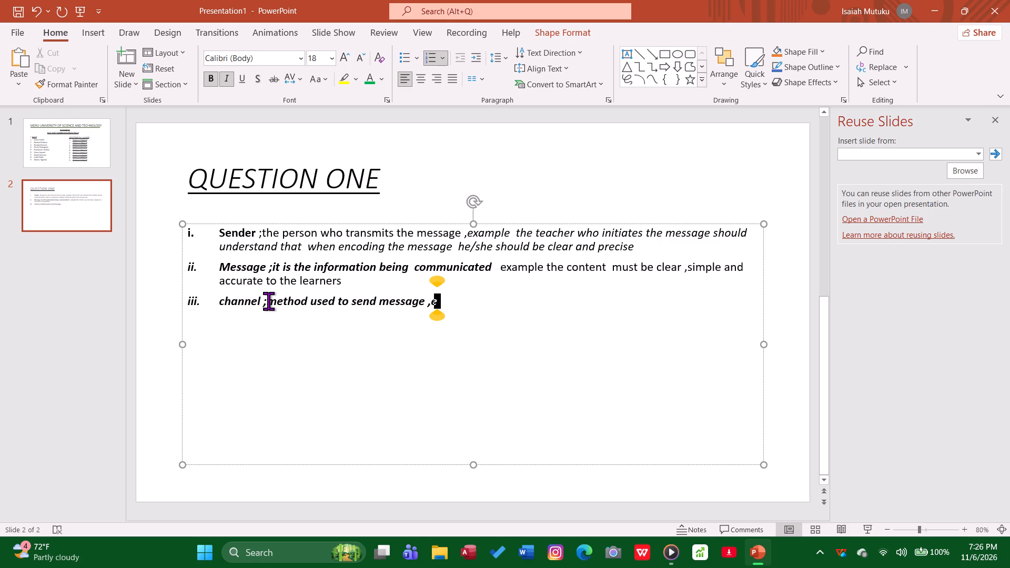
key("BackSpace")
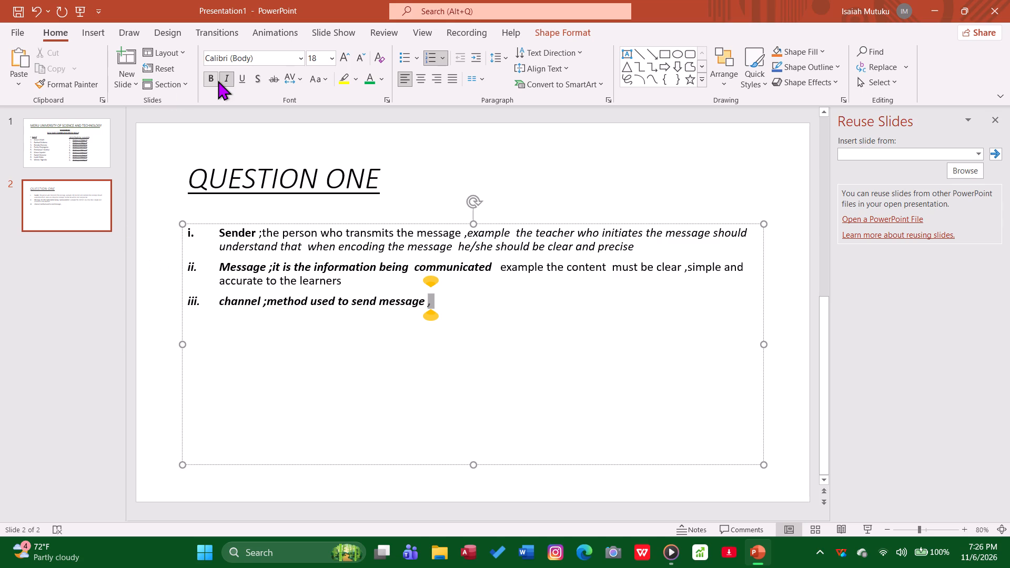
Turn off bold and continue item iii in italic with "example the teacher must choose a proper channel".
left_click(209, 85)
type("example")
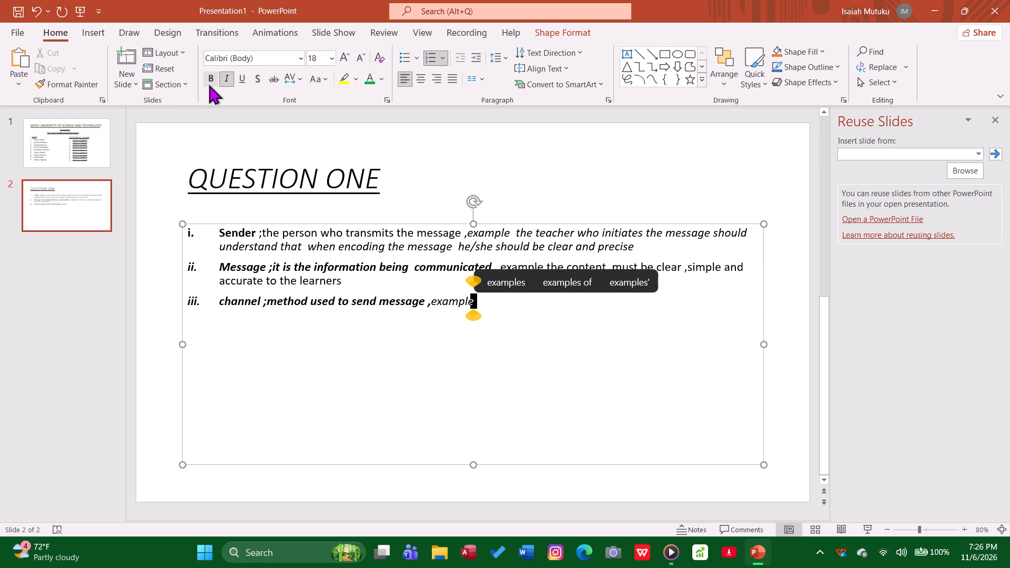
key("space")
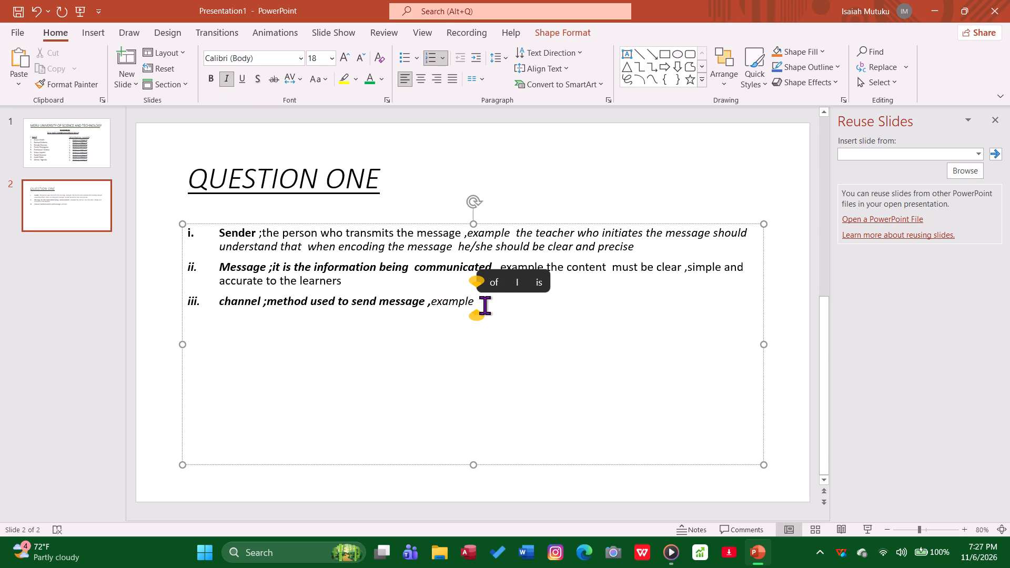
key("space")
type("the teacher")
key("space")
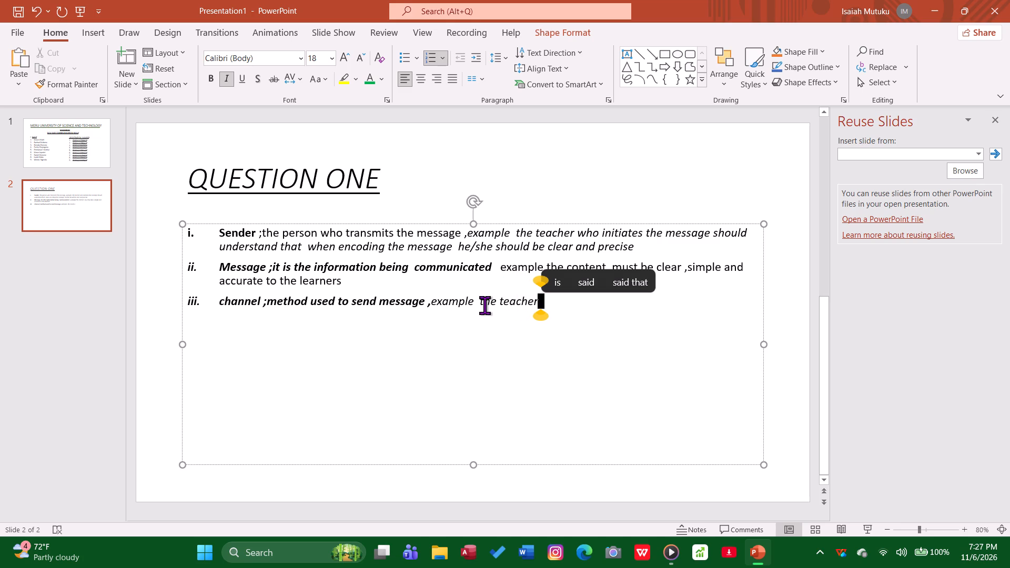
type("must")
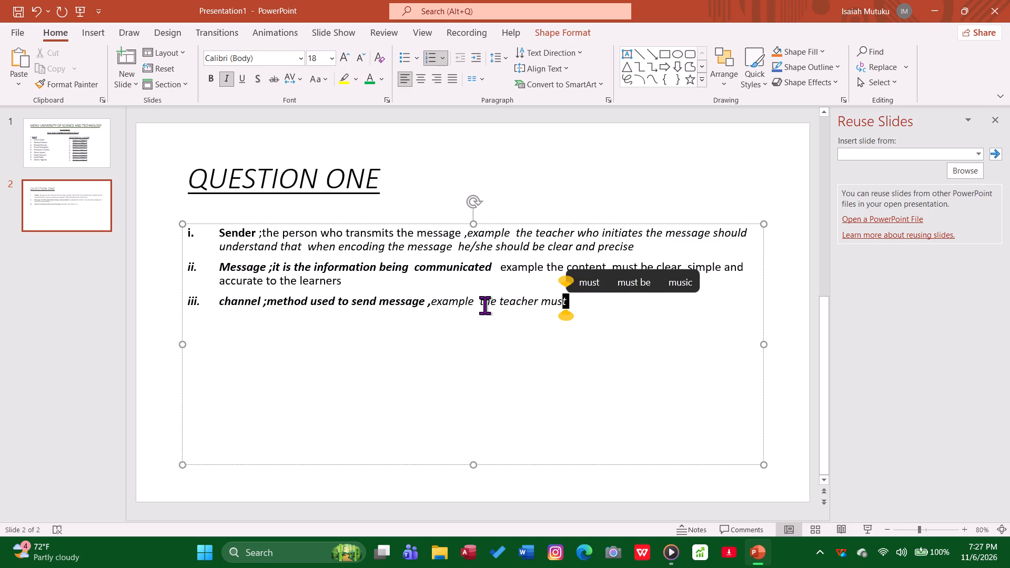
key("space")
type("cg")
key("BackSpace")
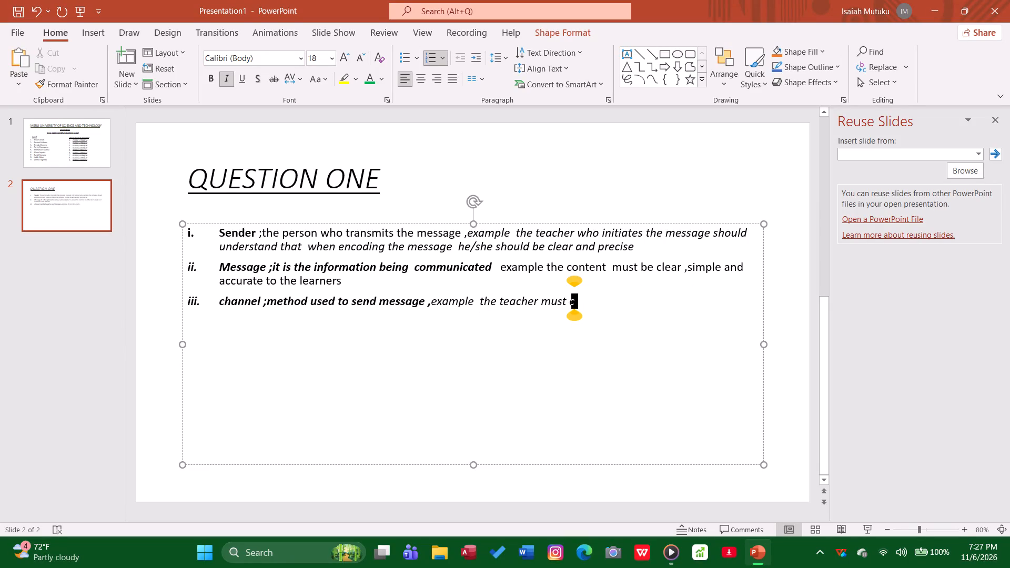
type("hoose")
key("space")
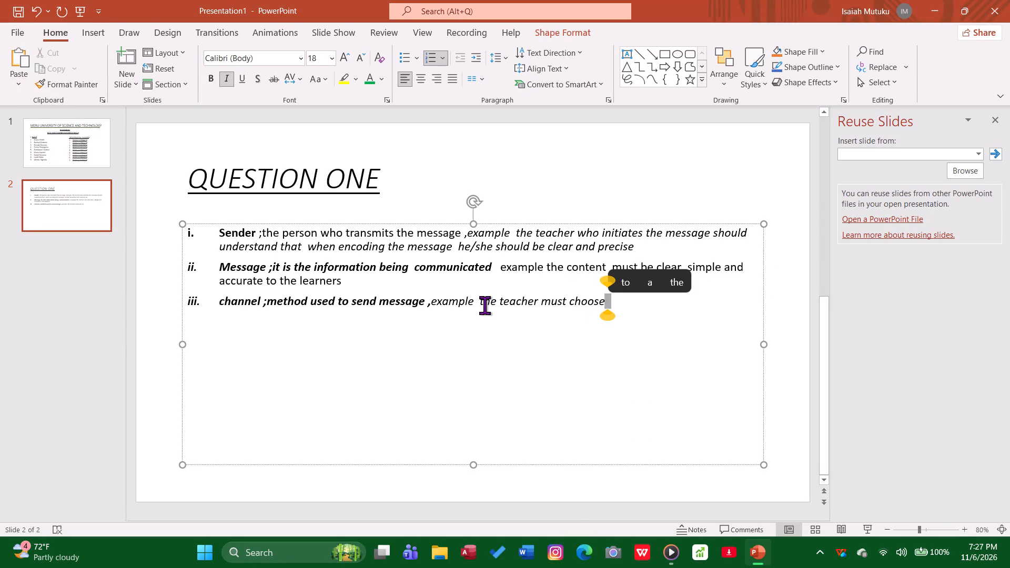
type("a")
key("space")
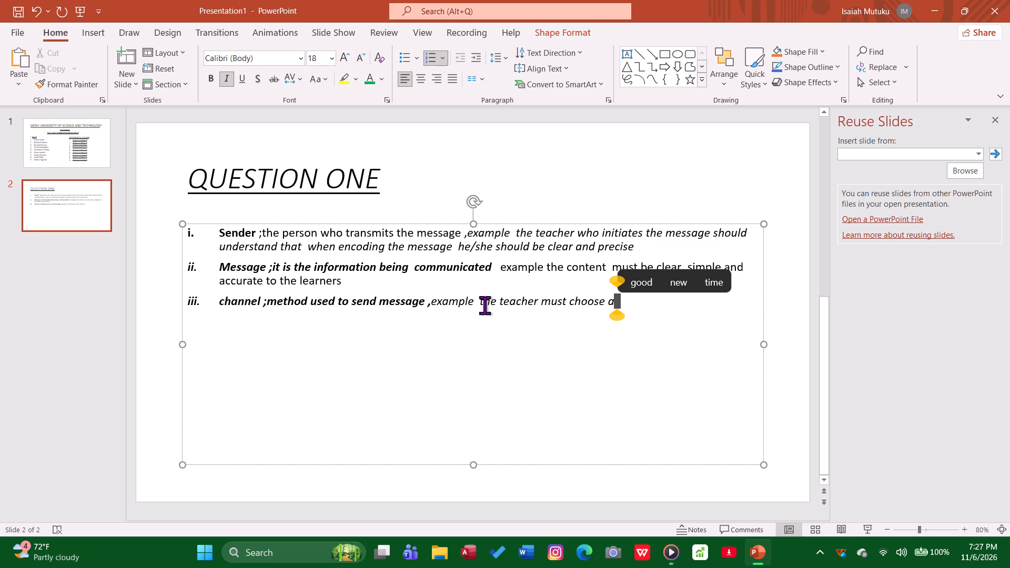
key("space")
type("proper channek")
key("BackSpace")
type("l")
key("space")
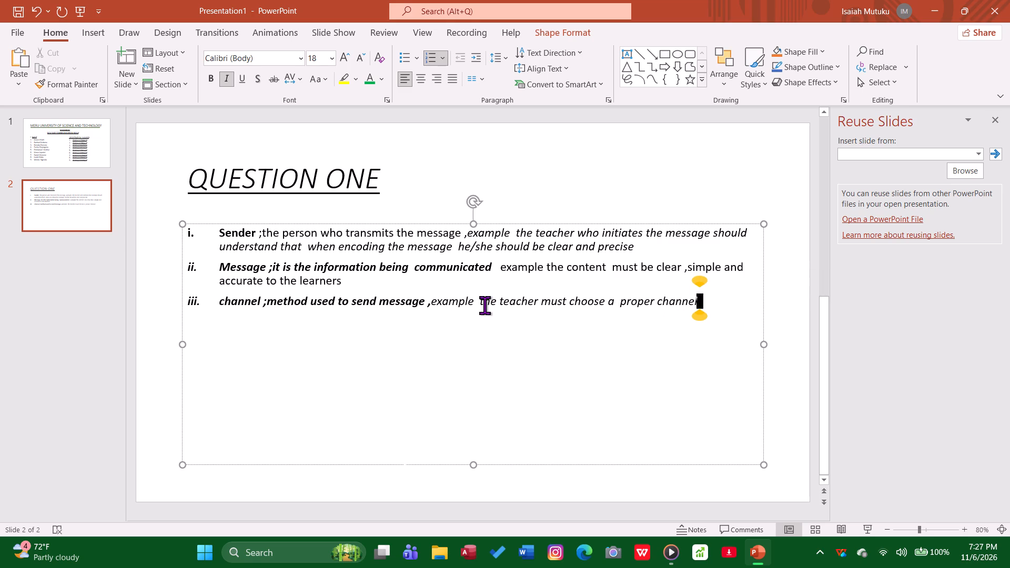
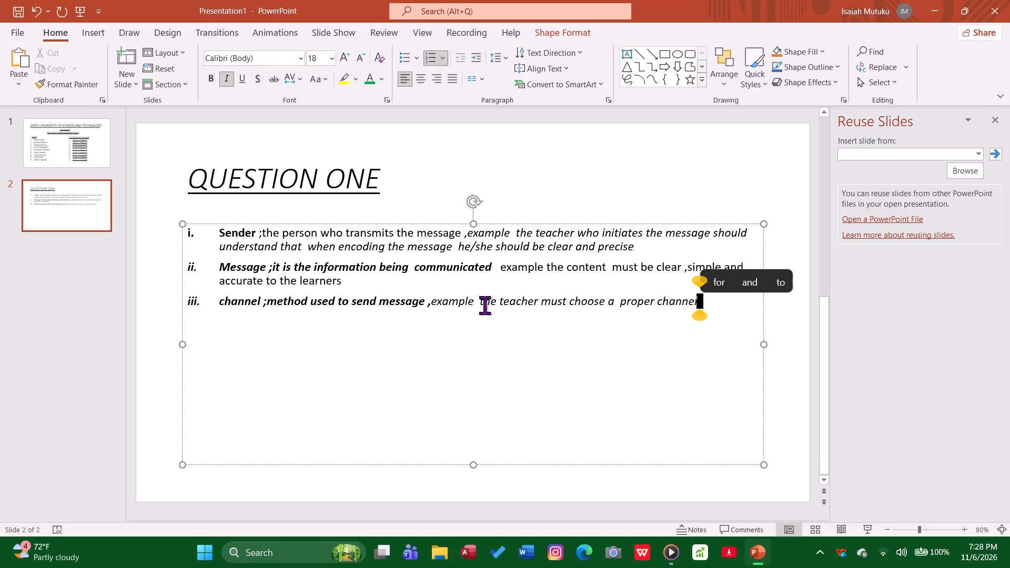
Continue item iii after "proper channel" with the italic text "that the learners can access".
key("space")
type("that")
key("space")
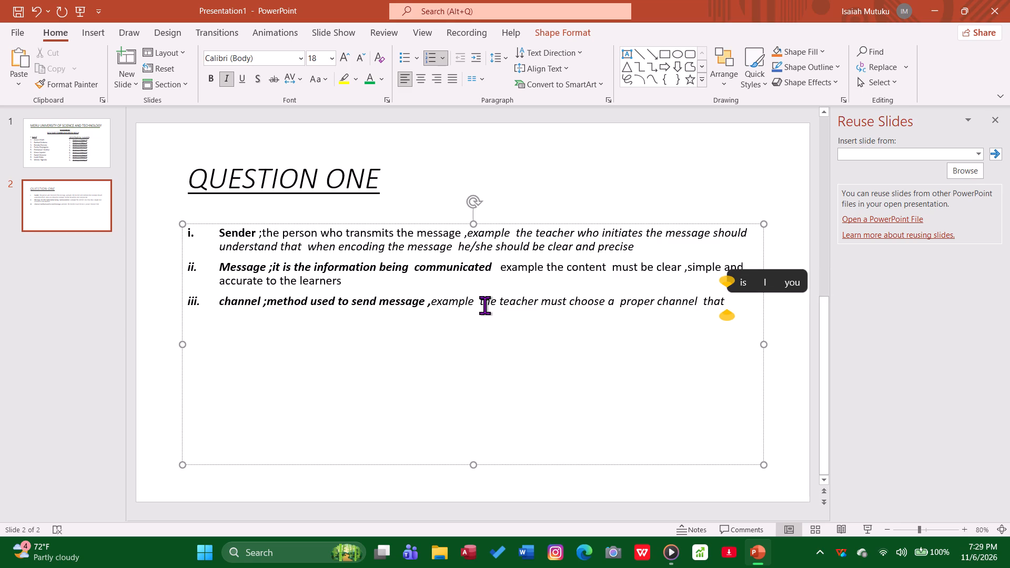
key("space")
type("the learners")
key("space")
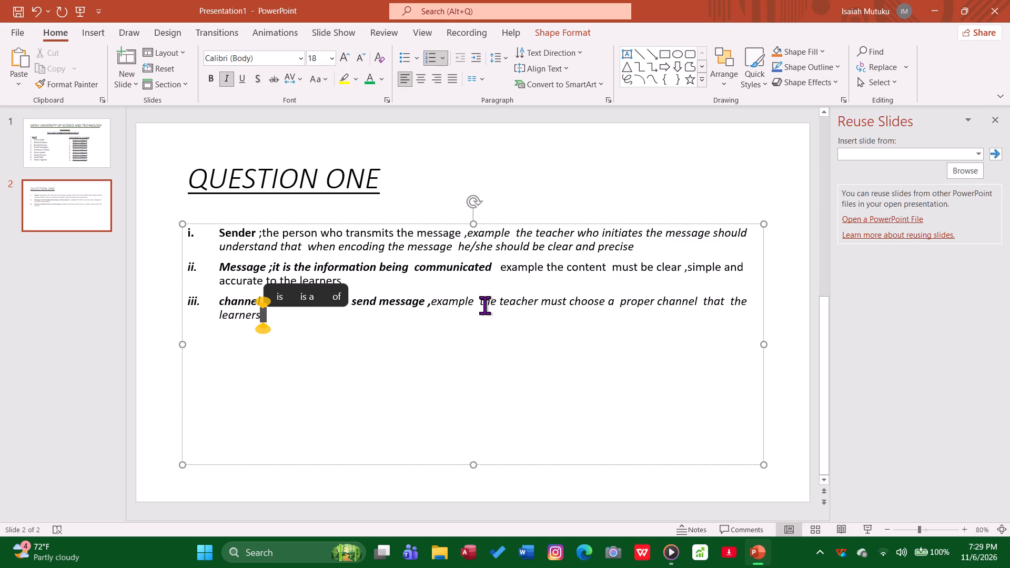
key("space")
type("can asses")
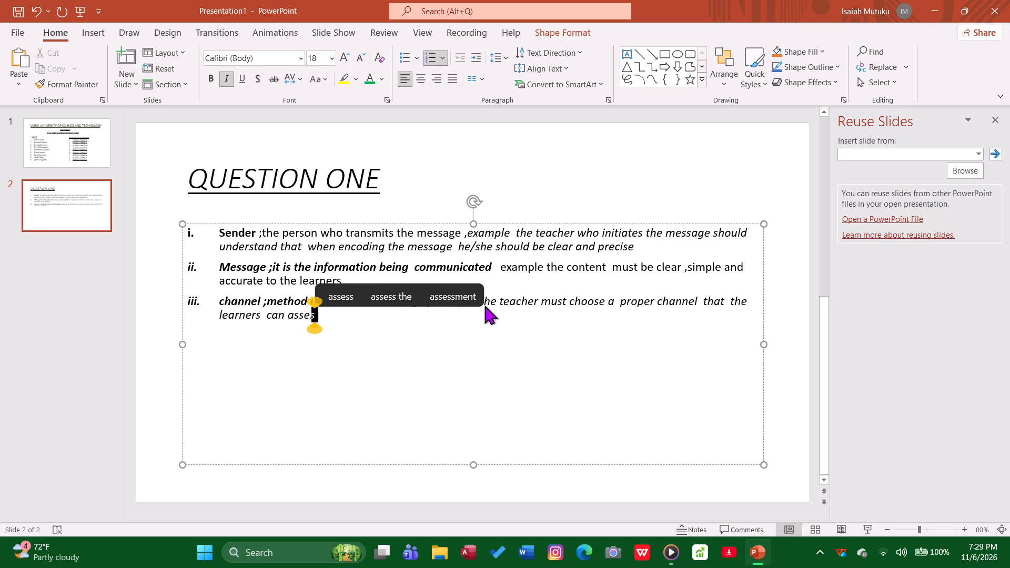
key("space")
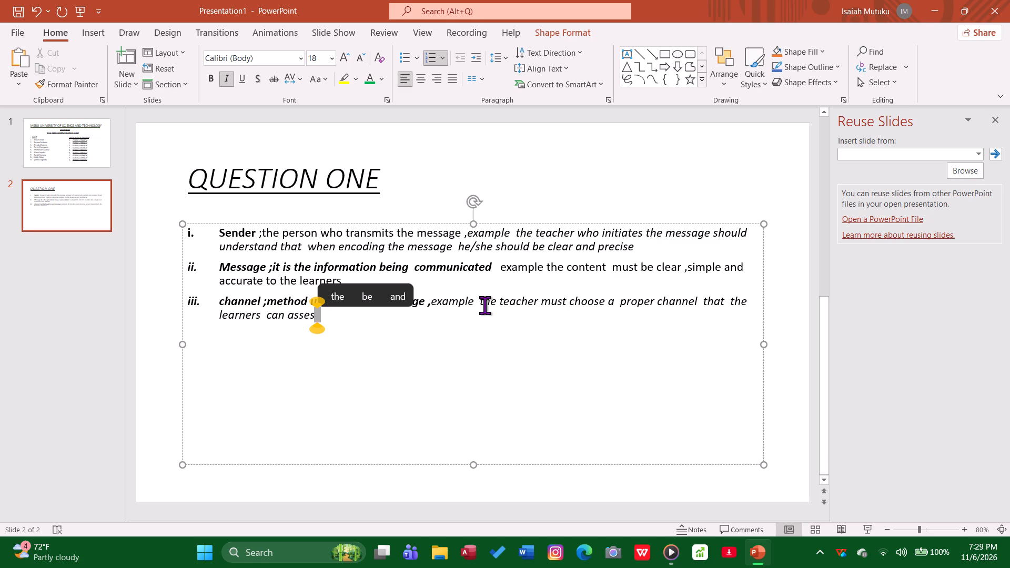
key("BackSpace")
key("BackSpace")
key("BackSpace")
key("BackSpace")
key("BackSpace")
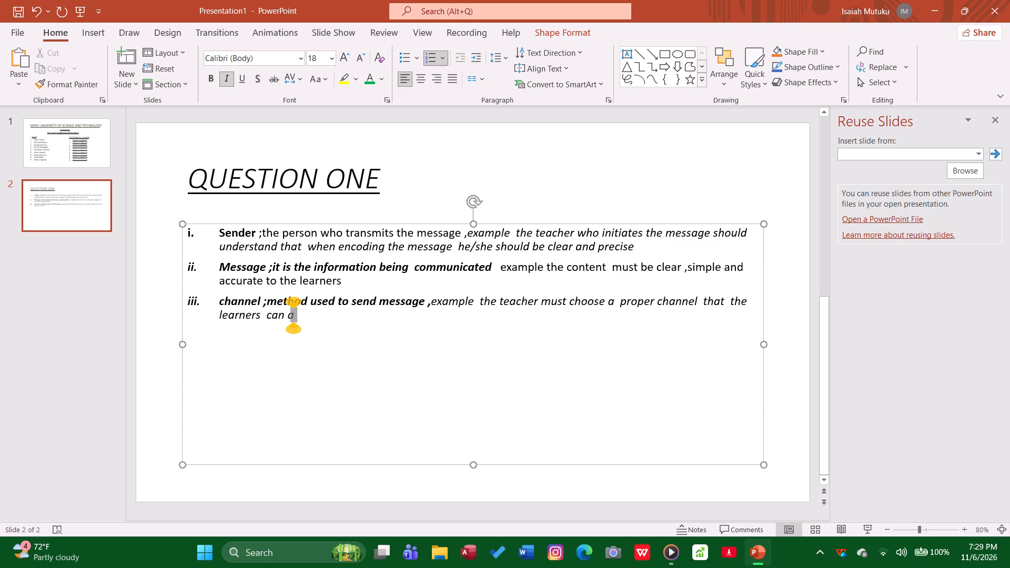
type("cces")
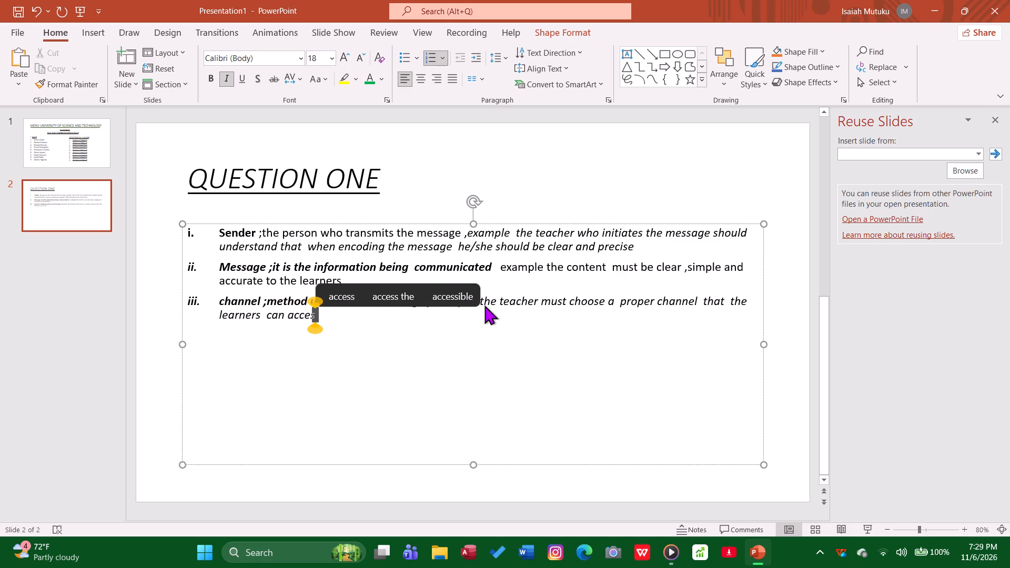
type("s")
key("space")
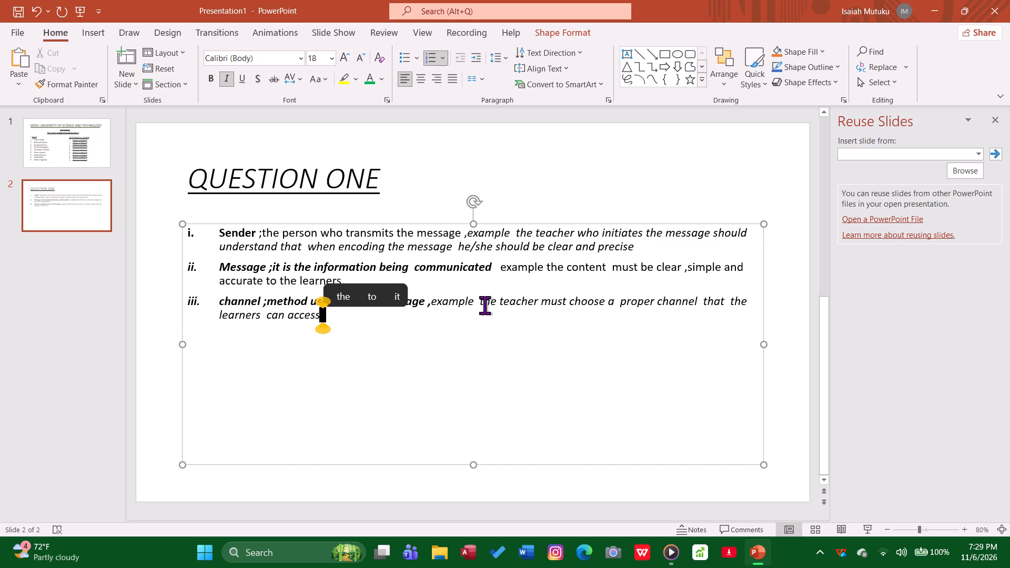
Finish item iii with the italic text "and understand.".
type("and")
key("space")
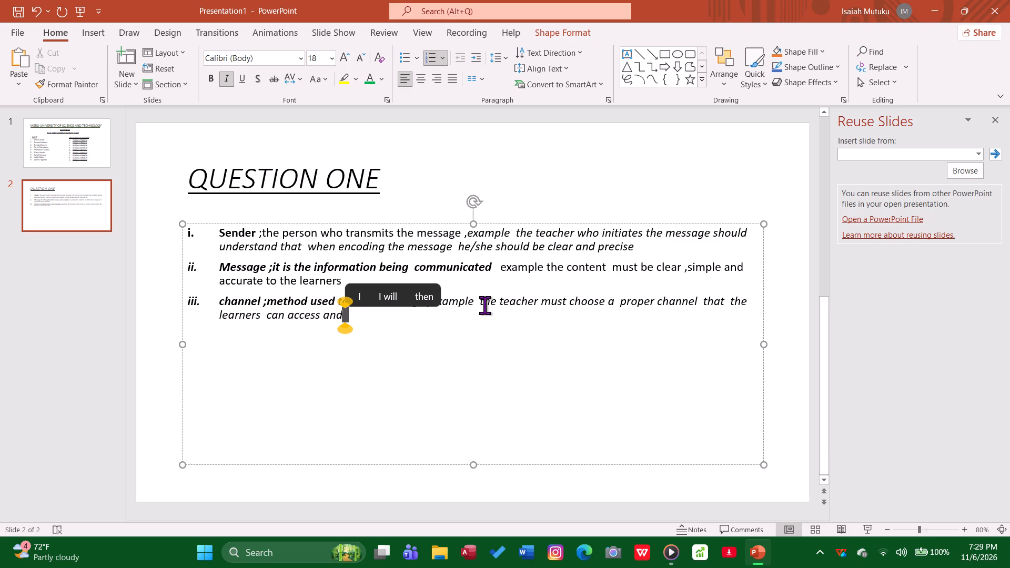
type("undersat")
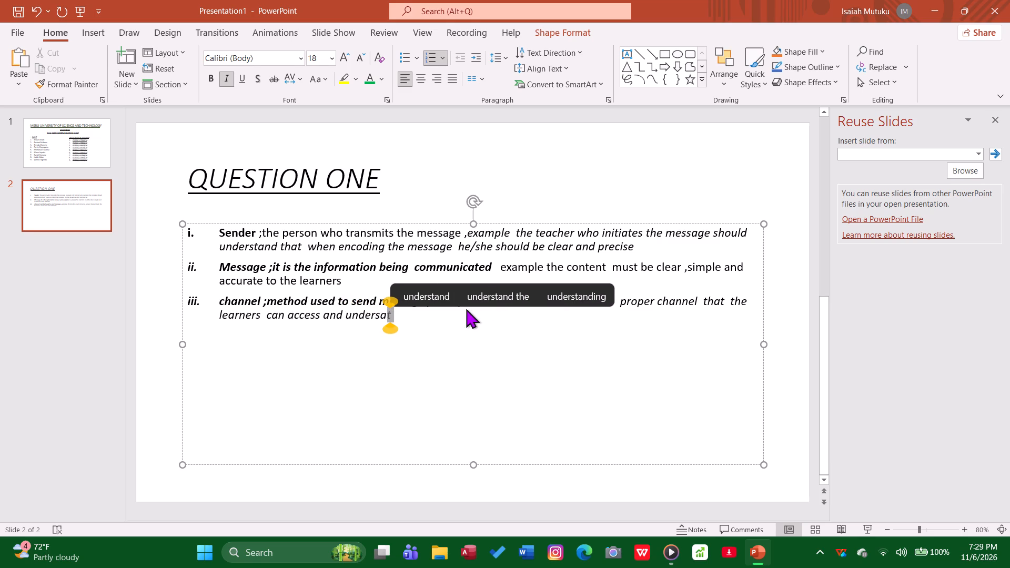
left_click(423, 291)
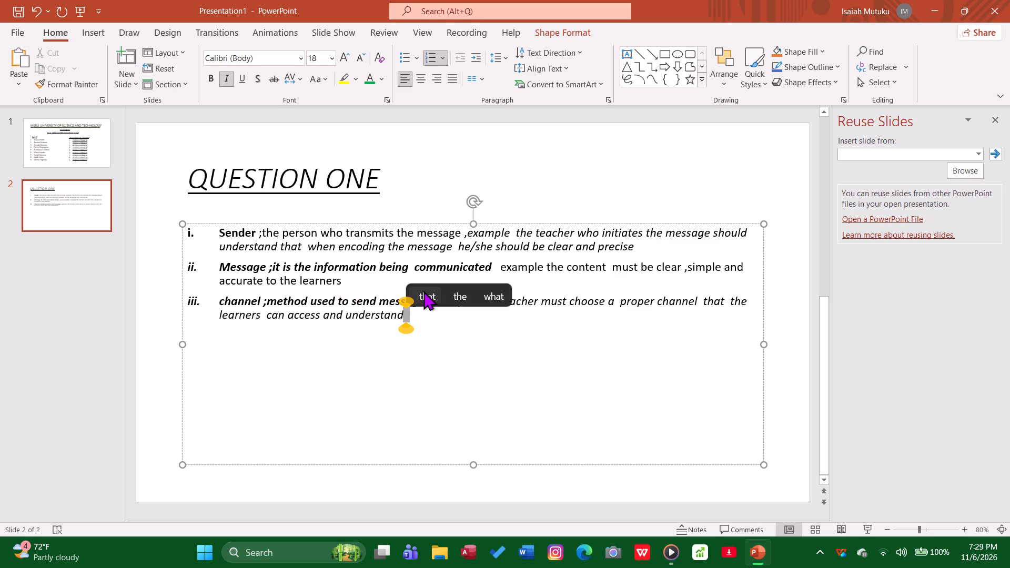
key("period")
Add item iv to the numbered list, beginning with the bold italic text "Receiver ;a person".
key("Return")
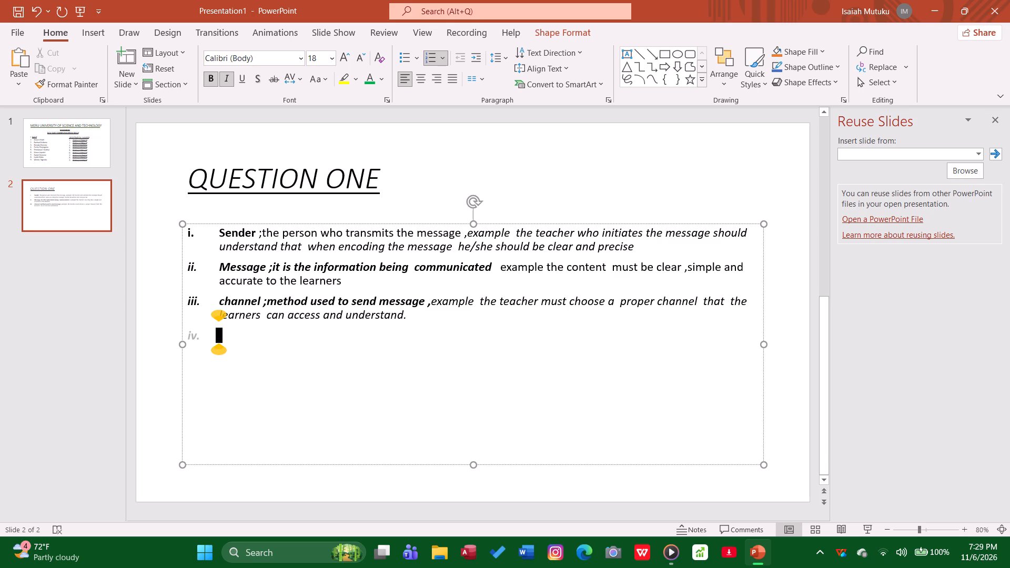
type("receiver")
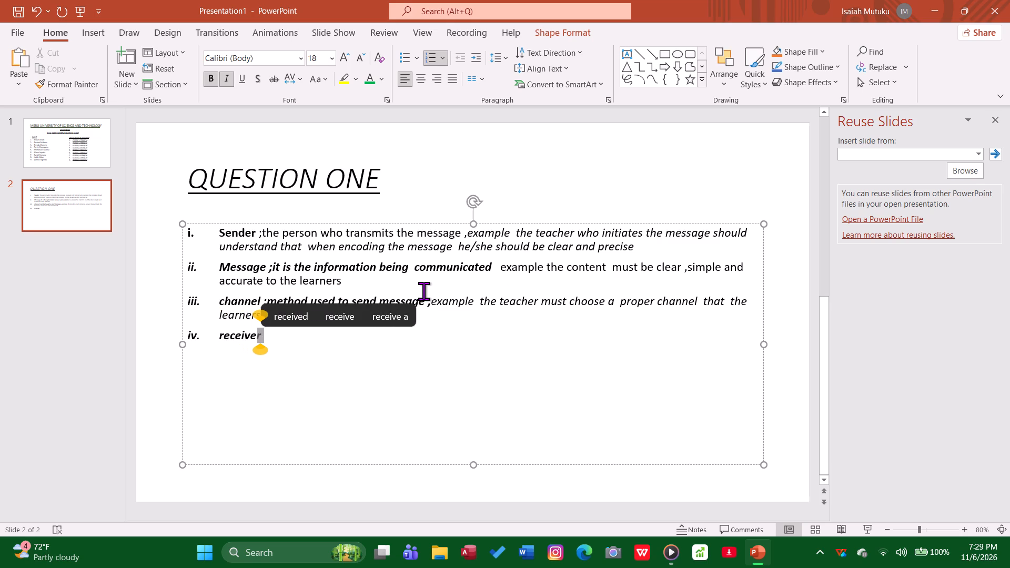
key("space")
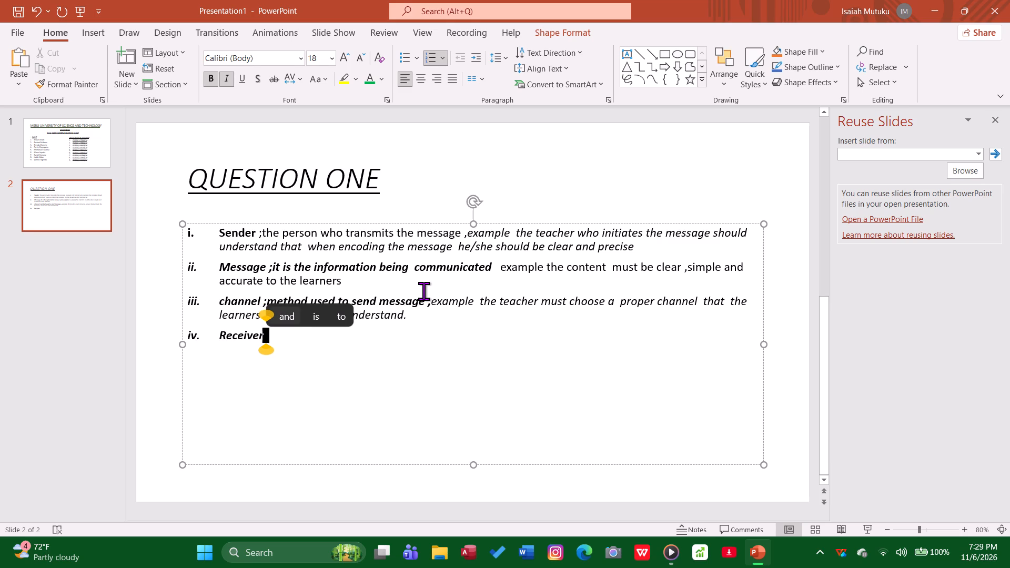
key("space")
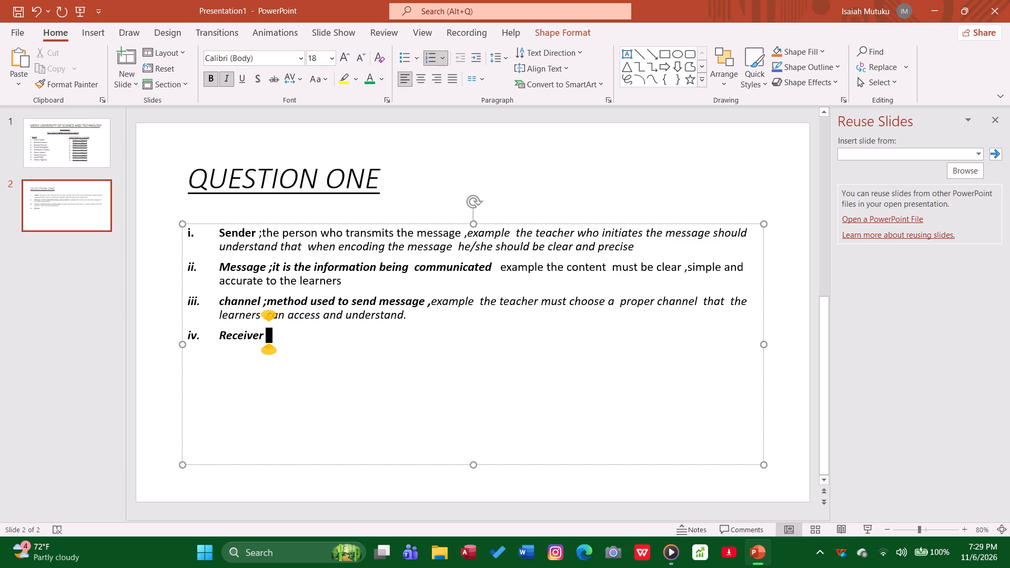
key("semicolon")
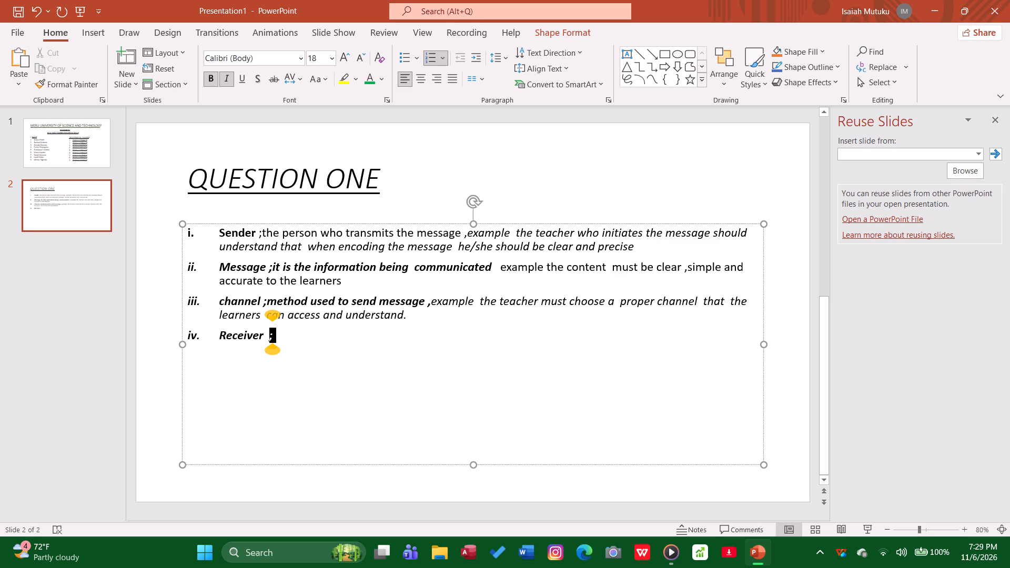
key("a")
key("space")
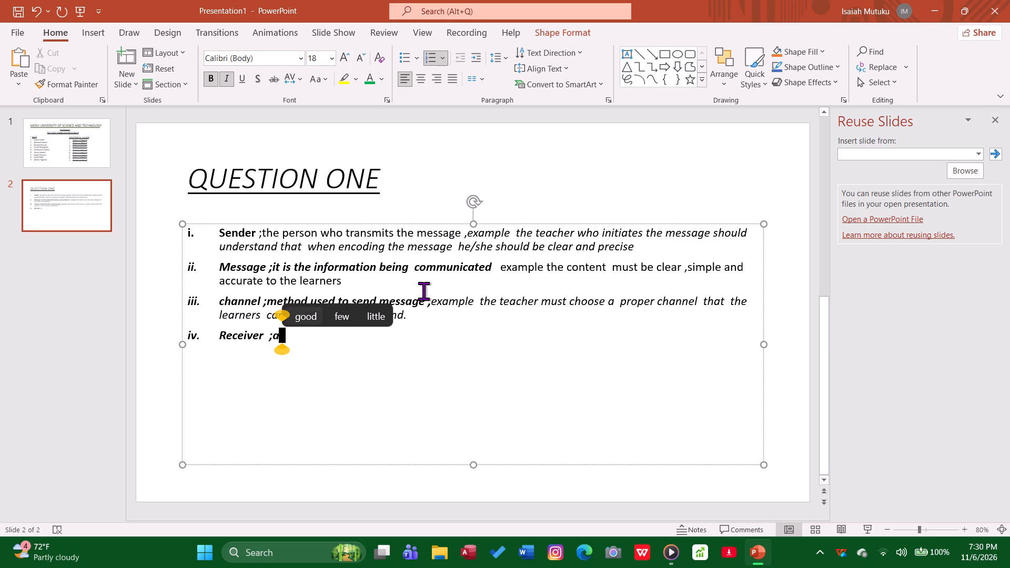
type("person")
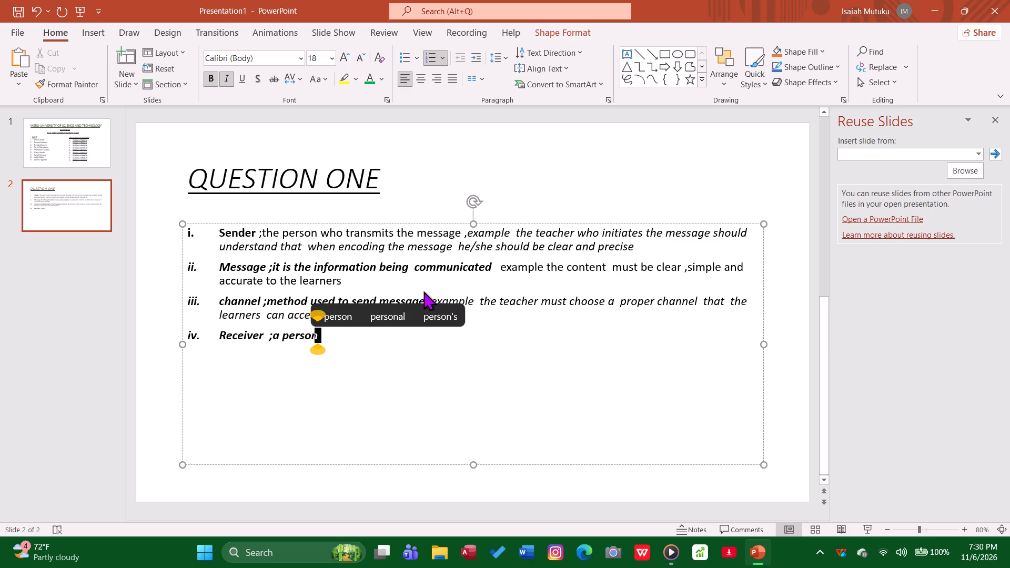
key("space")
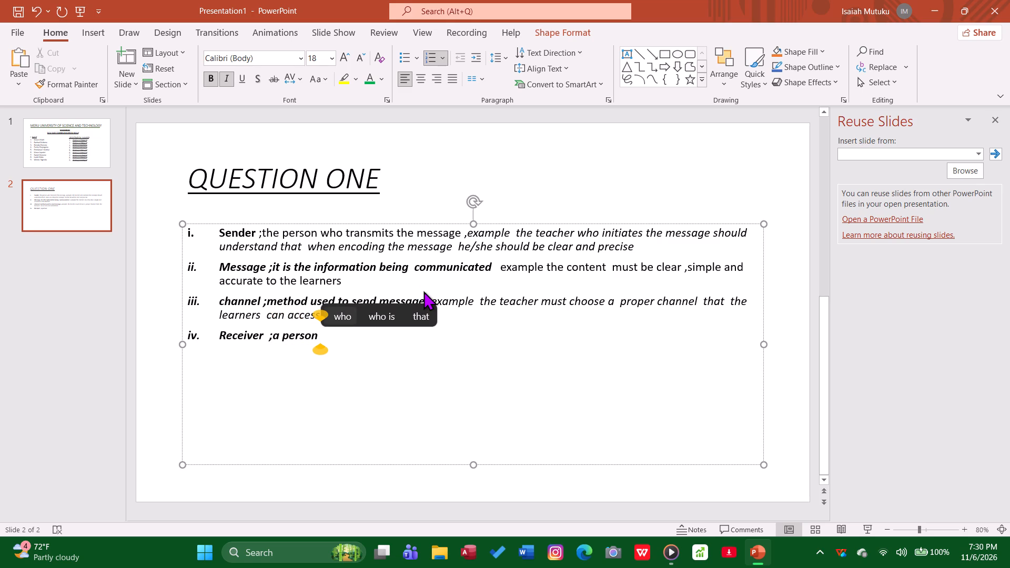
Continue item iv with the bold italic text "whom the message is intended to".
type("whom y")
key("BackSpace")
type("the")
key("space")
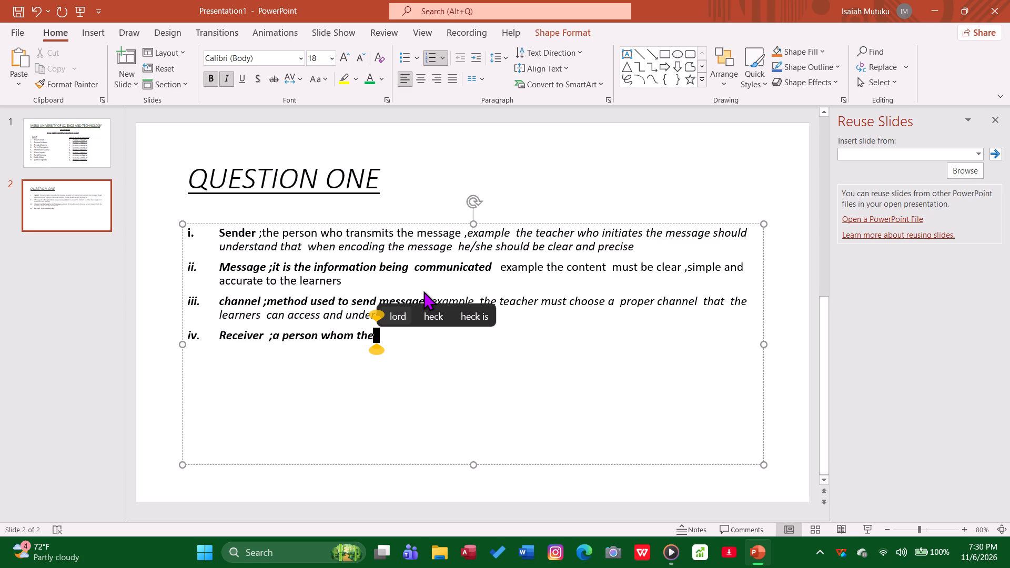
key("space")
type("message")
key("space")
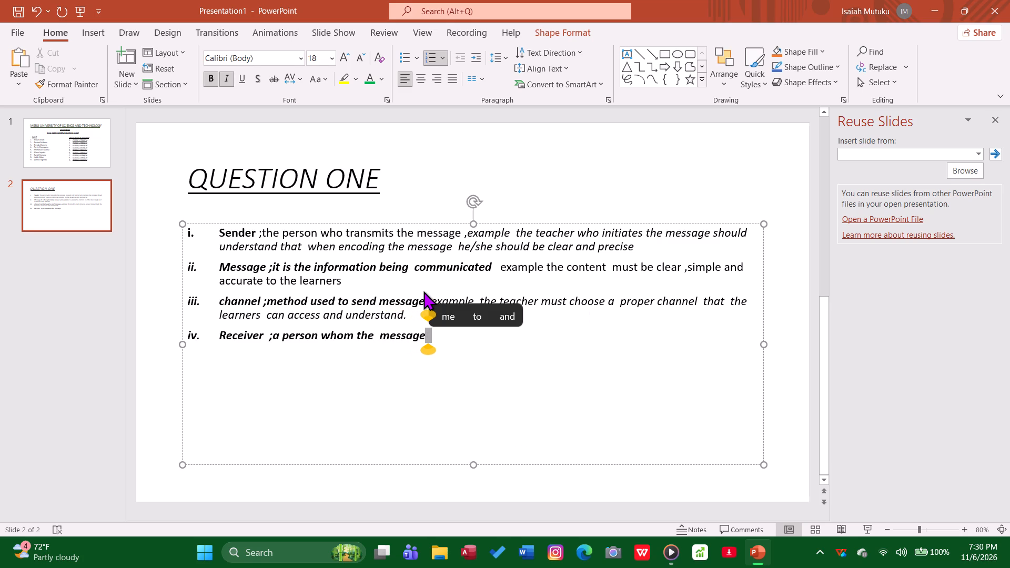
type("it")
key("space")
key("BackSpace")
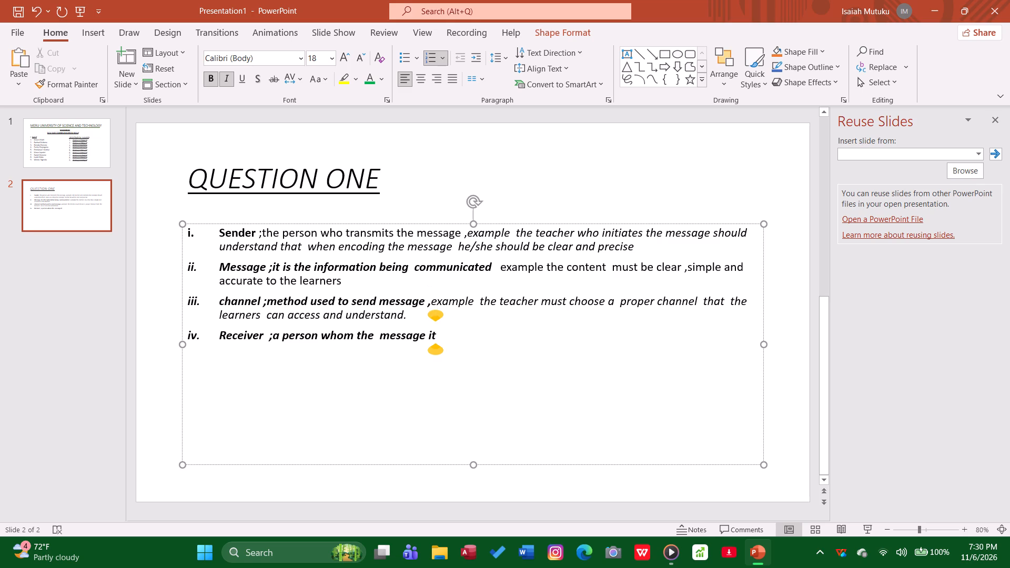
key("BackSpace")
type("s intent")
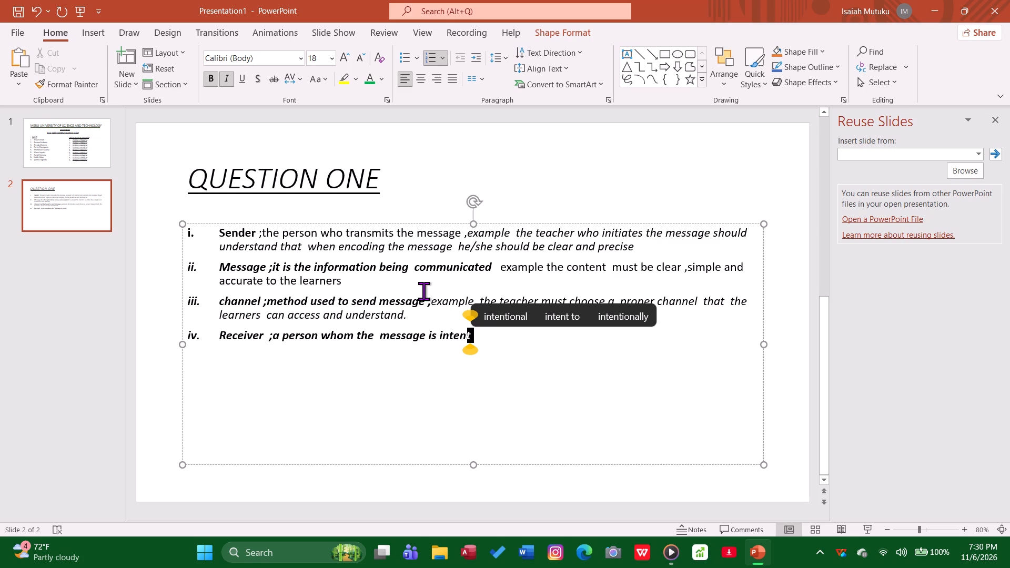
key("BackSpace")
type("ded")
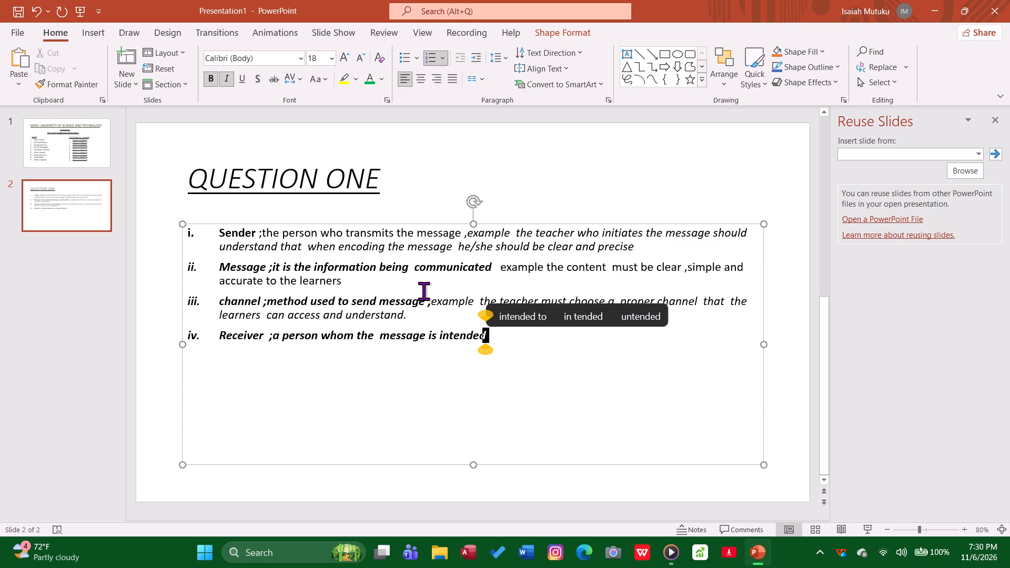
key("space")
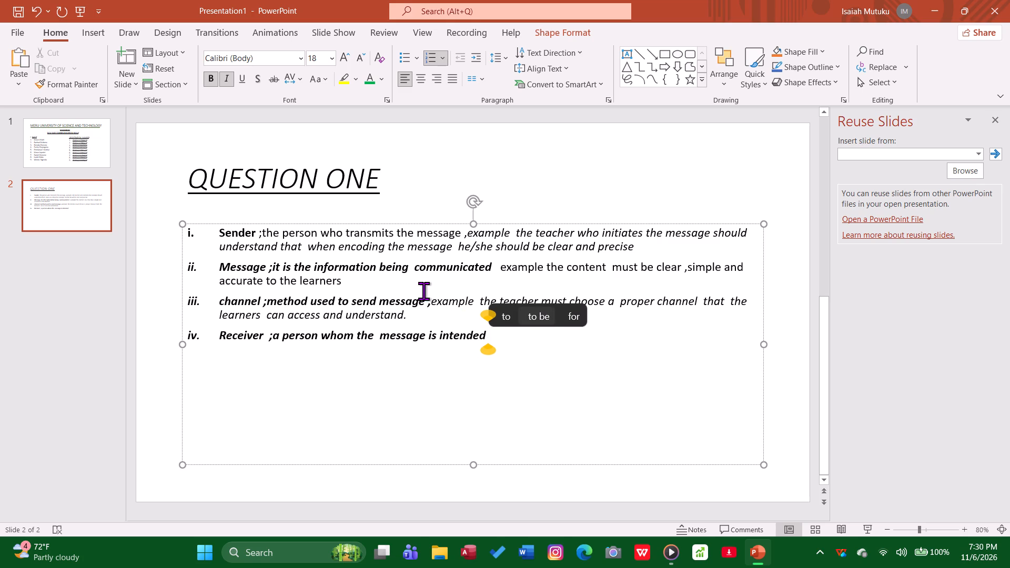
key("t")
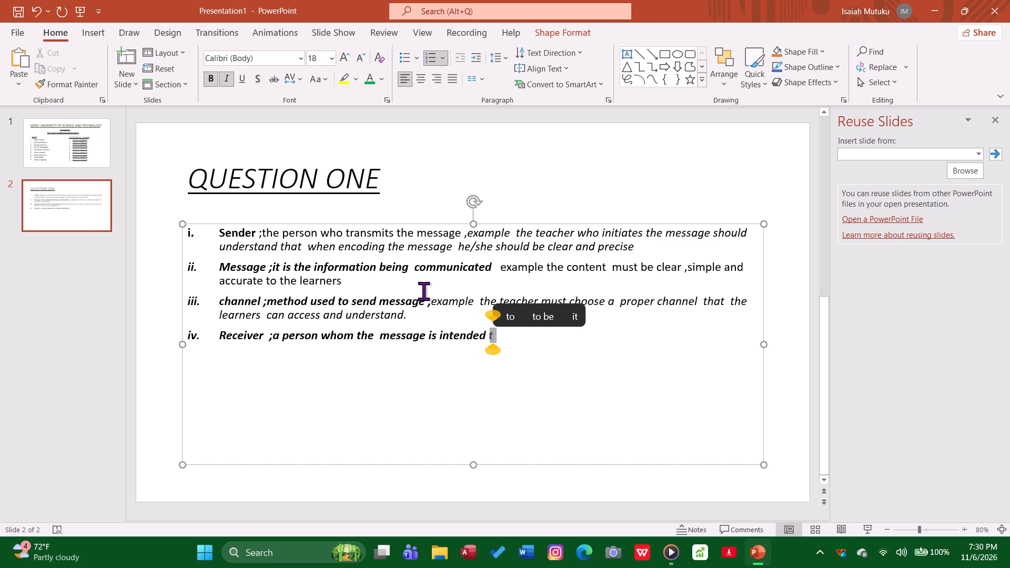
key("o")
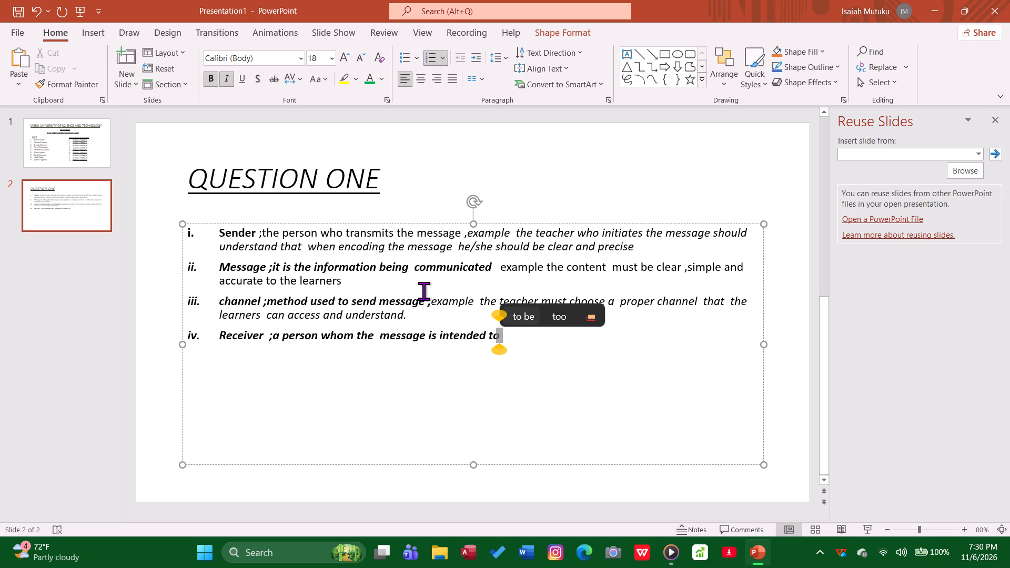
key("space")
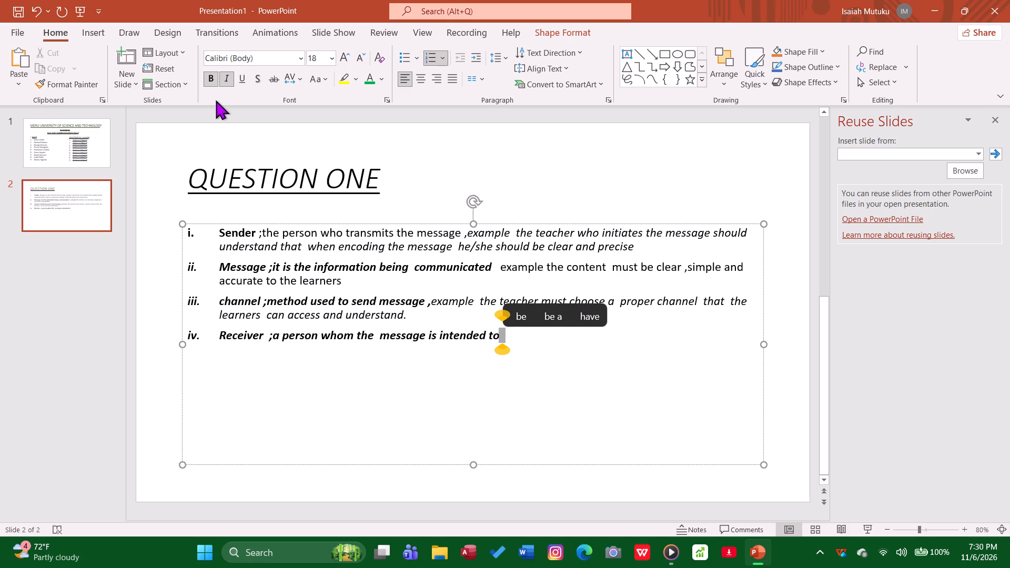
Turn off bold and continue item iv with the italic text ",example the teacher must".
left_click(214, 84)
key("comma")
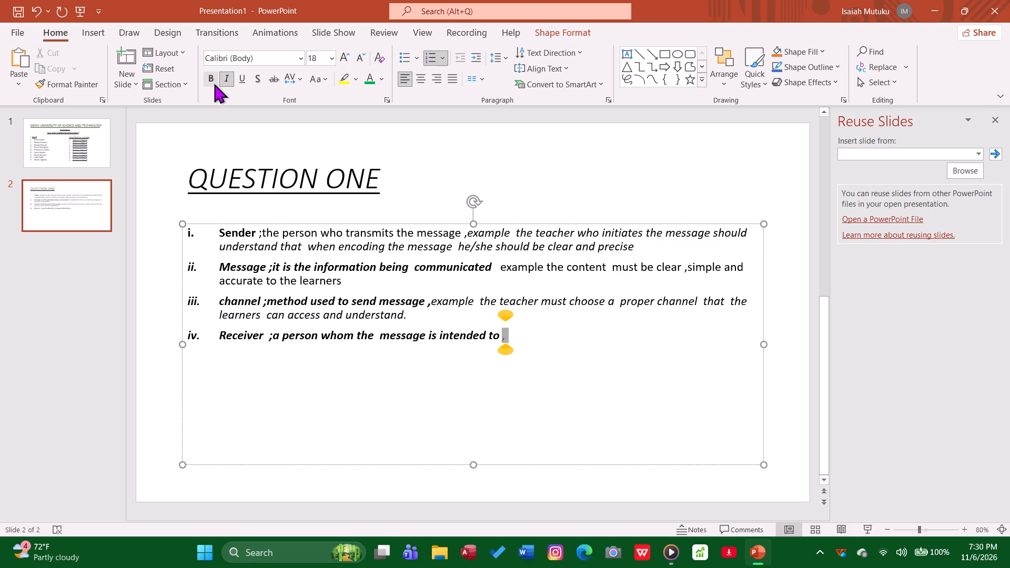
key("e")
type("xam")
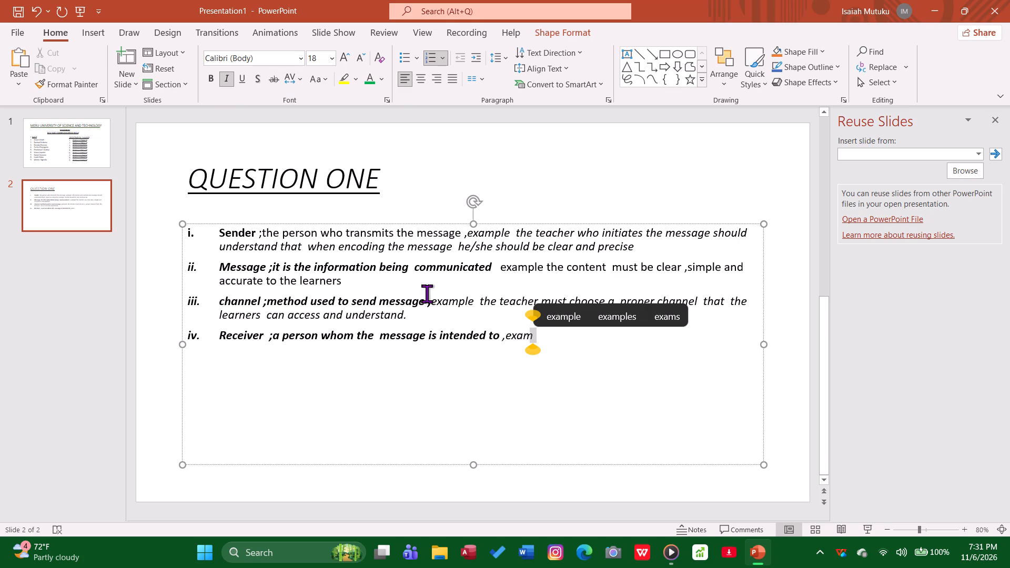
left_click(556, 314)
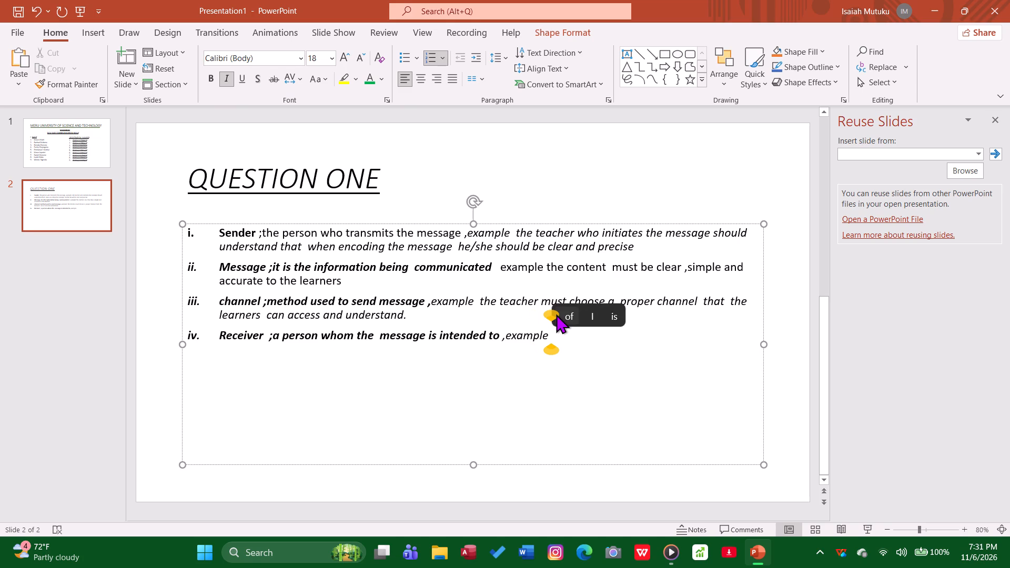
key("space")
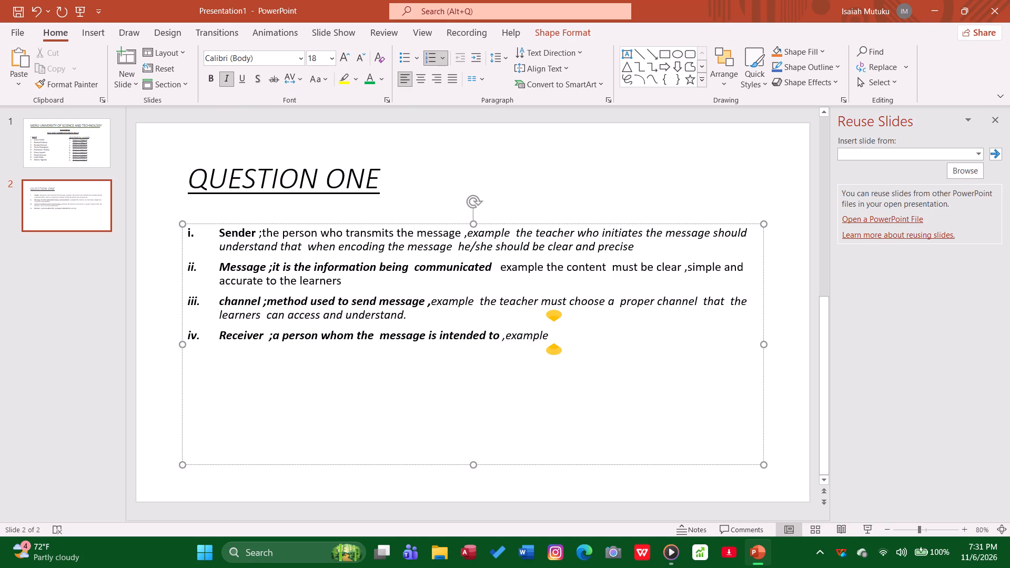
type("the teacher")
key("space")
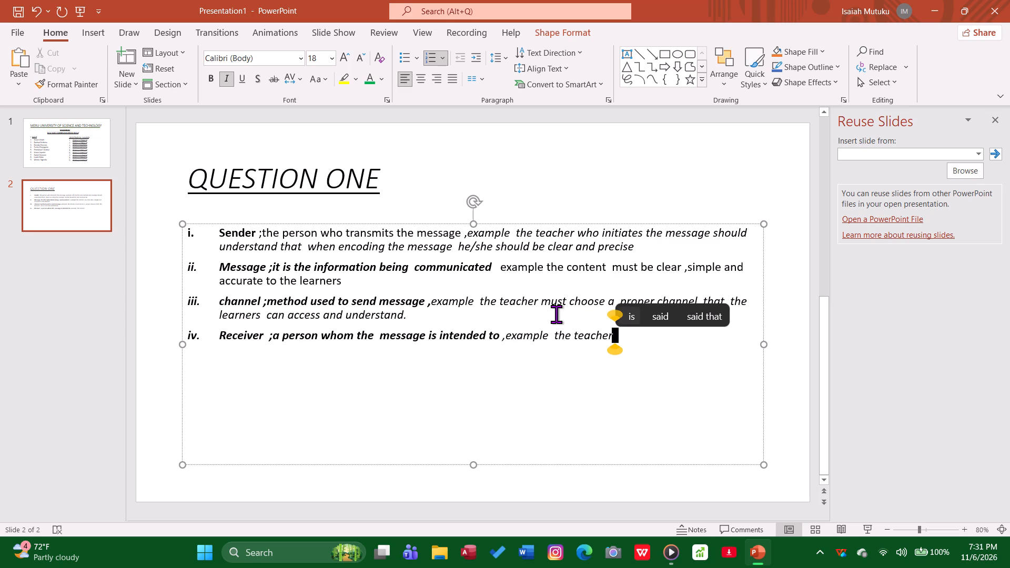
type("must")
key("space")
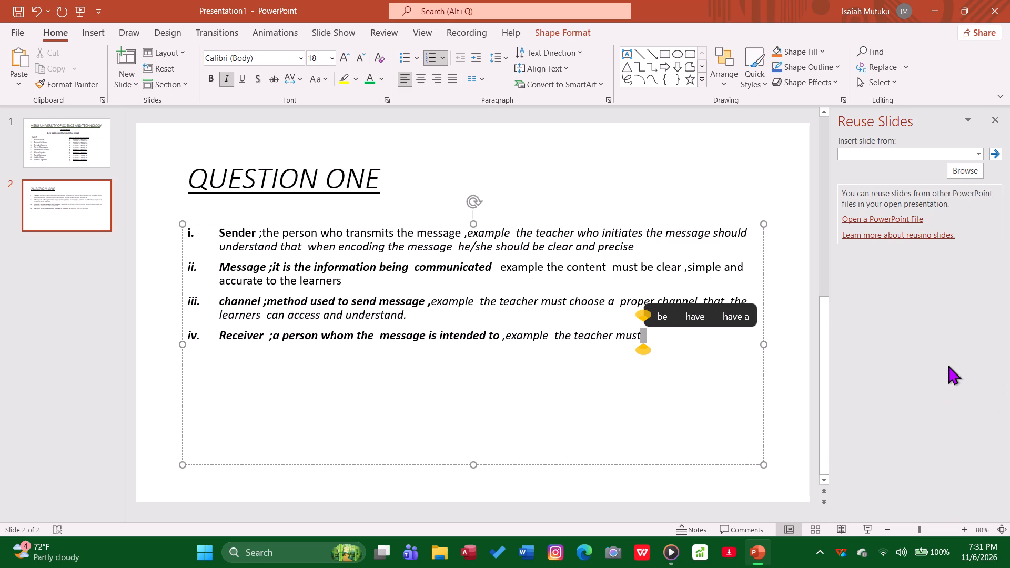
Continue item iv after "the teacher must" with the italic text "consider learners age,language".
key("space")
type("consider")
key("space")
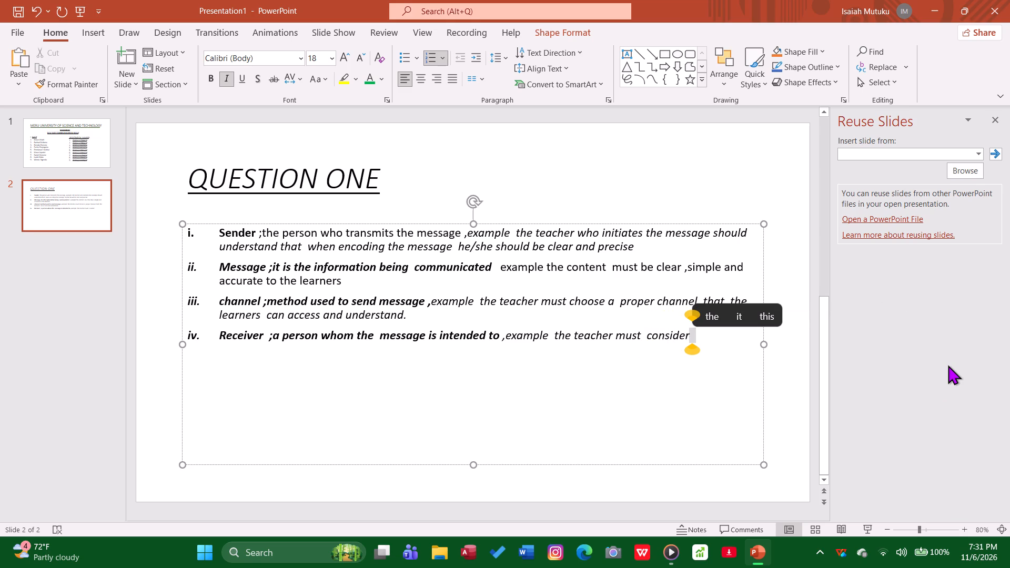
type("les")
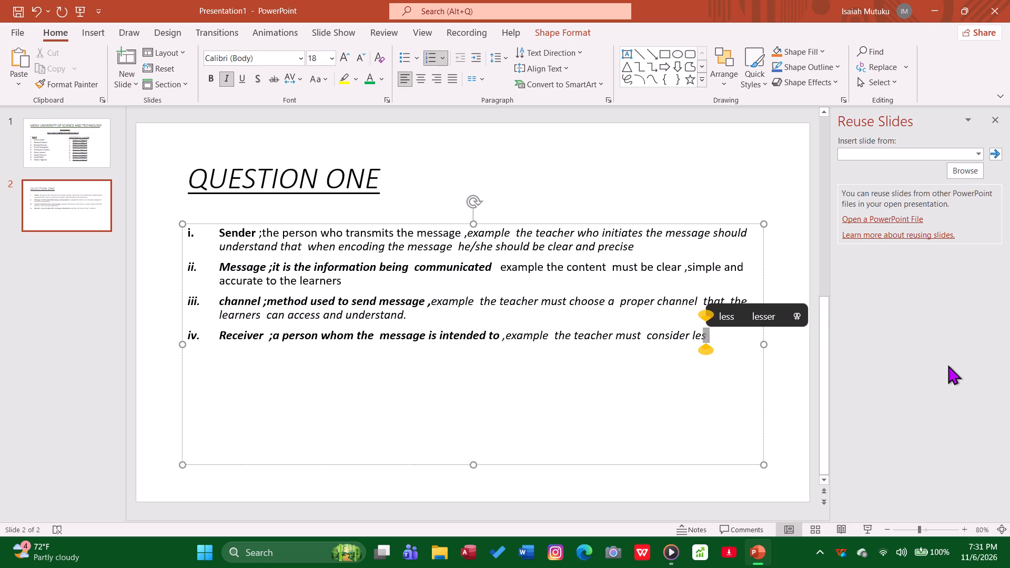
key("BackSpace")
type("arners")
key("space")
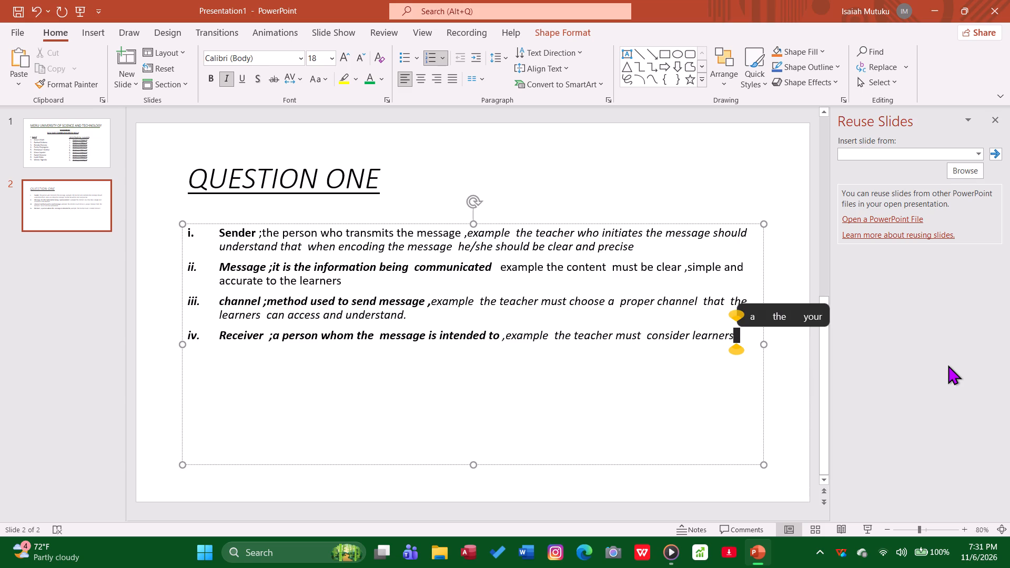
type("age")
type(",")
key("space")
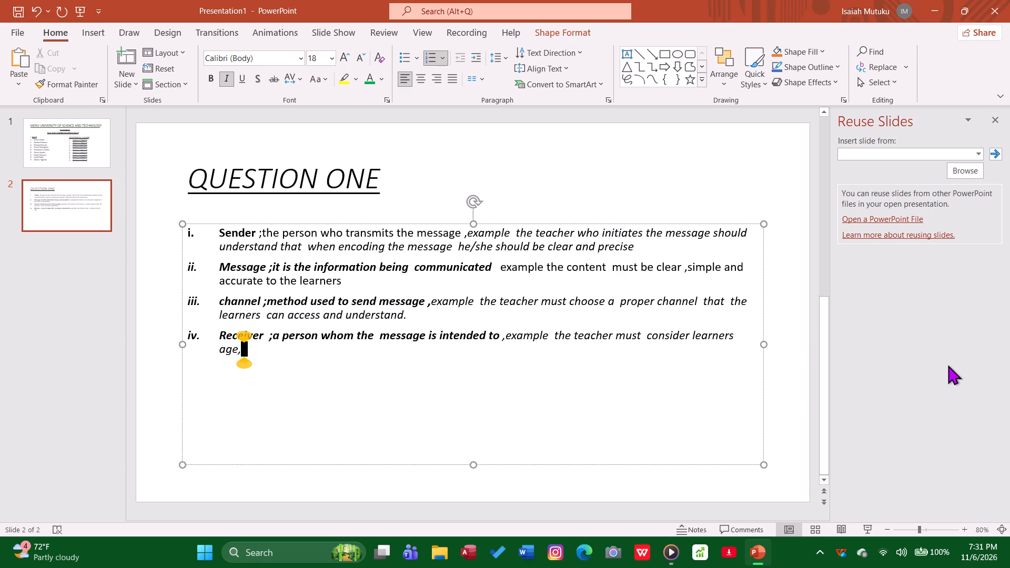
key("BackSpace")
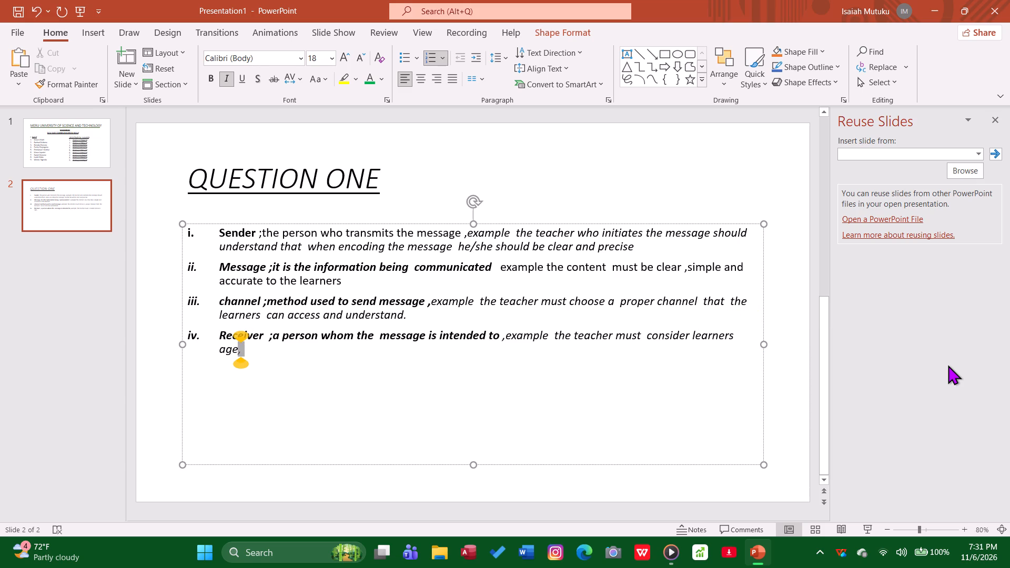
type("language")
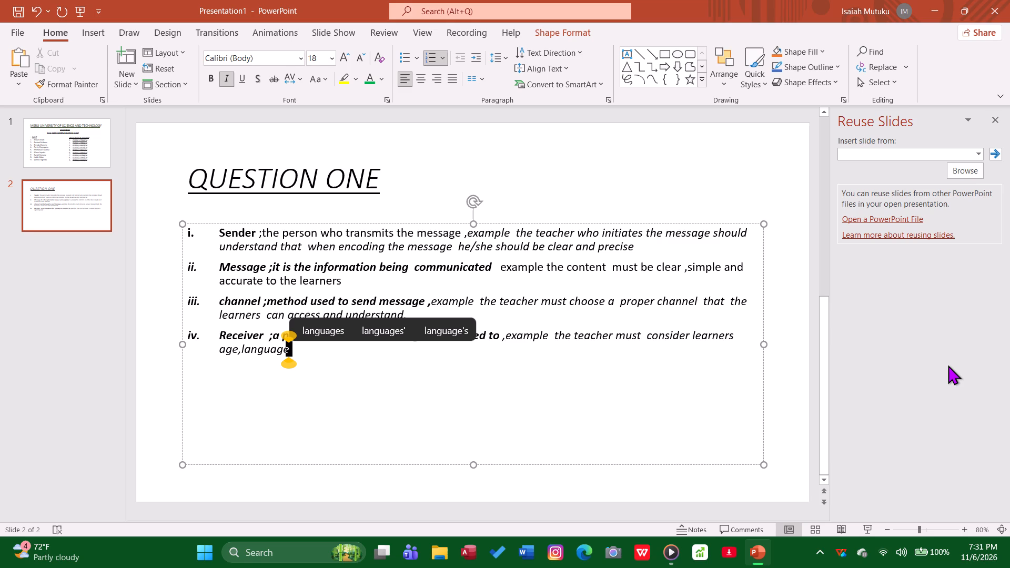
Continue item iv after "language" with the italic text "and background in order for them".
key("space")
type("and")
key("space")
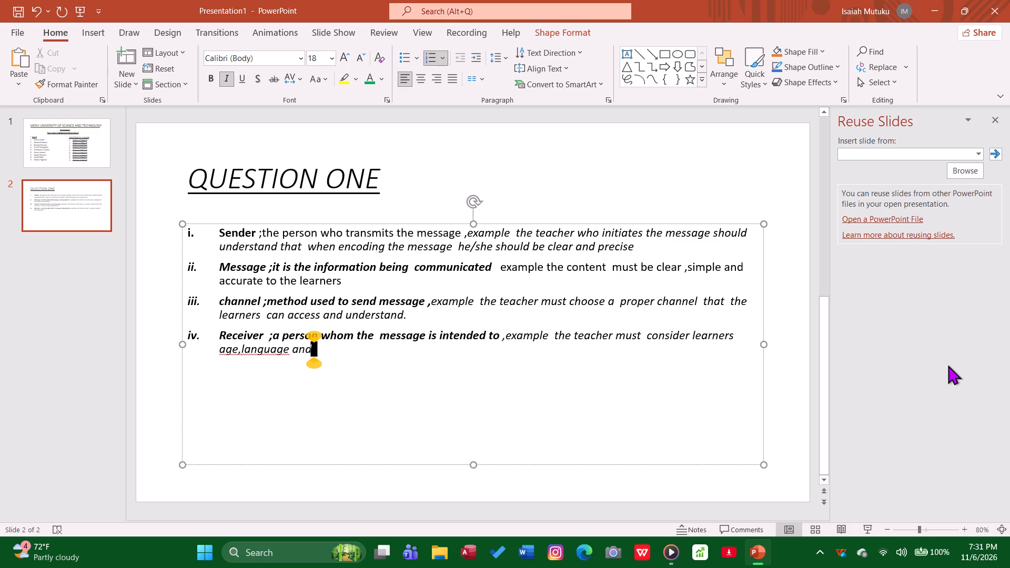
type("bacj")
key("BackSpace")
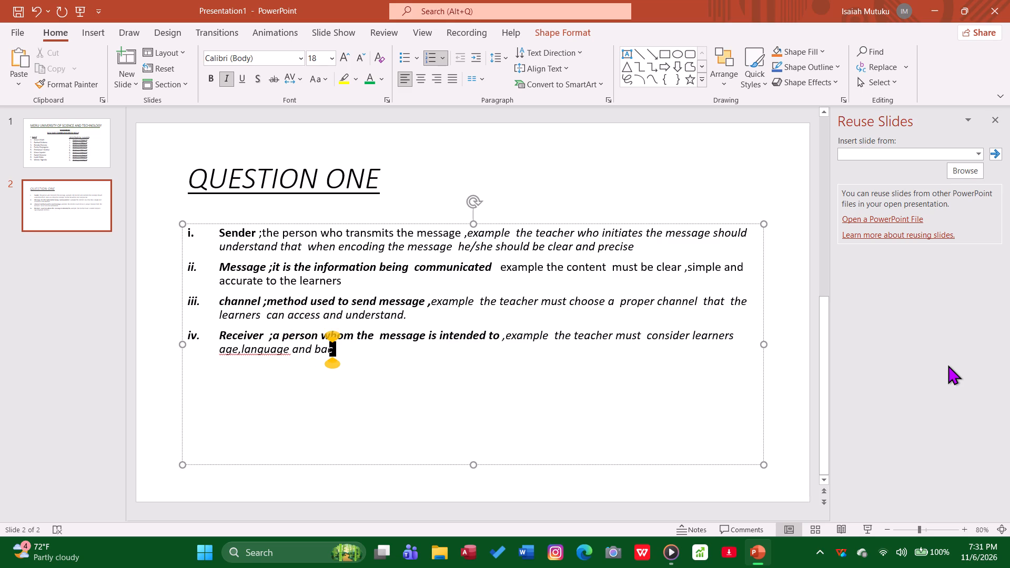
type("kgroud")
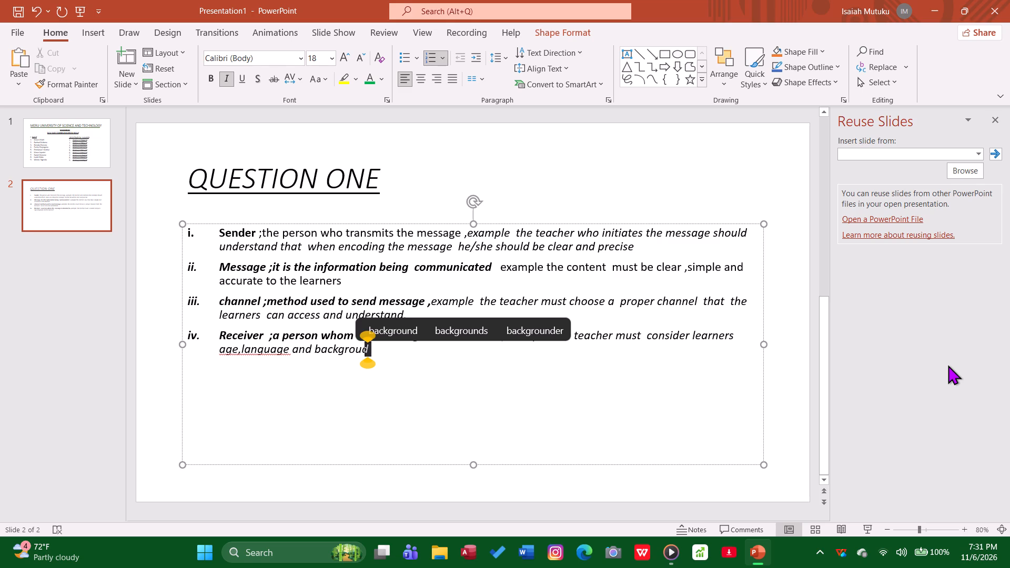
key("space")
type("in o")
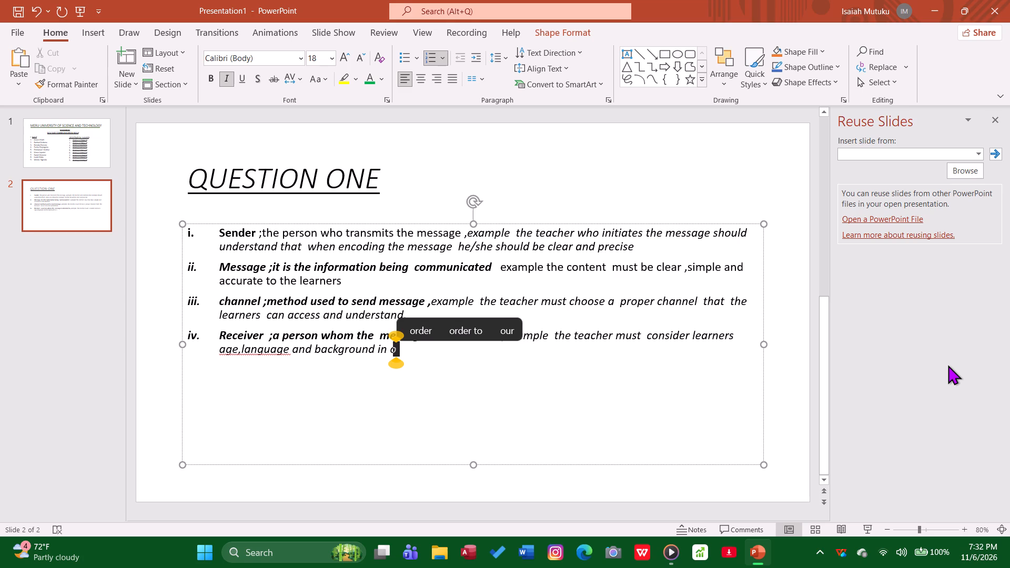
type("rder")
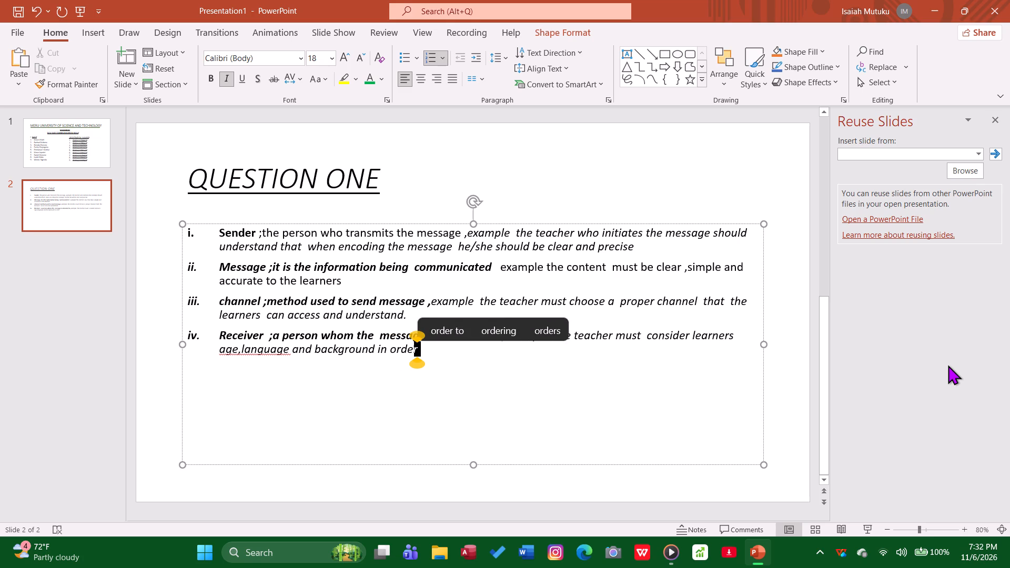
key("space")
type("for")
key("space")
key("t")
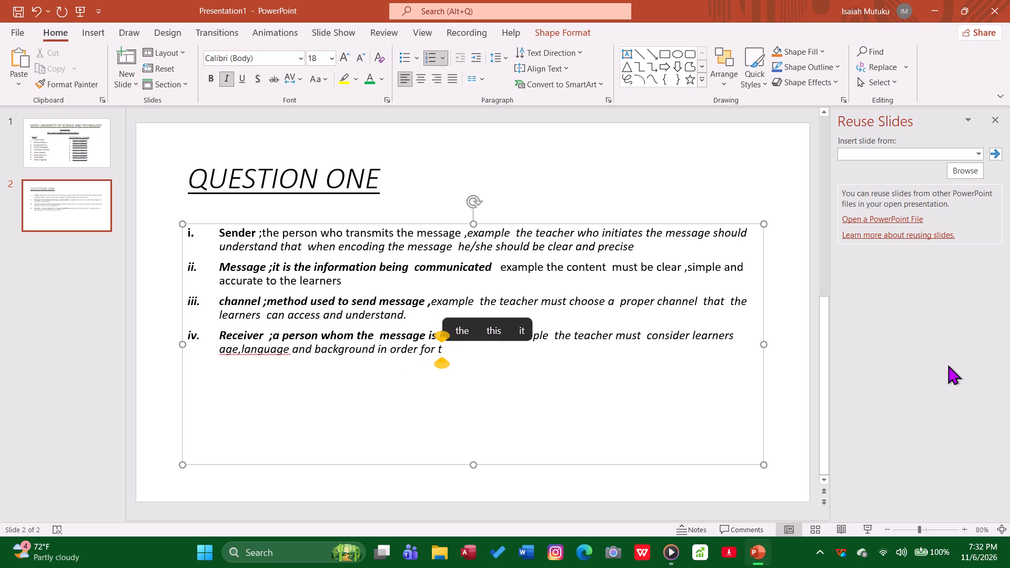
type("hem")
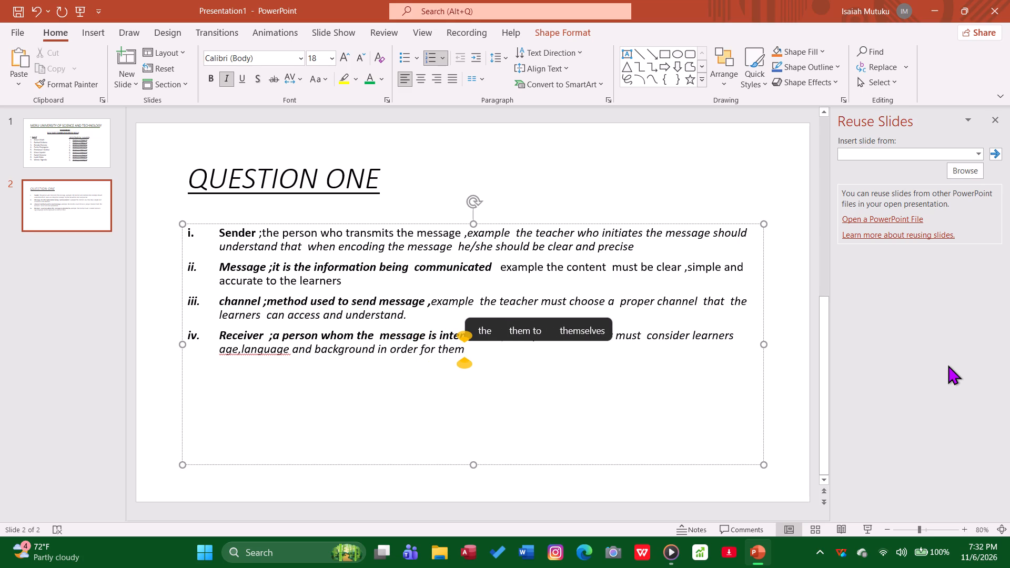
Finish item iv with the italic text "to decord,comprehend and understand.".
key("space")
type("to decord")
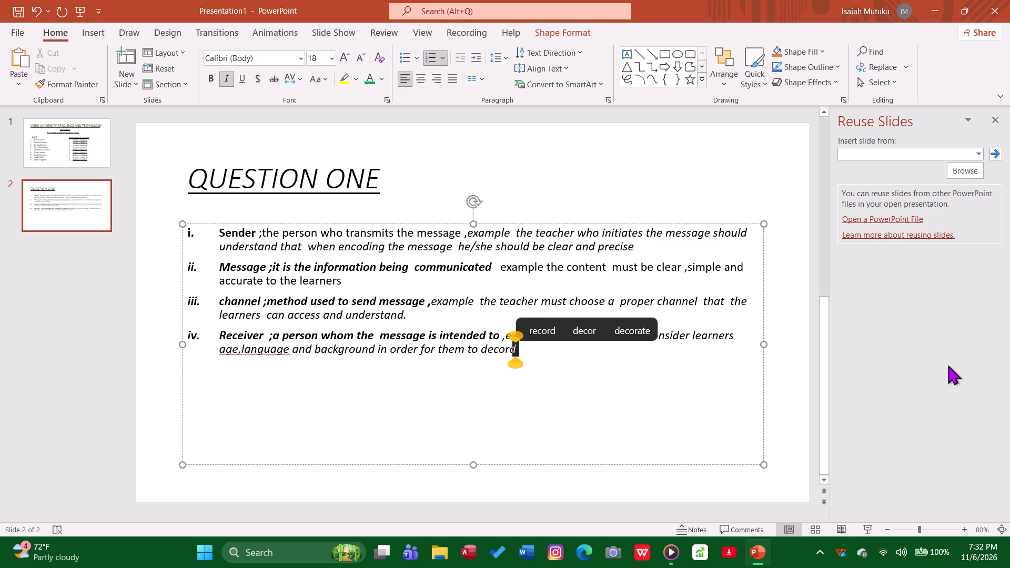
key("comma")
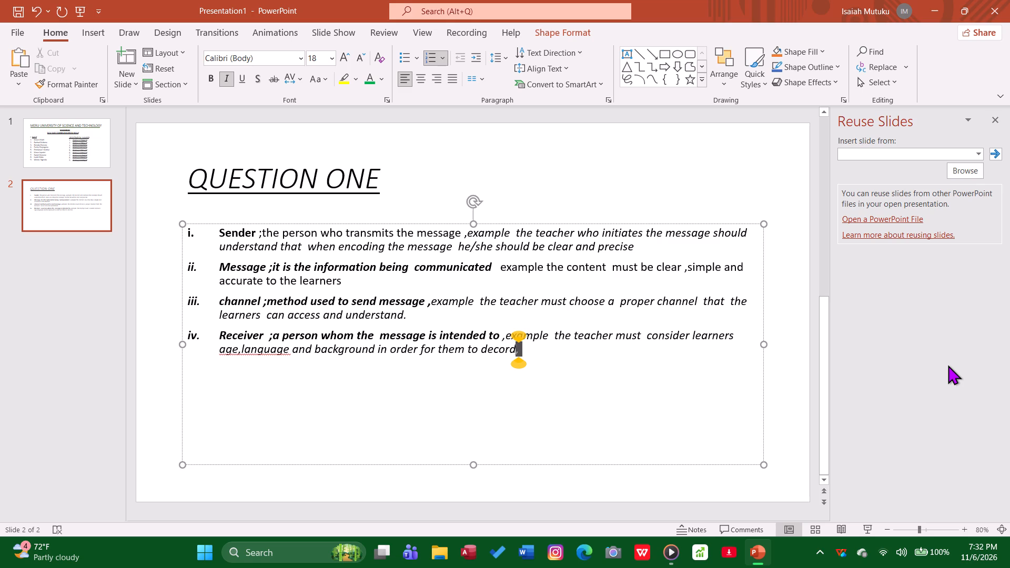
type("co")
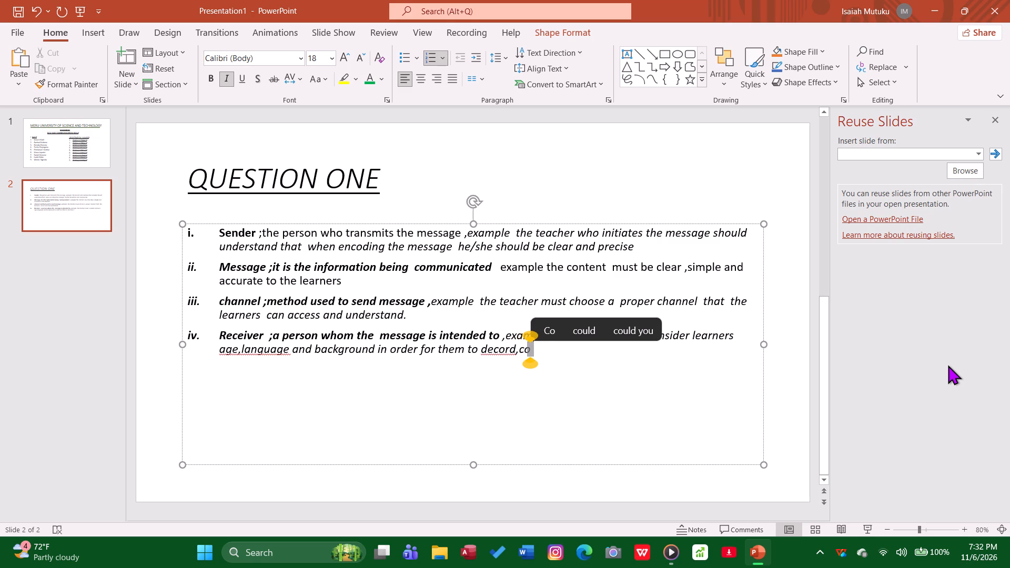
key("m")
type("prehend")
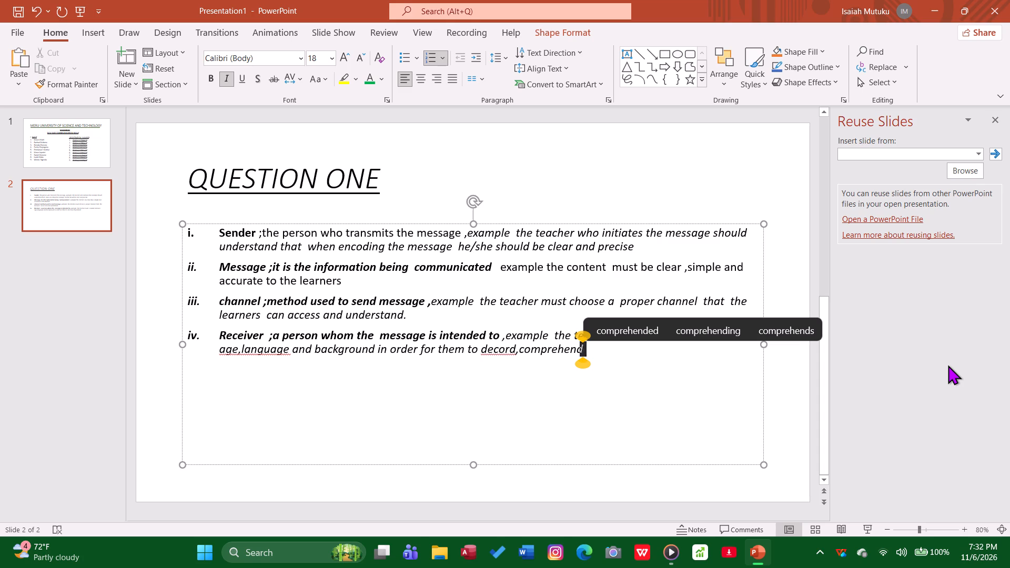
key("space")
type("and understand")
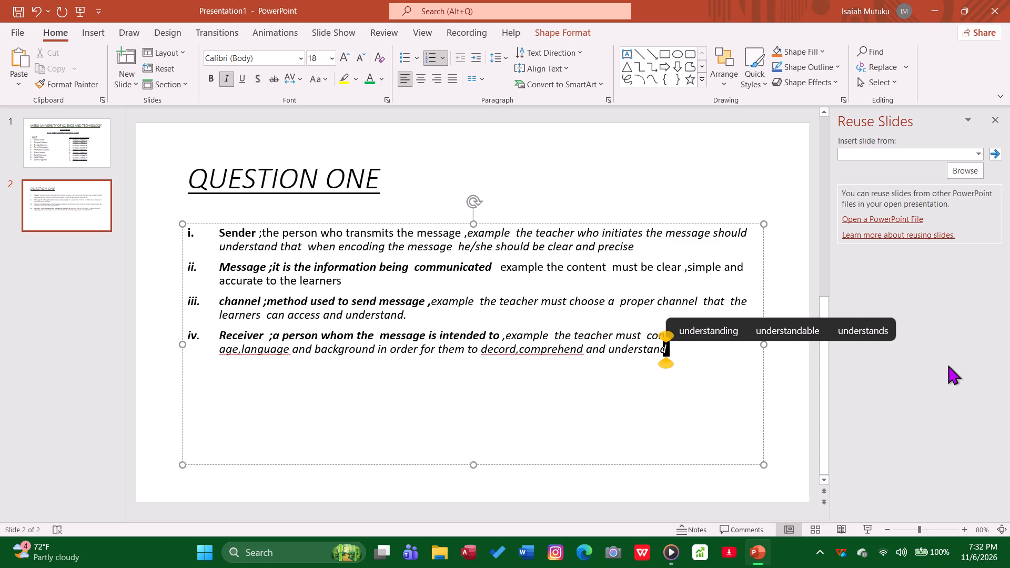
key("period")
Add item v to the Question One list with the bold italic text "Feedback ;the response".
key("Return")
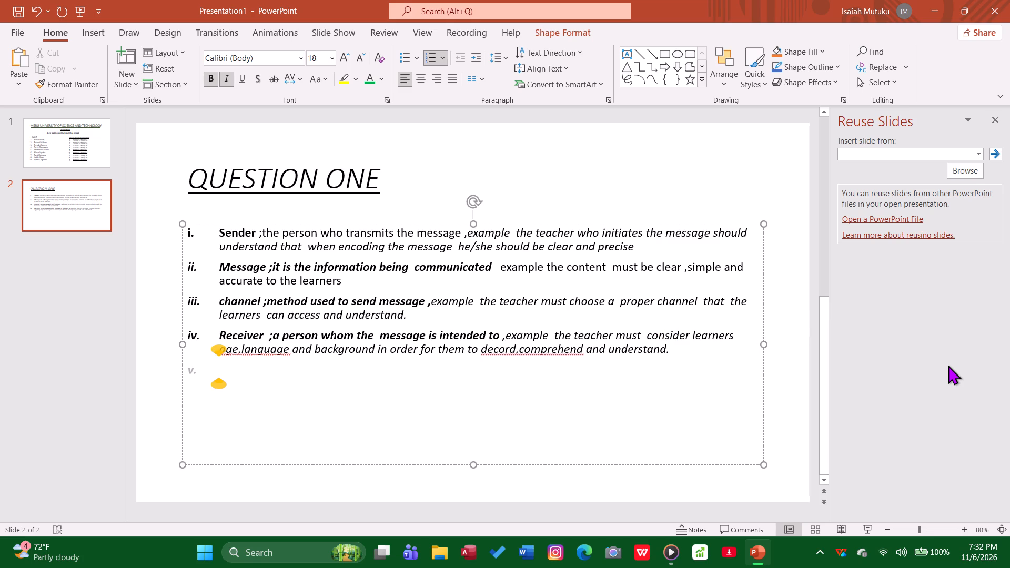
type("feed")
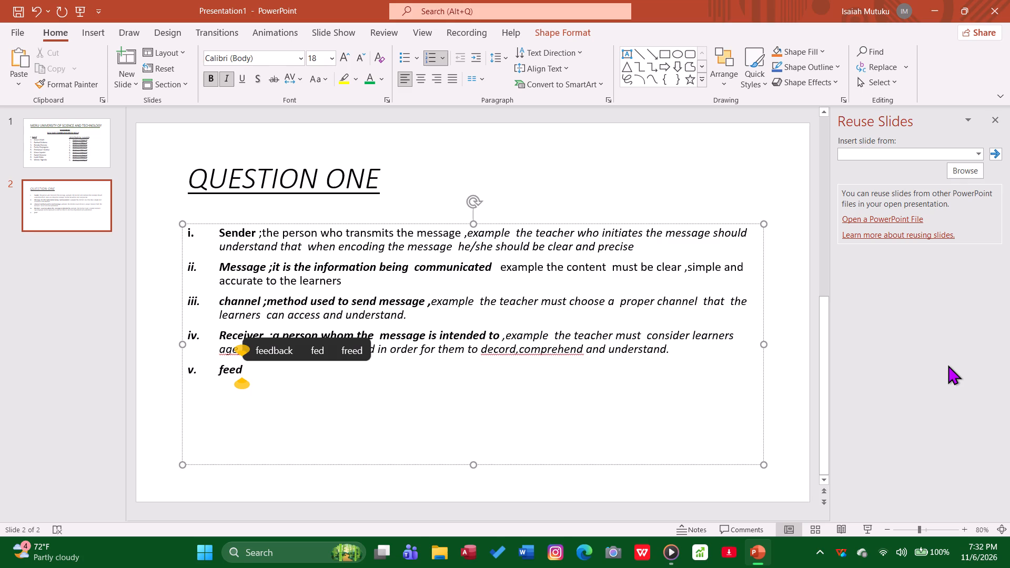
type("bac")
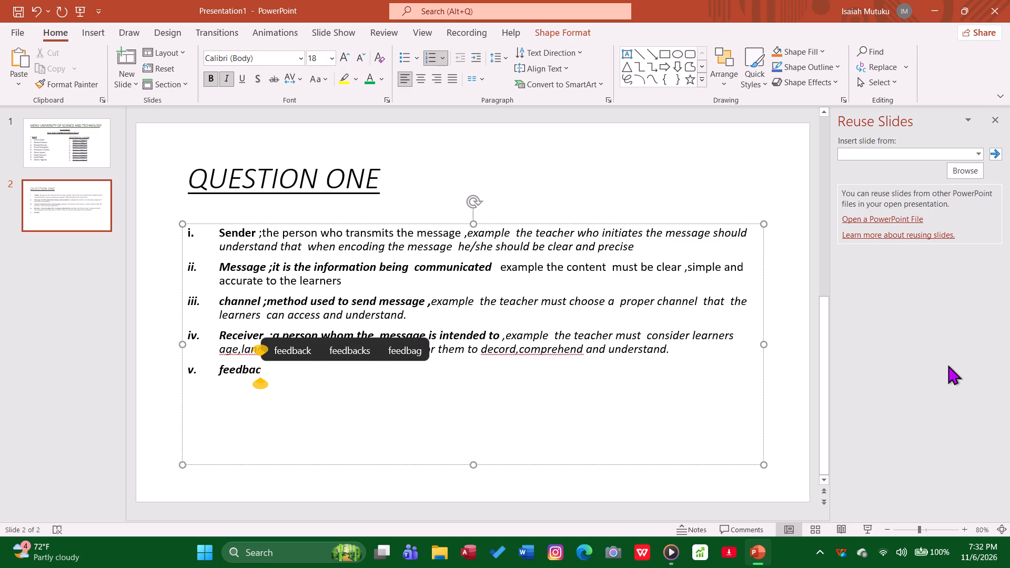
key("k")
key("space")
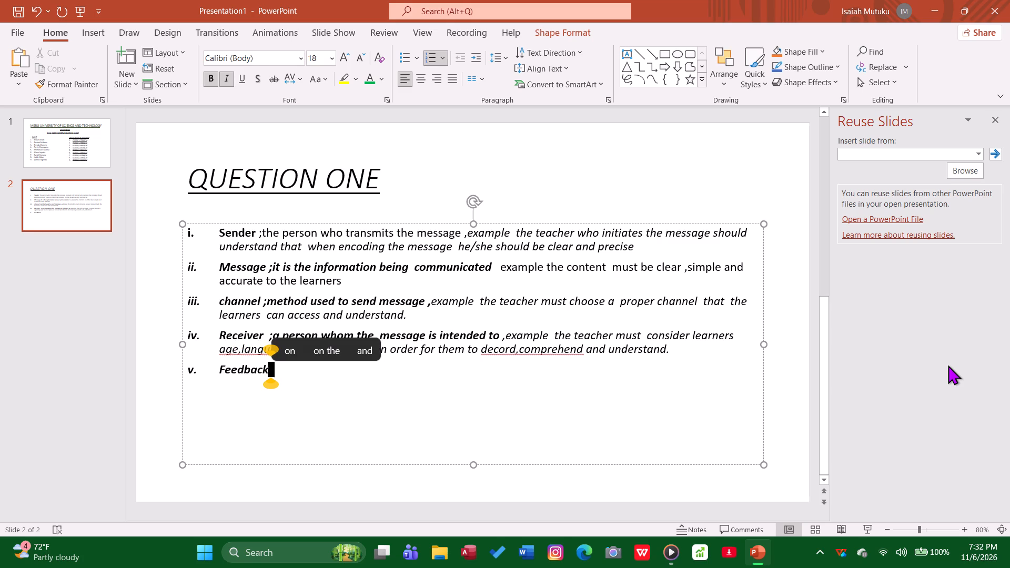
key("semicolon")
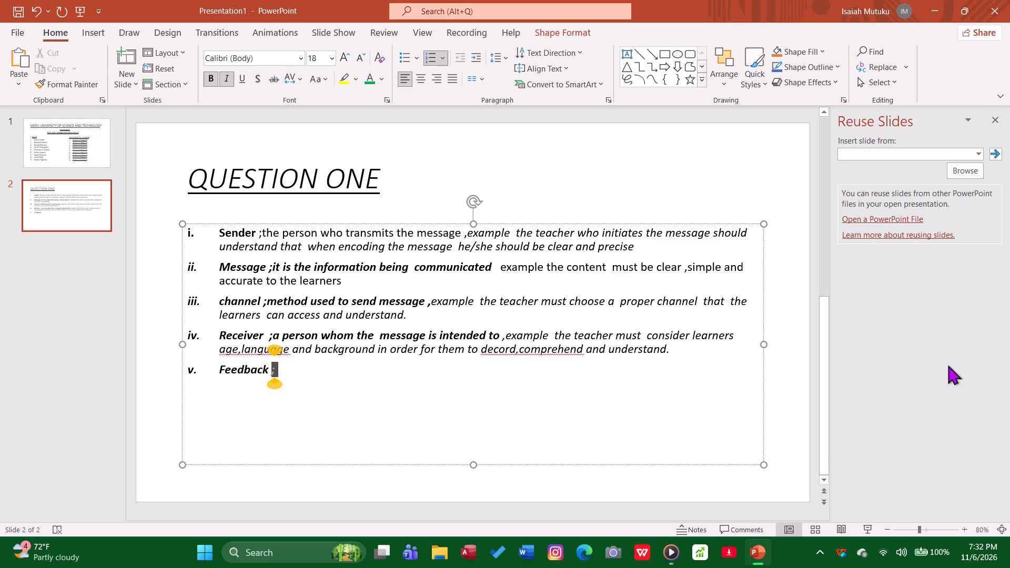
type("the")
key("space")
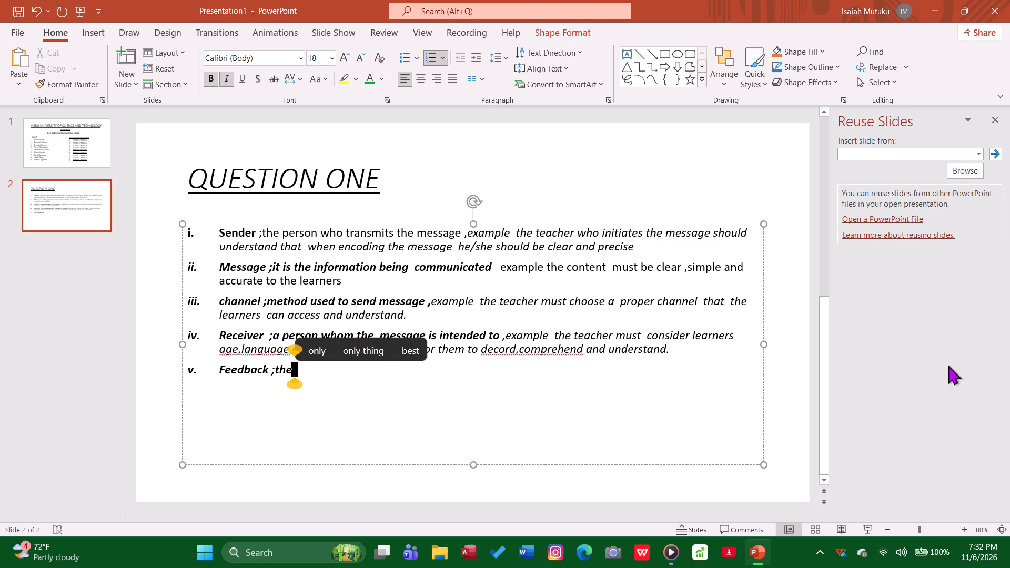
type("respo")
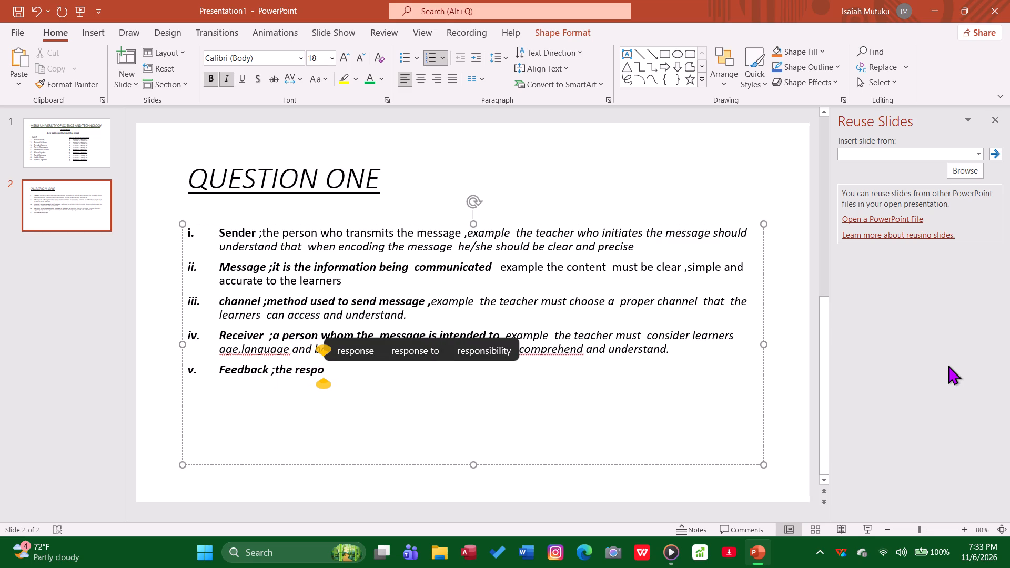
key("n")
type("se")
key("space")
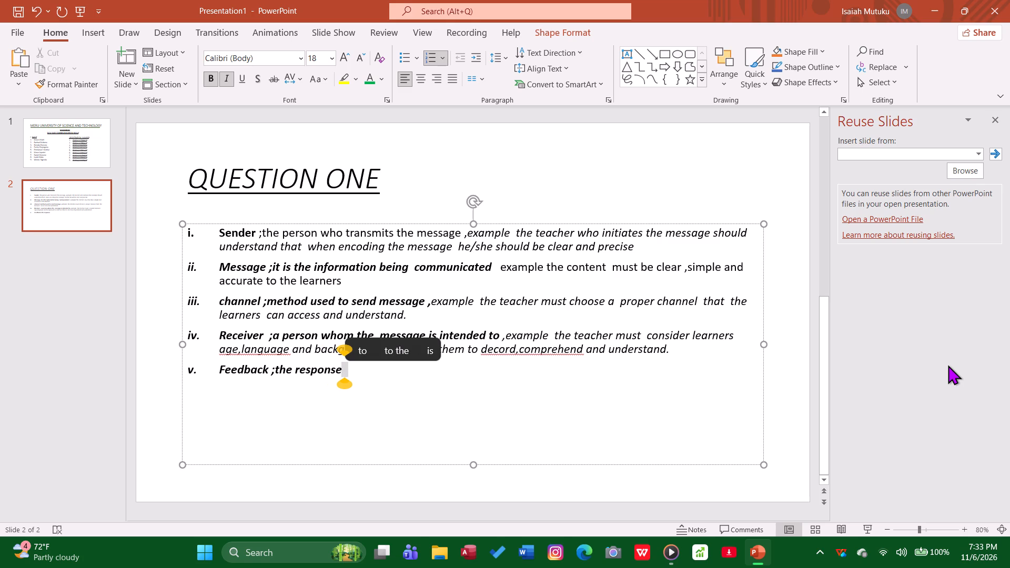
Continue item v after "the response" with the bold italic text "from the receiver back to the sender".
type("from the")
key("space")
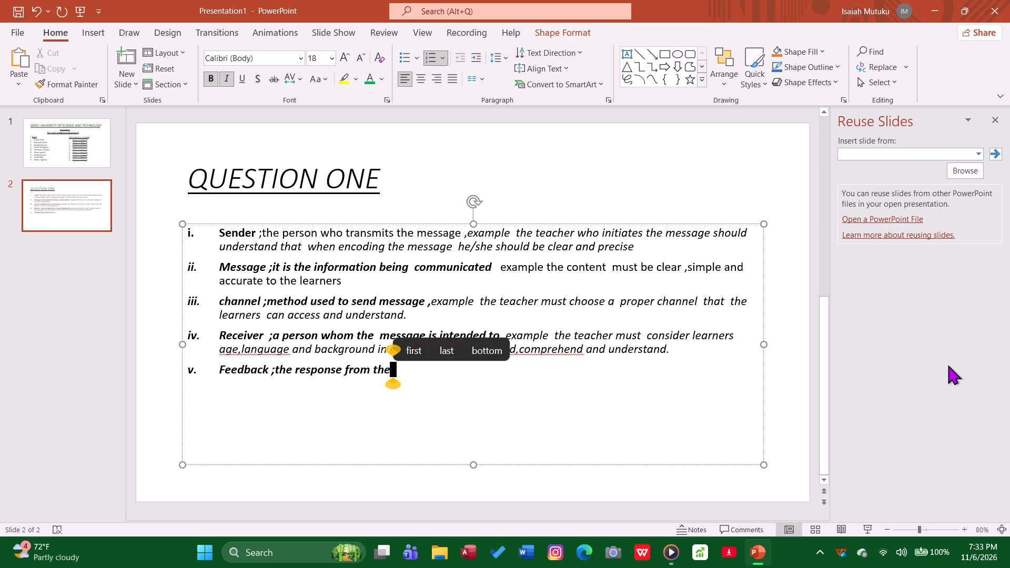
type("rec")
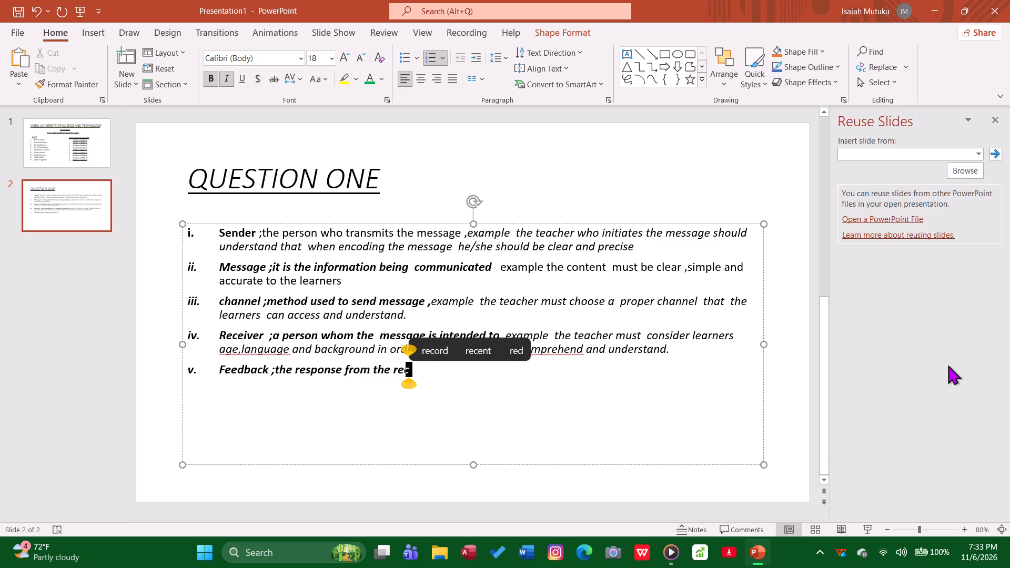
type("eiver")
key("space")
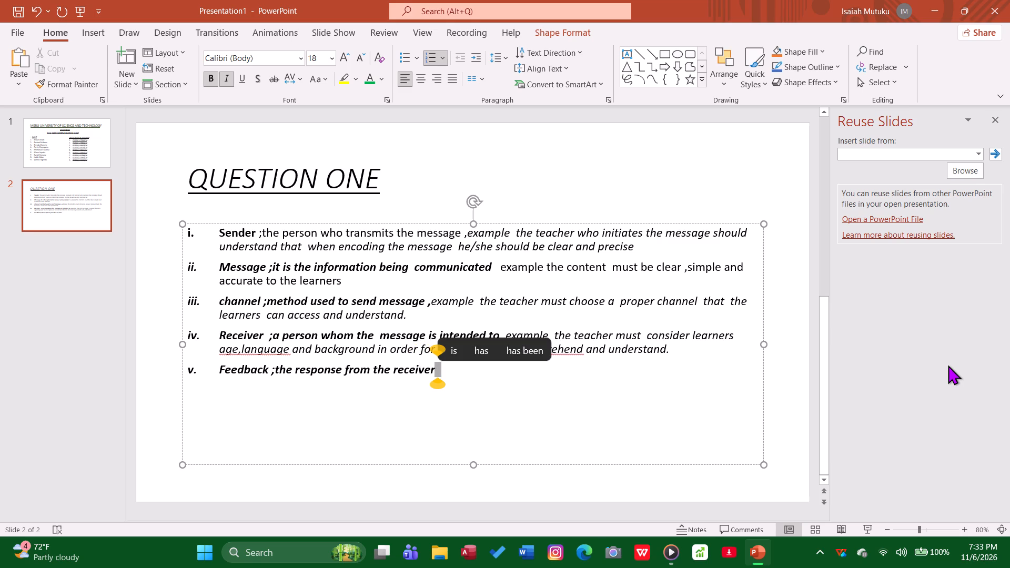
key("space")
type("bac")
type("k ti")
key("BackSpace")
key("o")
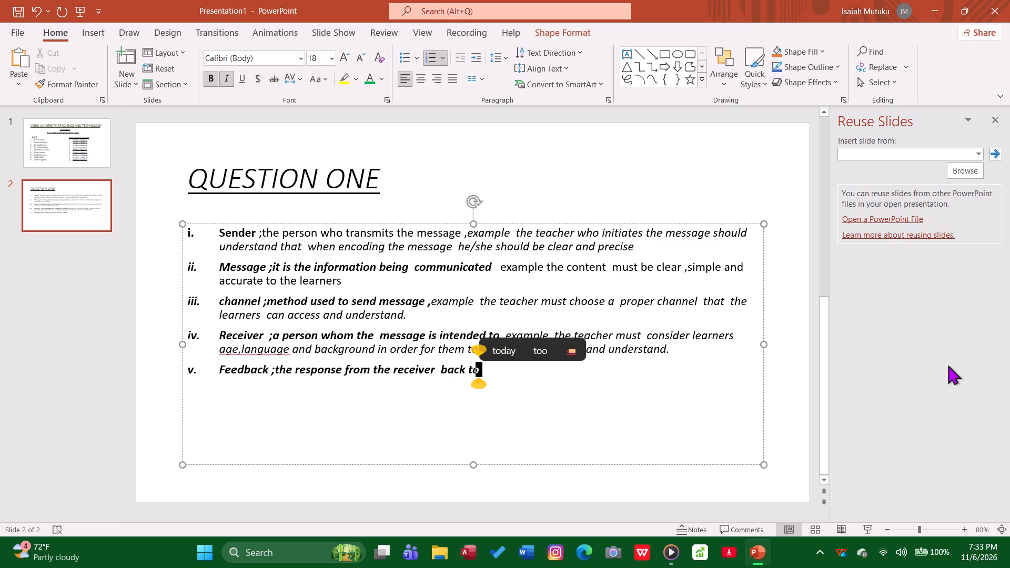
key("space")
type("the sender")
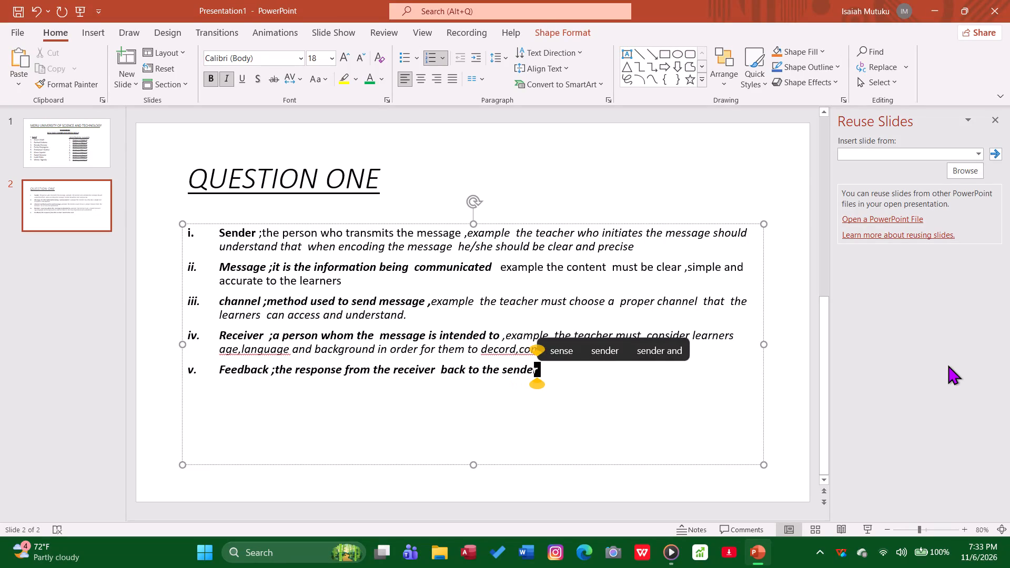
key("space")
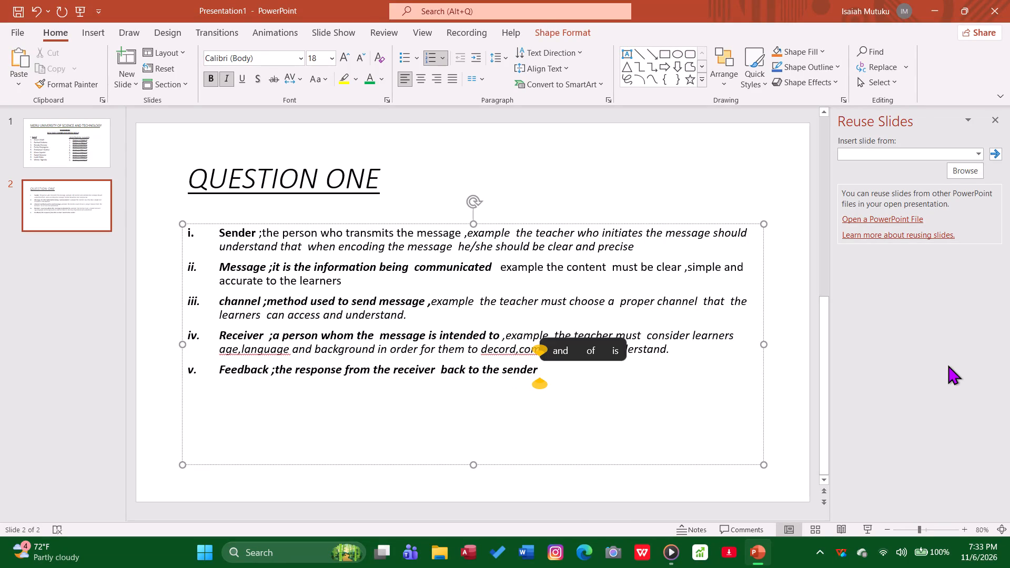
key("space")
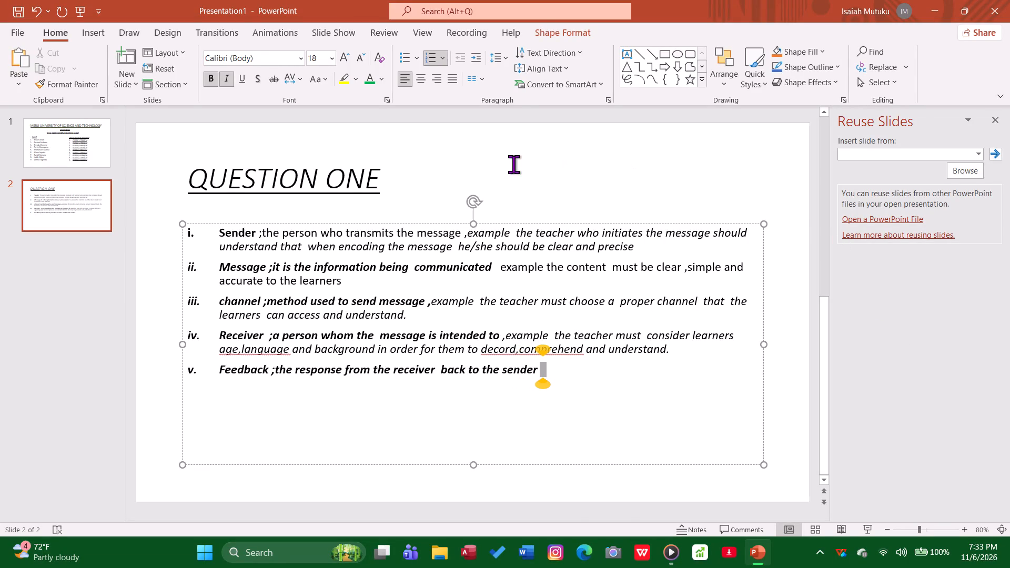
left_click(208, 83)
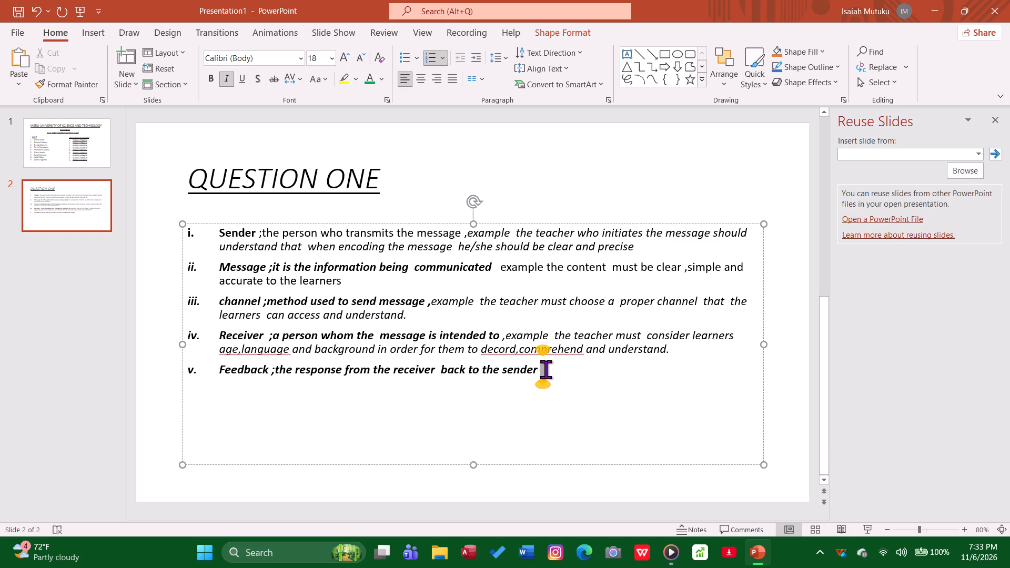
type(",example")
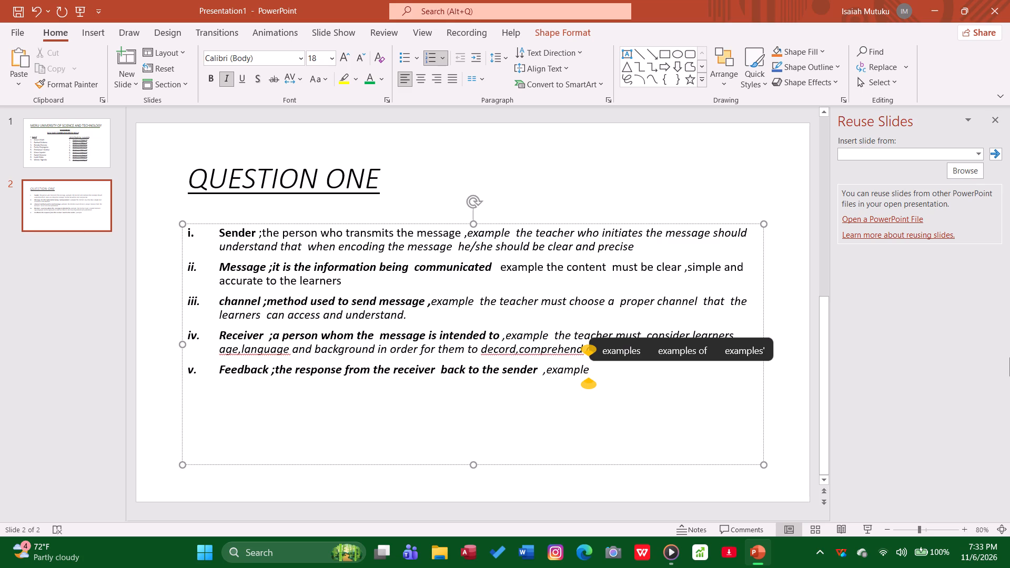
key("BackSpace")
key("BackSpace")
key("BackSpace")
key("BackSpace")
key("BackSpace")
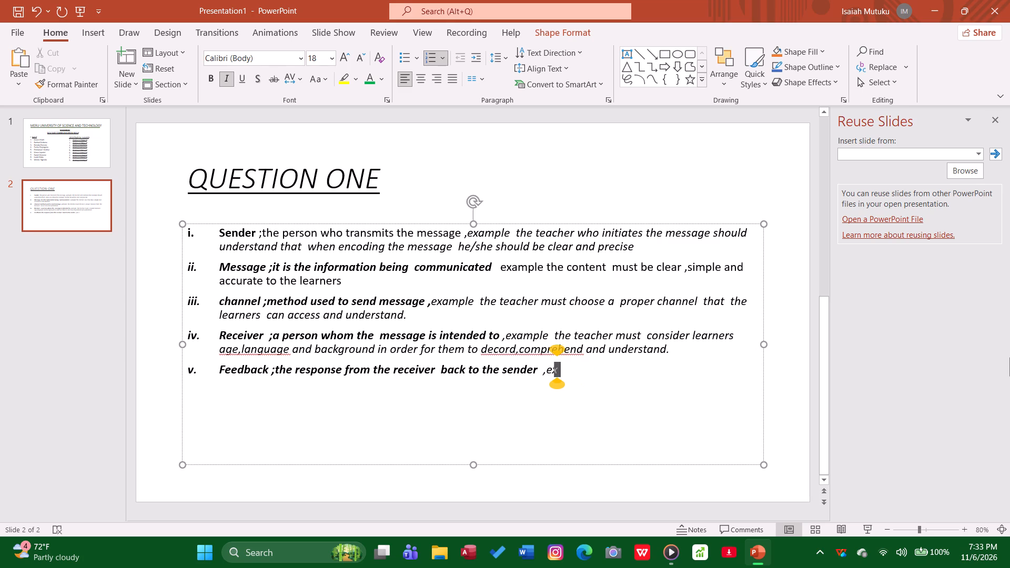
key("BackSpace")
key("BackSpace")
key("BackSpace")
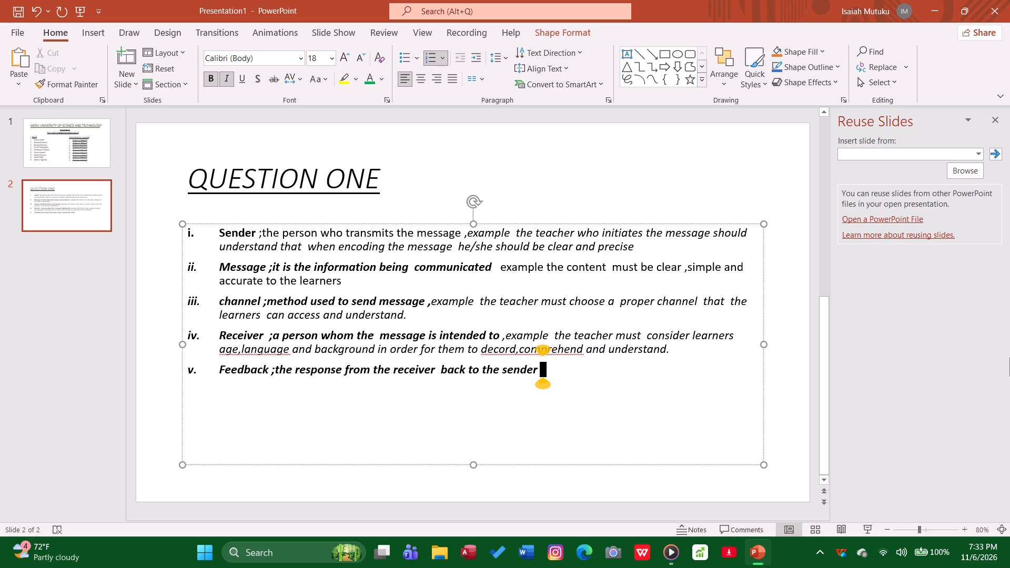
Continue item v after "sender" with the bold italic text "that shows that the message was".
type("th")
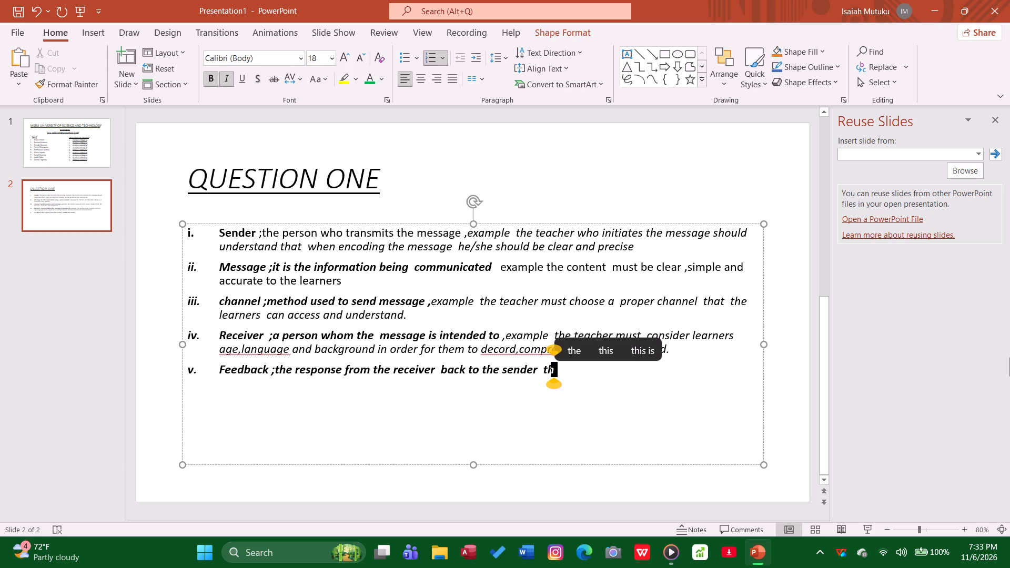
type("at")
key("space")
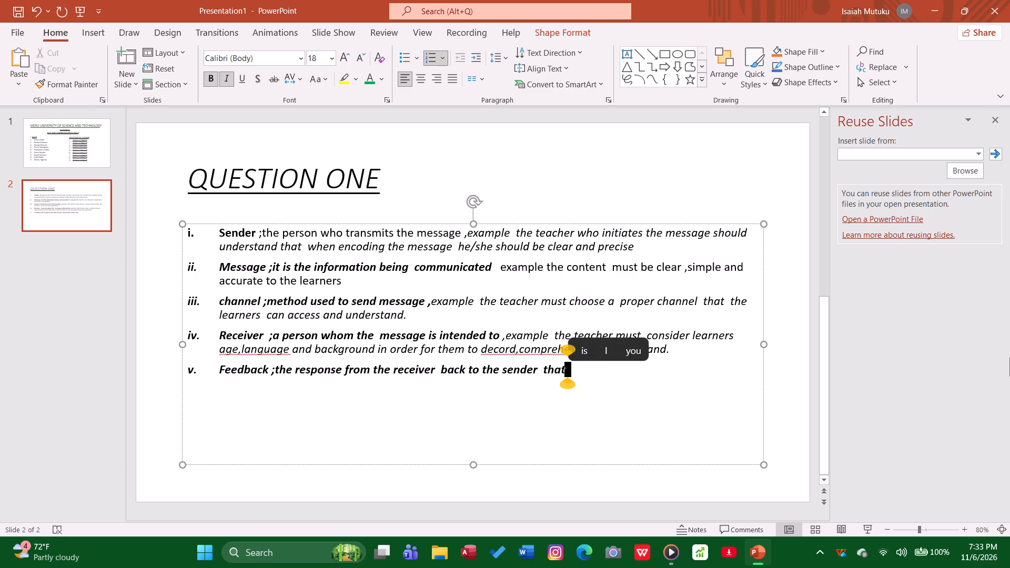
type("shows th")
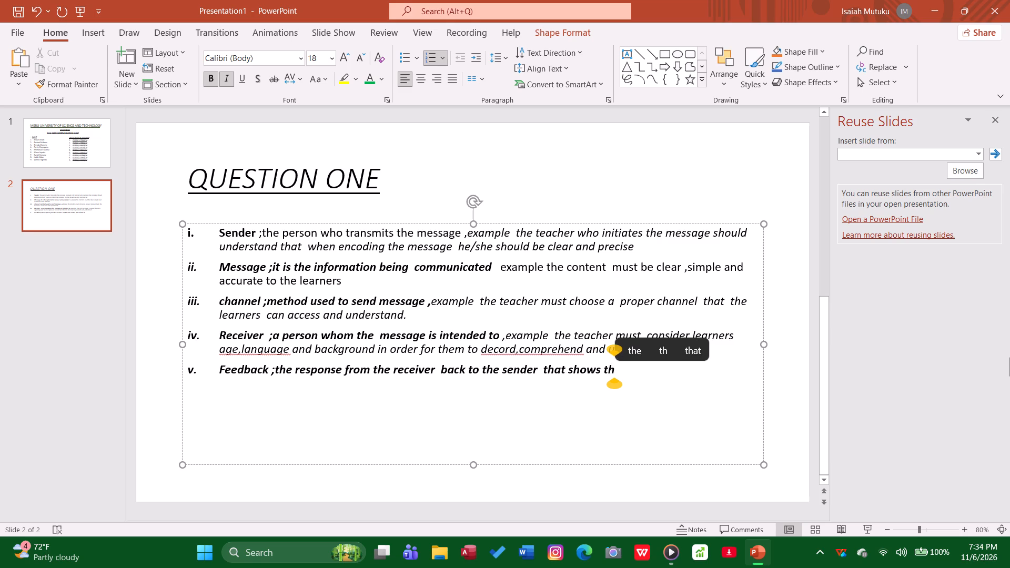
type("at the m")
type("as")
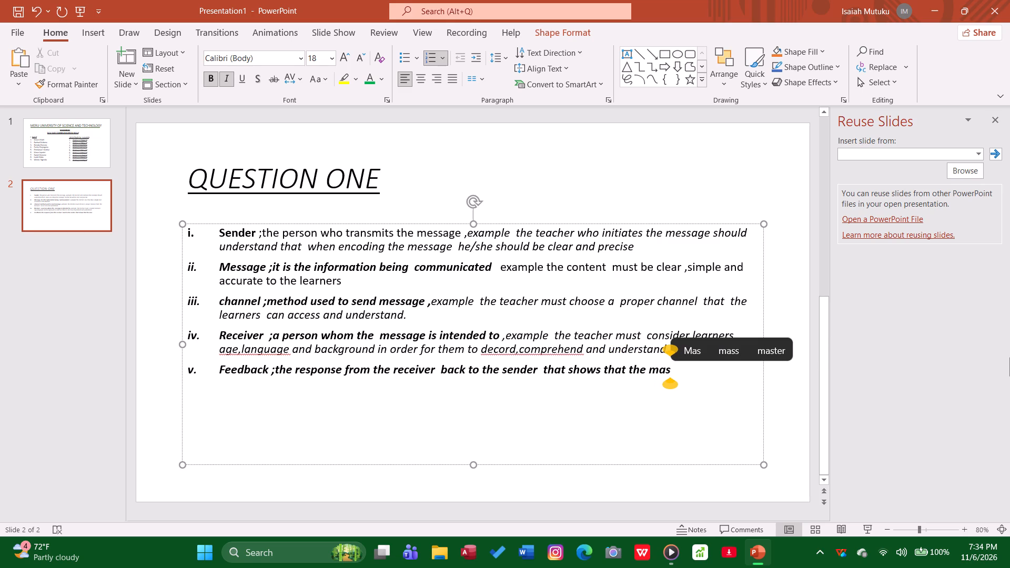
key("BackSpace")
key("BackSpace")
key("e")
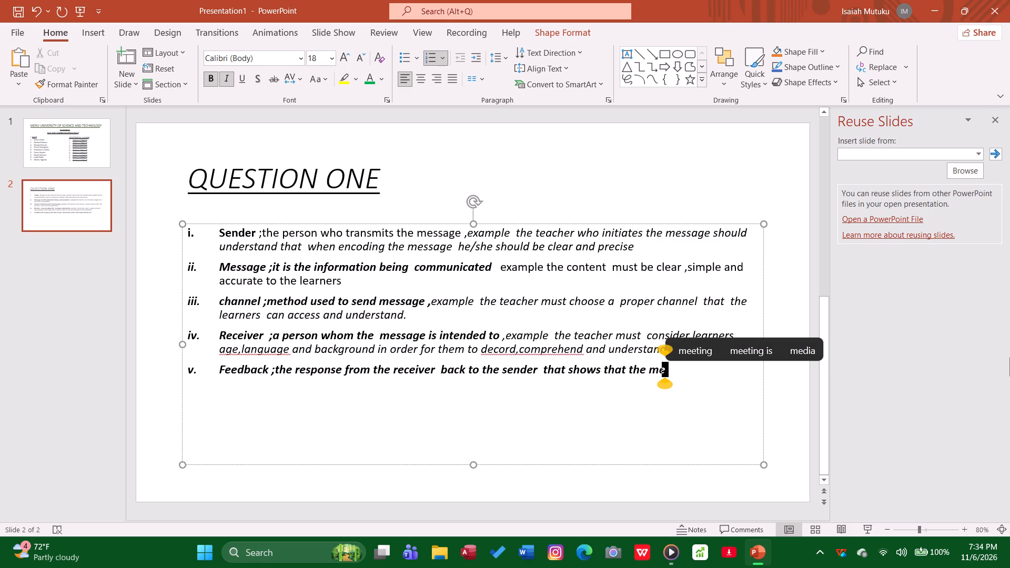
type("ssage was")
key("space")
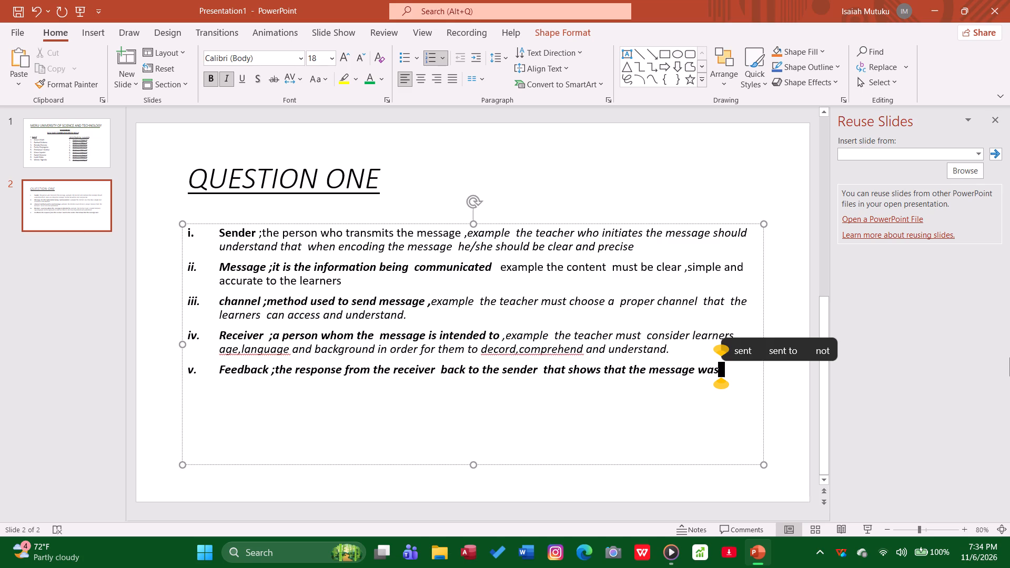
Finish the definition in item v with the bold italic text "received and understood".
type("recei")
type("ved")
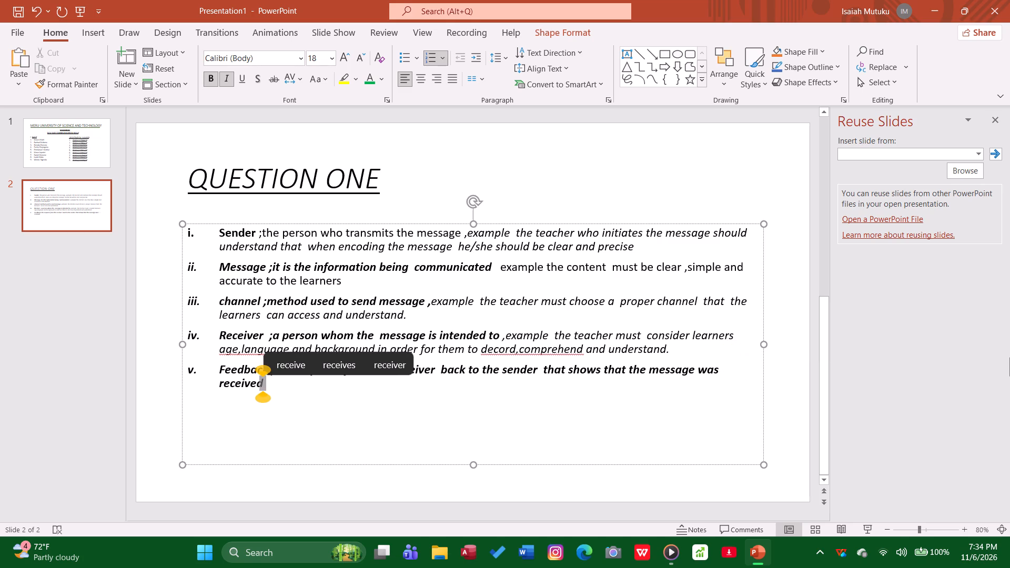
key("space")
type("and")
key("space")
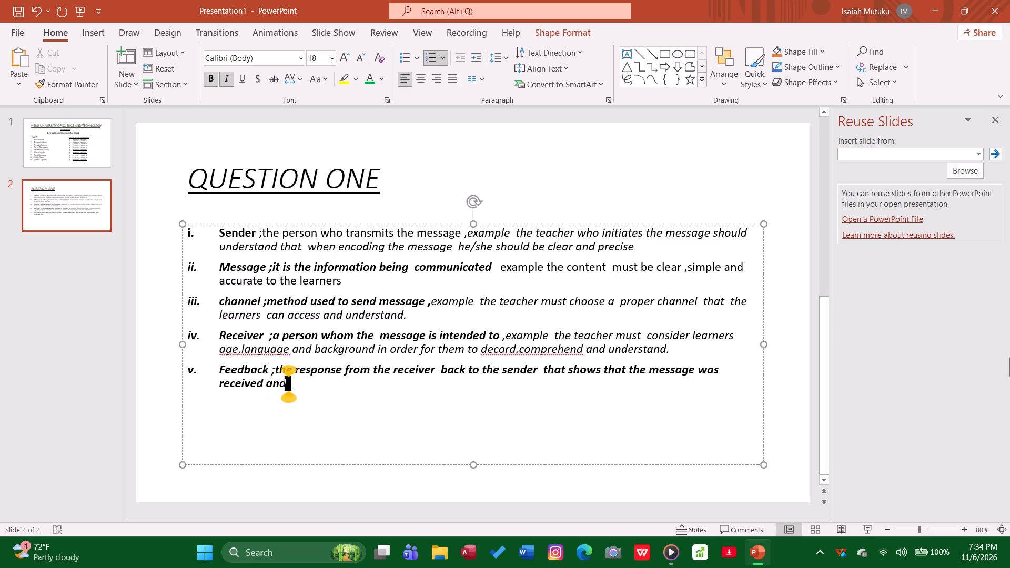
type("understoo")
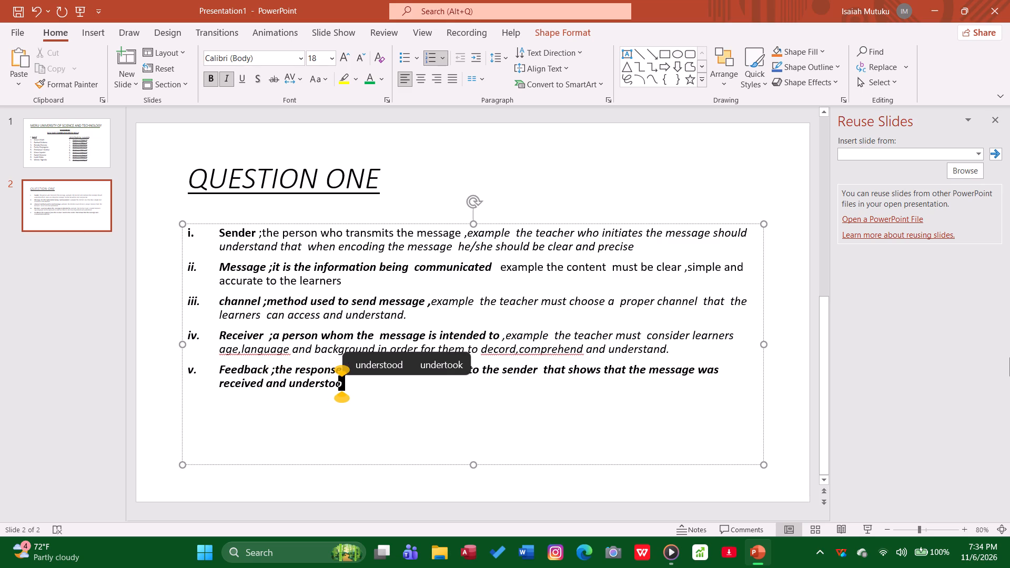
key("d")
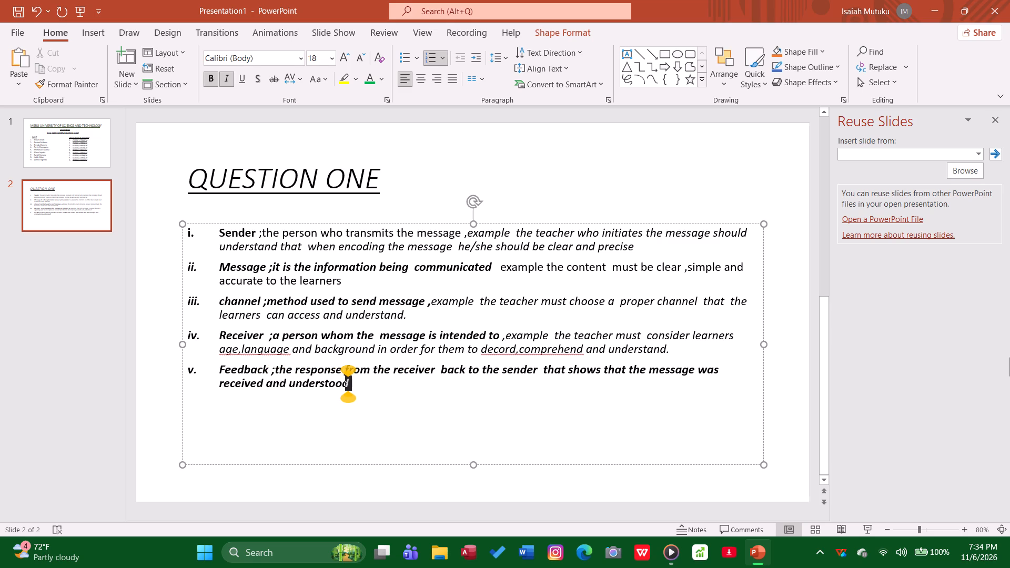
key("space")
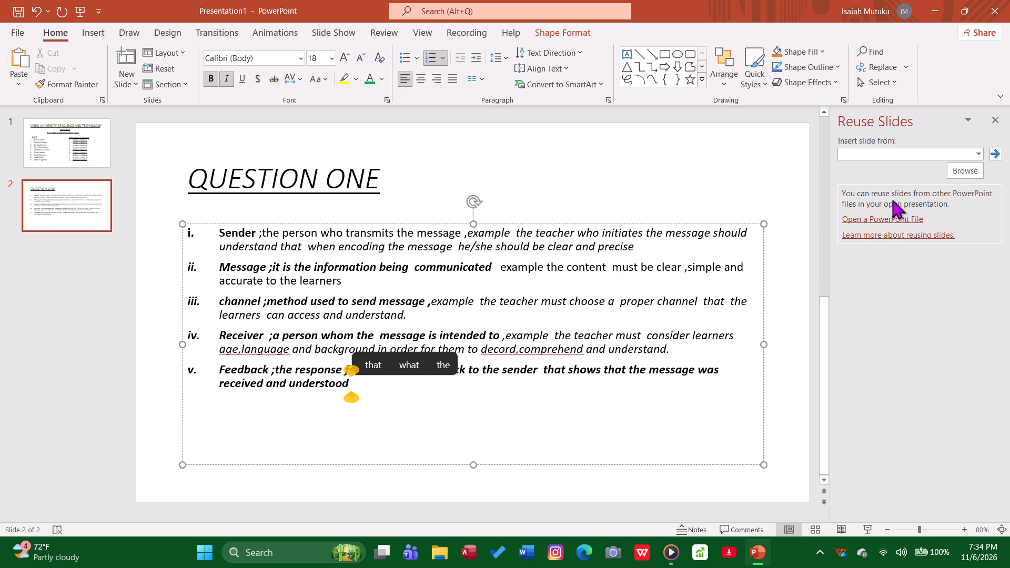
Append ",example" in bold italic after "received and understood" in item v.
left_click(214, 85)
left_click(361, 403)
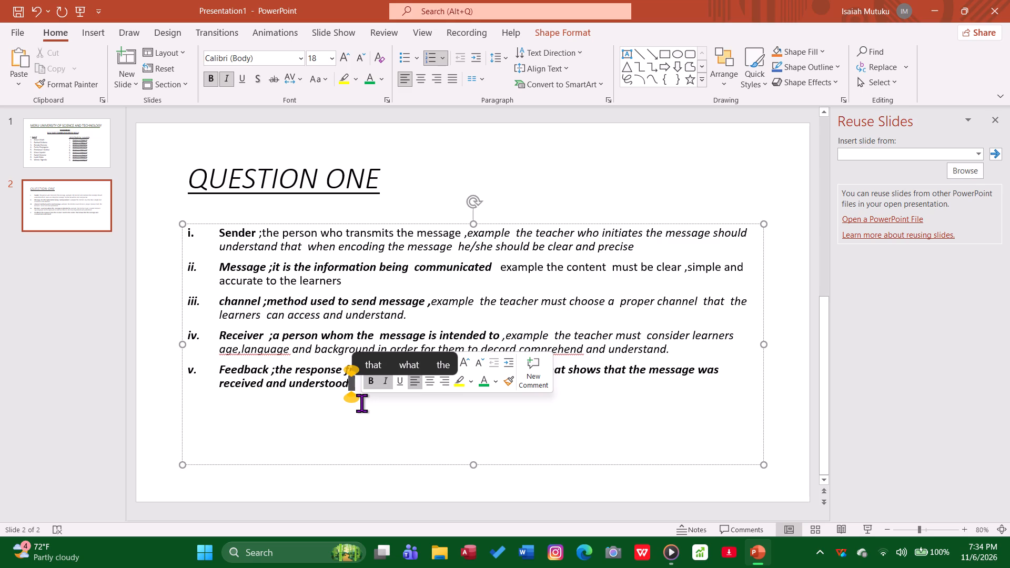
key("space")
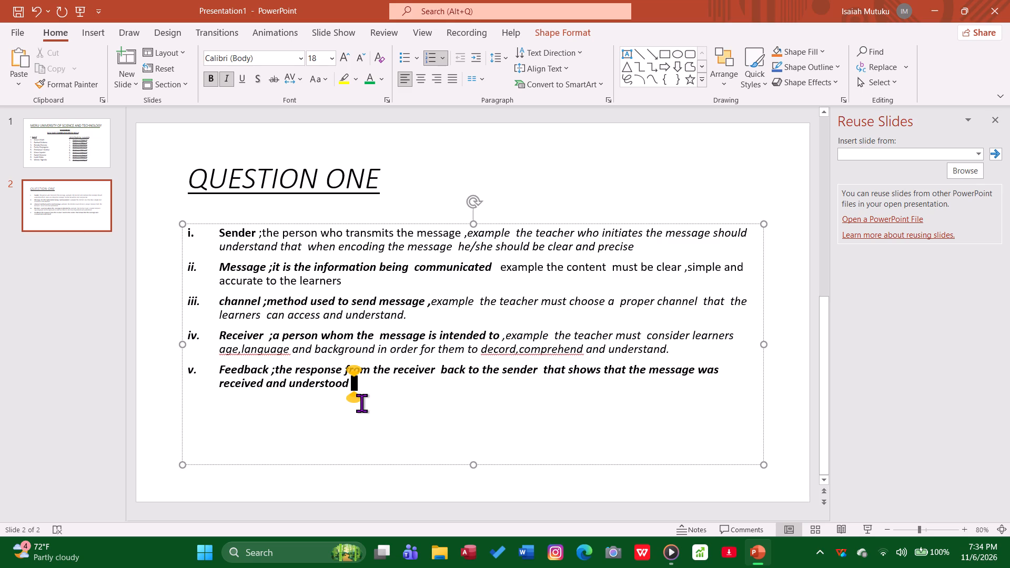
type(",exa")
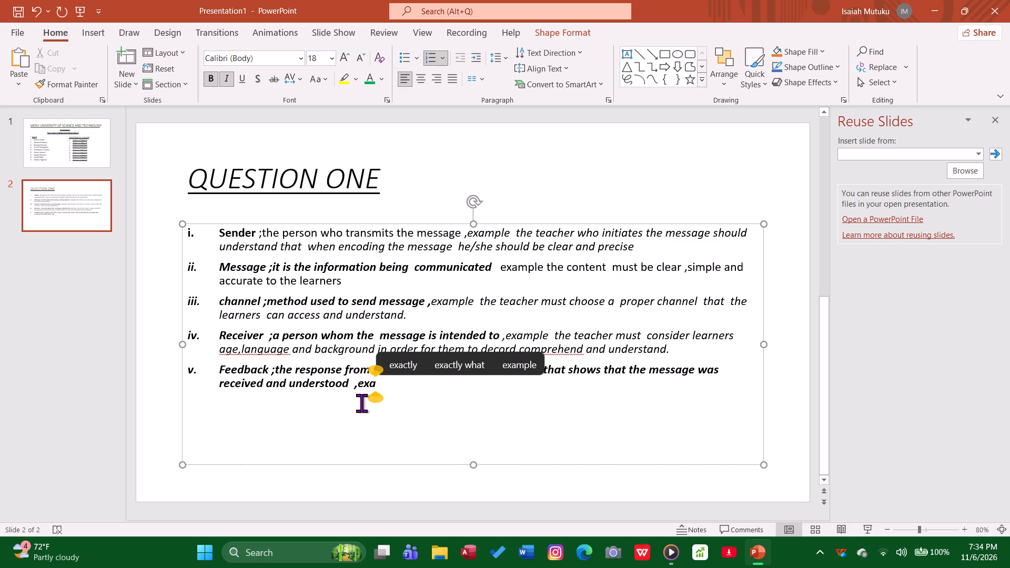
type("mple")
key("space")
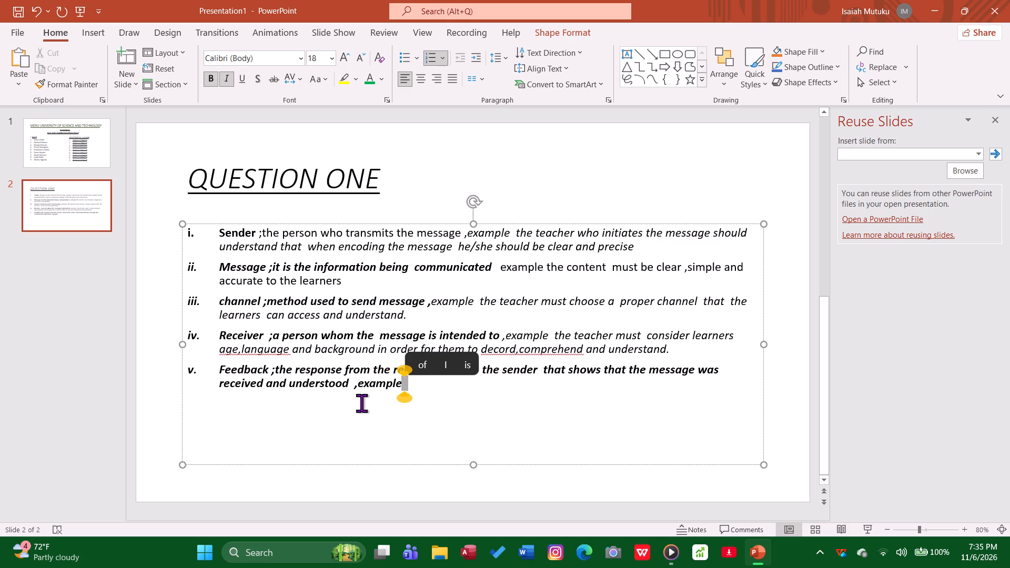
Turn bold off and continue item v after "example" with the italic text "the teacher can not know".
left_click(207, 81)
type("th e")
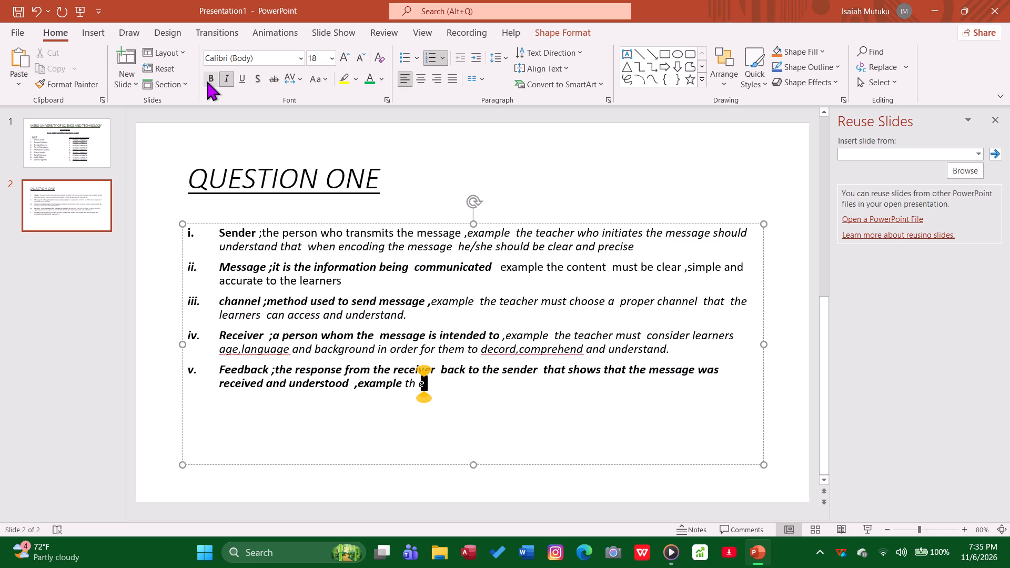
key("BackSpace")
key("BackSpace")
type("e t")
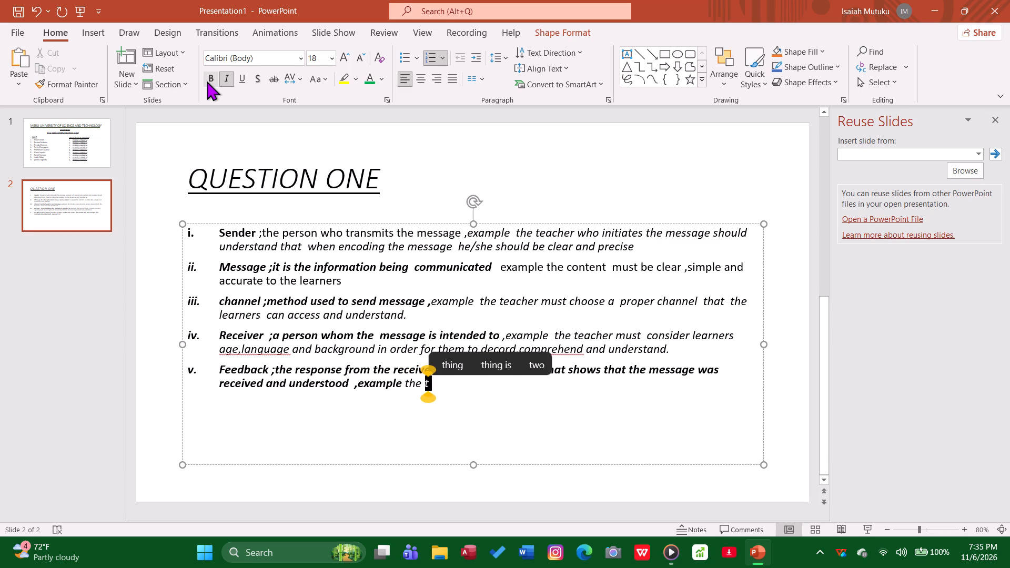
key("e")
type("acher")
key("space")
key("m")
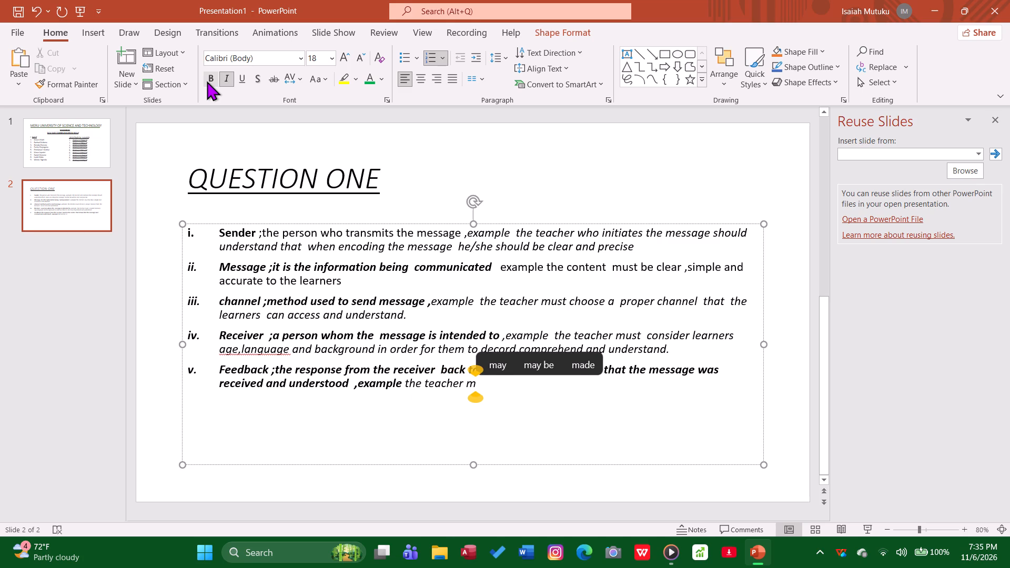
key("BackSpace")
type("can not")
key("space")
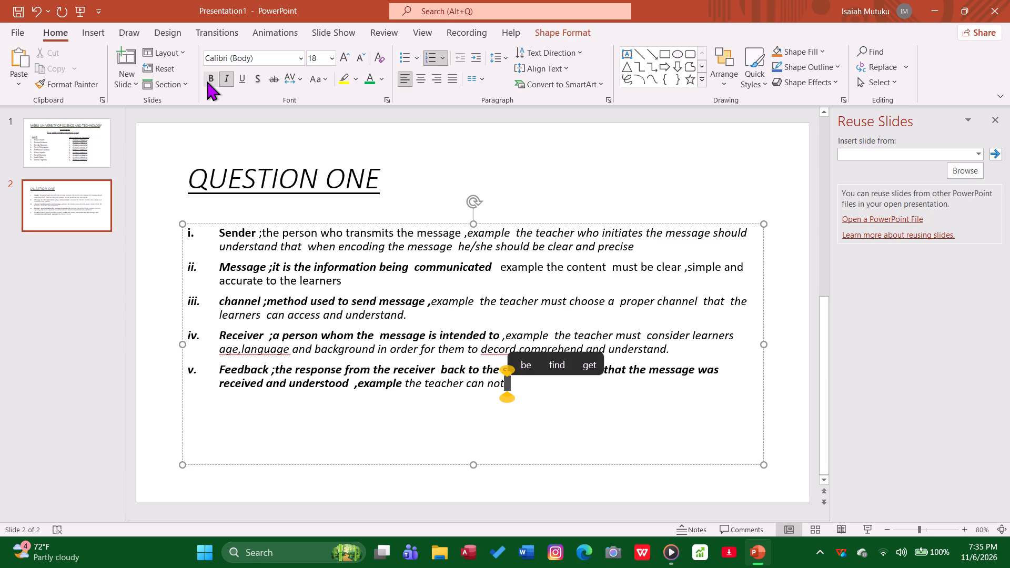
type("know")
key("space")
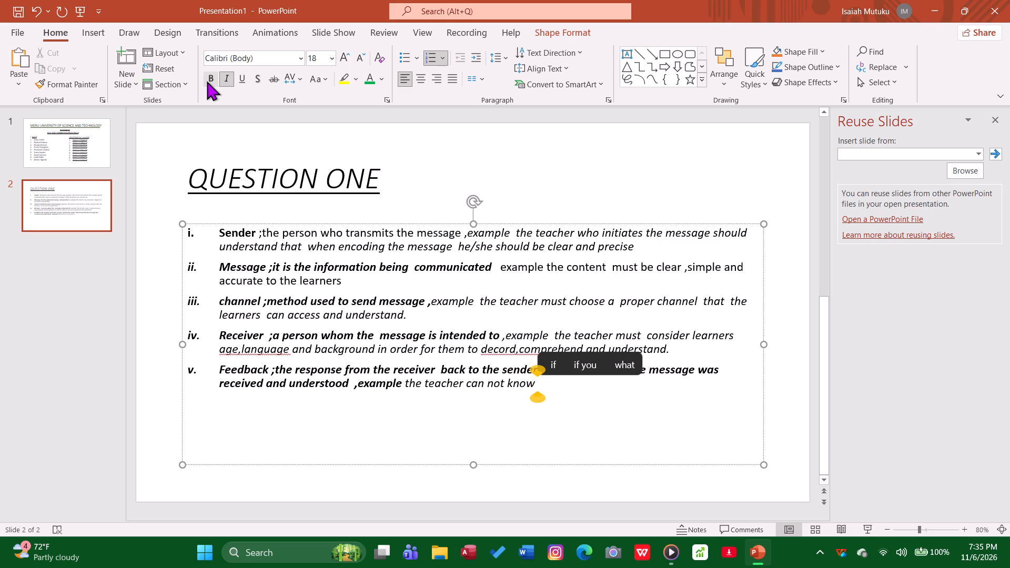
Continue the example in item v with the italic text "if communication worked".
type("if")
key("space")
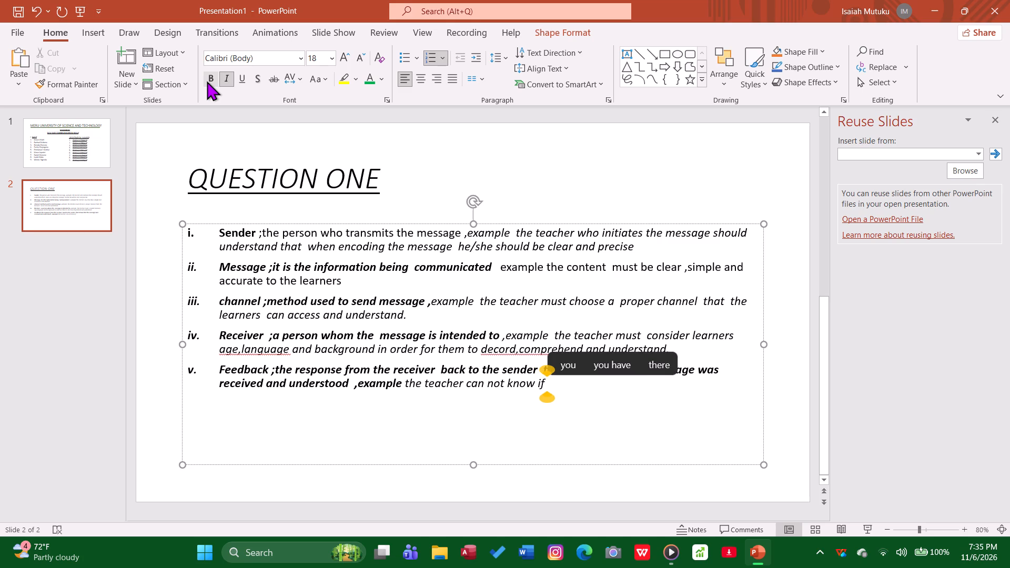
type("communi")
type("ca")
type("tion wo")
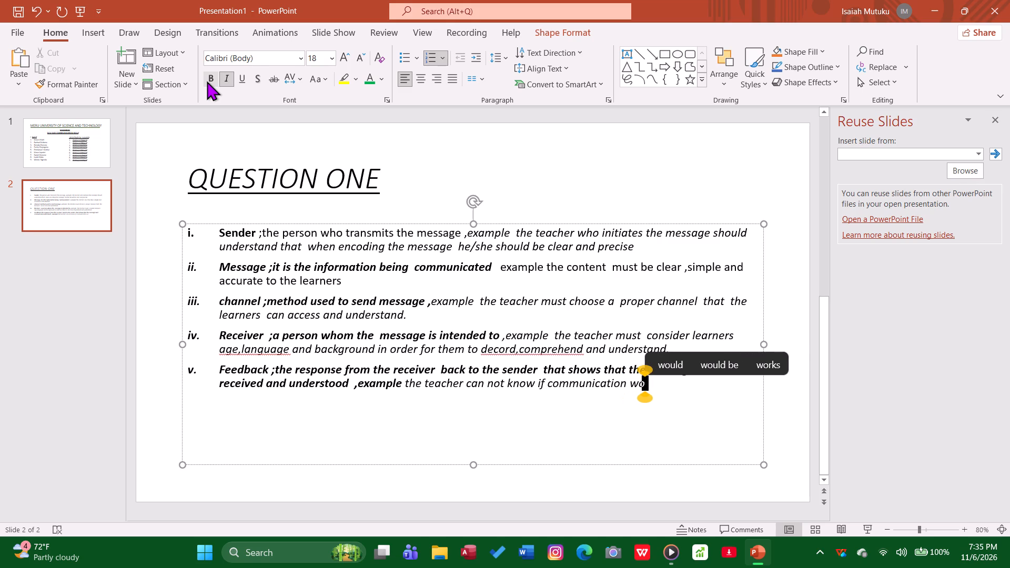
type("rked")
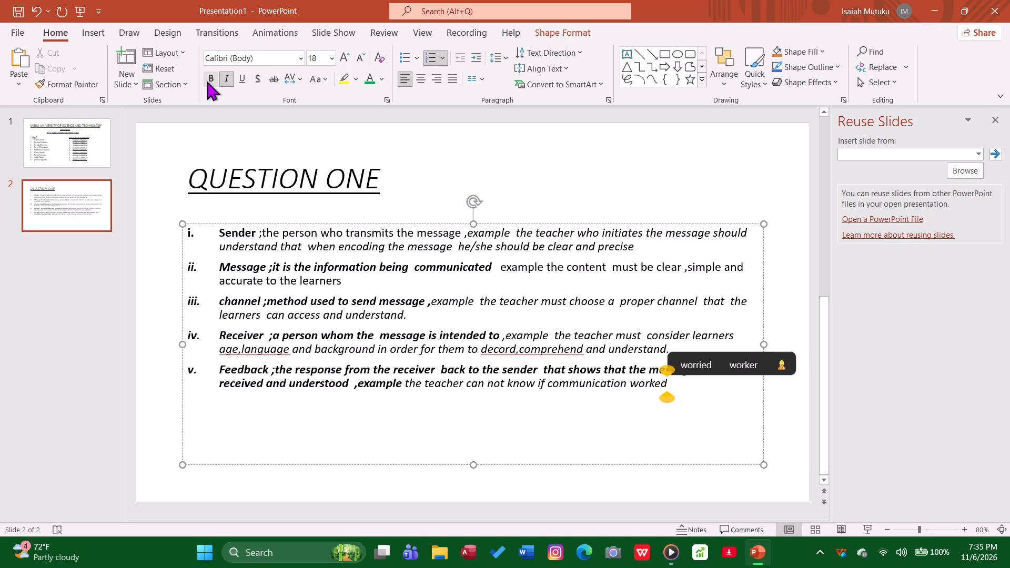
key("space")
Continue item v after "worked" with the italic text "if the learners".
type("o")
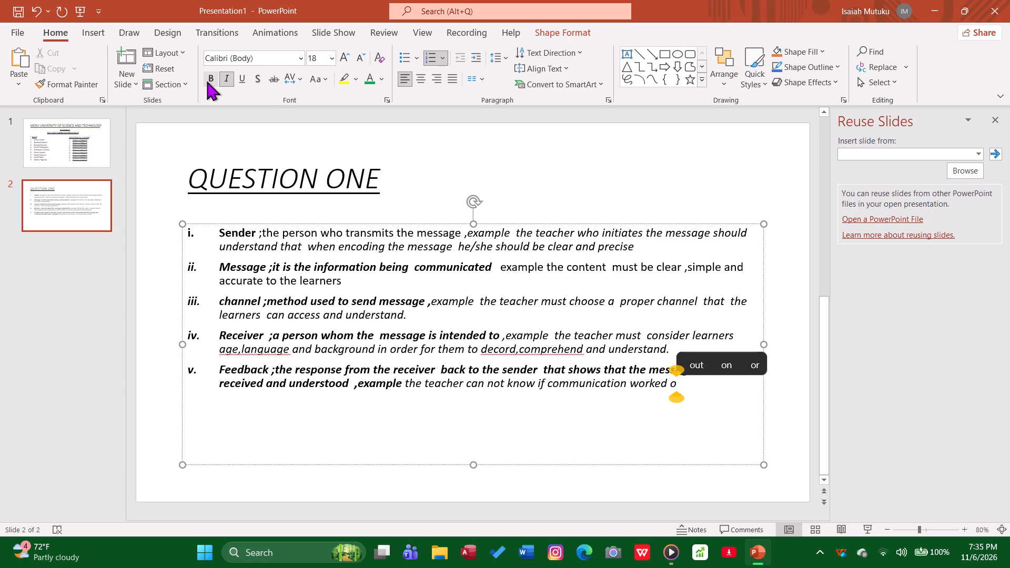
key("BackSpace")
type("if")
key("space")
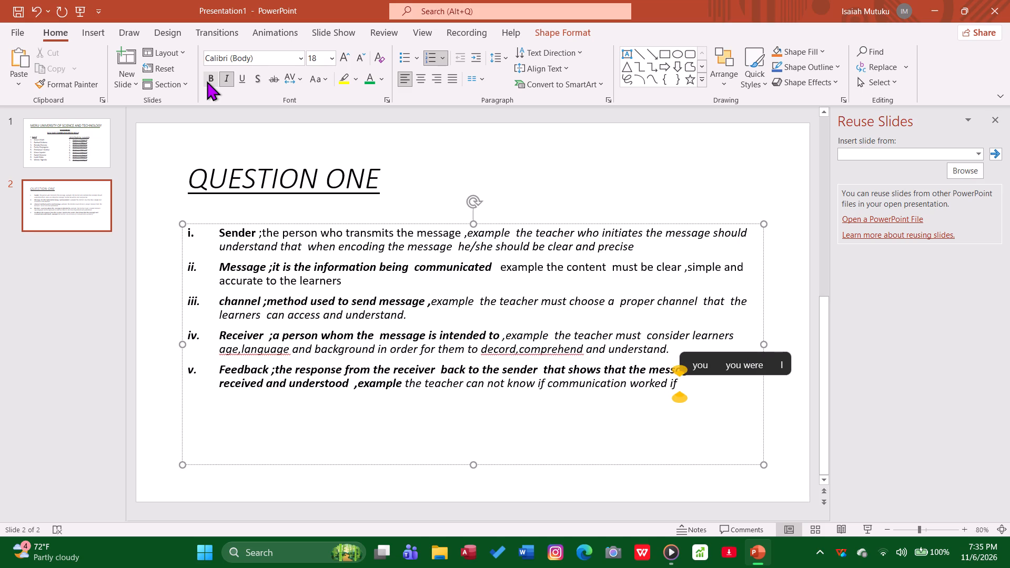
type("the lea")
key("r")
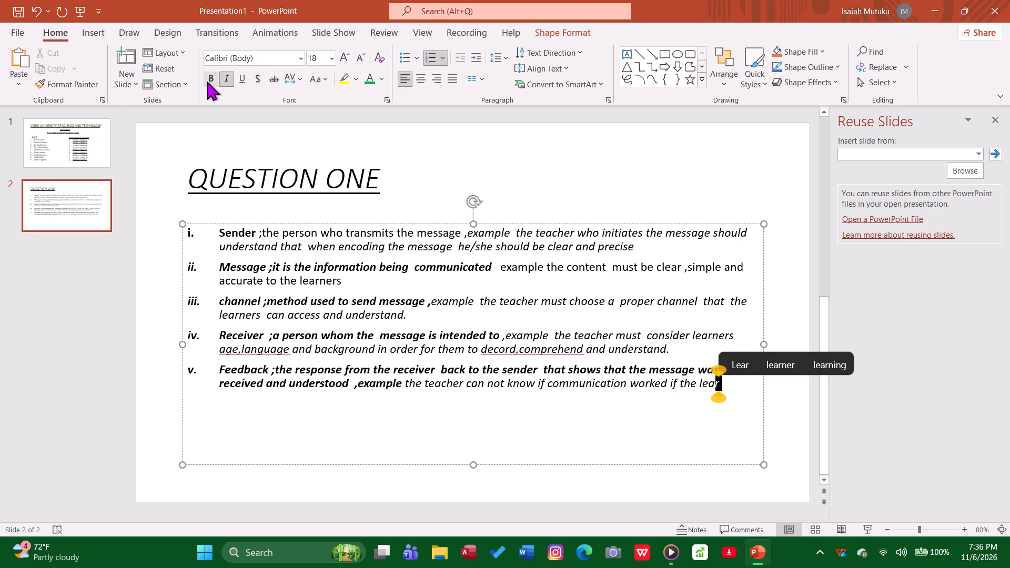
type("ner s")
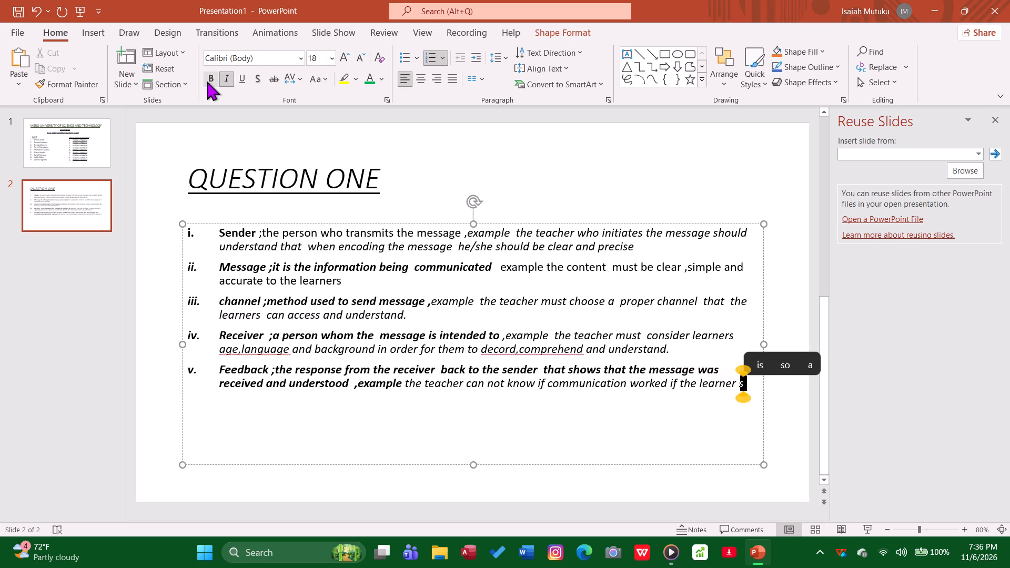
key("BackSpace")
key("BackSpace")
key("s")
key("space")
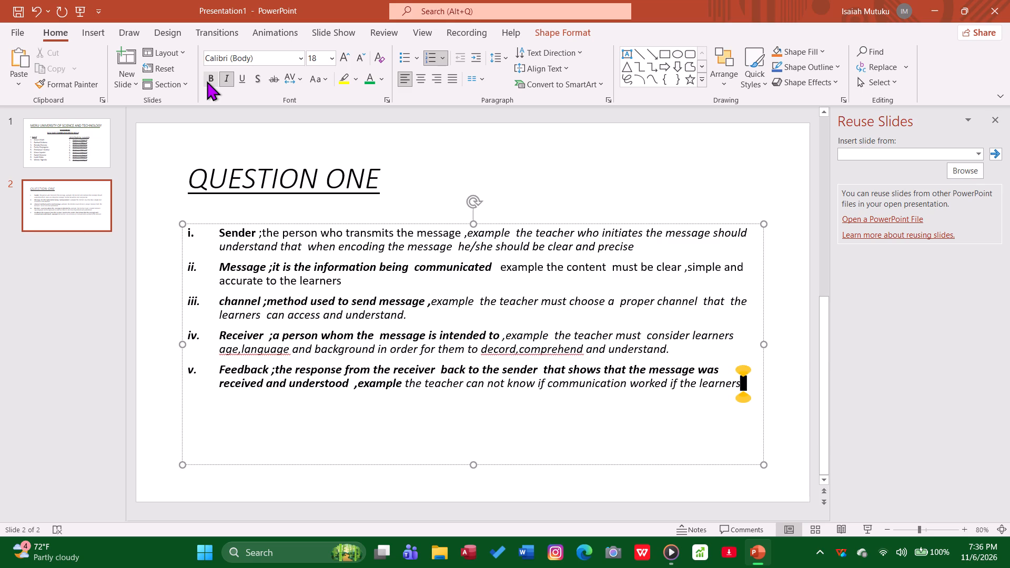
Continue item v after "learners" with the italic text "were not answering".
type("were")
key("space")
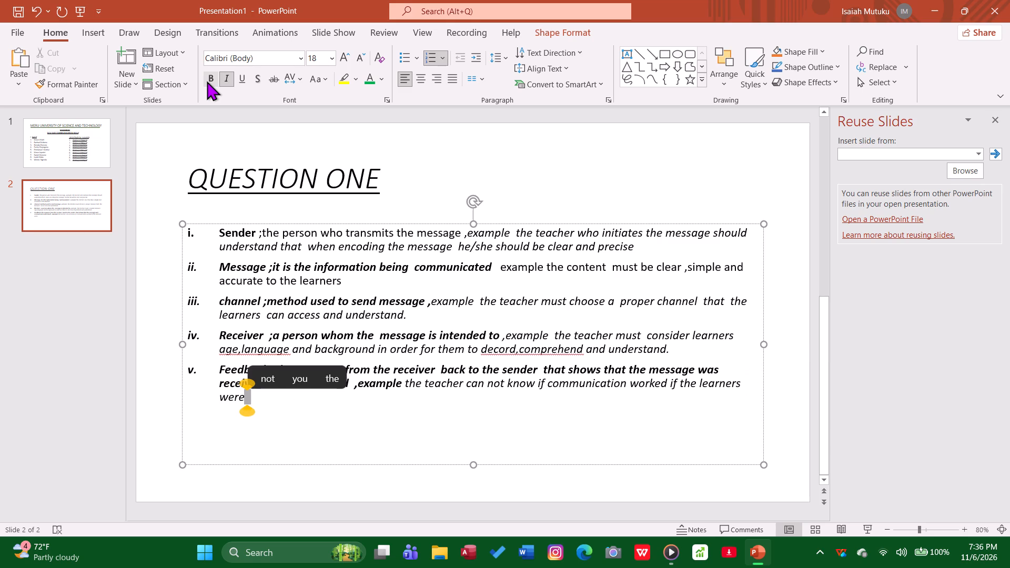
type("not")
key("space")
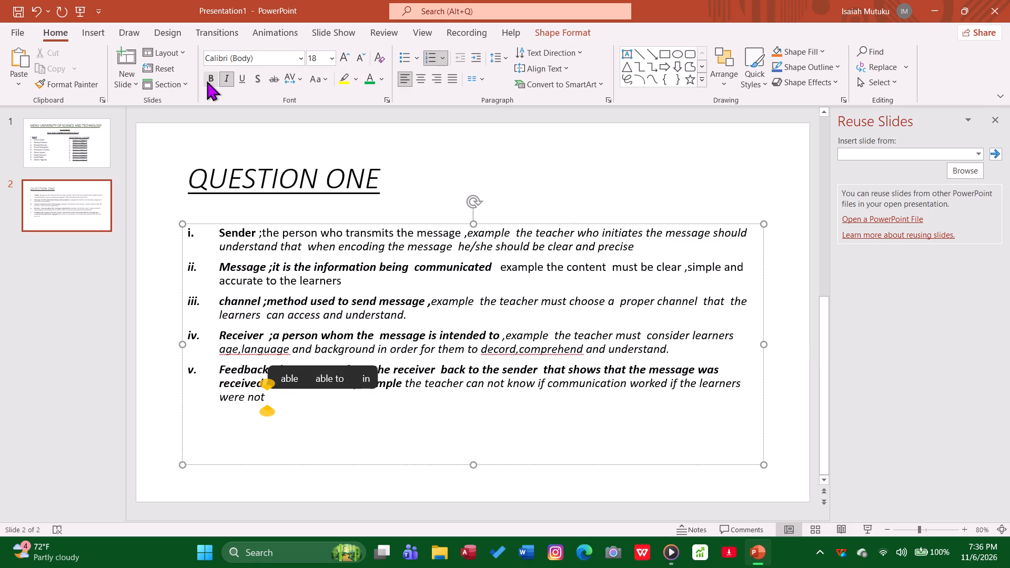
type("answering")
key("space")
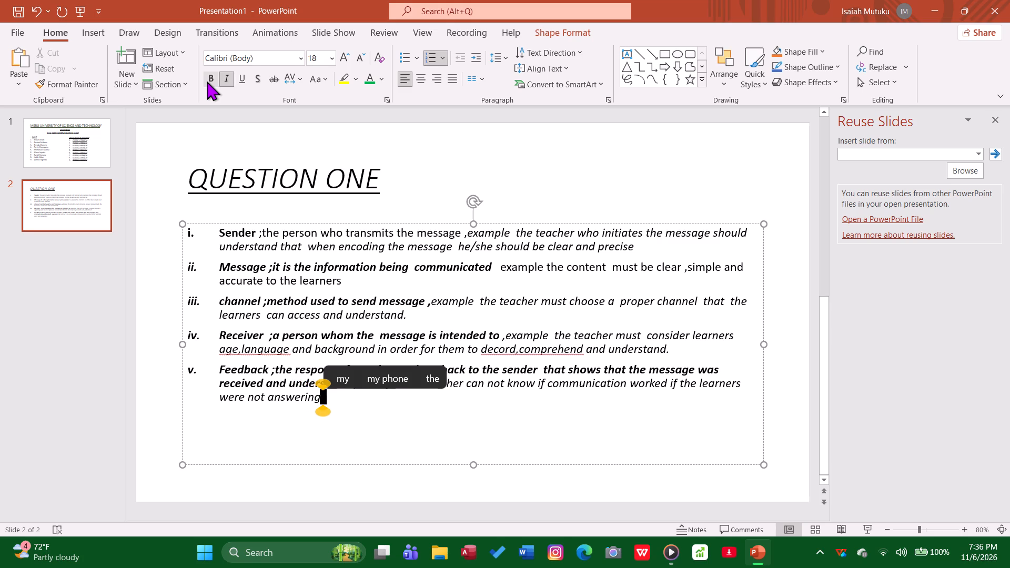
Finish the example in item v with the italic text ",nodding and asking questions.".
type(",nodding")
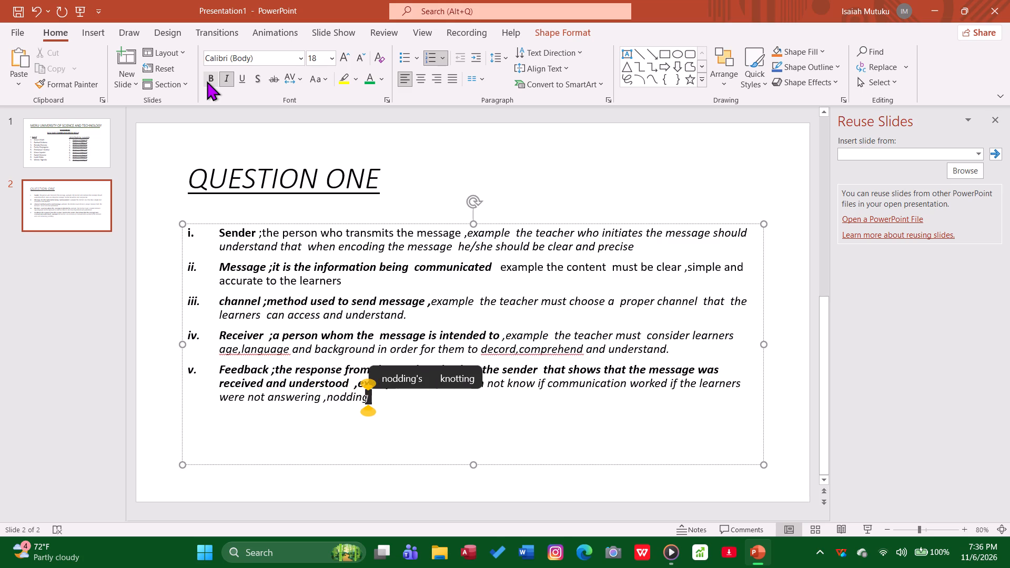
key("space")
type("and asj")
key("BackSpace")
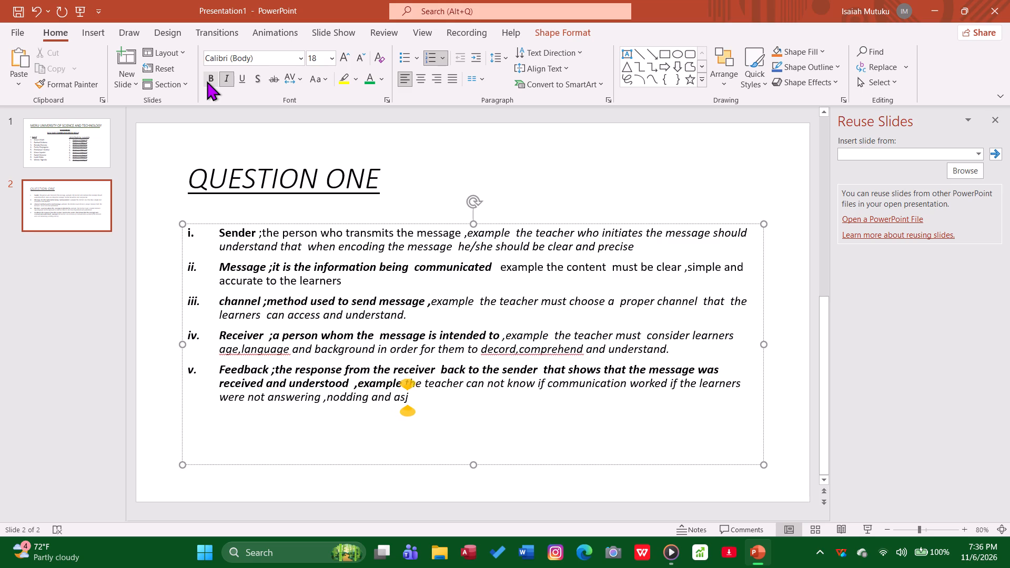
type("king")
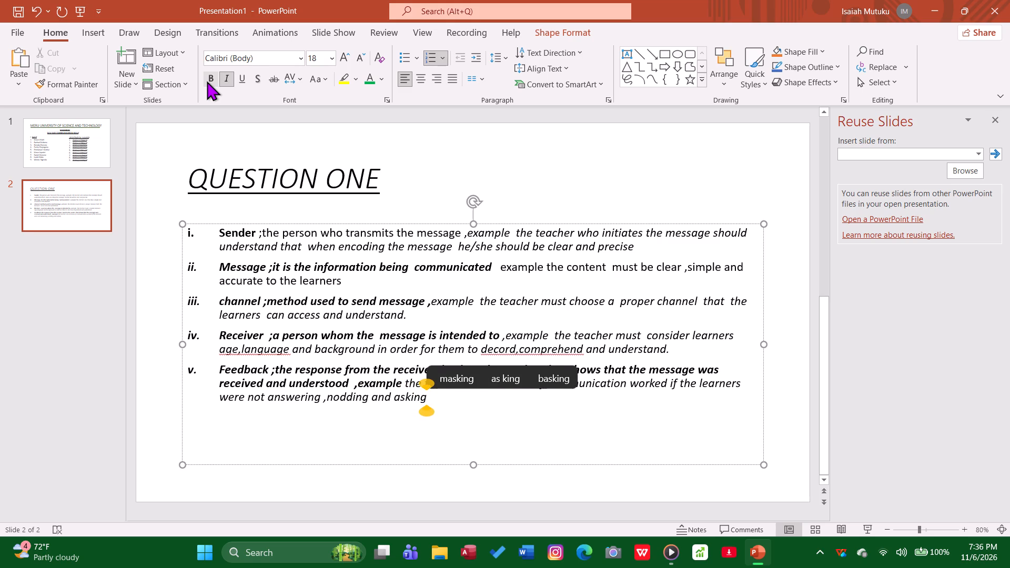
key("space")
type("questi")
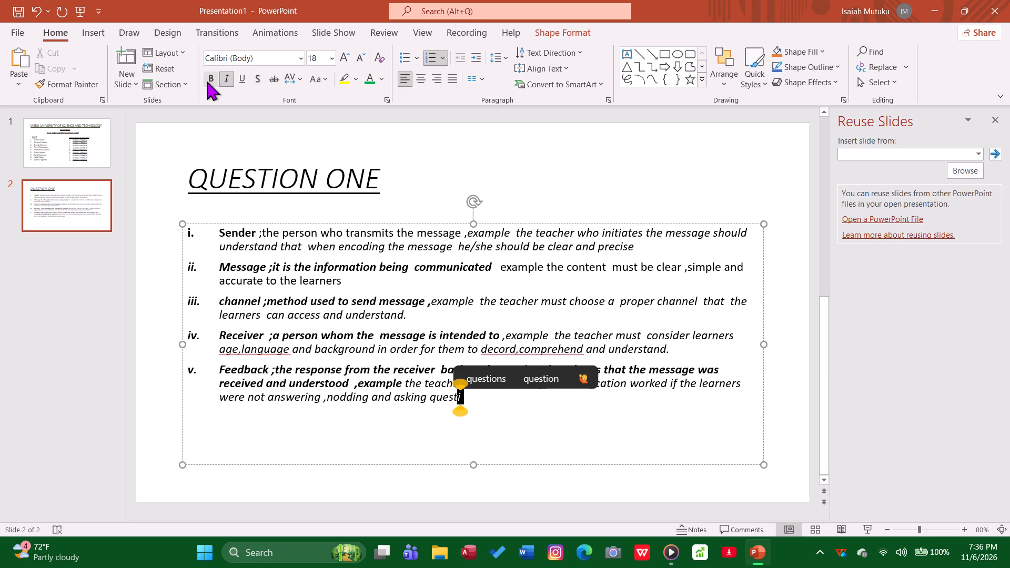
type("on")
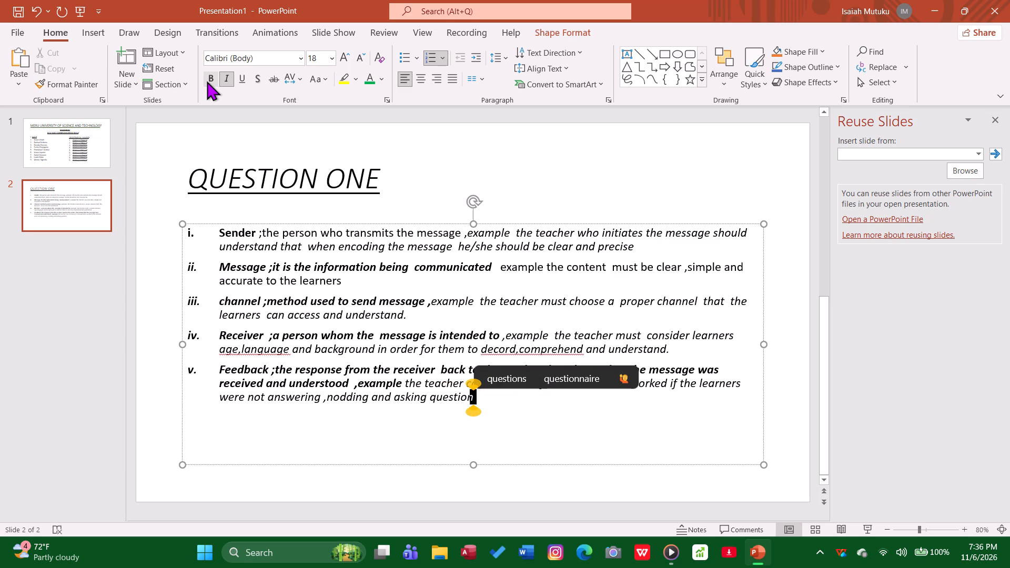
left_click(522, 380)
key("period")
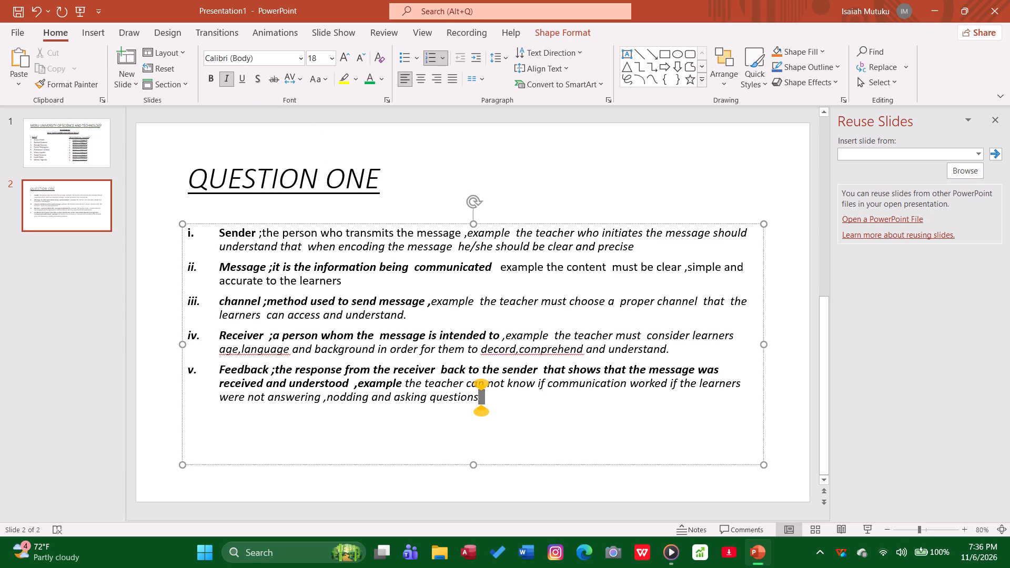
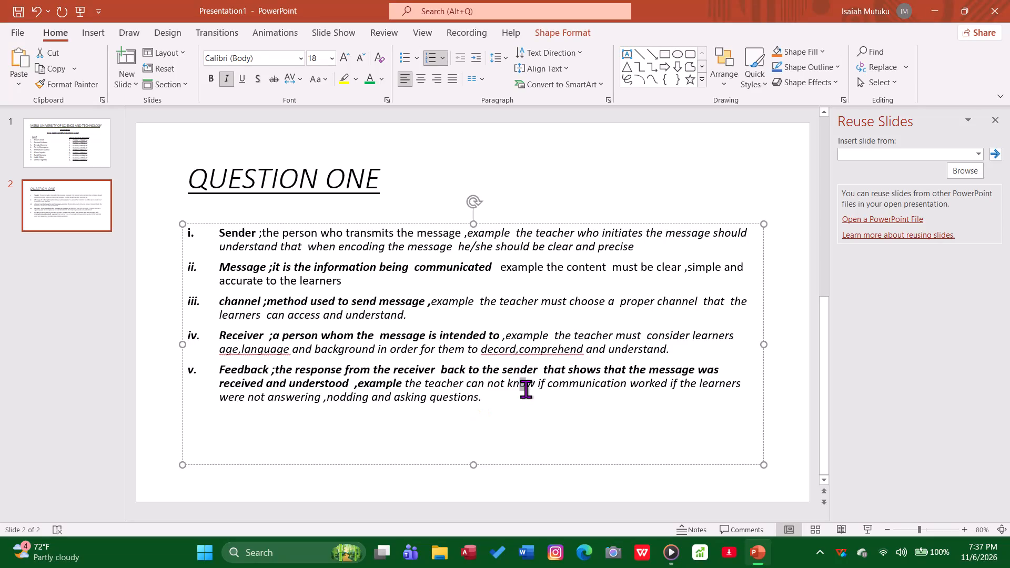
Set the font size of the "QUESTION ONE" heading on slide 2 to 28.
left_click(490, 407)
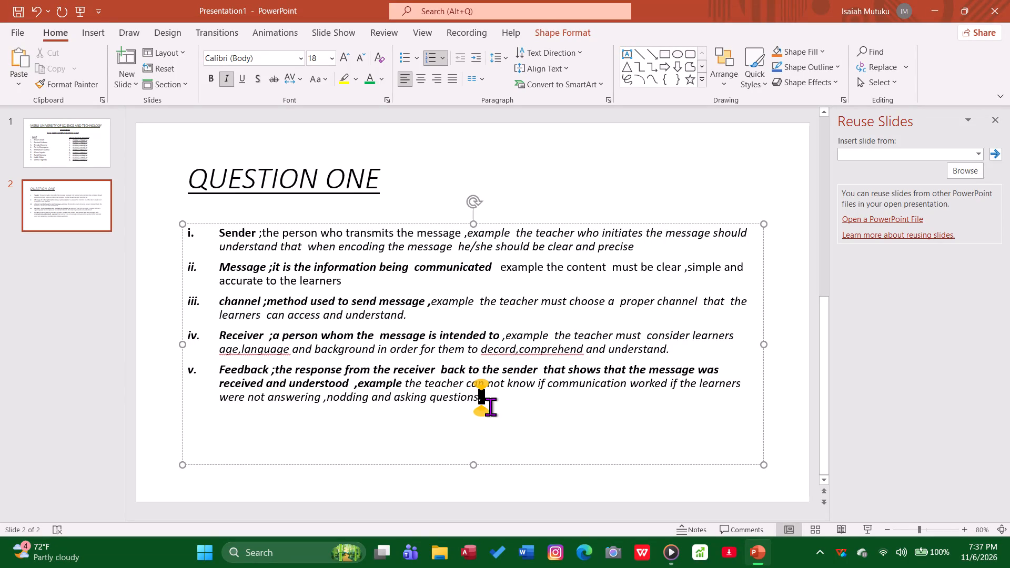
left_click(157, 432)
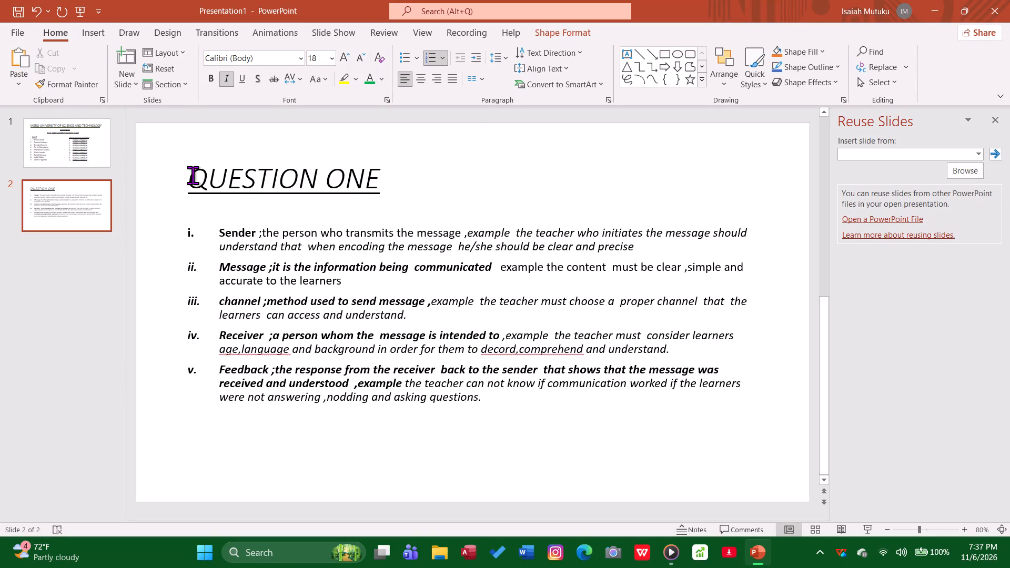
left_click_drag(191, 175, 409, 185)
left_click(409, 185)
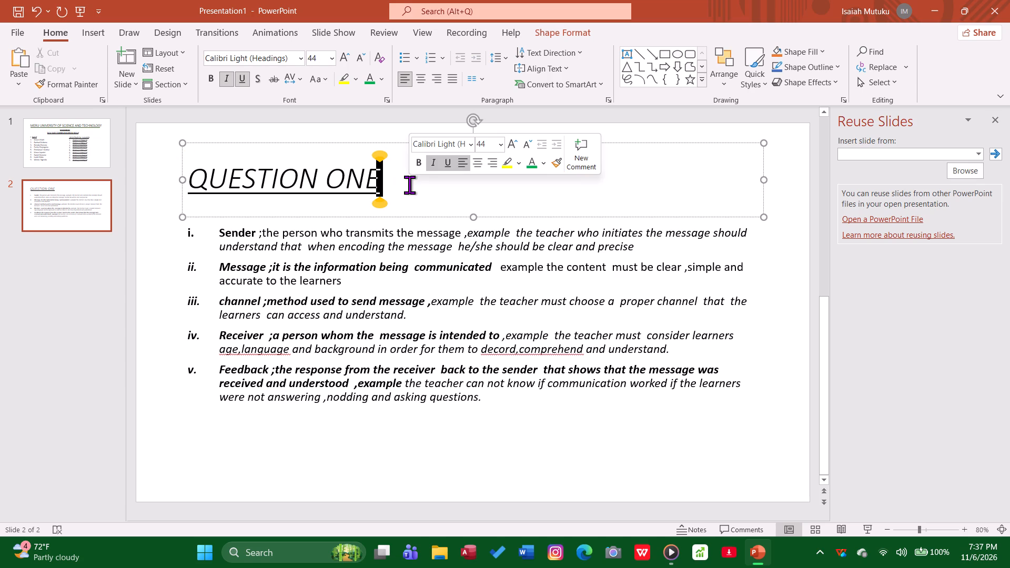
left_click_drag(381, 185, 300, 173)
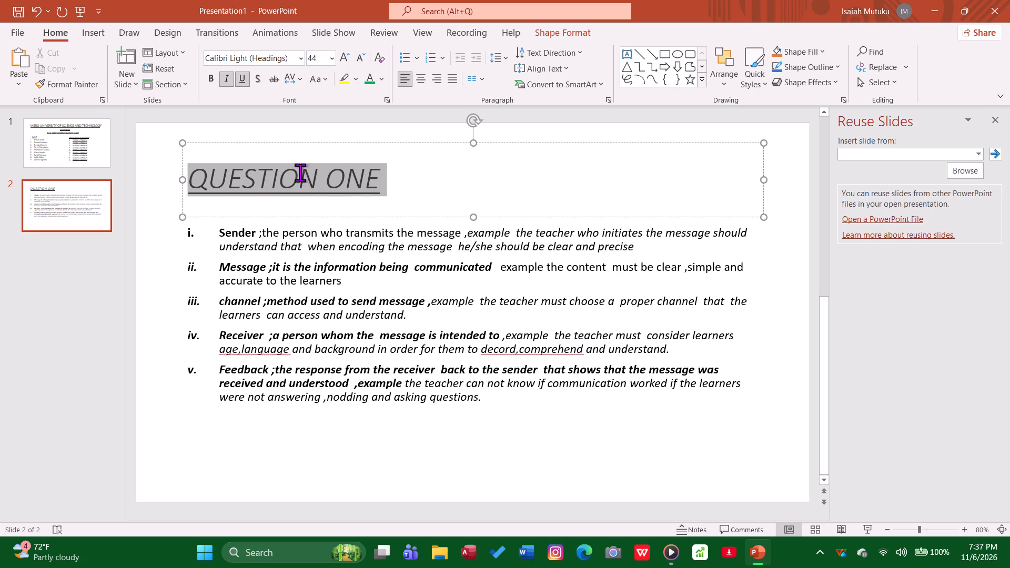
left_click_drag(300, 173, 250, 165)
left_click(340, 127)
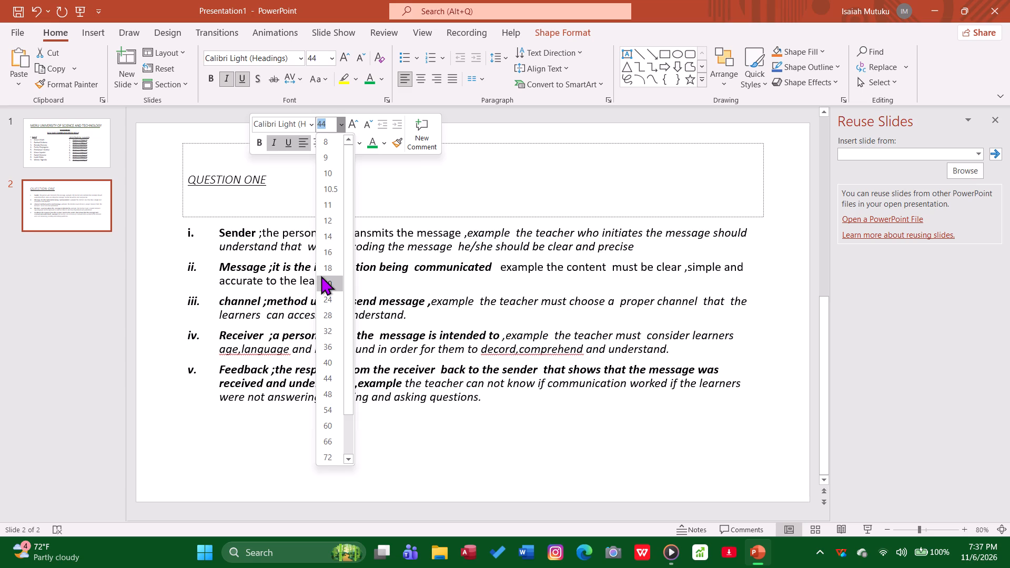
left_click(329, 316)
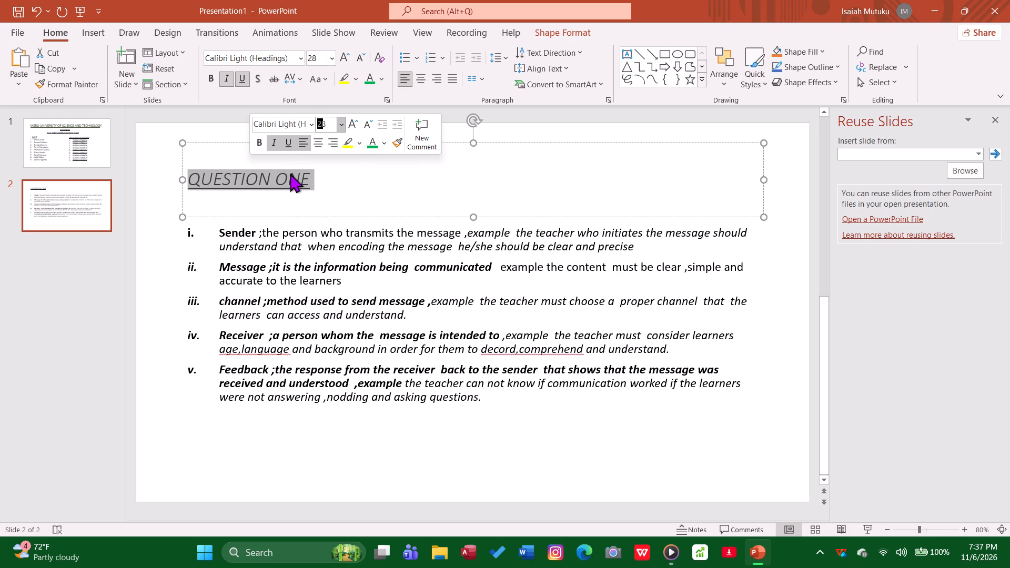
Make the "QUESTION ONE" heading bold, keeping it underlined and italic.
left_click(287, 149)
left_click(287, 149)
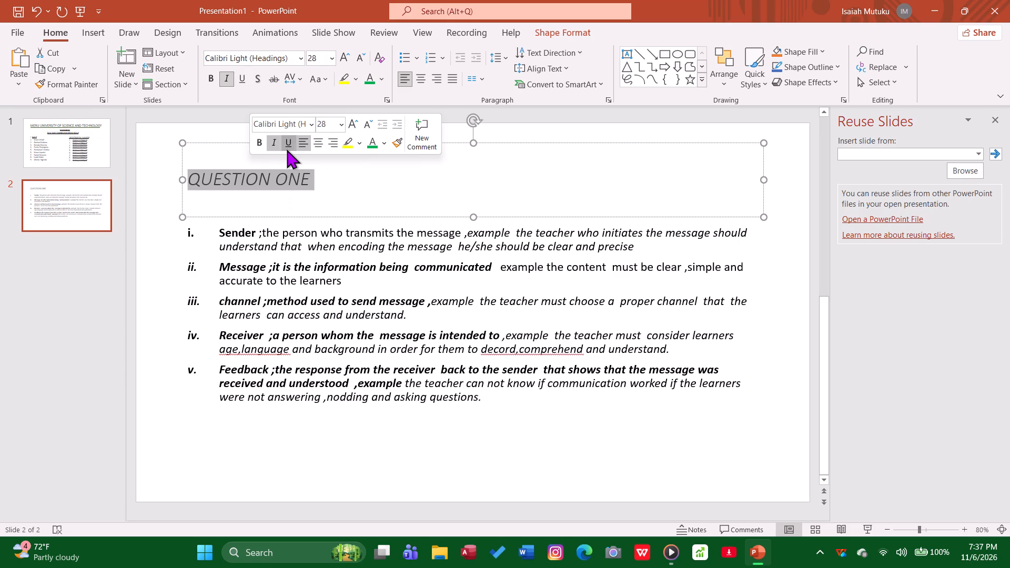
left_click(259, 150)
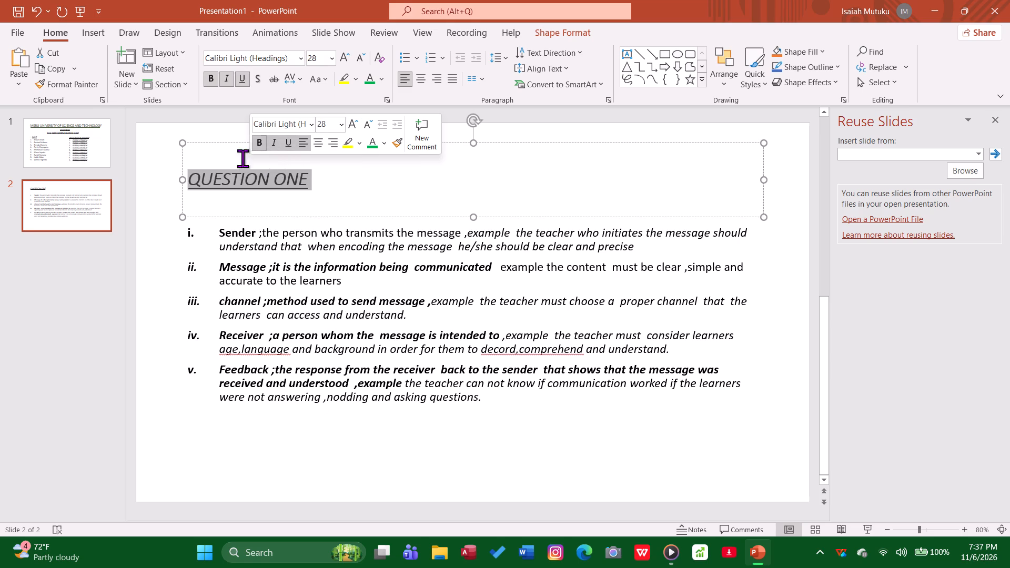
left_click(208, 169)
Insert "1." directly in front of the "QUESTION ONE" heading text.
left_click_drag(163, 191, 184, 190)
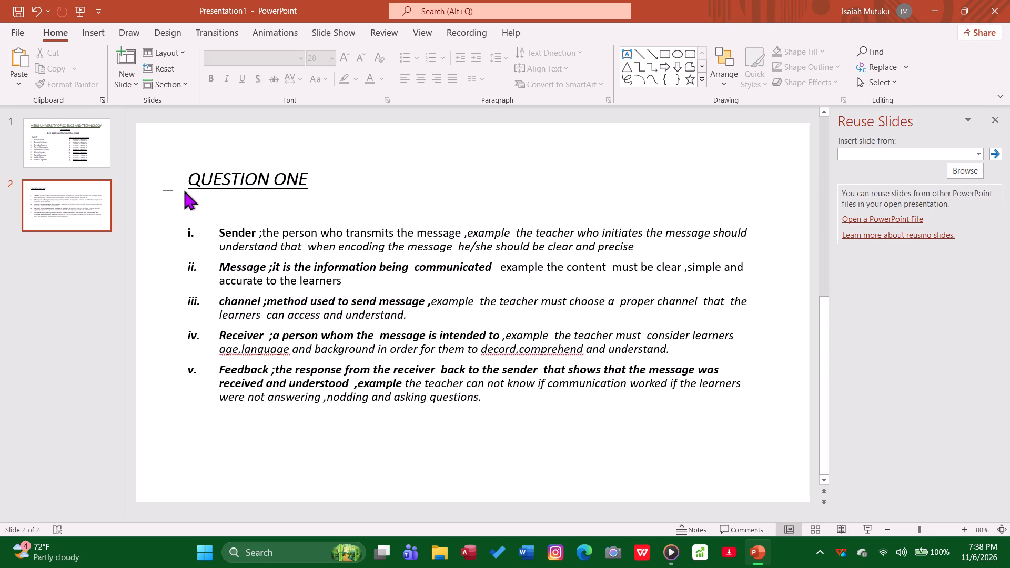
left_click_drag(184, 190, 186, 179)
left_click(186, 179)
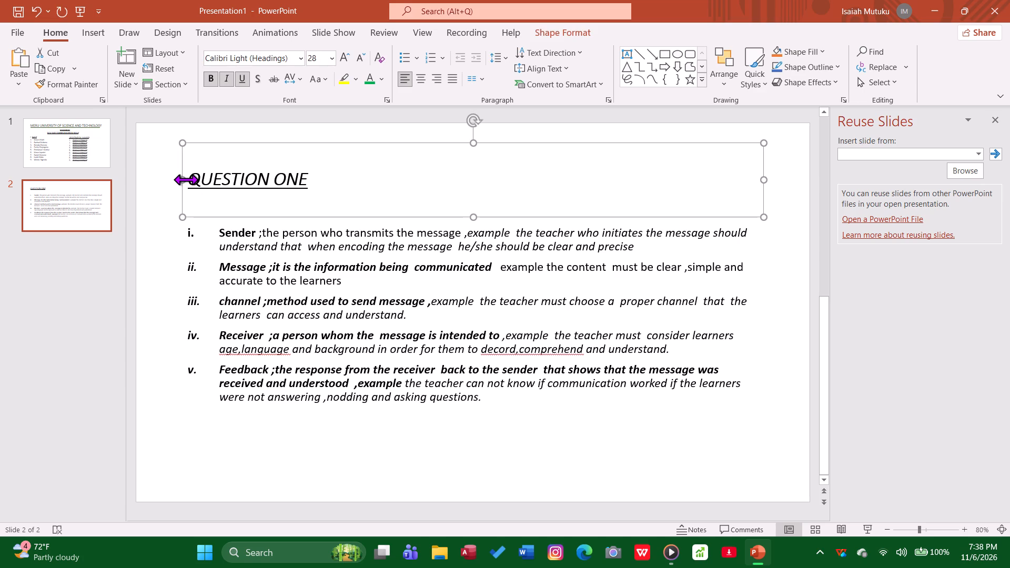
key("1")
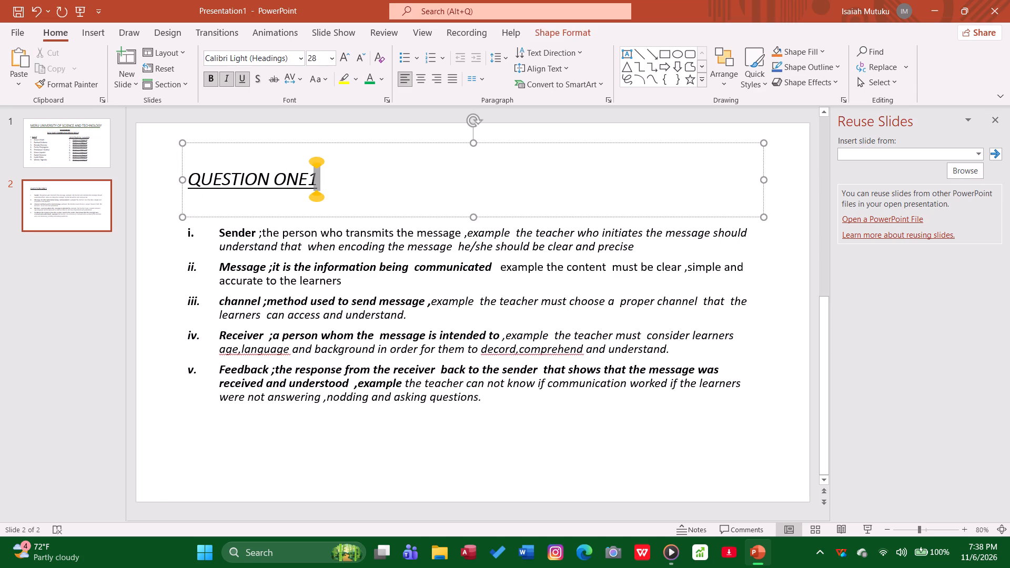
key("BackSpace")
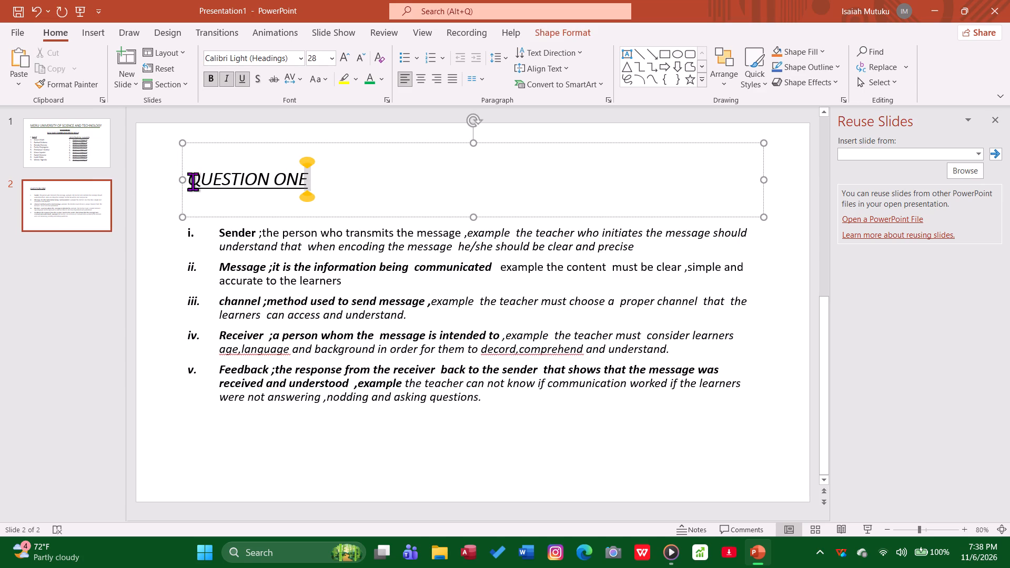
left_click(189, 181)
key("1")
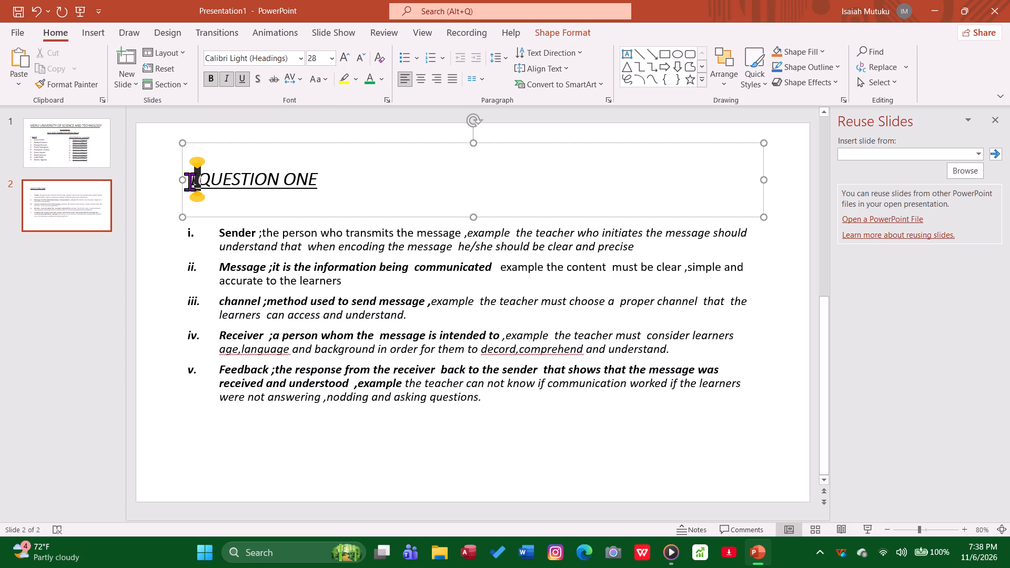
key("period")
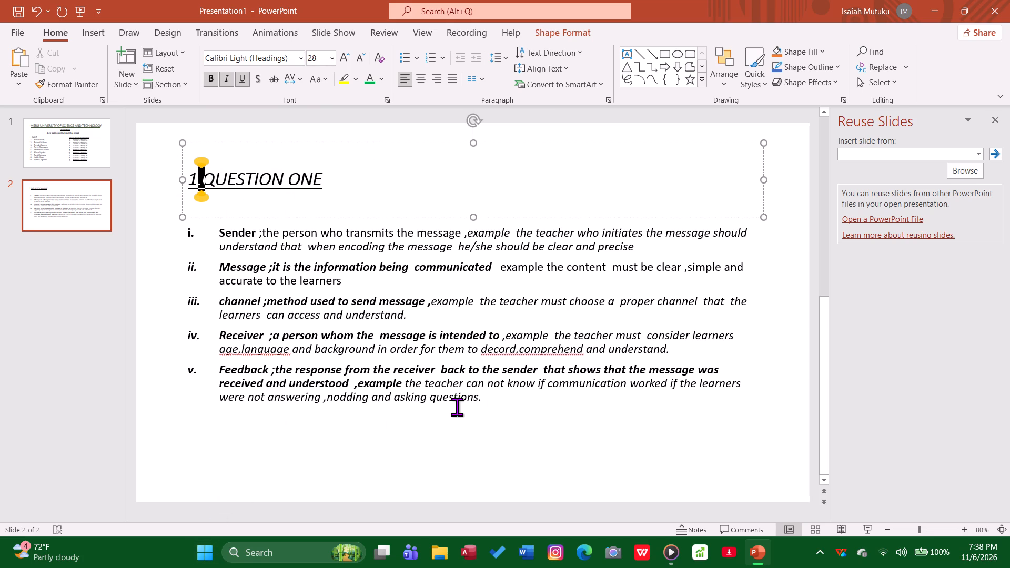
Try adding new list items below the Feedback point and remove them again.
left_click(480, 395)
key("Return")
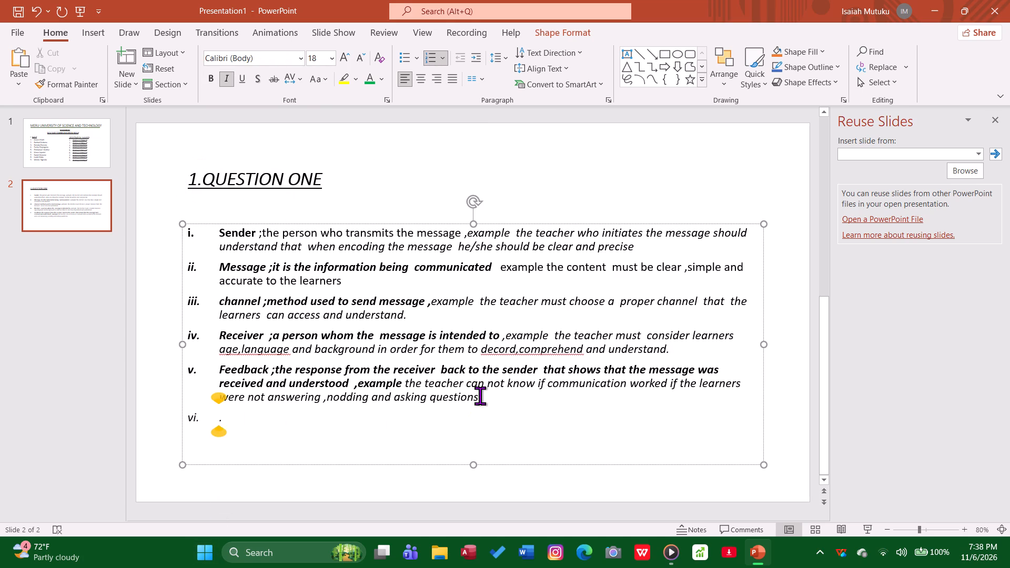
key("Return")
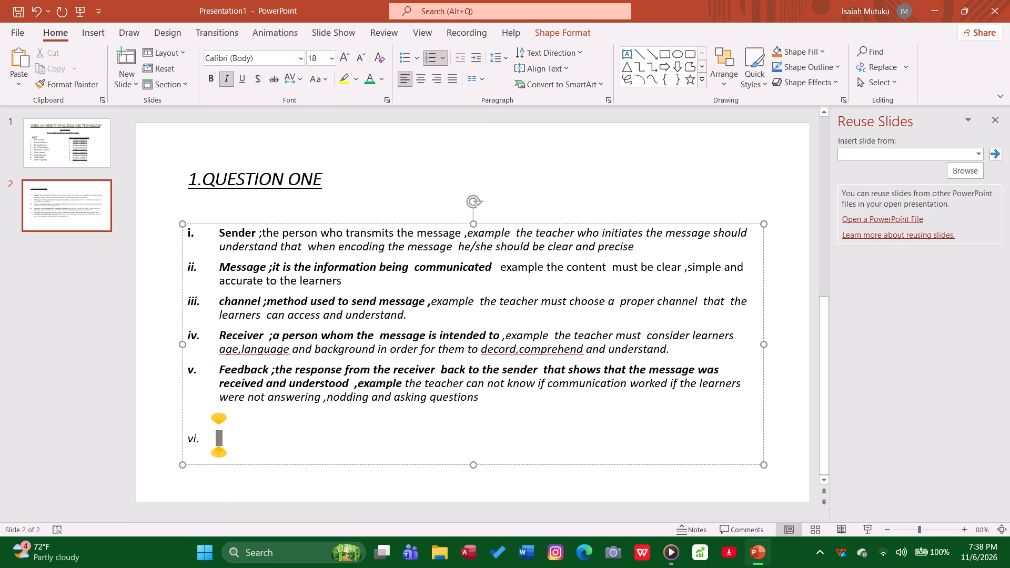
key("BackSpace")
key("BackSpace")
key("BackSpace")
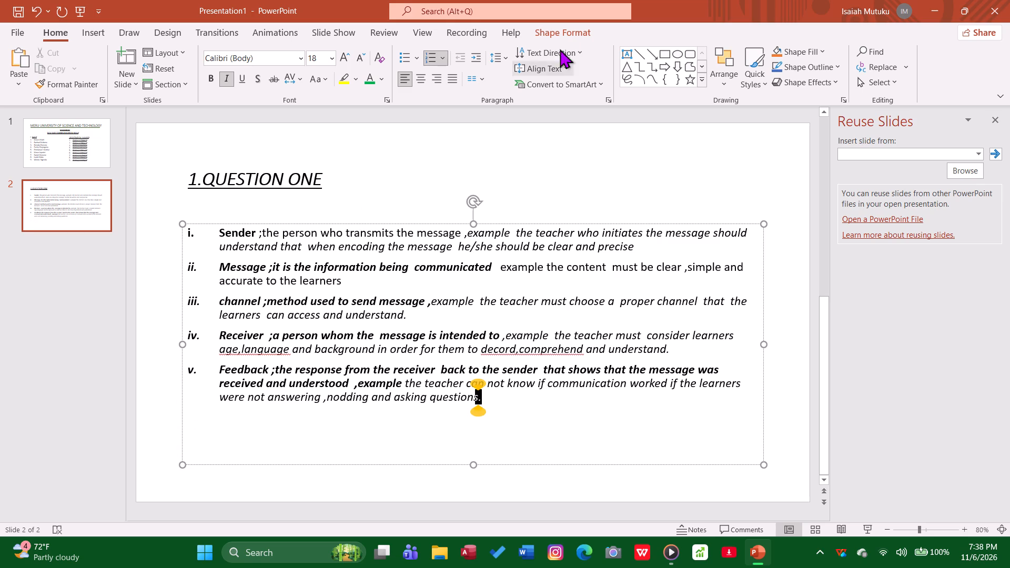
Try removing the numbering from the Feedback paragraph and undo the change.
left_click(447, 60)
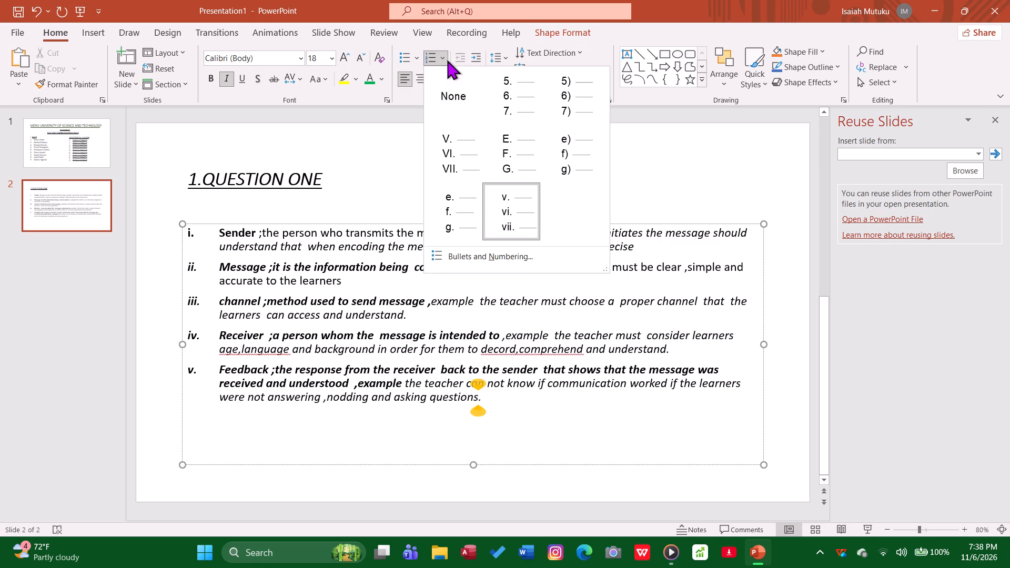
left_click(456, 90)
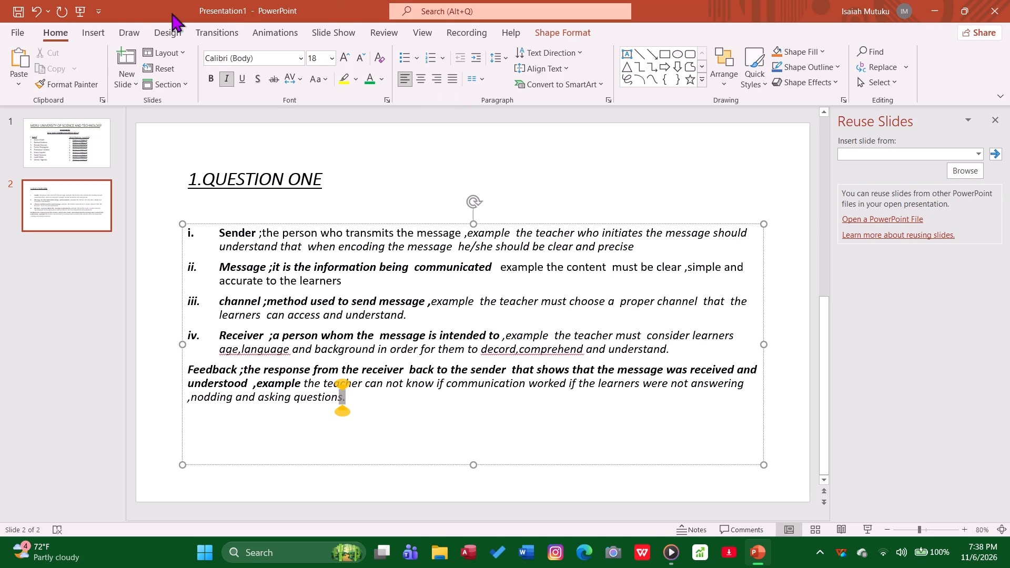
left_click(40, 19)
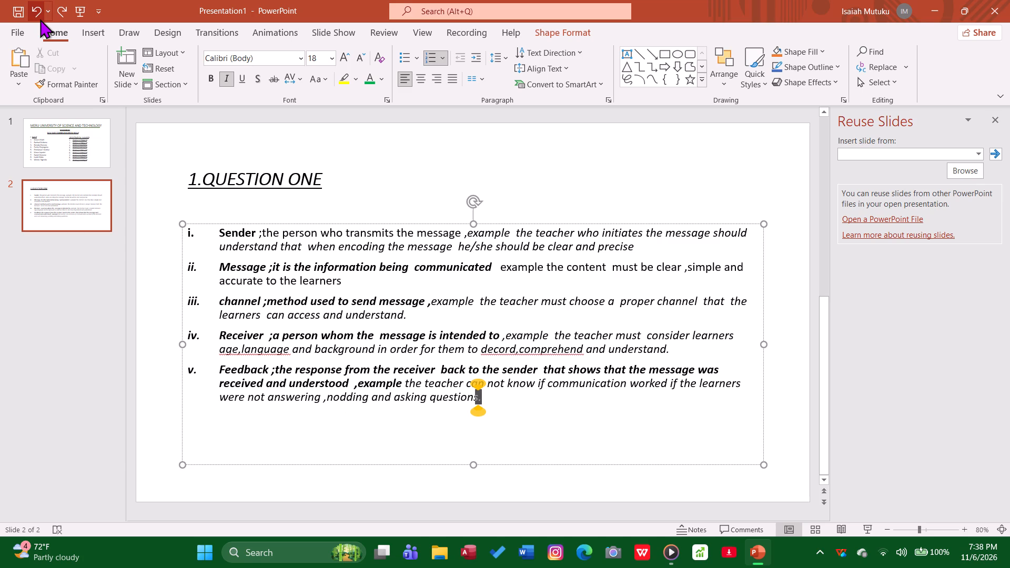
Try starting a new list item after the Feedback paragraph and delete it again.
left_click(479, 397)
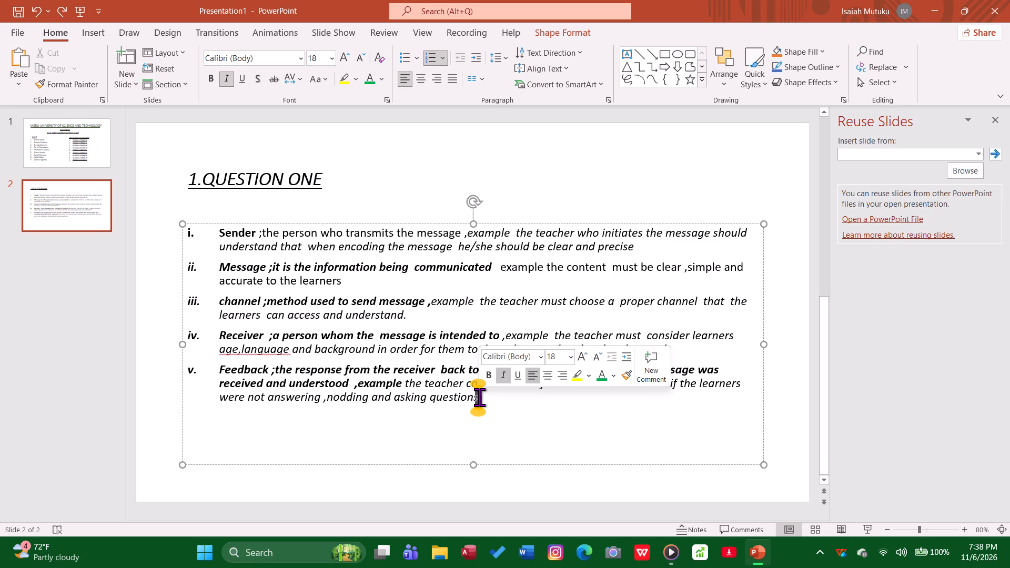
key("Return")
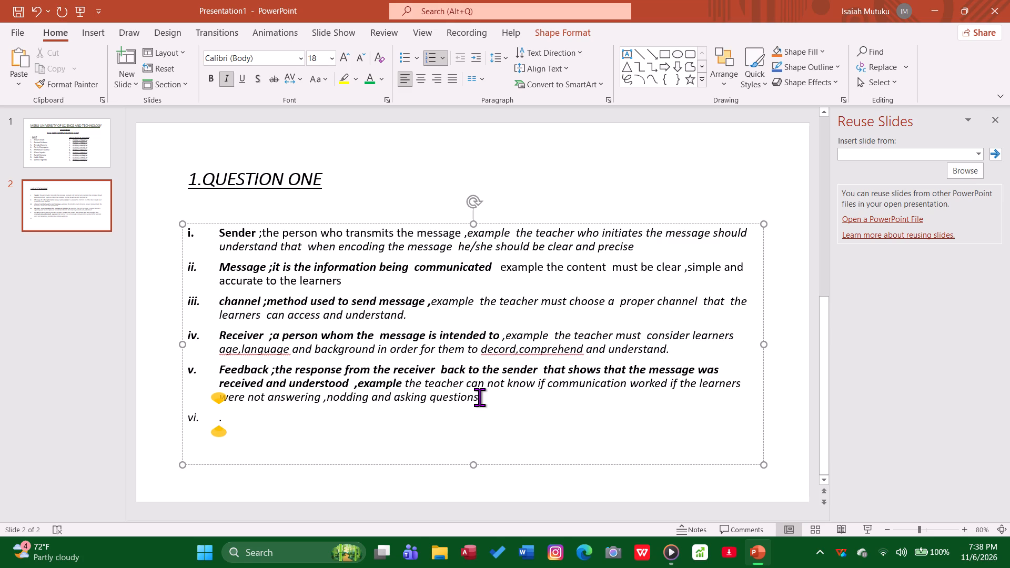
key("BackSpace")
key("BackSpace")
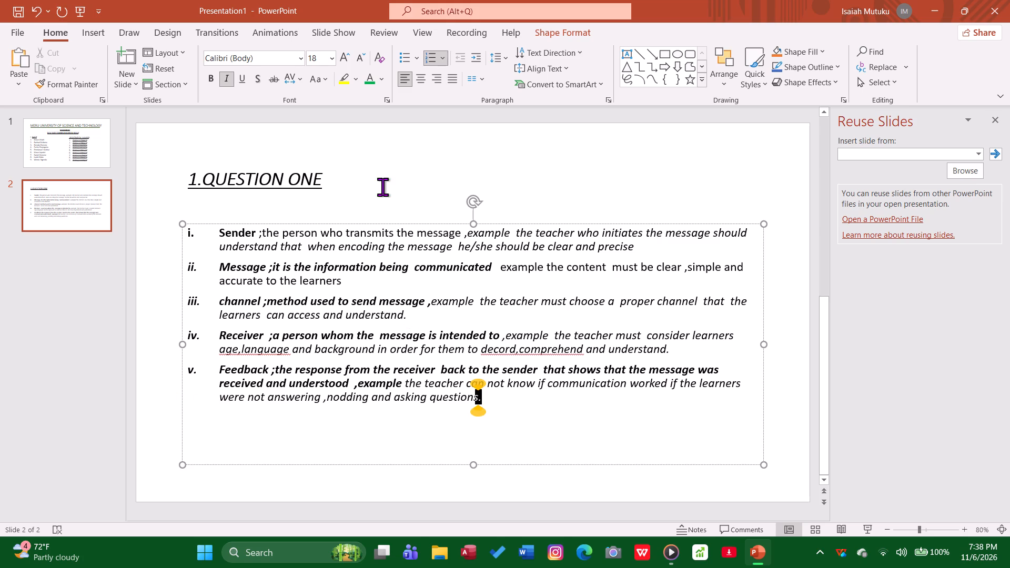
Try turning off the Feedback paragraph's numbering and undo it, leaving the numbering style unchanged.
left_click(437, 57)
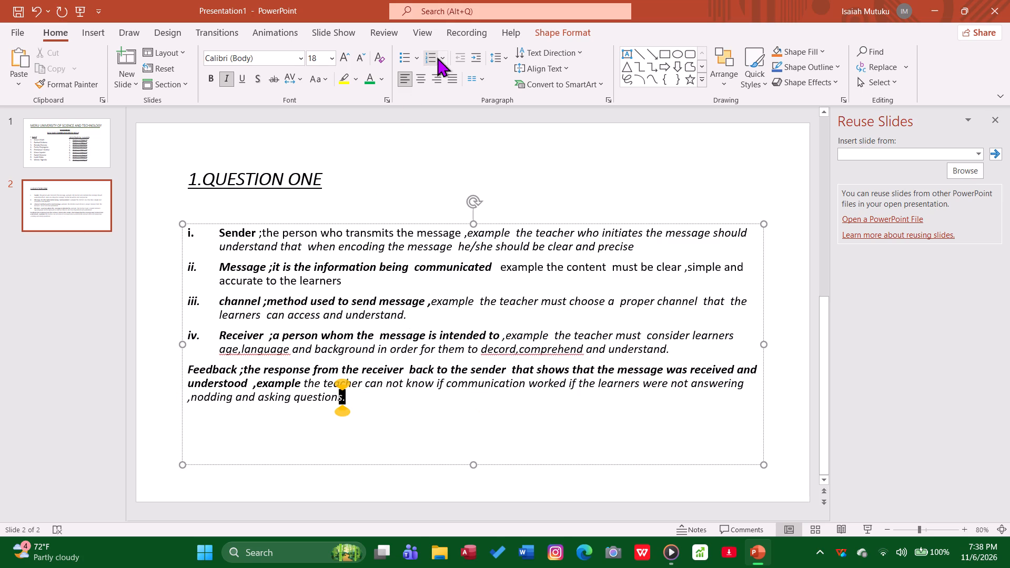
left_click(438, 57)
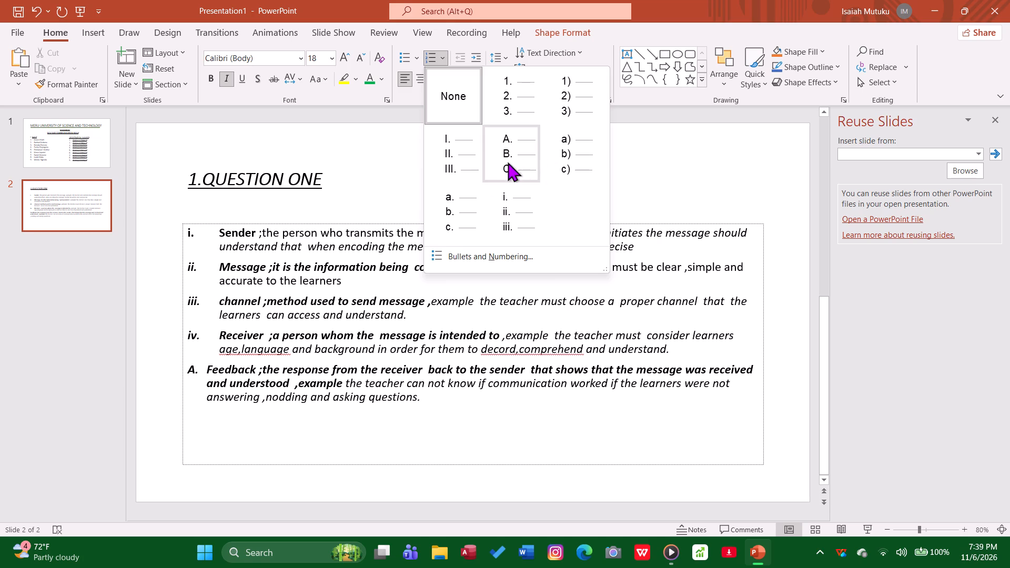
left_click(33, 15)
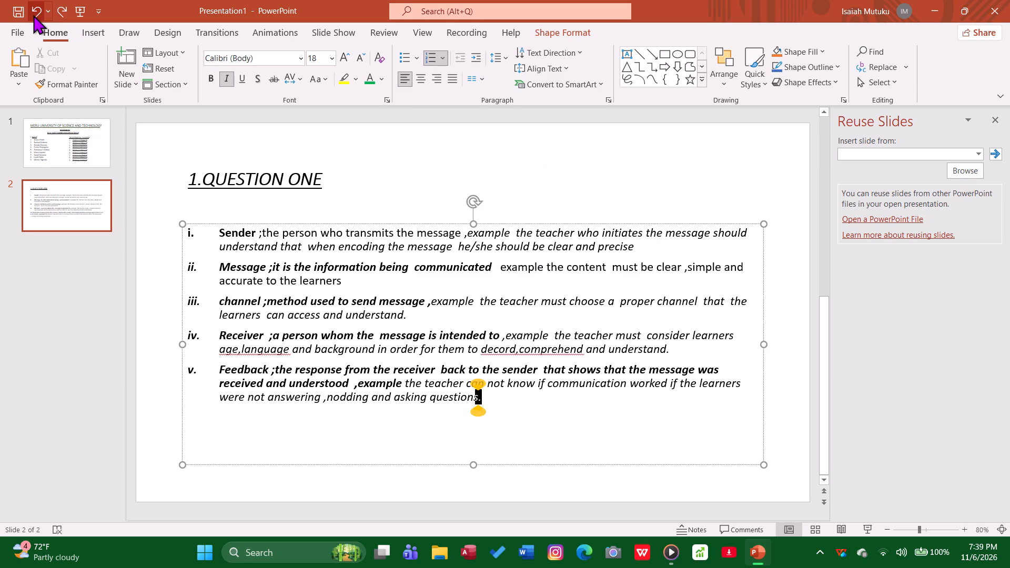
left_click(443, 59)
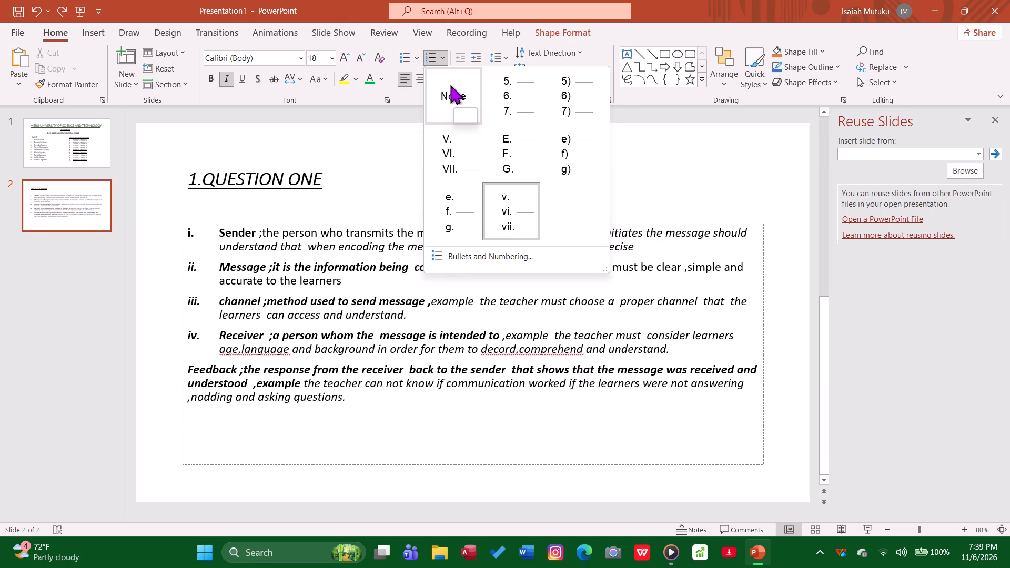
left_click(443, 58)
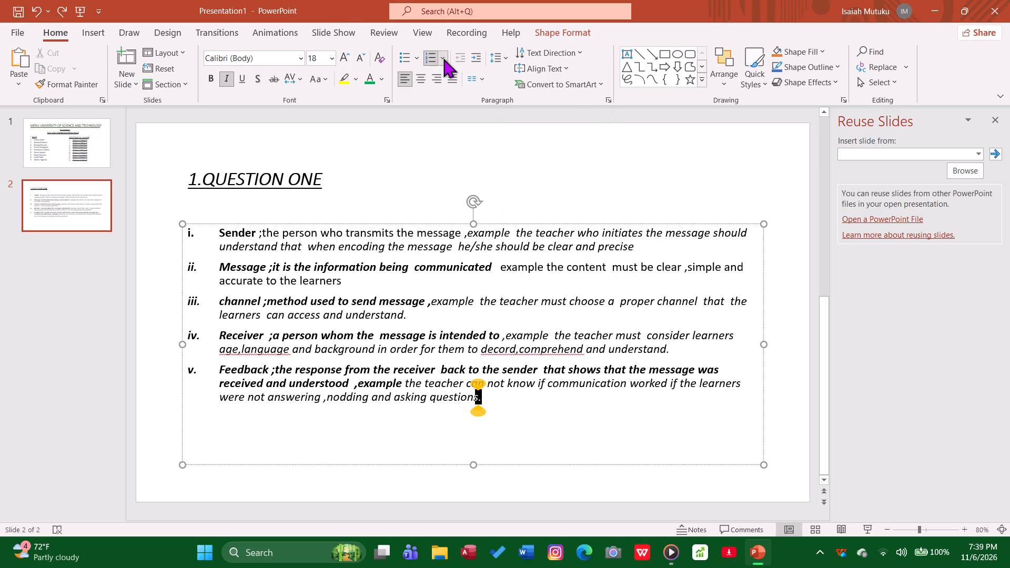
Start a new paragraph below the Feedback point and remove its list numbering.
key("Return")
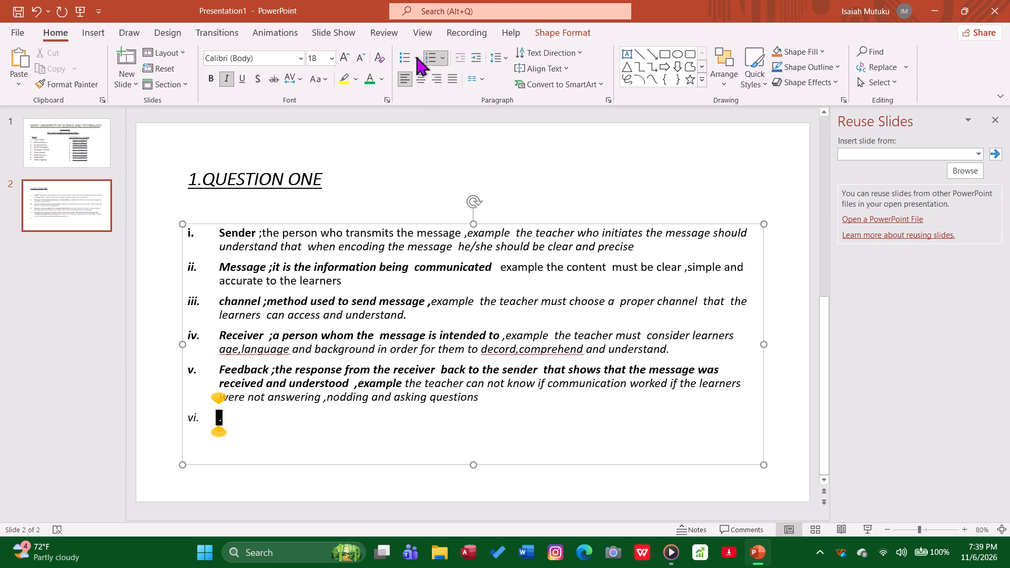
left_click(442, 59)
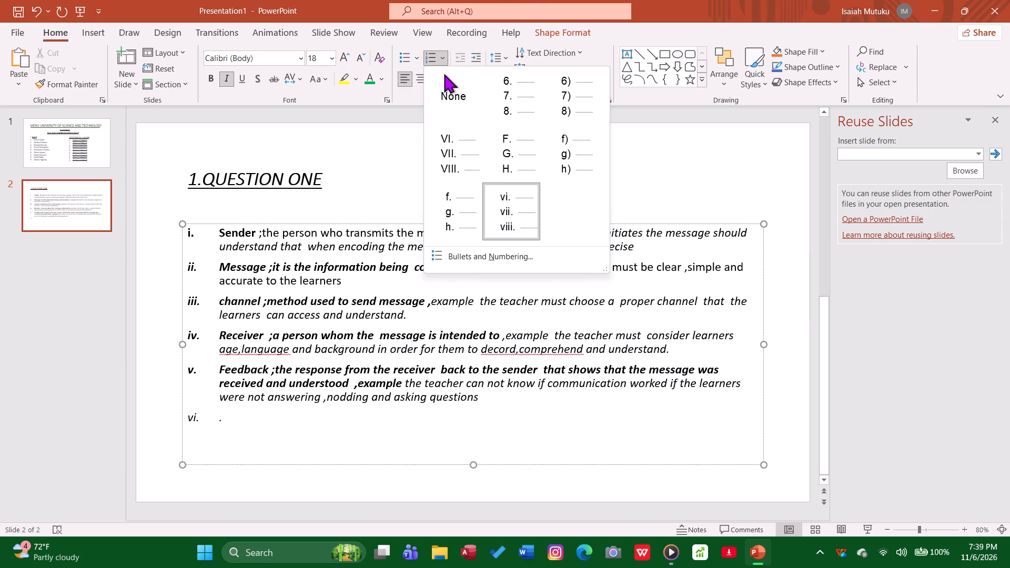
left_click(444, 81)
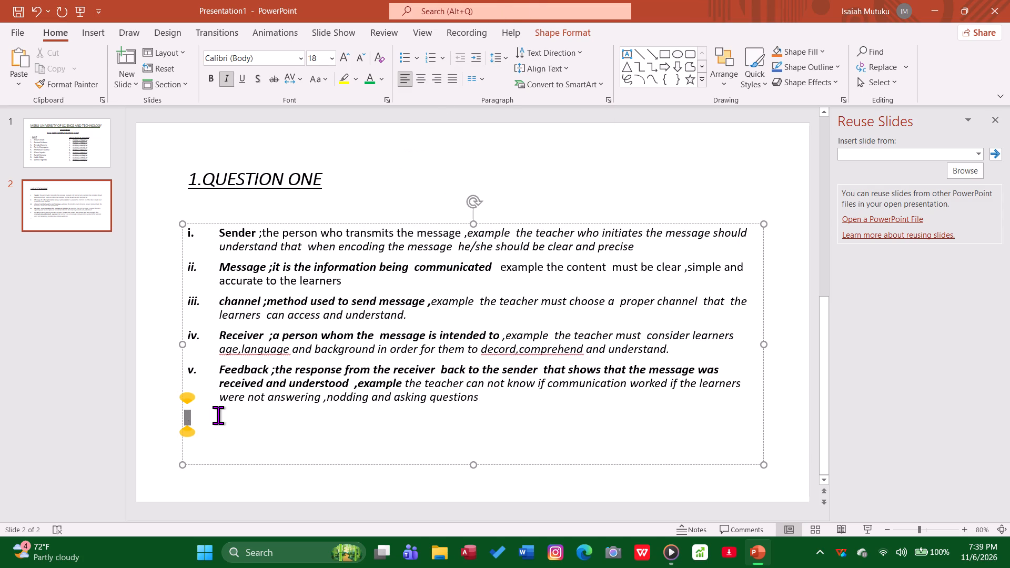
Leave a blank line below the Feedback point and begin the following line with the number 2.
key("Return")
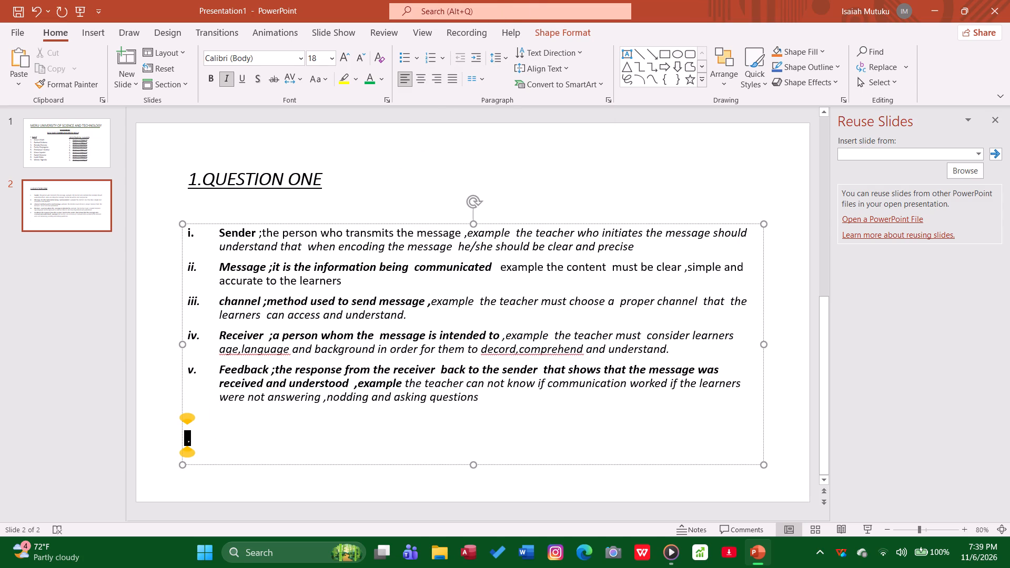
key("1")
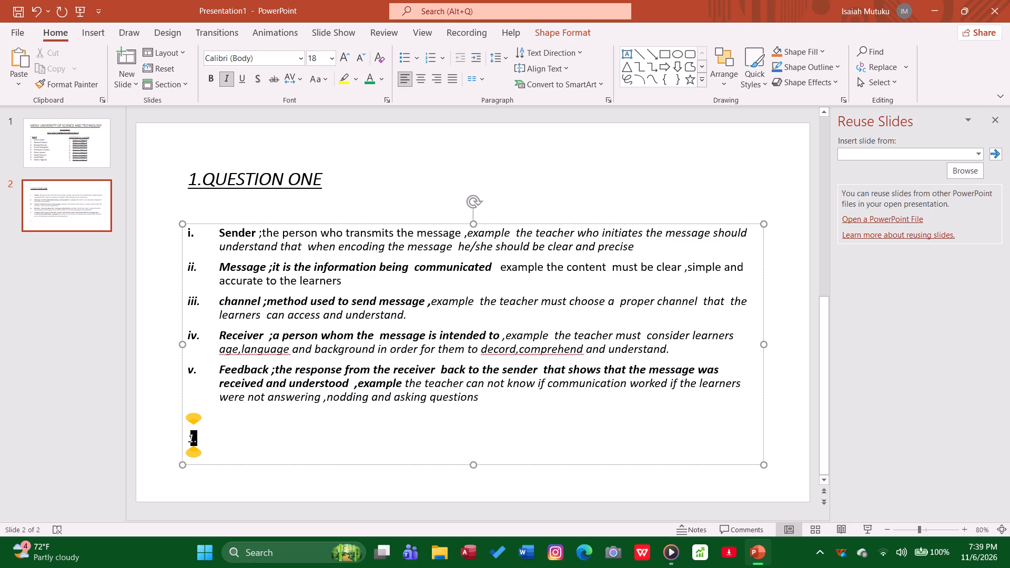
key("BackSpace")
key("2")
key("space")
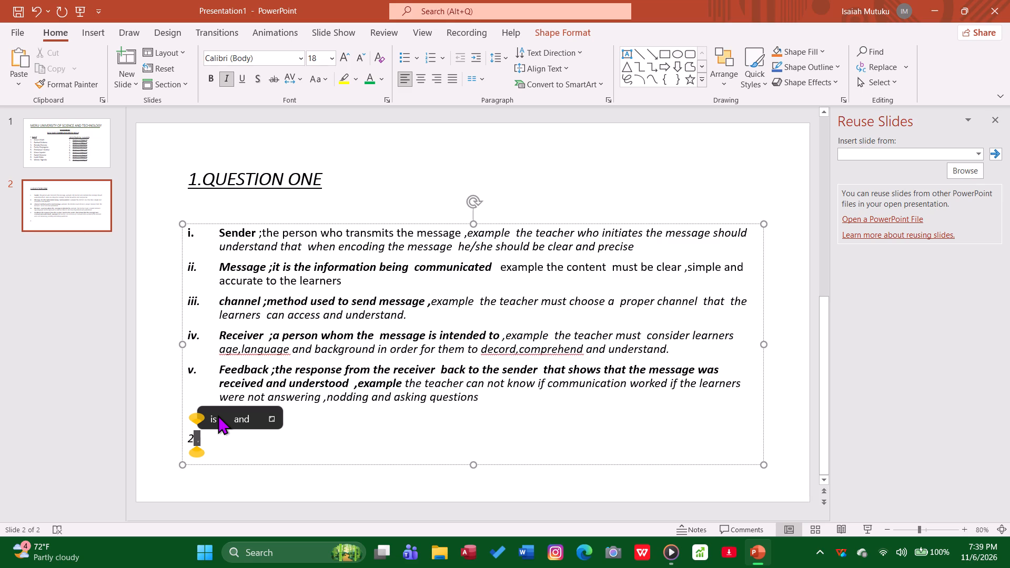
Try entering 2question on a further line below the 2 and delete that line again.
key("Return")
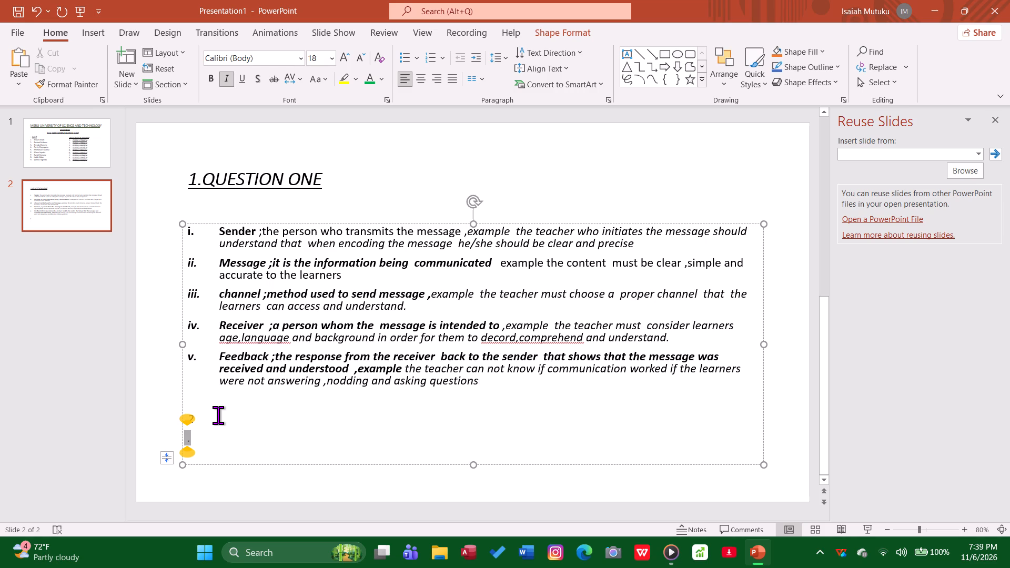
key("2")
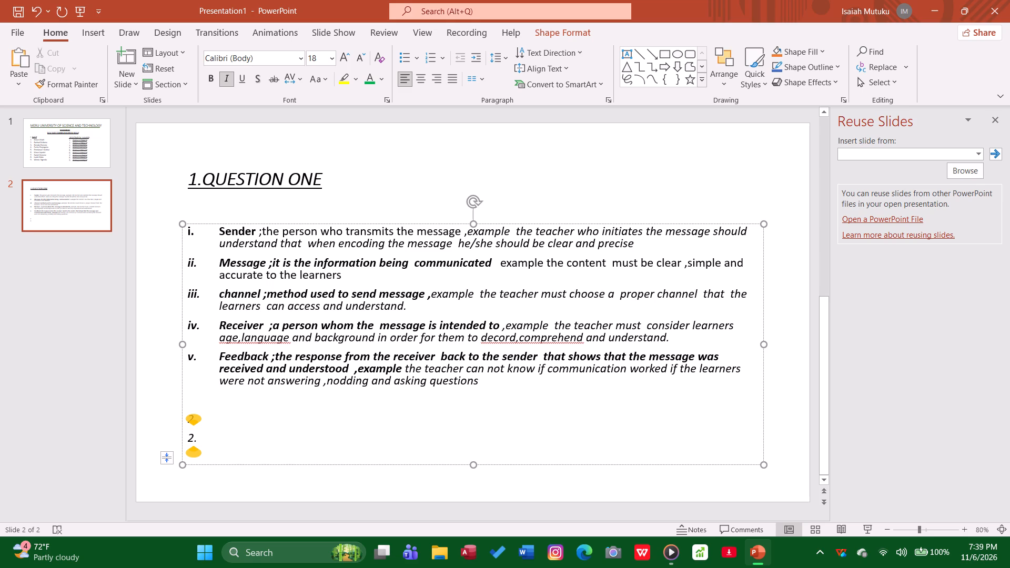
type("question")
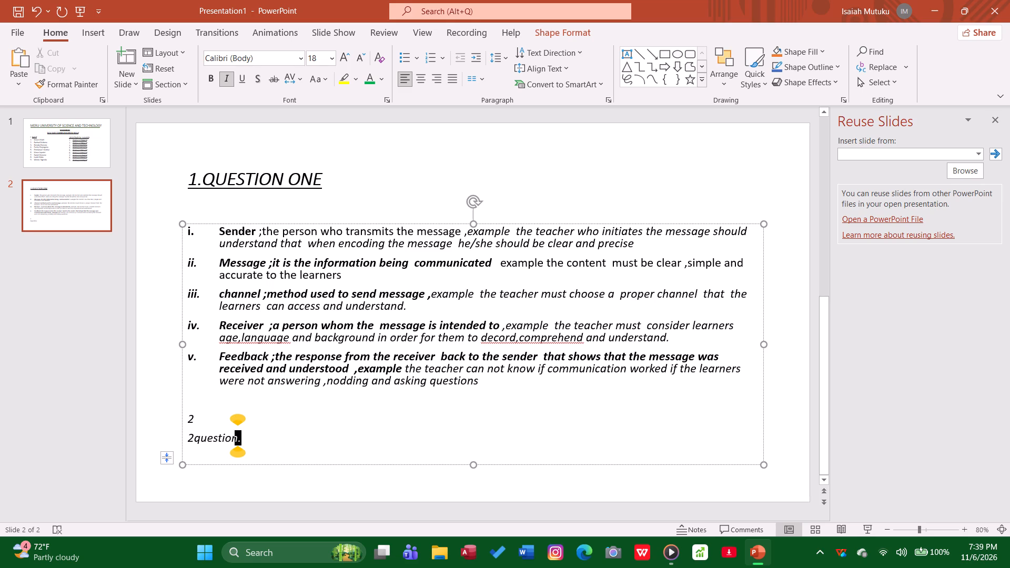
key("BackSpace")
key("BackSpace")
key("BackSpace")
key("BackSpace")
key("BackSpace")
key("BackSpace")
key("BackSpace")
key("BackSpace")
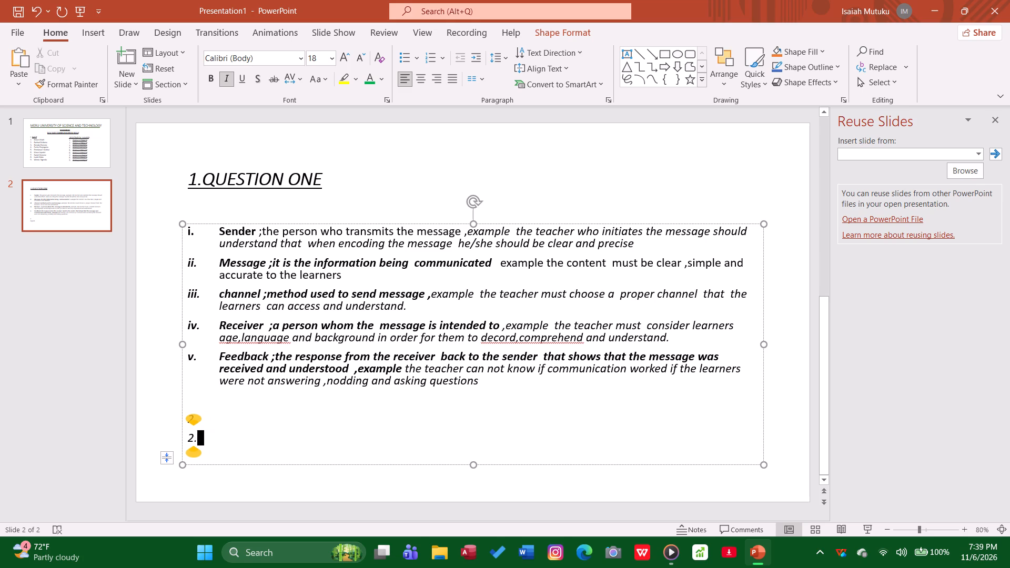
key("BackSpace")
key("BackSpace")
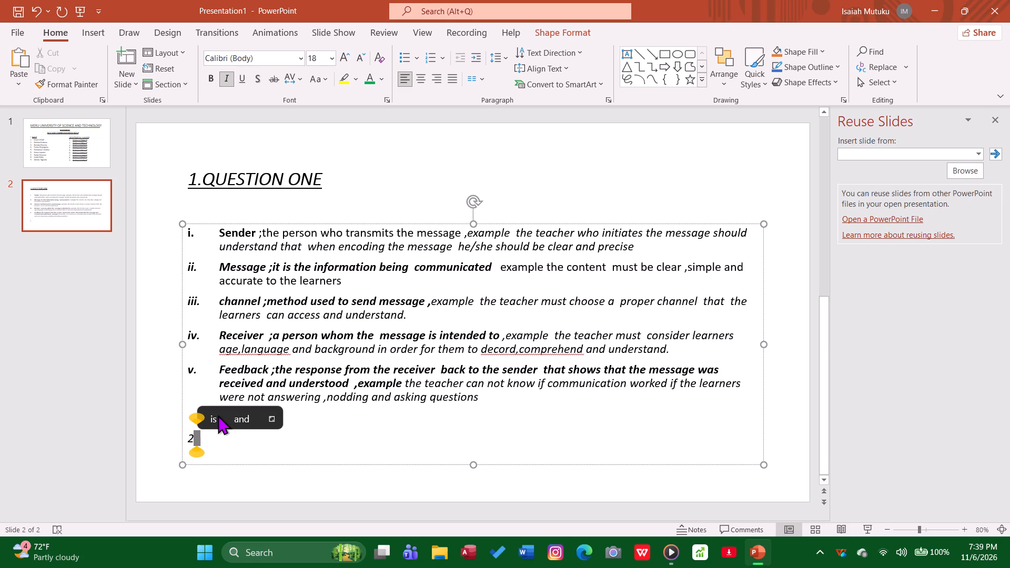
Enter the heading Question two after the number 2, using font size 32.
key("space")
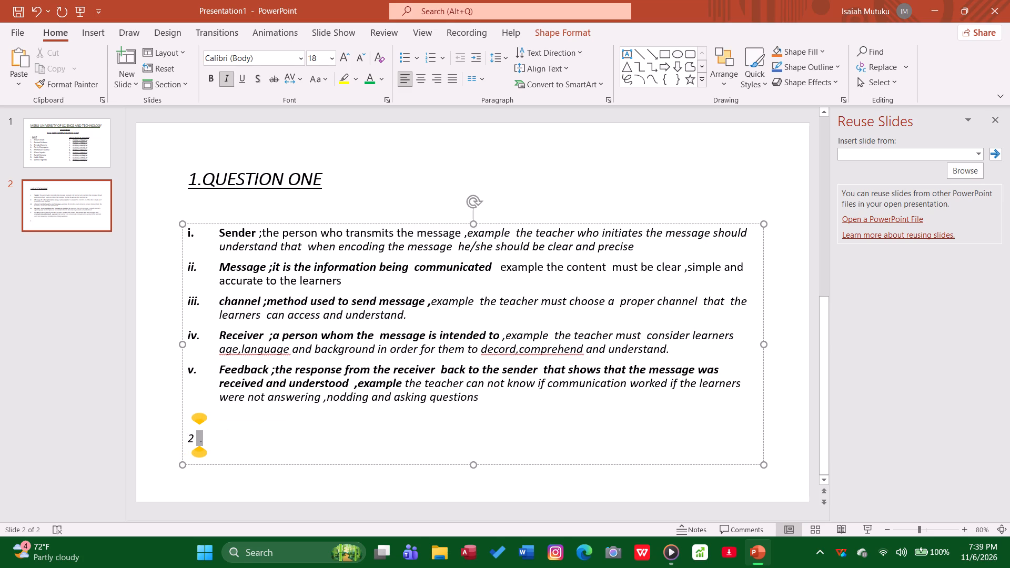
key("q")
key("BackSpace")
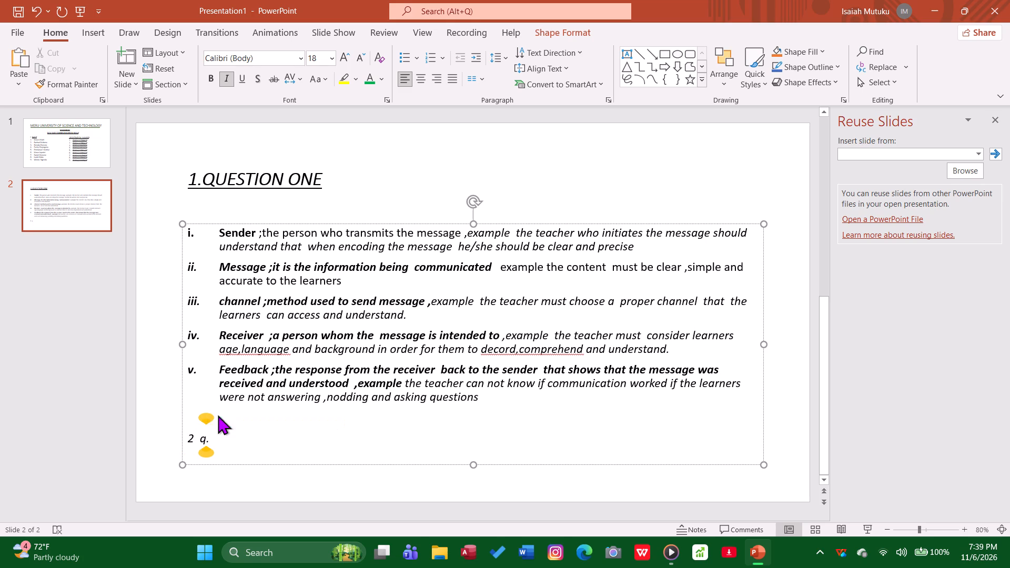
left_click(333, 59)
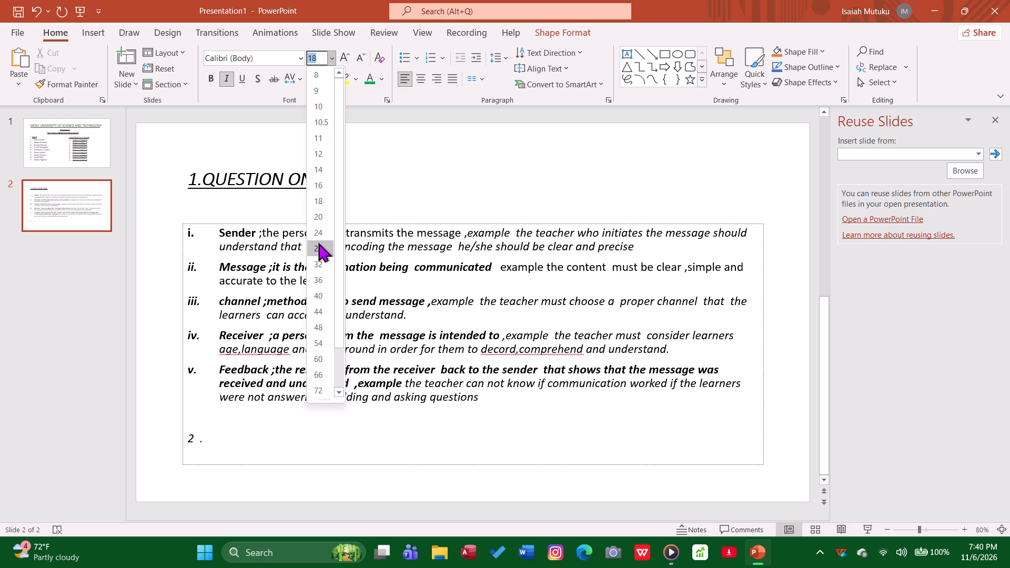
left_click(318, 261)
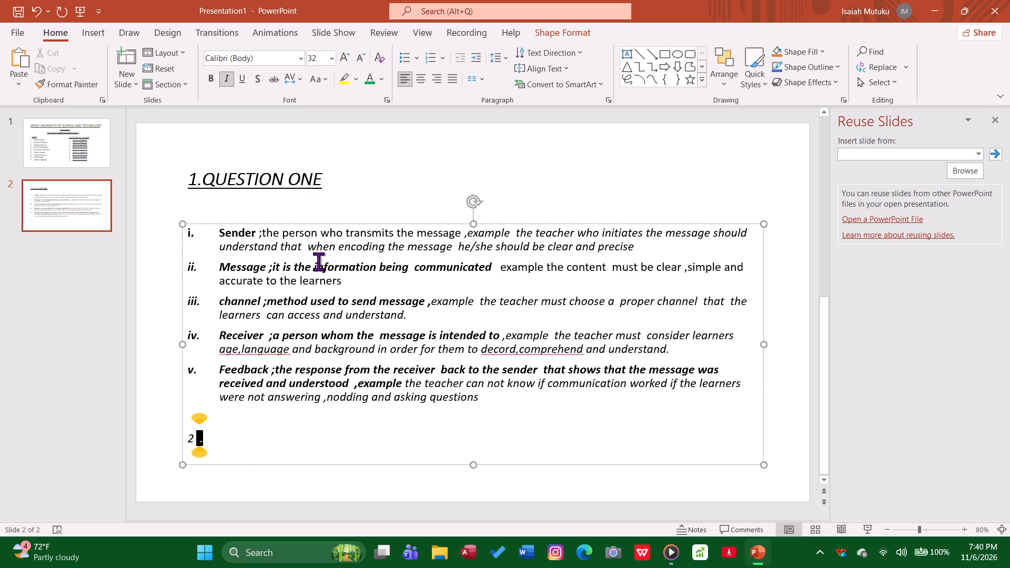
key("q")
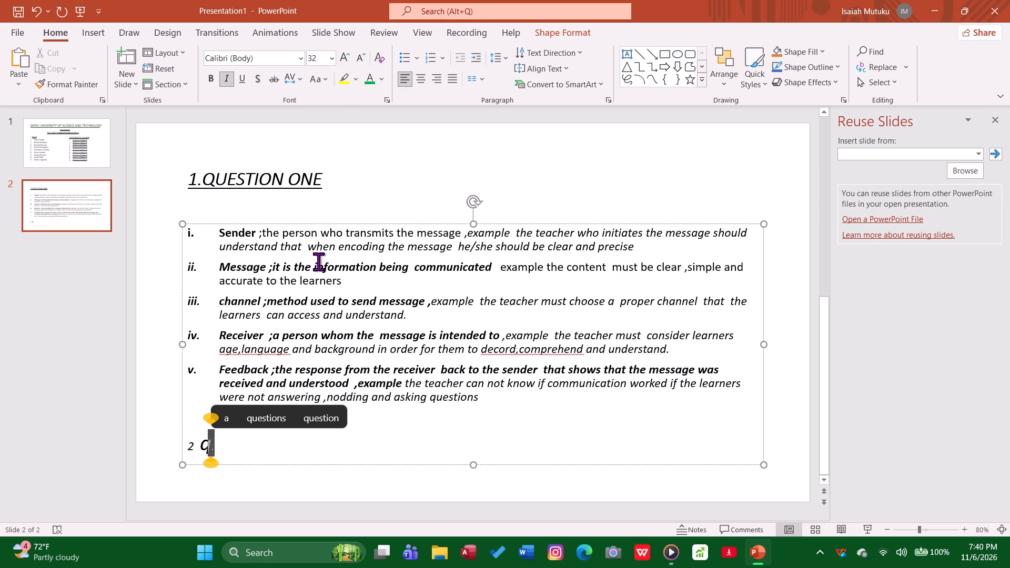
type("ue")
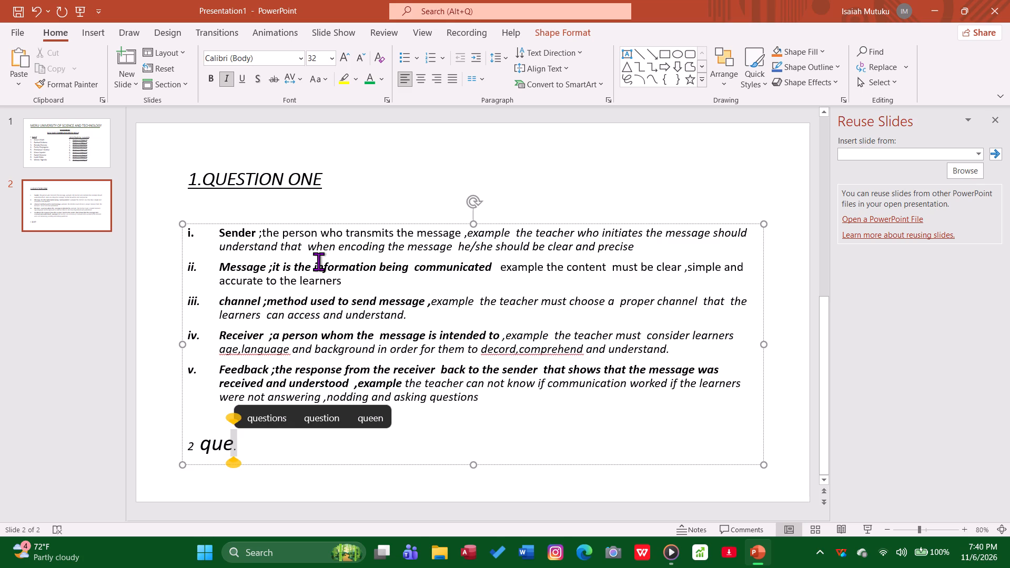
left_click(330, 417)
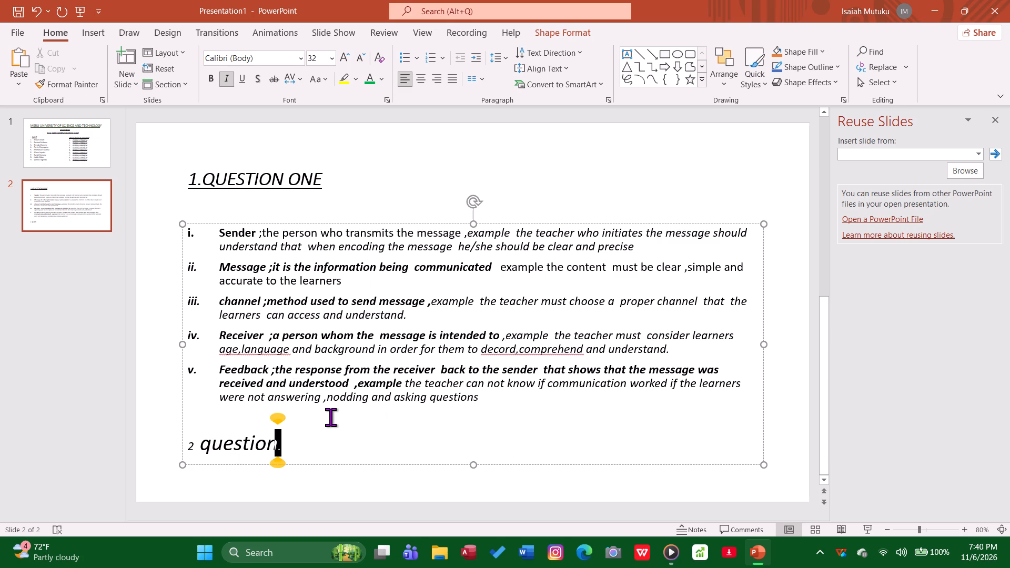
key("space")
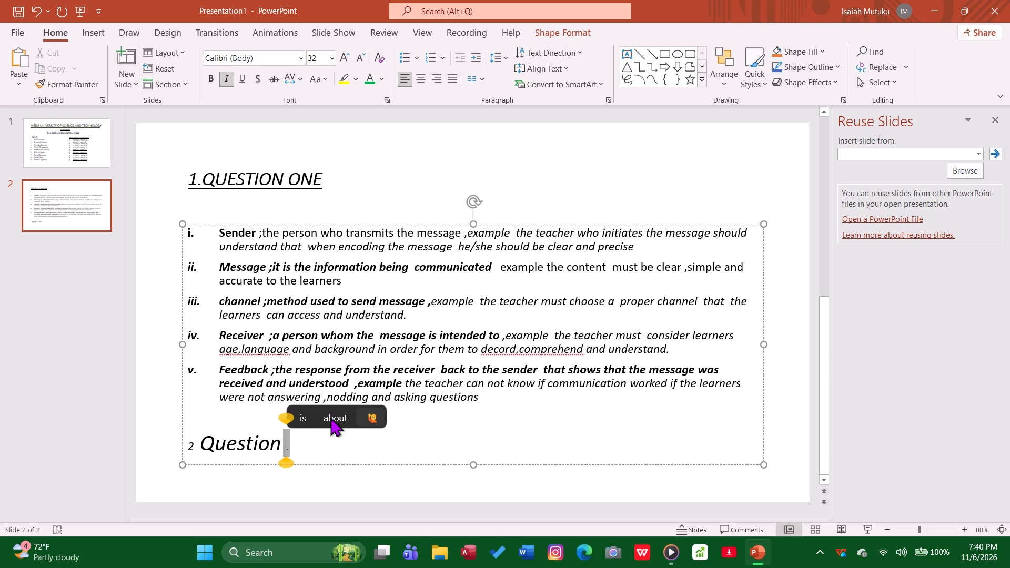
type("twi")
key("BackSpace")
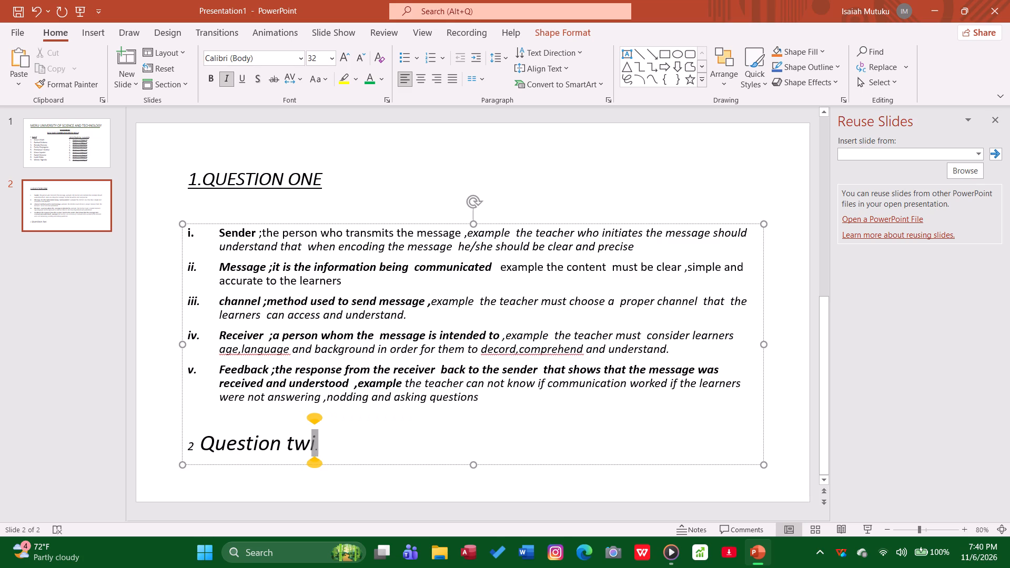
key("o")
Set the font size of the Question two heading text to 18.
left_click(328, 453)
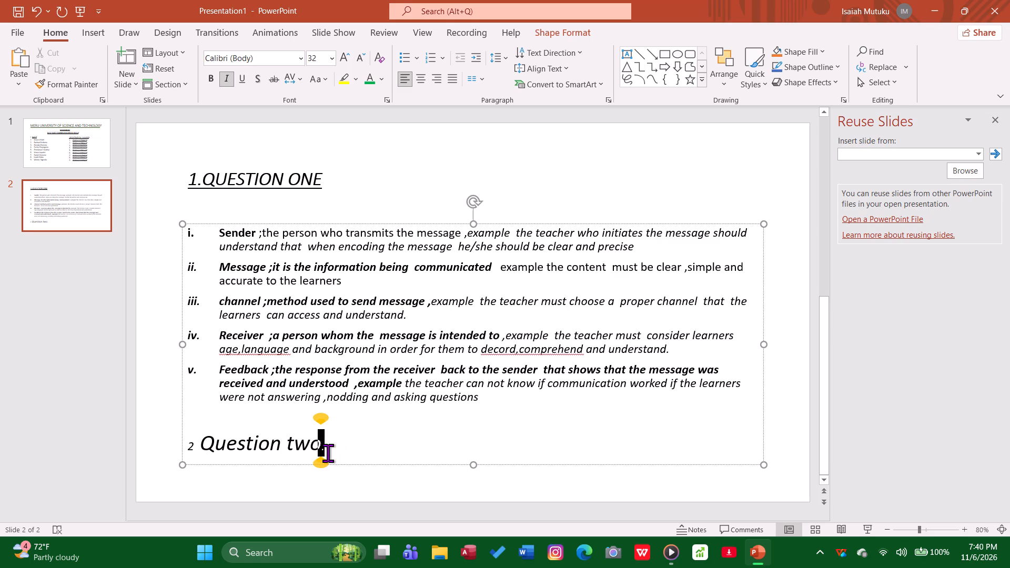
left_click_drag(312, 447, 193, 481)
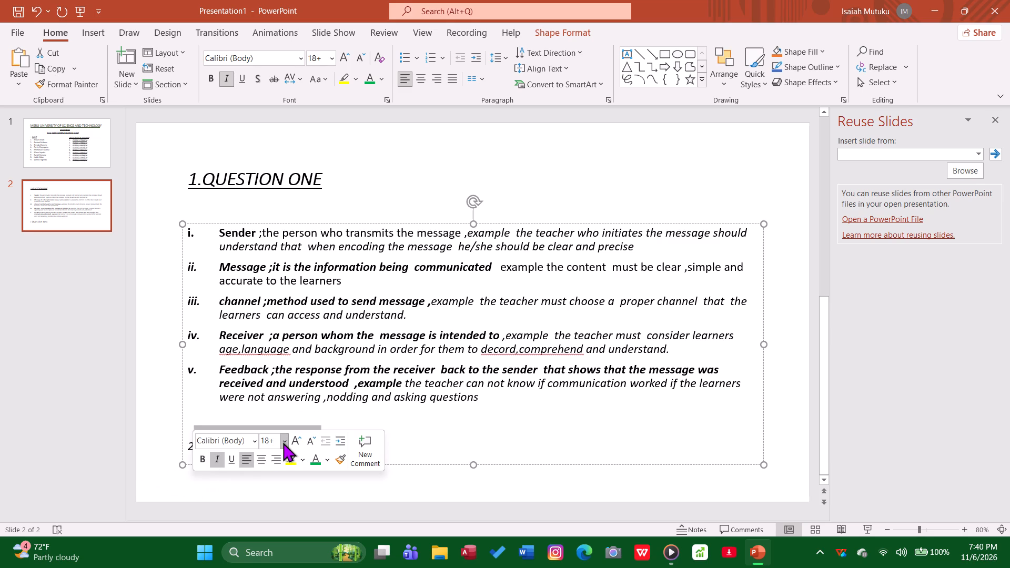
left_click(283, 442)
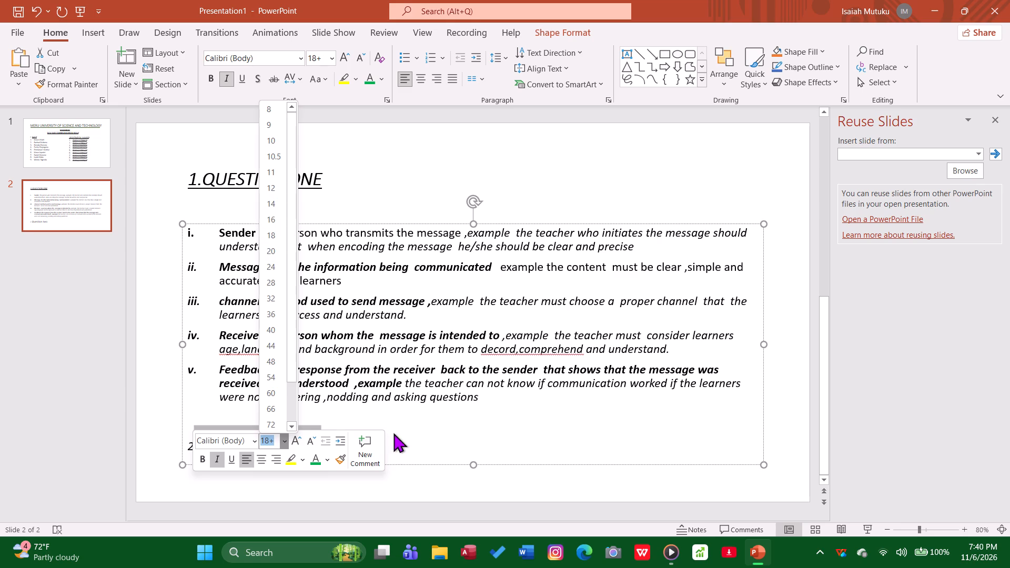
left_click(415, 441)
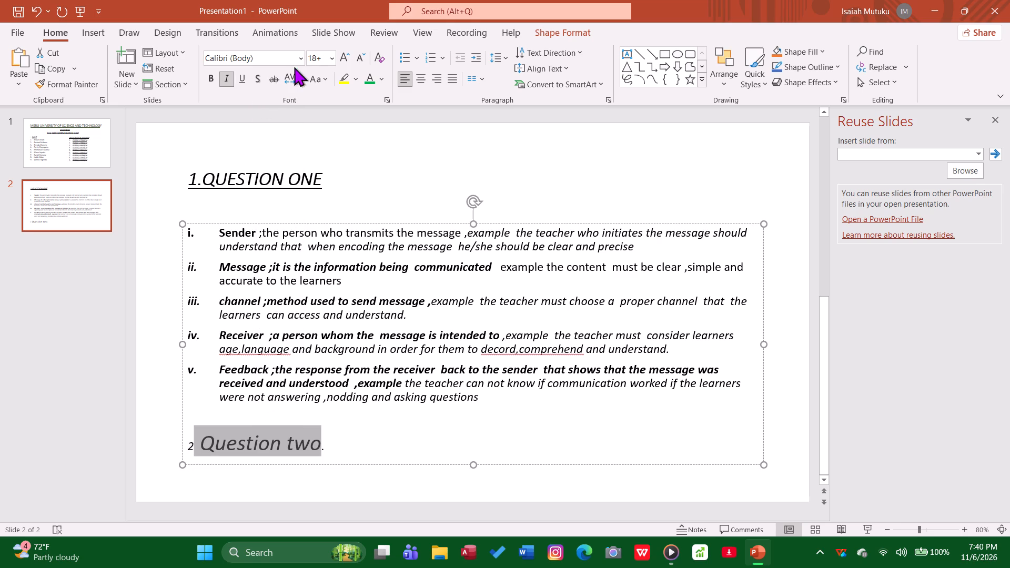
left_click(326, 63)
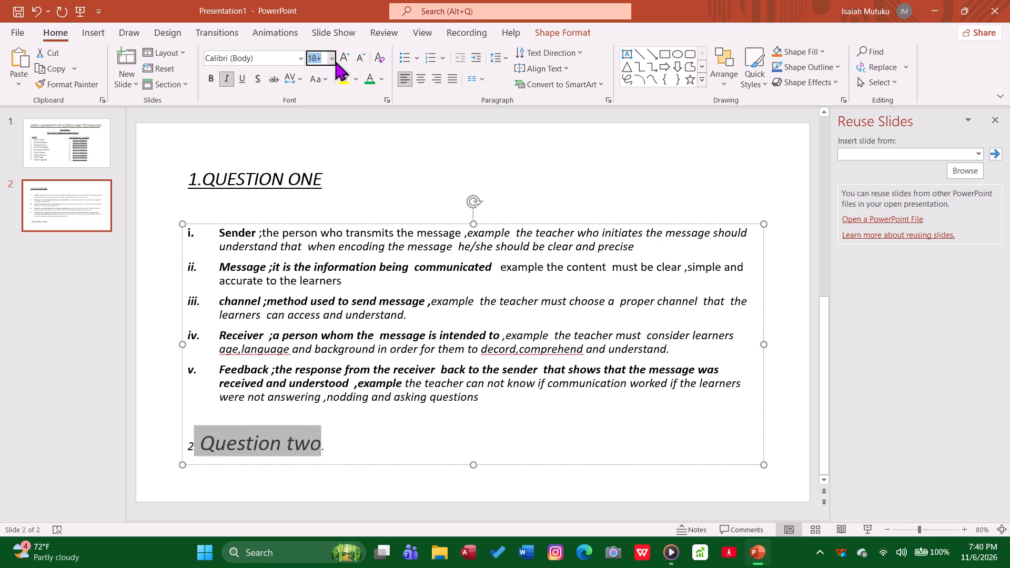
left_click(335, 61)
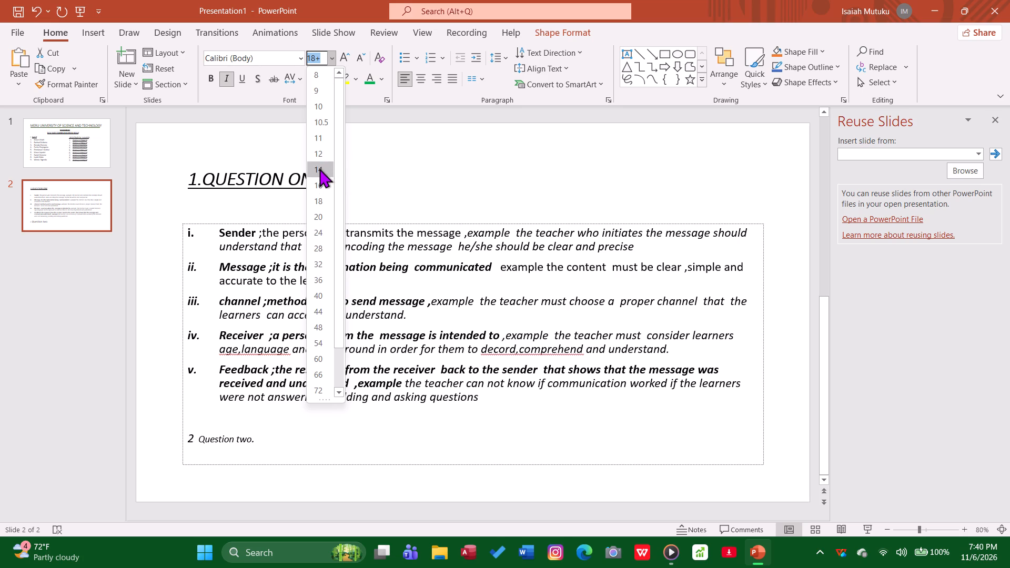
left_click(320, 197)
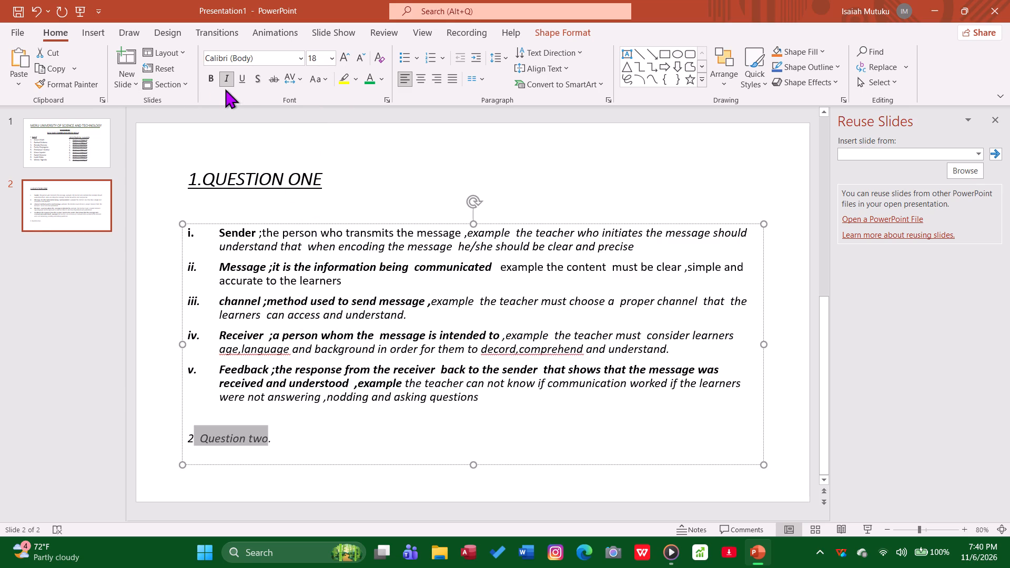
Apply underline, text shadow and bold to the Question two heading text.
left_click(243, 82)
left_click(255, 80)
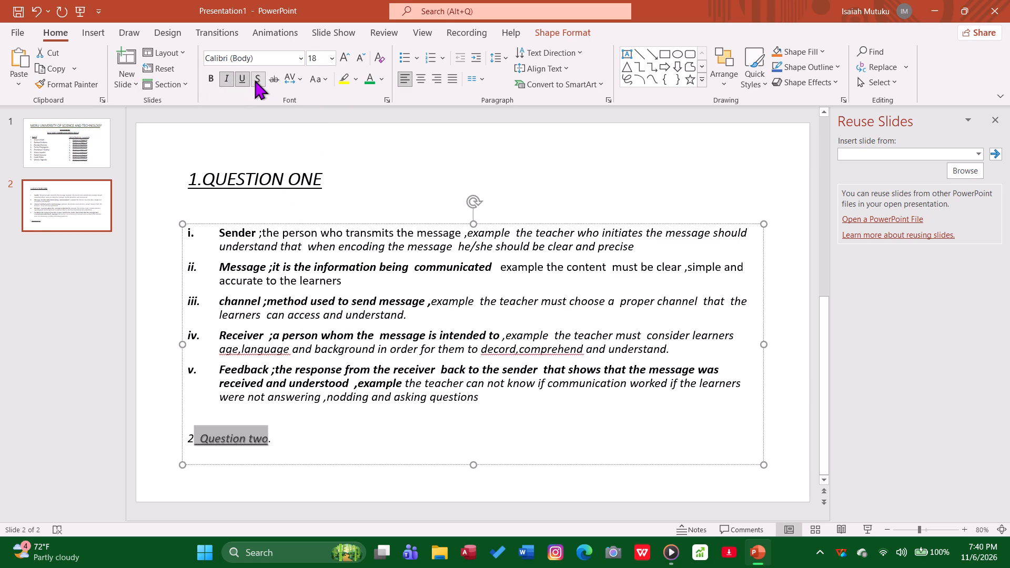
left_click(215, 77)
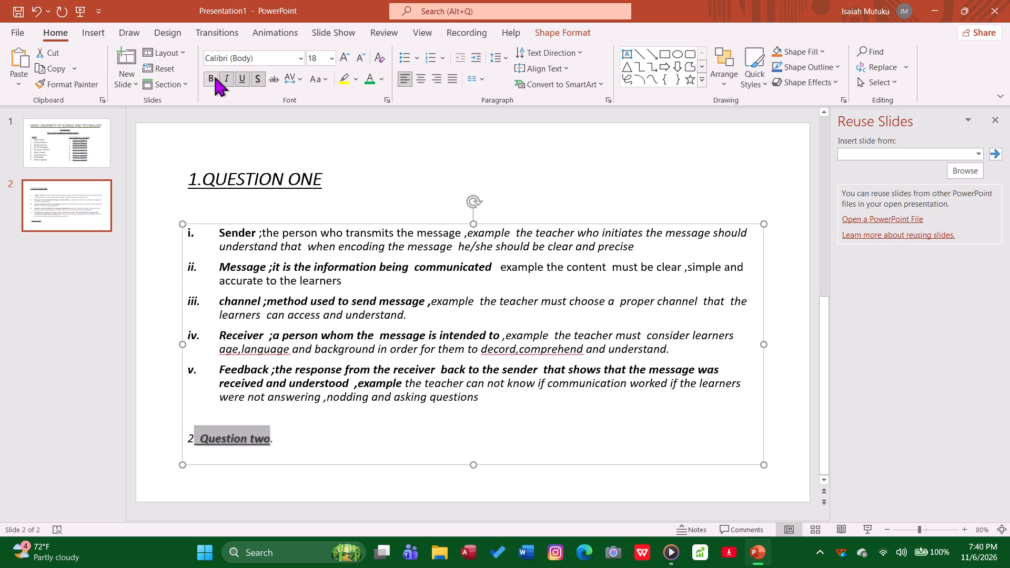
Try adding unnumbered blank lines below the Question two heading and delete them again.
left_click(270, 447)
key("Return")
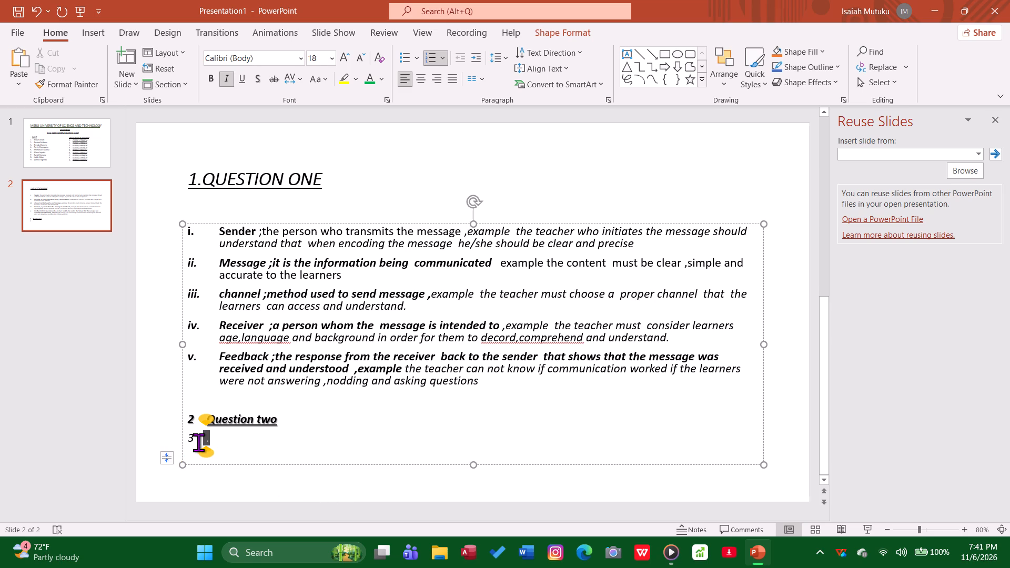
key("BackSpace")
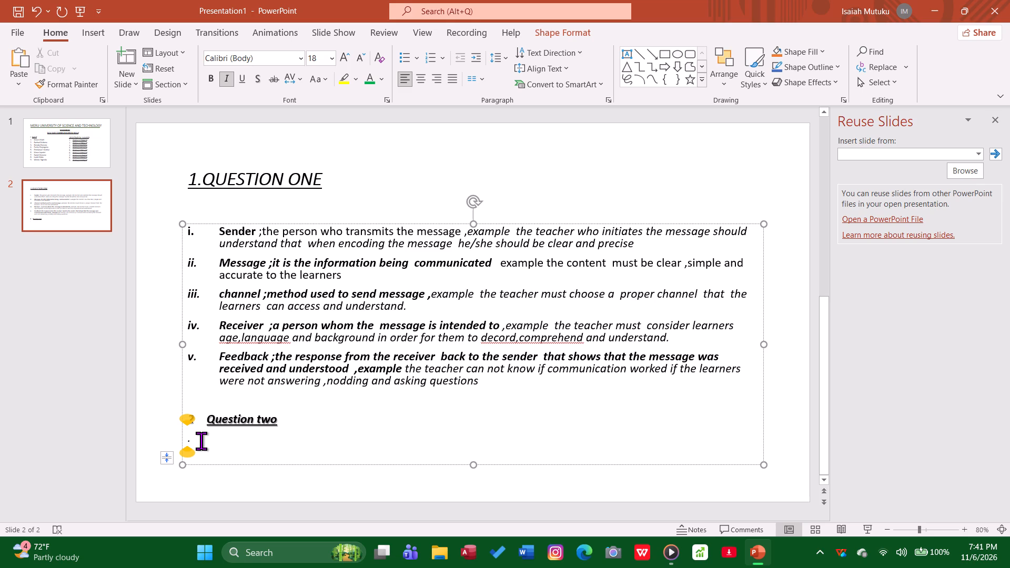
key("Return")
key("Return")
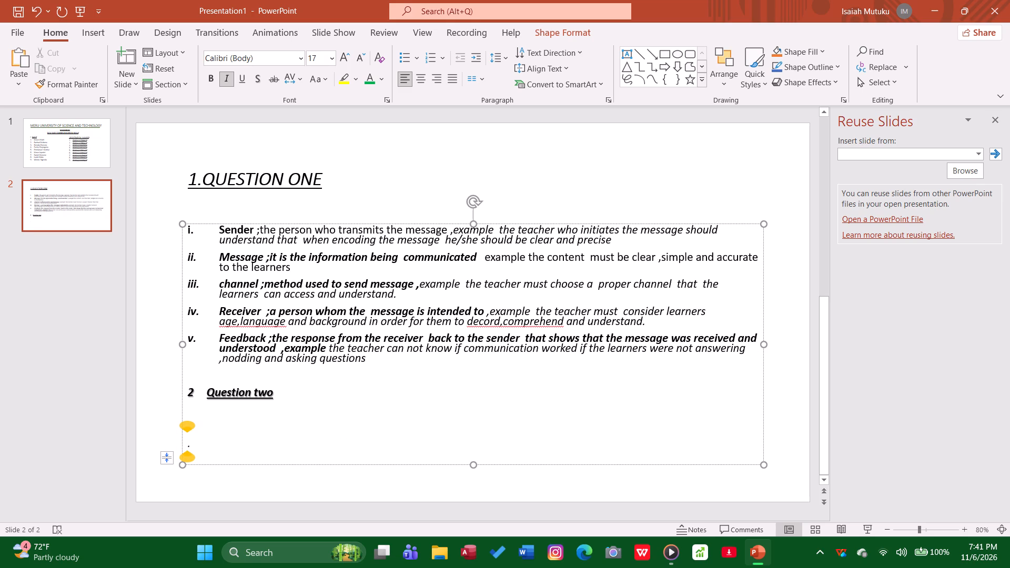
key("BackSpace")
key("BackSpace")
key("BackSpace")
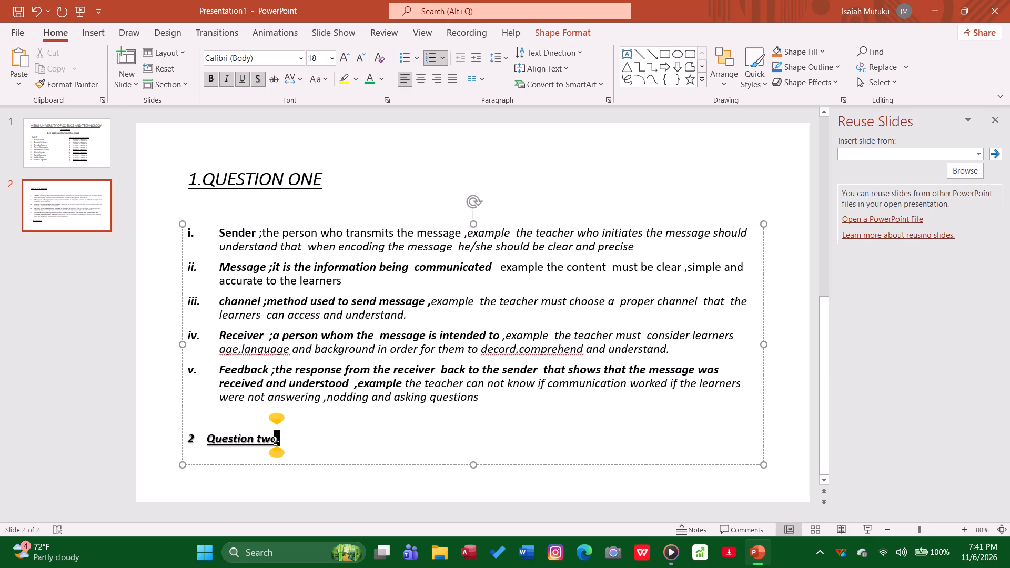
Start a new line below the Question two heading and remove its automatic numbering.
key("Return")
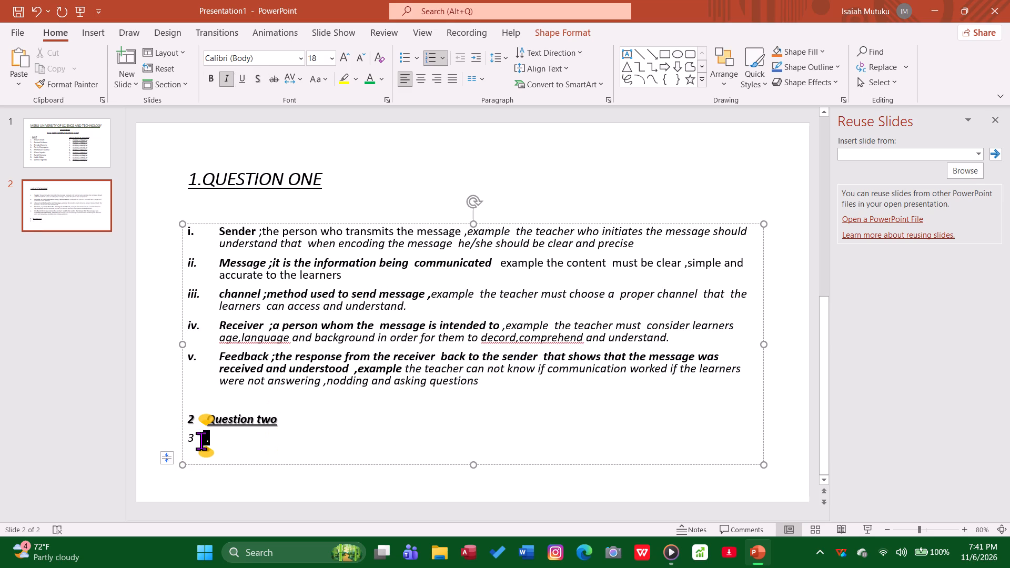
key("BackSpace")
left_click(201, 441)
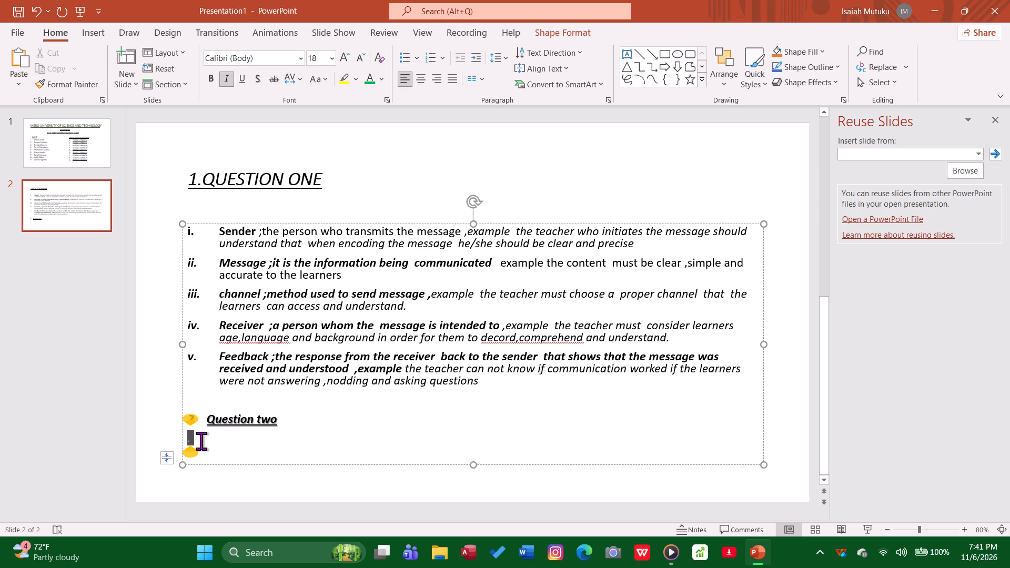
Apply lowercase Roman numeral numbering (i., ii., iii.) to the blank line below the Question two heading.
key("BackSpace")
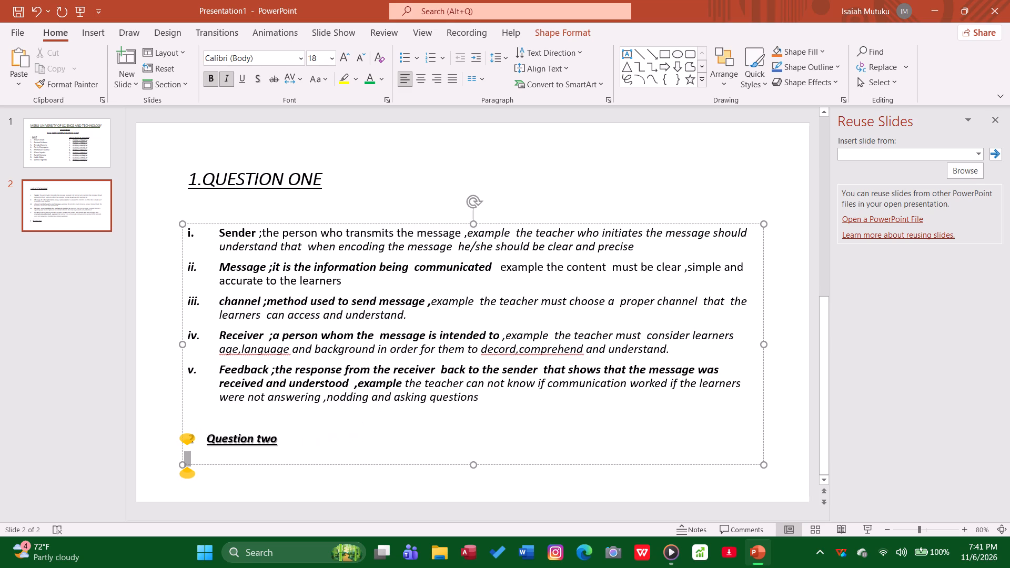
right_click(193, 461)
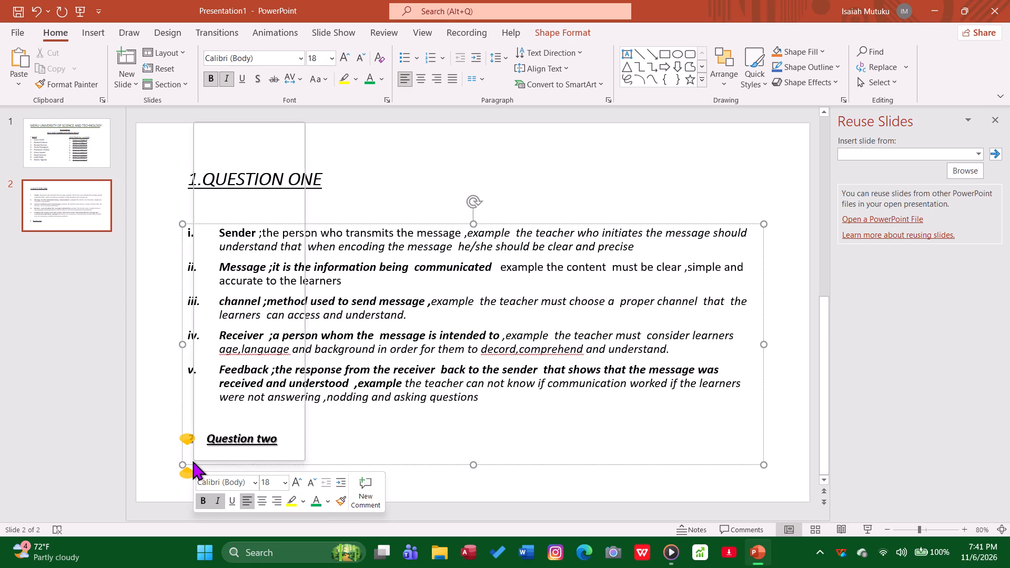
left_click(193, 461)
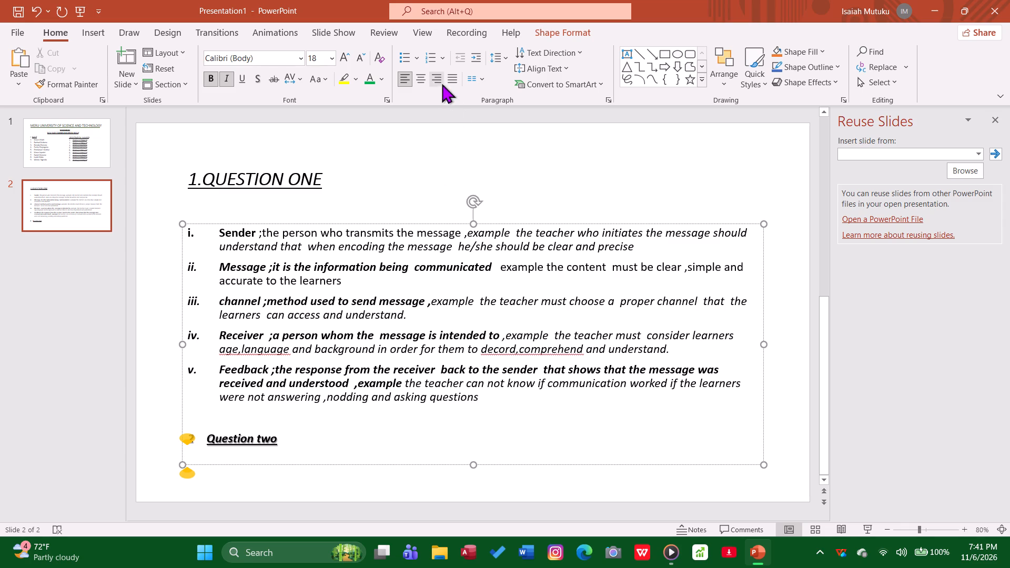
left_click(440, 58)
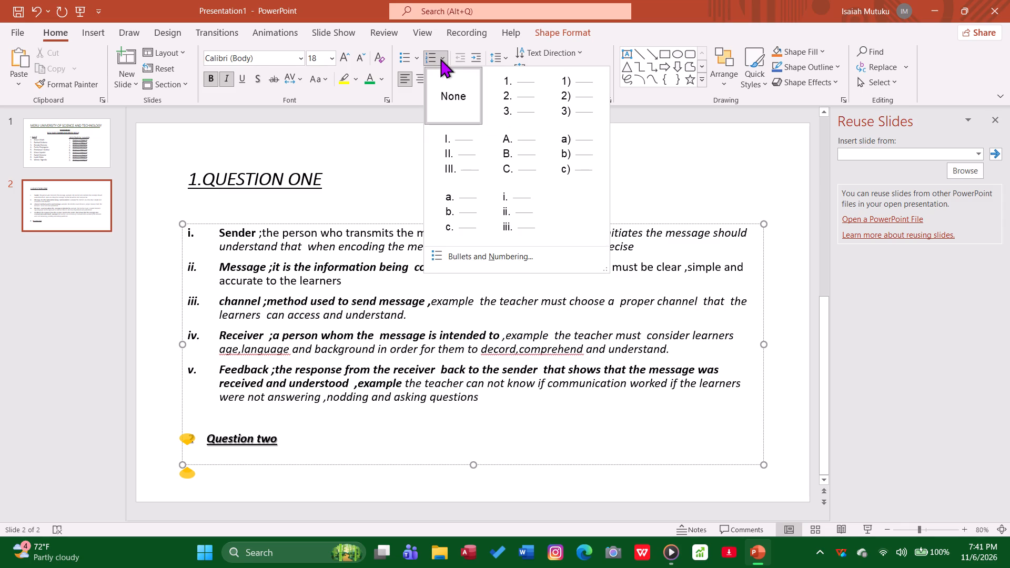
left_click(518, 194)
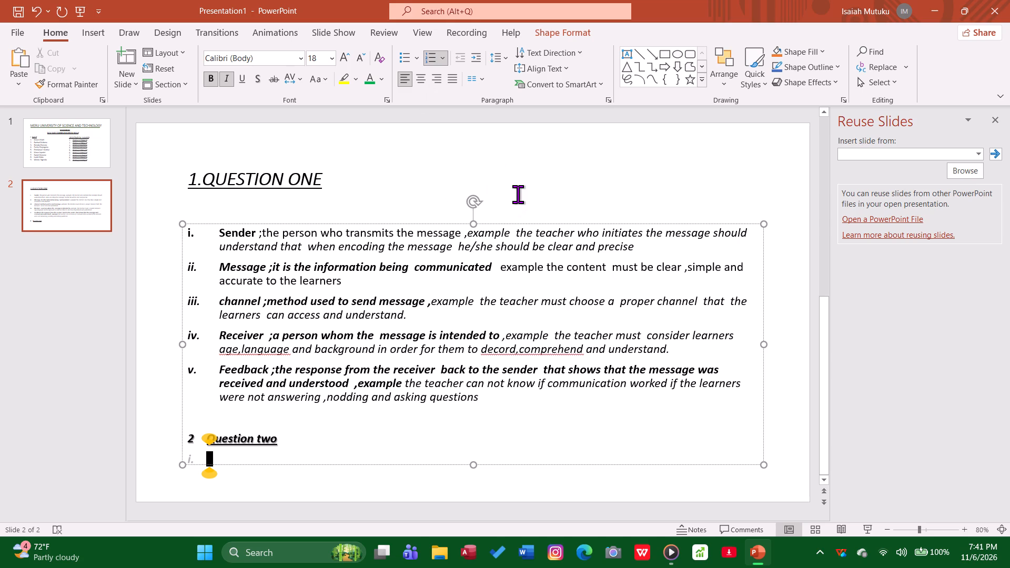
Enter "Poor listening skills ;" in bold italic as point i under the Question two heading.
type("pooe")
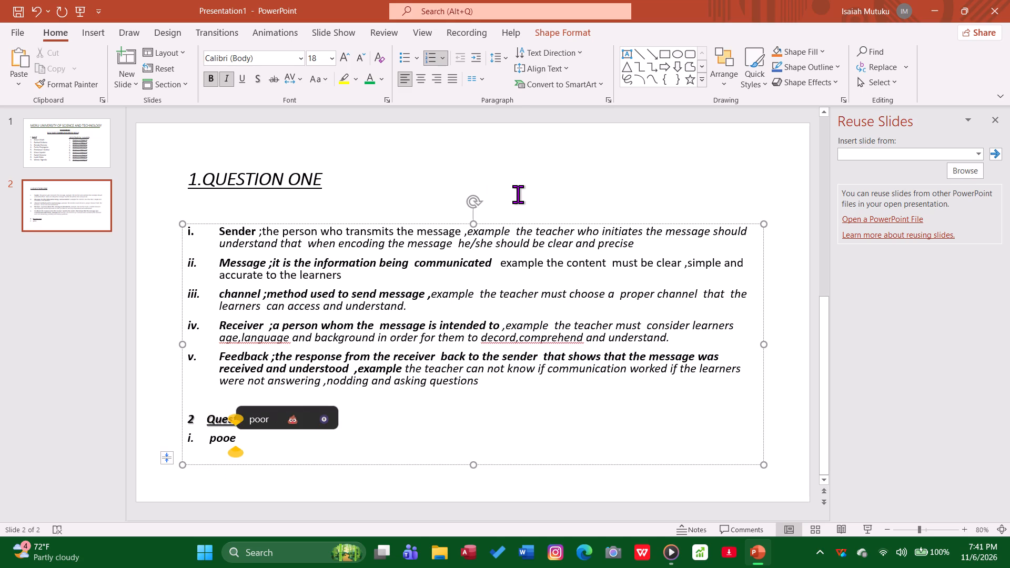
key("BackSpace")
key("r")
key("space")
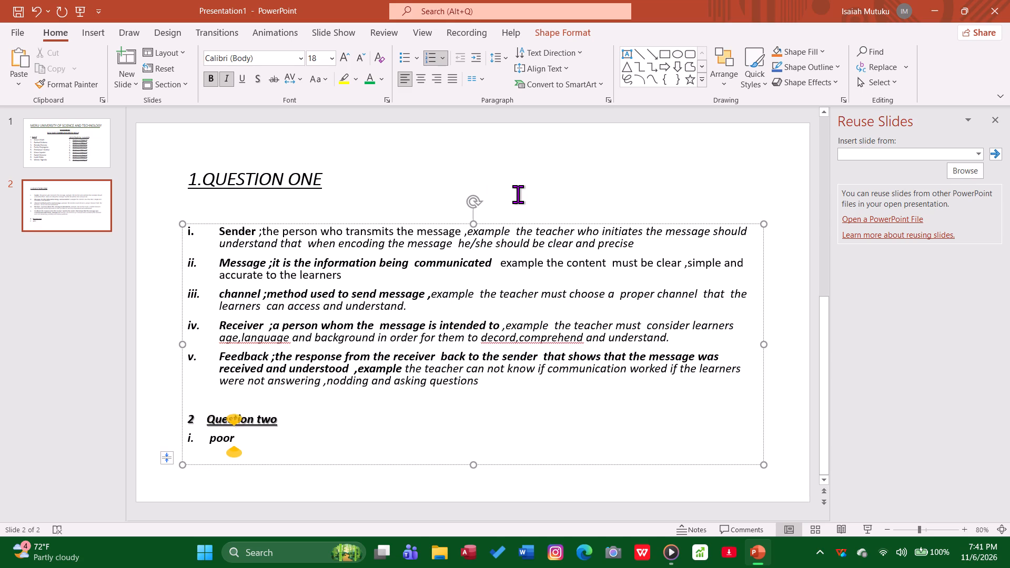
type("li")
type("stem")
key("BackSpace")
type("ning")
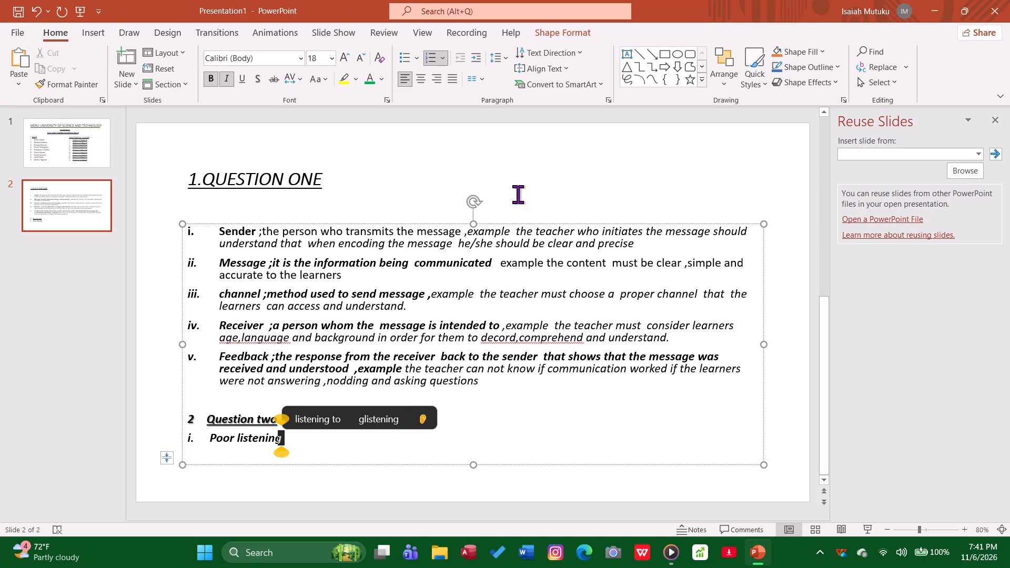
key("space")
type("skills")
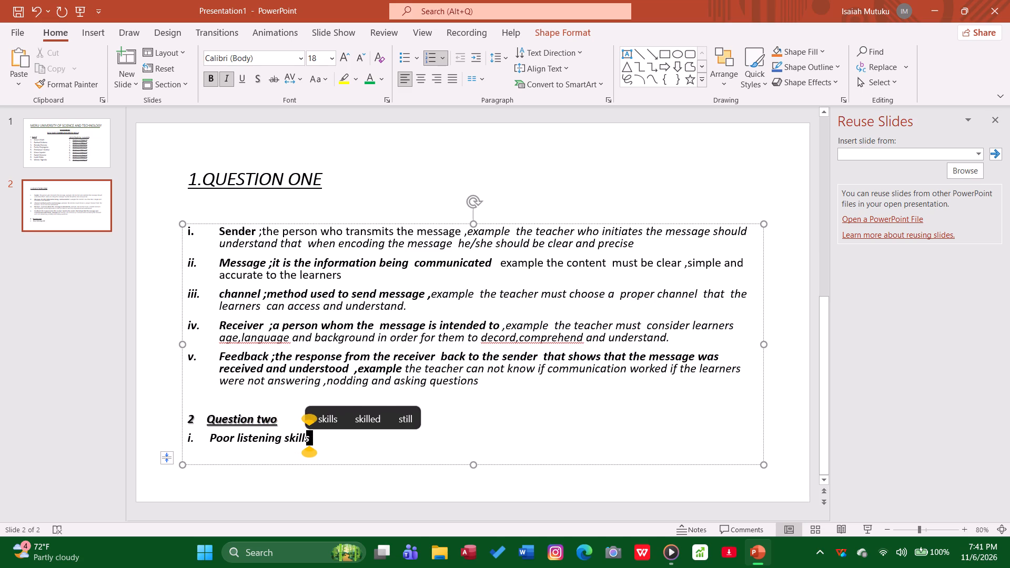
key("space")
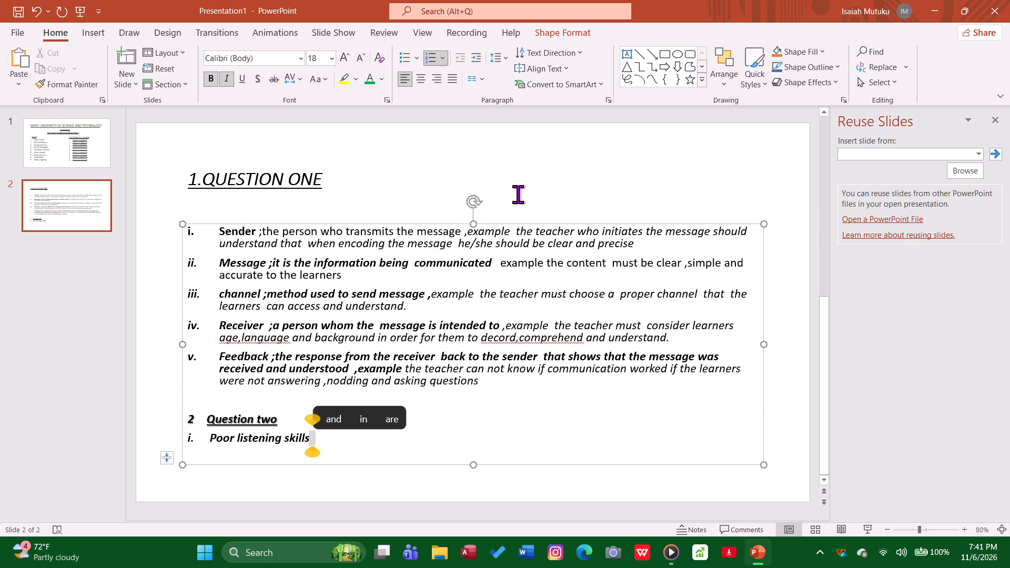
key("semicolon")
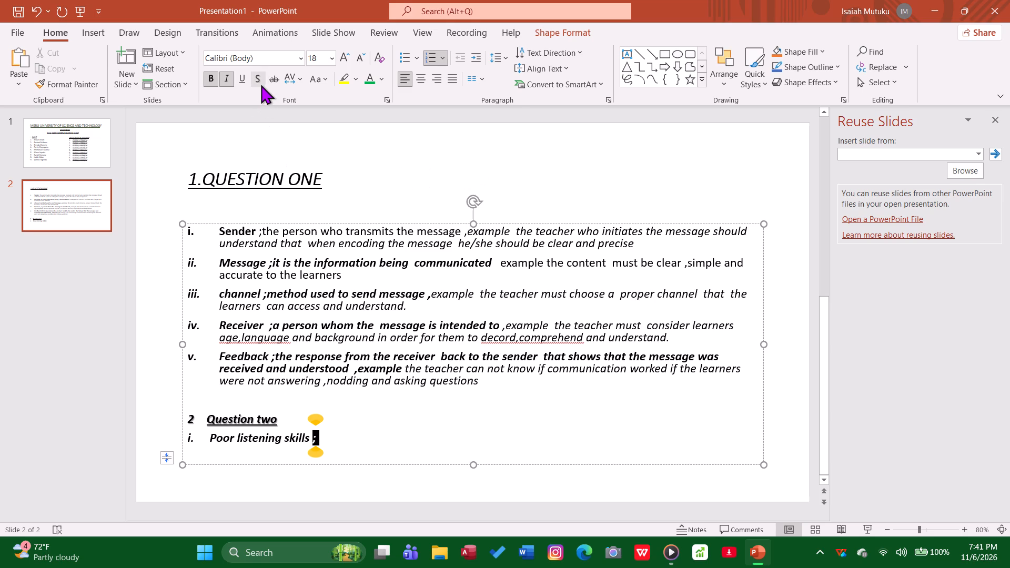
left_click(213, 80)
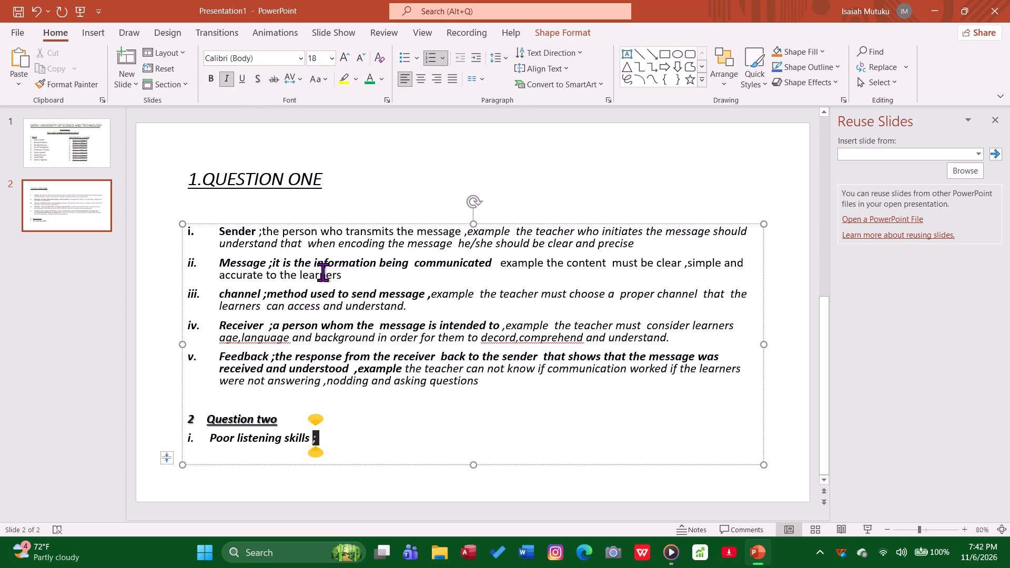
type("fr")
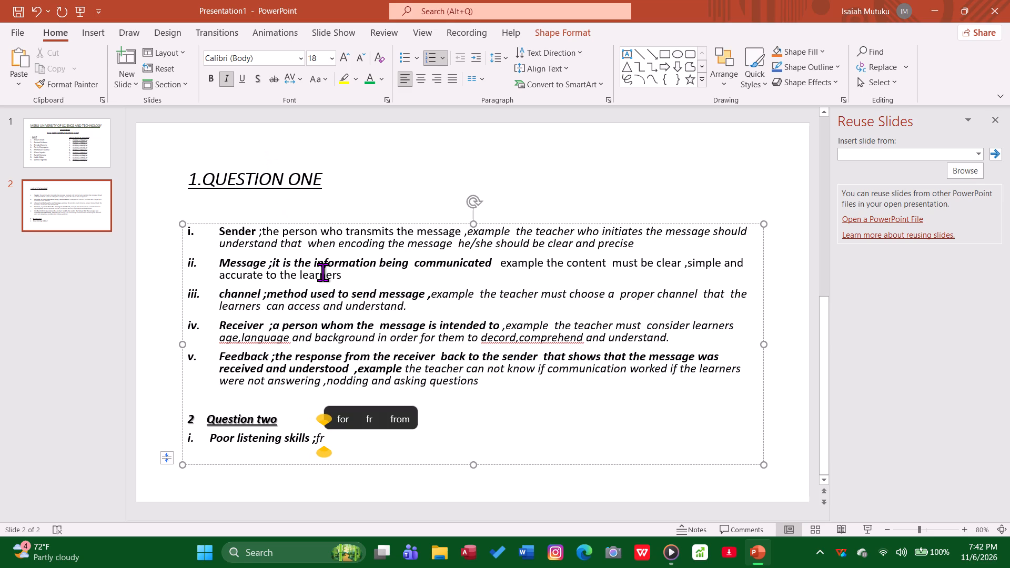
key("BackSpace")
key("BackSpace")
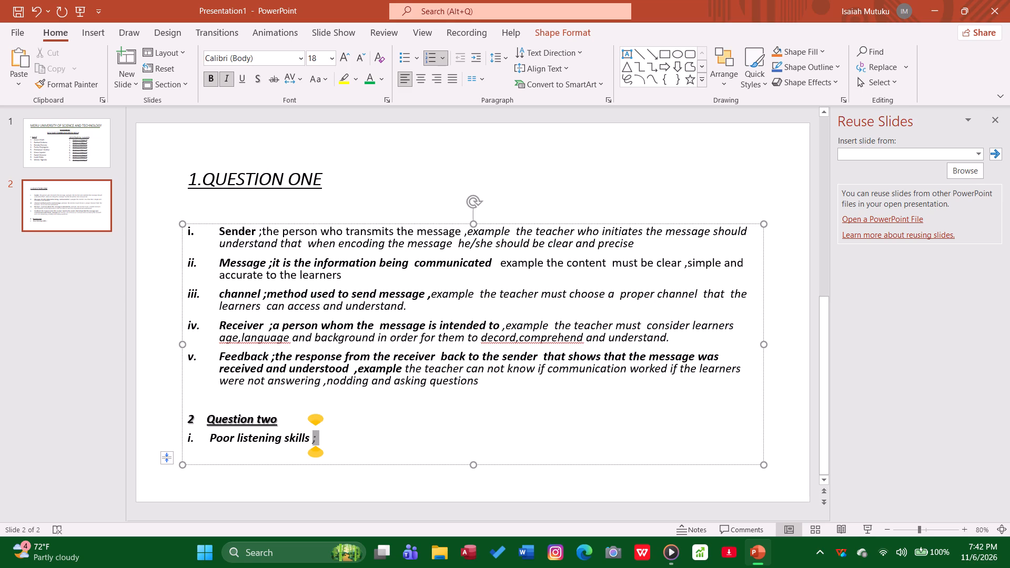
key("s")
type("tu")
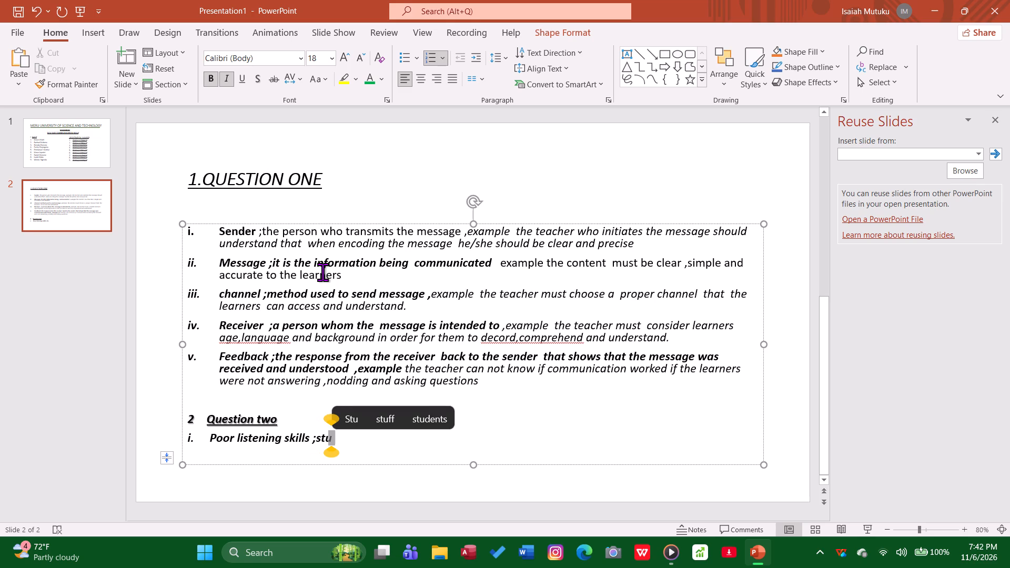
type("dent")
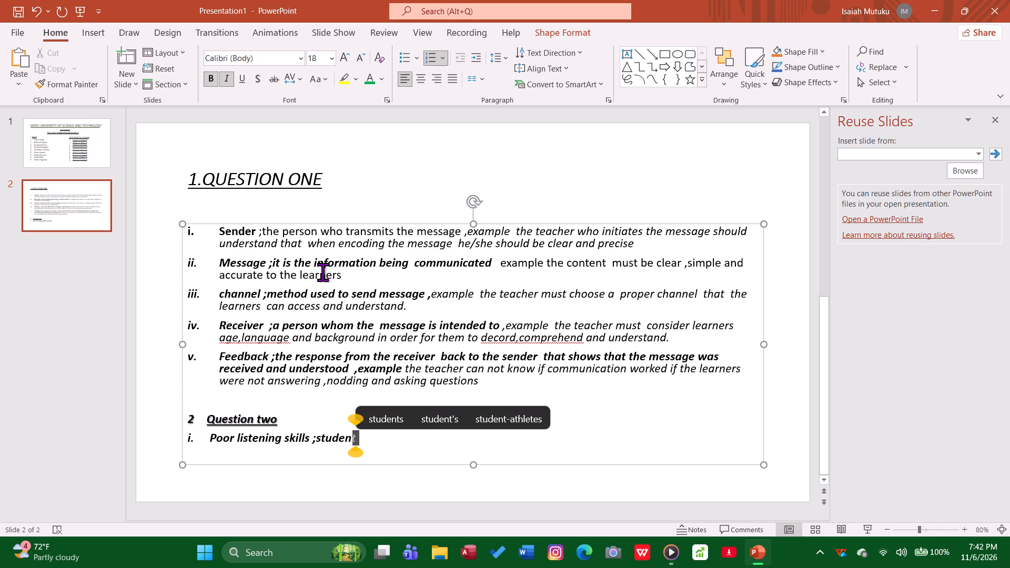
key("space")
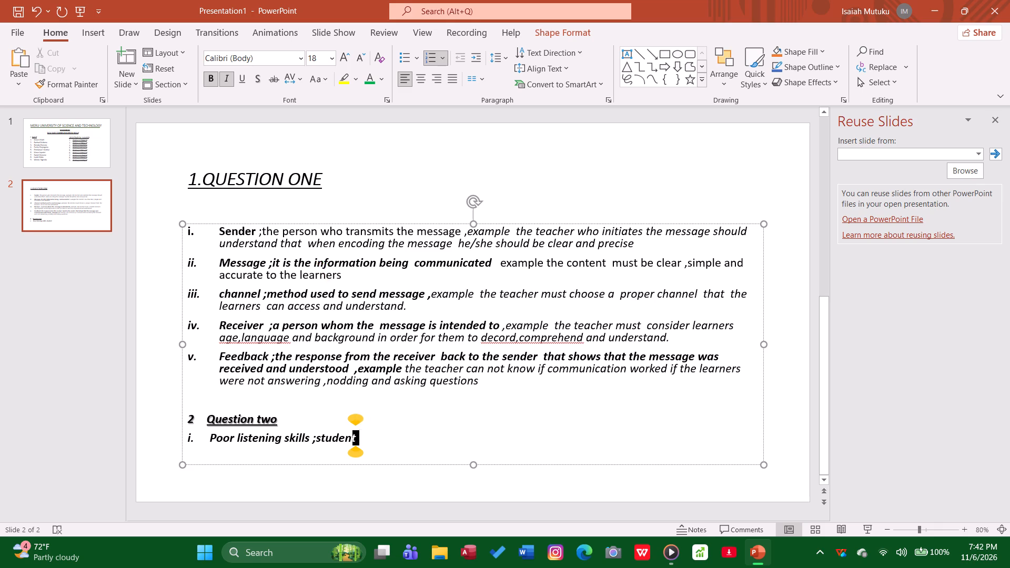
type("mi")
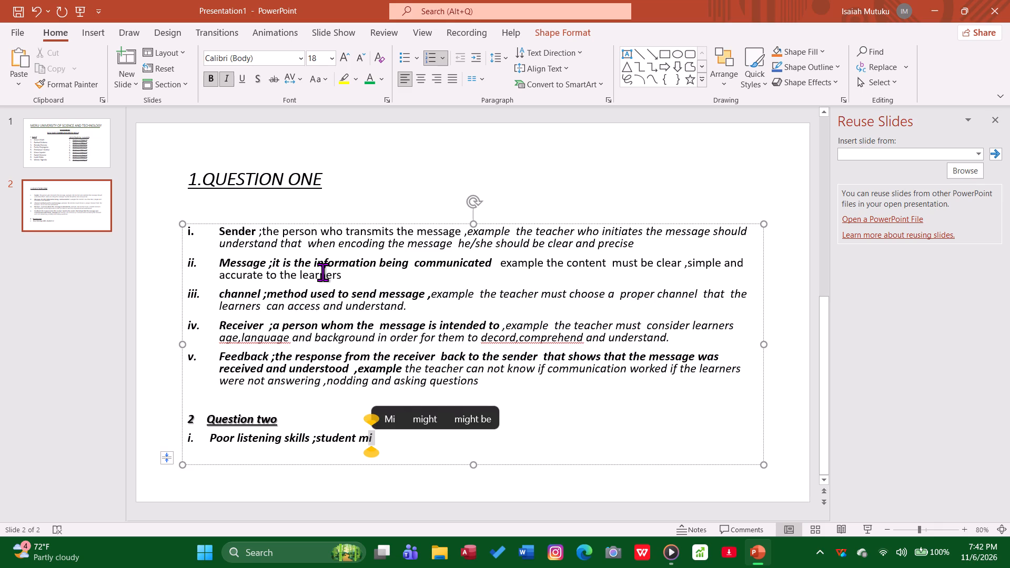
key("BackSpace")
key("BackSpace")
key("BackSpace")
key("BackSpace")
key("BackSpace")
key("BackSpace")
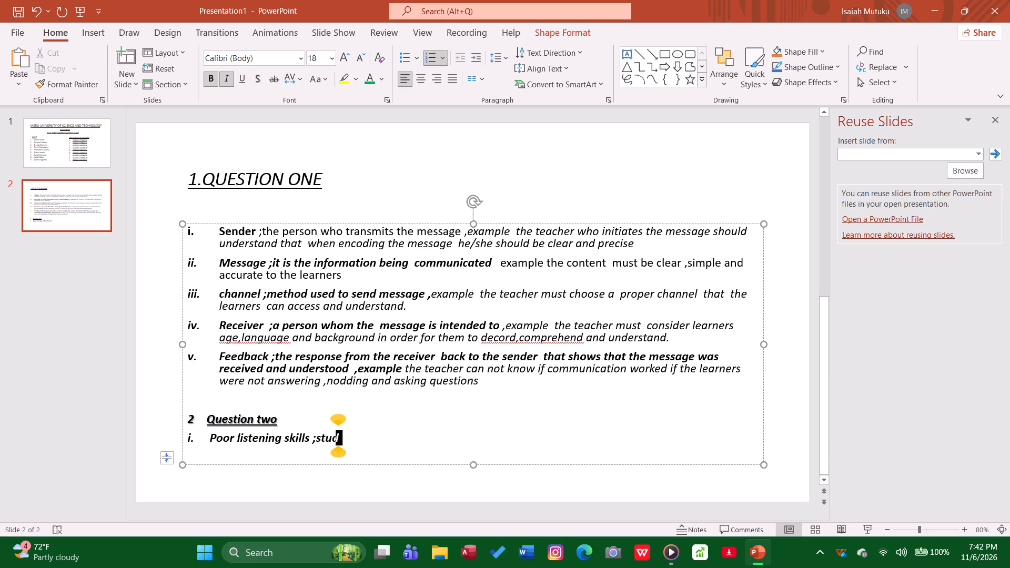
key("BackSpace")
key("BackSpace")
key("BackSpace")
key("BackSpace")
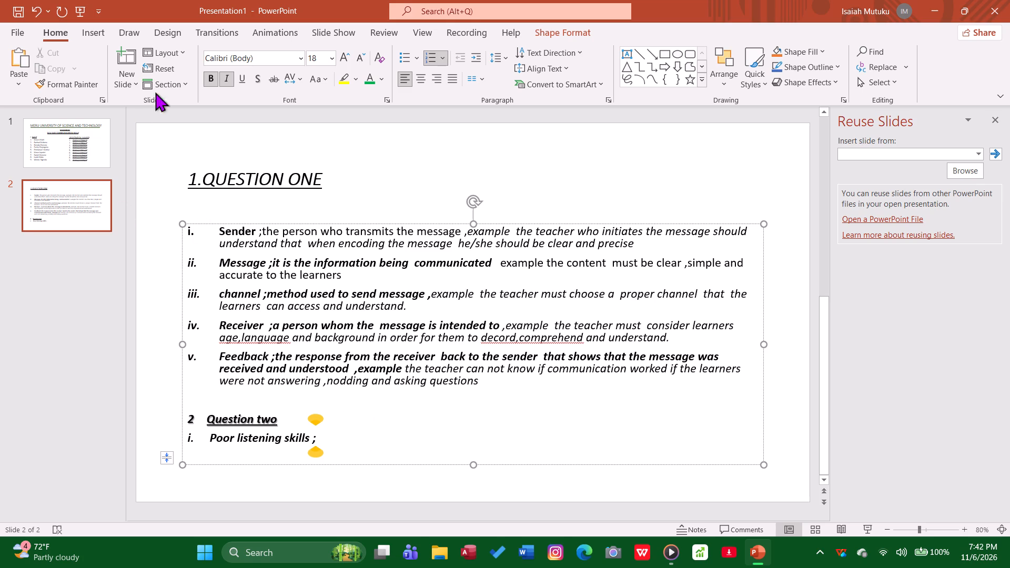
Turn off bold after "Poor listening skills ;" and add the explanation "students miss key information and instruction".
left_click(211, 83)
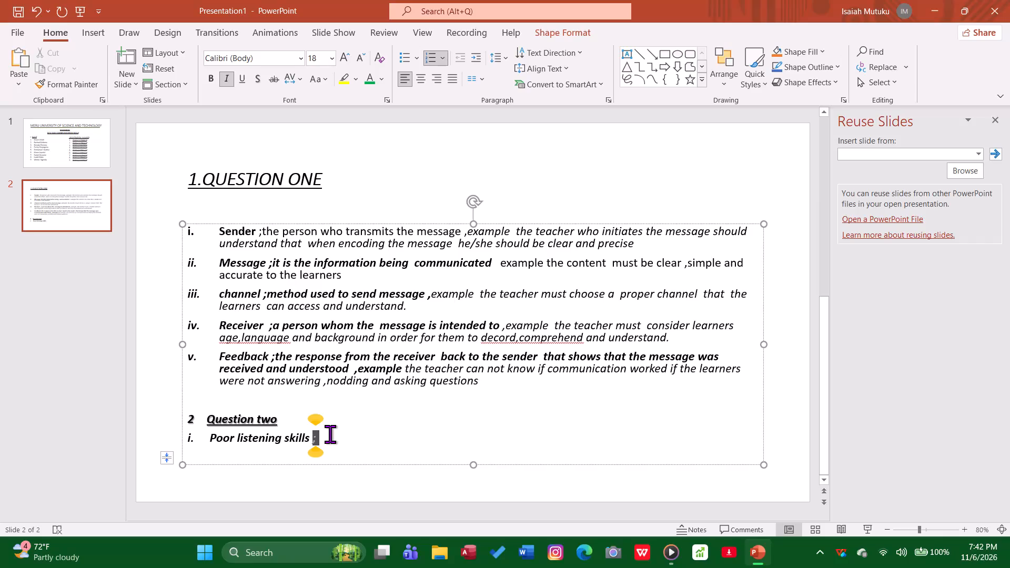
type("st")
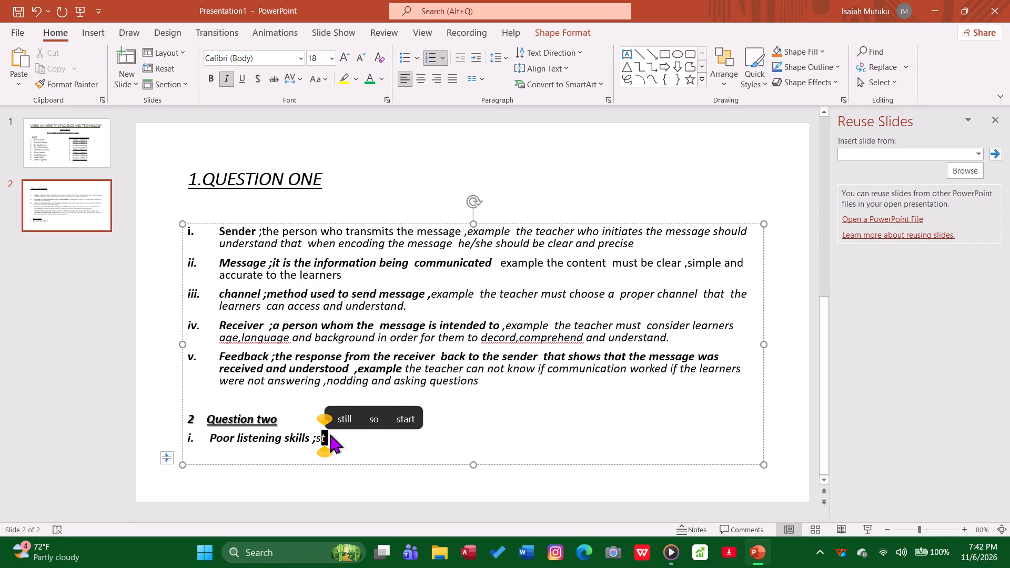
type("udents")
key("space")
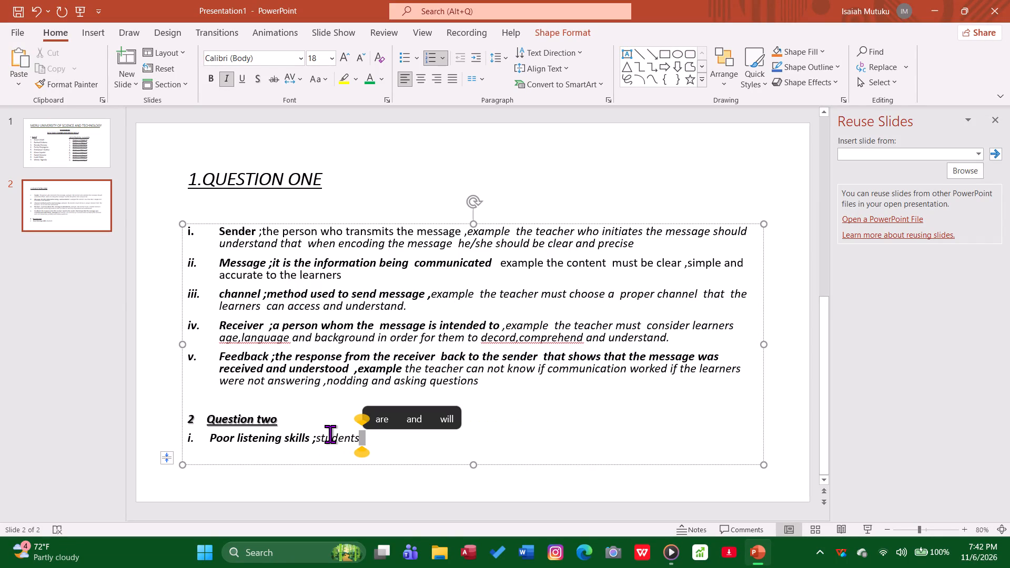
type("miss key")
key("space")
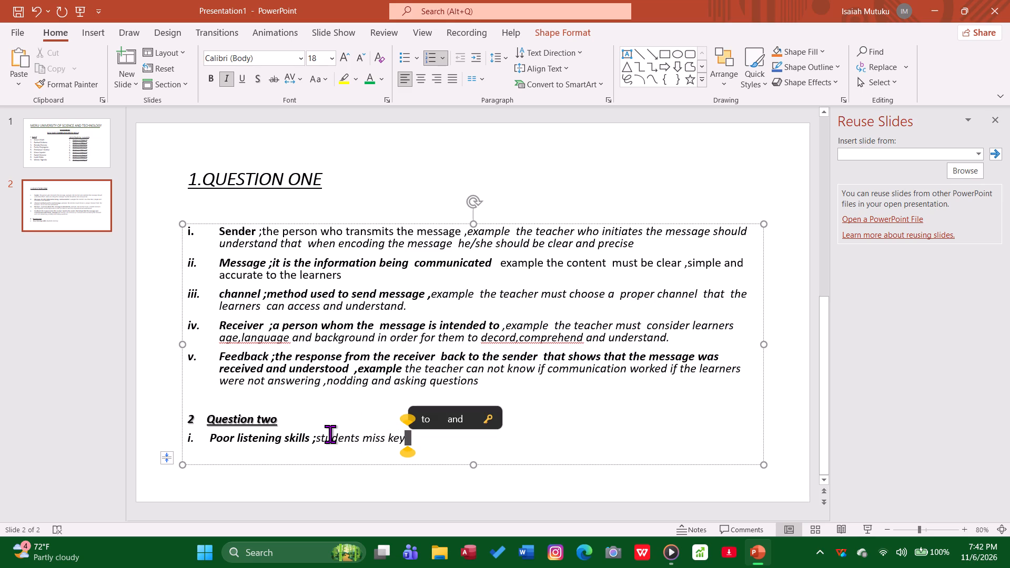
type("information")
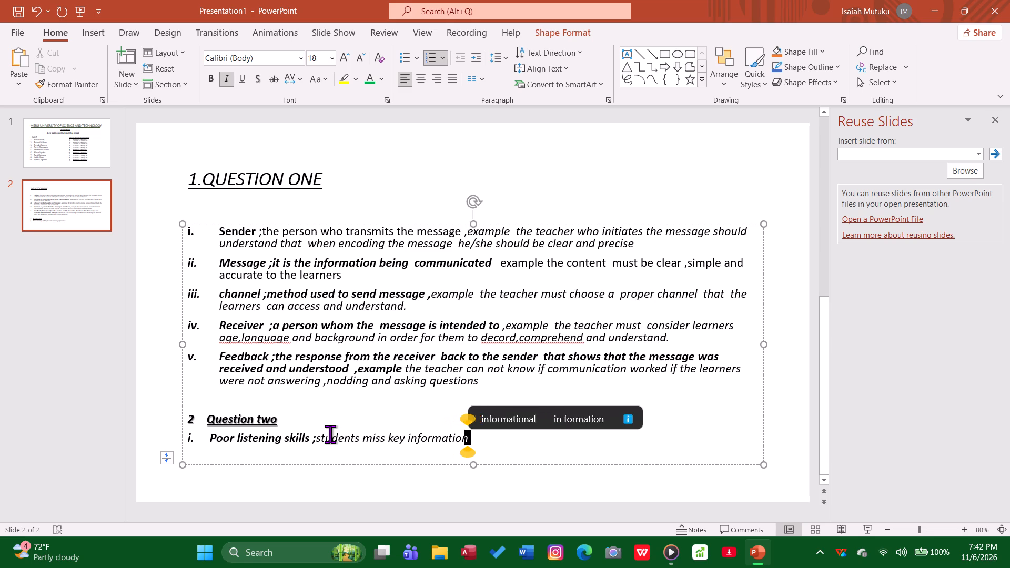
key("space")
type("and")
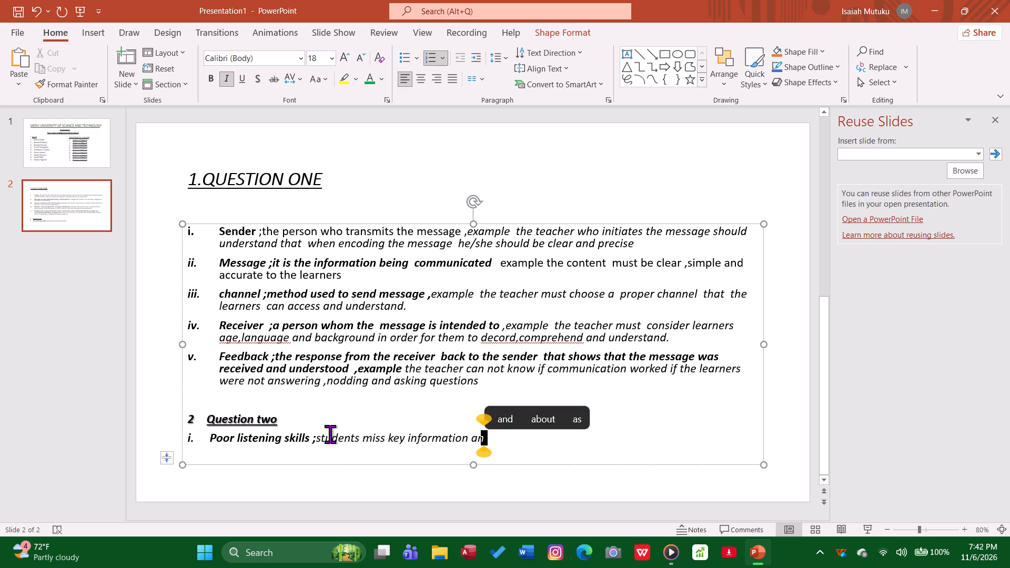
key("space")
type("ins")
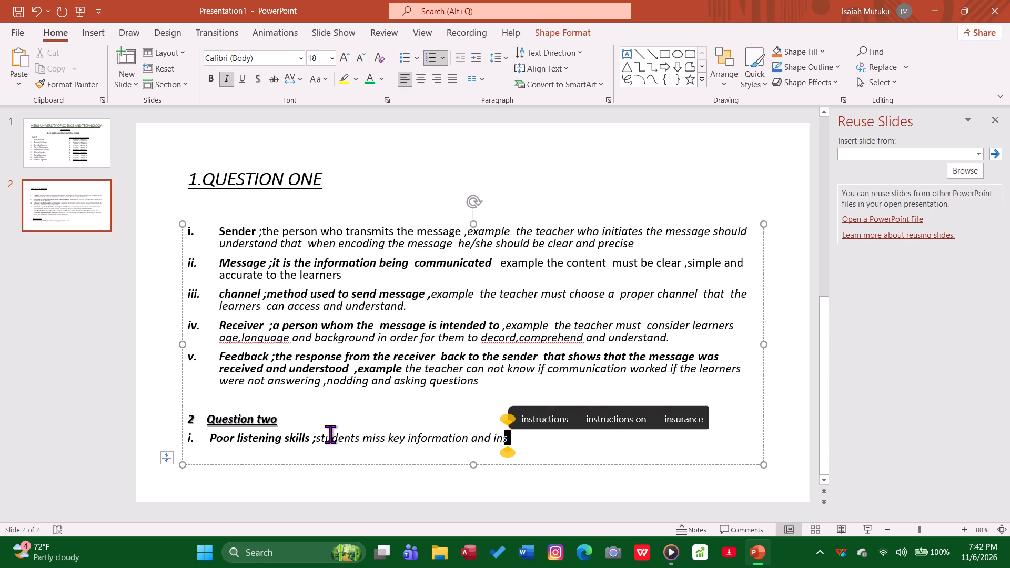
type("truction")
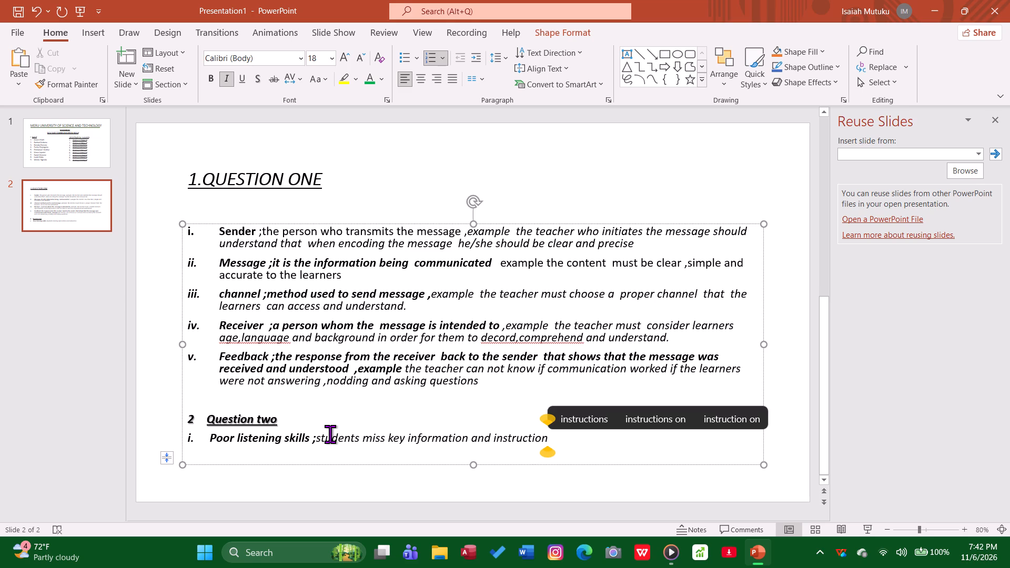
key("space")
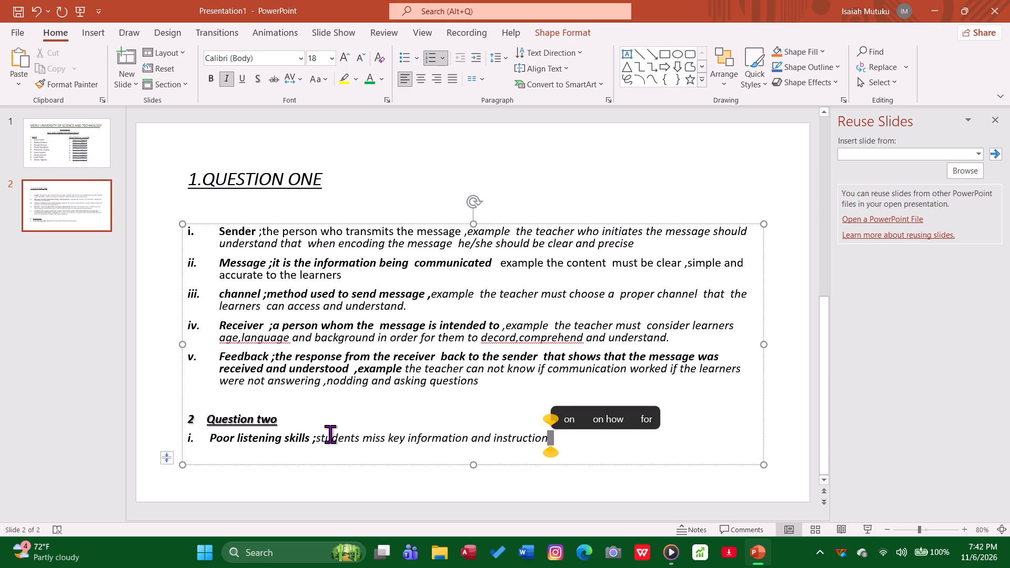
Continue point i under the Question two heading with "due to rarely listening attentively".
type("due to")
key("space")
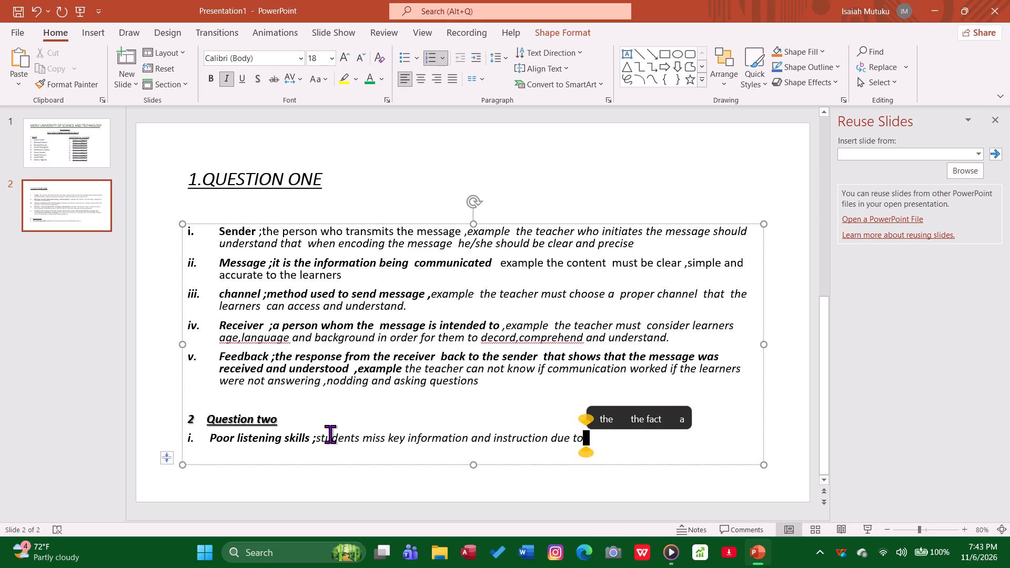
type("rare")
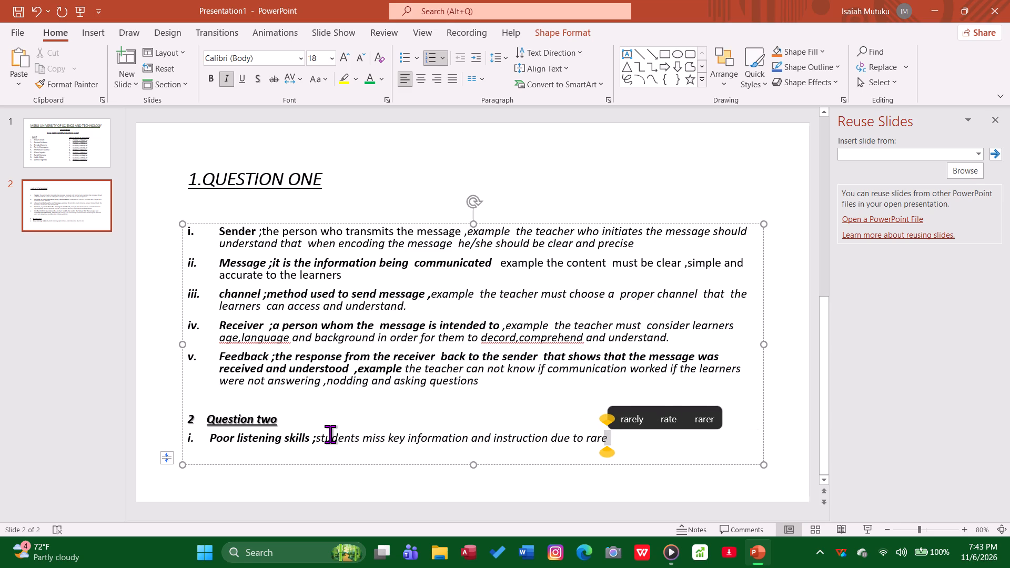
type("ly")
key("space")
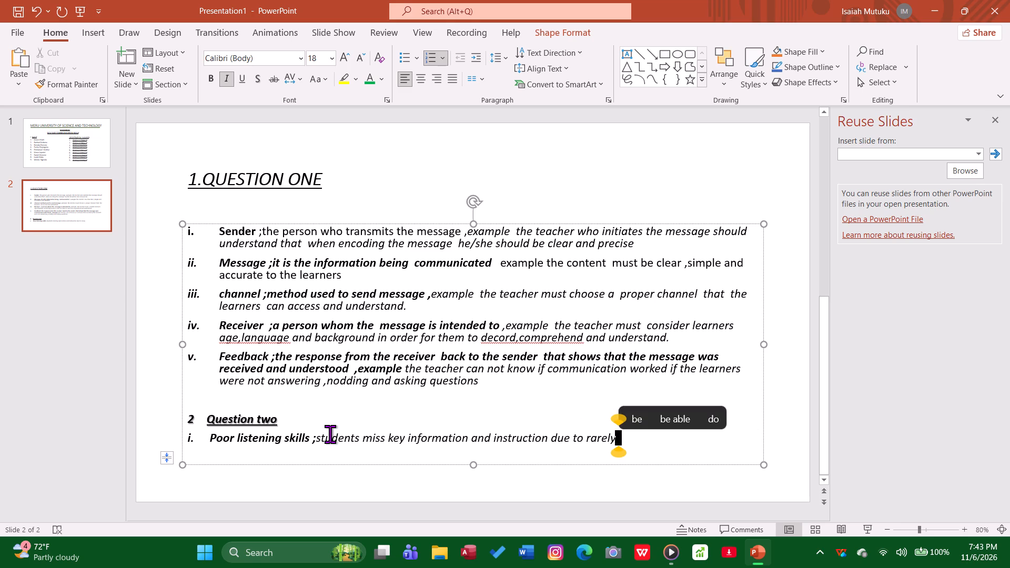
type("li")
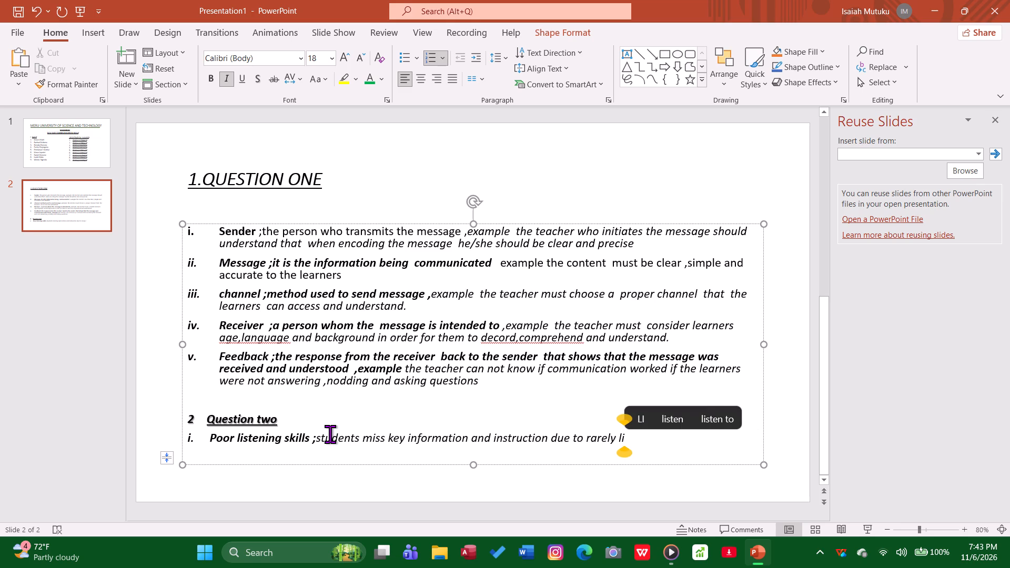
type("ste")
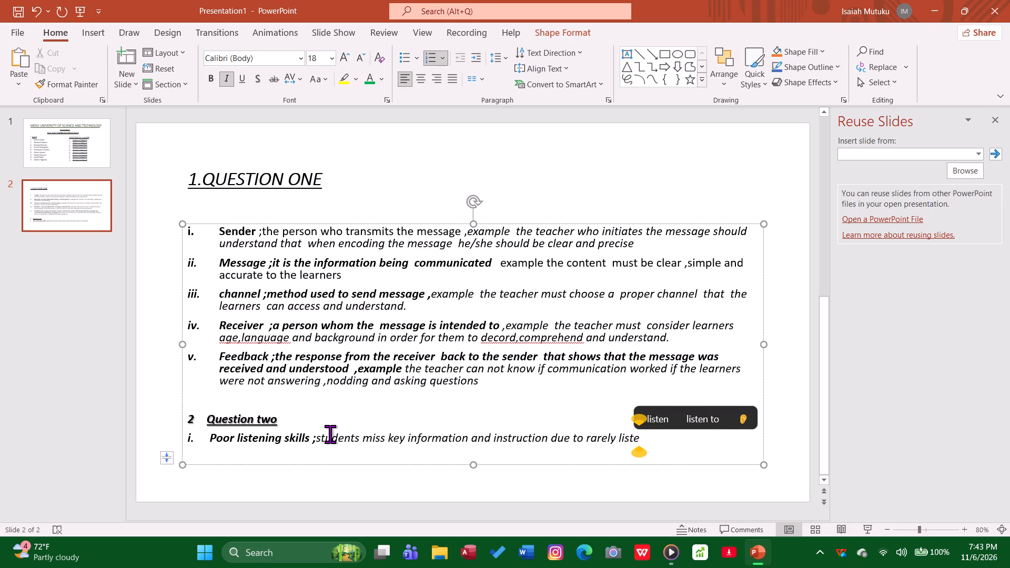
type("ni")
key("n")
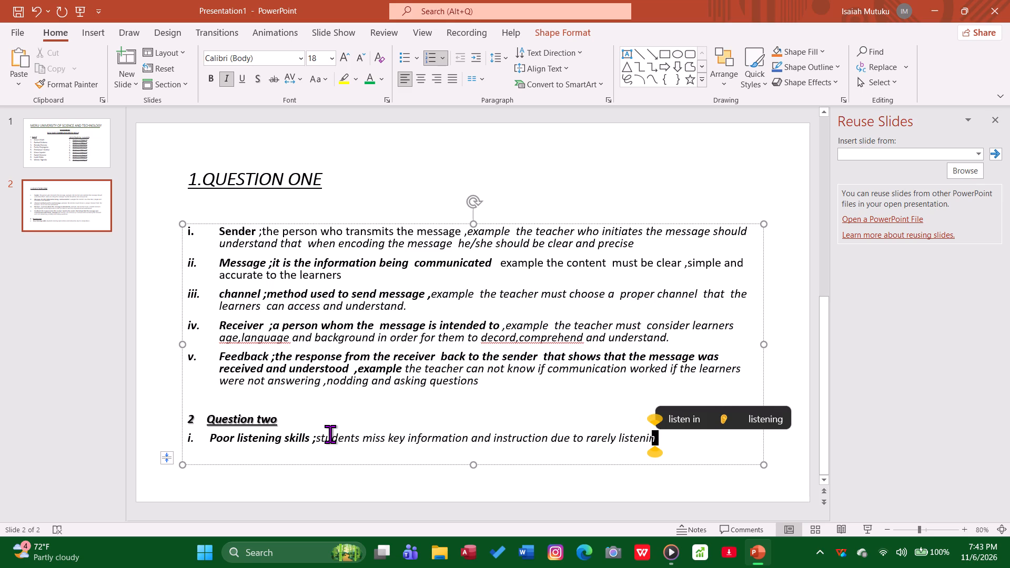
key("g")
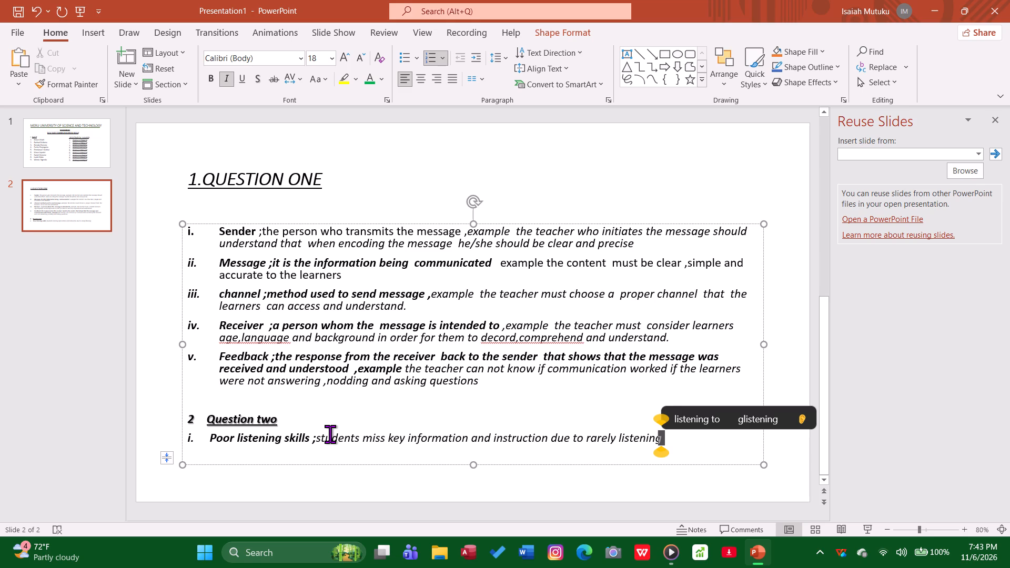
key("space")
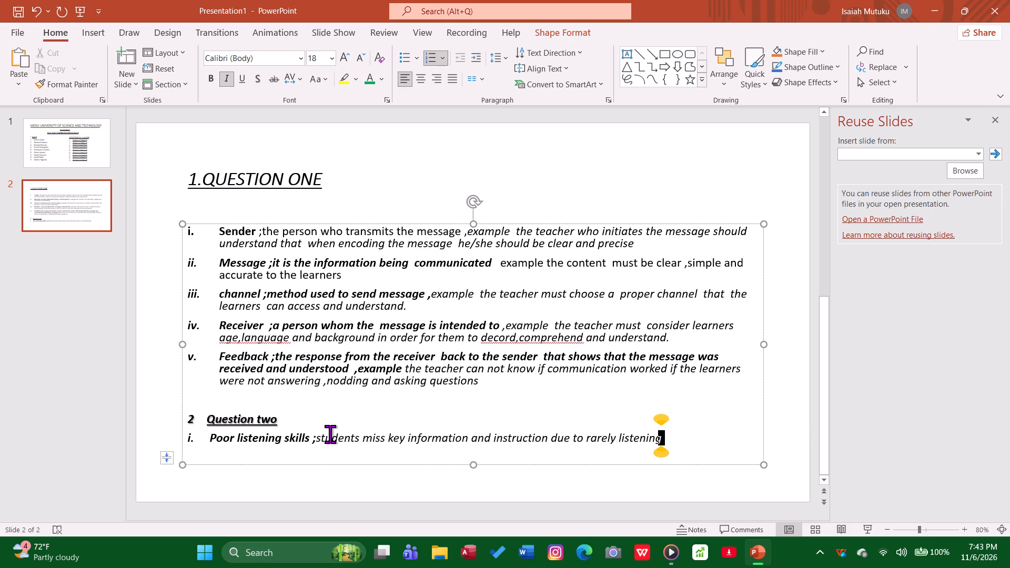
type("attentiv")
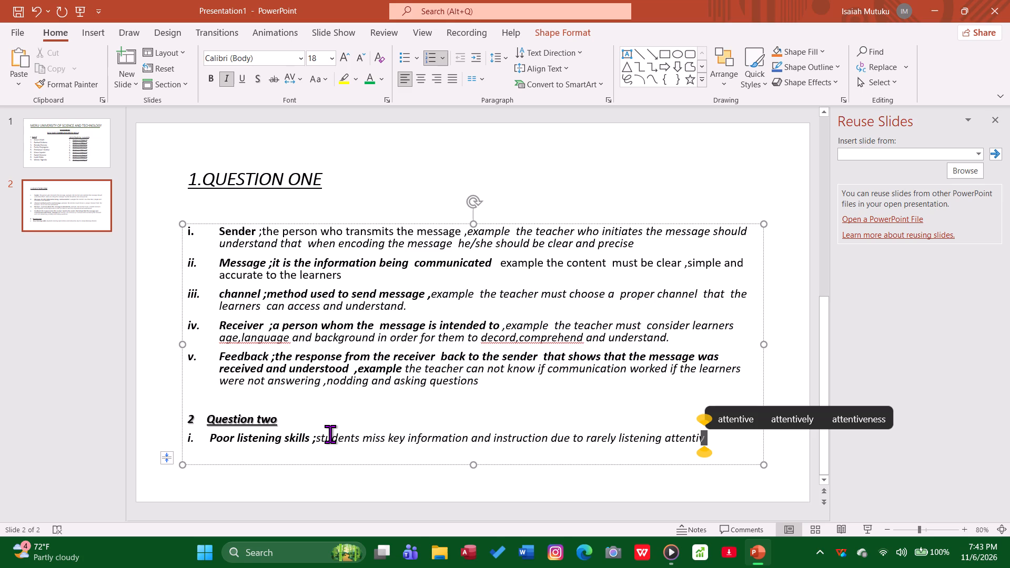
type("ely")
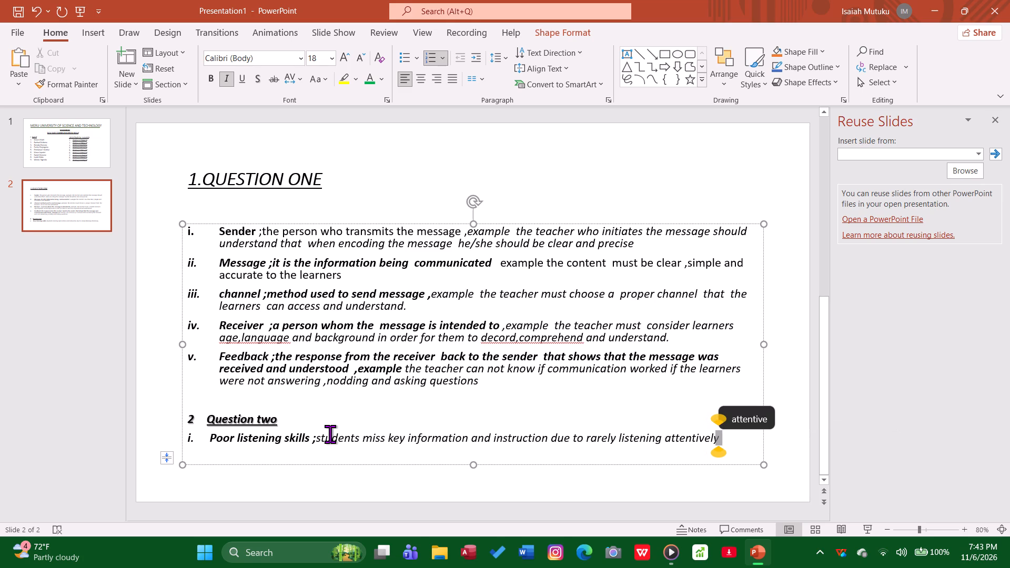
Finish the point i sentence with "during lessons" and start a new numbered line below it.
key("space")
type("during")
key("space")
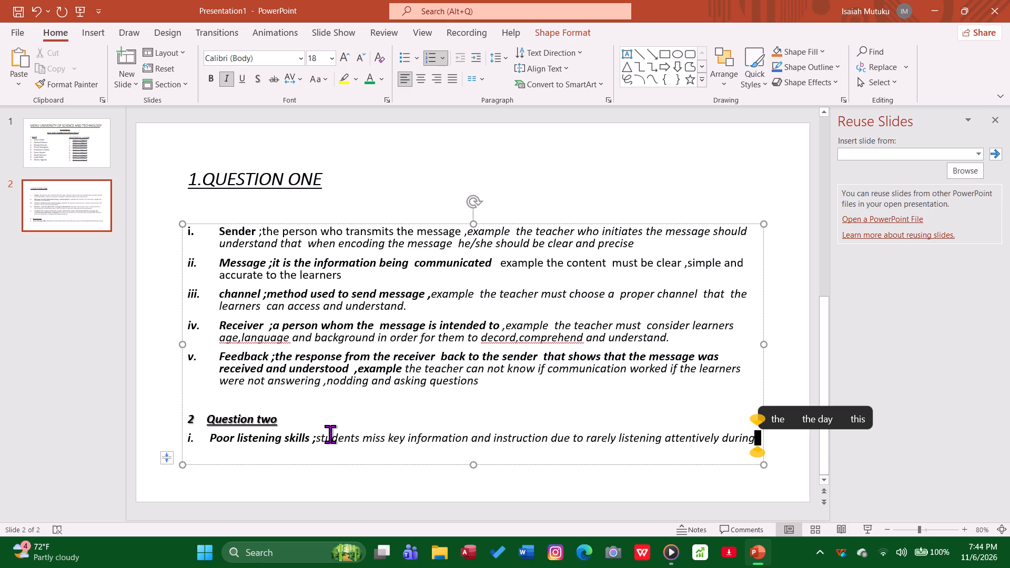
key("l")
key("e")
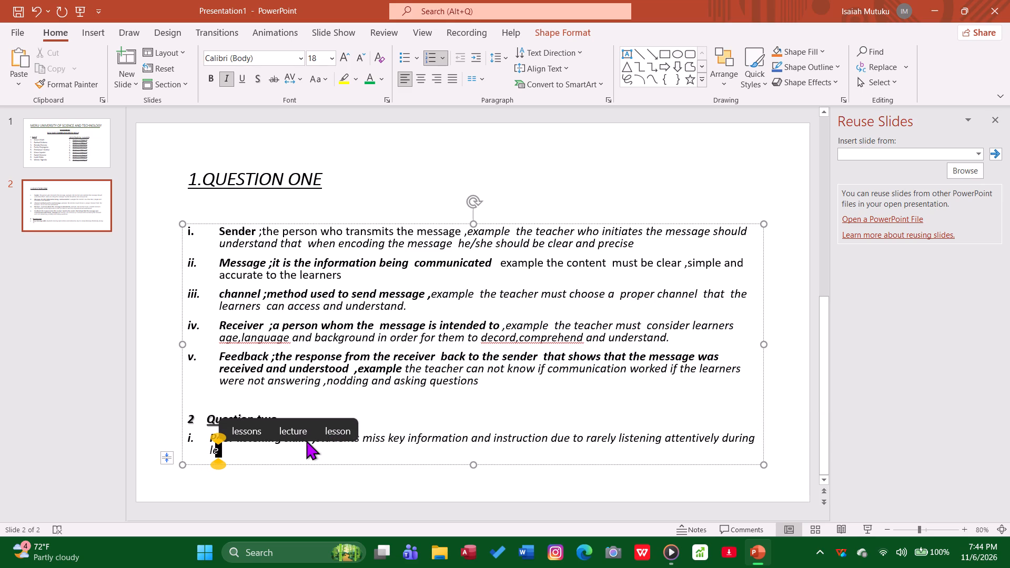
left_click(239, 431)
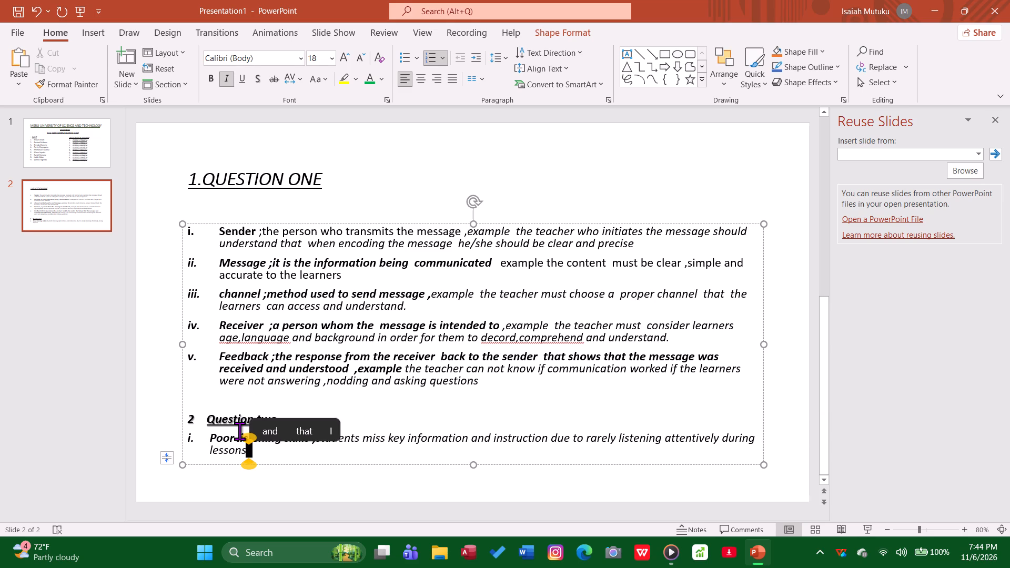
key("Return")
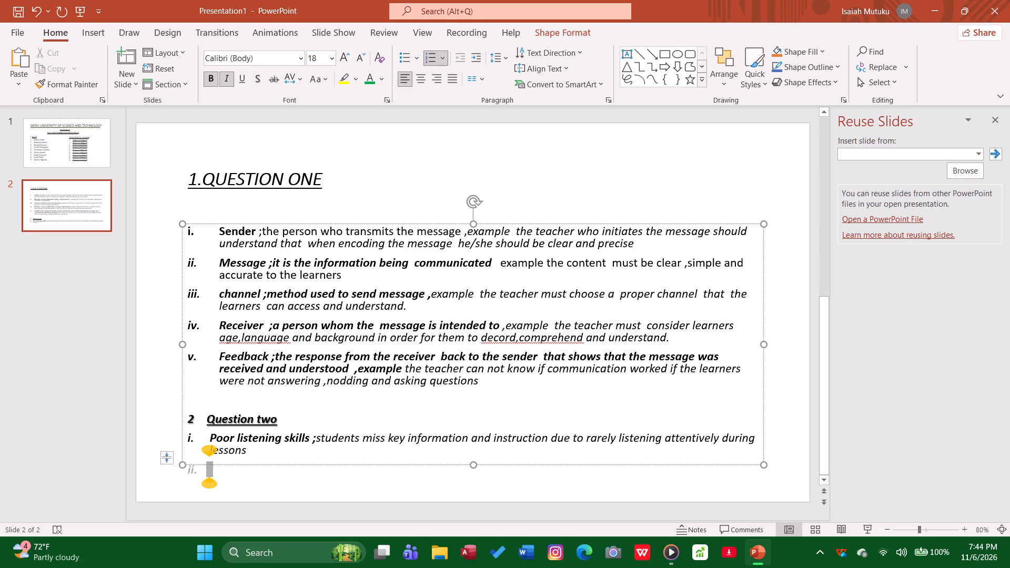
Move the "1.QUESTION ONE" title box across the slide so its text sits near the horizontal middle, above the answer list.
left_click(193, 181)
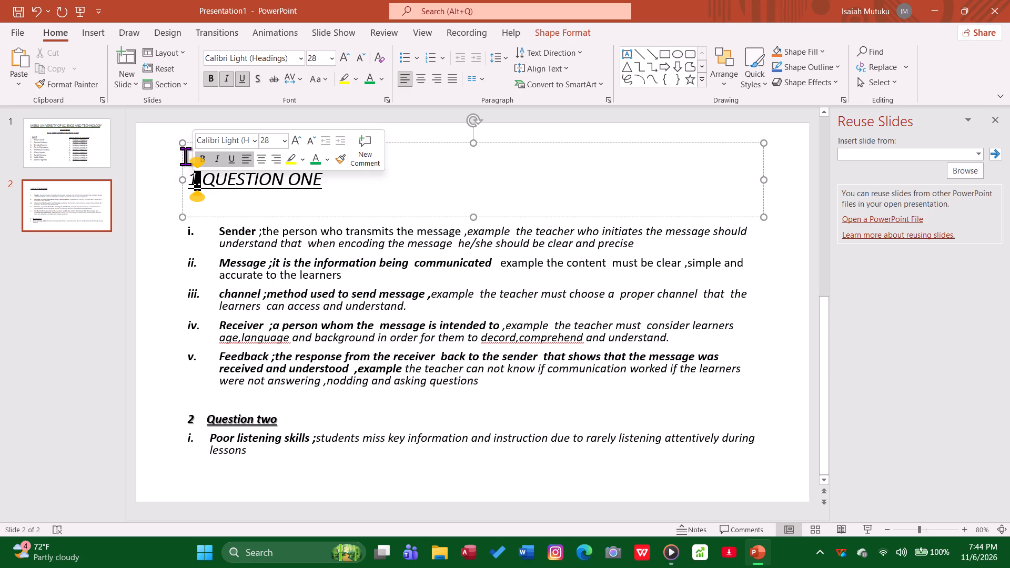
left_click_drag(183, 150, 182, 157)
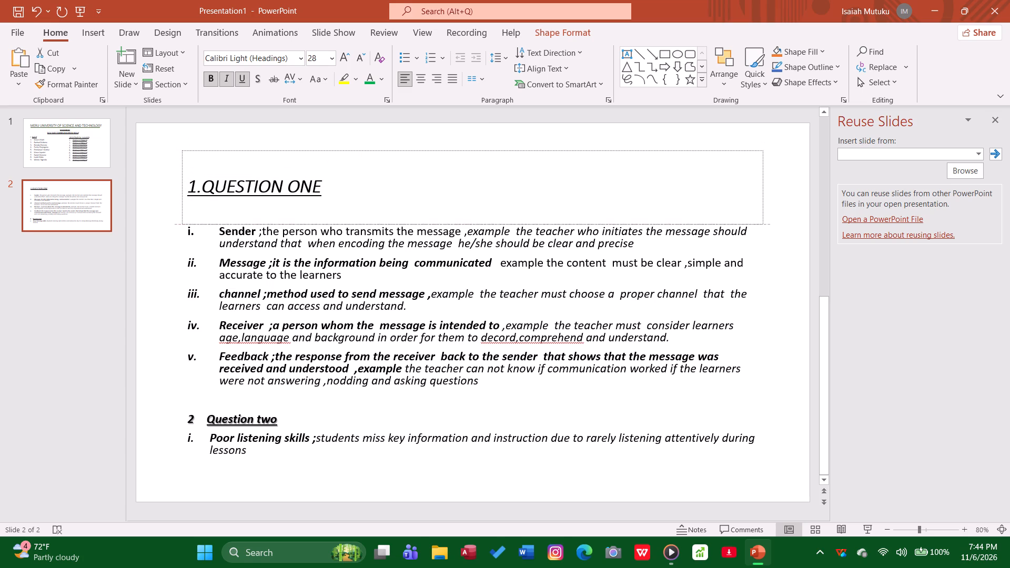
left_click_drag(182, 157, 215, 168)
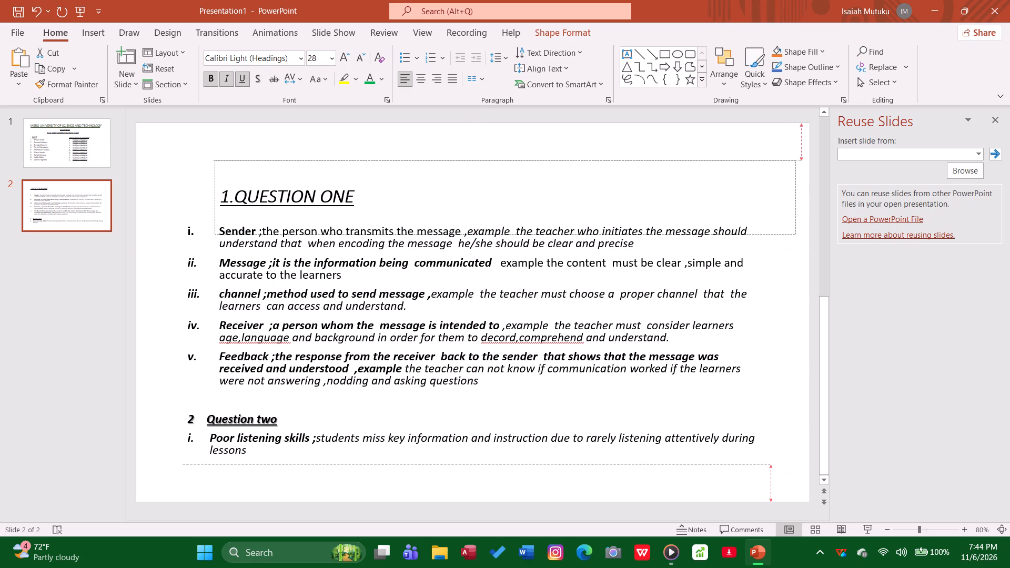
left_click_drag(215, 168, 372, 171)
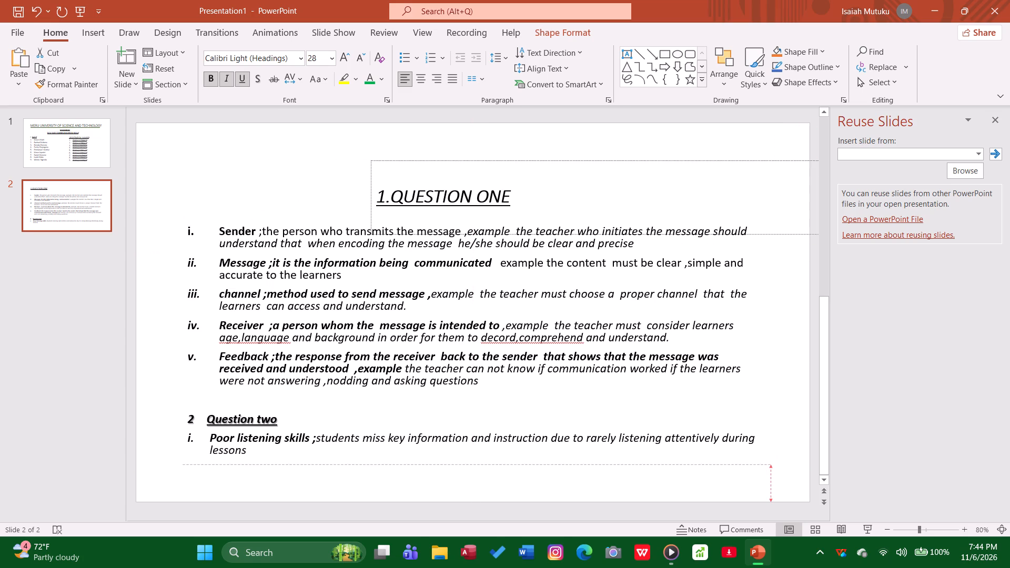
left_click_drag(372, 171, 369, 155)
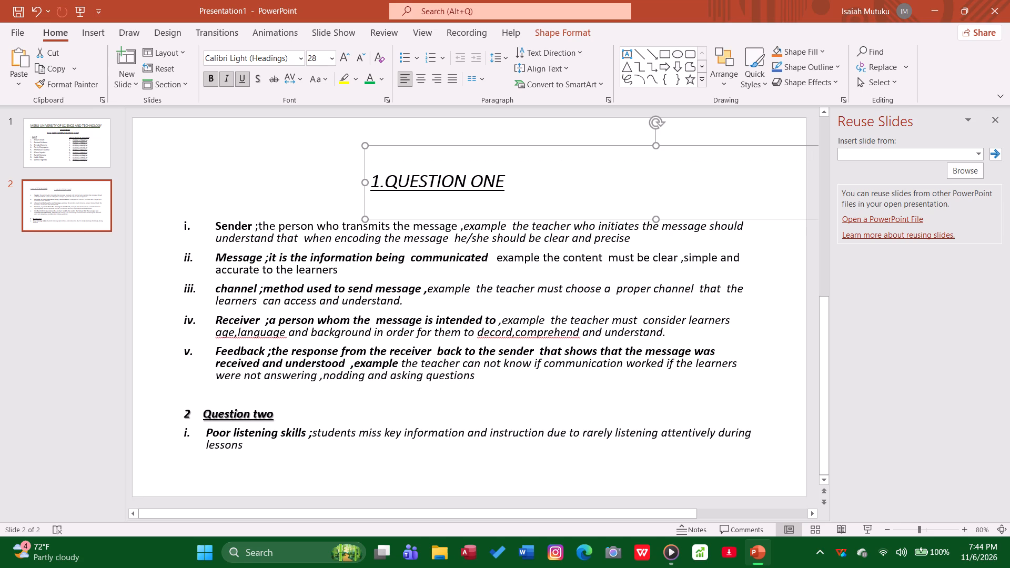
left_click_drag(365, 181, 364, 189)
left_click(365, 190)
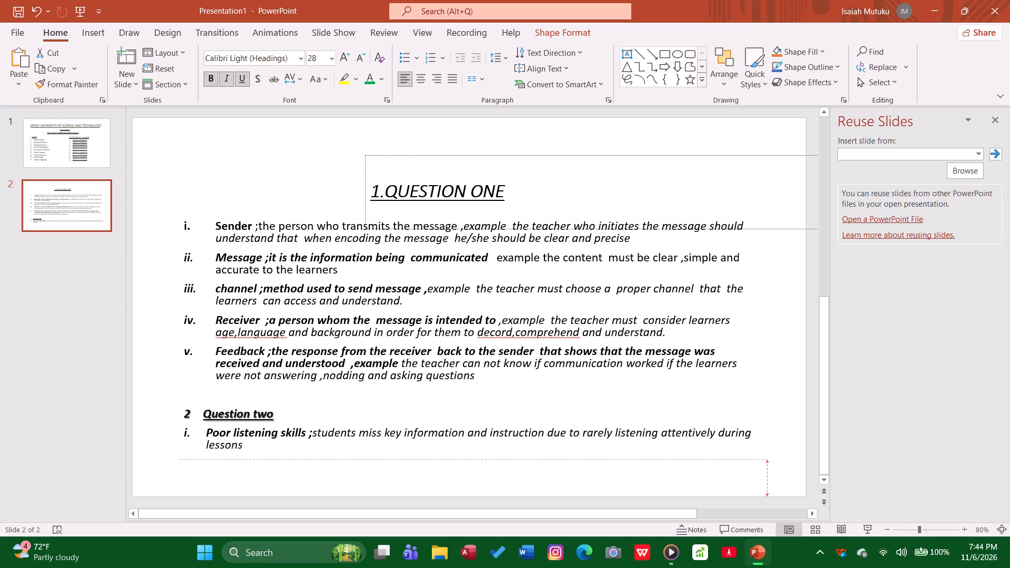
left_click(362, 199)
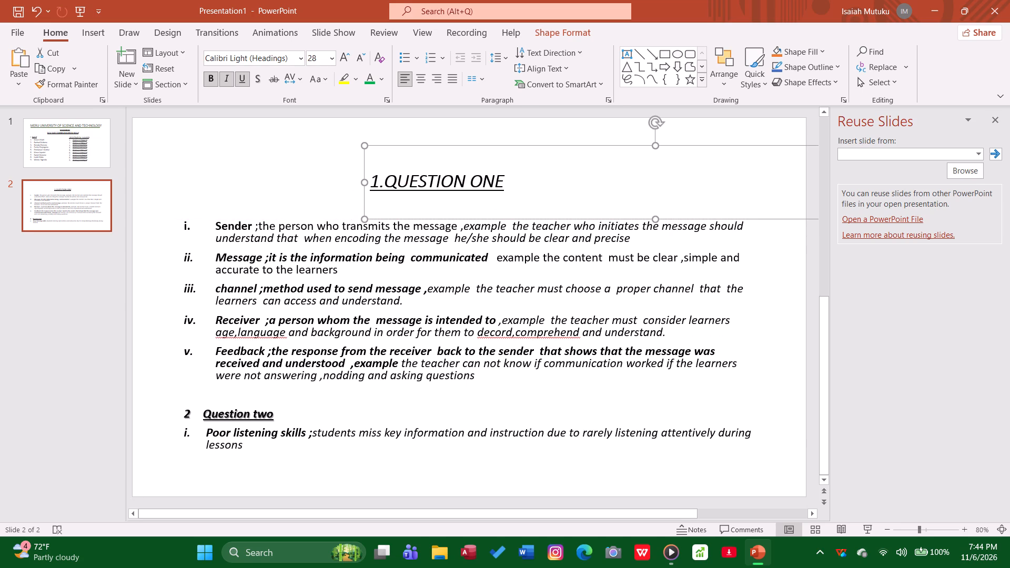
Centre the Question two heading and set its font size to 20.
left_click(181, 414)
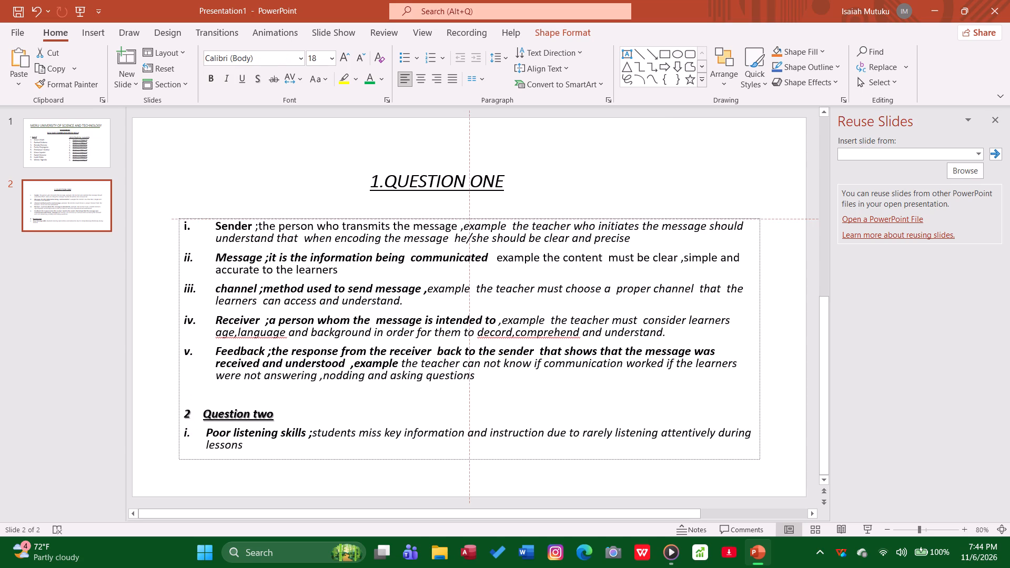
left_click(181, 414)
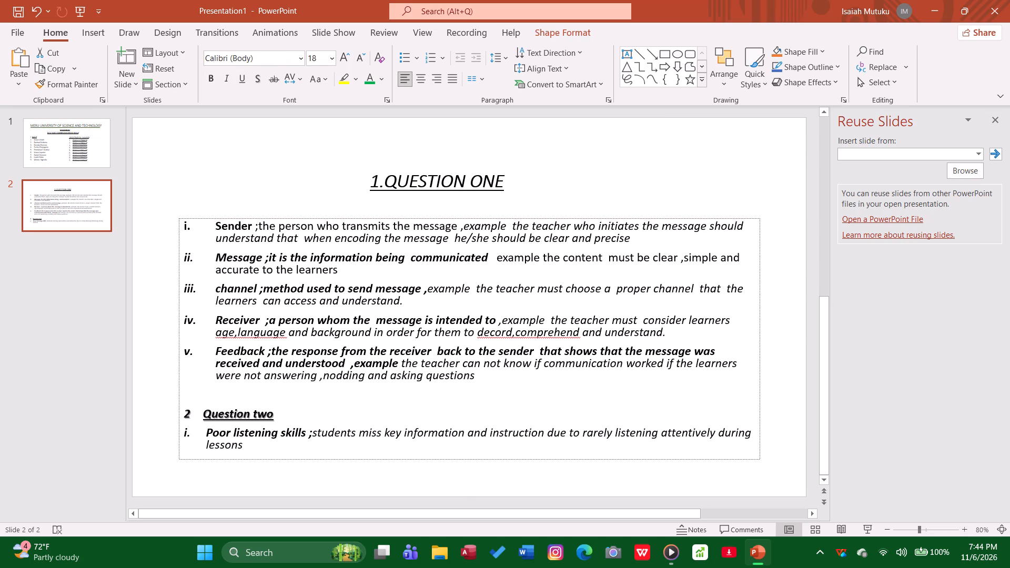
left_click(186, 414)
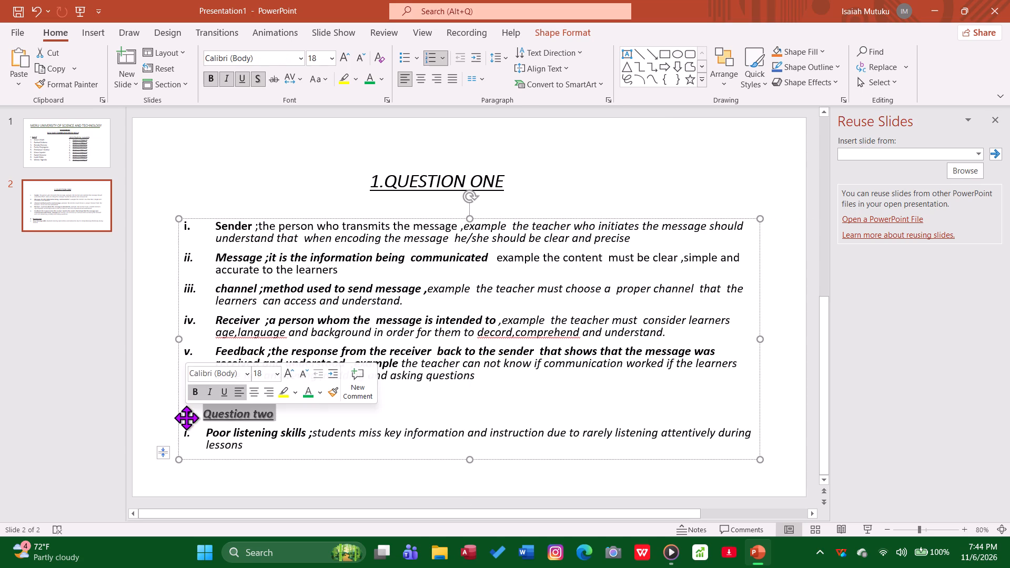
left_click(187, 413)
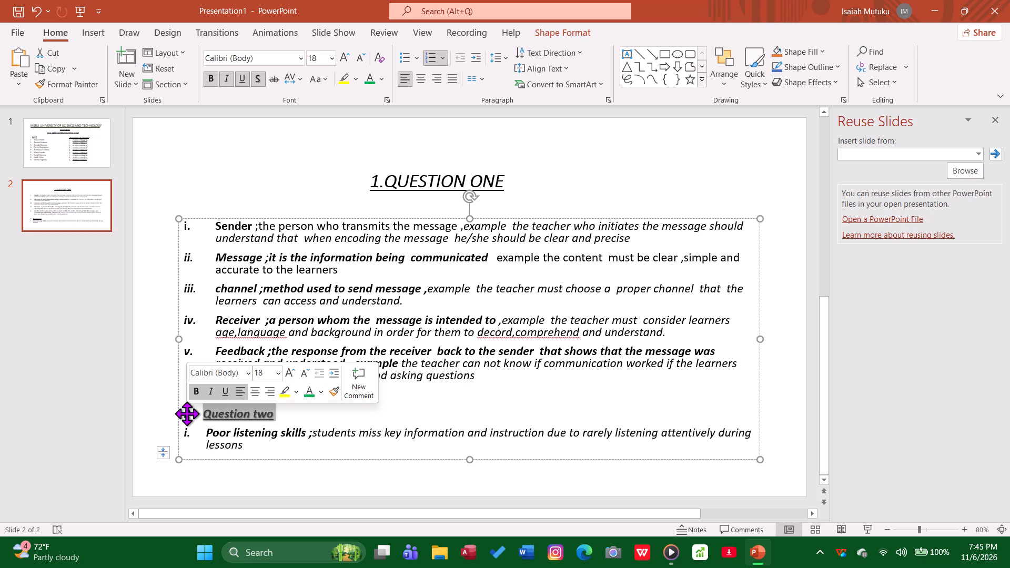
left_click(254, 391)
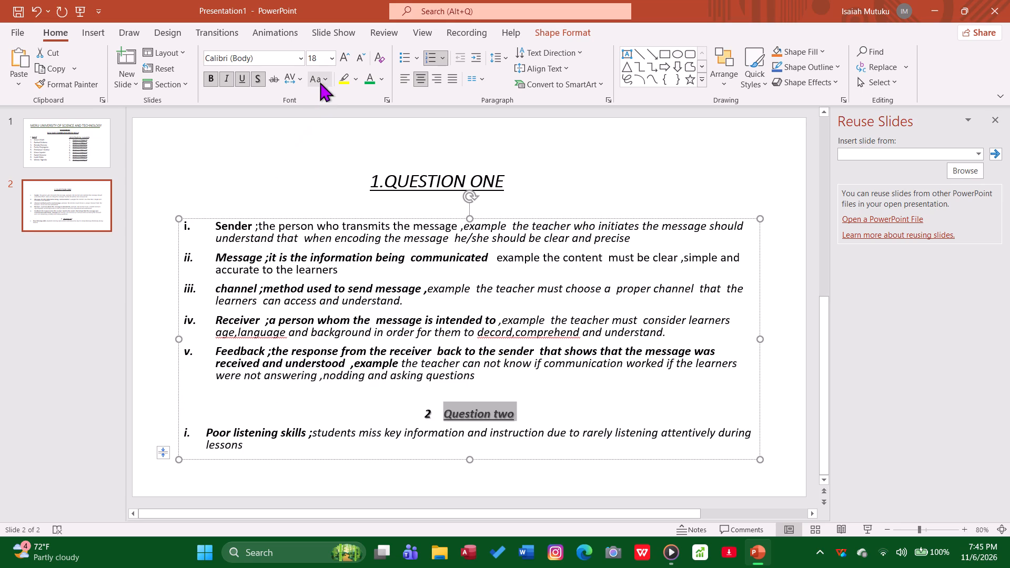
left_click(329, 59)
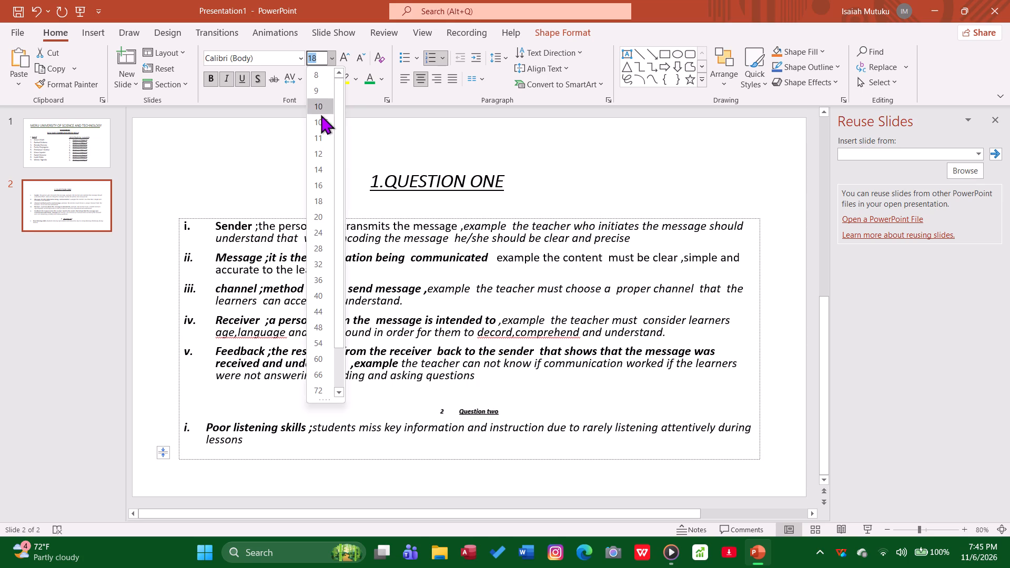
left_click(325, 213)
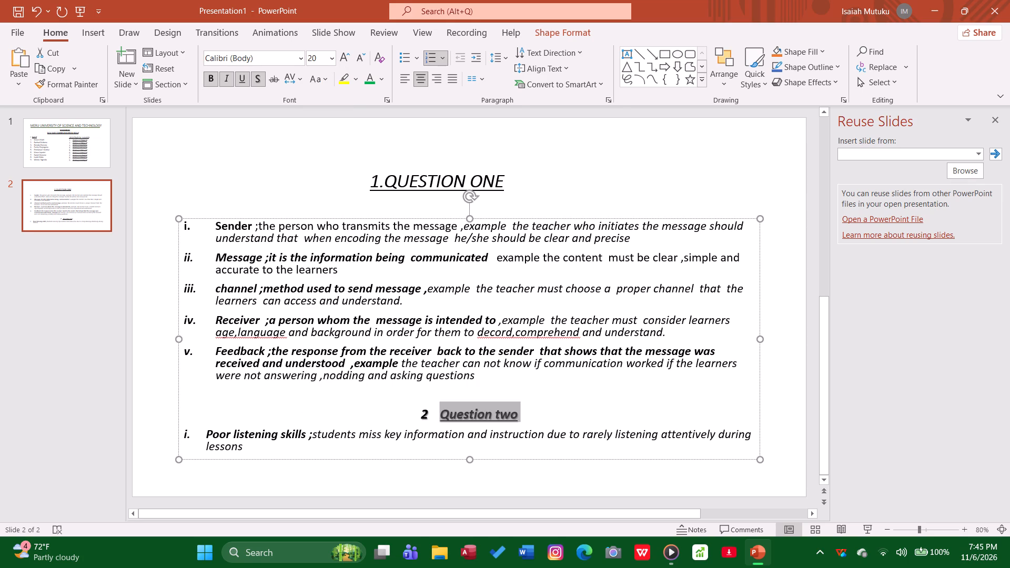
Start a new numbered line after "lessons" at the end of point i under Question two.
left_click(246, 450)
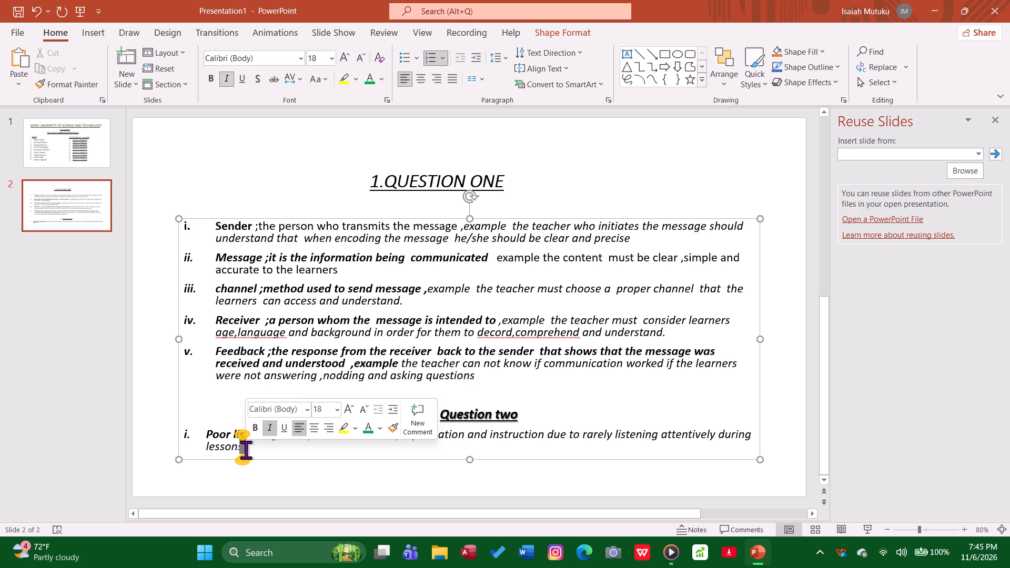
key("Return")
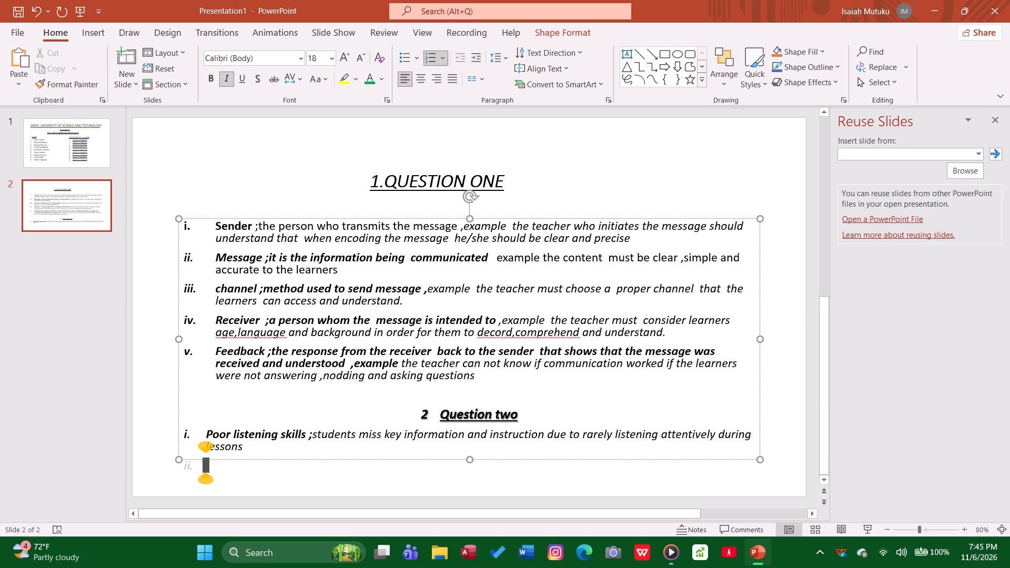
Move the "1.QUESTION ONE" title box up so its text sits near the slide's top edge, clear of the answer list.
left_click(368, 187)
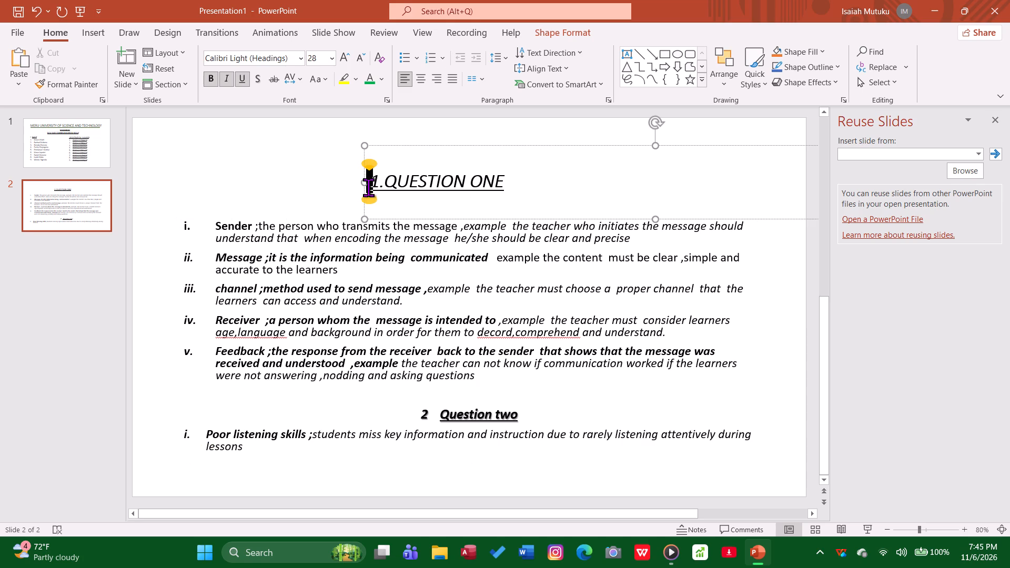
left_click_drag(360, 182, 366, 194)
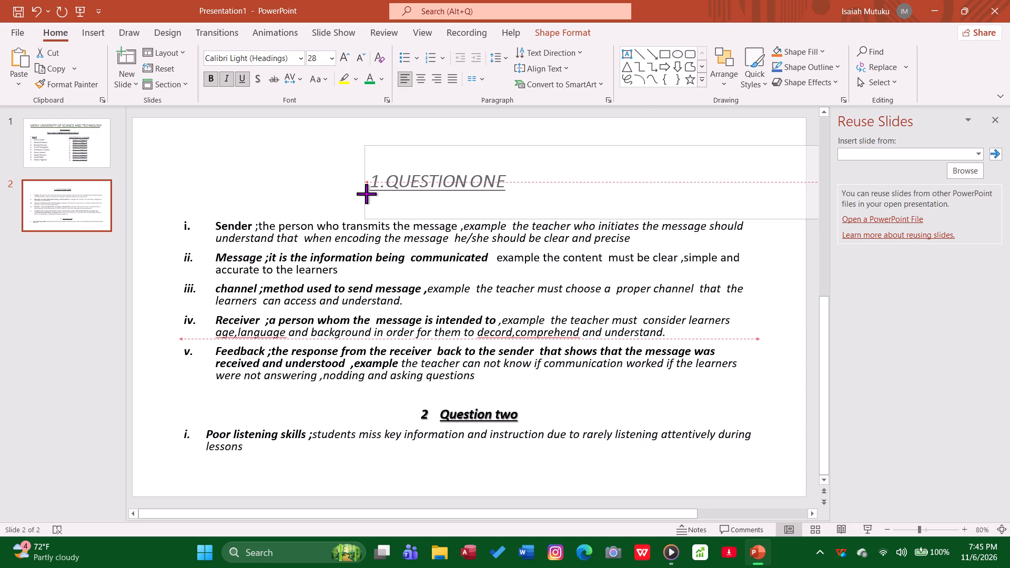
left_click_drag(366, 194, 366, 196)
left_click_drag(362, 195, 361, 194)
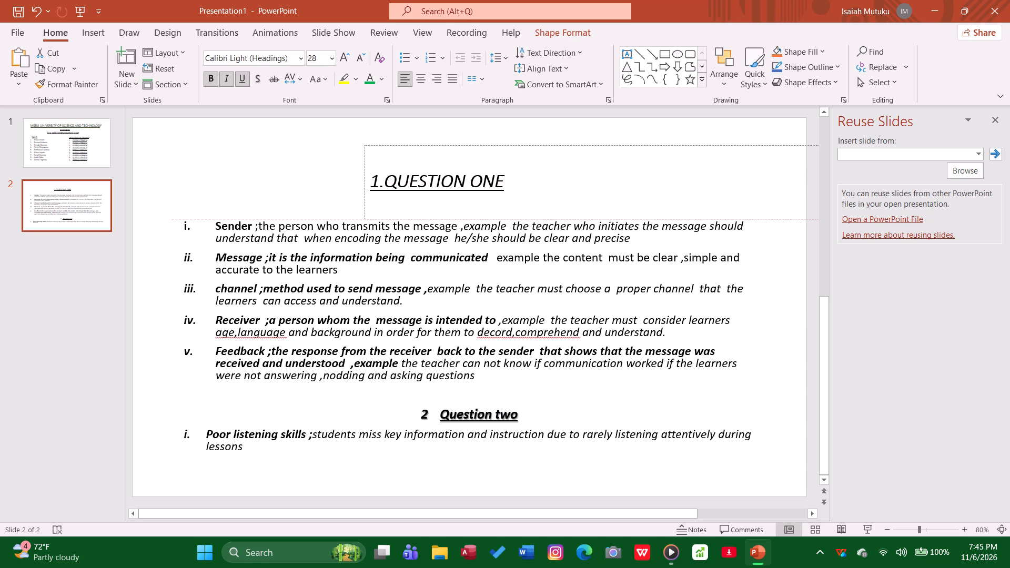
left_click_drag(361, 194, 339, 145)
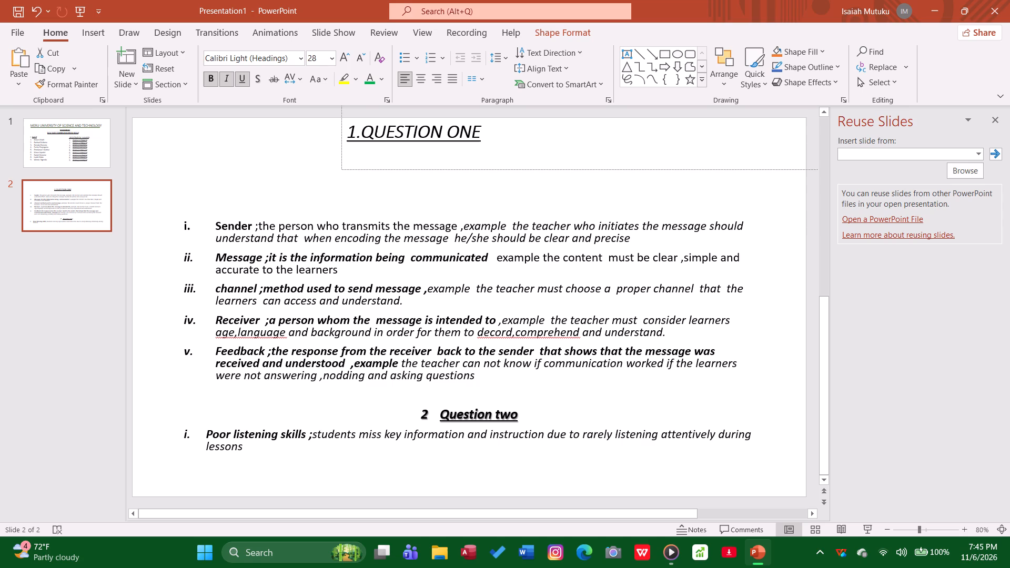
left_click_drag(339, 145, 338, 143)
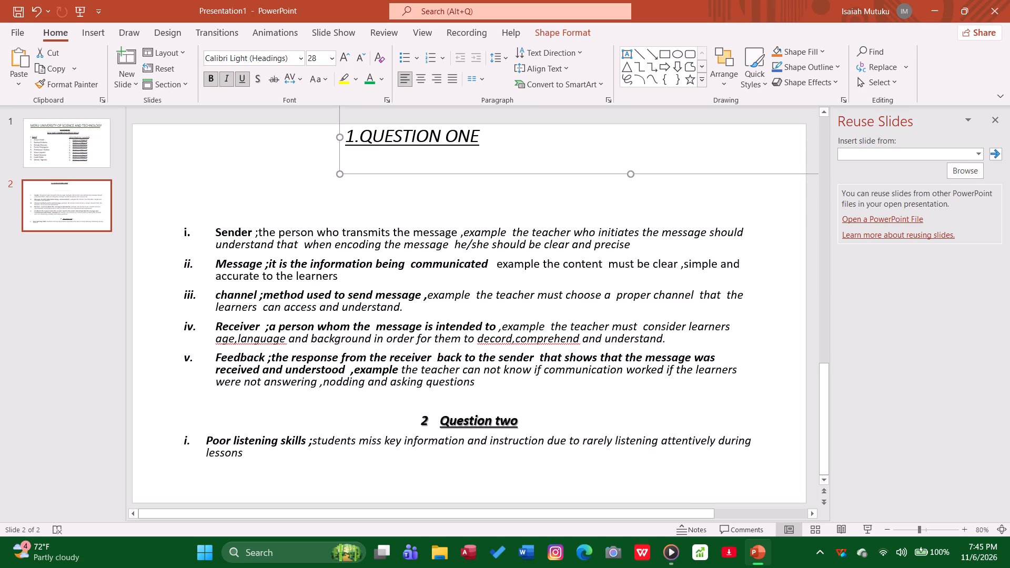
Extend the answer list's text box upward to just below the "1.QUESTION ONE" heading and shift it slightly toward the slide's right edge.
left_click(183, 227)
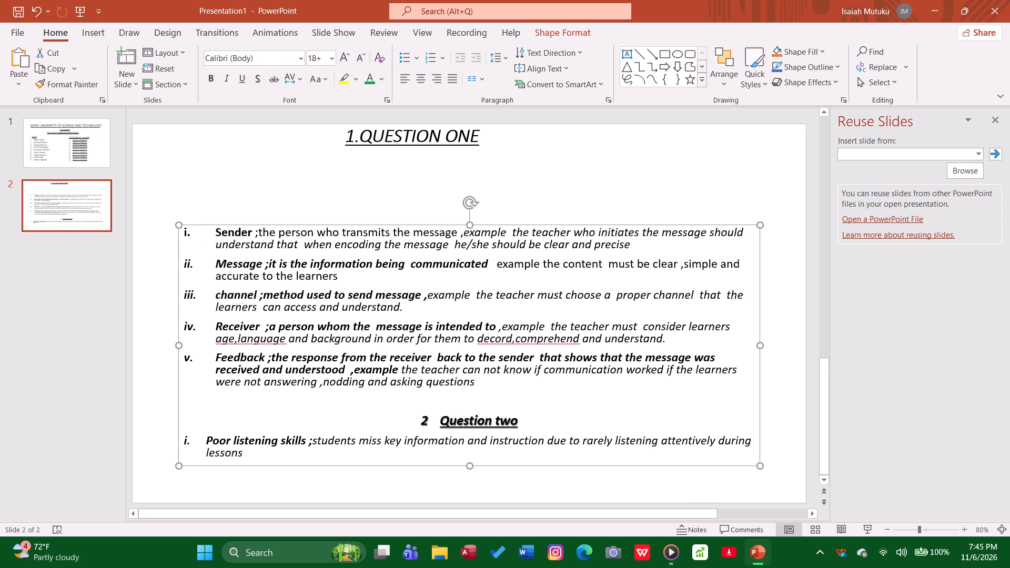
left_click_drag(178, 227, 210, 158)
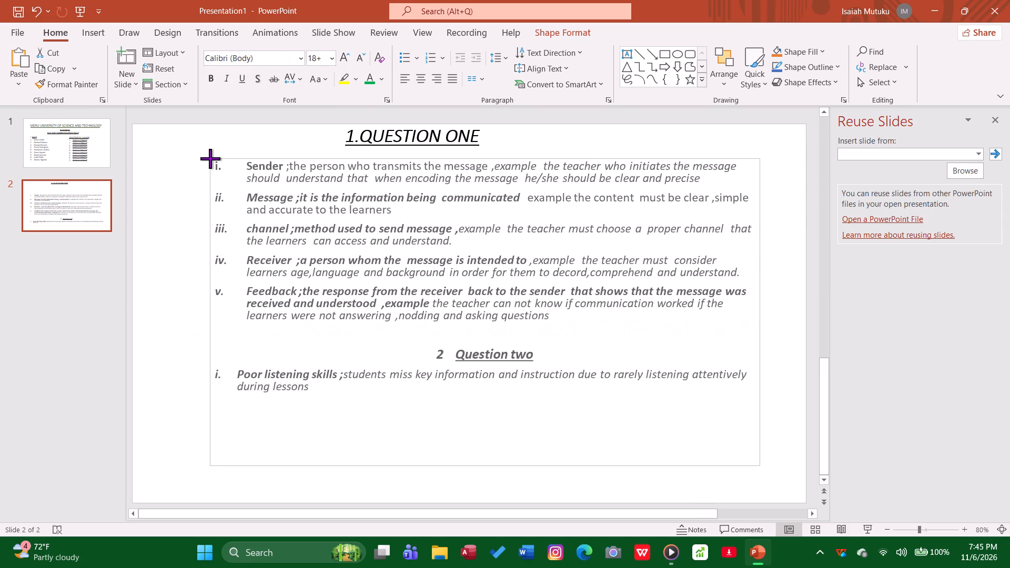
left_click_drag(210, 158, 181, 159)
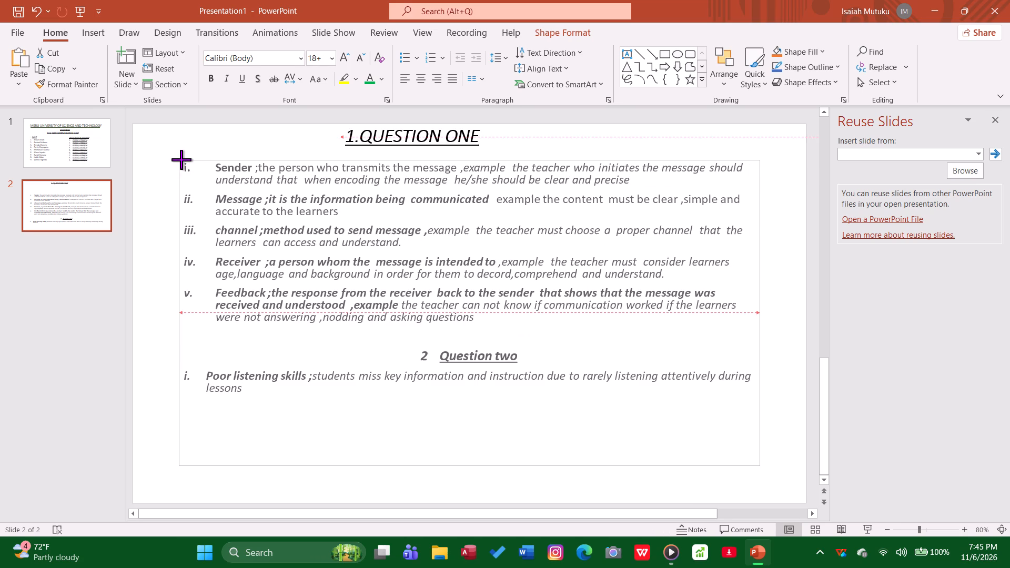
left_click_drag(181, 159, 174, 158)
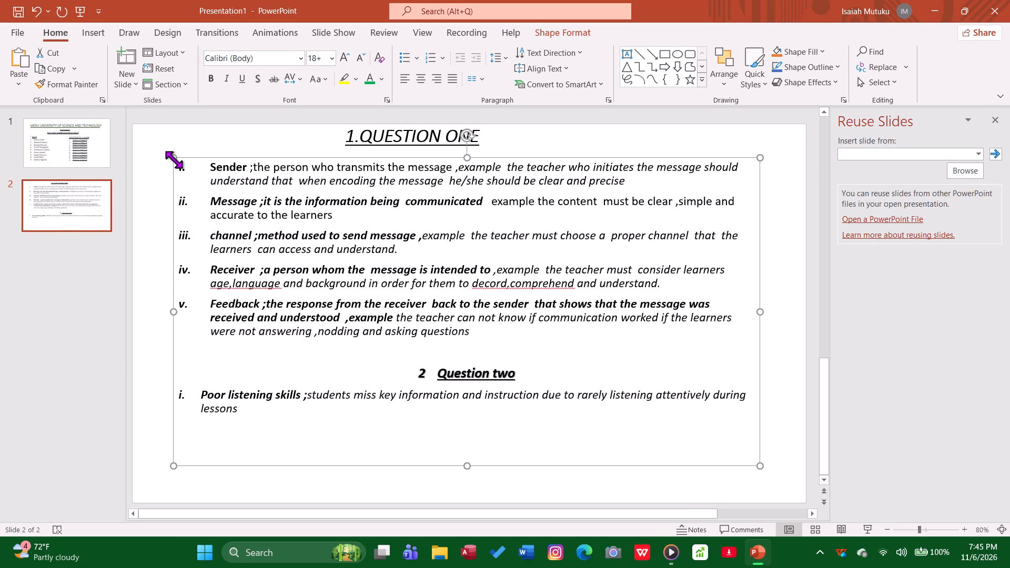
left_click_drag(175, 151, 195, 149)
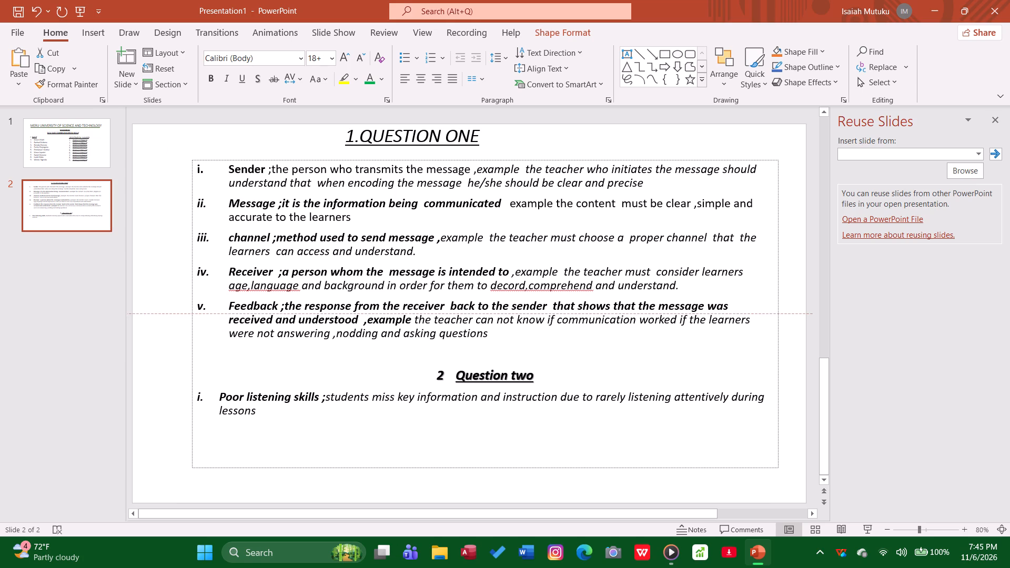
left_click_drag(195, 149, 196, 149)
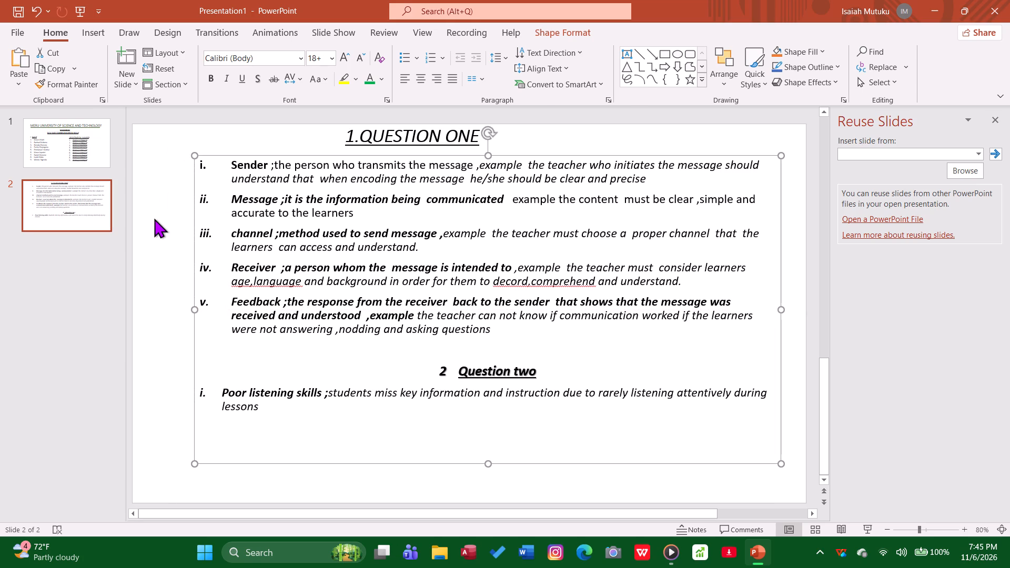
left_click(154, 218)
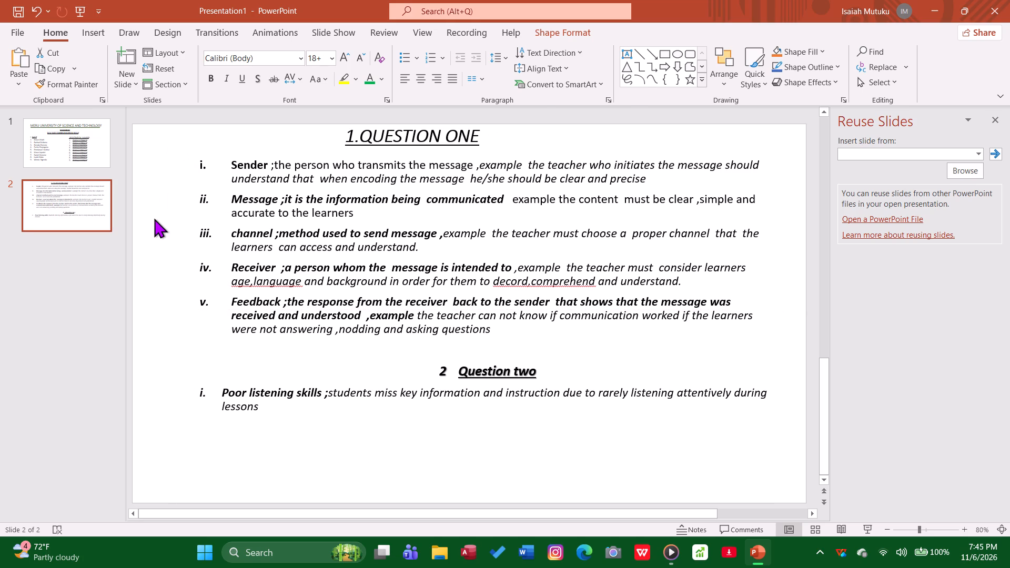
Add point ii after "lessons" under Question two, starting with the bold term "Misinterpretation ;".
left_click(259, 405)
key("Return")
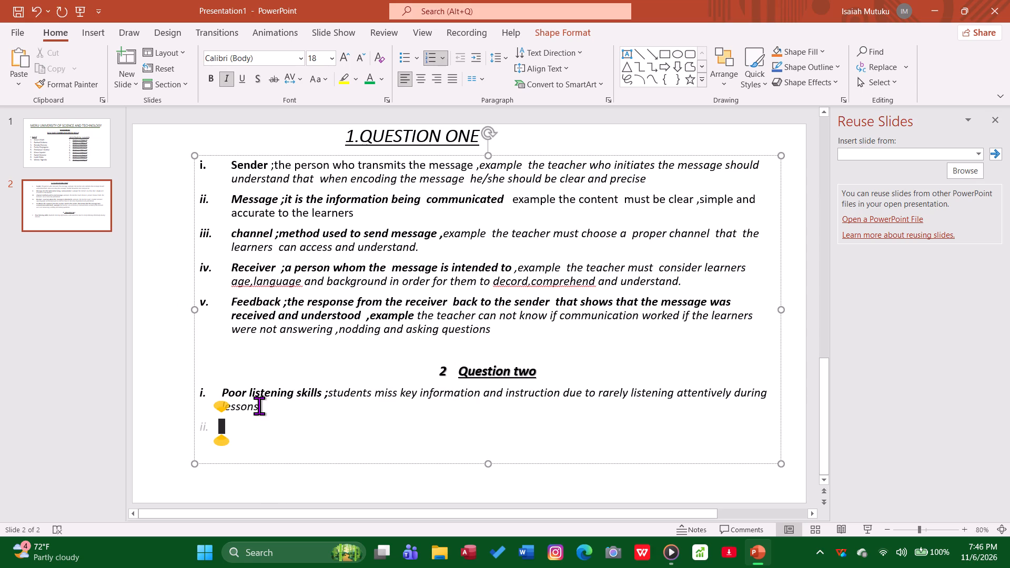
key("j")
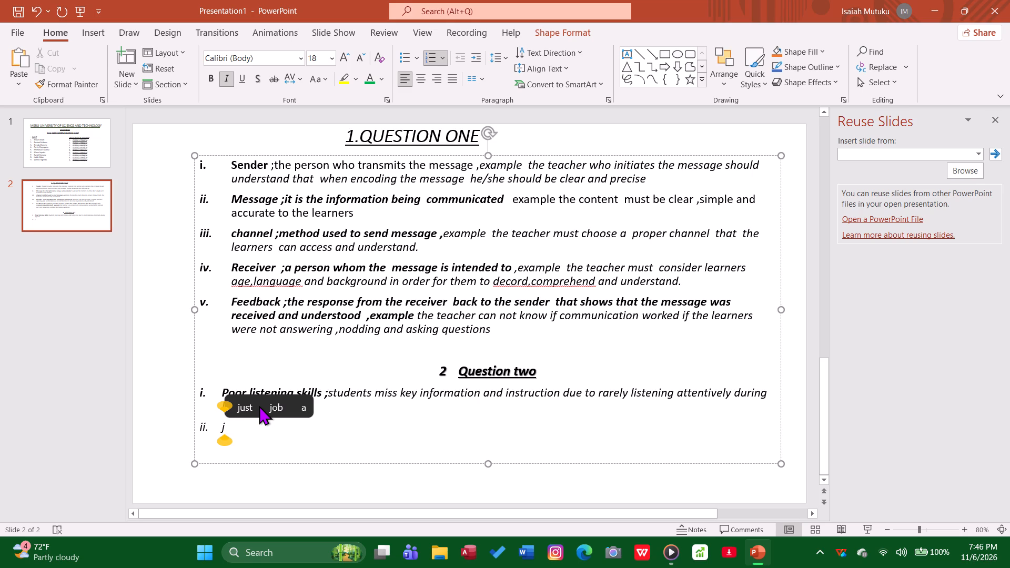
key("BackSpace")
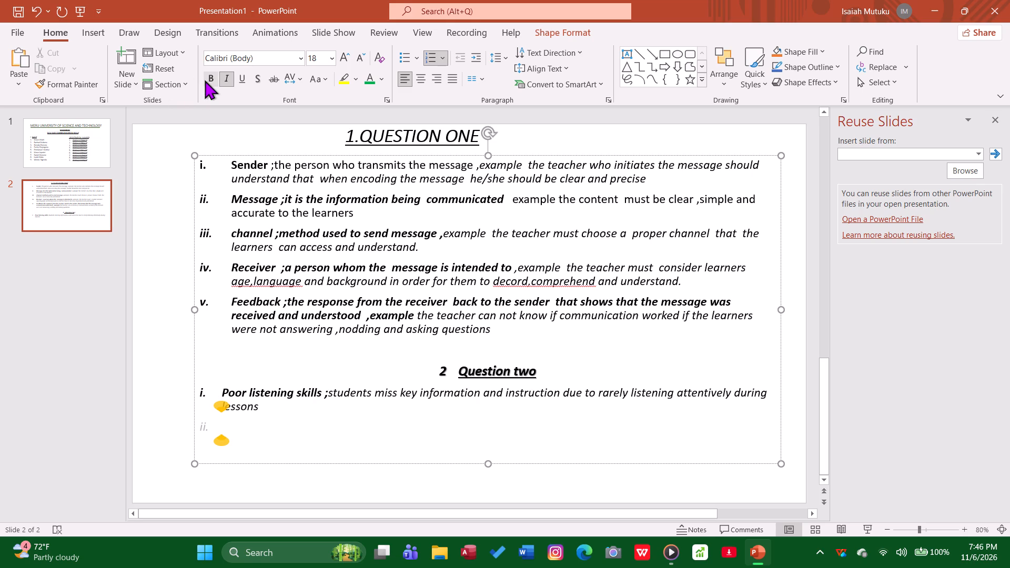
left_click(205, 80)
type("mis")
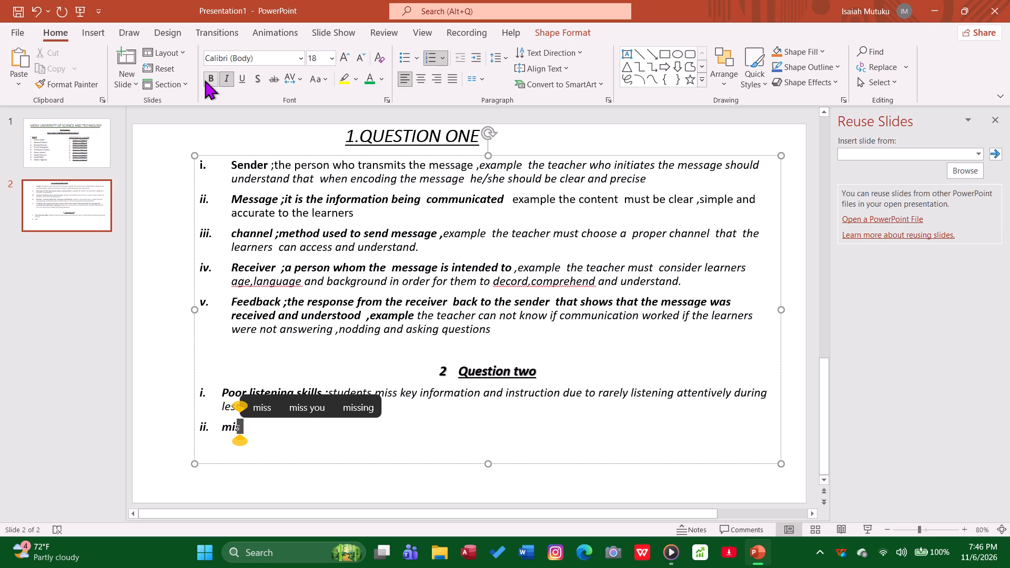
type("interp")
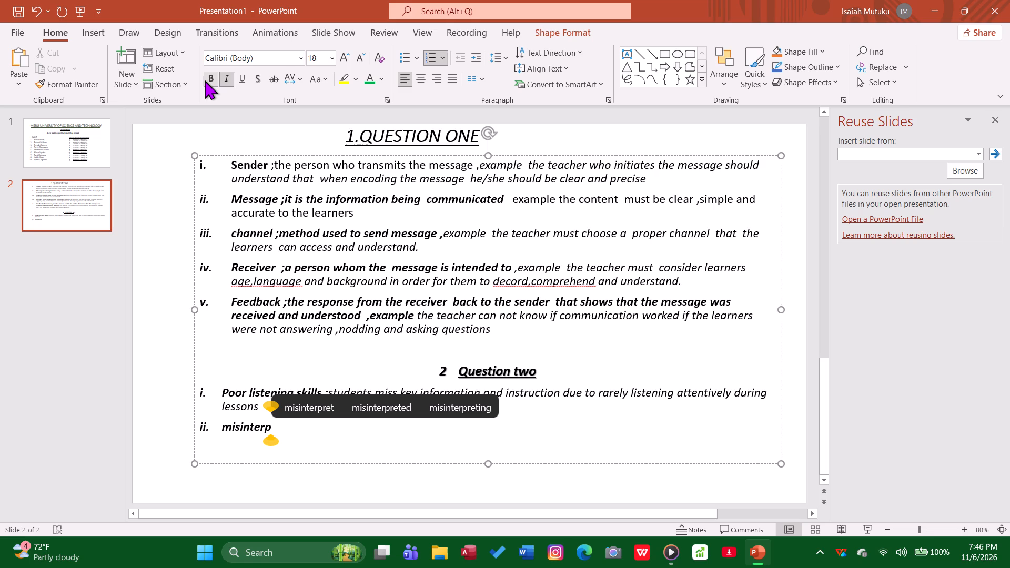
type("re")
type("tation")
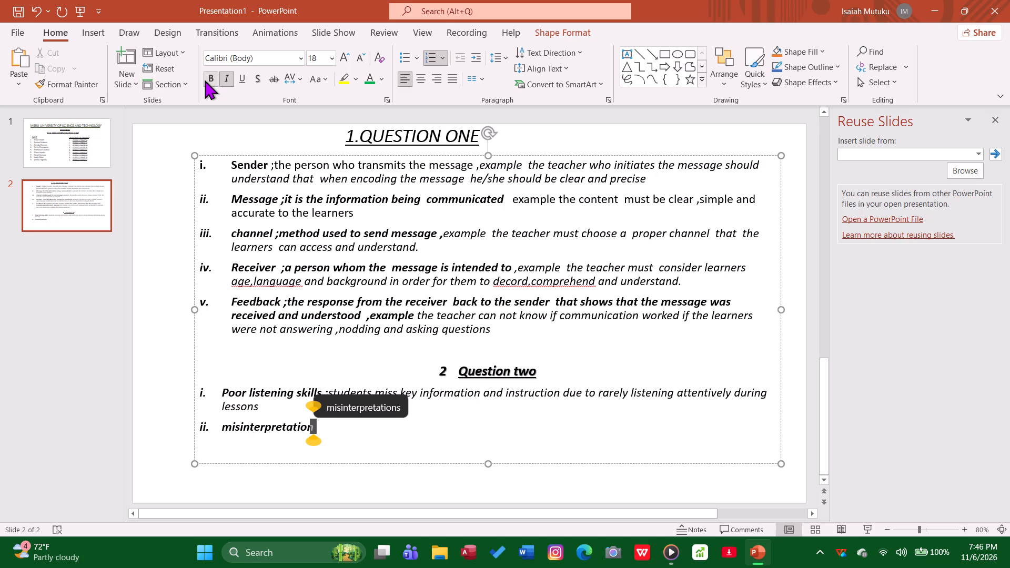
key("space")
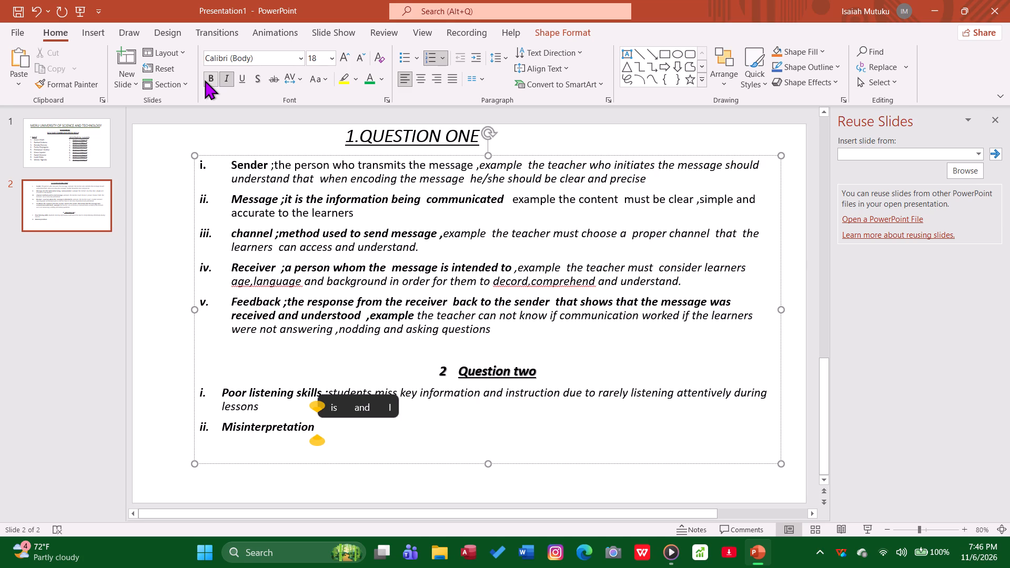
key("semicolon")
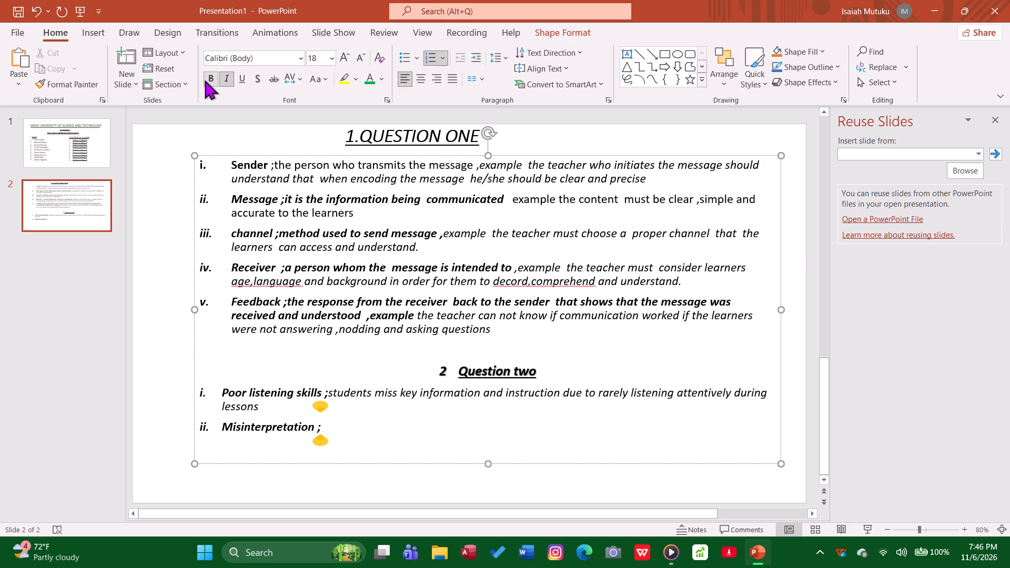
Continue point ii in non-bold italic text with "students misunderstood instuctions".
left_click(205, 80)
type("stu")
type("de")
type("nts")
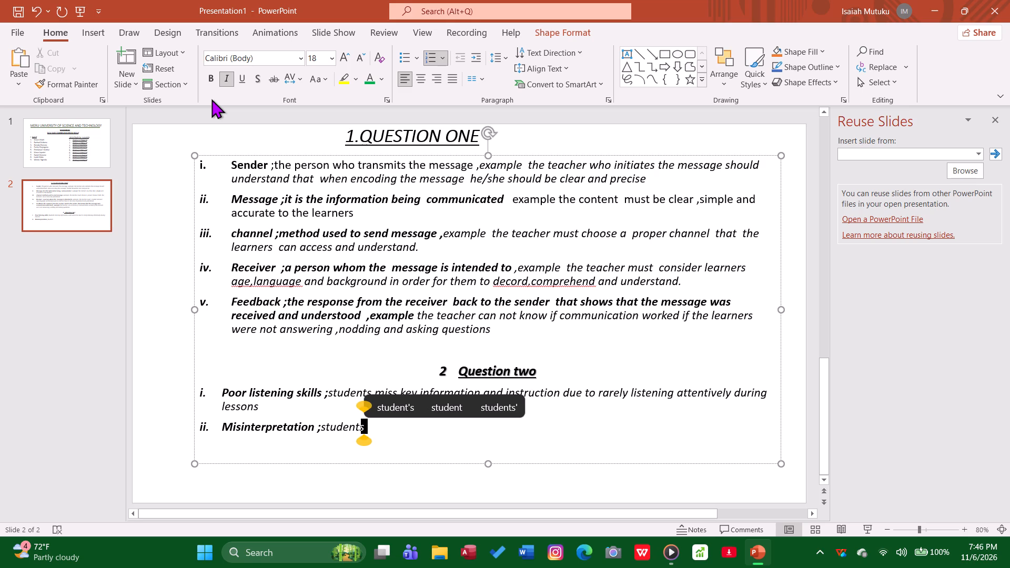
key("space")
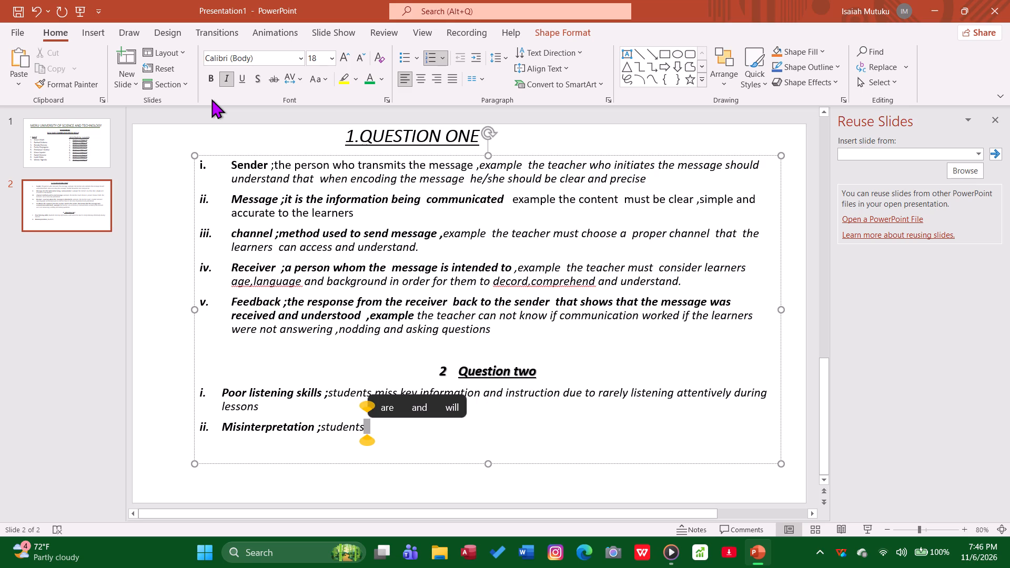
type("mis")
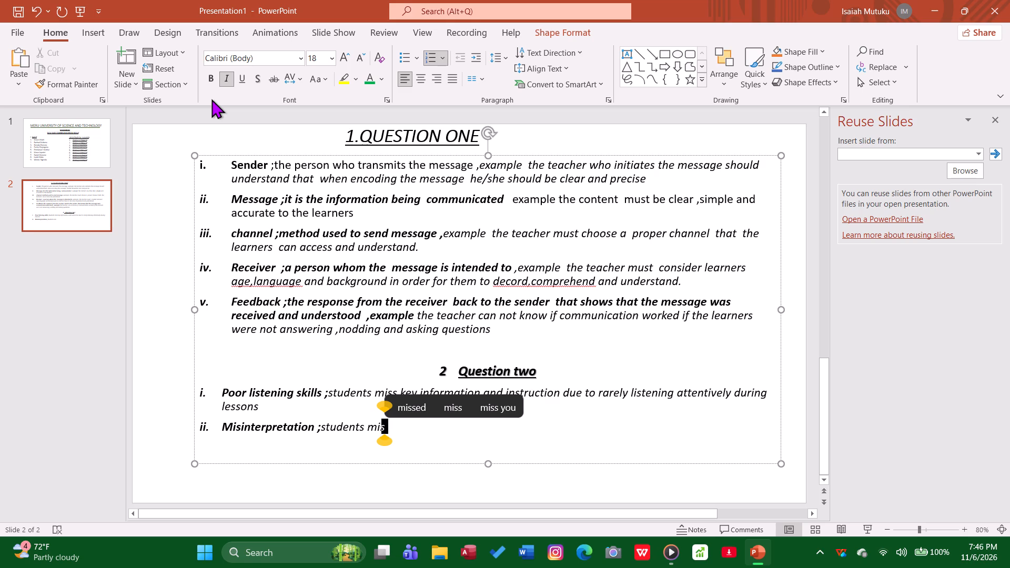
type("understood")
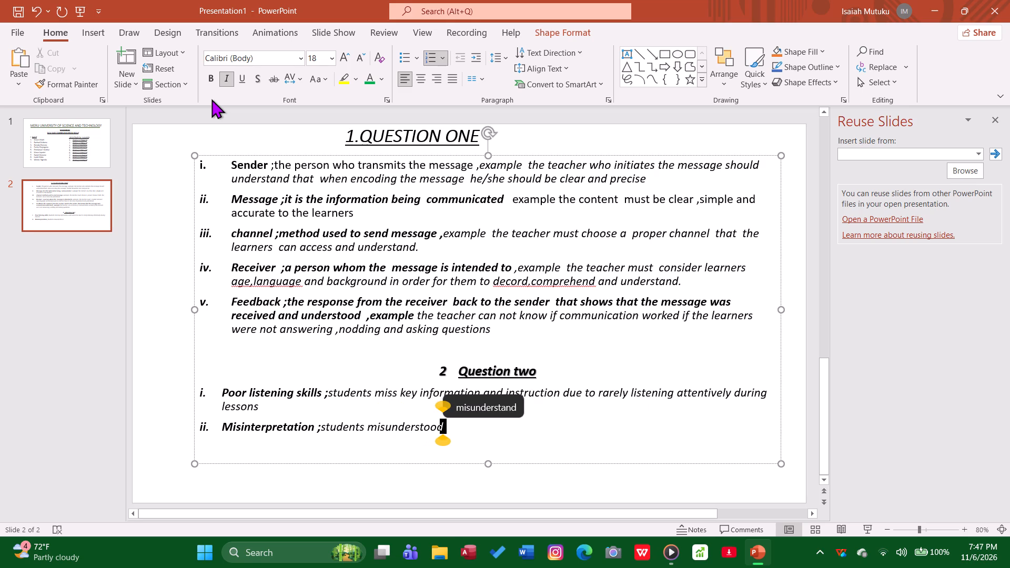
key("space")
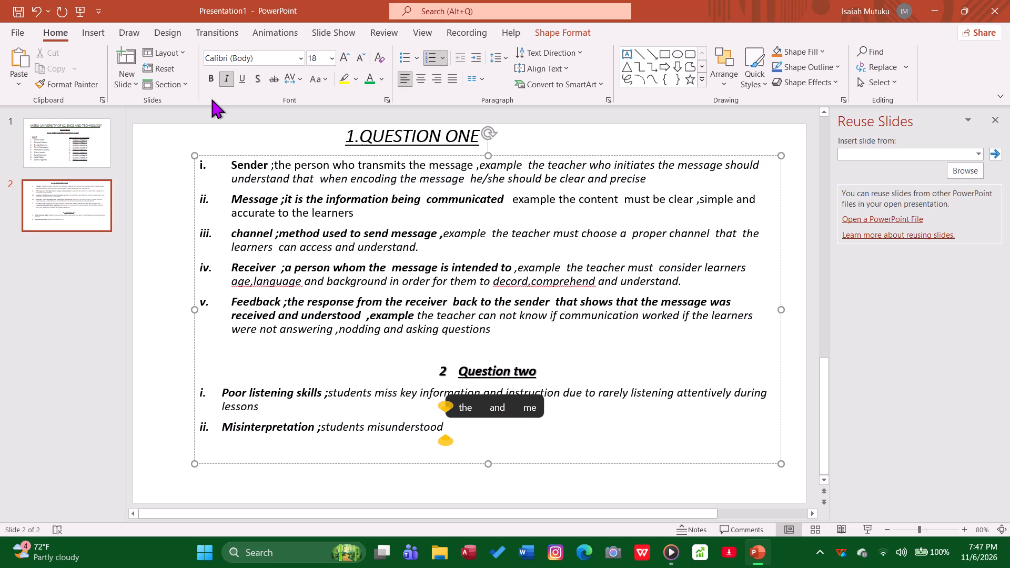
type("instuction")
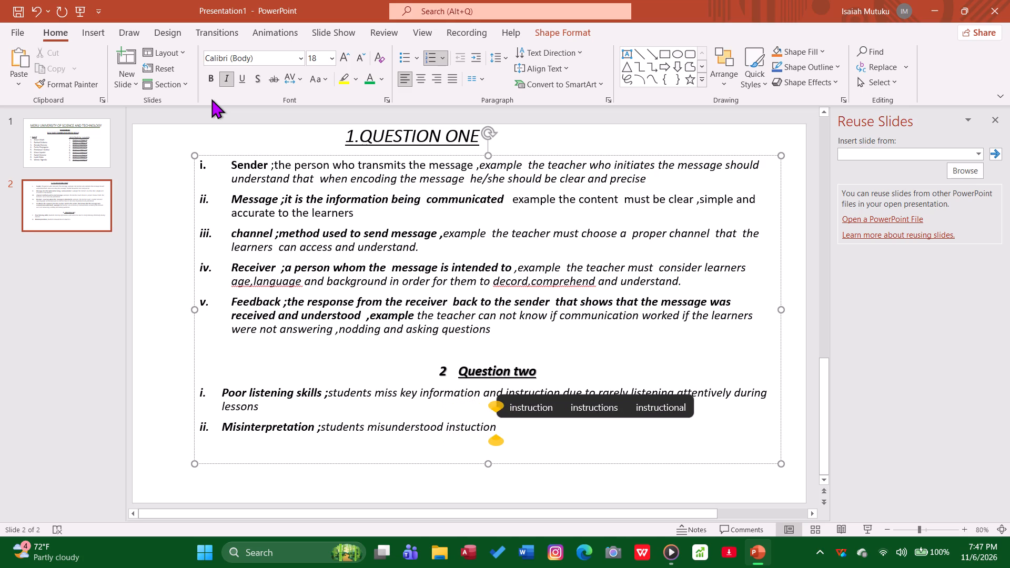
key("s")
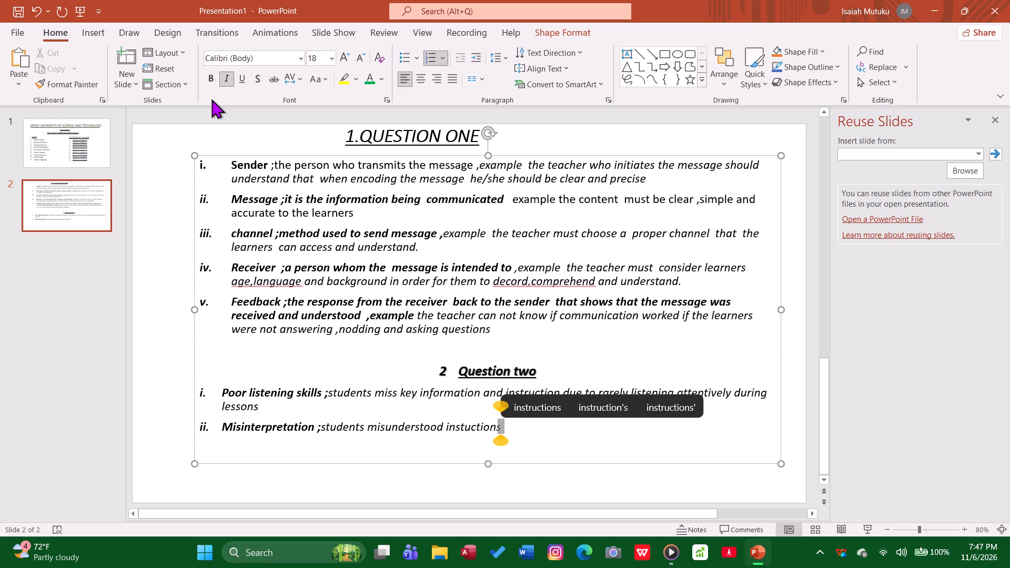
key("space")
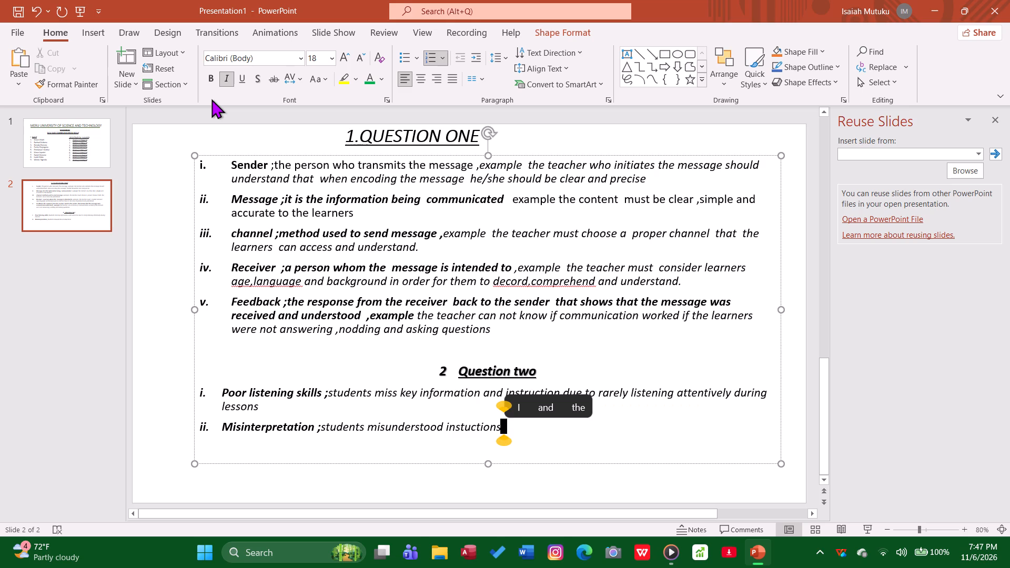
Extend the sentence in point ii with "and some parents".
type("and")
key("space")
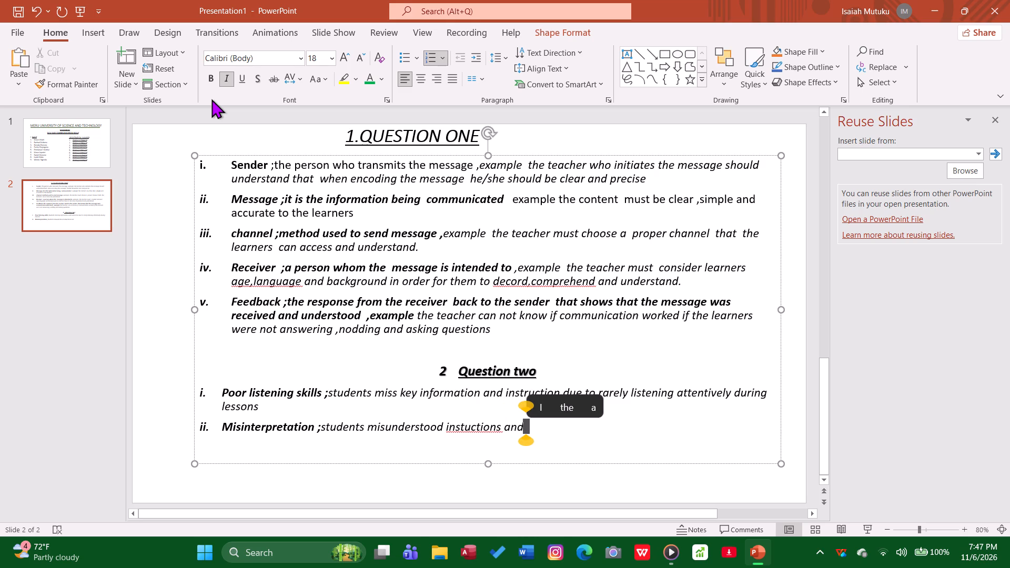
type("some parenets")
key("space")
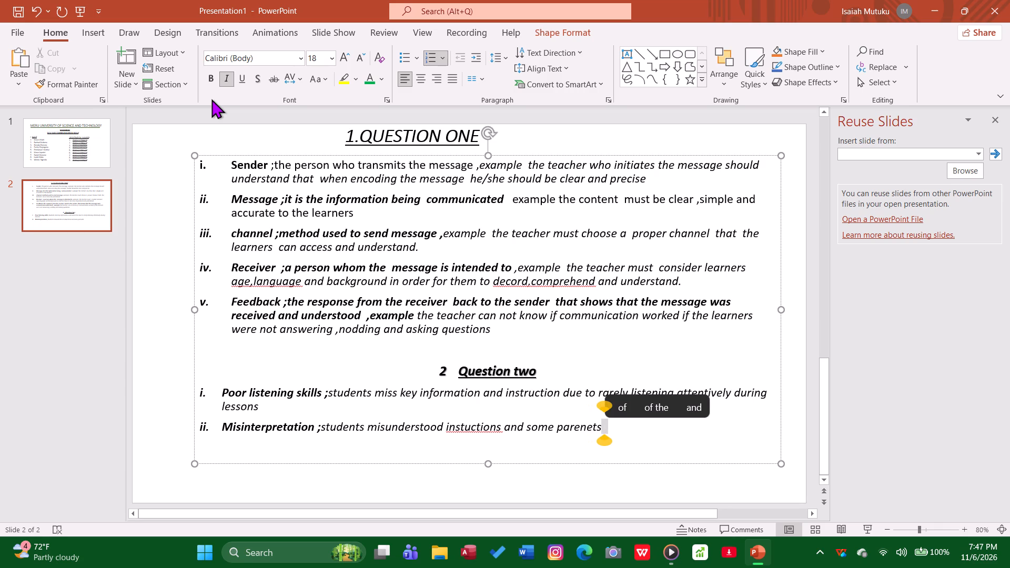
key("BackSpace")
key("BackSpace")
key("BackSpace")
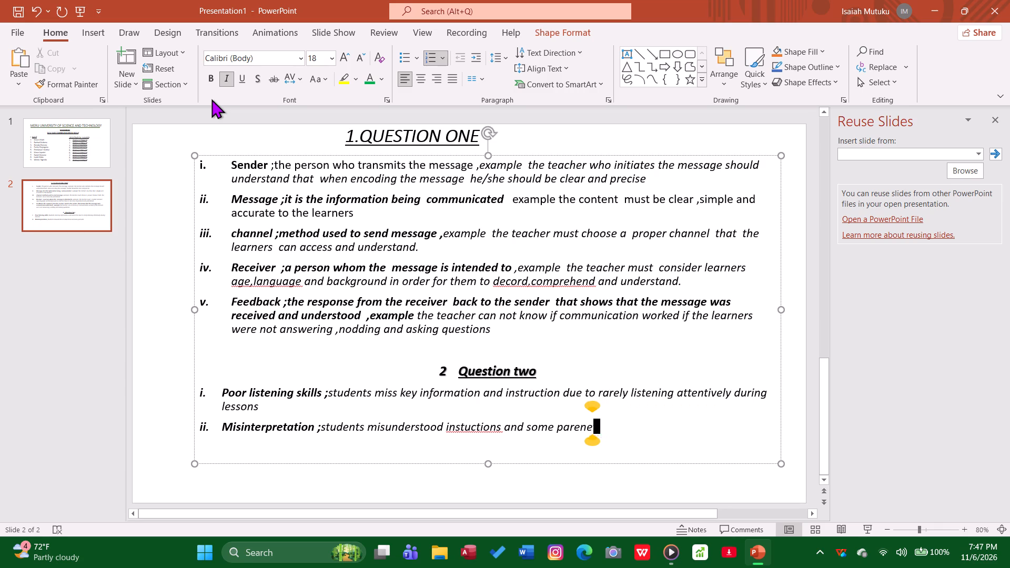
key("BackSpace")
key("BackSpace")
key("n")
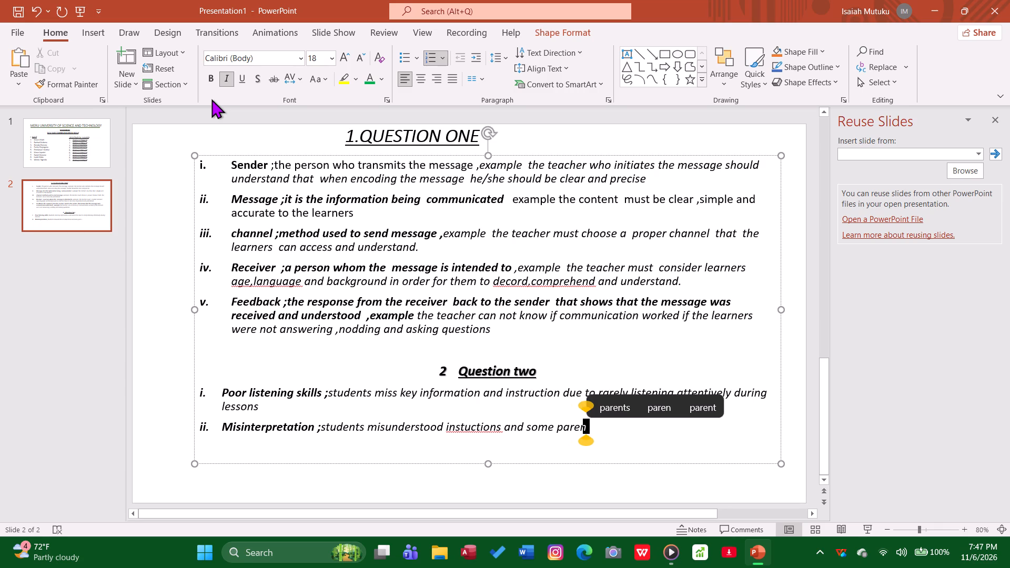
type("ts")
key("space")
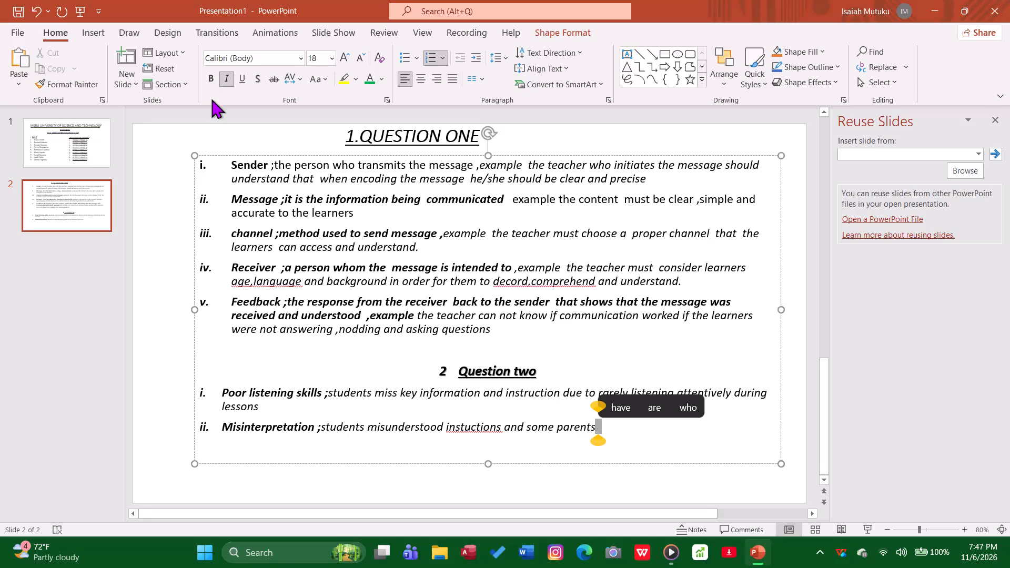
Continue point ii under Question two with the word "misinterpret" after "some parents".
type("misi")
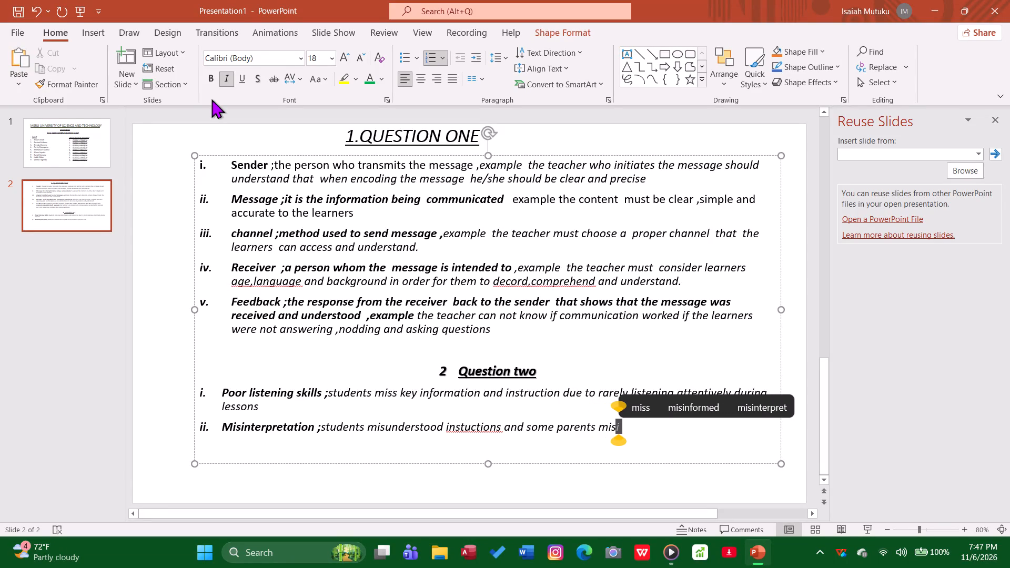
key("n")
type("te")
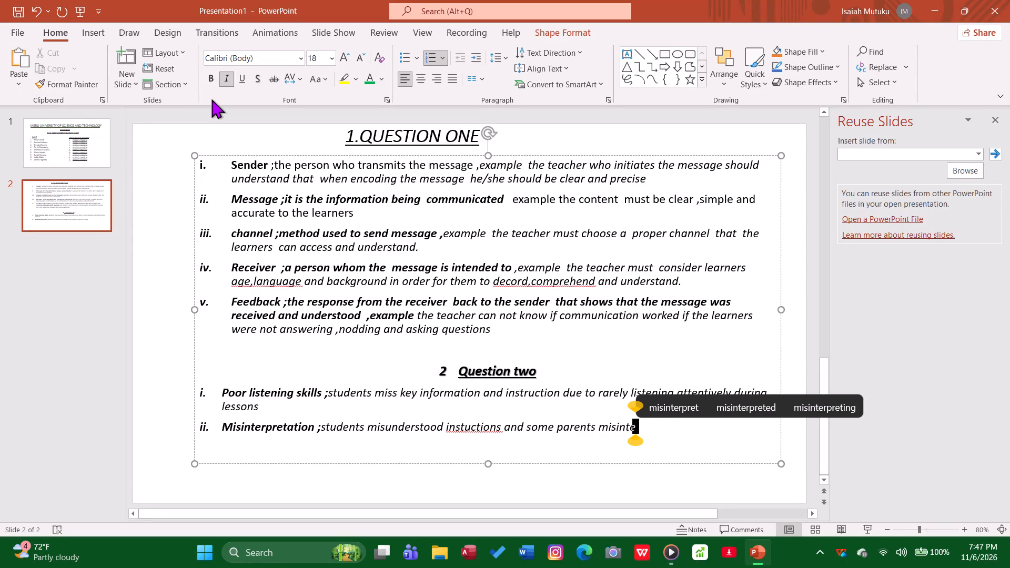
key("r")
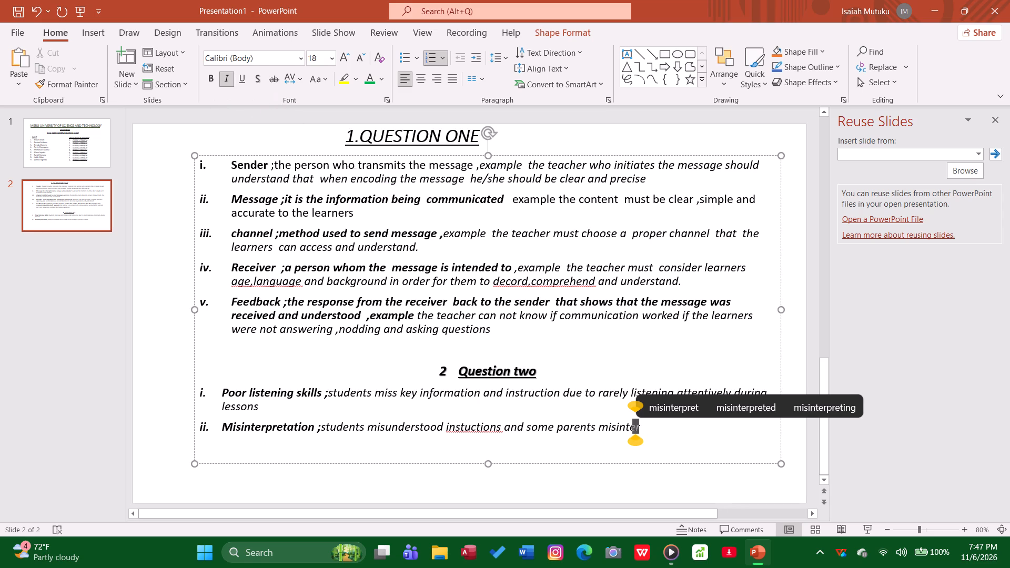
type("per")
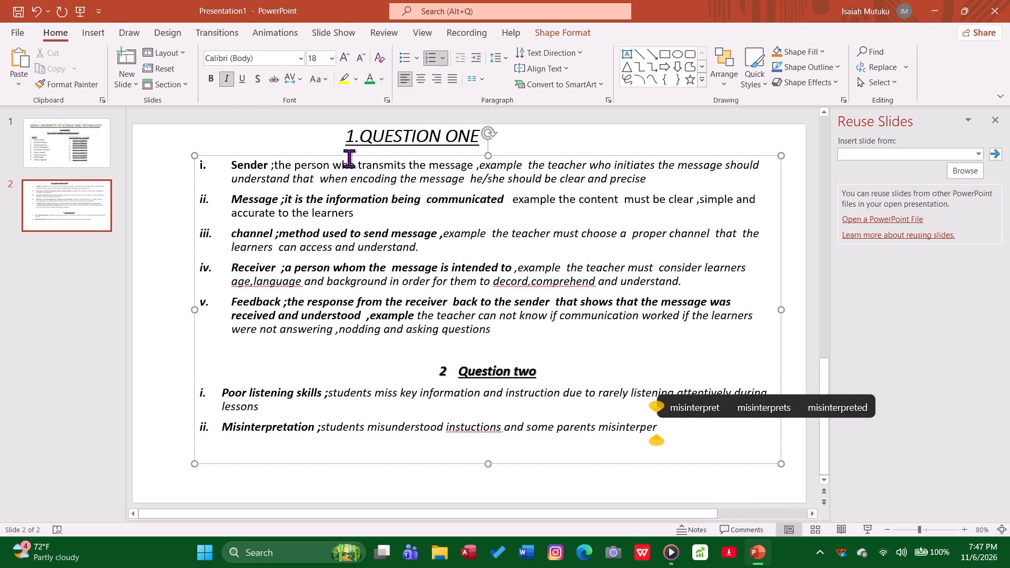
type("oo")
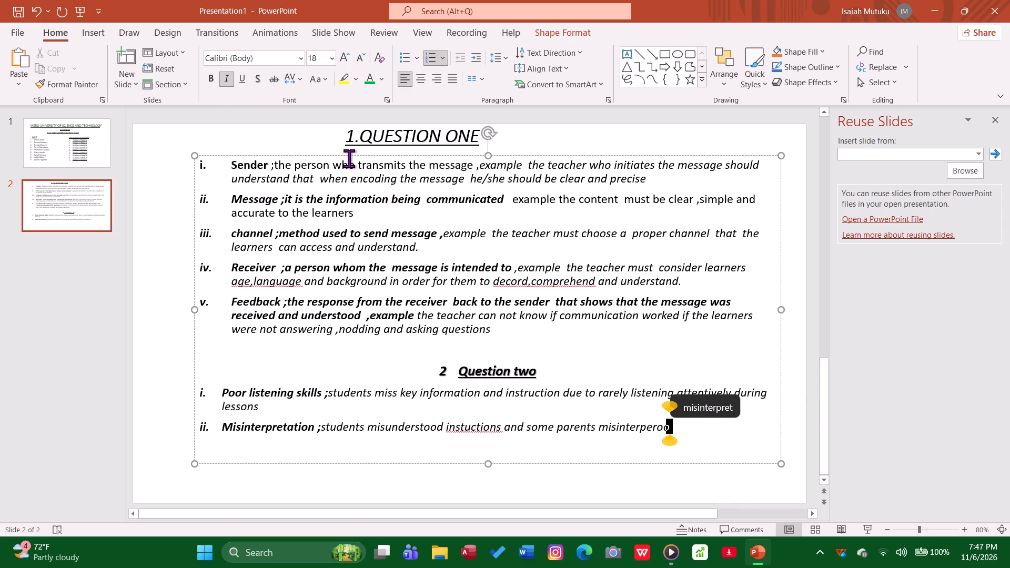
key("BackSpace")
key("BackSpace")
key("BackSpace")
key("BackSpace")
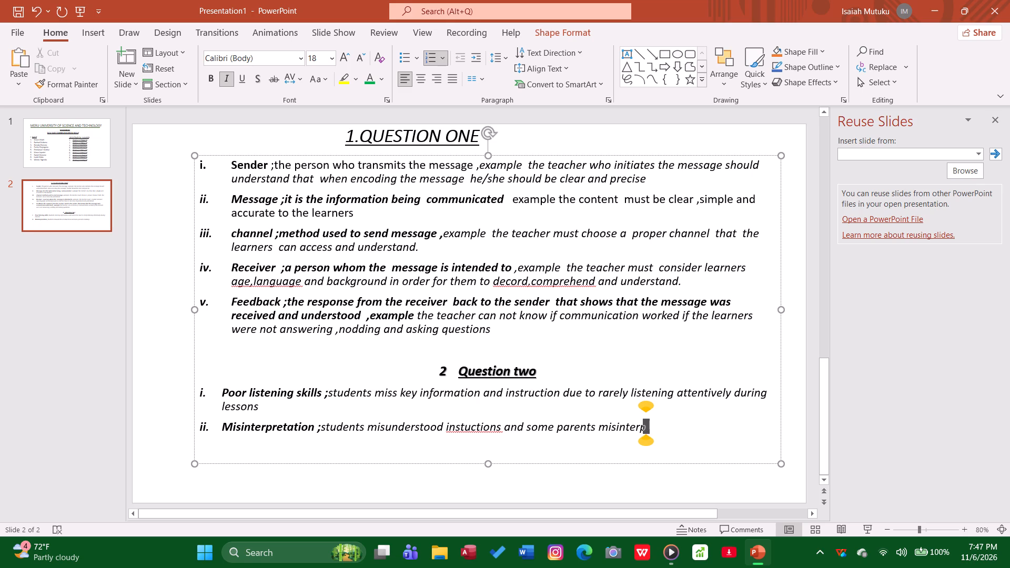
key("BackSpace")
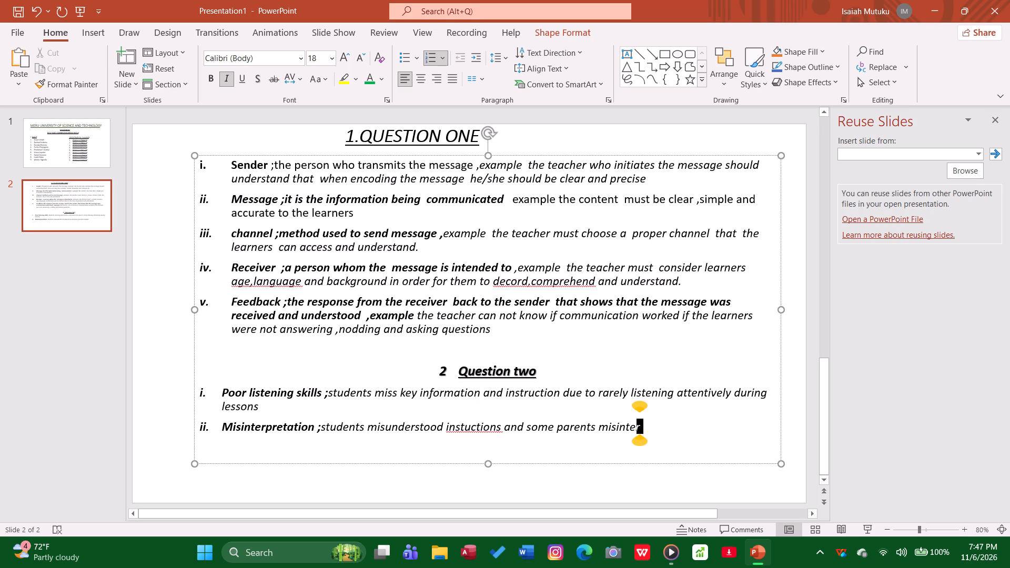
type("pr")
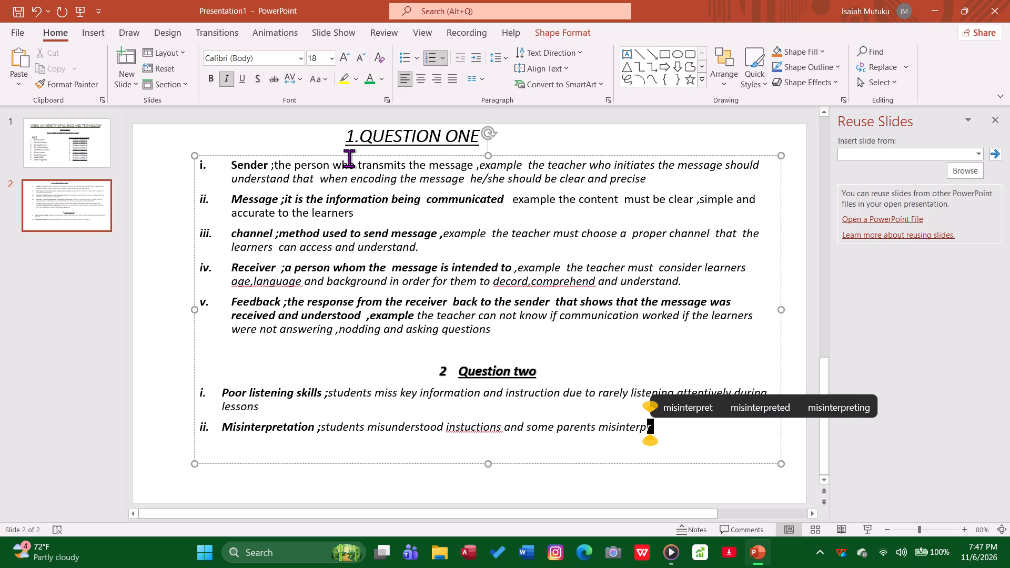
key("e")
key("t")
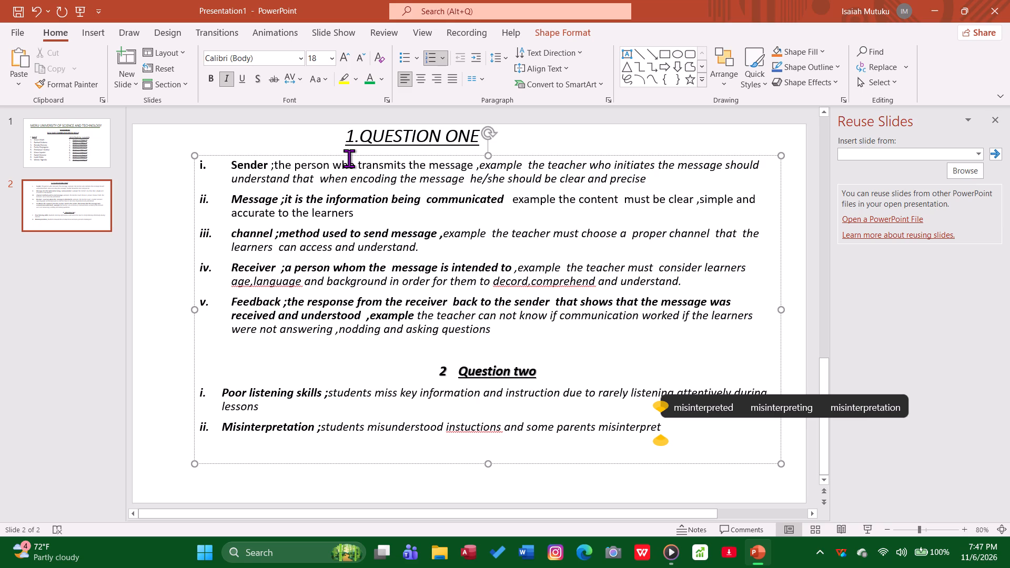
key("space")
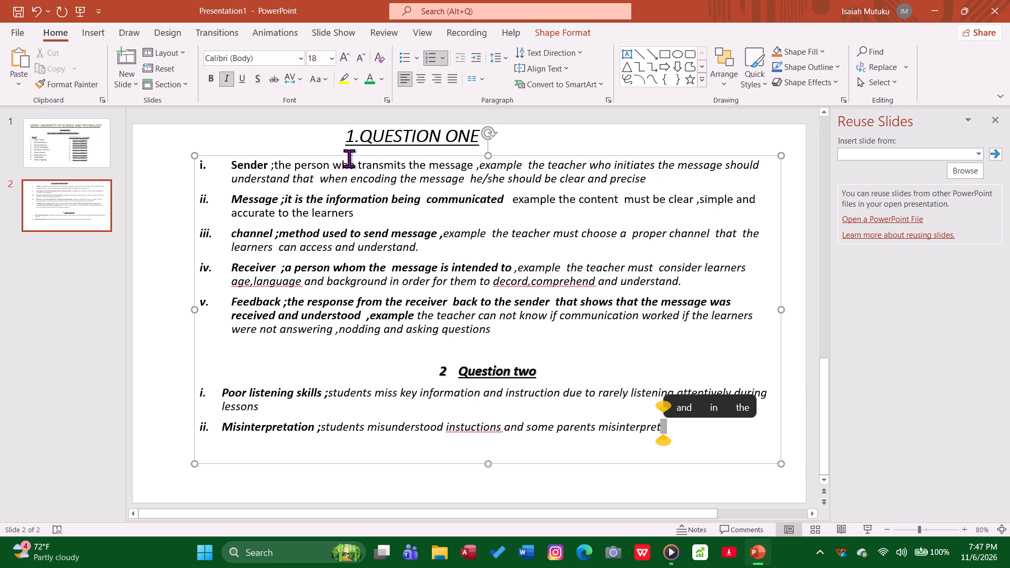
Extend the sentence in point ii with "the principles message".
type("the")
key("space")
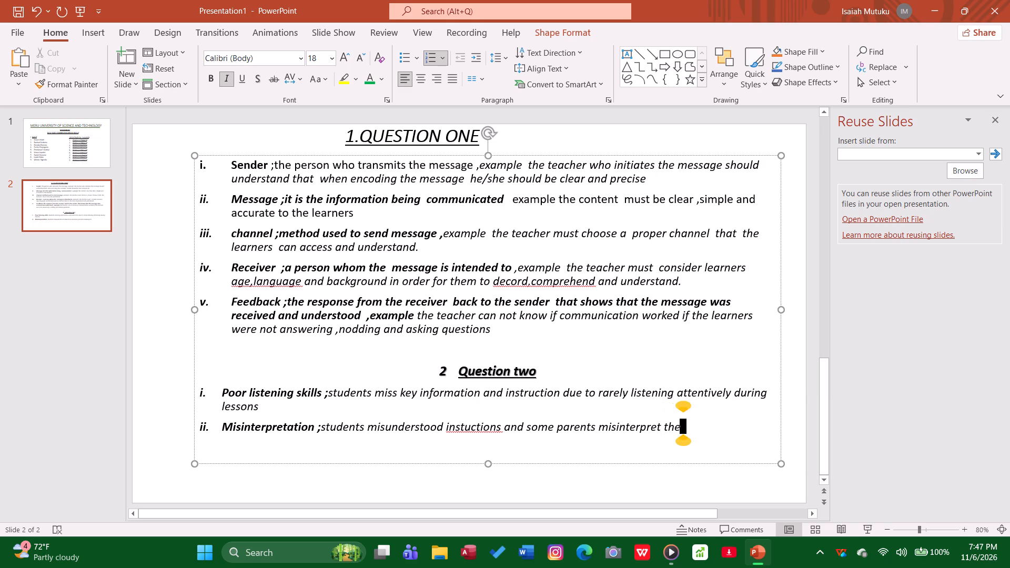
key("p")
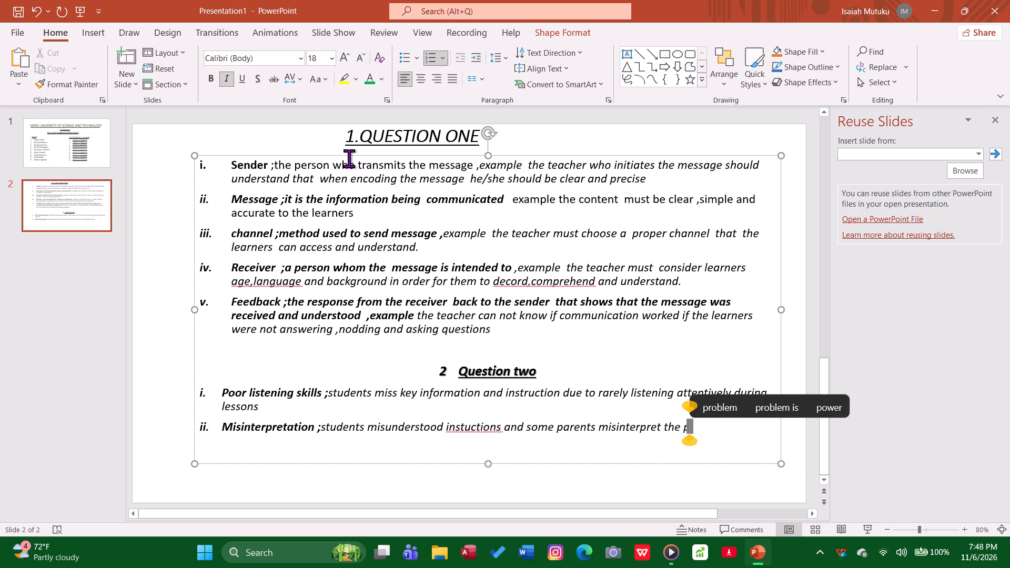
type("rim")
key("BackSpace")
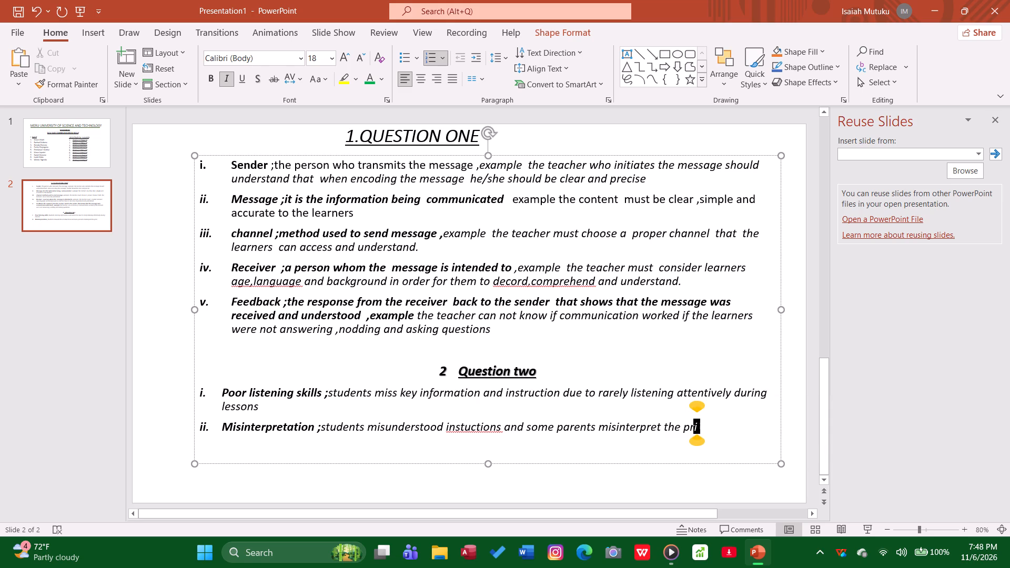
type("nciples")
key("space")
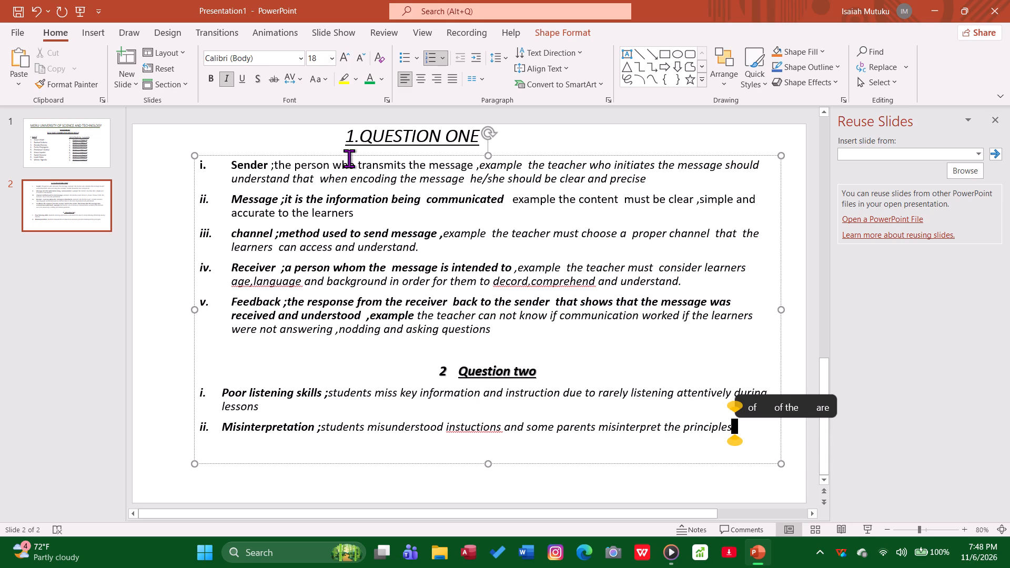
key("space")
type(",e")
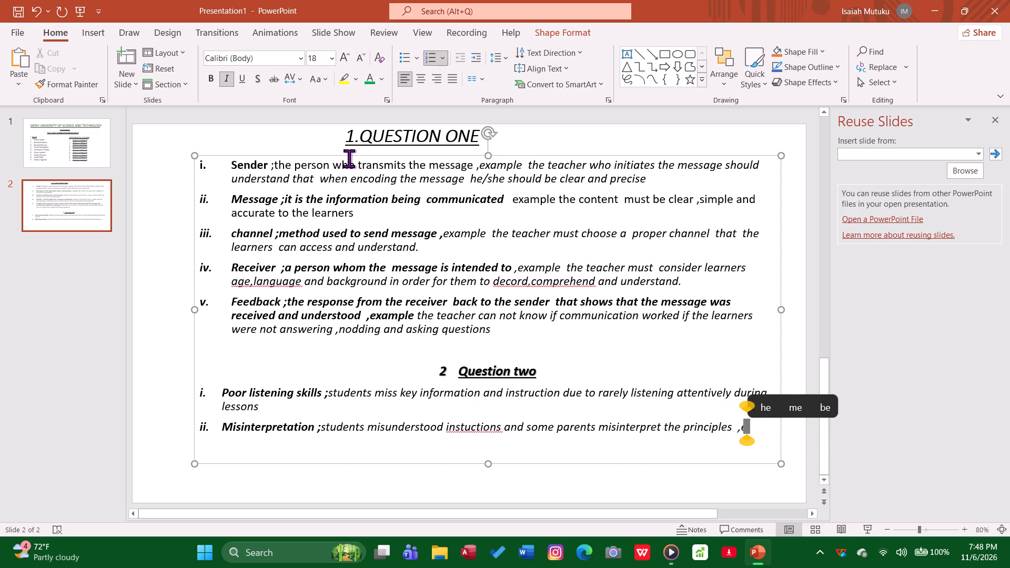
key("BackSpace")
key("BackSpace")
type("message")
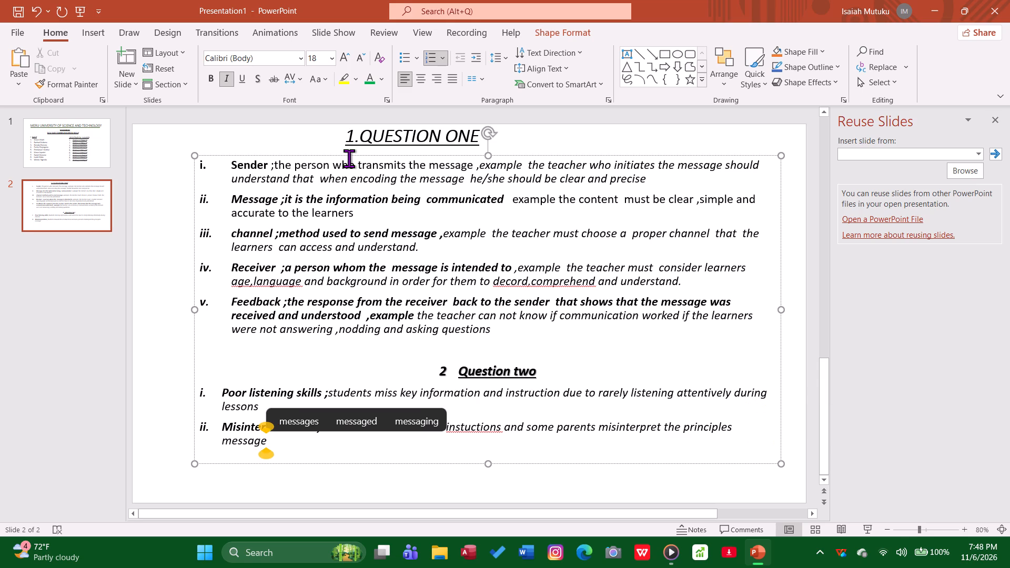
Finish point ii with the words "leading to disagreement".
key("space")
type("leading")
key("space")
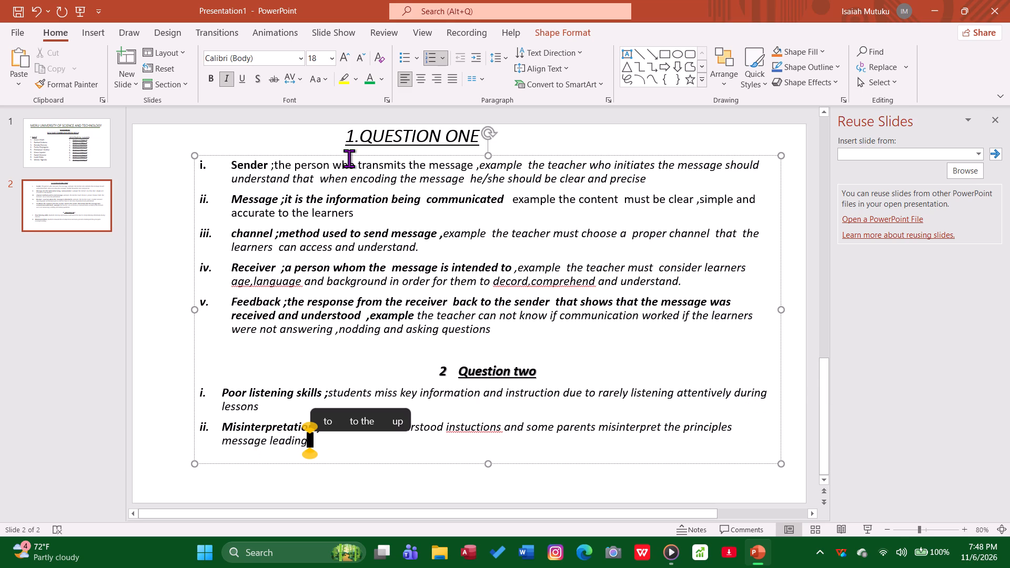
type("to")
key("space")
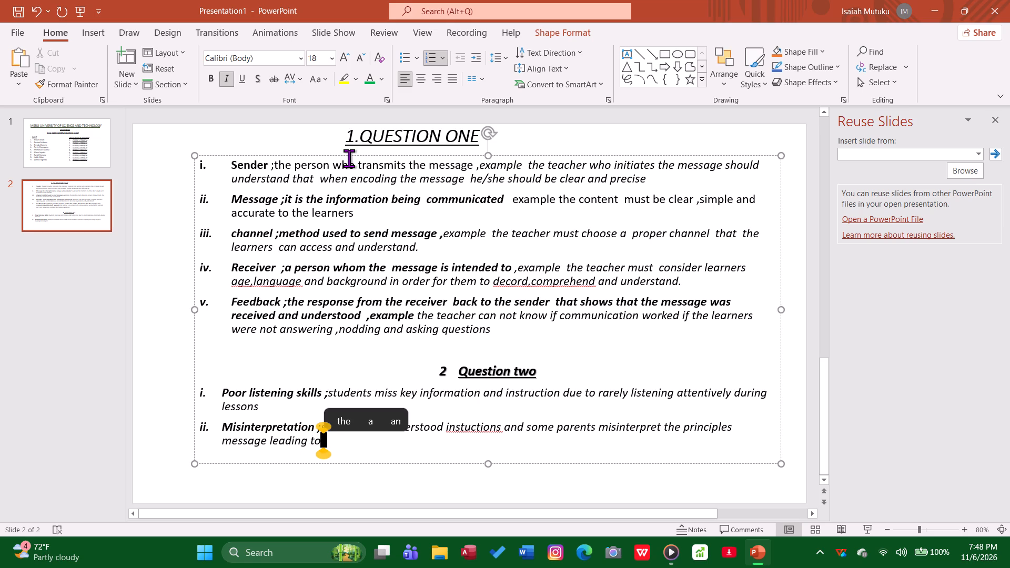
type("dis")
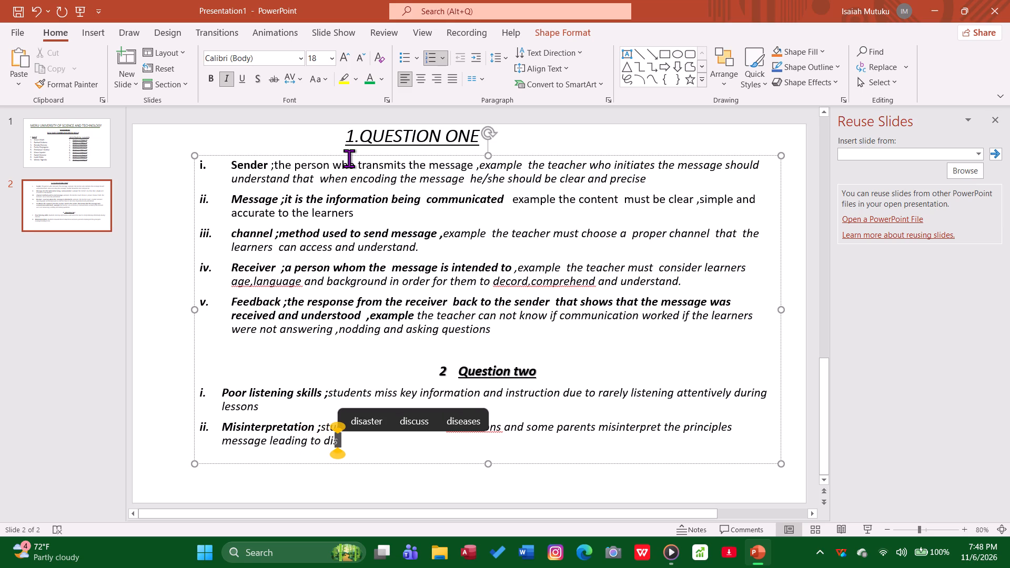
type("agreemen")
key("t")
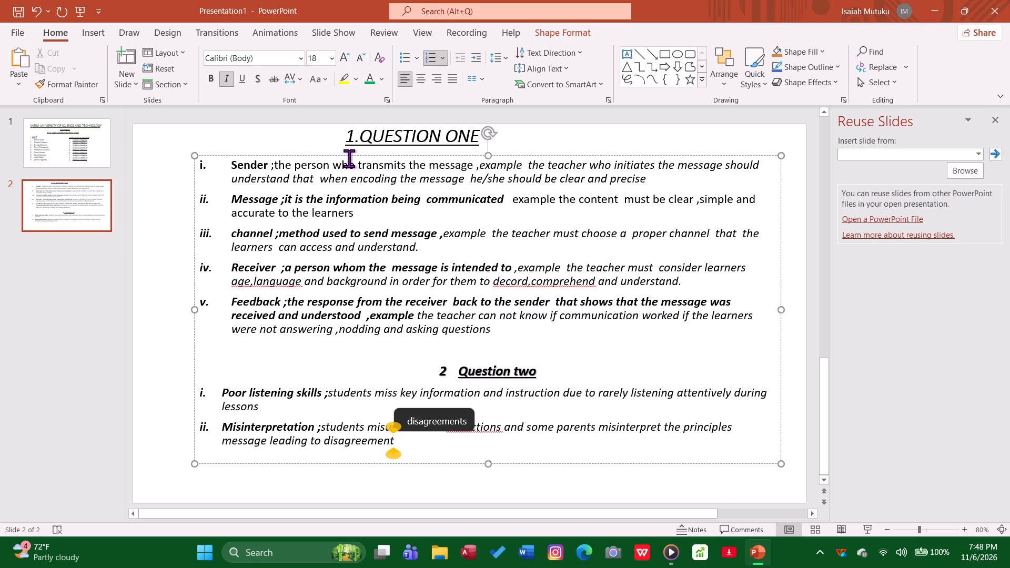
Add point iii under Question two, starting with the bold italic term "Lack of ict ;".
key("Return")
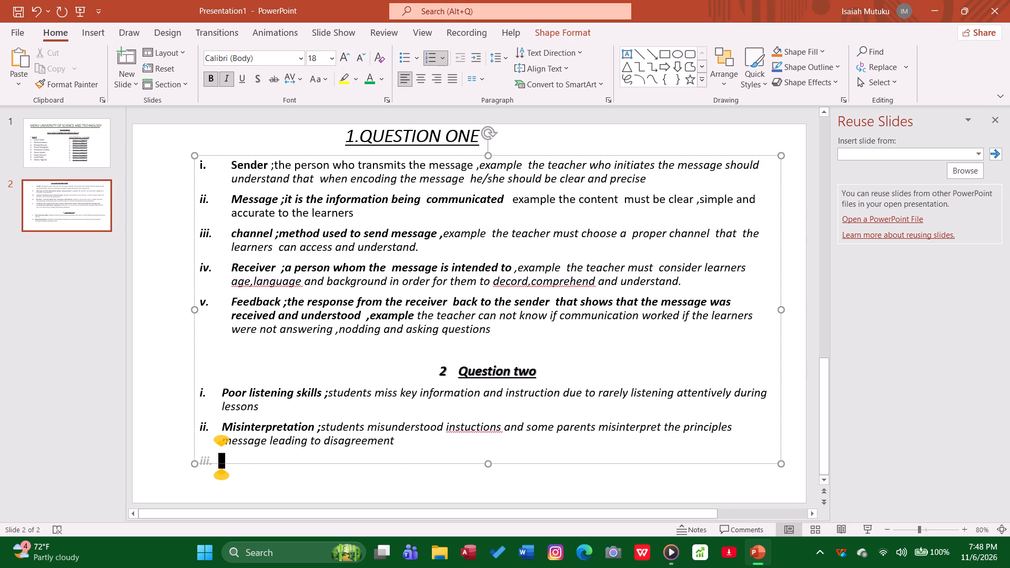
type("lack")
key("space")
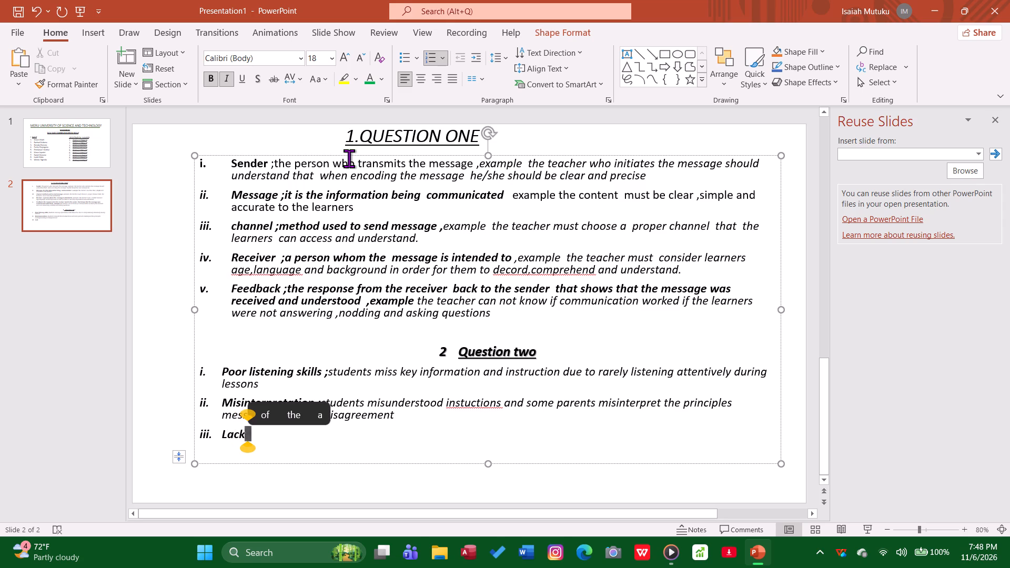
type("of ict")
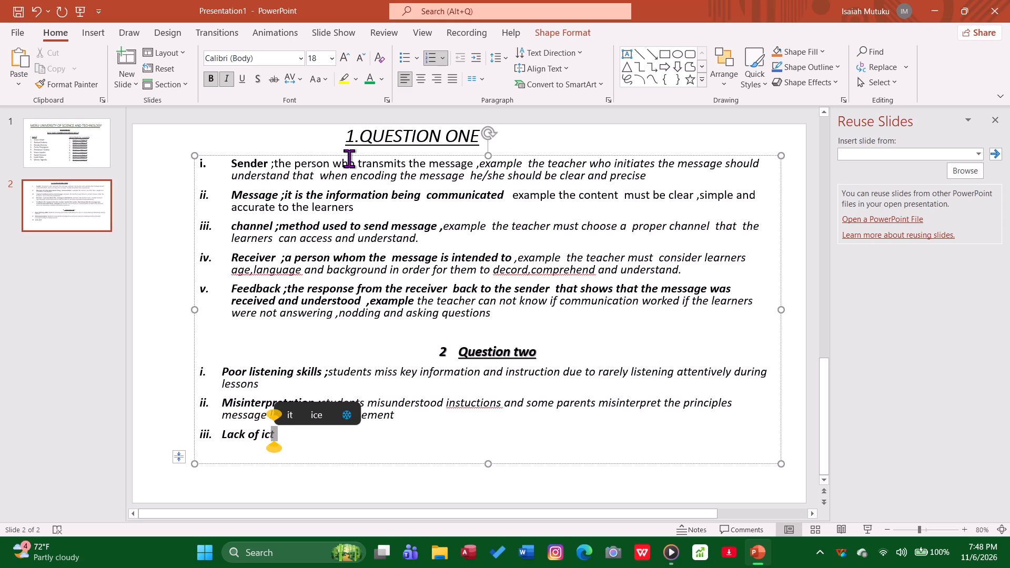
key("space")
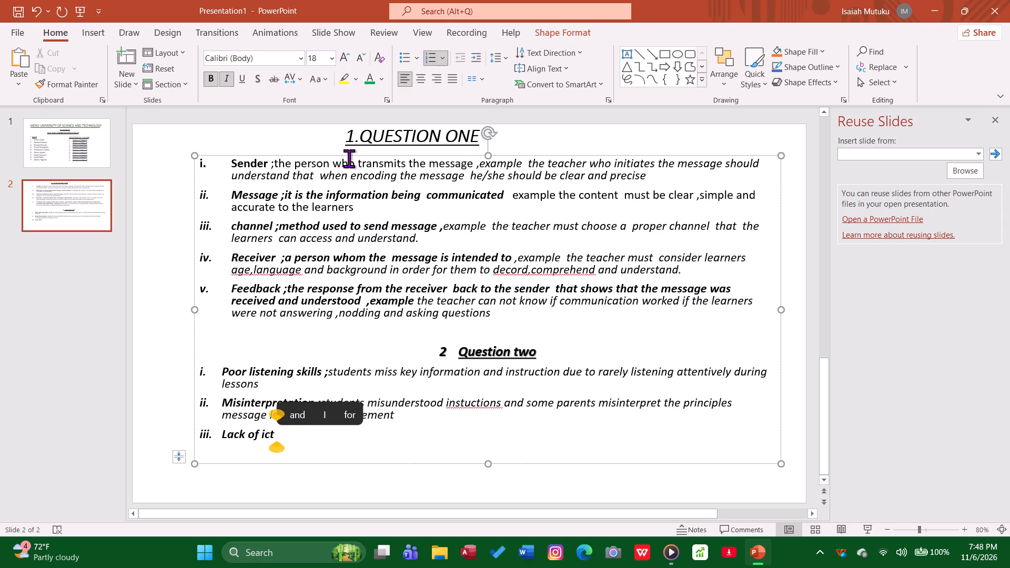
key("semicolon")
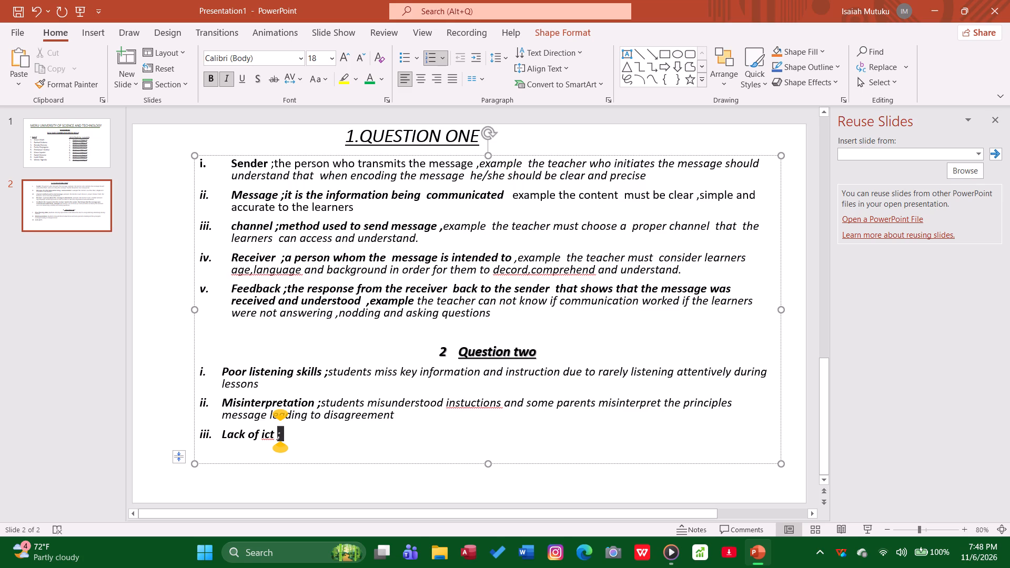
Continue point iii in non-bold italic text with "lack of necessary ict skills".
left_click(209, 81)
key("space")
type("lacj")
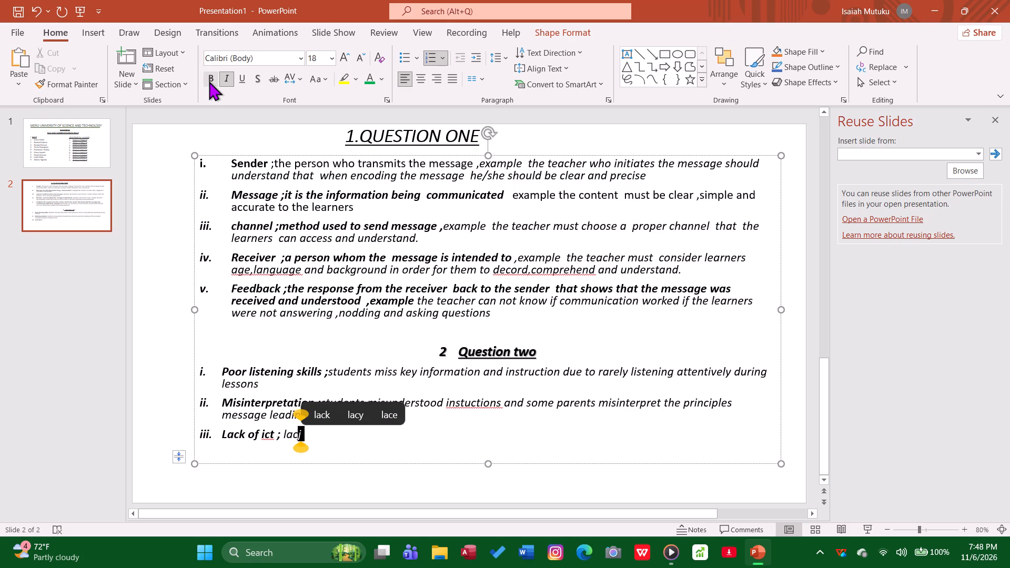
key("BackSpace")
type("k")
key("space")
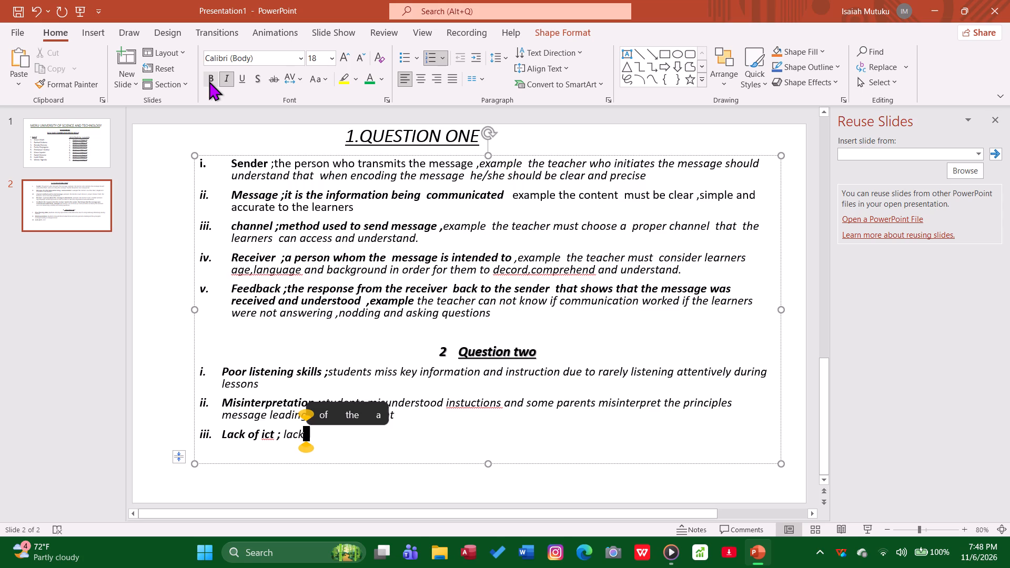
type("of")
key("space")
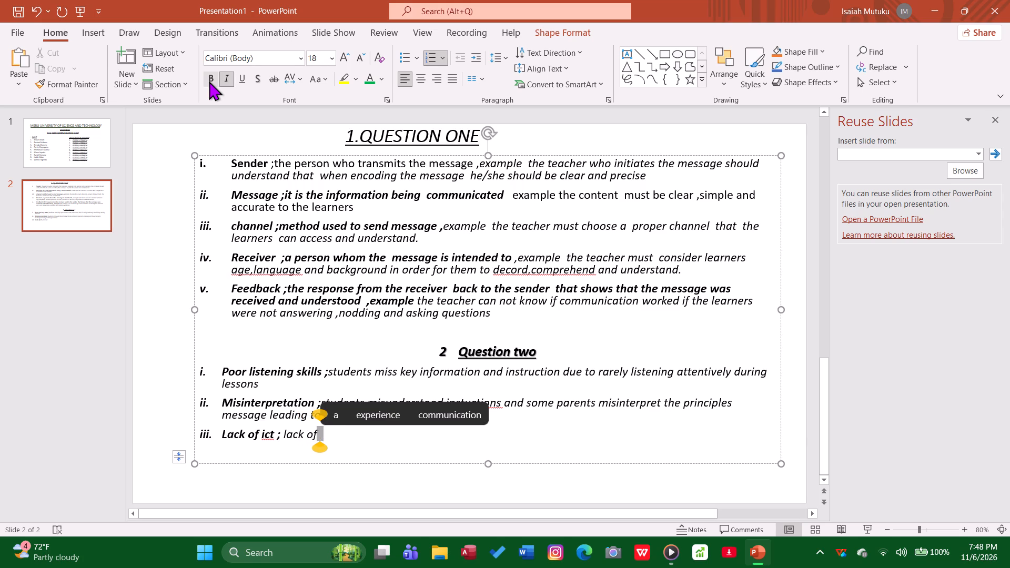
type("nece")
type("ssa")
type("ry")
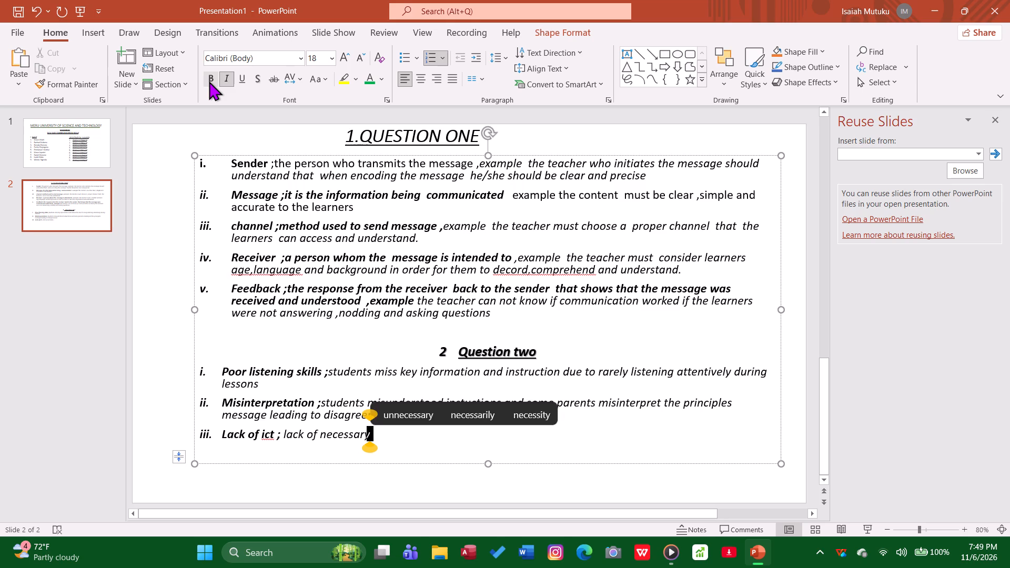
key("space")
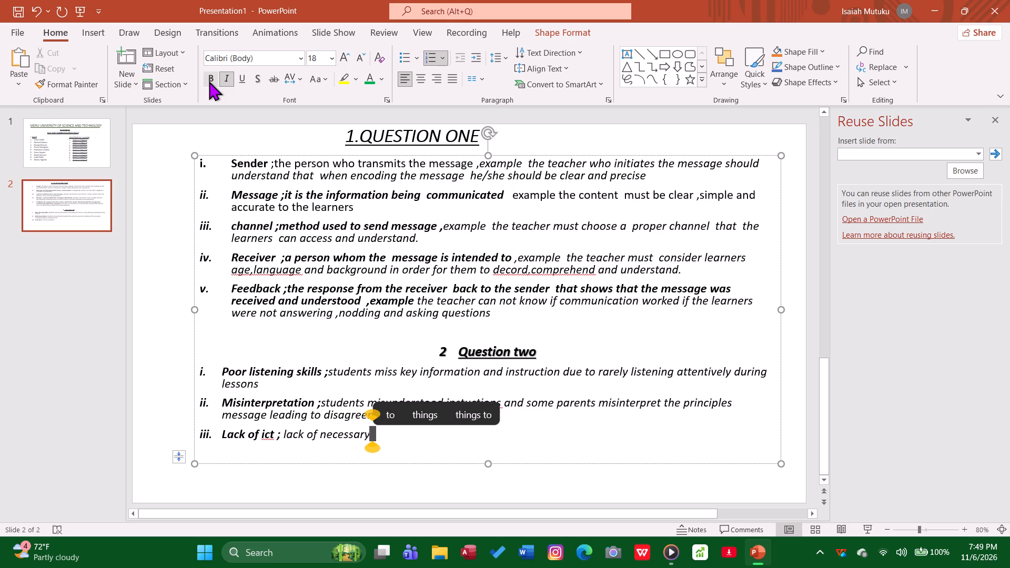
type("ict")
key("space")
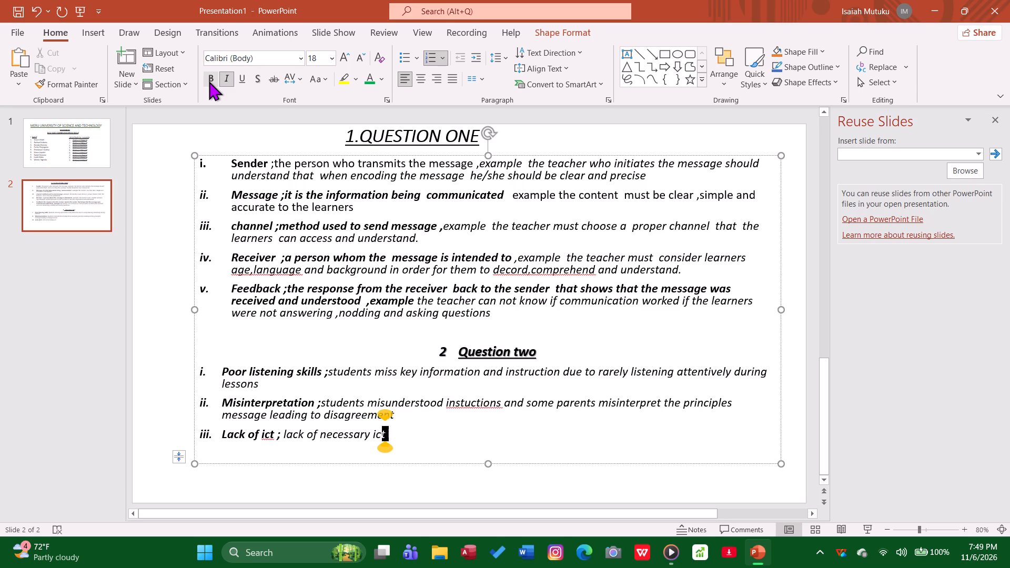
key("s")
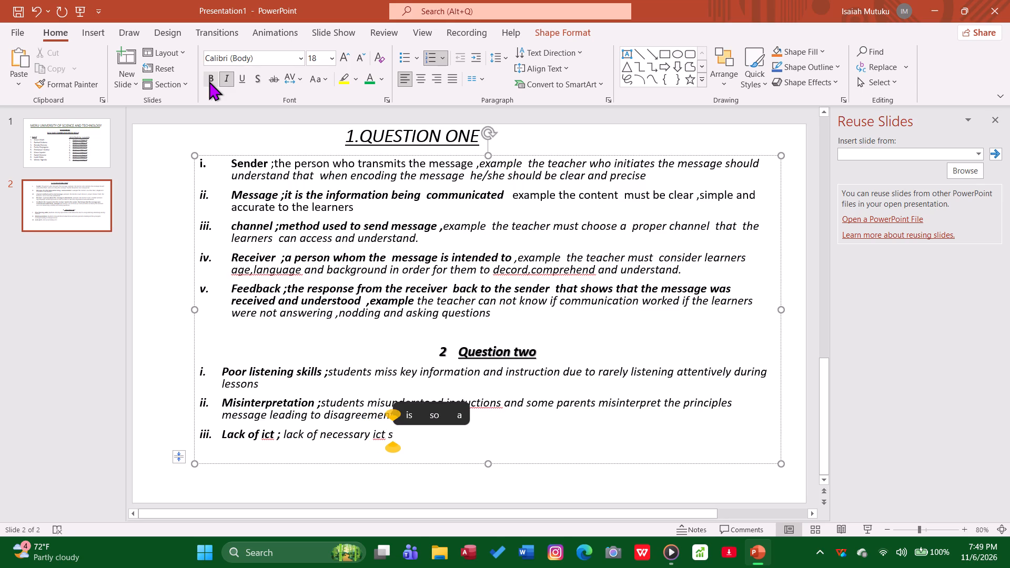
type("kiils")
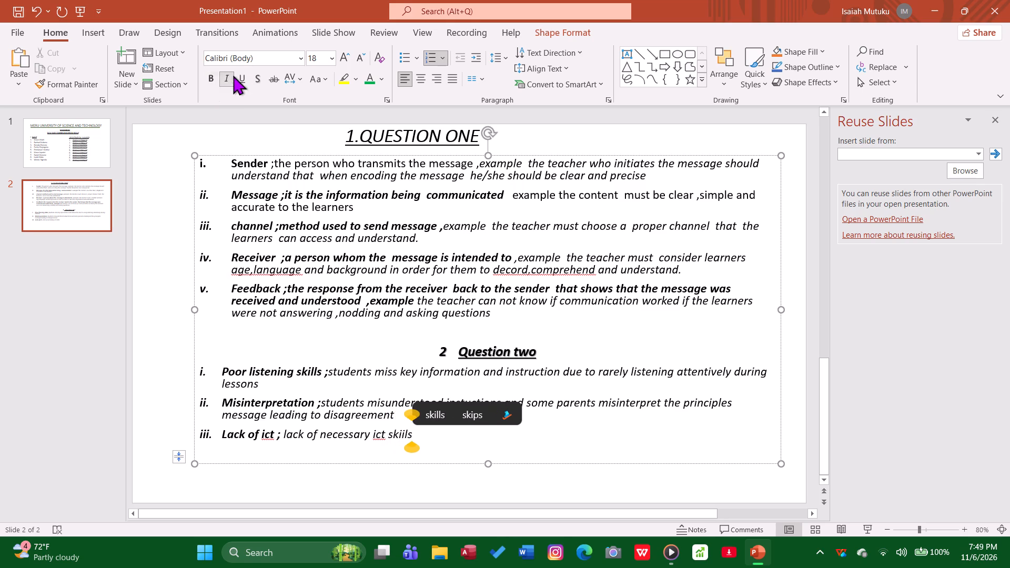
left_click(439, 412)
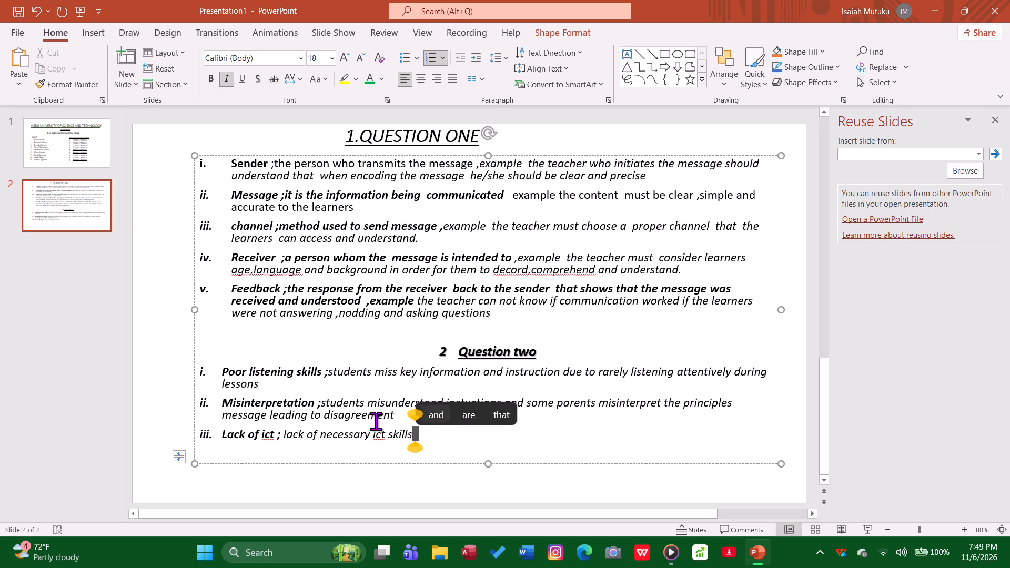
Change the bold term of point iii under Question two to read "Lack of ICT skills;".
left_click(276, 434)
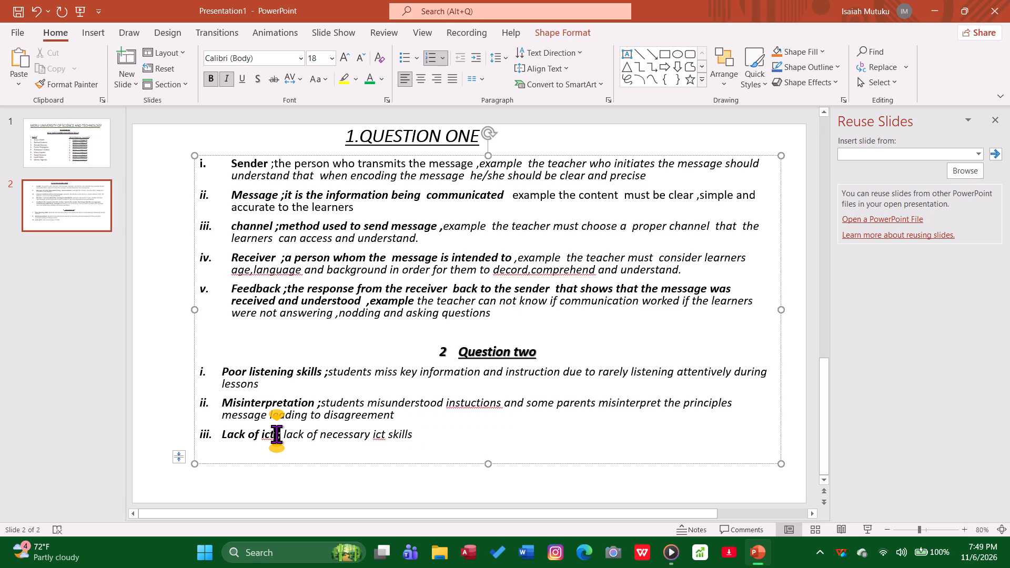
key("BackSpace")
key("BackSpace")
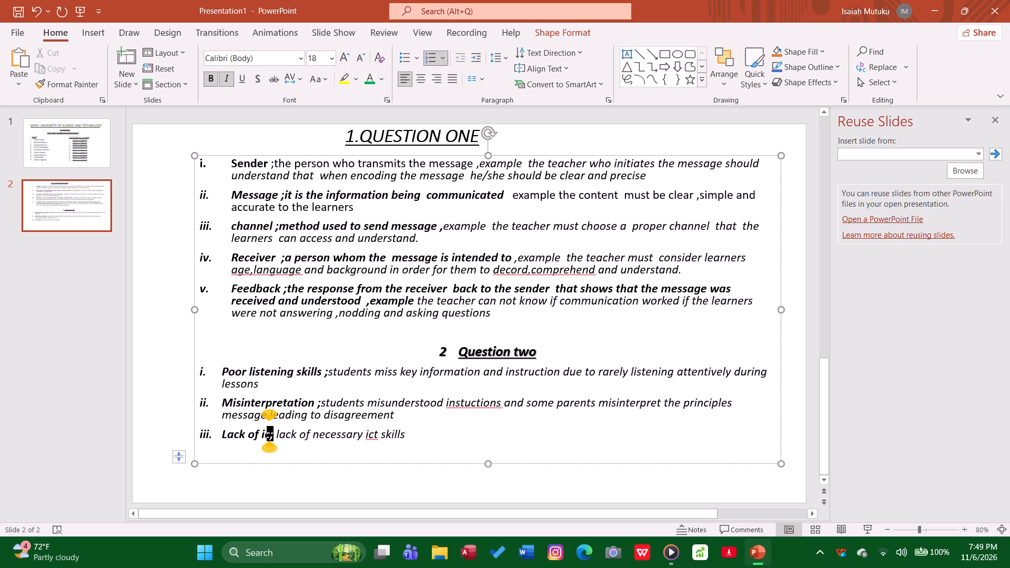
key("BackSpace")
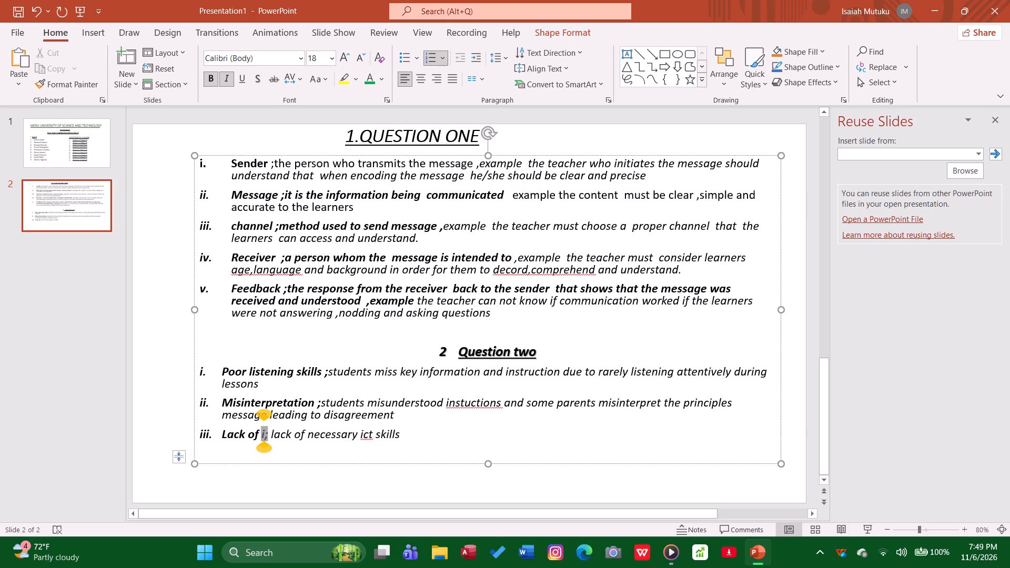
key("BackSpace")
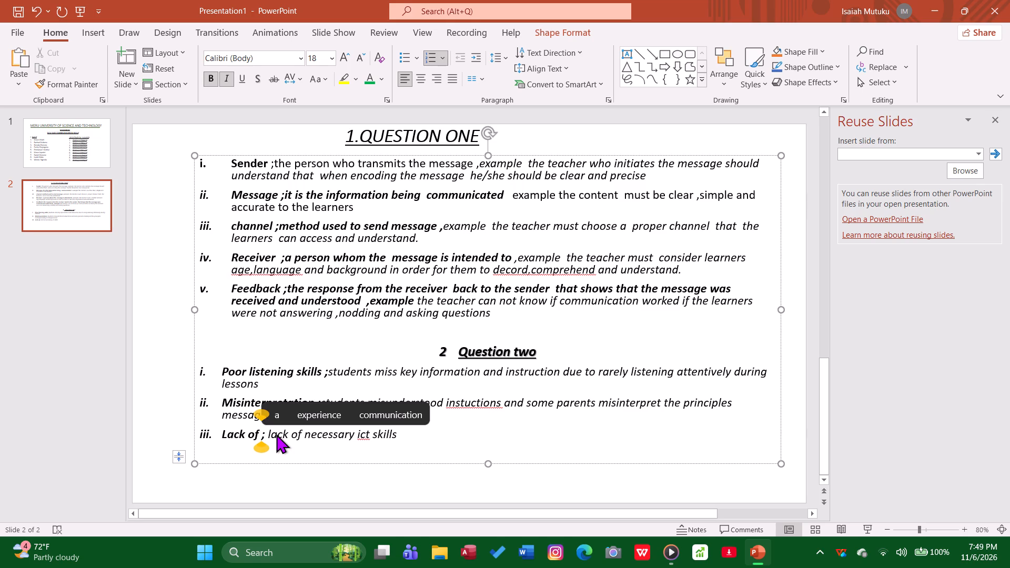
type("ICT")
key("space")
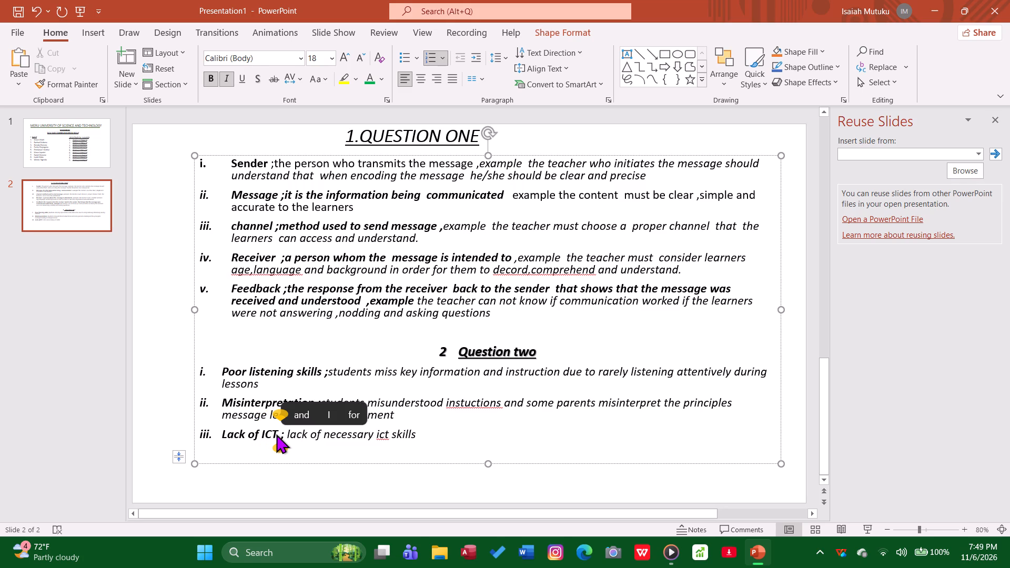
type("skills")
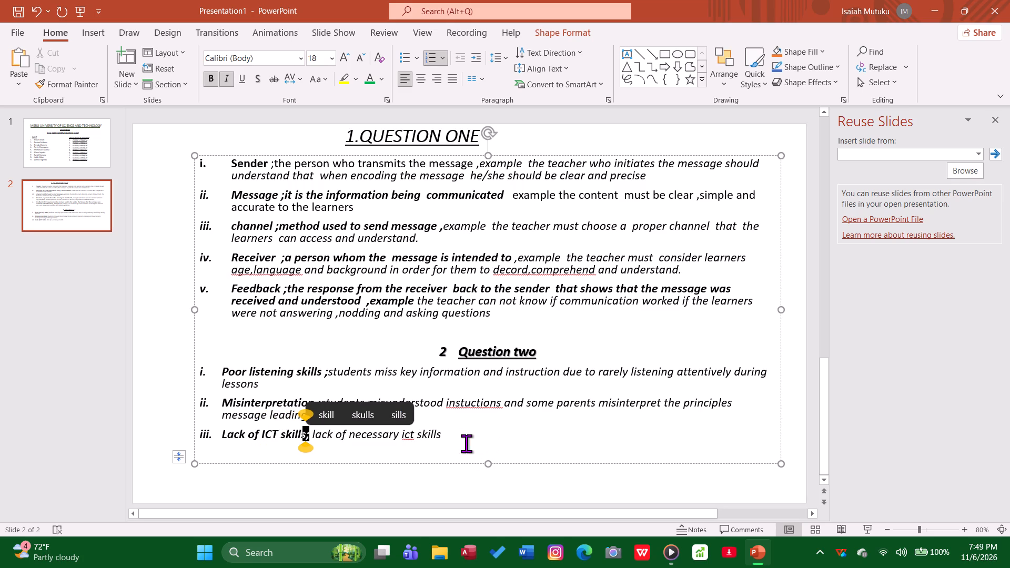
Extend the sentence in point iii with "by some teachers and students".
left_click(460, 439)
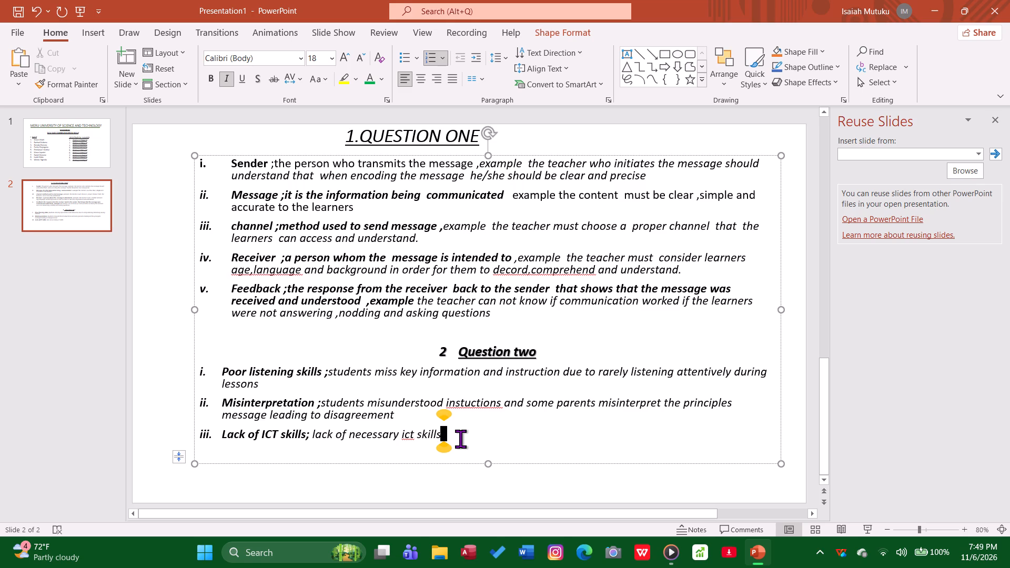
key("space")
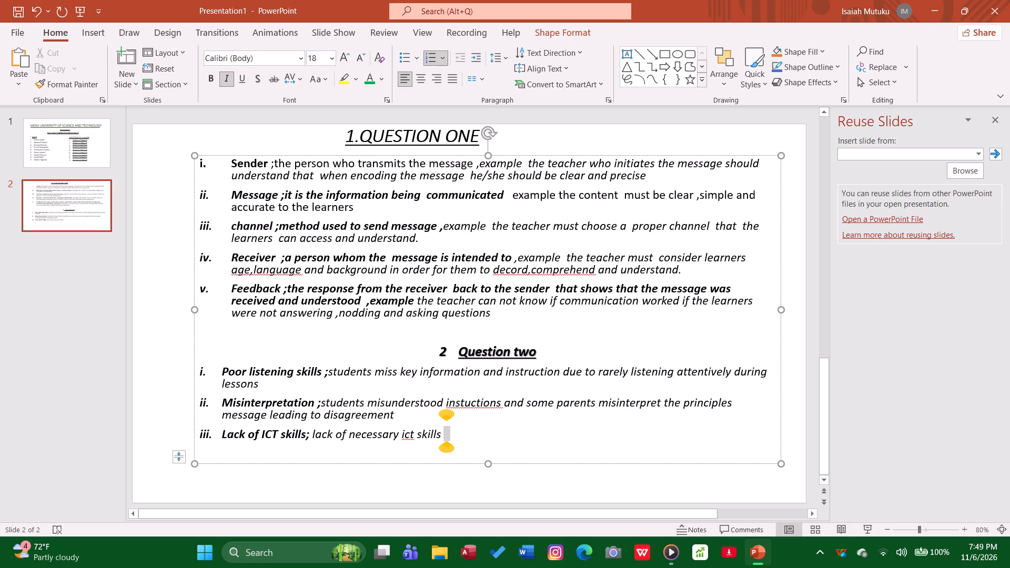
type("bbb")
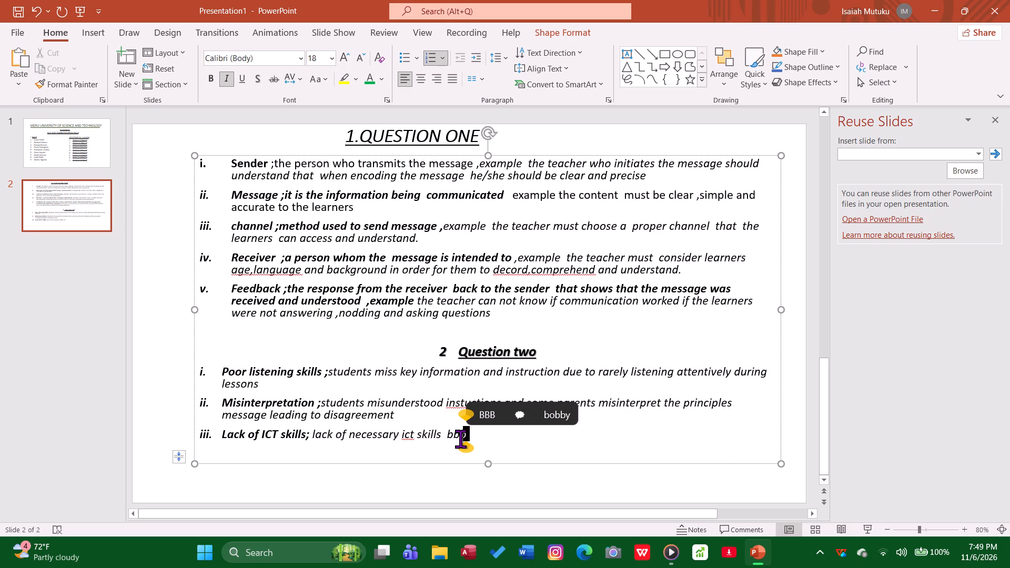
key("BackSpace")
key("BackSpace")
key("y")
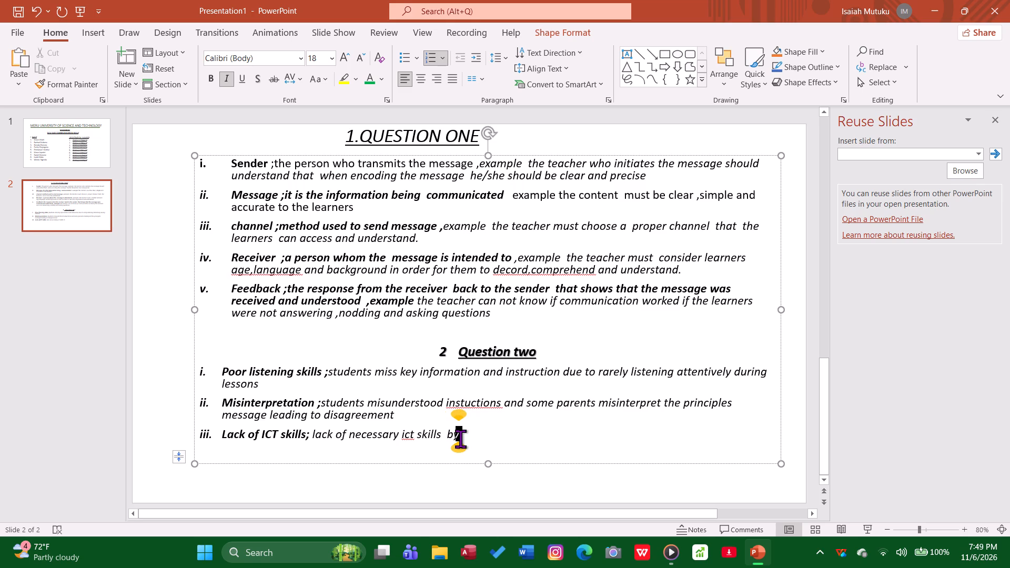
key("space")
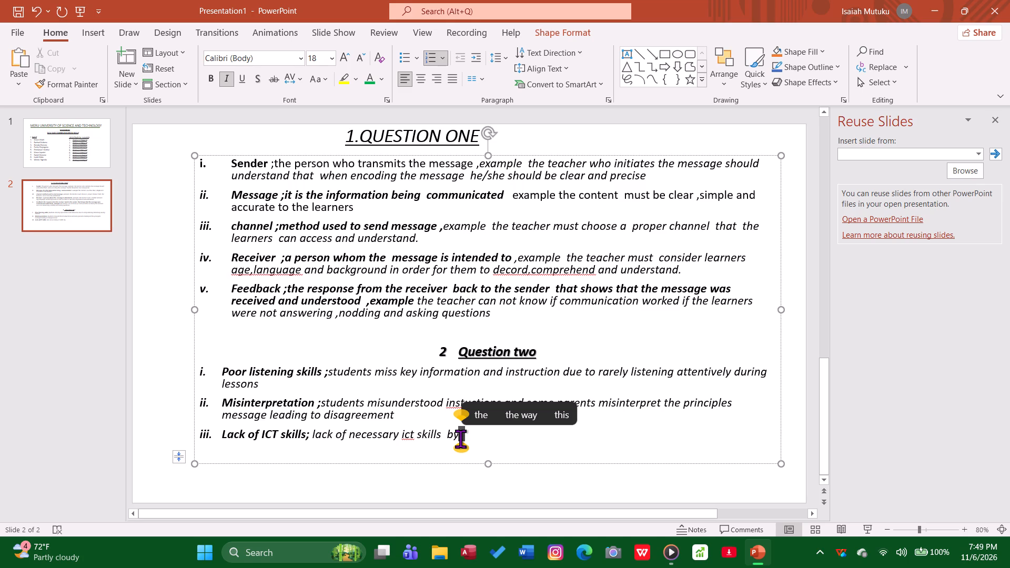
key("space")
type("some")
key("space")
type("teachers and students")
key("space")
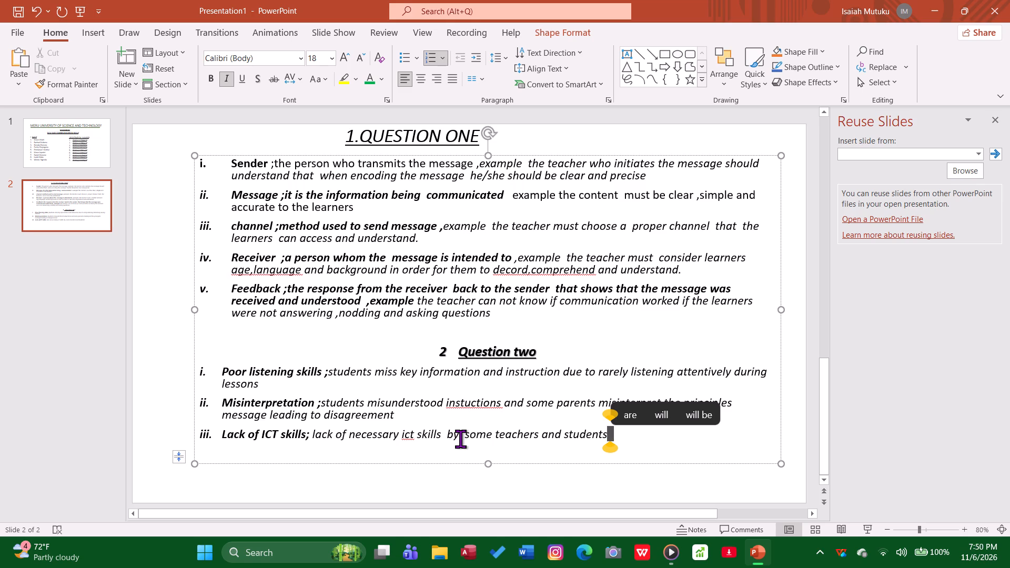
Finish the sentence in point iii with "to use digital platform effectively".
type("to use")
key("space")
type("digital")
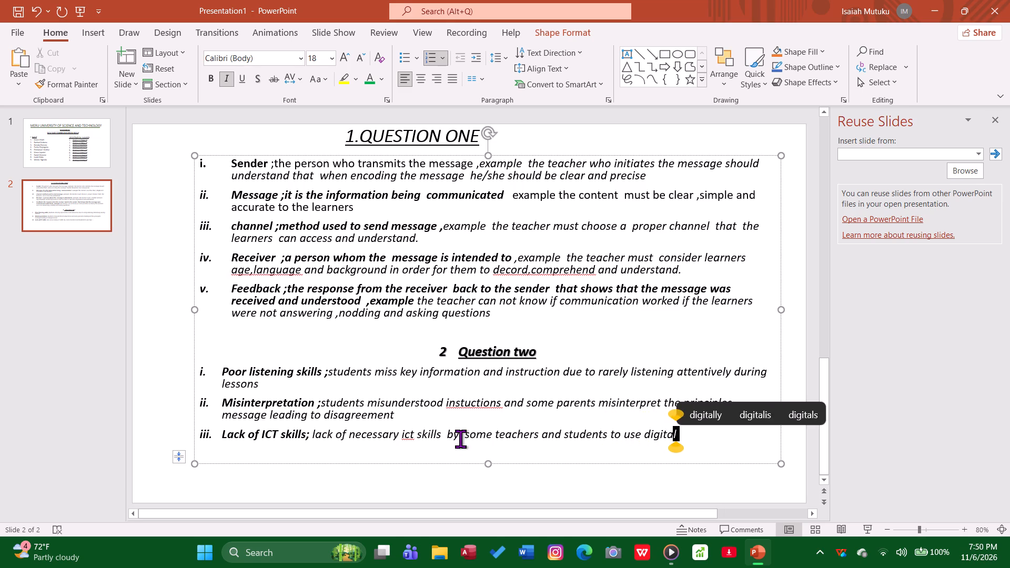
key("space")
type("pla")
key("n")
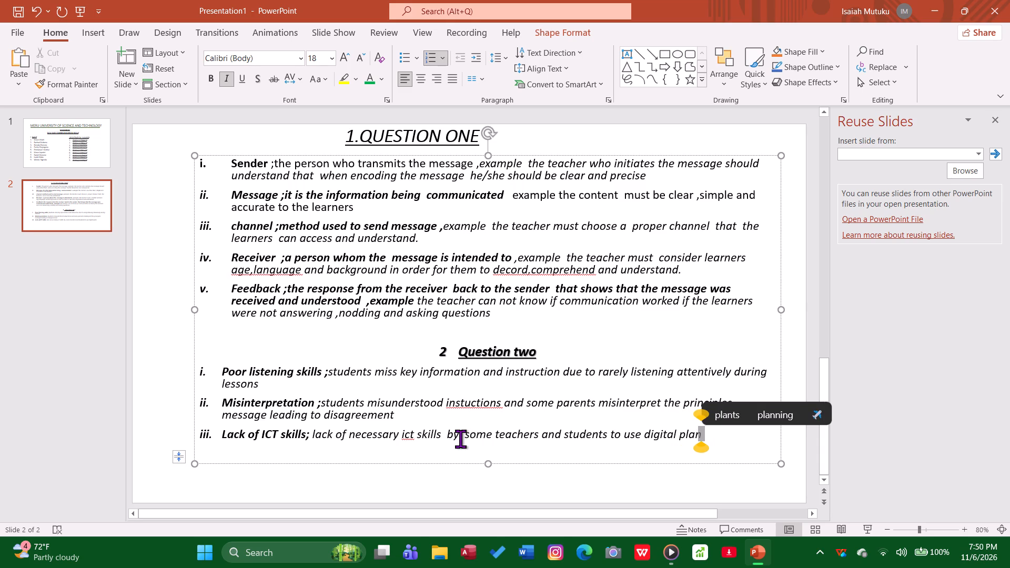
type("tfor")
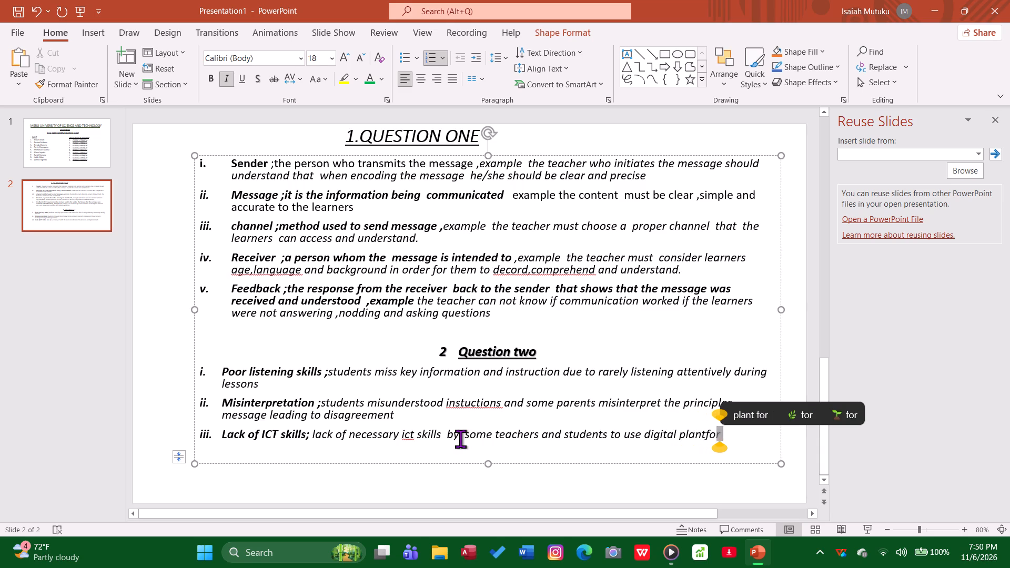
key("m")
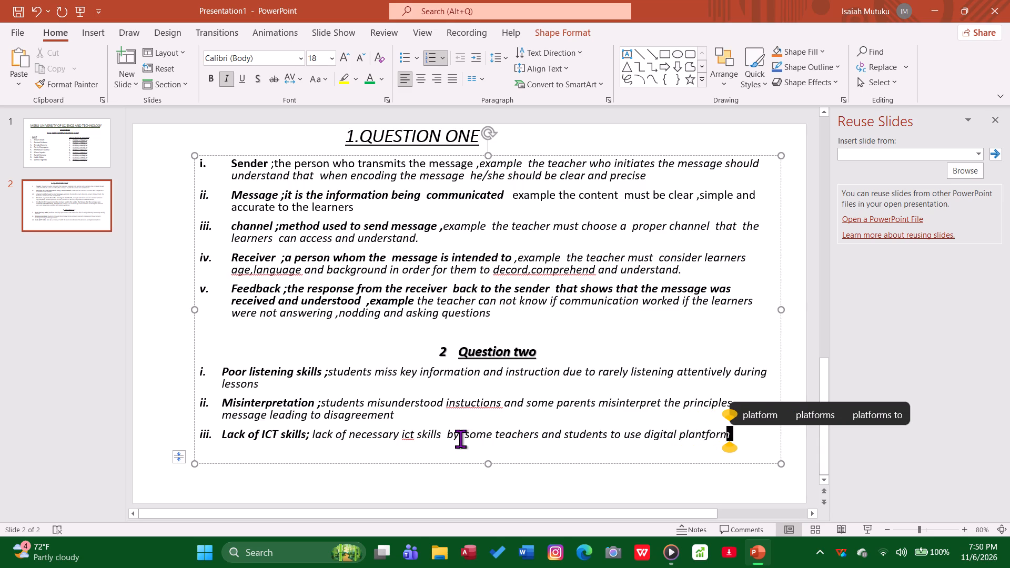
left_click(756, 409)
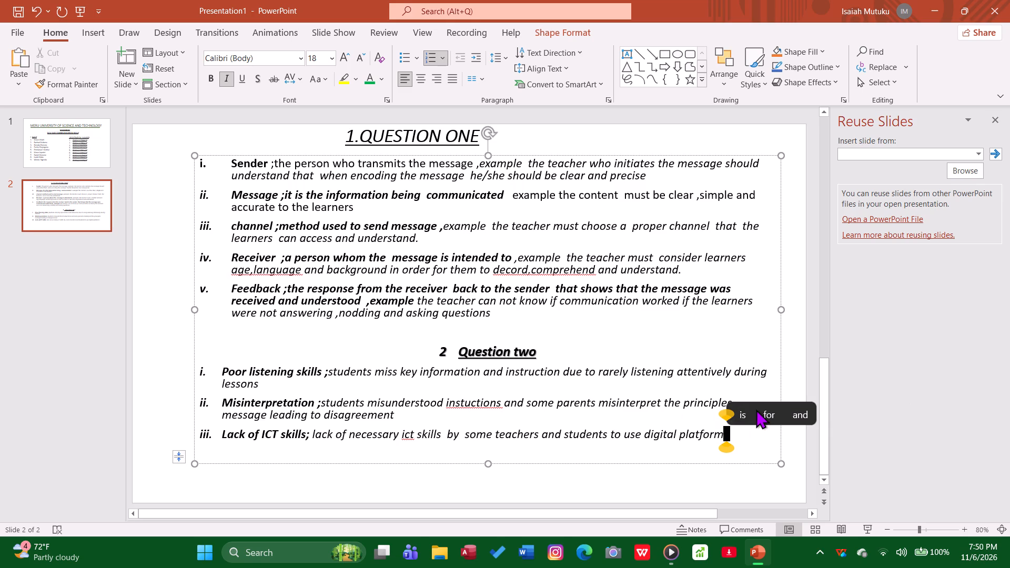
key("space")
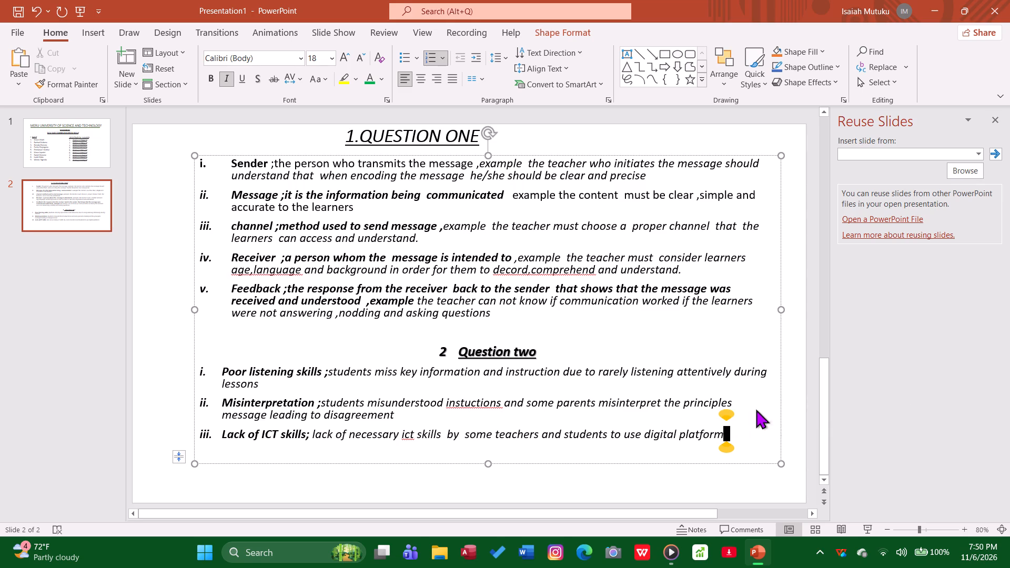
type("effecti")
type("vely")
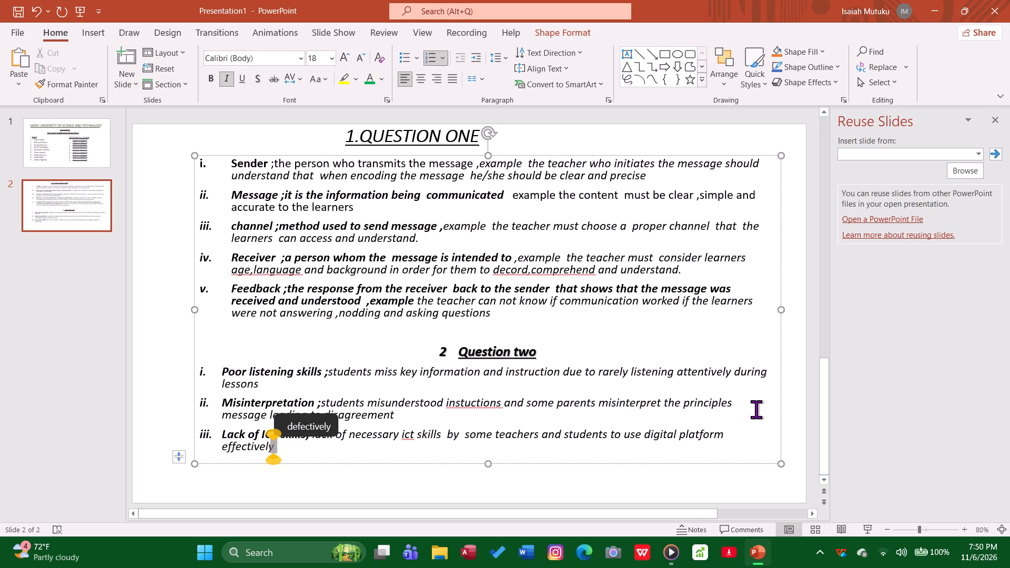
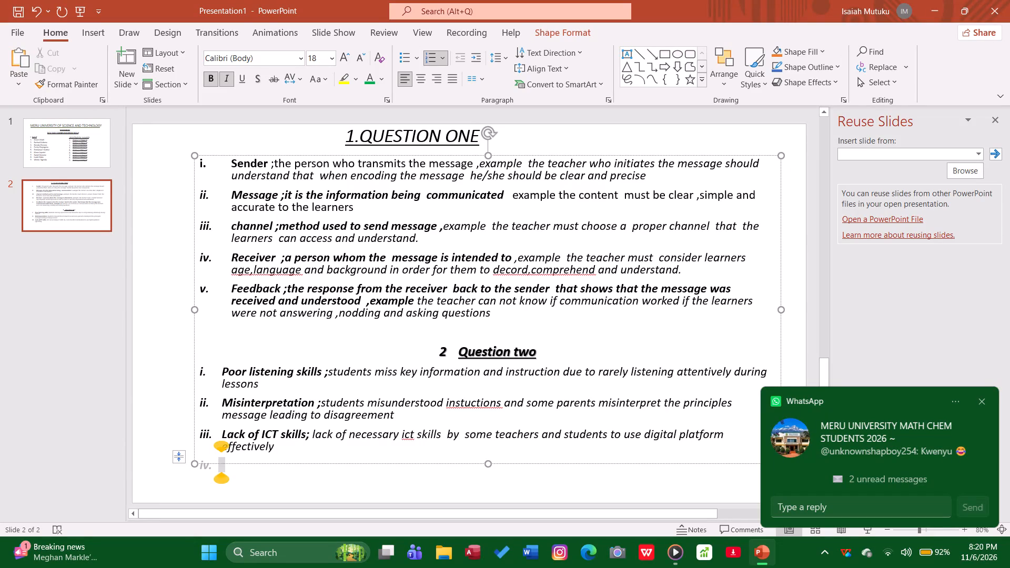
Enter "Language barrier ;" as the bold term of point iv under Question two.
type("LANGUAGE")
key("BackSpace")
key("BackSpace")
key("BackSpace")
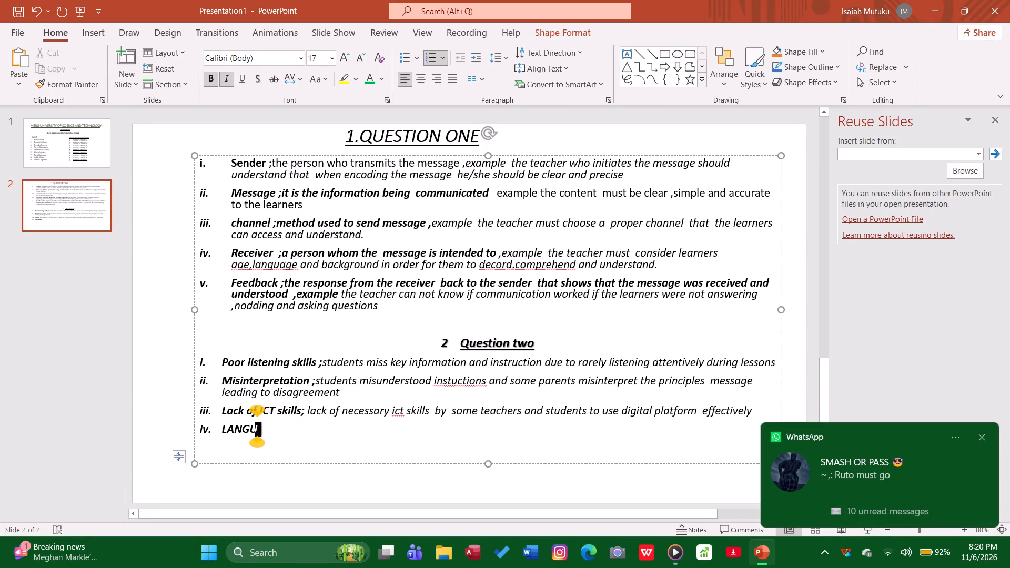
key("BackSpace")
key("BackSpace")
key("BackSpace")
key("BackSpace")
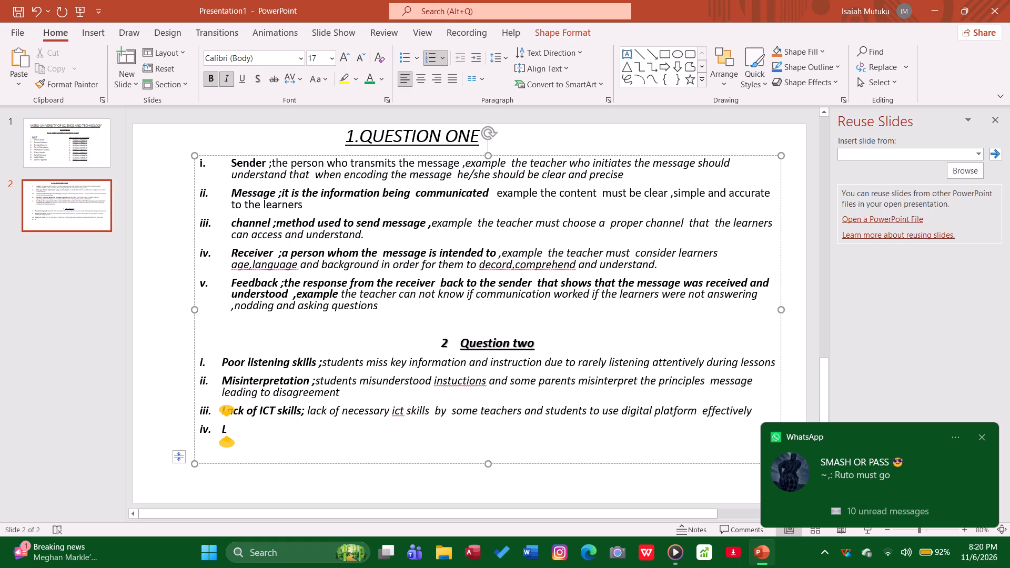
key("a")
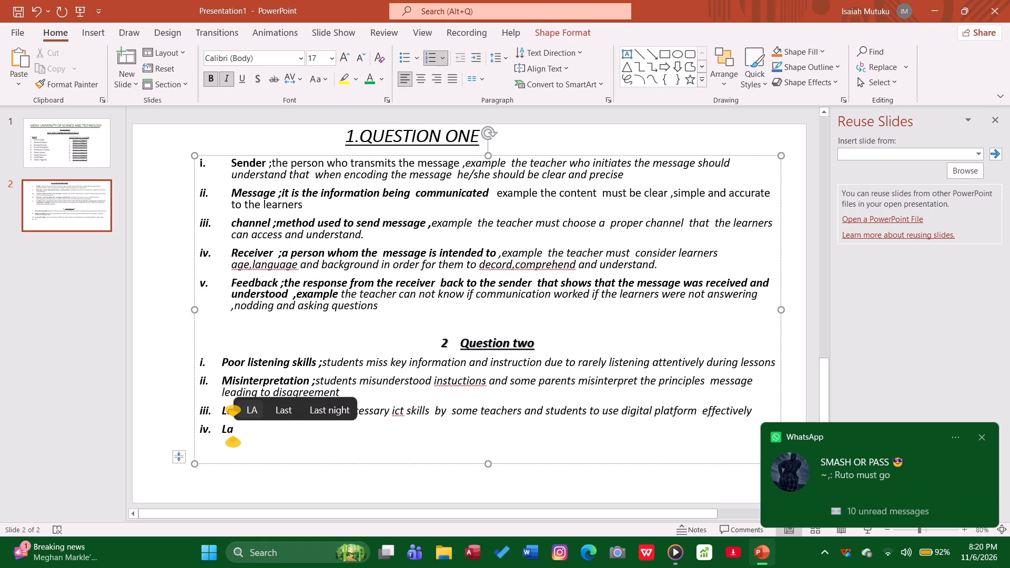
type("nguage")
key("space")
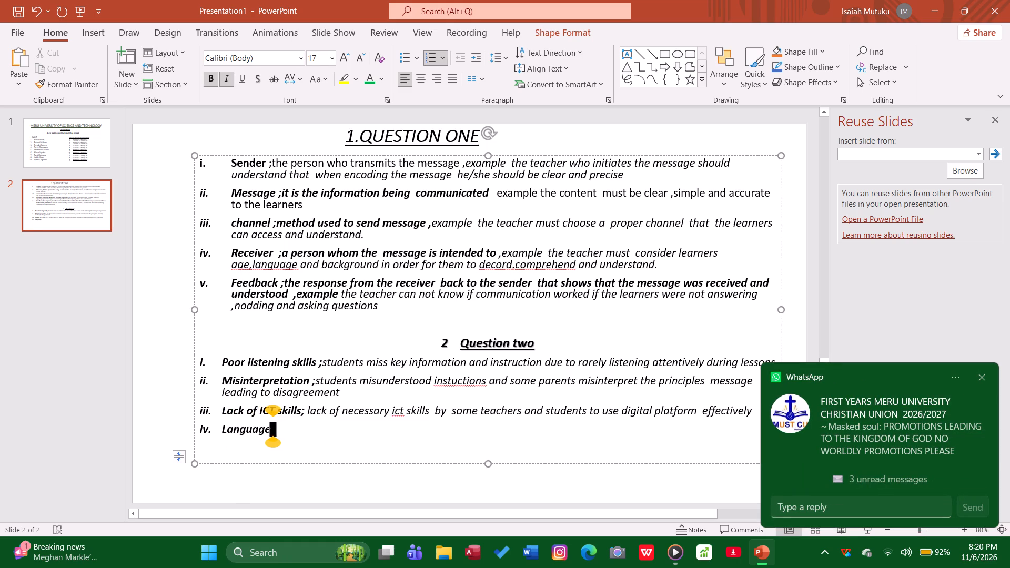
type("barri")
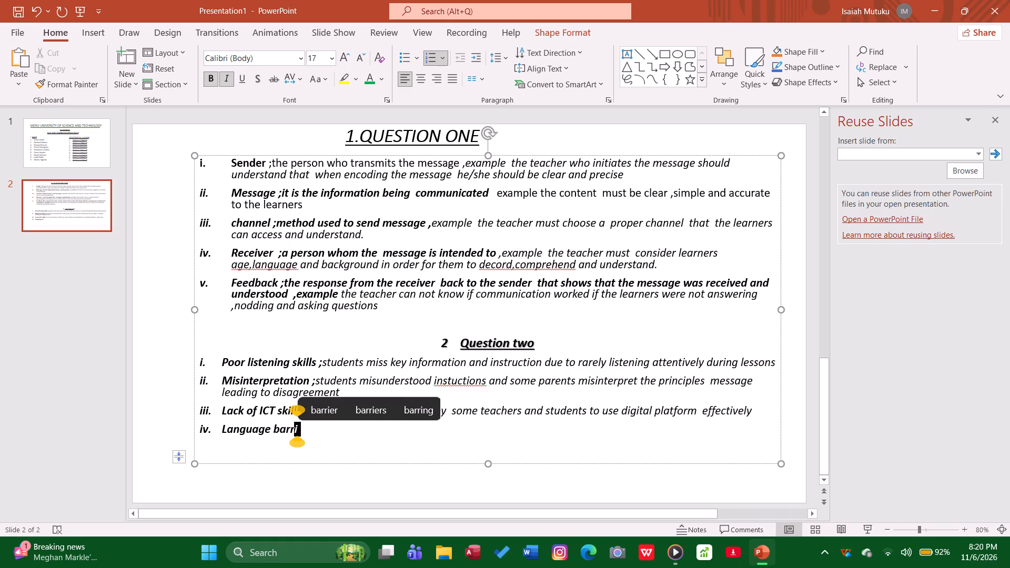
key("e")
key("r")
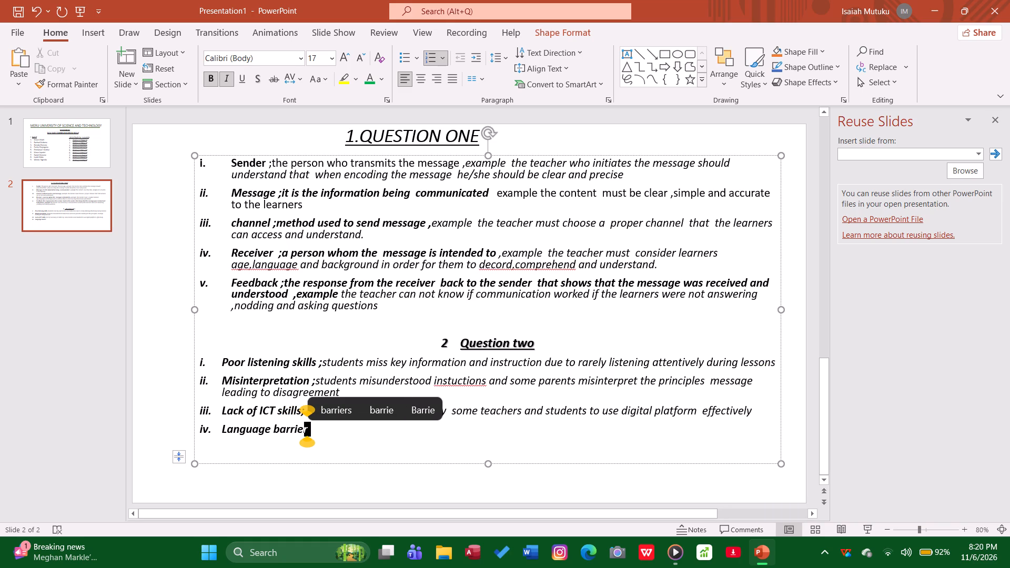
key("space")
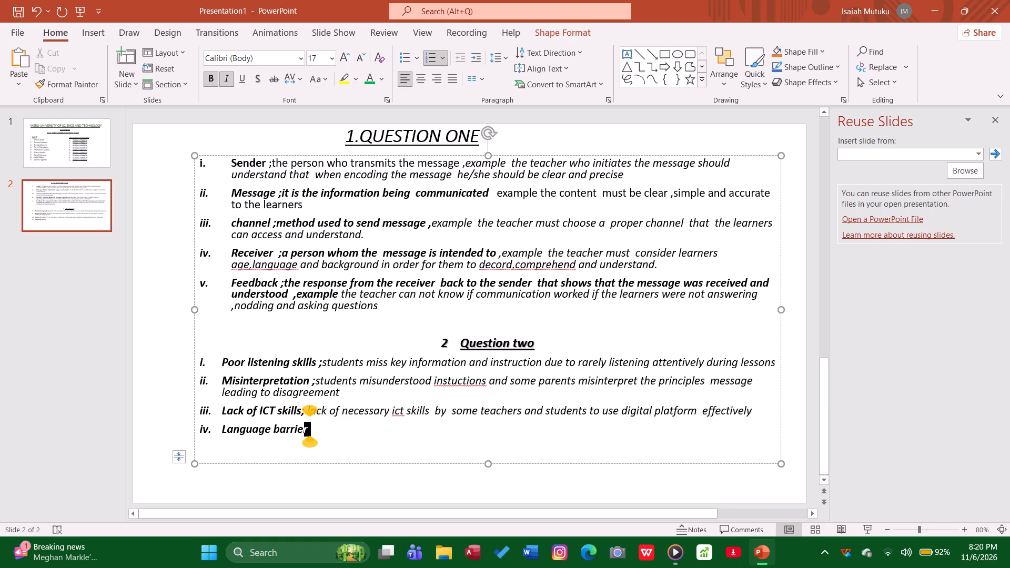
key("semicolon")
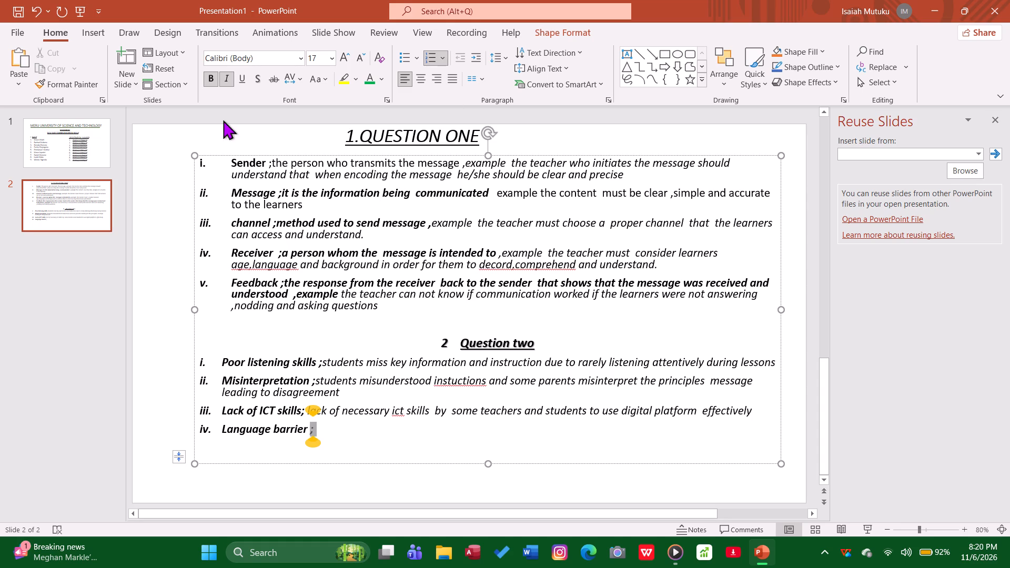
Continue point iv in non-bold italic text with "students misunderstood".
left_click(207, 82)
type("su")
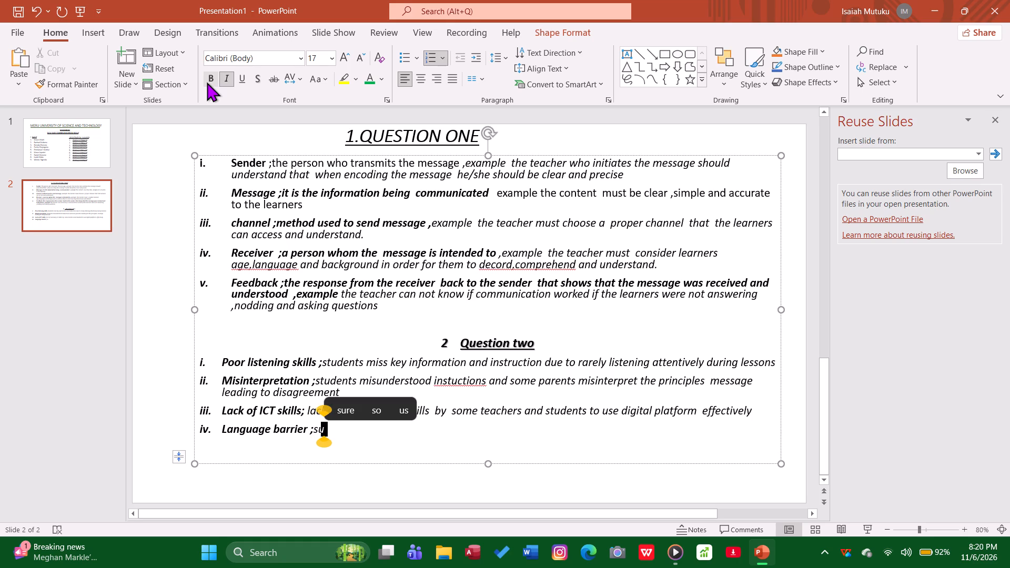
key("BackSpace")
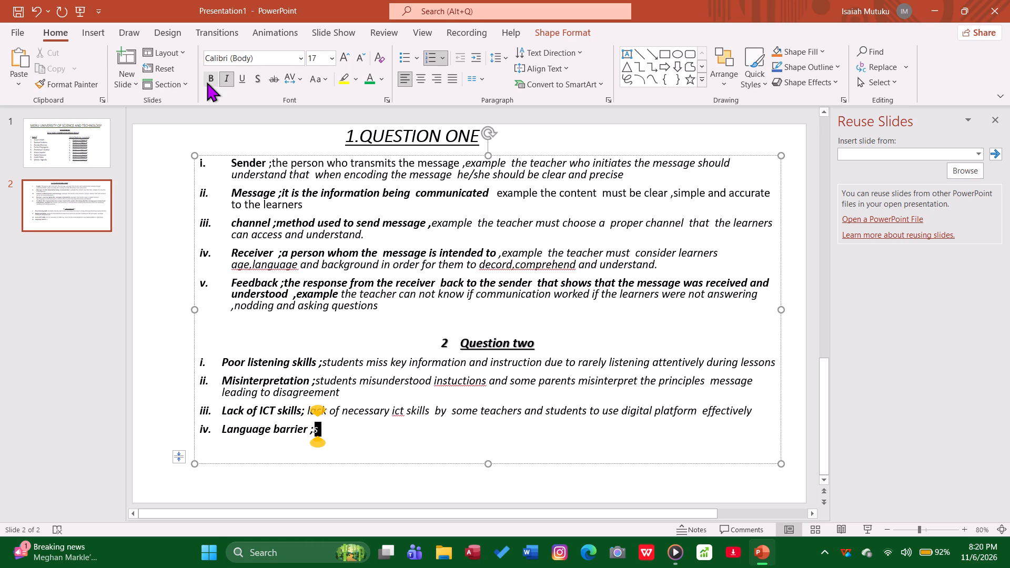
key("t")
type("udents")
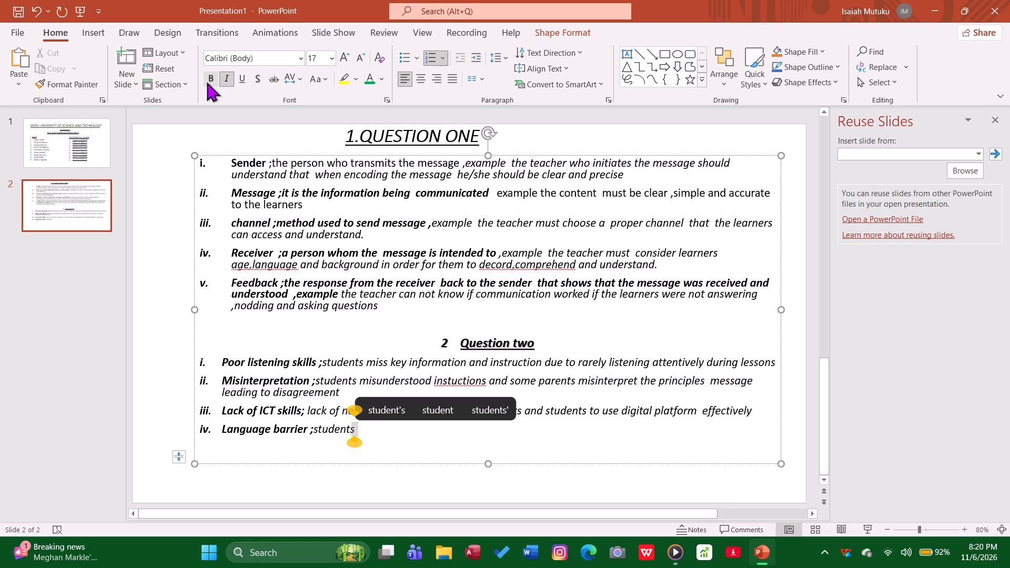
key("space")
type("misu")
type("nd")
type("er")
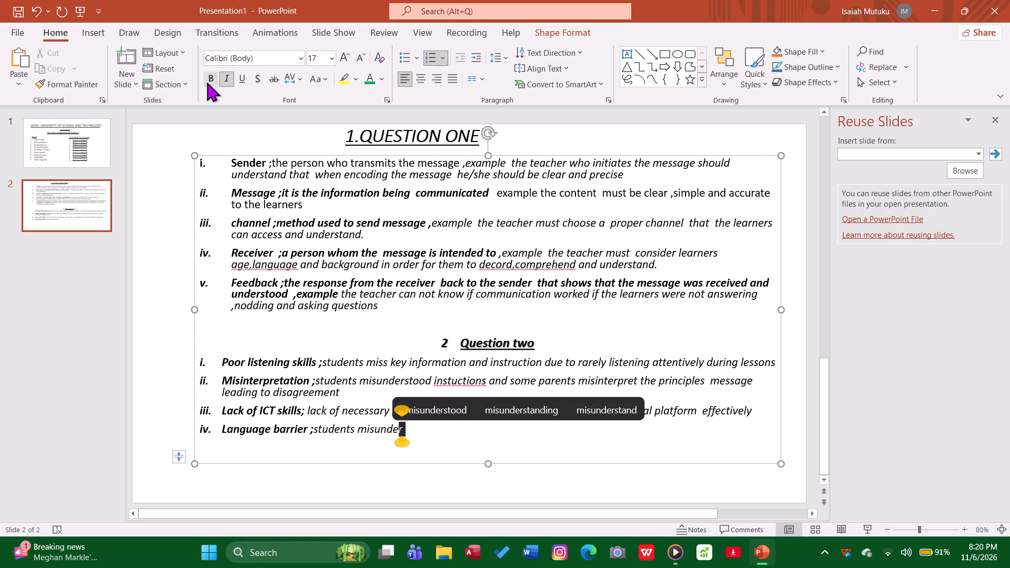
type("stood")
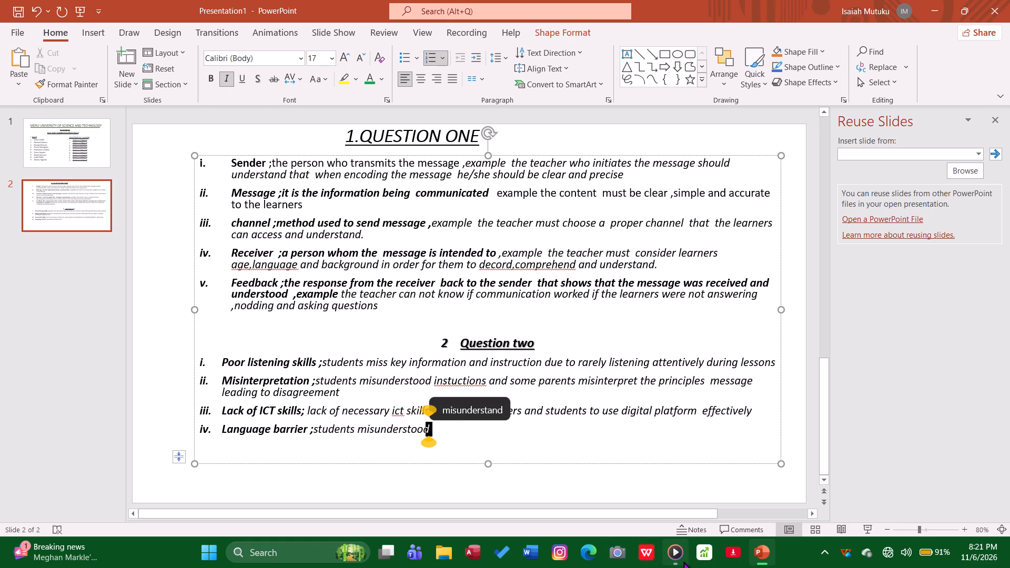
Switch to Media Player, skip ahead to the track "Mejja - jana kuliendaje", and return to the presentation.
left_click(673, 511)
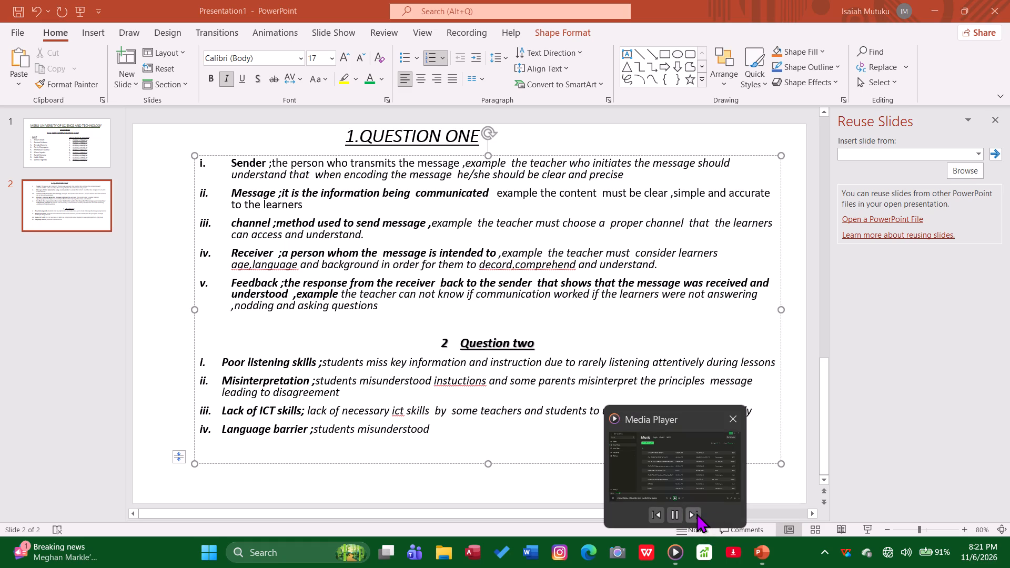
left_click(696, 513)
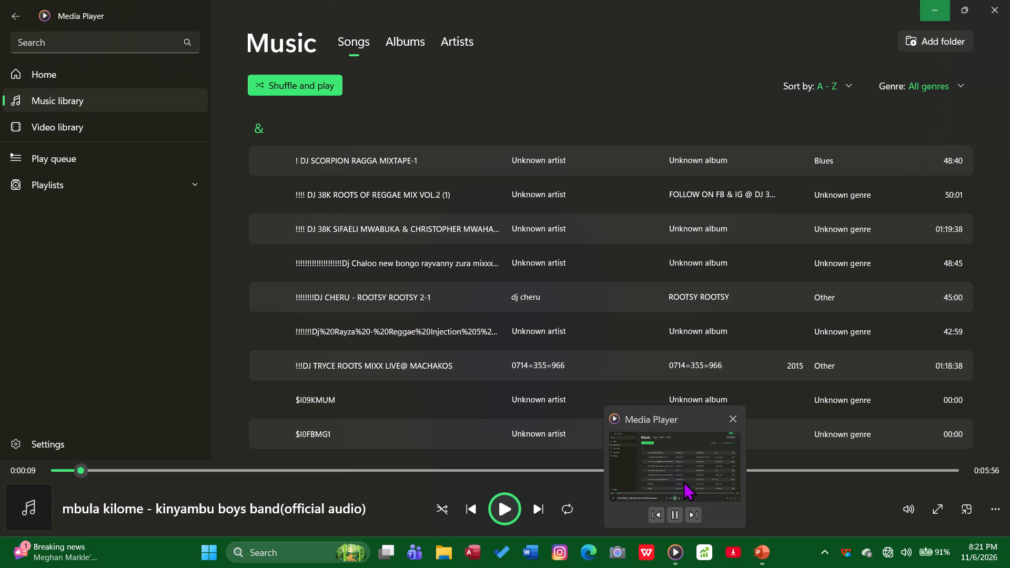
left_click(628, 482)
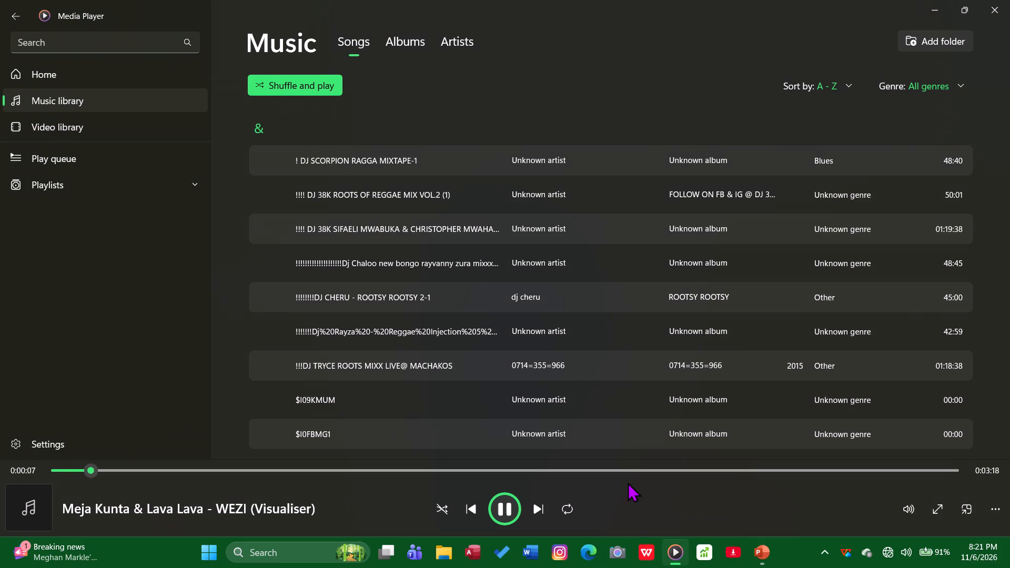
key("ctrl+f")
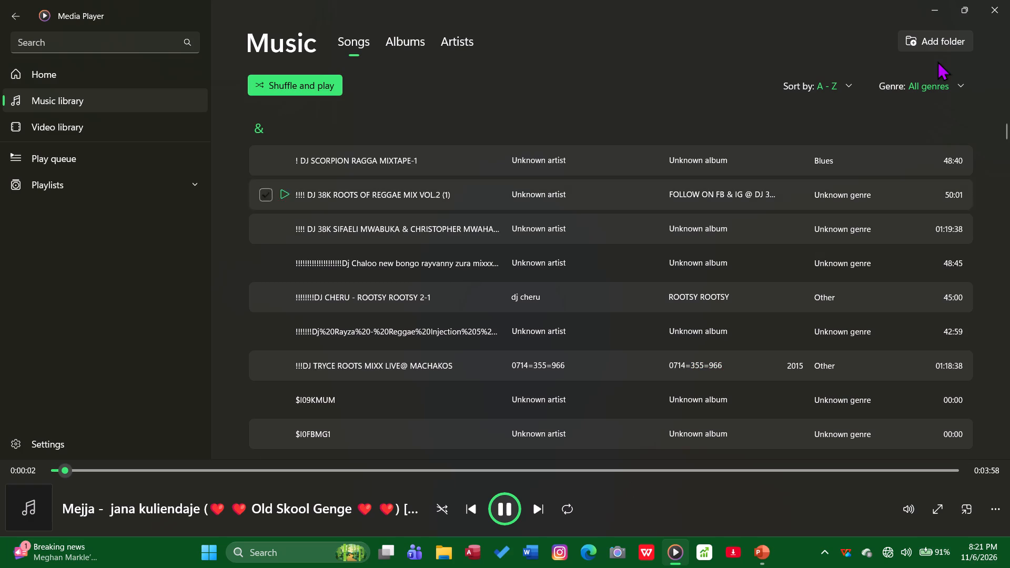
left_click(941, 18)
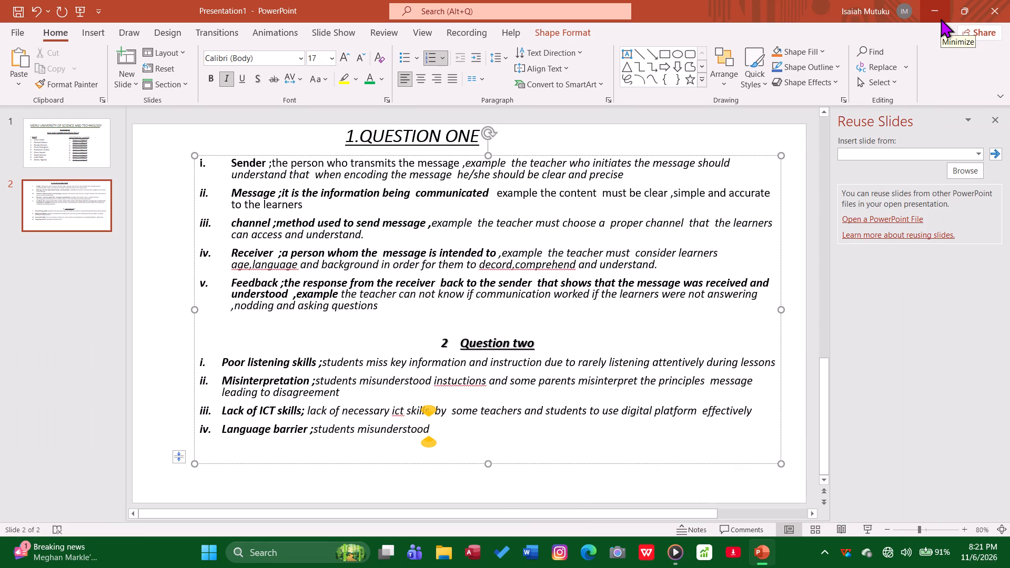
Extend the sentence in point iv with "instructions and have difficulties".
key("space")
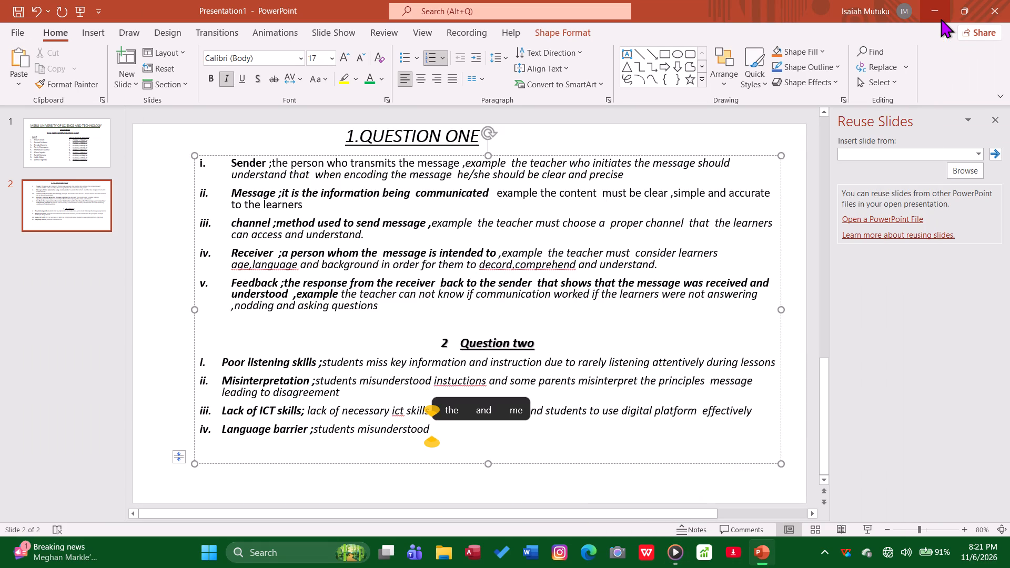
type("instru")
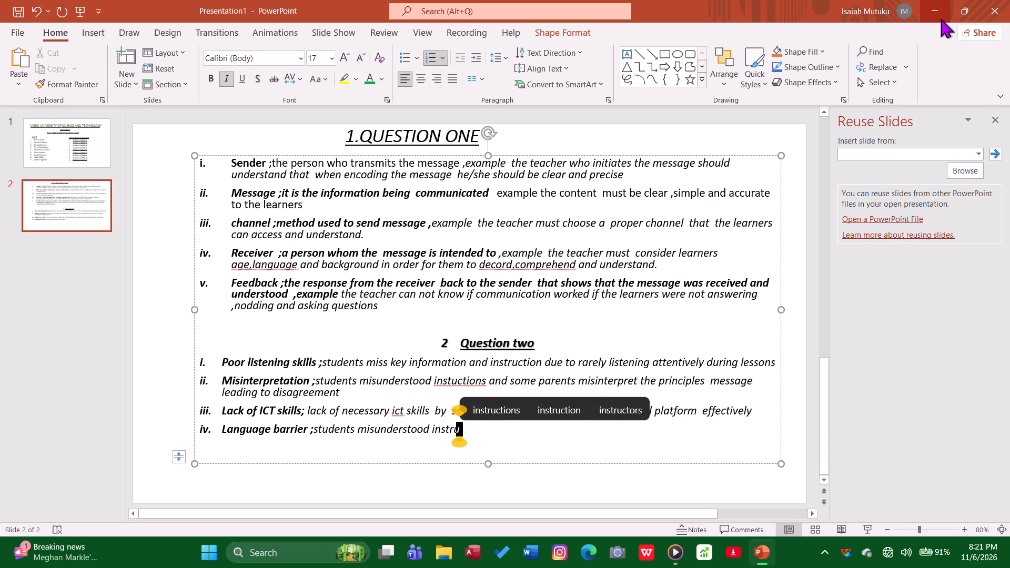
type("ctions")
key("space")
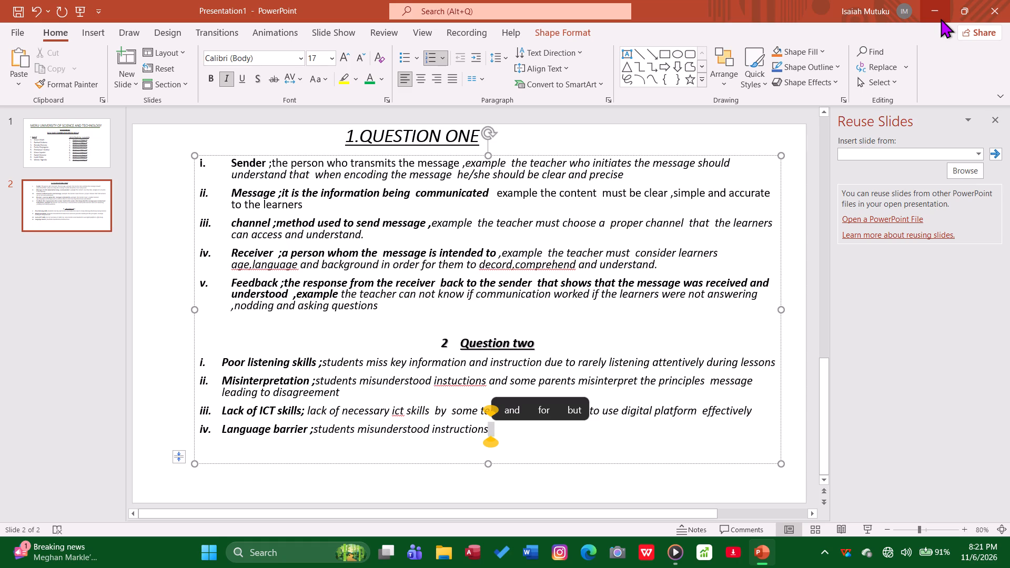
type("and")
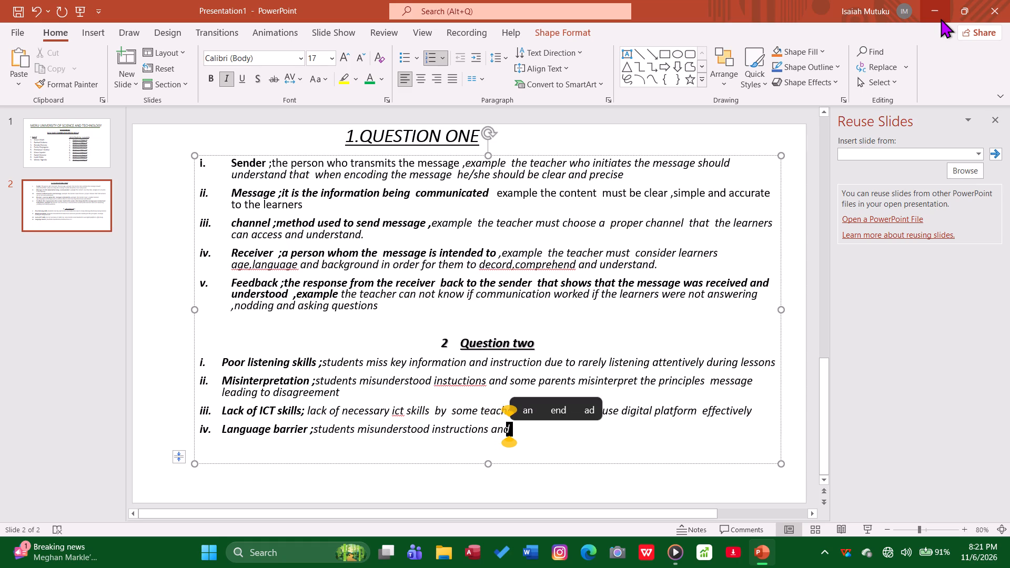
key("space")
type("have")
key("space")
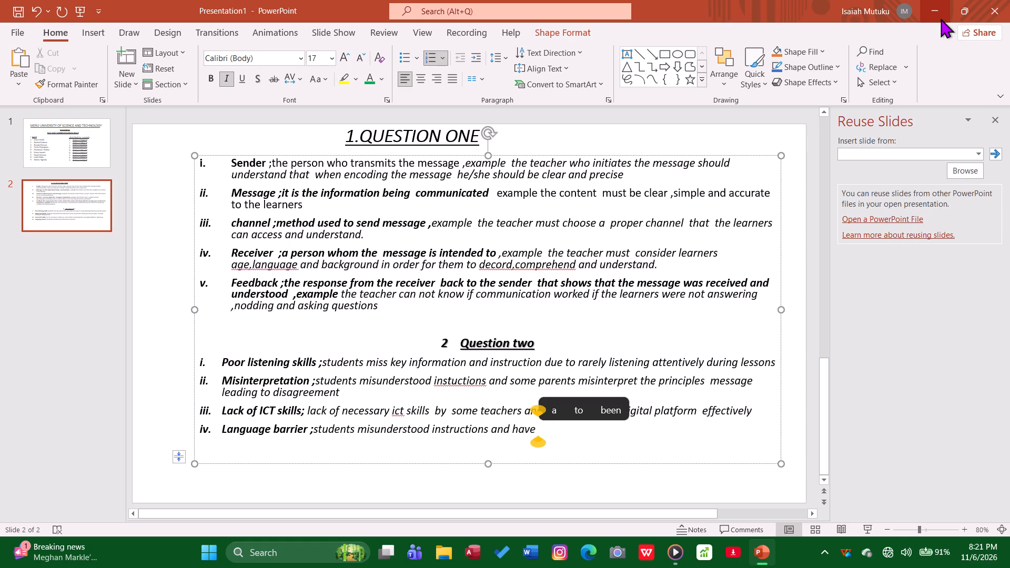
type("dif")
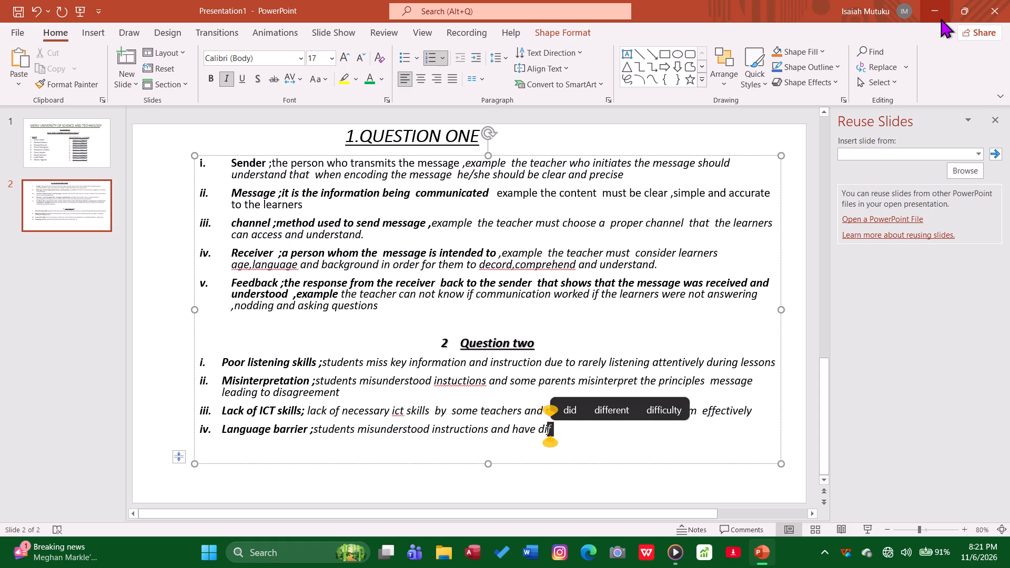
type("ficulties")
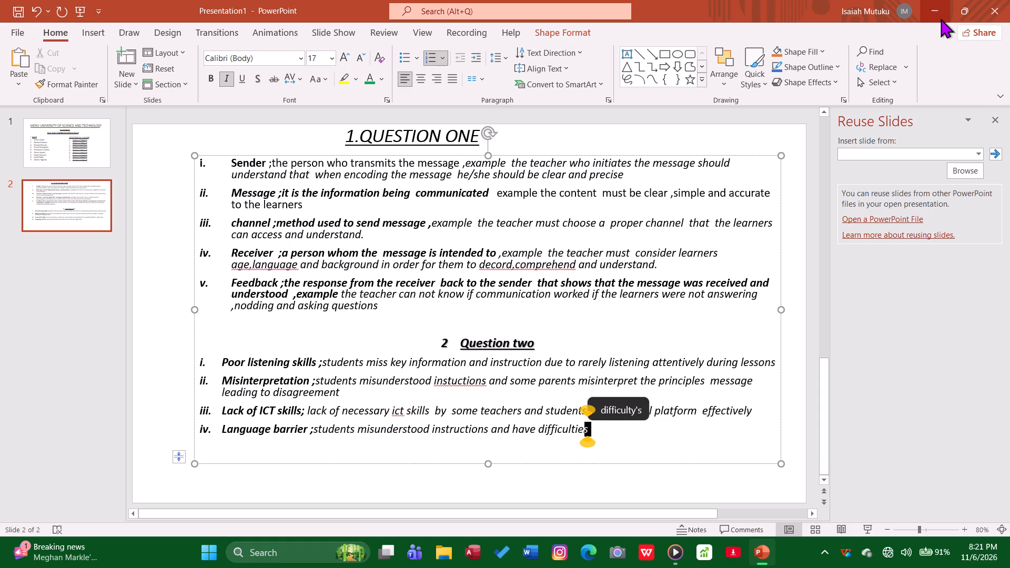
Continue the sentence in point iv under Question two with "while expressing themselves".
key("space")
type("while e")
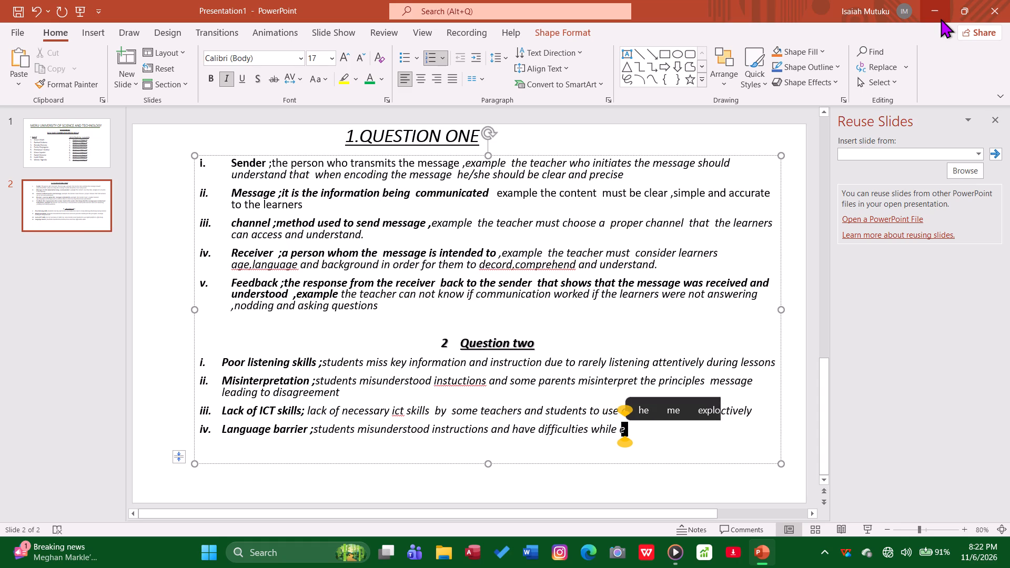
type("ex")
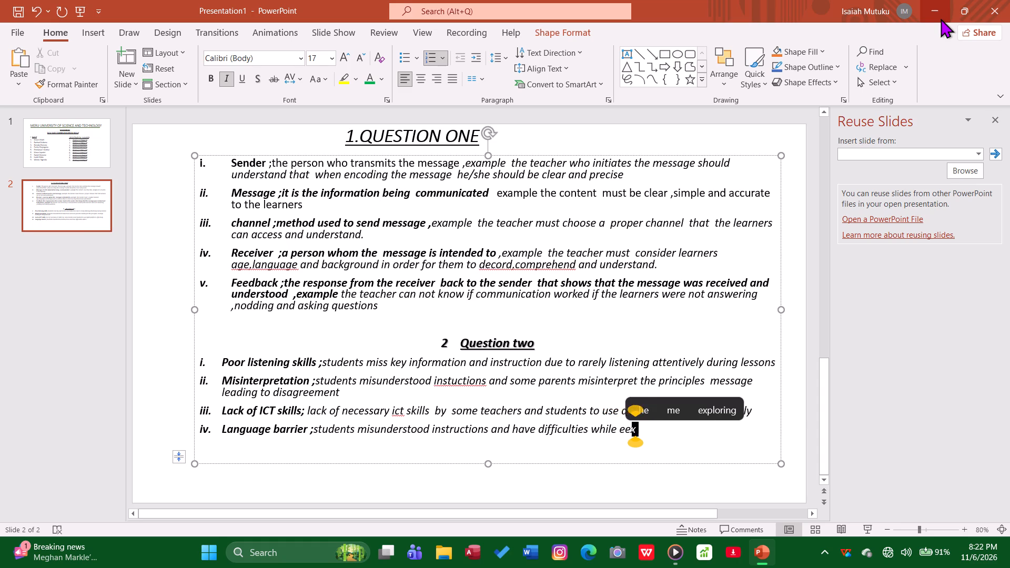
key("BackSpace")
key("BackSpace")
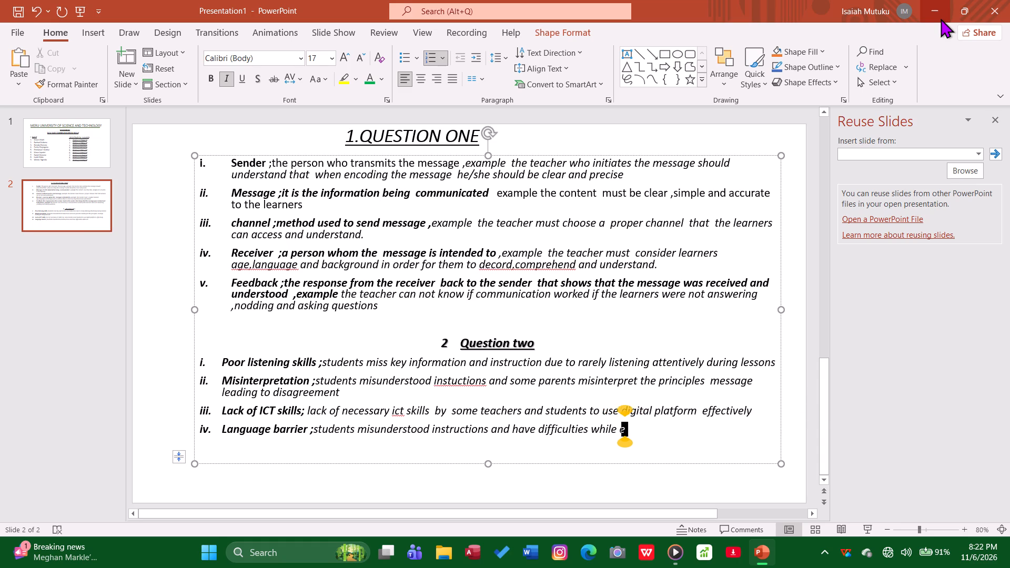
key("x")
type("pre")
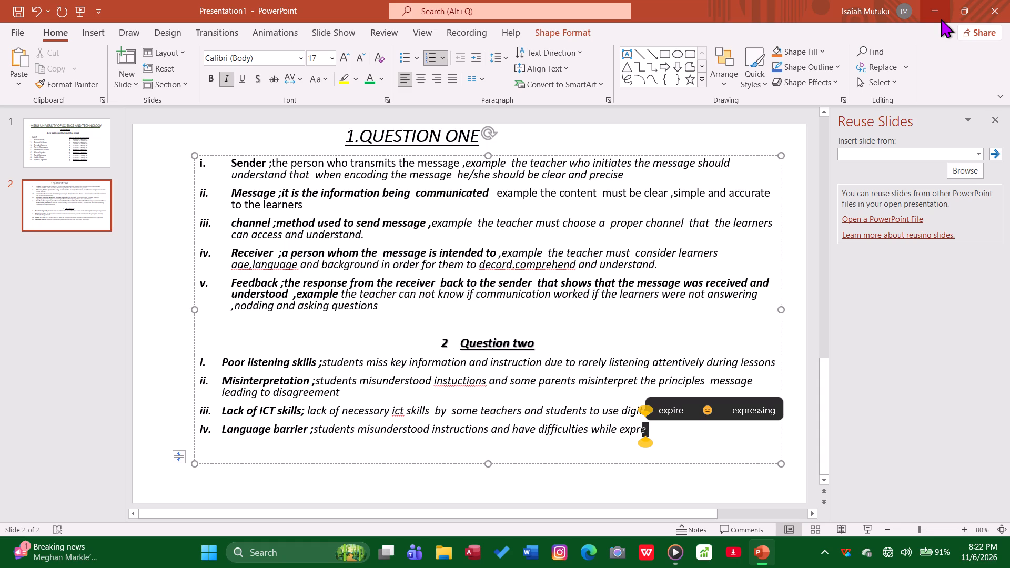
type("ssing")
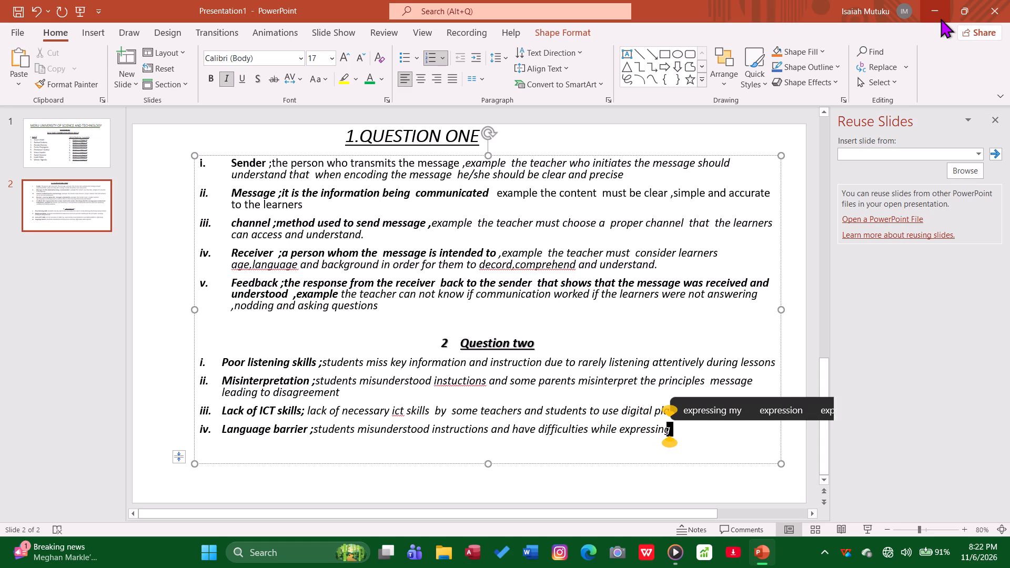
key("space")
type("themse")
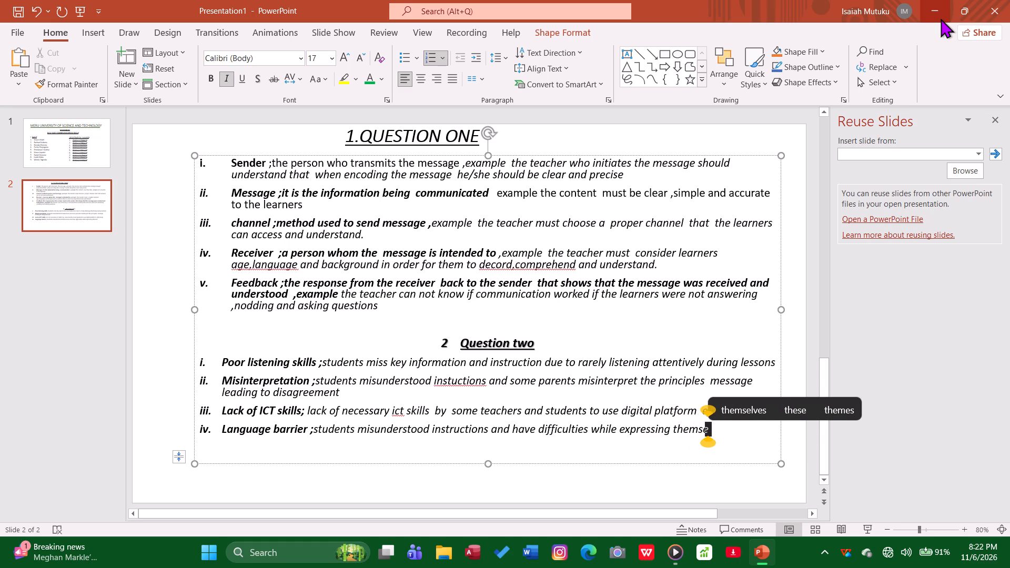
type("kves")
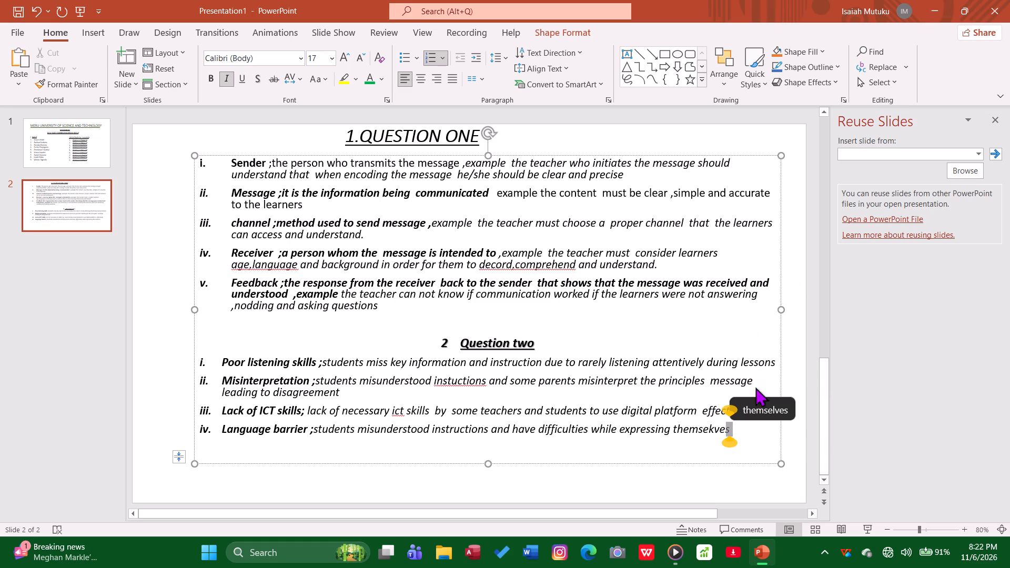
left_click(756, 405)
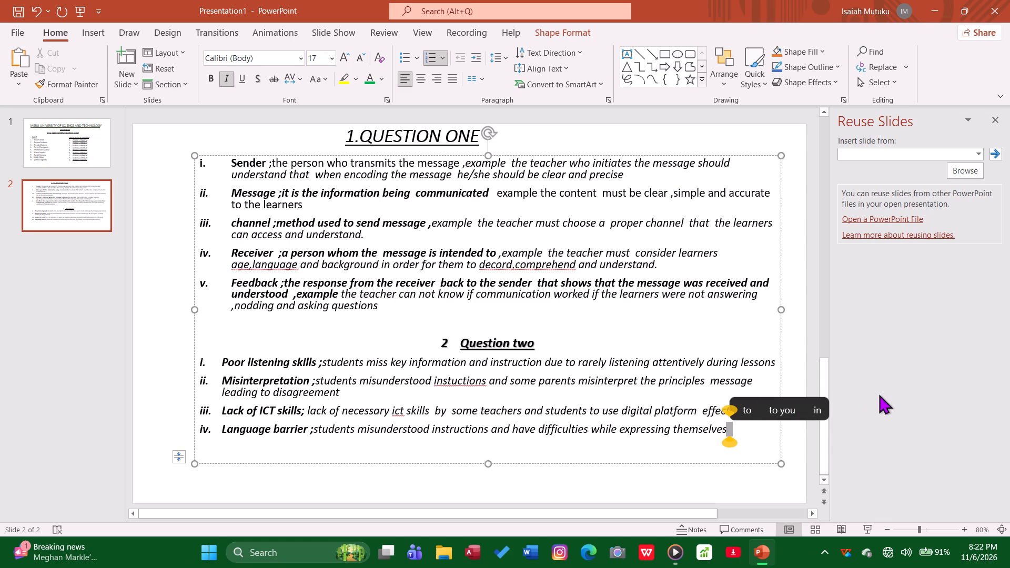
Add "during discussion" to the sentence in point iv.
key("space")
type("during")
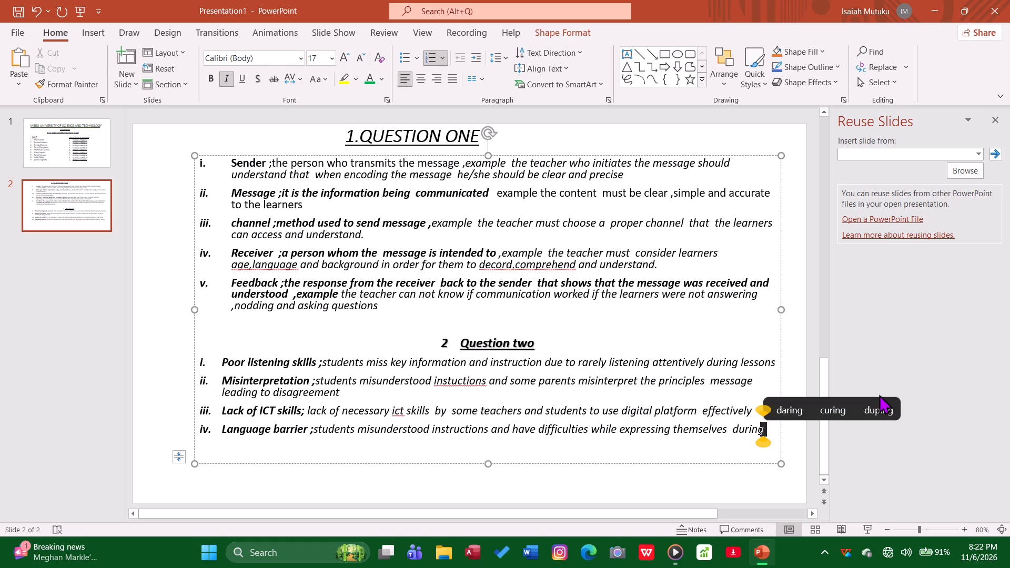
key("space")
type("di")
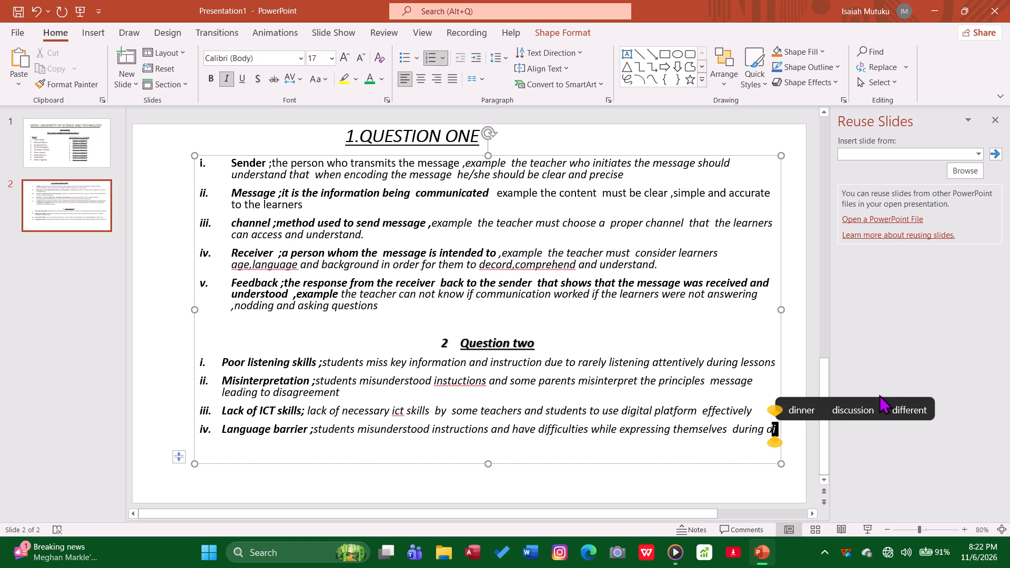
type("scu")
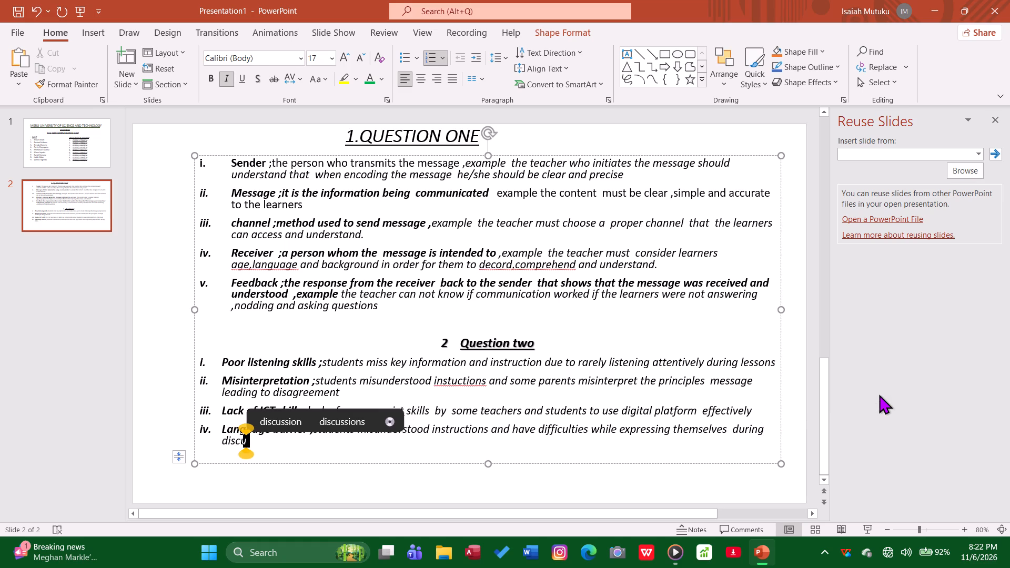
type("ssion")
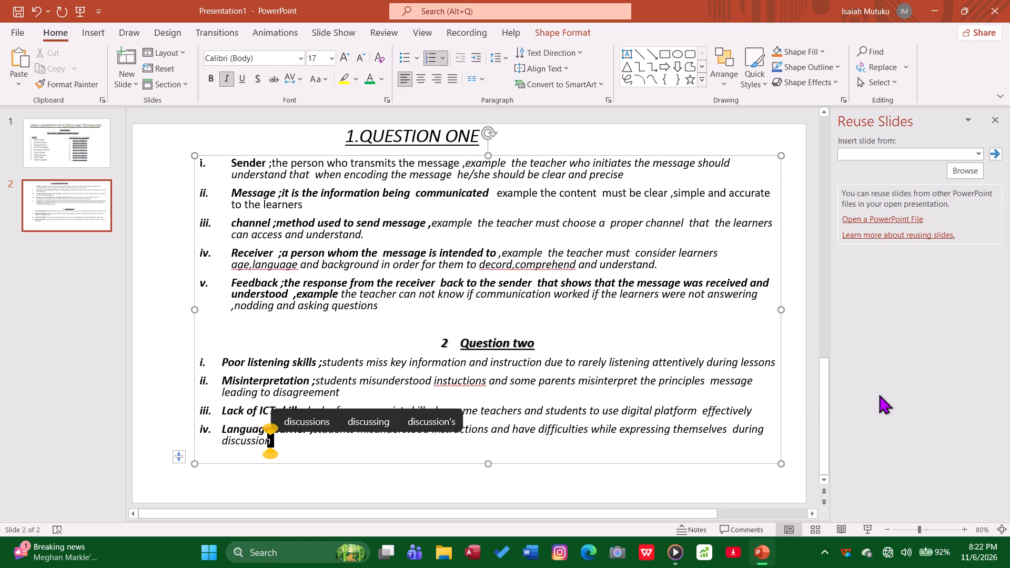
Finish the sentence in point iv with "because of unclear language.".
key("space")
type("becu")
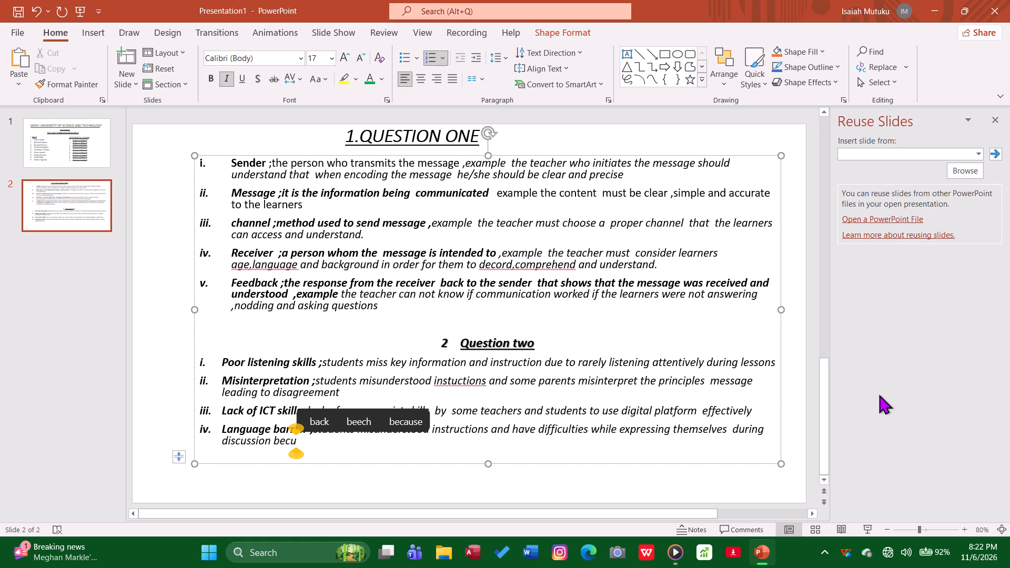
key("BackSpace")
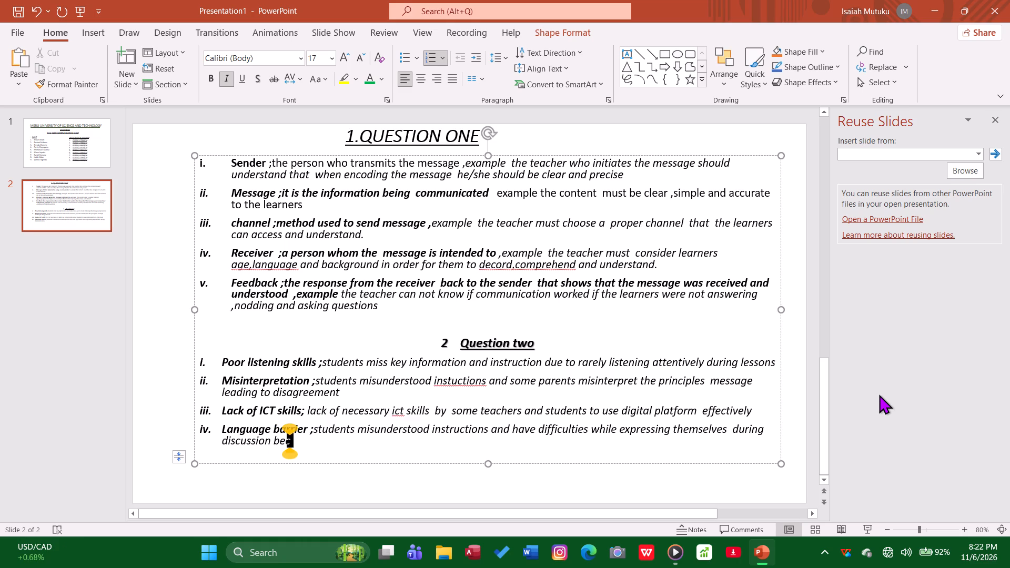
type("ause")
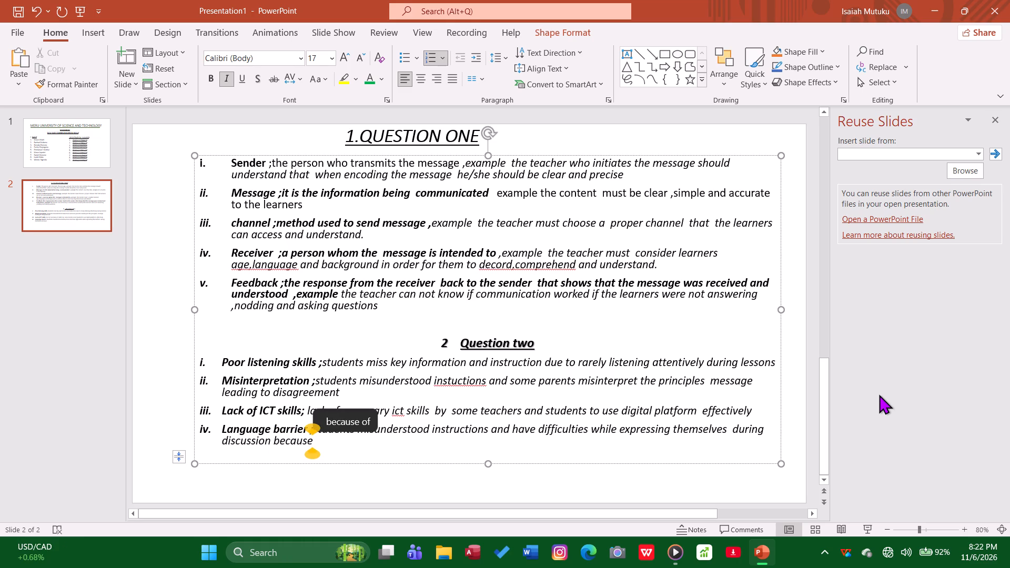
key("space")
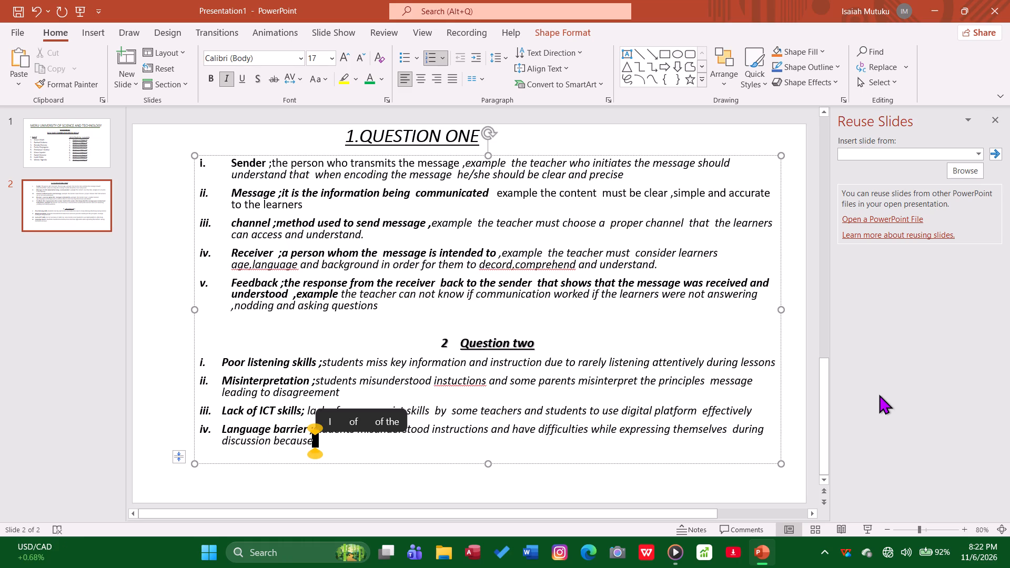
type("of")
key("space")
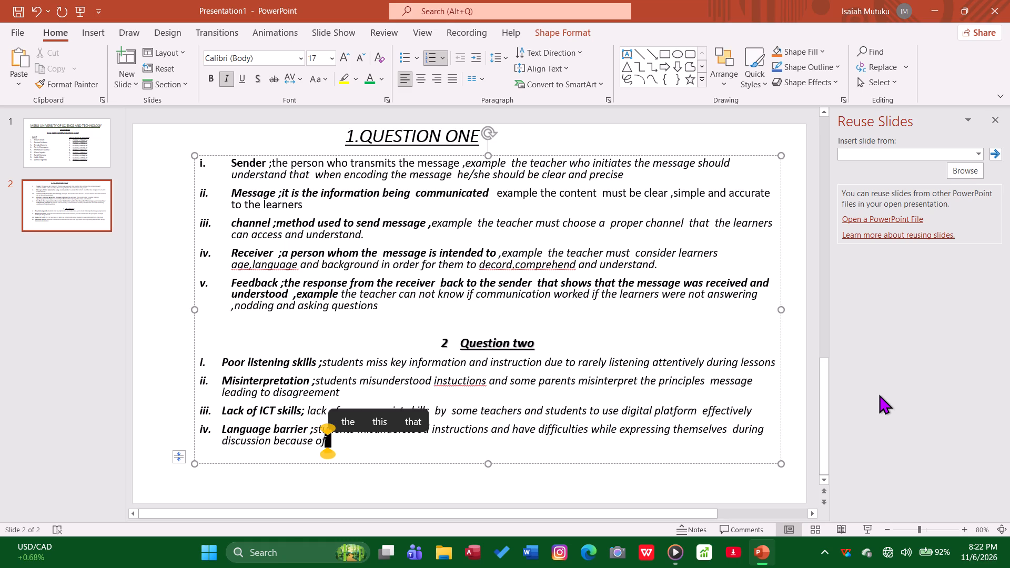
type("unclea")
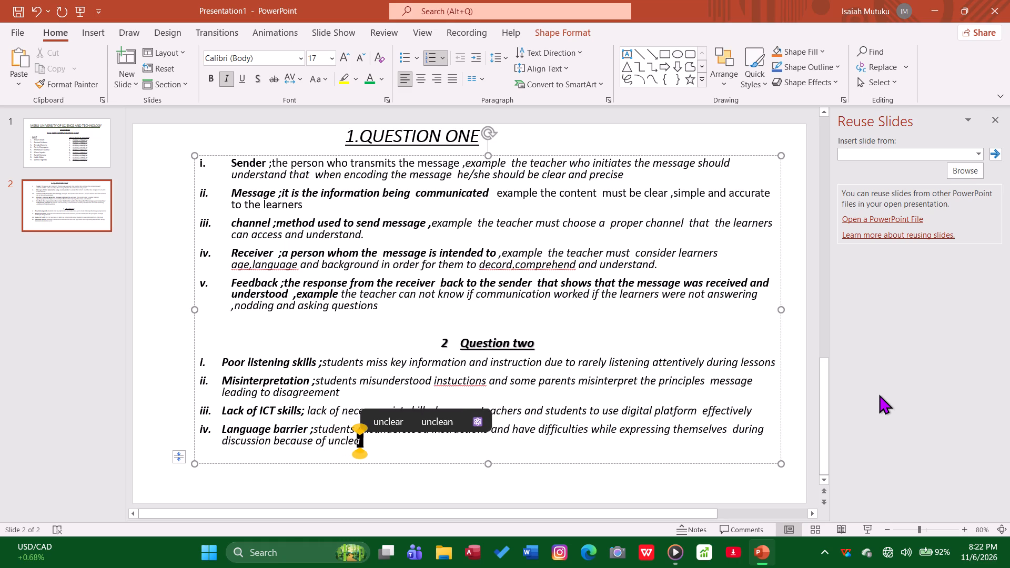
key("r")
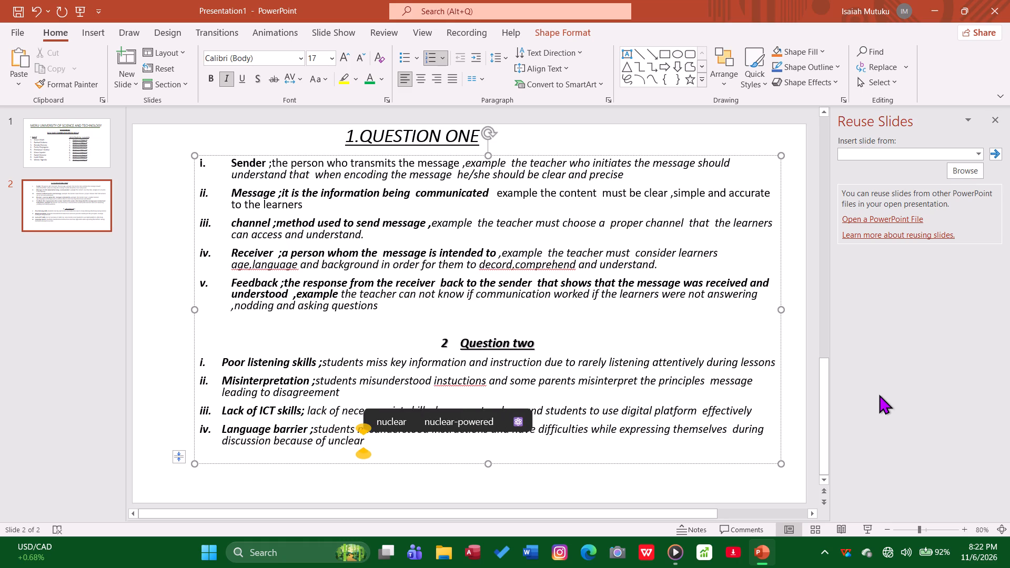
key("space")
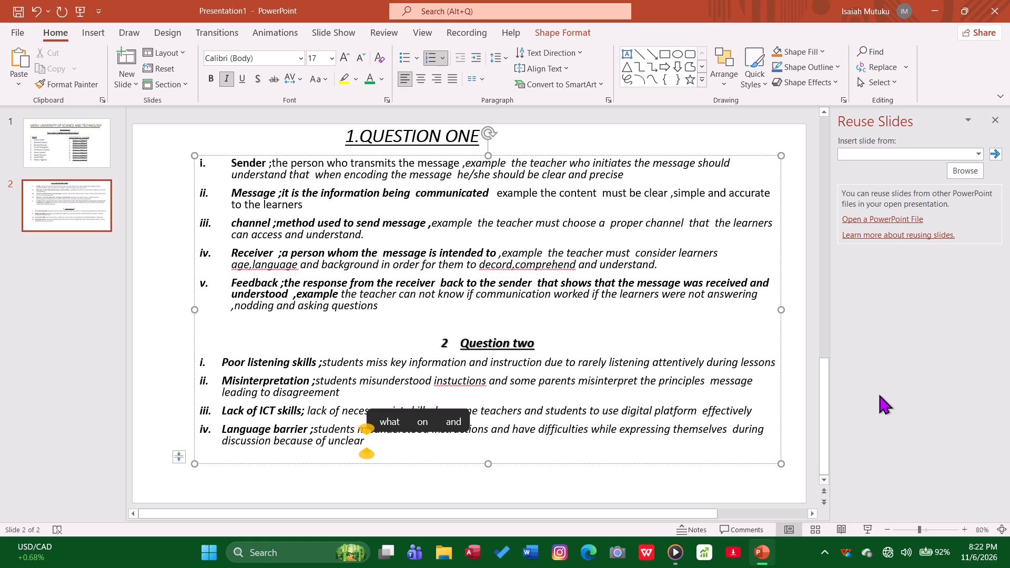
key("l")
type("anguage")
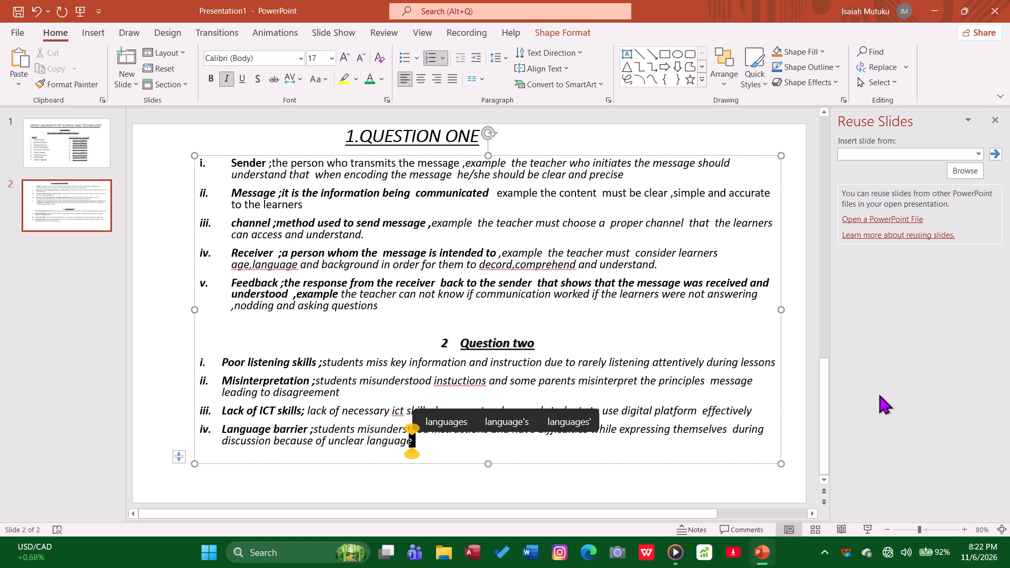
key("period")
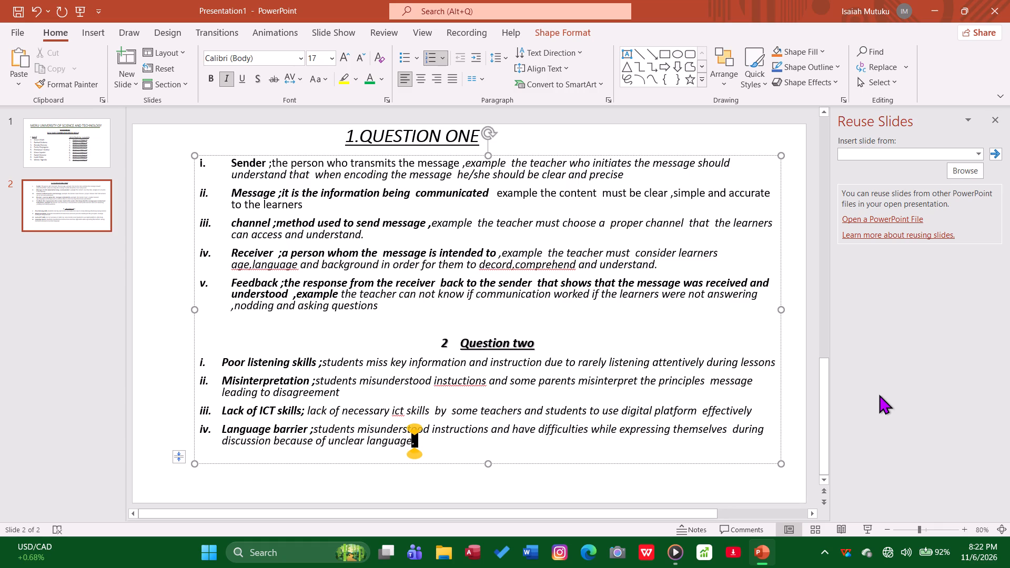
Start point v under Question two with the bold term "Failure to consider the audience ;".
key("Return")
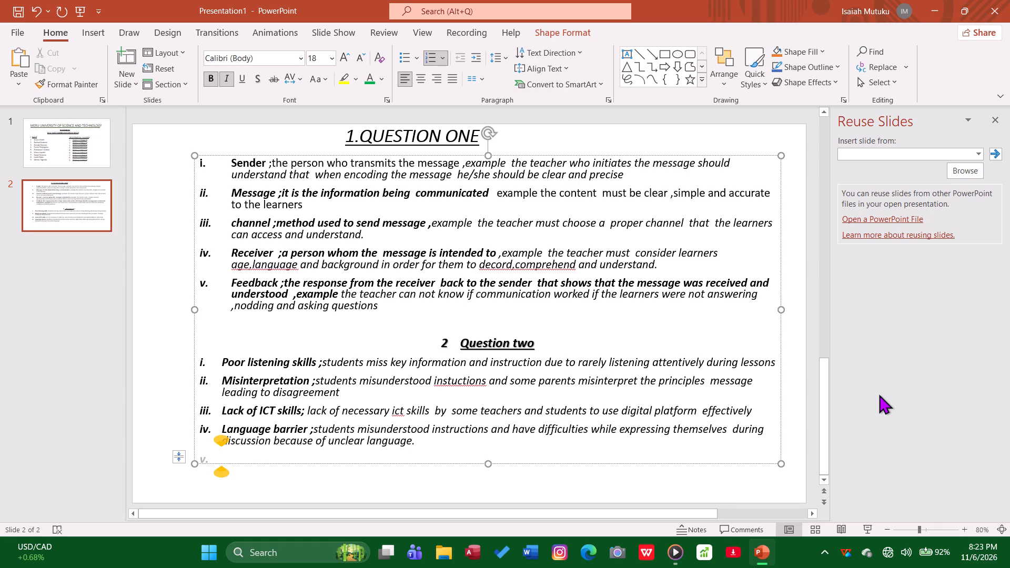
key("r")
key("BackSpace")
key("f")
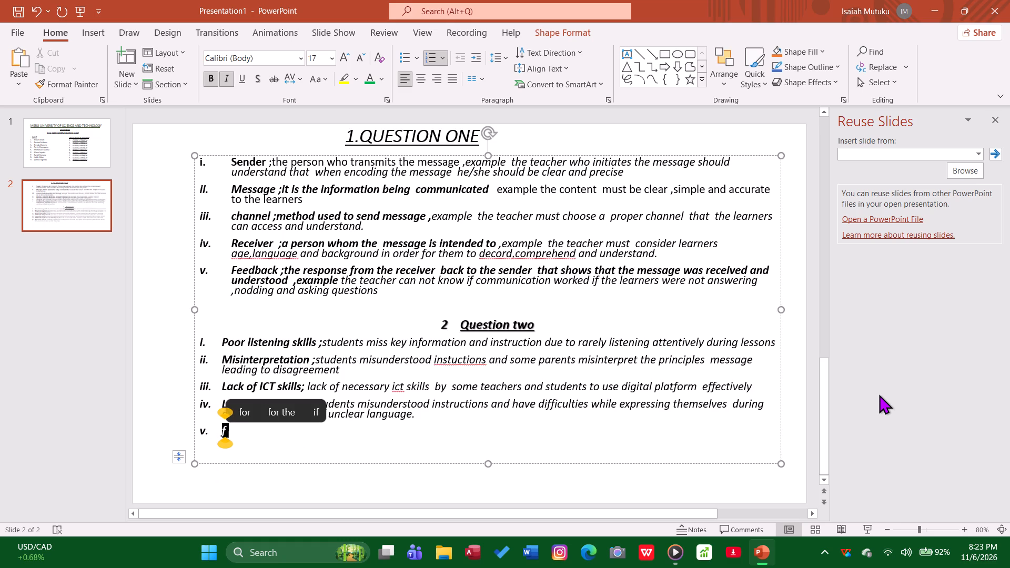
key("a")
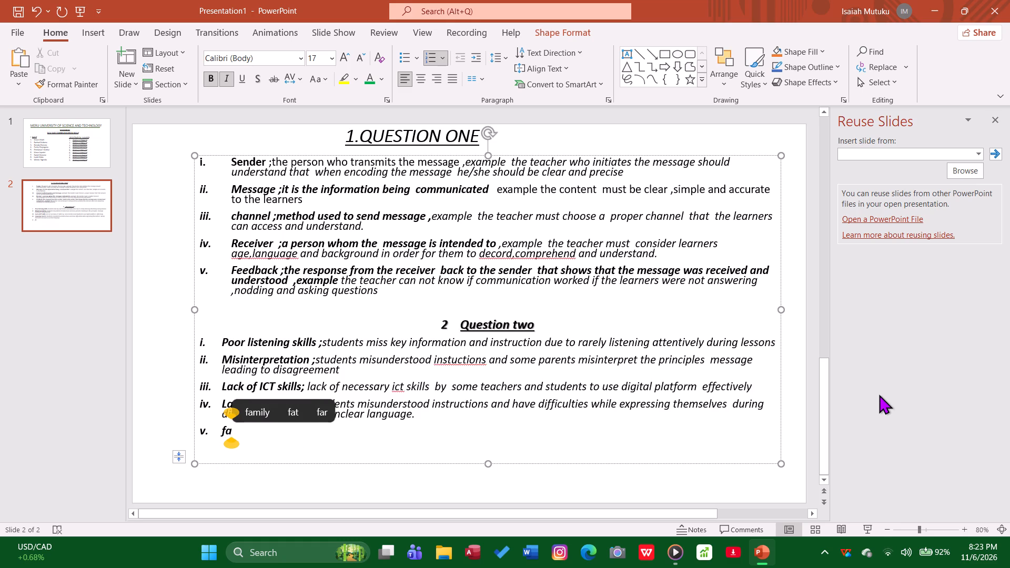
type("il")
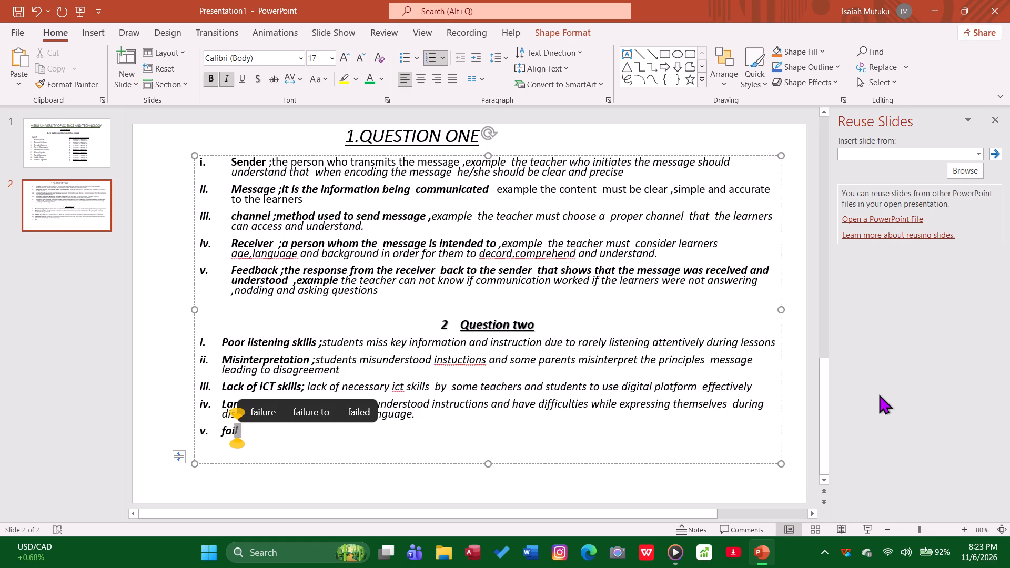
type("ure")
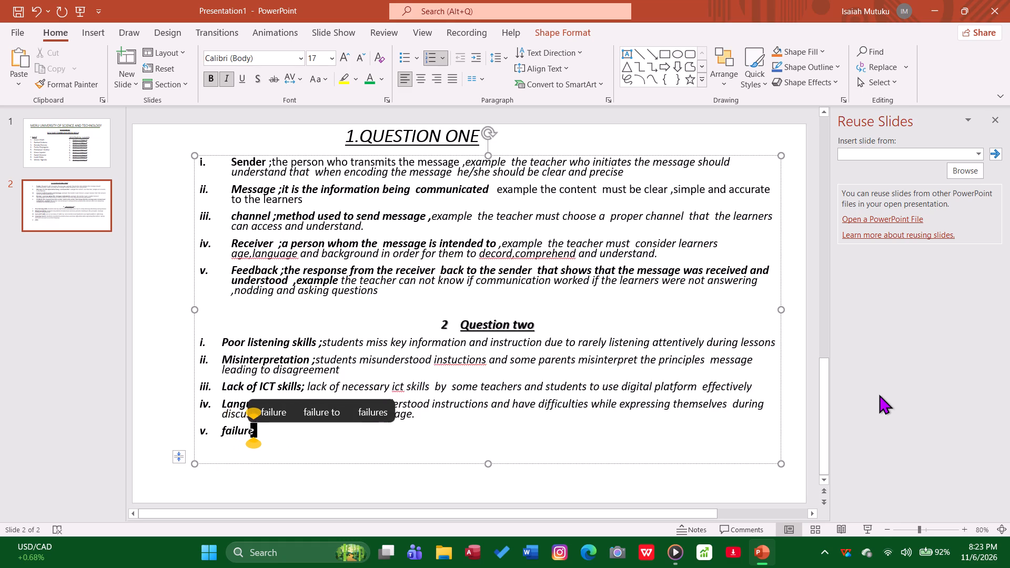
key("space")
type("to")
key("space")
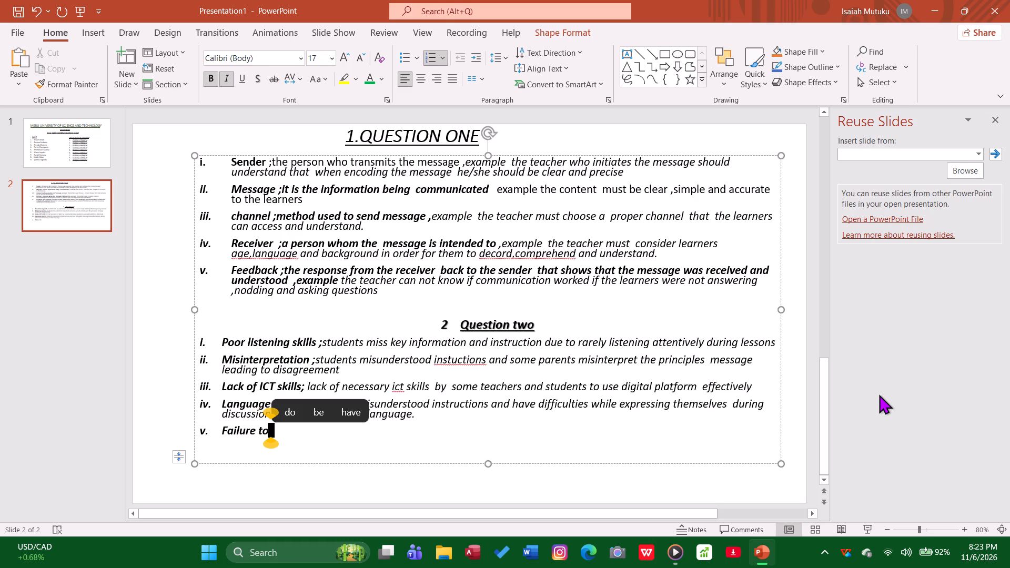
type("co")
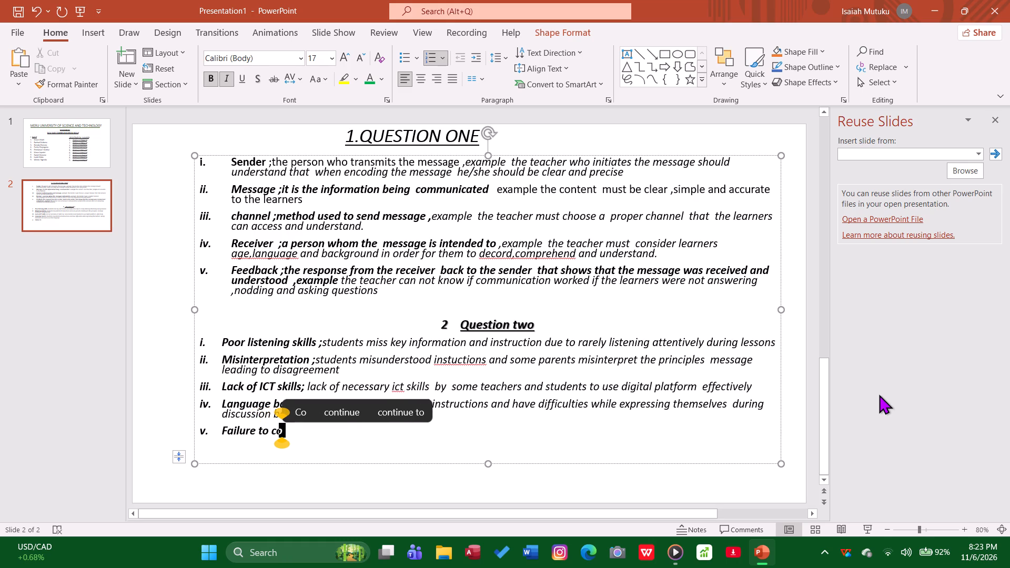
type("ns")
type("ider")
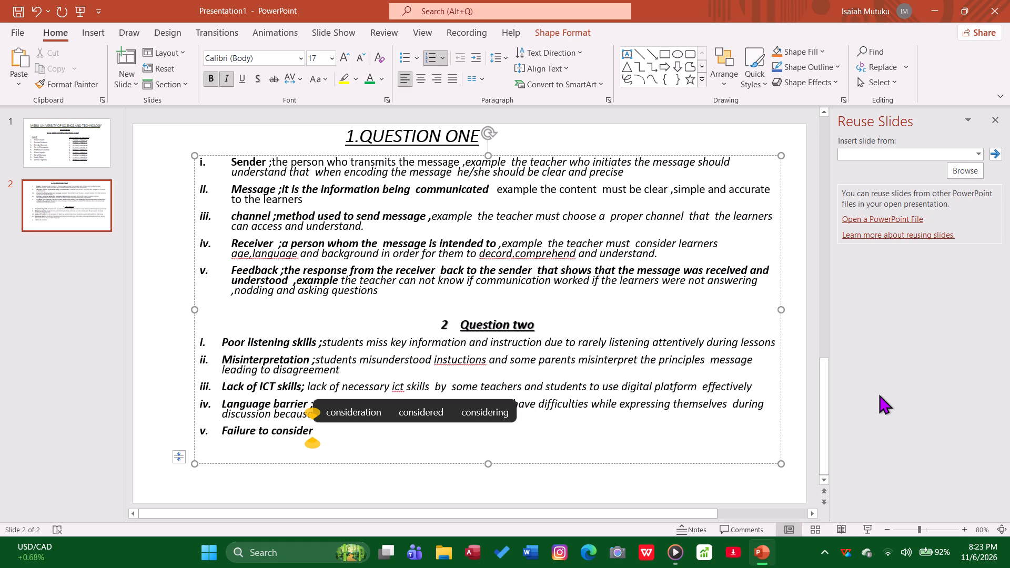
key("space")
type("the")
key("space")
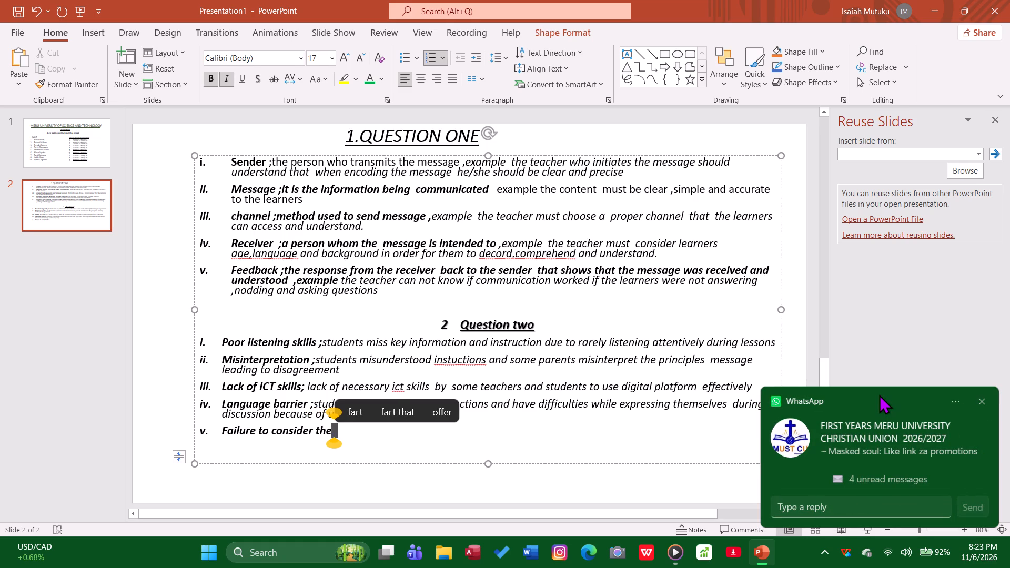
type("aud")
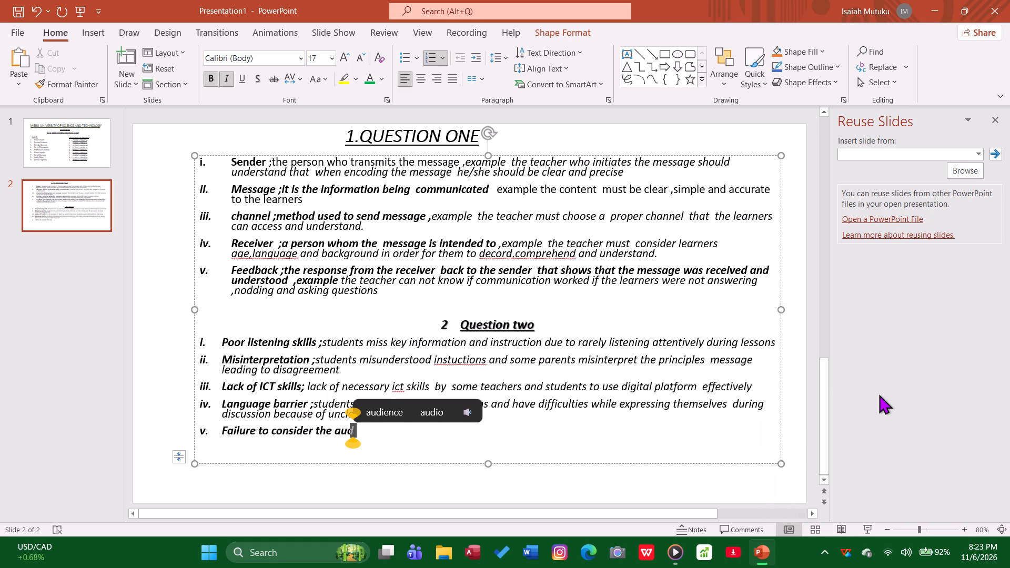
type("ience")
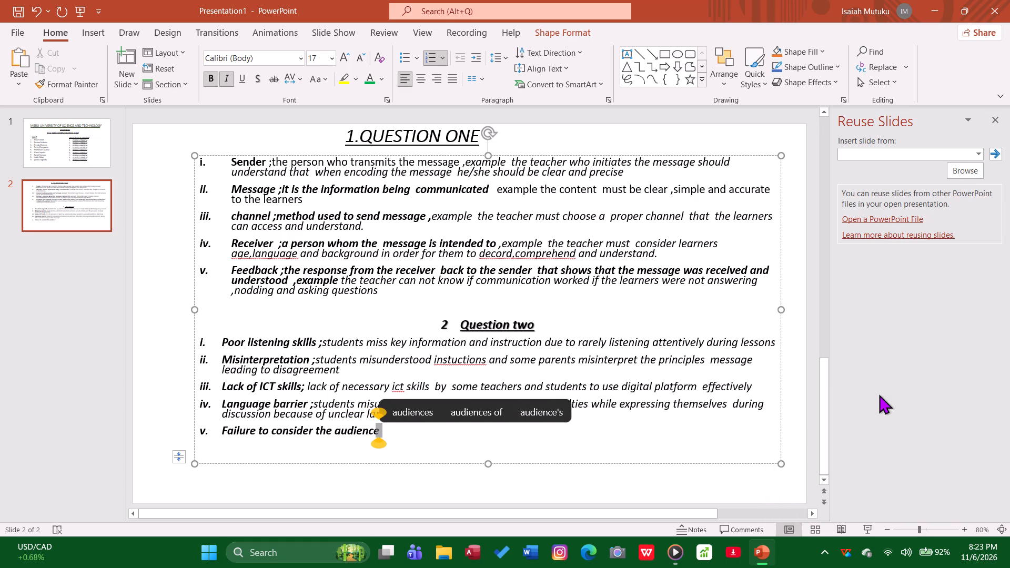
key("space")
key("semicolon")
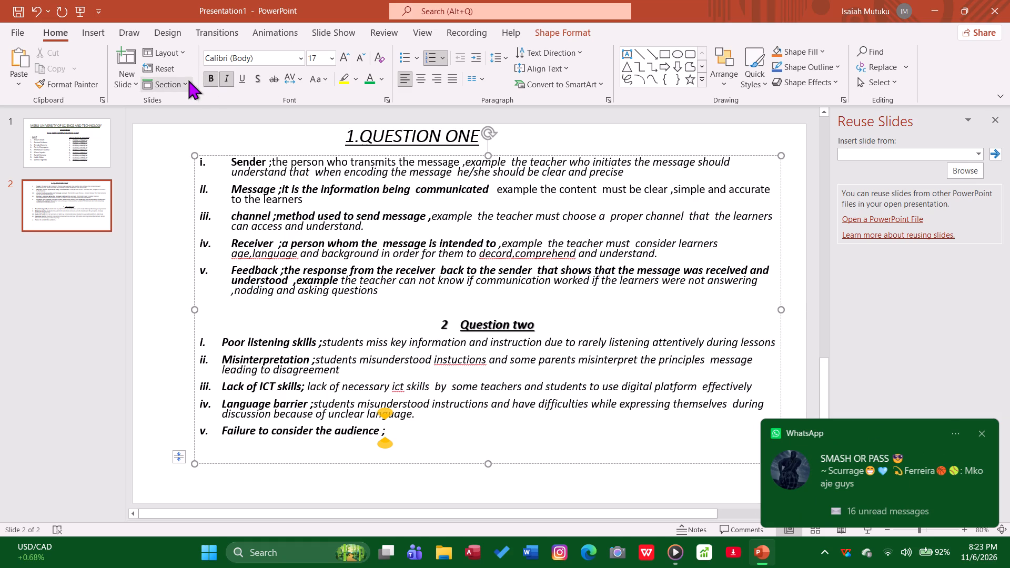
Turn off bold for the explanation text that follows the term in point v.
left_click(213, 82)
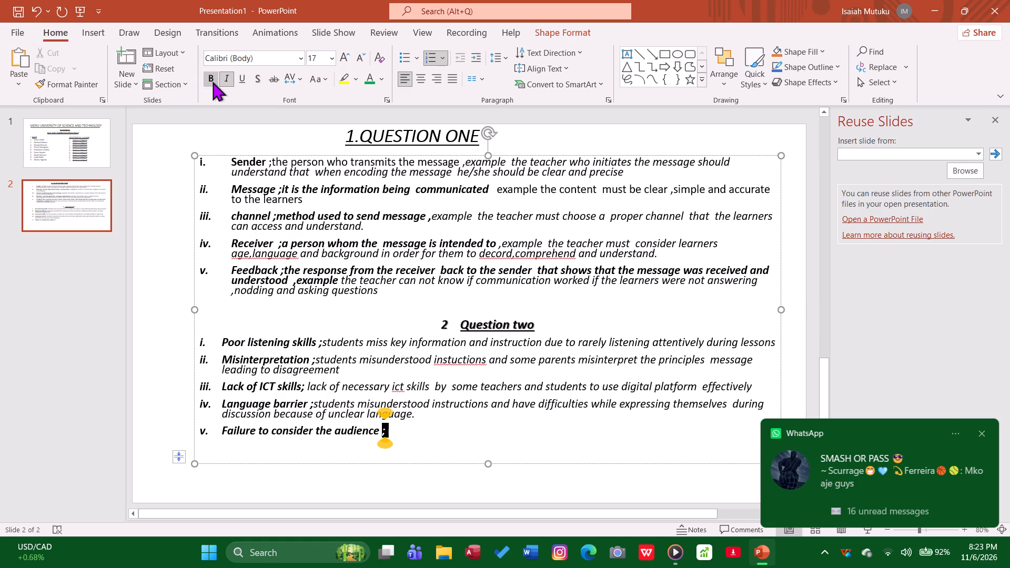
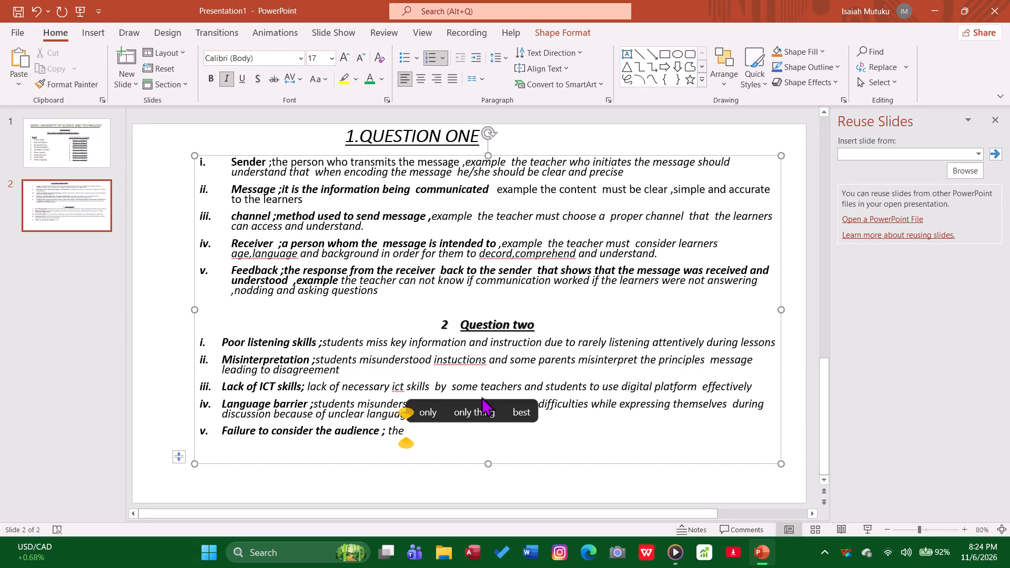
Continue the explanation in point v with "primcipal delivers a speech without considering the audience needs ,so parents misinterpret".
key("space")
type("primcipal")
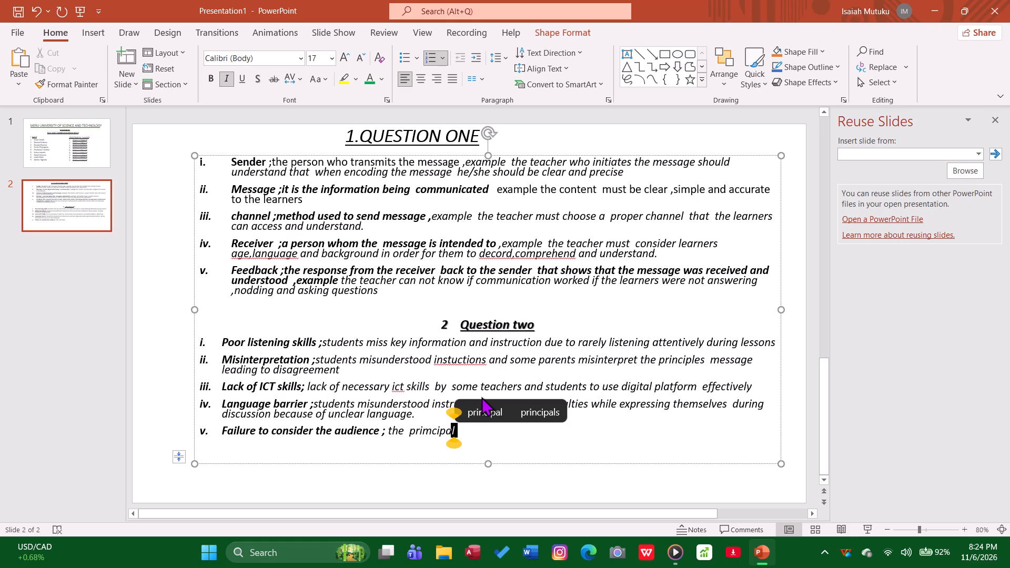
key("space")
type("delivers")
key("space")
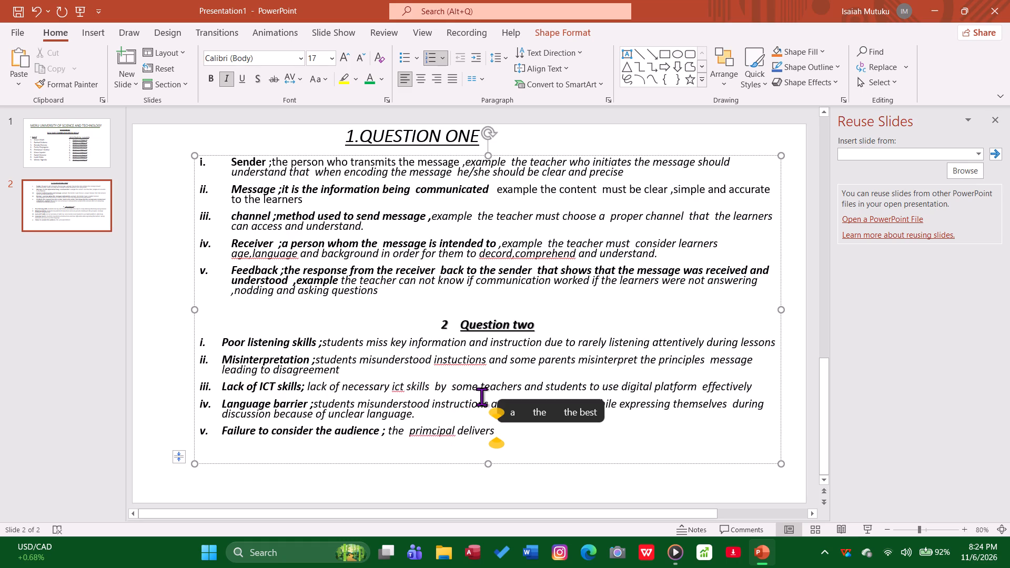
type("a speech")
key("space")
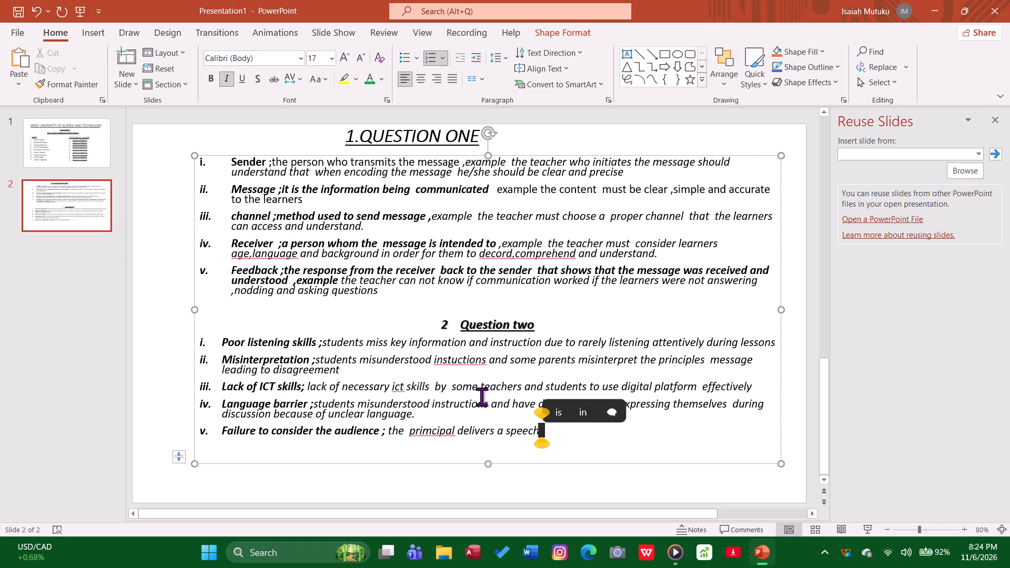
type("without")
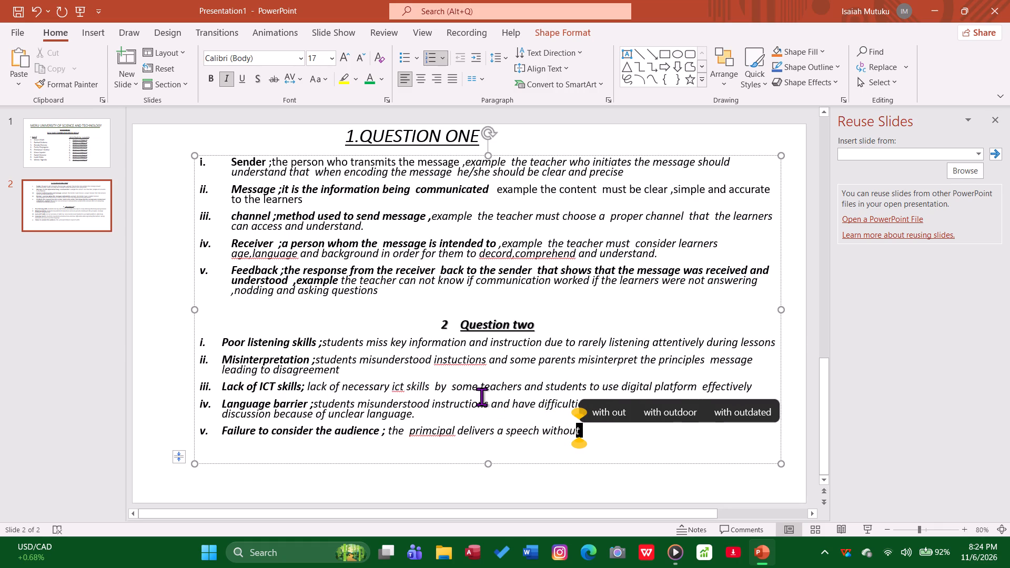
key("space")
type("consi")
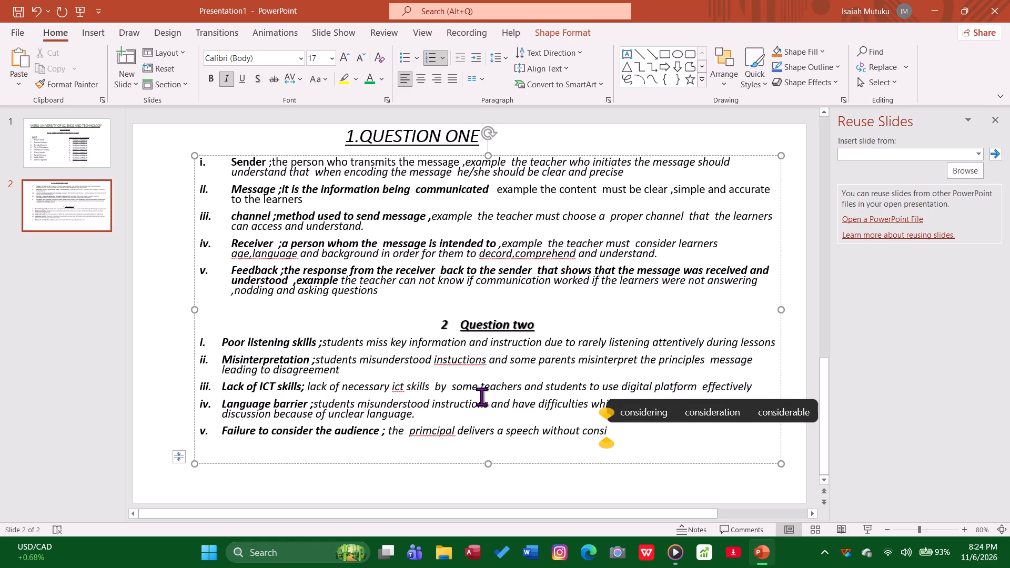
type("dering")
key("space")
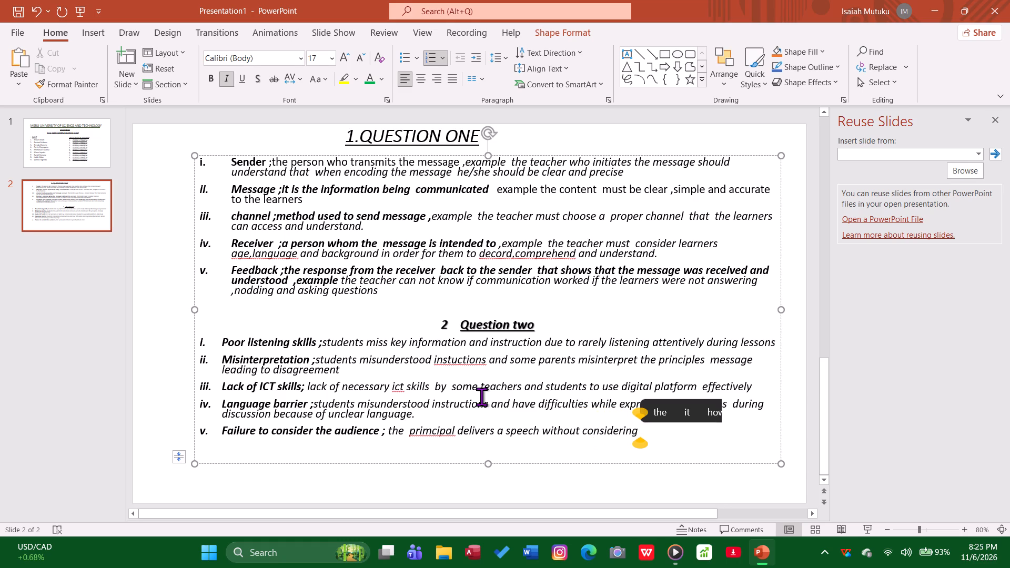
type("the")
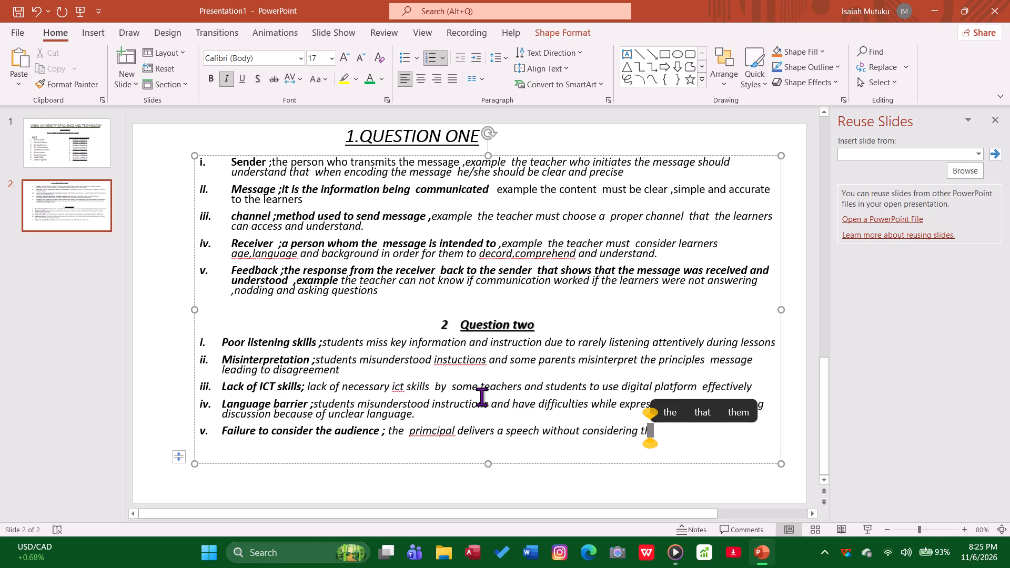
Continue the explanation in point v under Question two with "audience needs ,so parents misinterpret".
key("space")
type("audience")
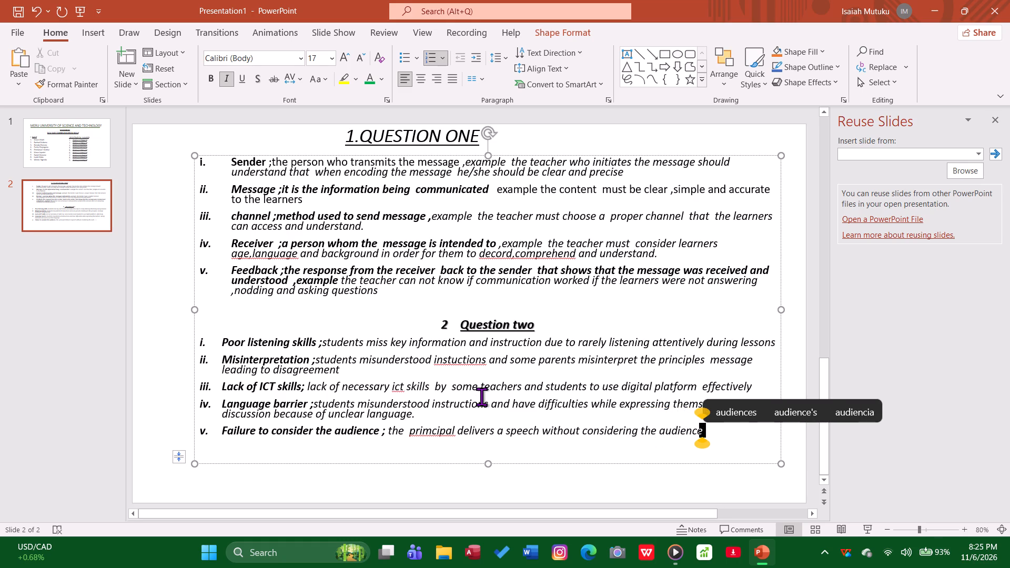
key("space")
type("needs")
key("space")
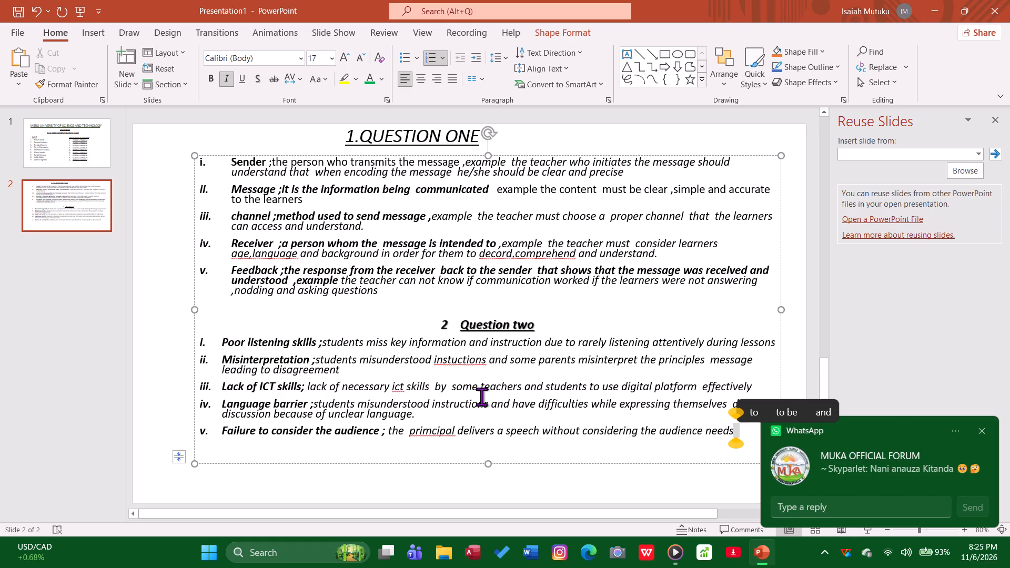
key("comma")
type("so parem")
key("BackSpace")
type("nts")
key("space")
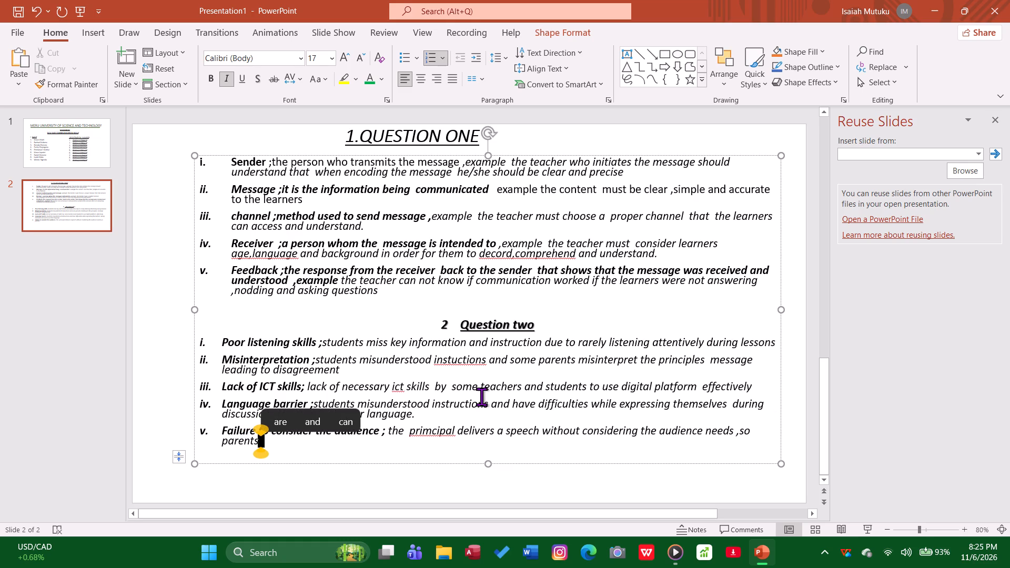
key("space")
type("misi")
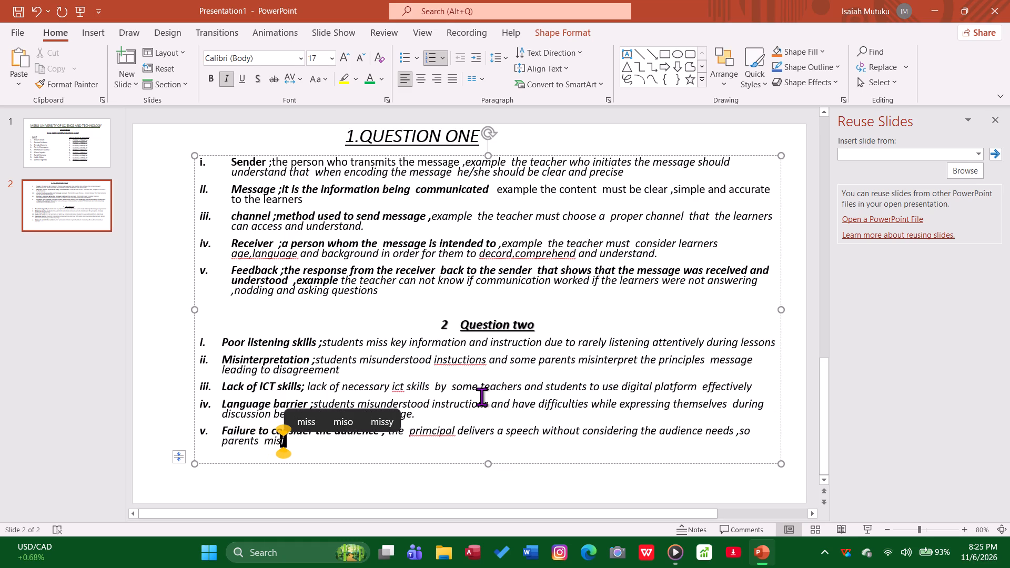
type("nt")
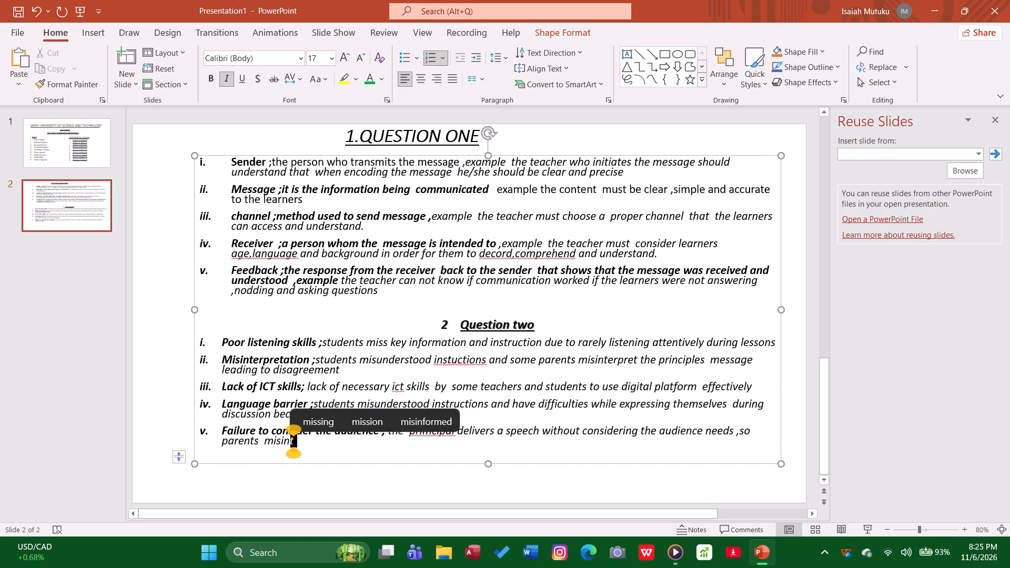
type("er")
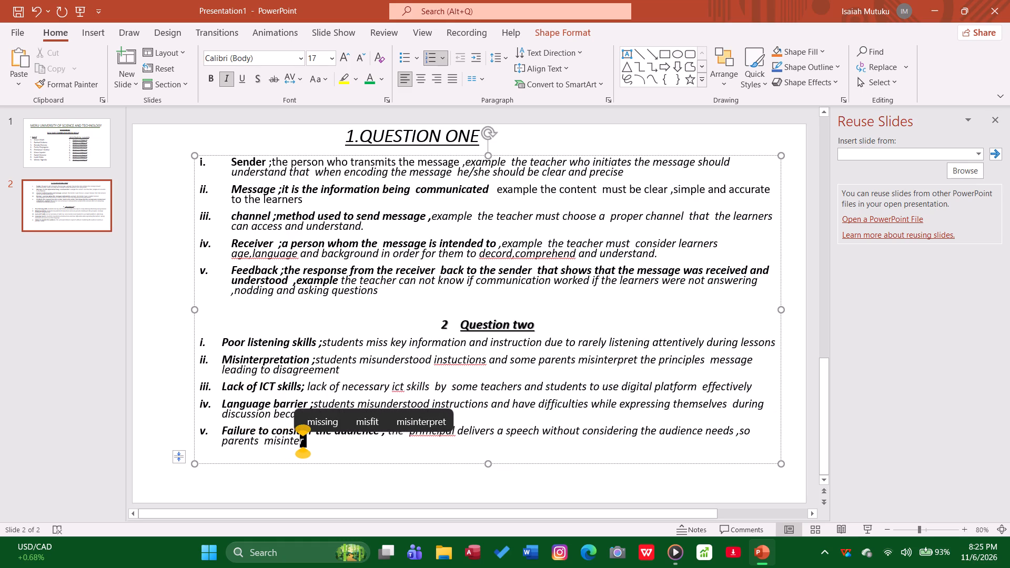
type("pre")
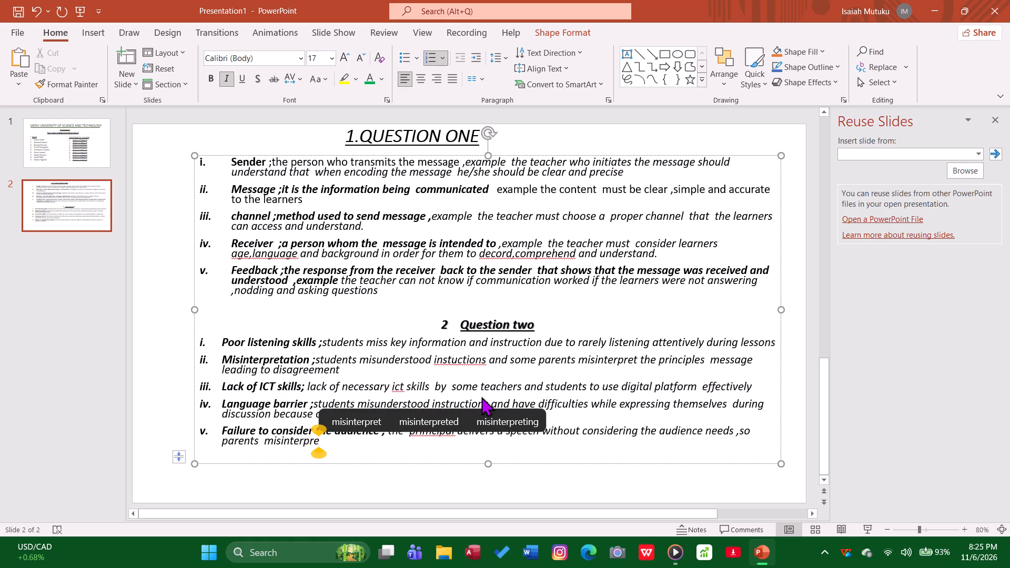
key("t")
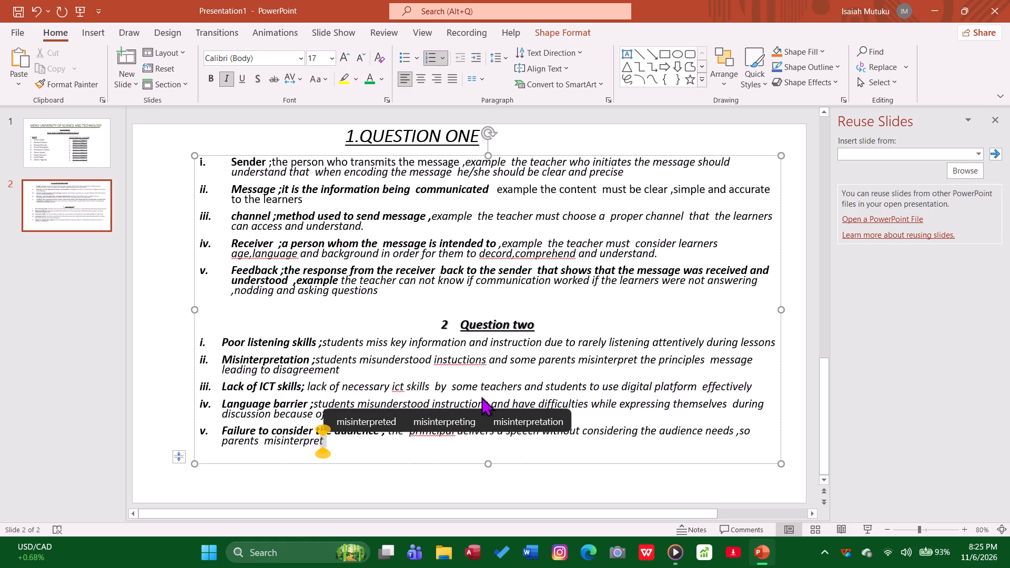
Finish the sentence in point v with "the message and disagree.".
key("space")
type("the message")
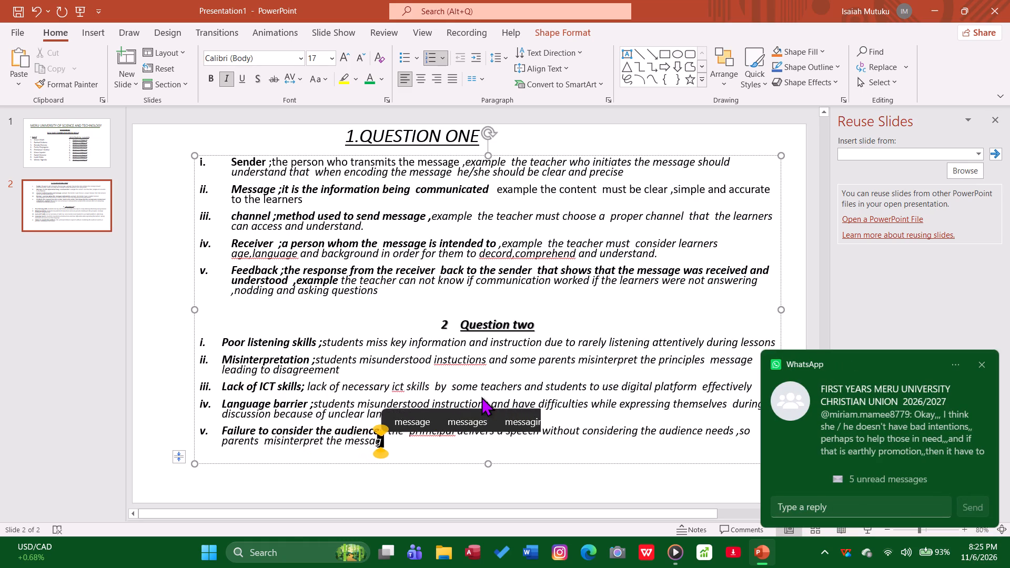
key("space")
key("e")
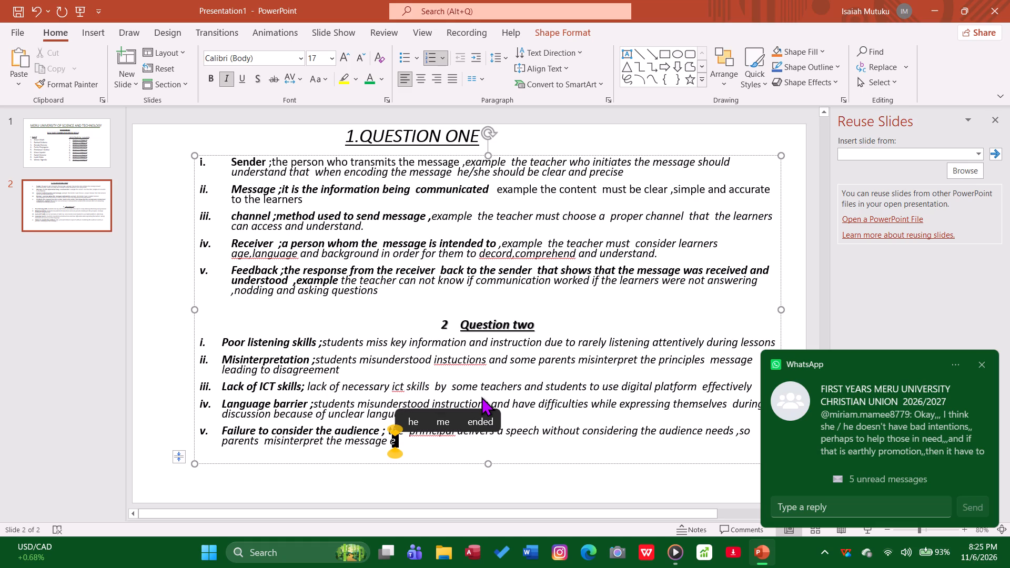
key("BackSpace")
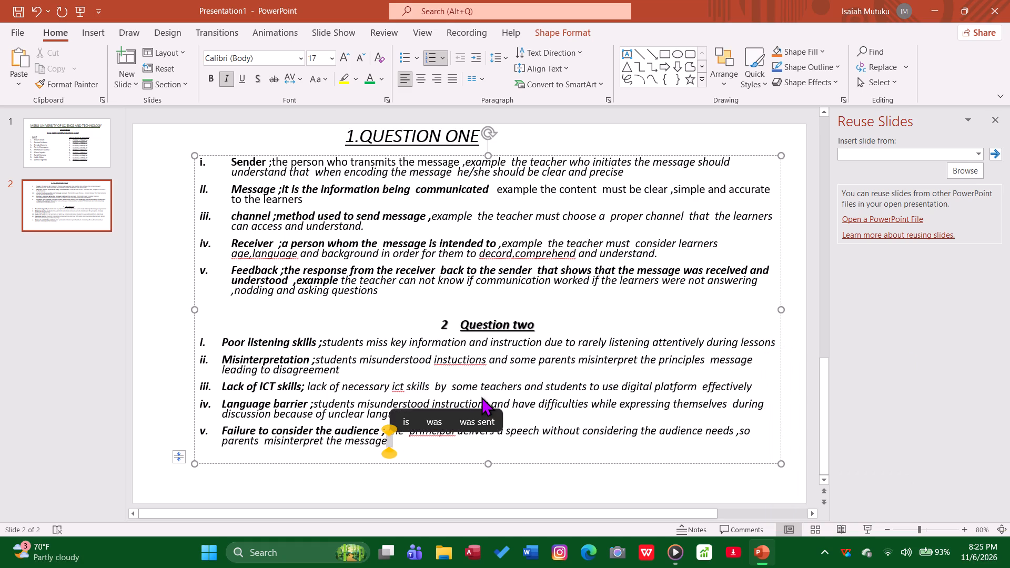
key("space")
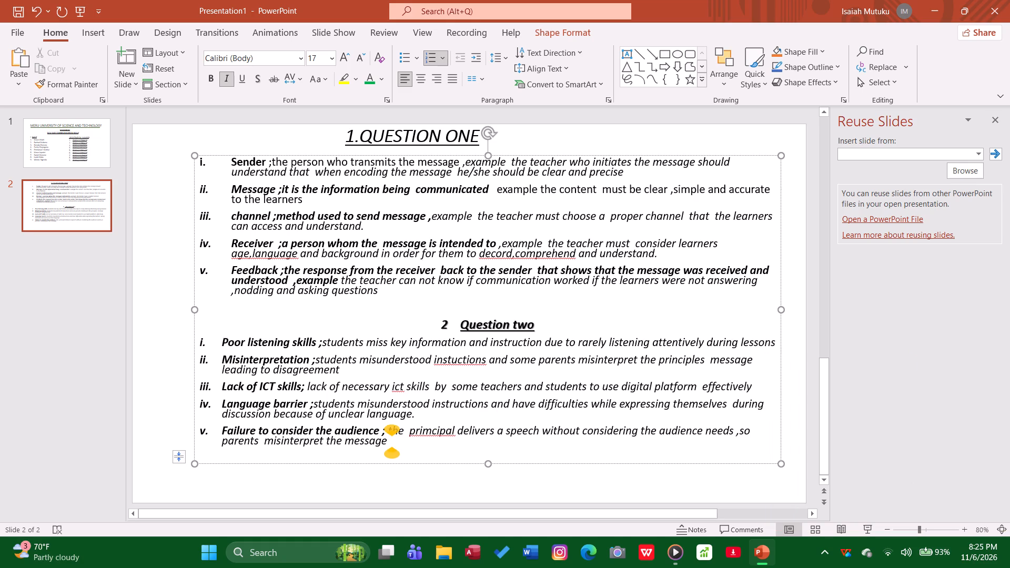
type("and")
key("space")
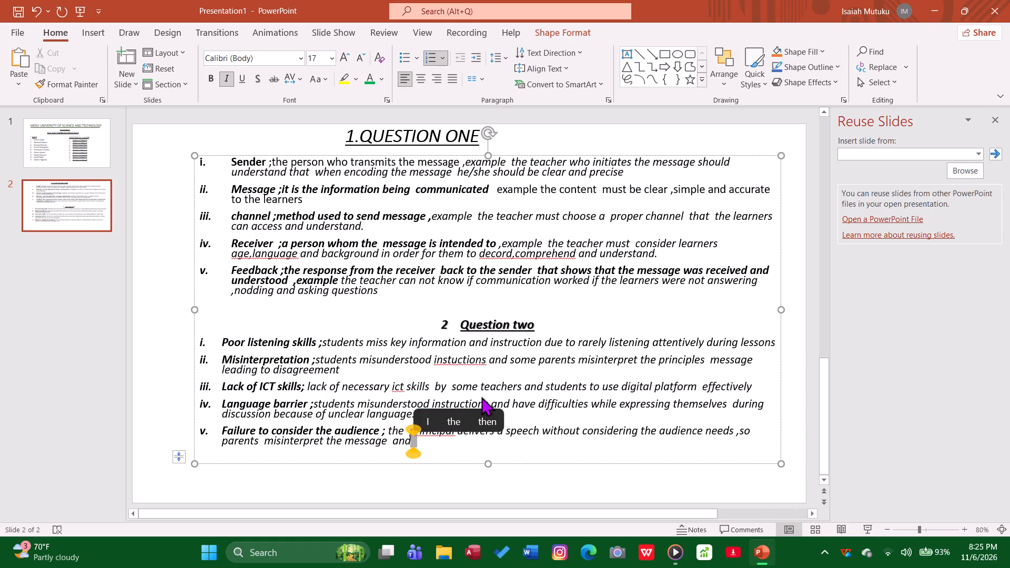
key("space")
type("dis")
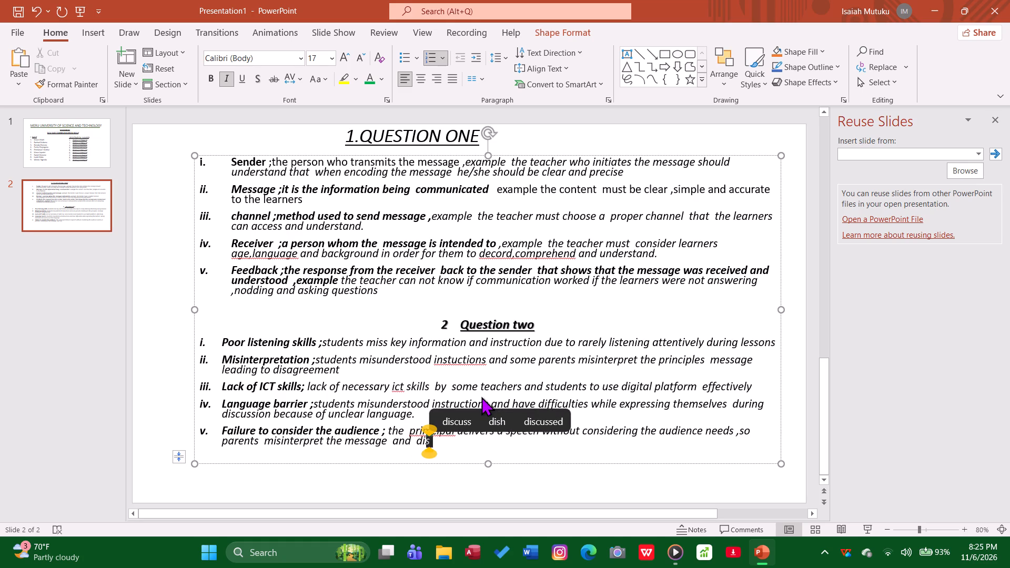
type("agree")
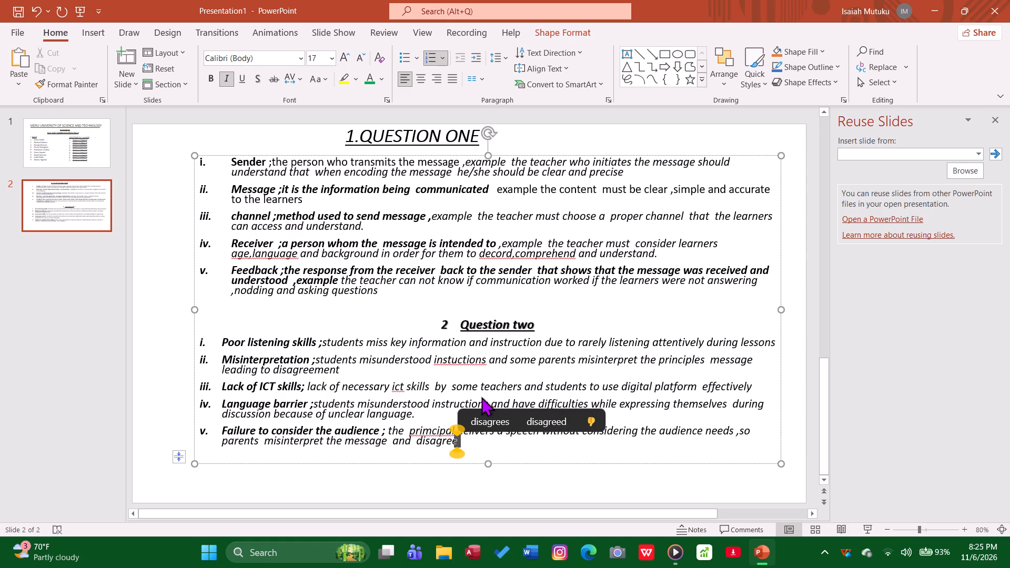
key("period")
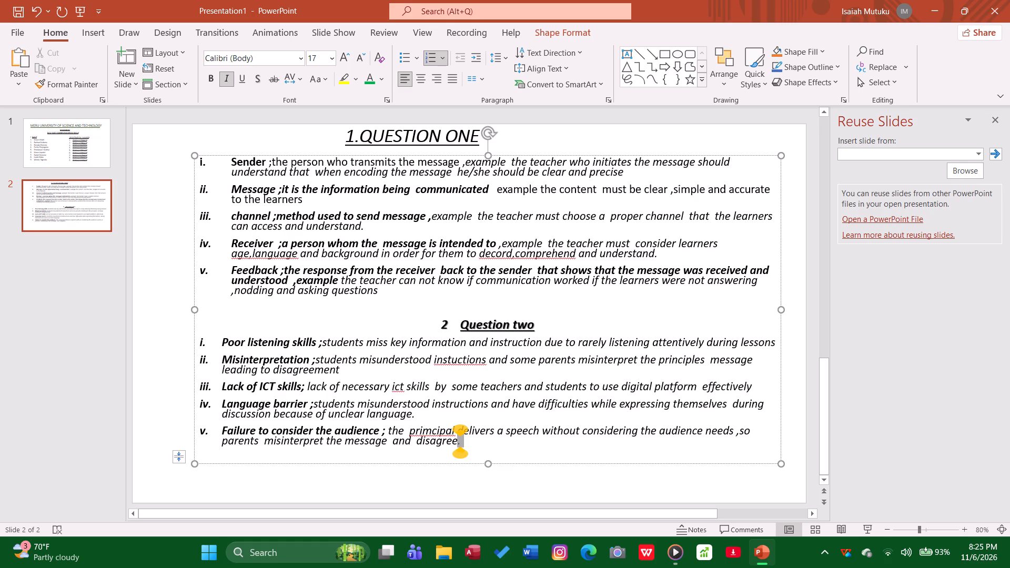
Start a new centred line without numbering below point v.
key("Return")
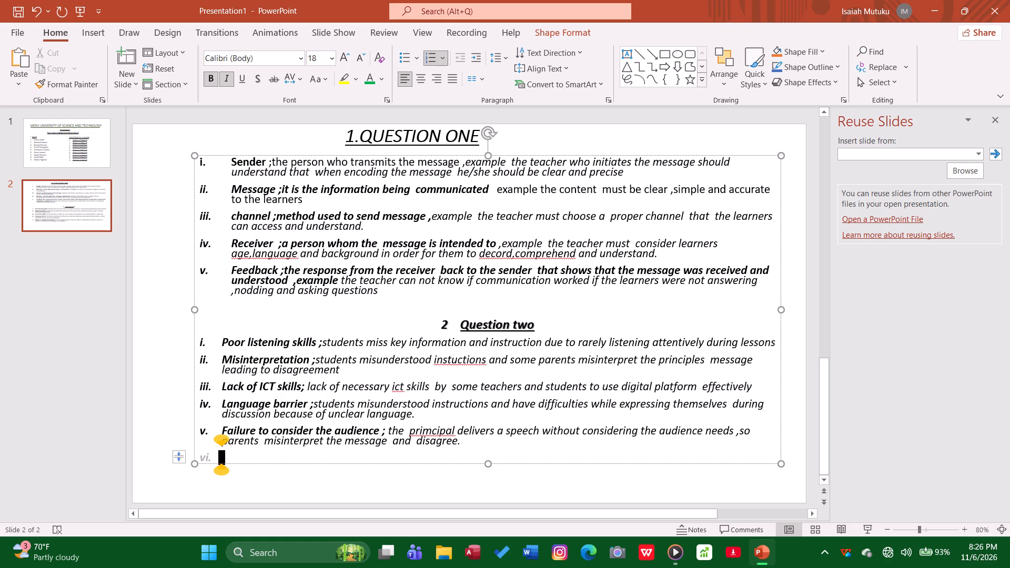
left_click(447, 61)
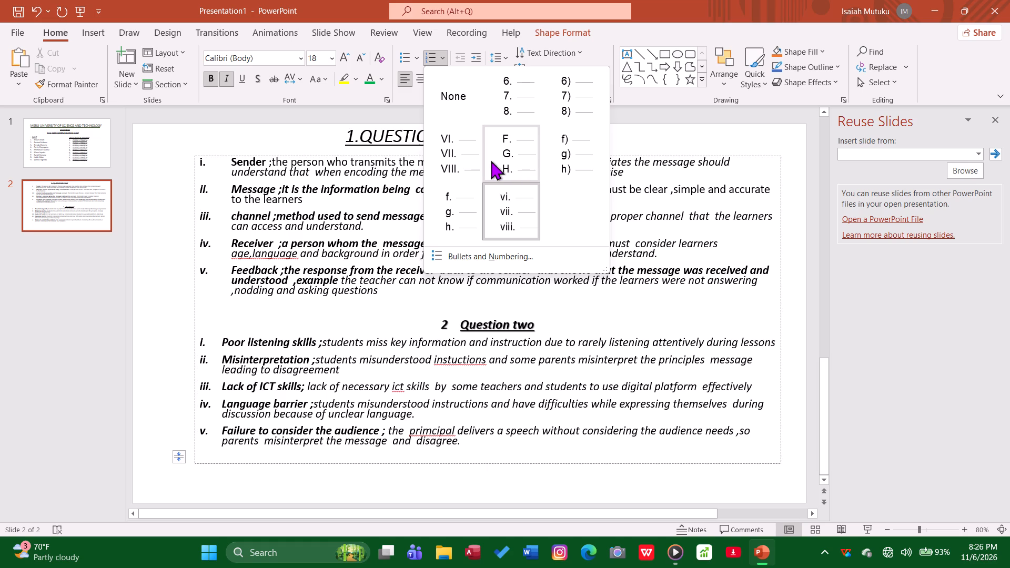
left_click(472, 101)
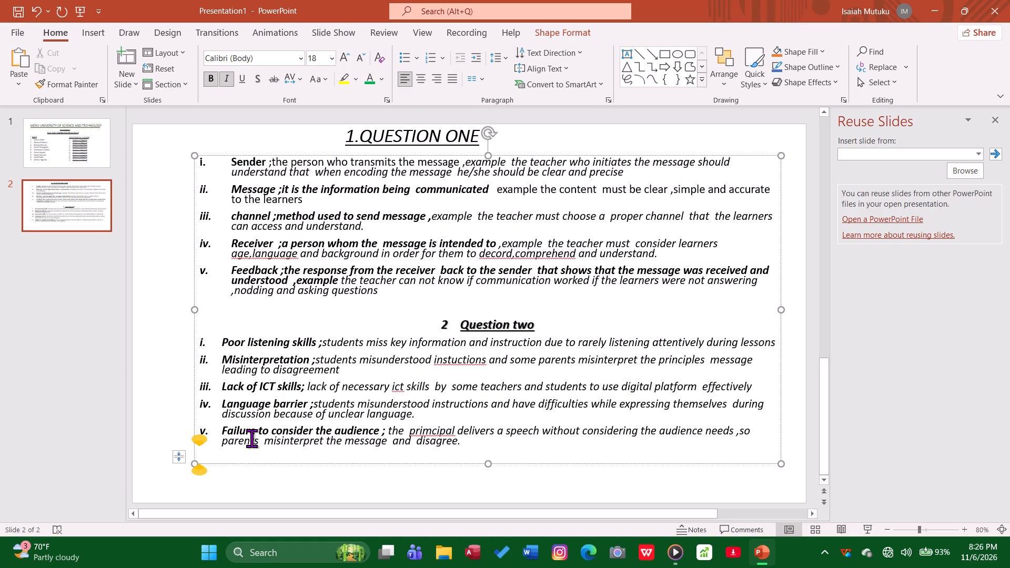
left_click(424, 82)
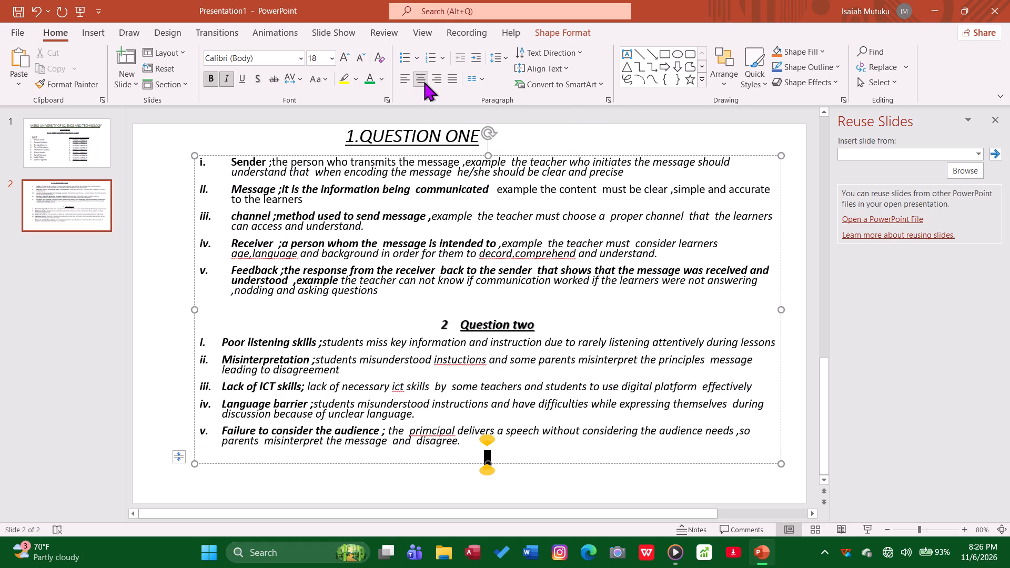
Write the heading "3.Question three" on the centred line, with "three" spelled correctly.
key("3")
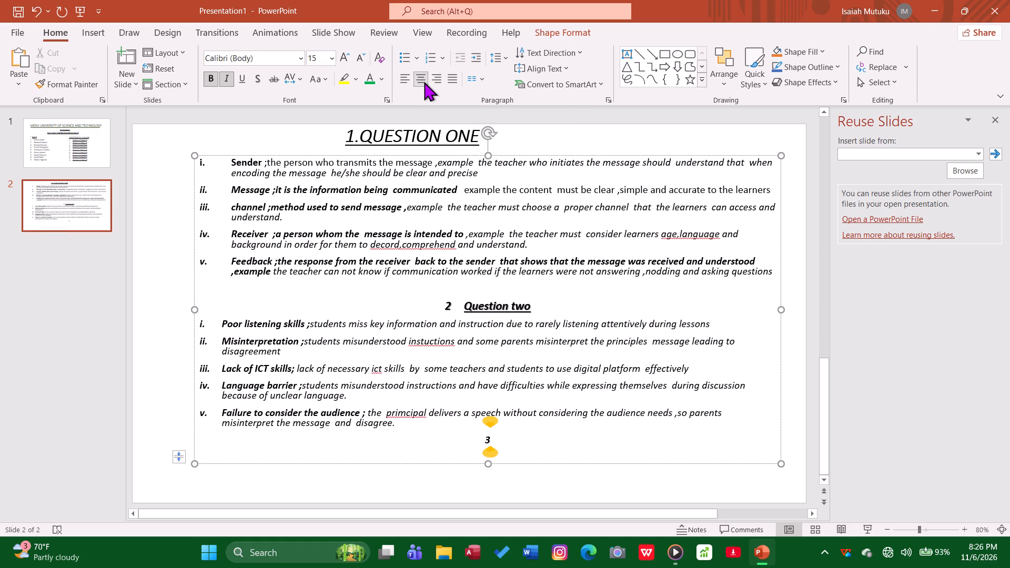
key("period")
key("q")
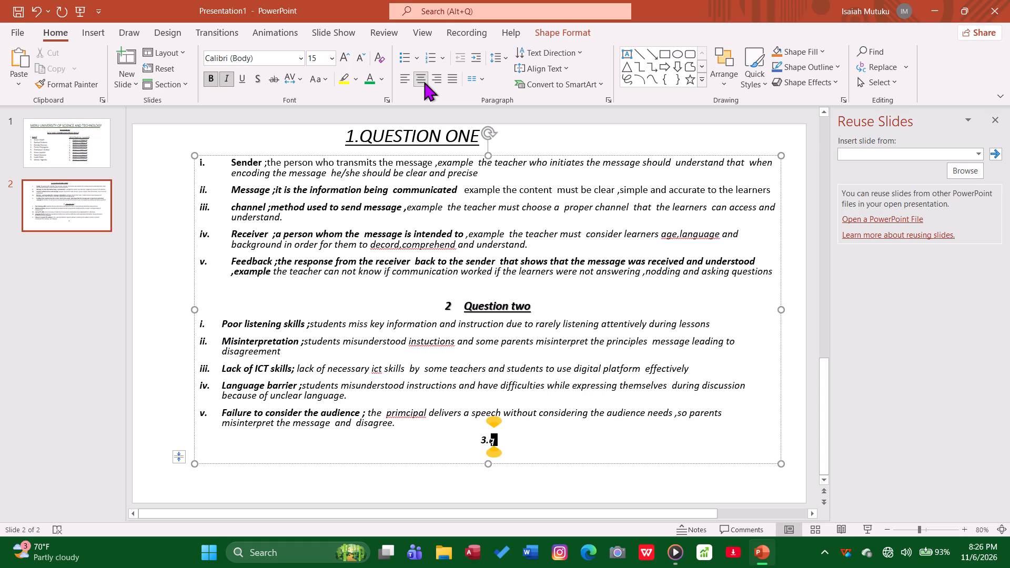
type("uestion")
key("space")
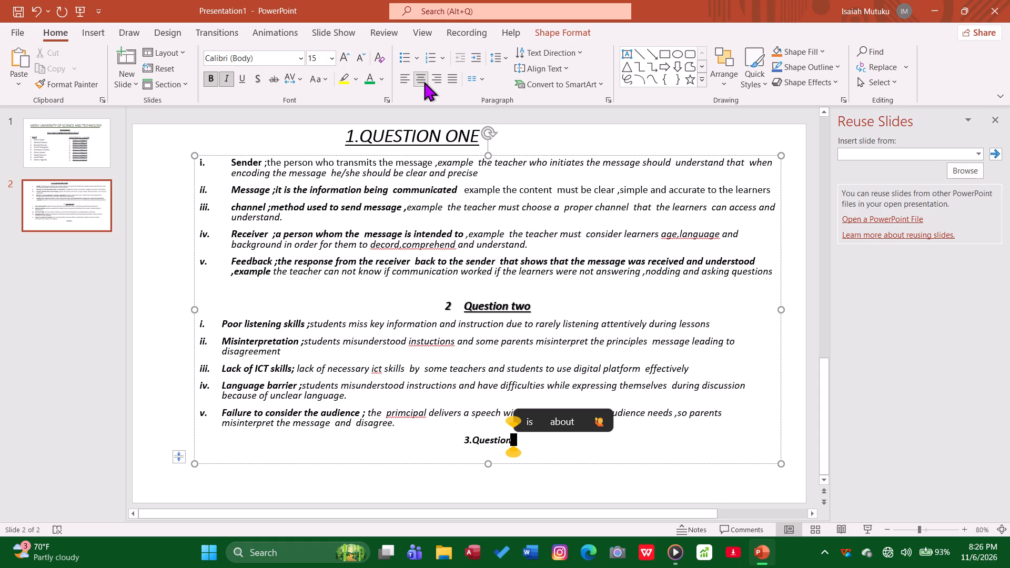
type("three")
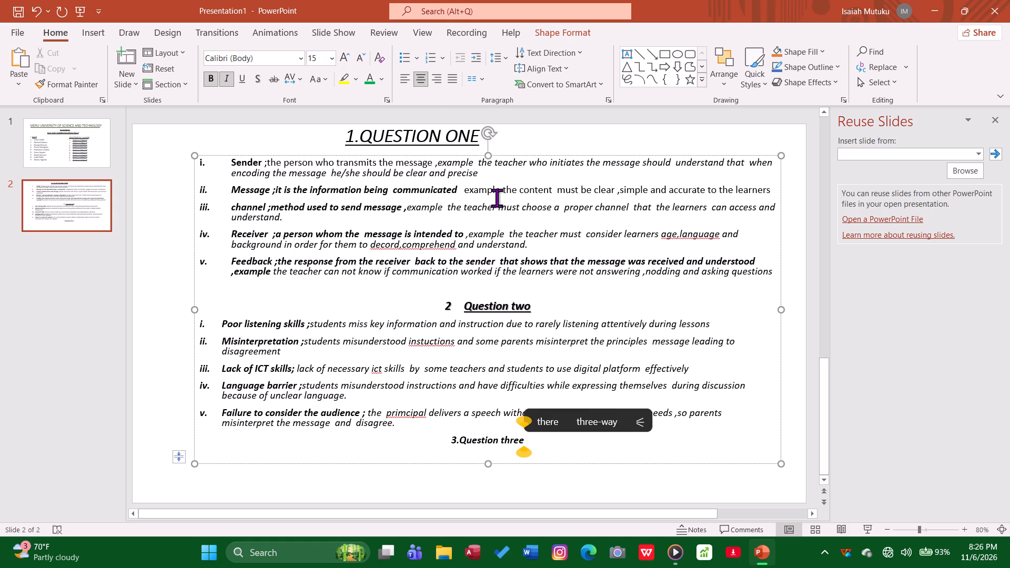
left_click(543, 419)
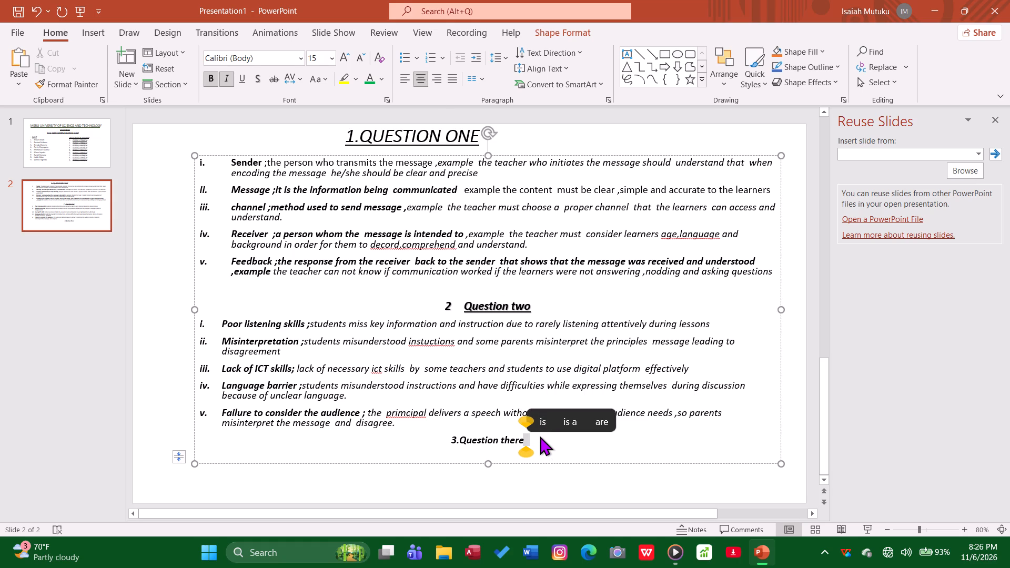
key("BackSpace")
key("BackSpace")
key("BackSpace")
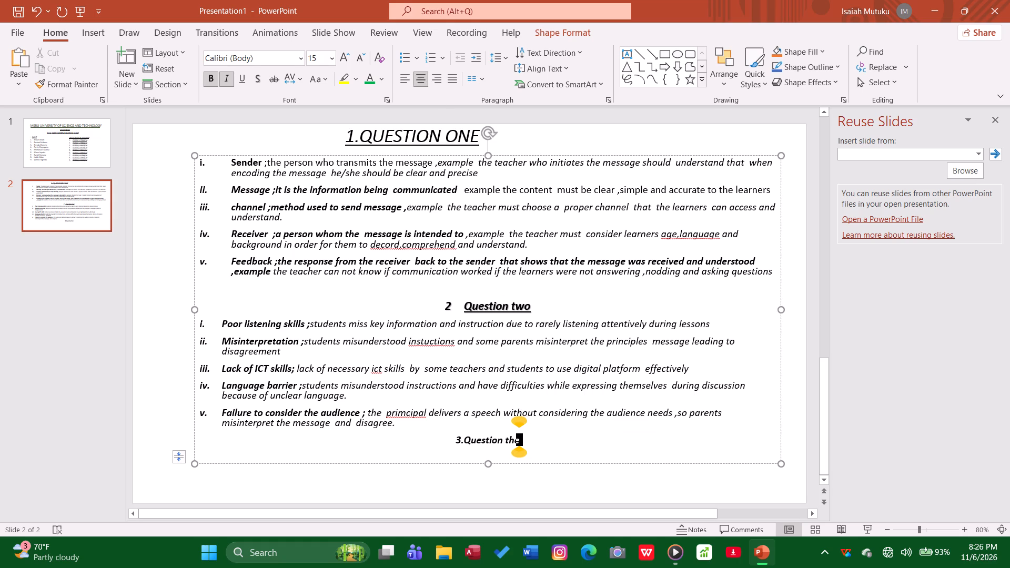
key("BackSpace")
type("re")
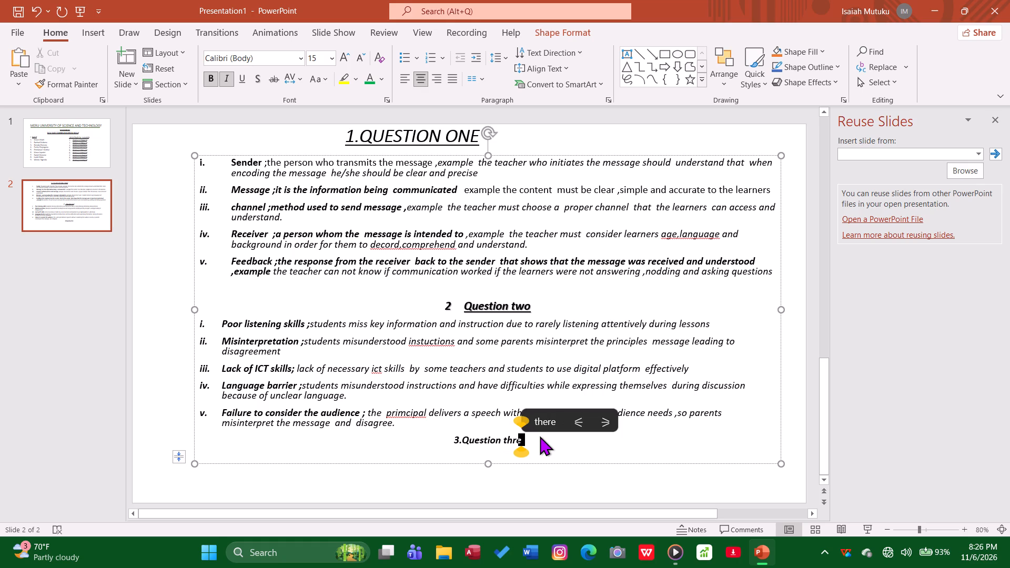
key("e")
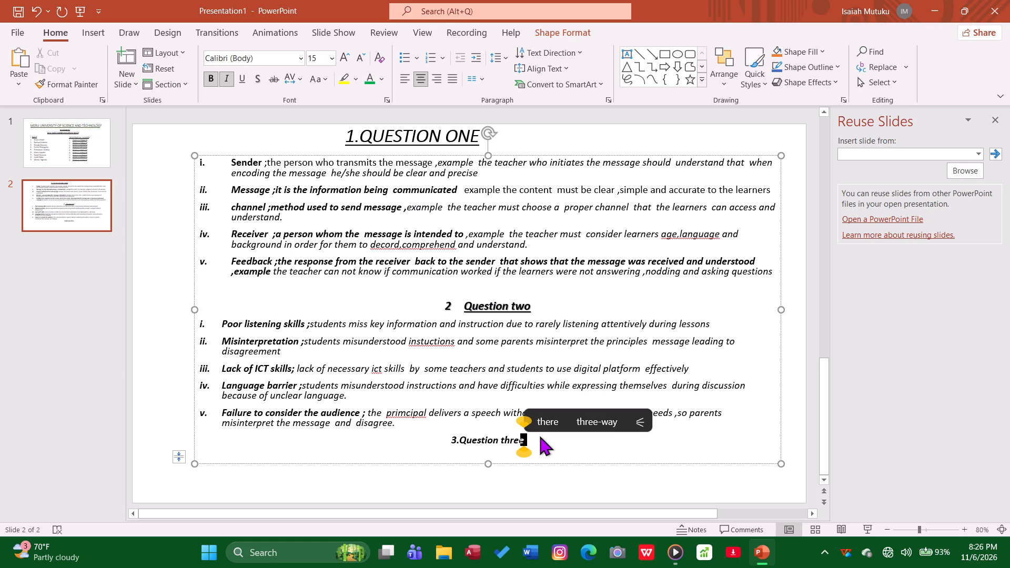
key("space")
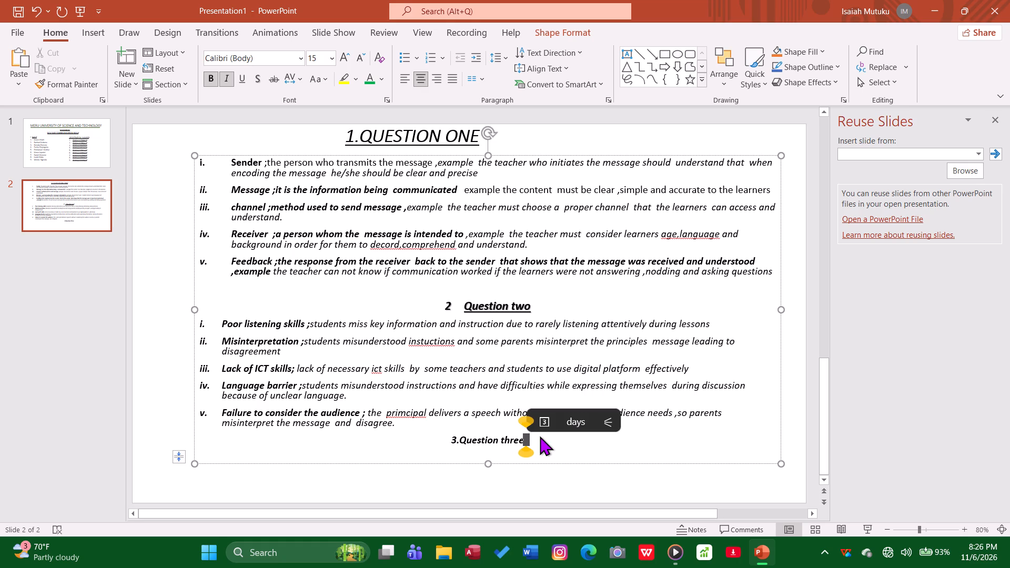
left_click_drag(530, 438, 522, 439)
Start a left-aligned line below the Question three heading with i., ii., iii. numbering.
key("Return")
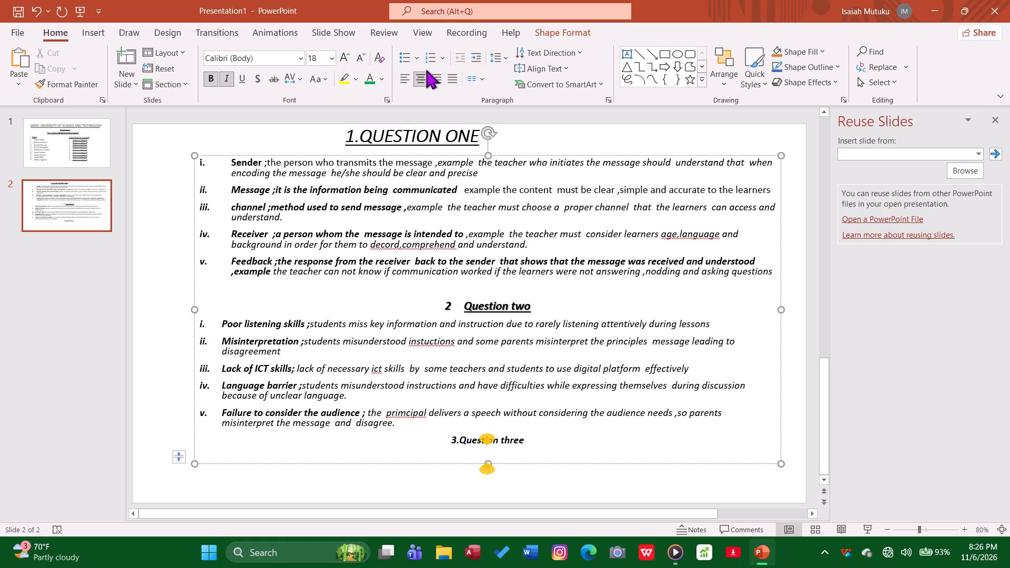
left_click(408, 78)
left_click(445, 50)
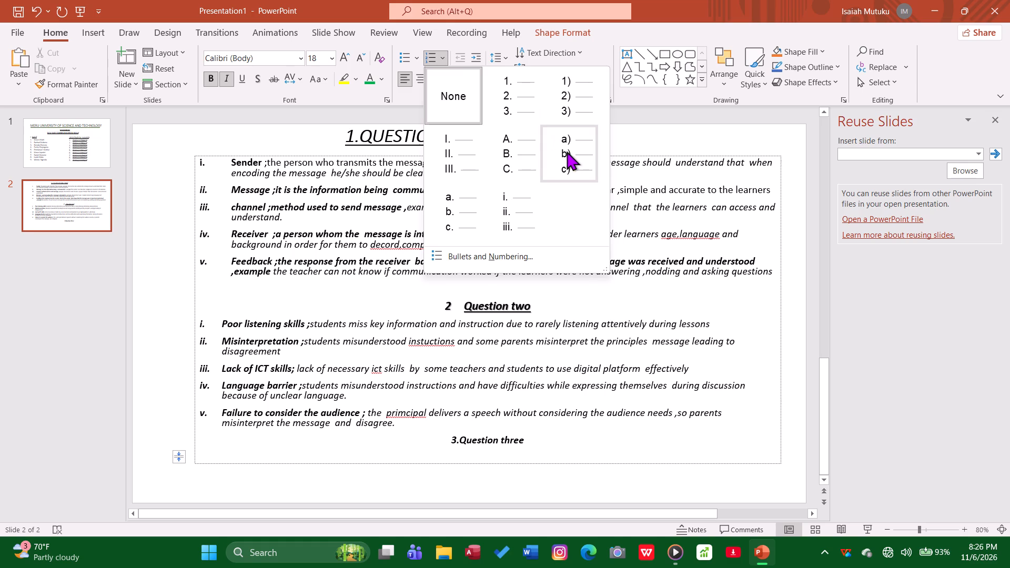
left_click(522, 210)
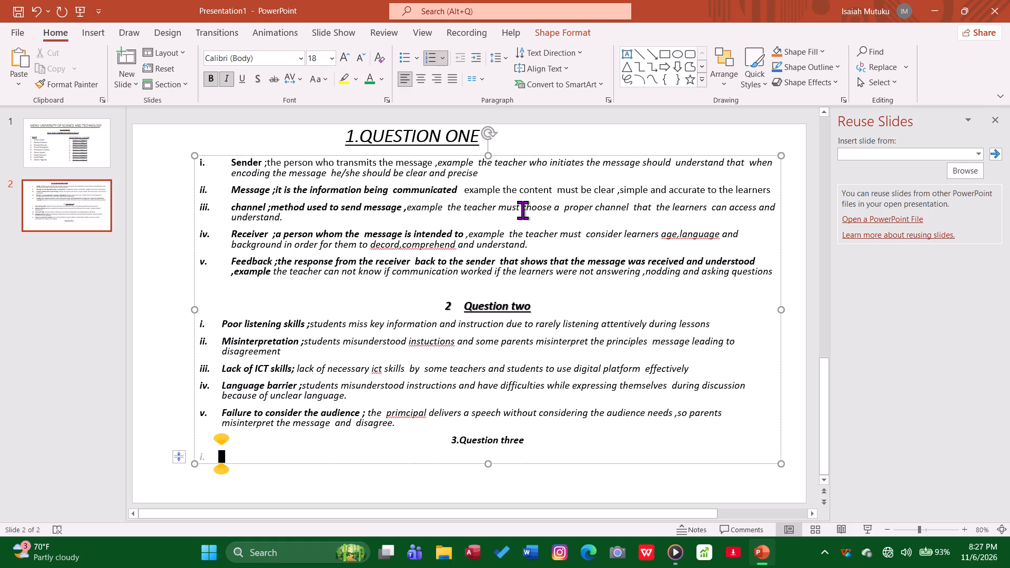
Delete the 3.Question three heading and its line below point v on slide 2.
left_click(539, 441)
key("BackSpace")
key("BackSpace")
key("BackSpace")
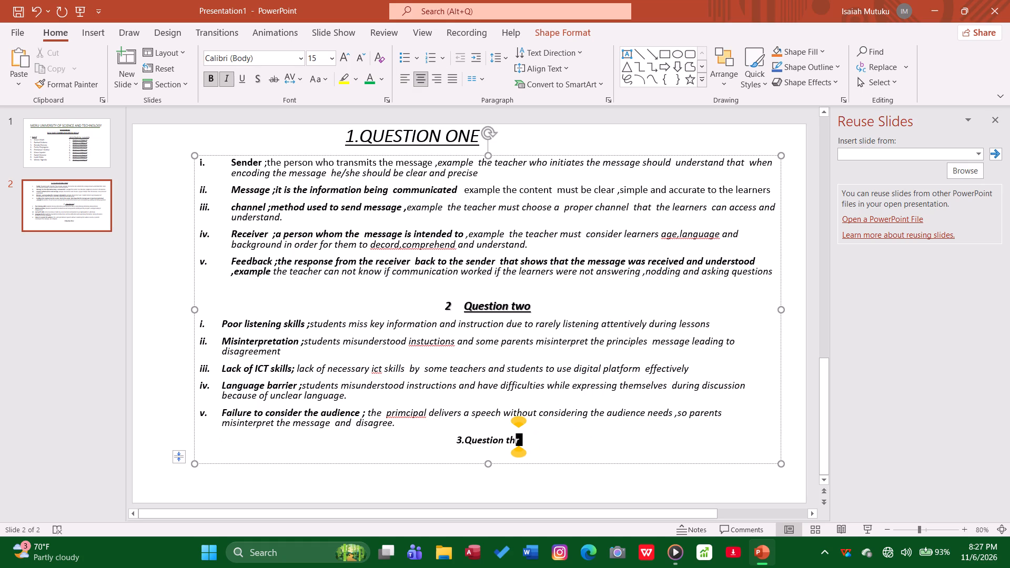
key("BackSpace")
key("BackSpace")
key("BackSpace")
key("BackSpace")
key("BackSpace")
key("BackSpace")
key("BackSpace")
key("BackSpace")
key("BackSpace")
key("BackSpace")
key("BackSpace")
key("BackSpace")
key("BackSpace")
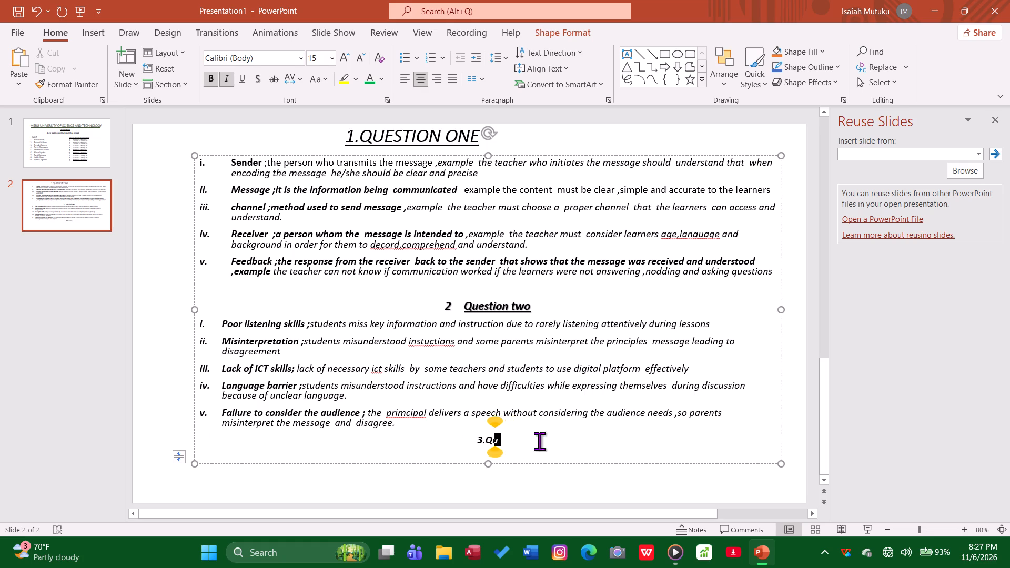
key("BackSpace")
key("BackSpace")
key("BackSpace")
key("BackSpace")
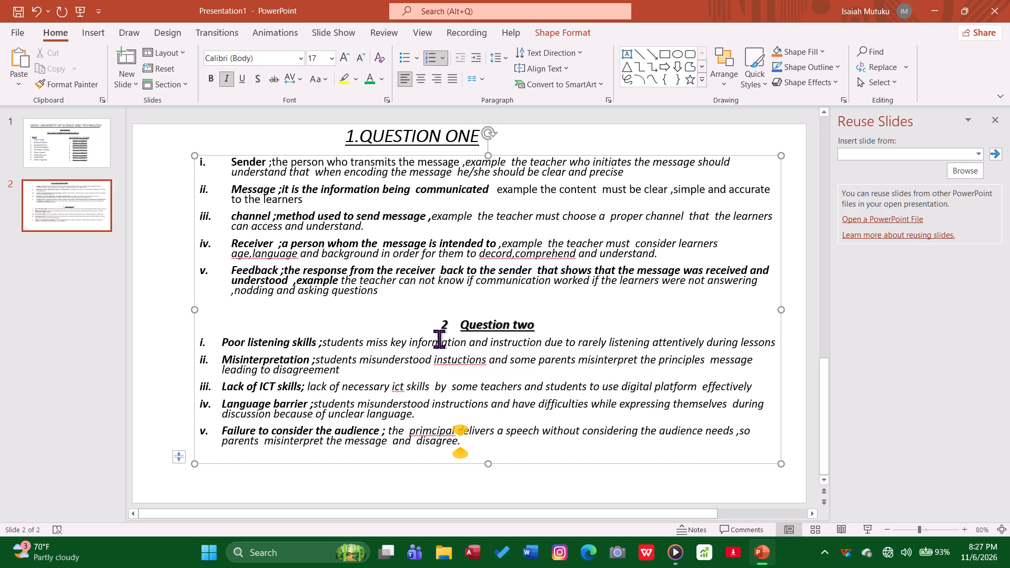
Enlarge the Question two heading text on slide 2 to font size 40.
left_click_drag(441, 323, 457, 323)
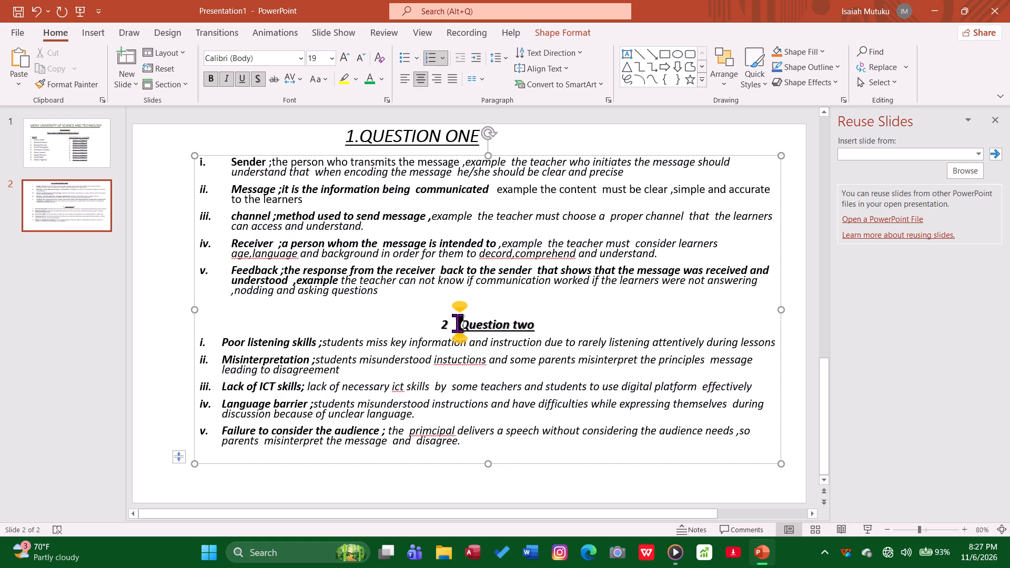
left_click_drag(457, 323, 535, 328)
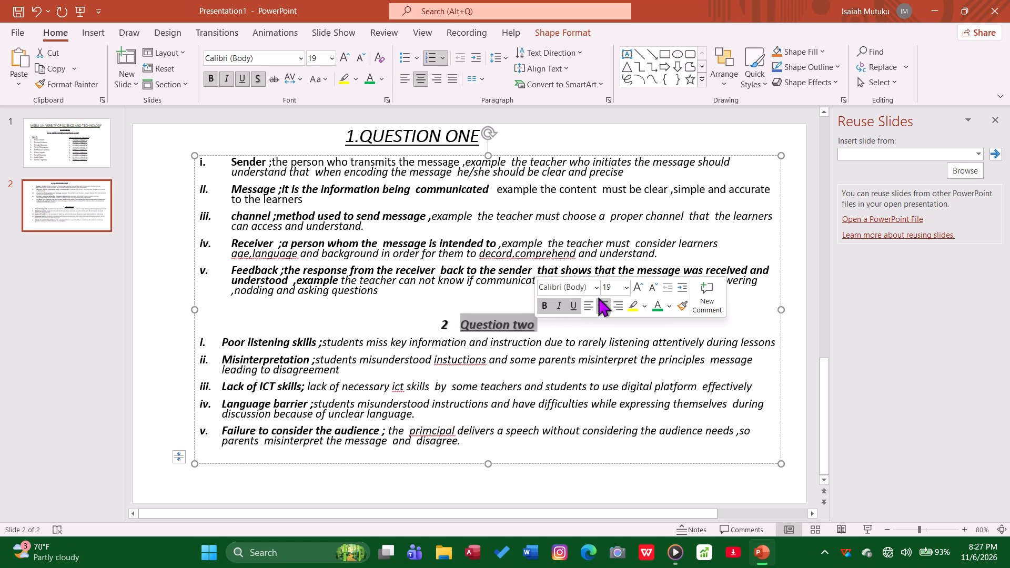
left_click(622, 287)
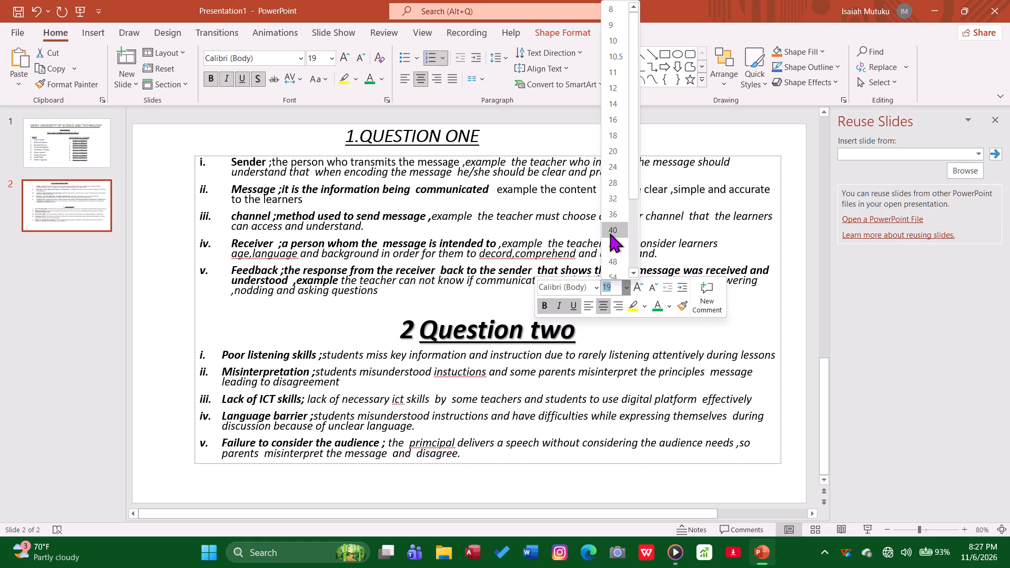
left_click(610, 233)
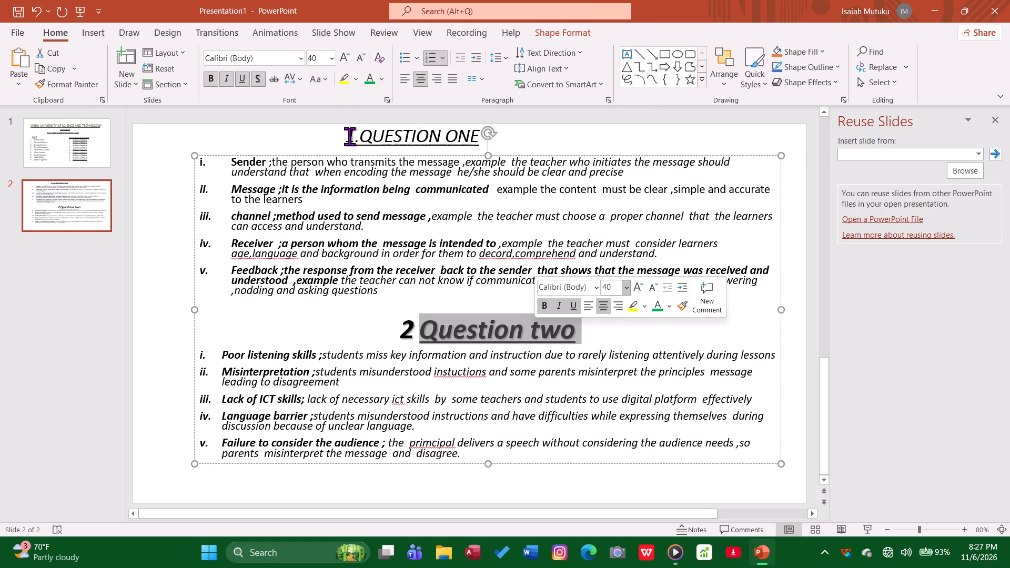
Remove the bold and underline formatting from the 1.QUESTION ONE heading.
left_click_drag(349, 136, 483, 149)
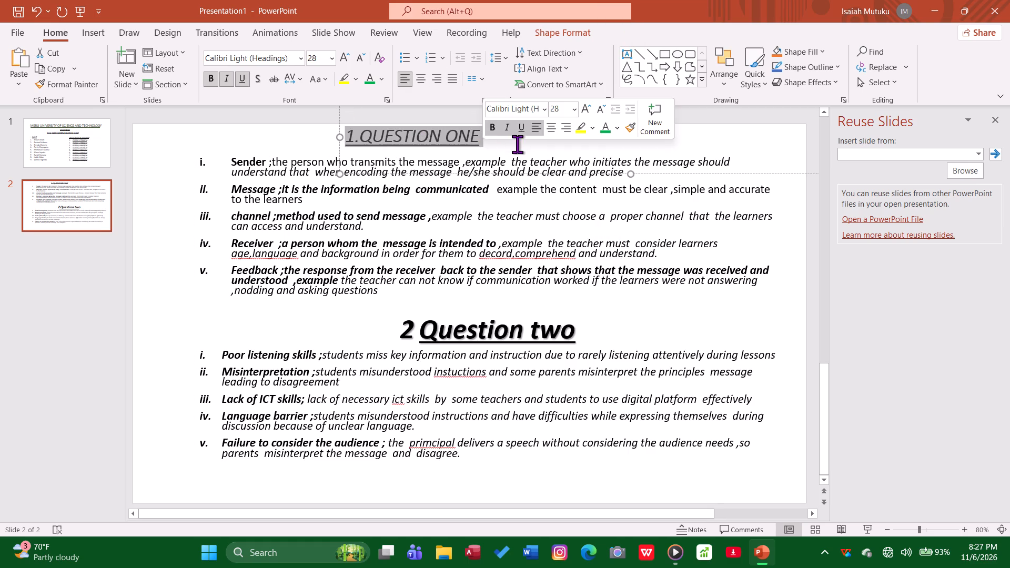
left_click(519, 128)
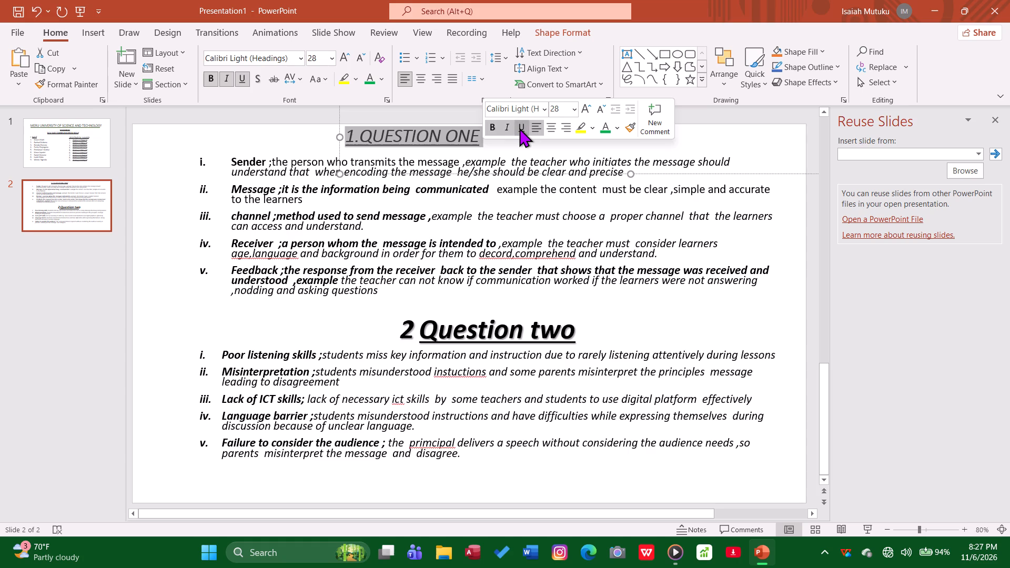
left_click(488, 126)
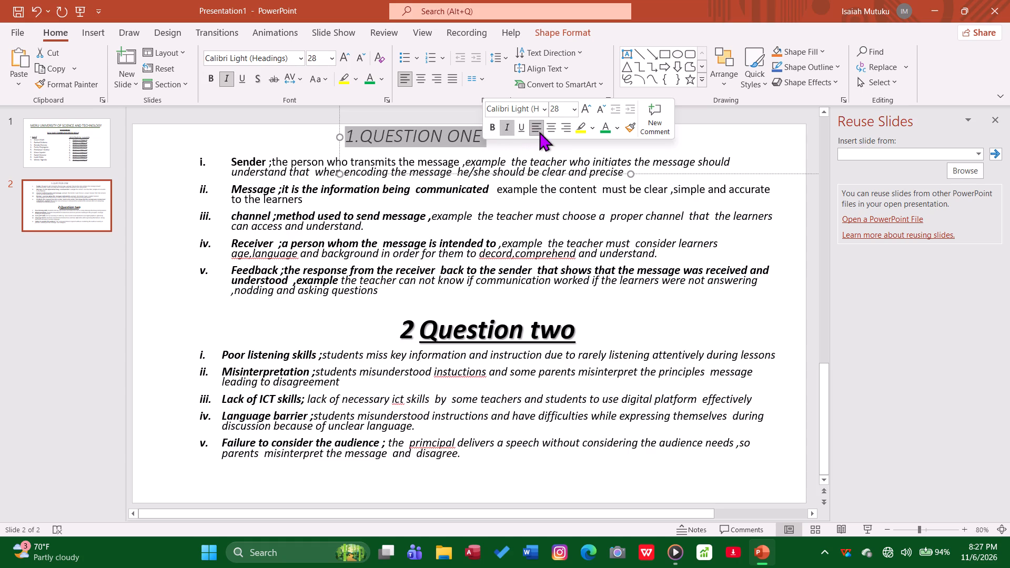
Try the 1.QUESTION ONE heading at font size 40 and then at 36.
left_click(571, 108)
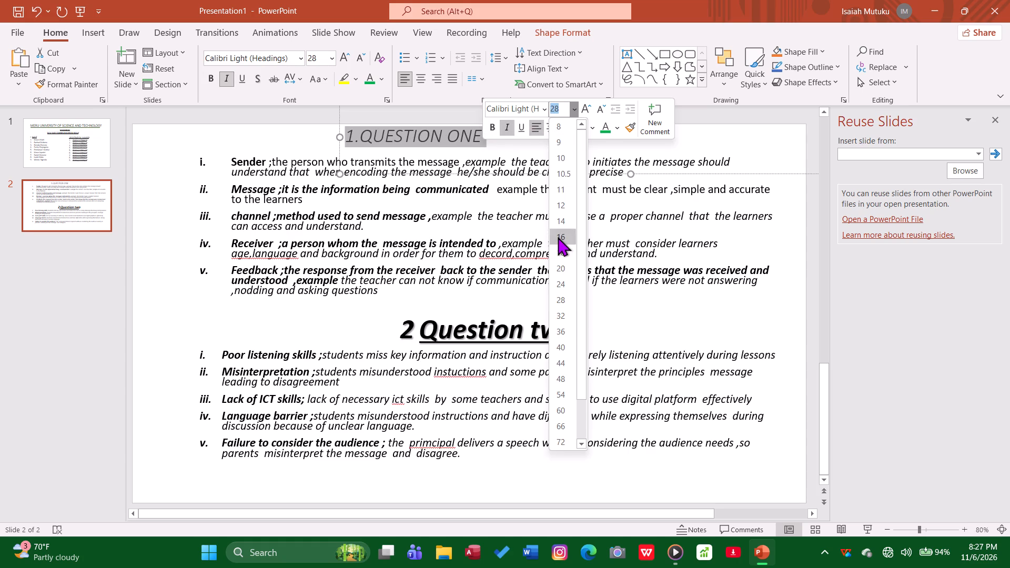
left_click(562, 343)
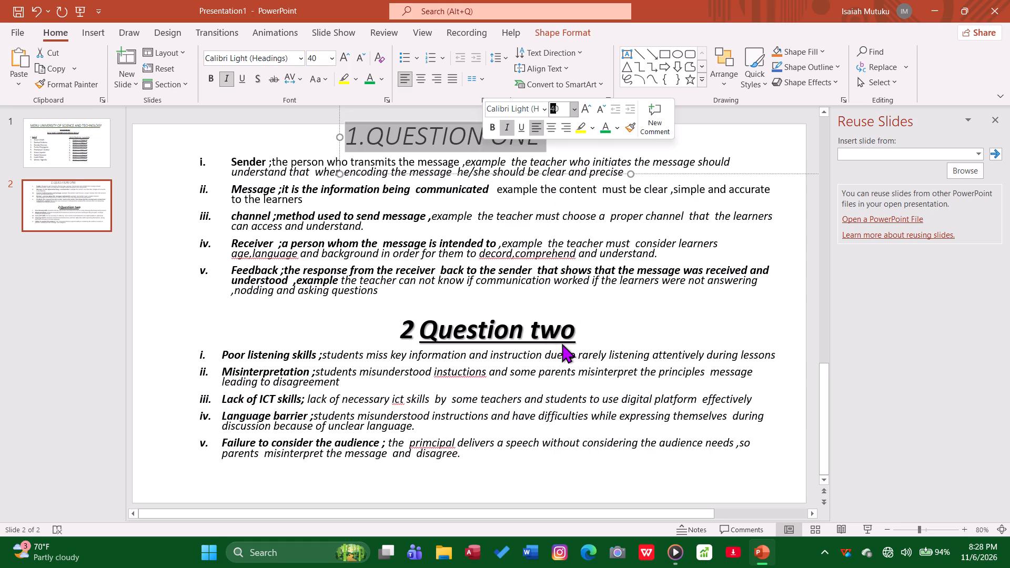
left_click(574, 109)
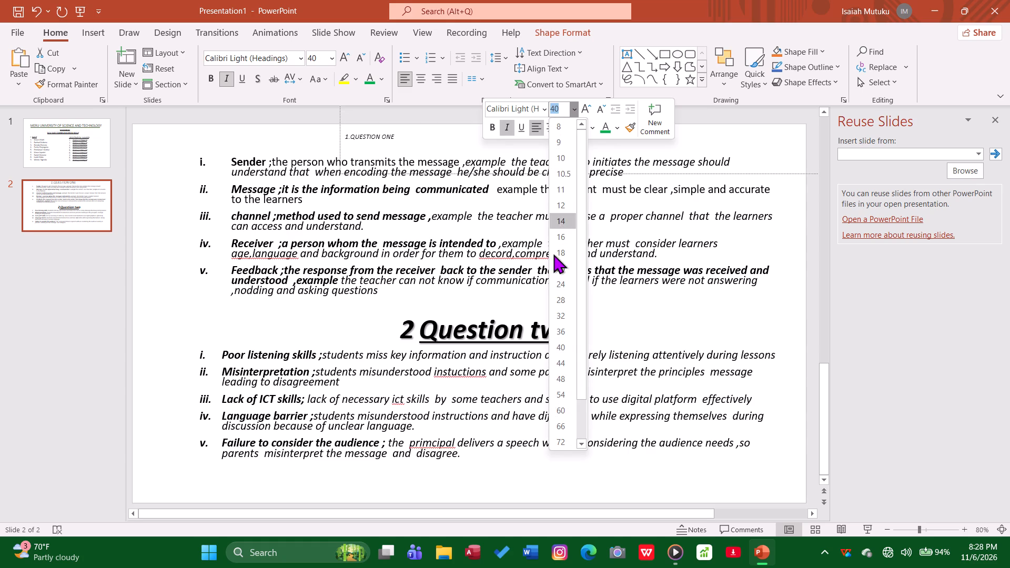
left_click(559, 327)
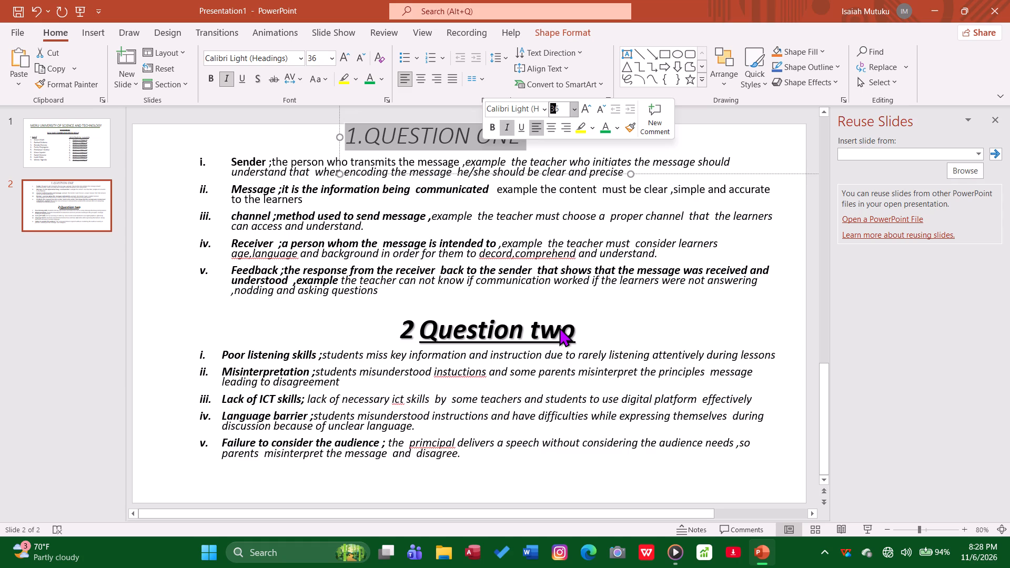
Set the 1.QUESTION ONE heading in Arial Black at font size 32.
left_click(547, 114)
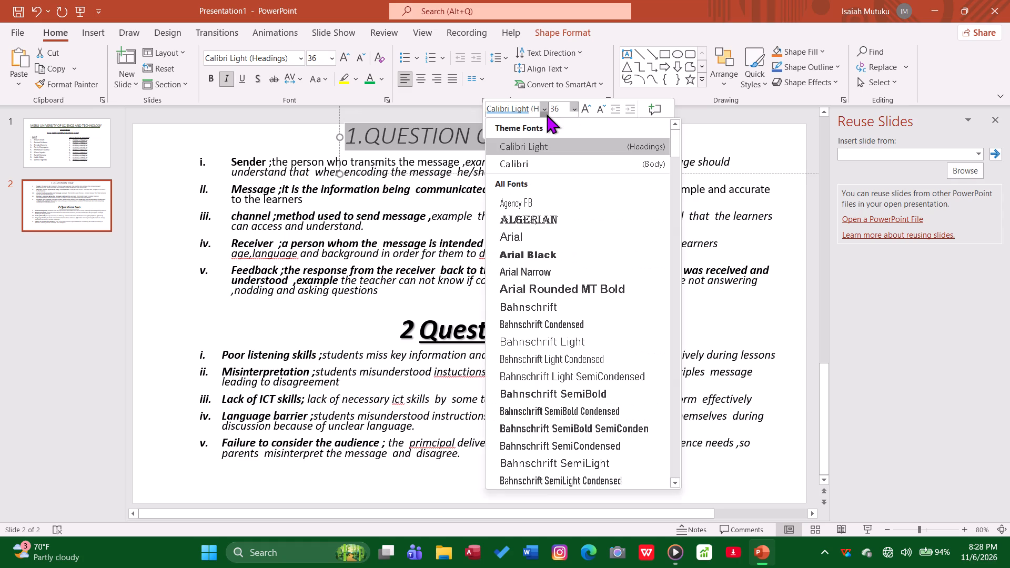
left_click(539, 250)
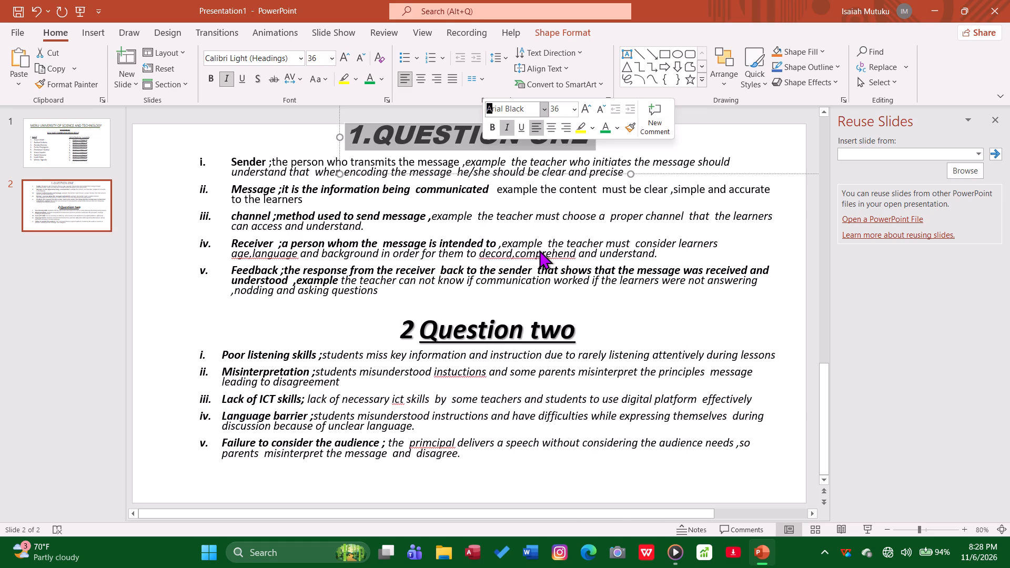
left_click(574, 110)
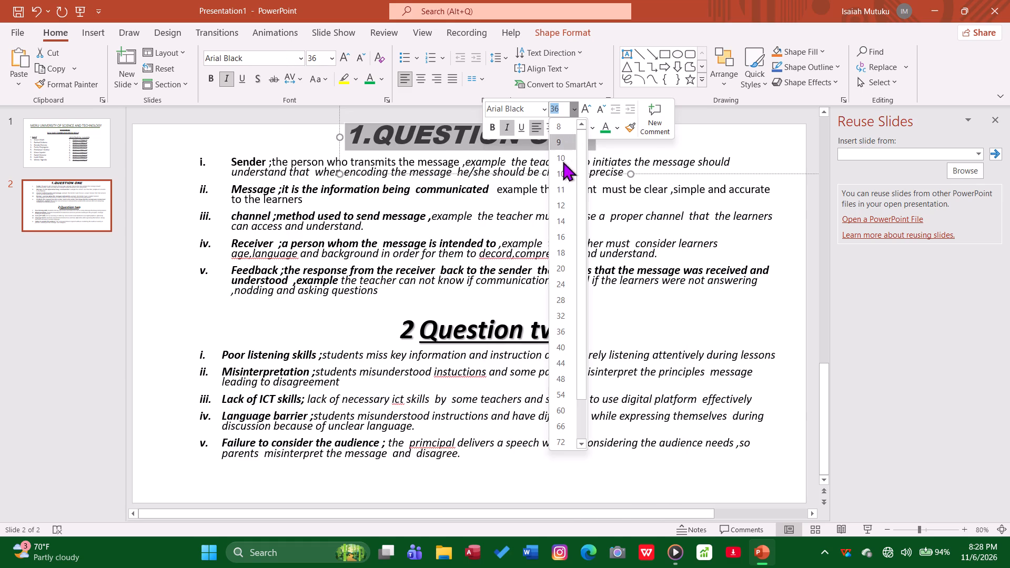
left_click(561, 316)
left_click(601, 317)
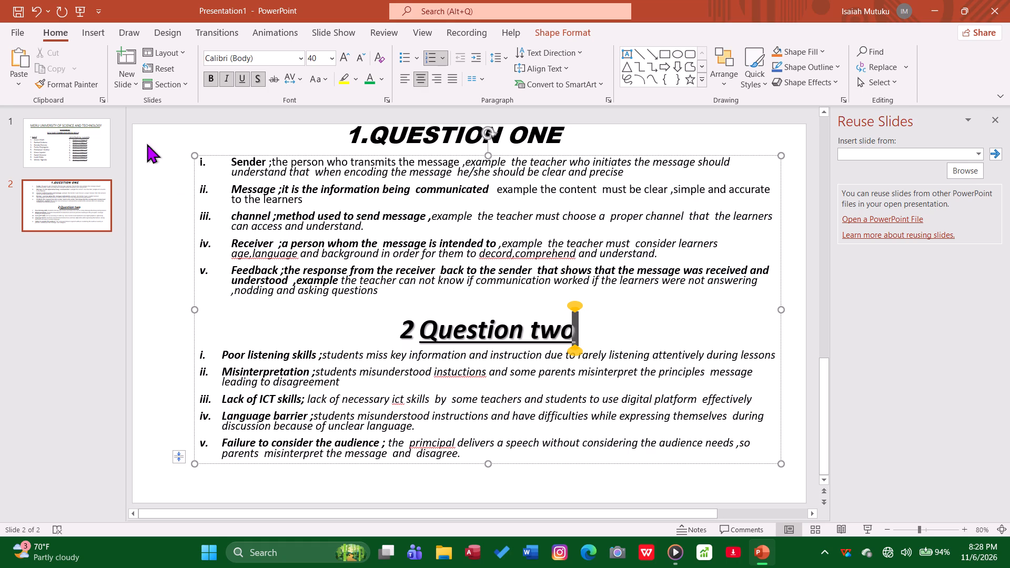
Add a new slide with the Title and Content layout after slide 2.
left_click(135, 81)
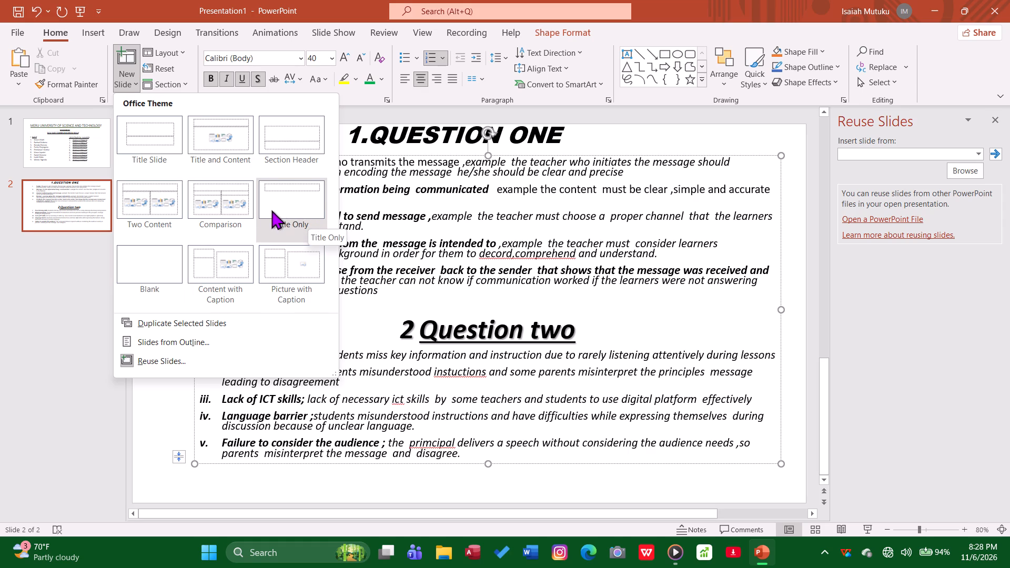
left_click(230, 135)
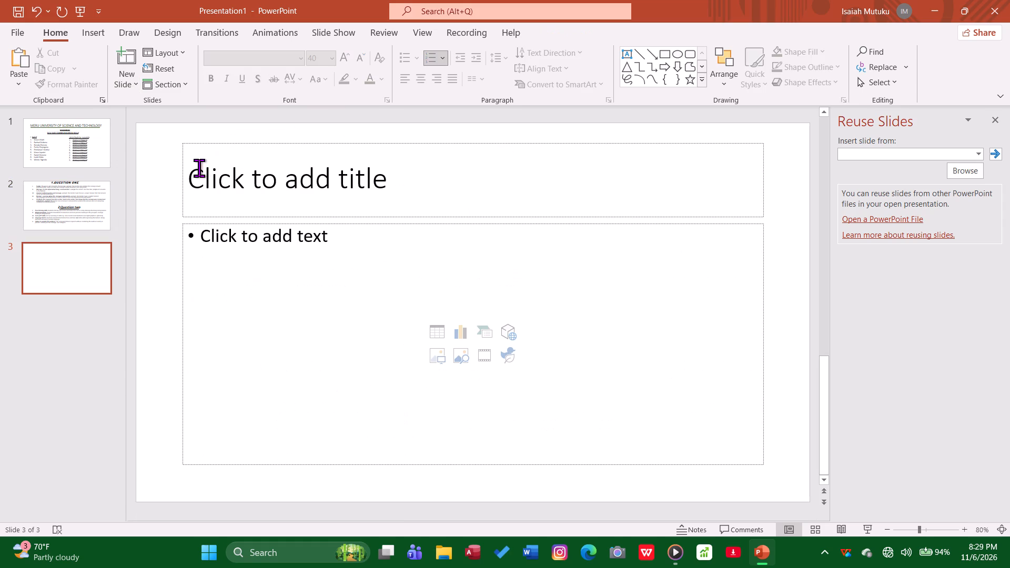
Enter "3.Question three" as the title of the new slide.
left_click(200, 176)
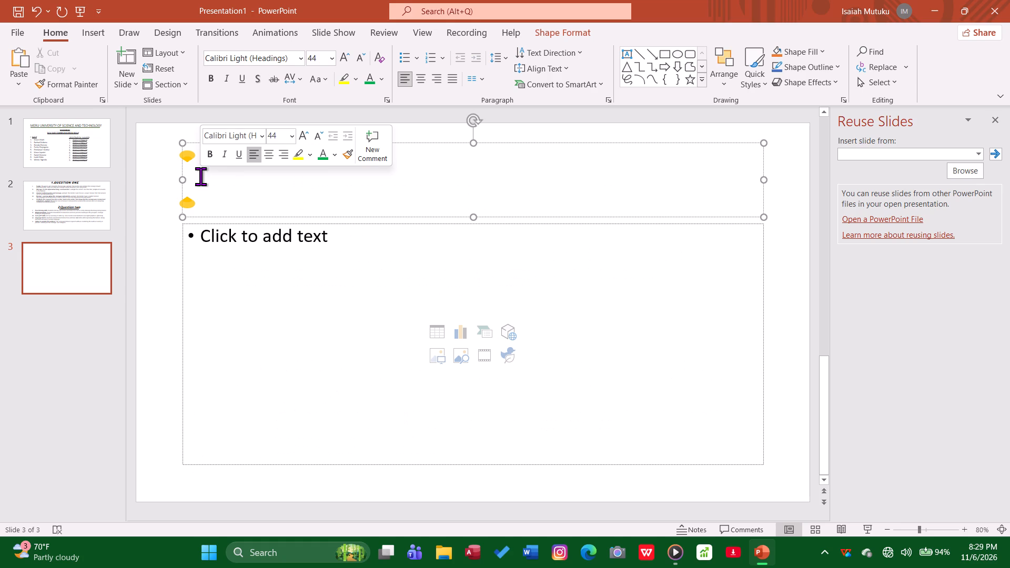
key("3")
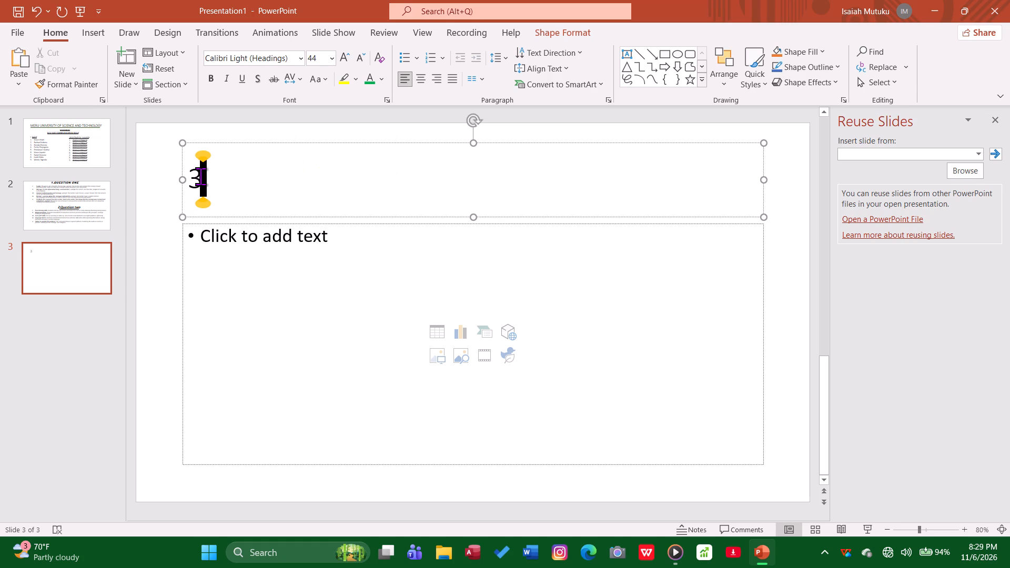
key("period")
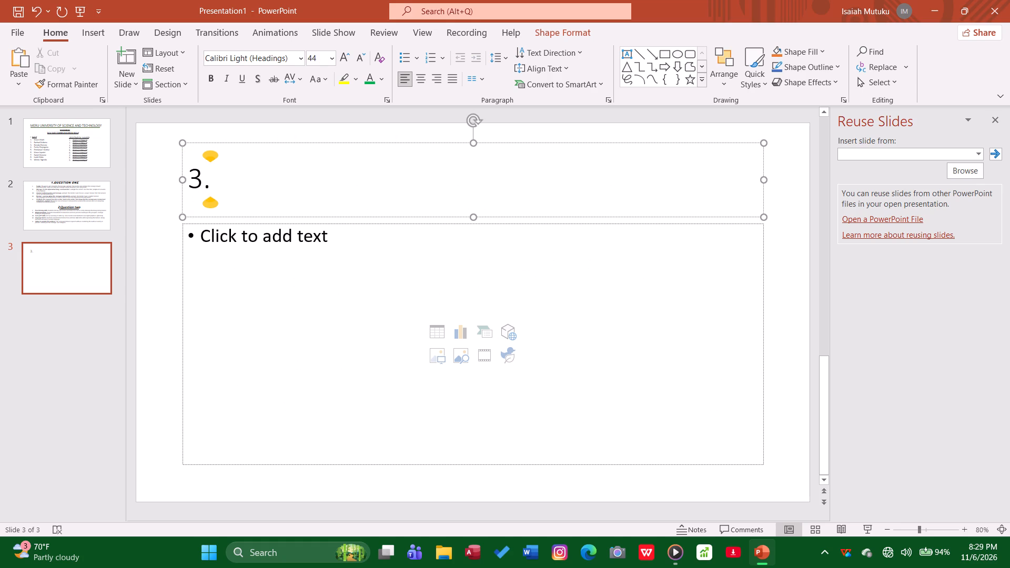
type("qou")
key("BackSpace")
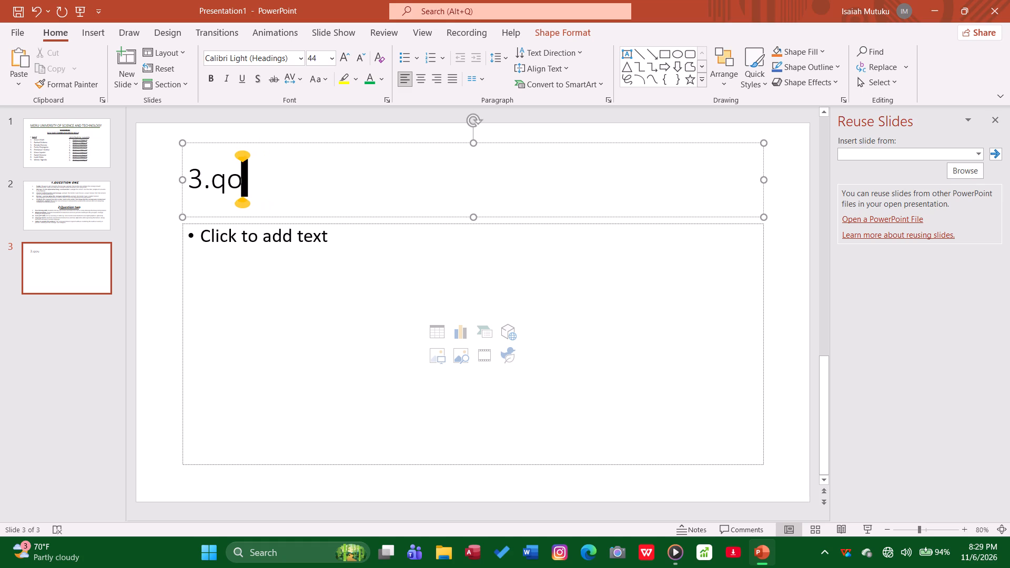
key("BackSpace")
key("BackSpace")
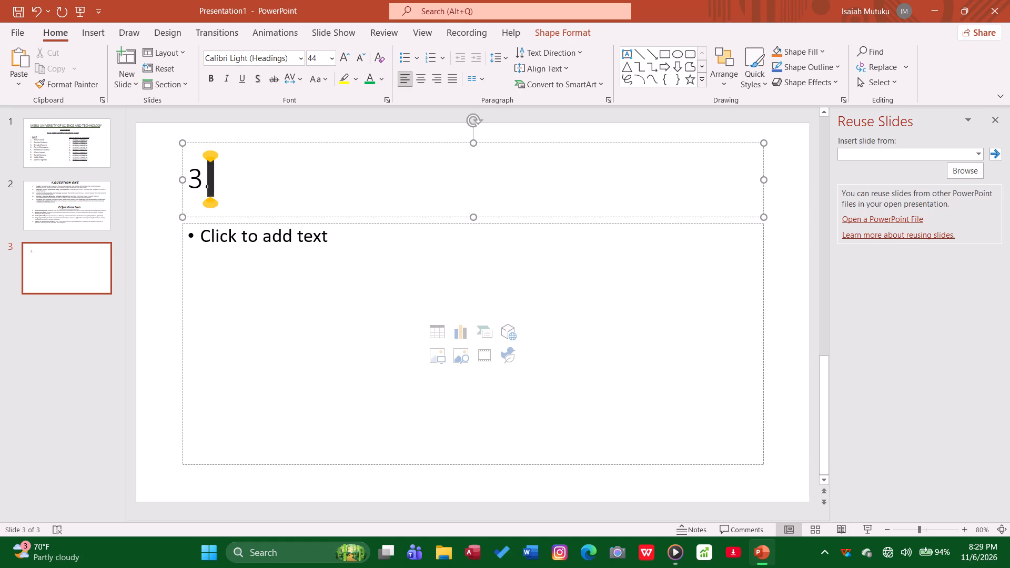
type("question")
key("space")
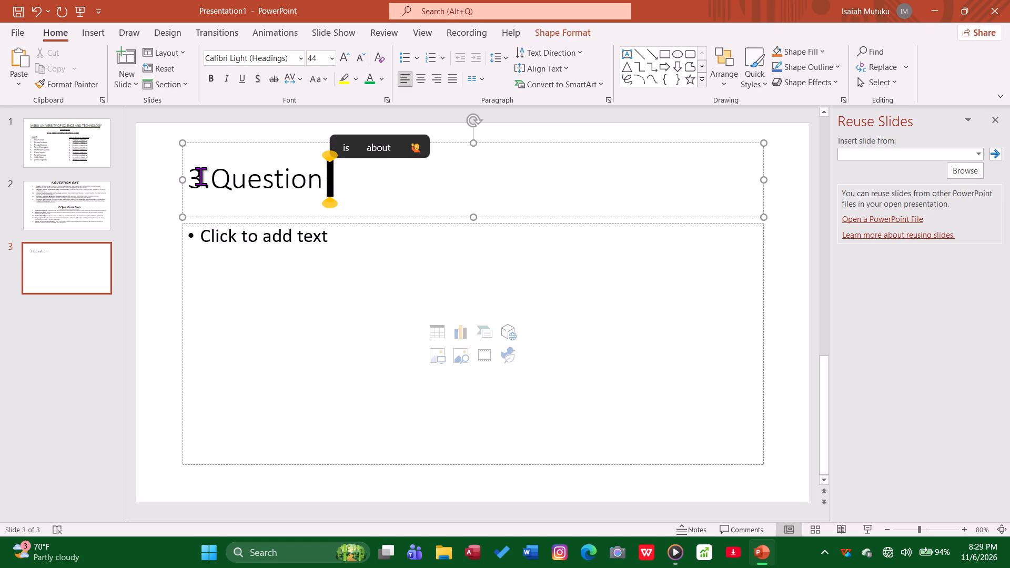
type("three")
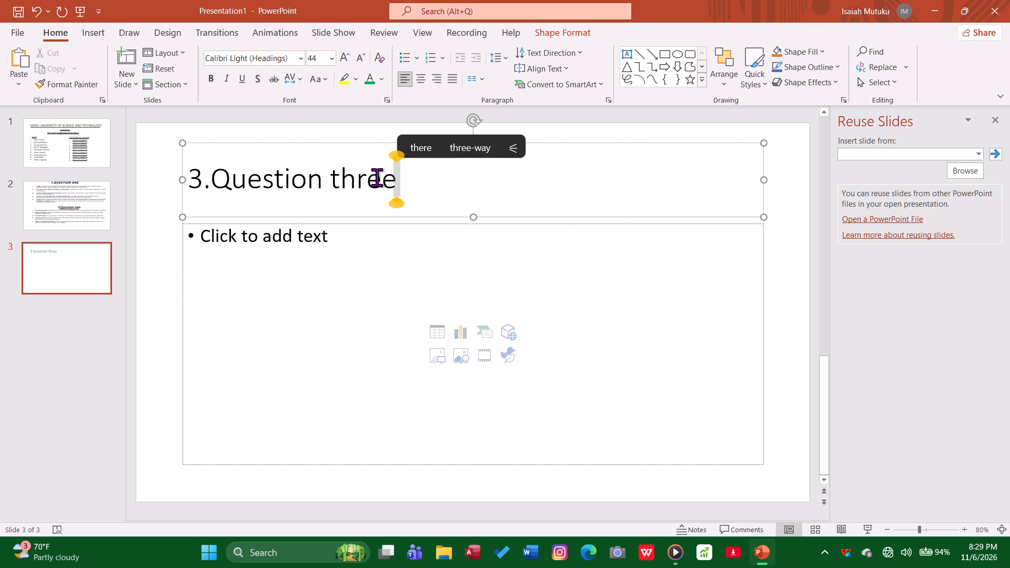
Centre the 3.Question three title within its placeholder on slide 3.
left_click(402, 188)
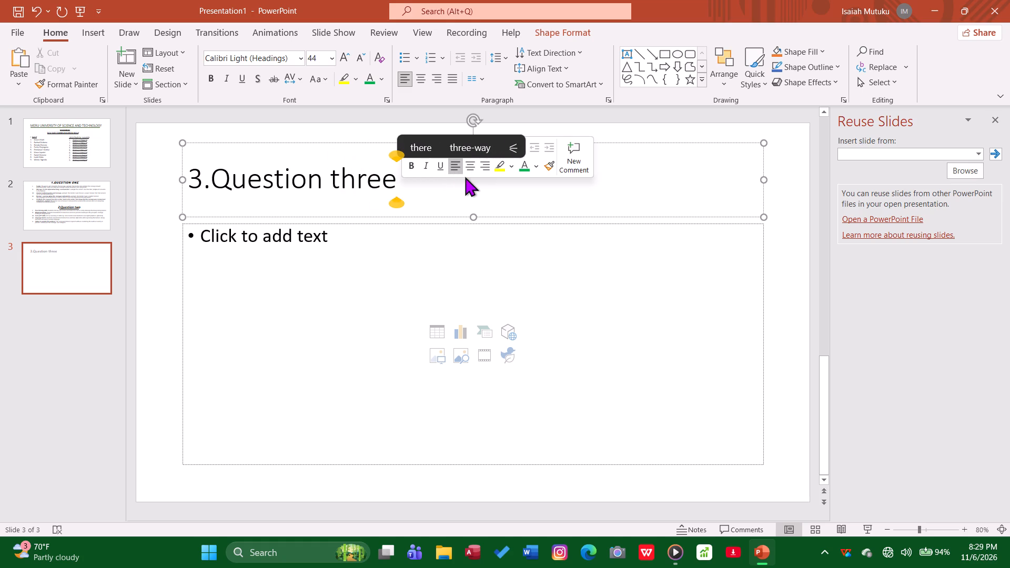
left_click(471, 167)
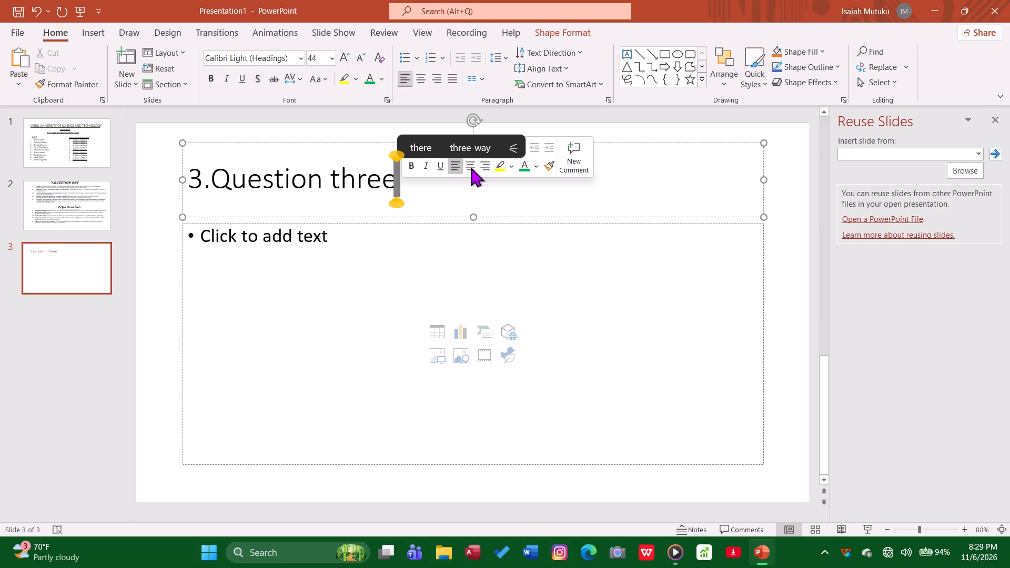
left_click(471, 167)
left_click_drag(470, 166, 445, 171)
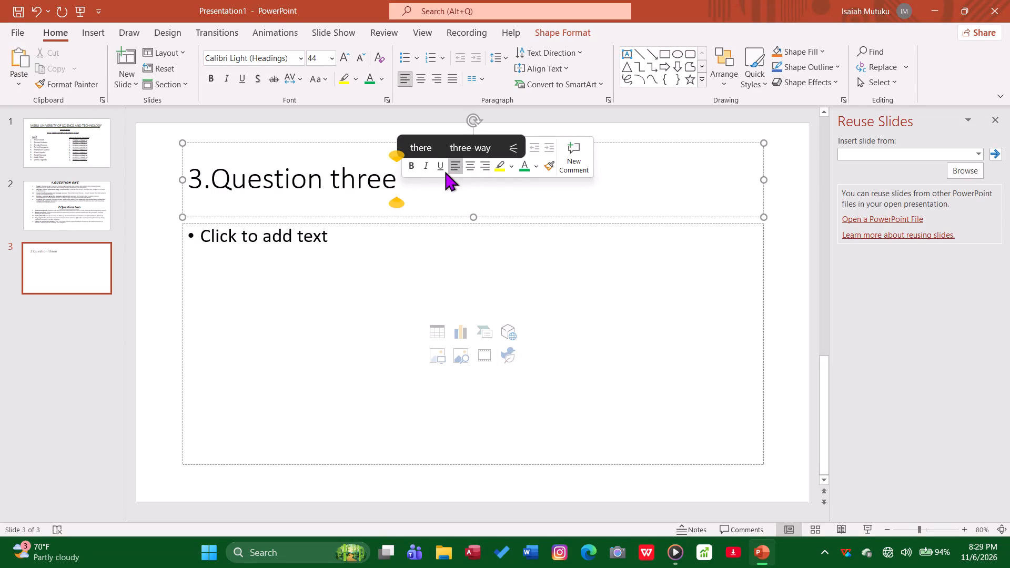
left_click_drag(445, 171, 373, 171)
left_click_drag(395, 183, 165, 191)
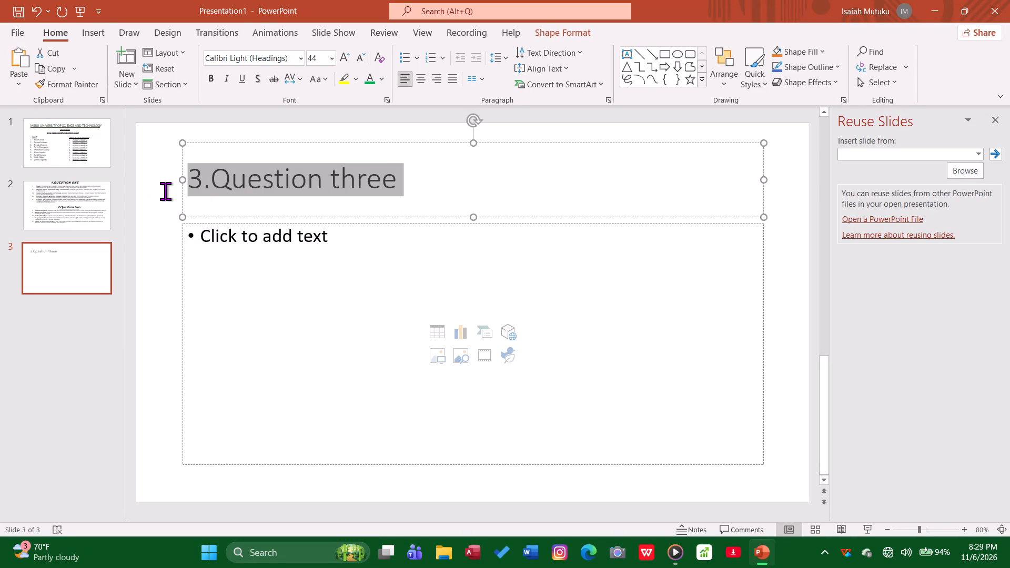
left_click_drag(165, 191, 165, 191)
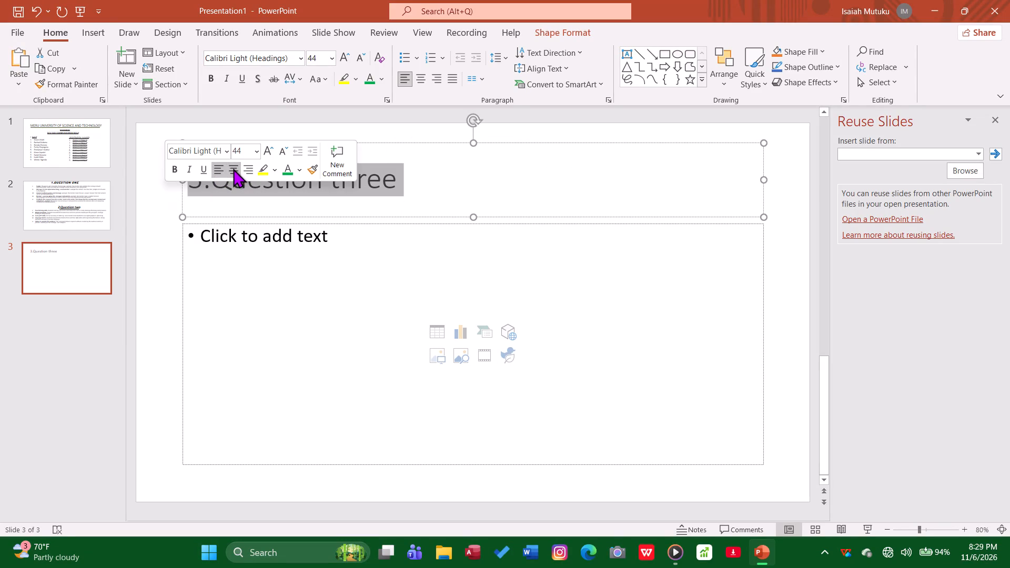
left_click(233, 168)
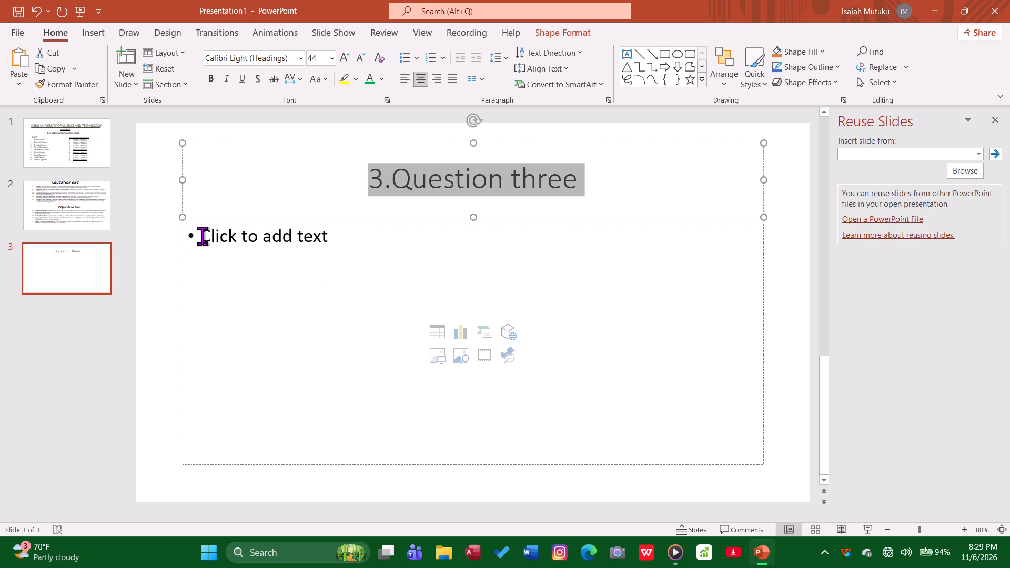
Apply i., ii., iii. numbering to the empty content placeholder on slide 3.
left_click(202, 236)
left_click(443, 55)
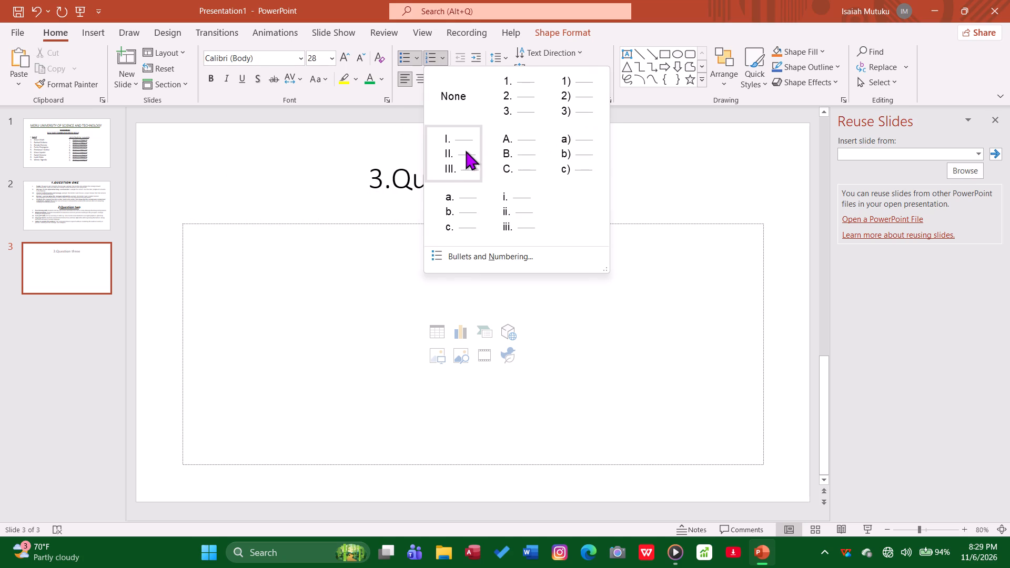
left_click(510, 218)
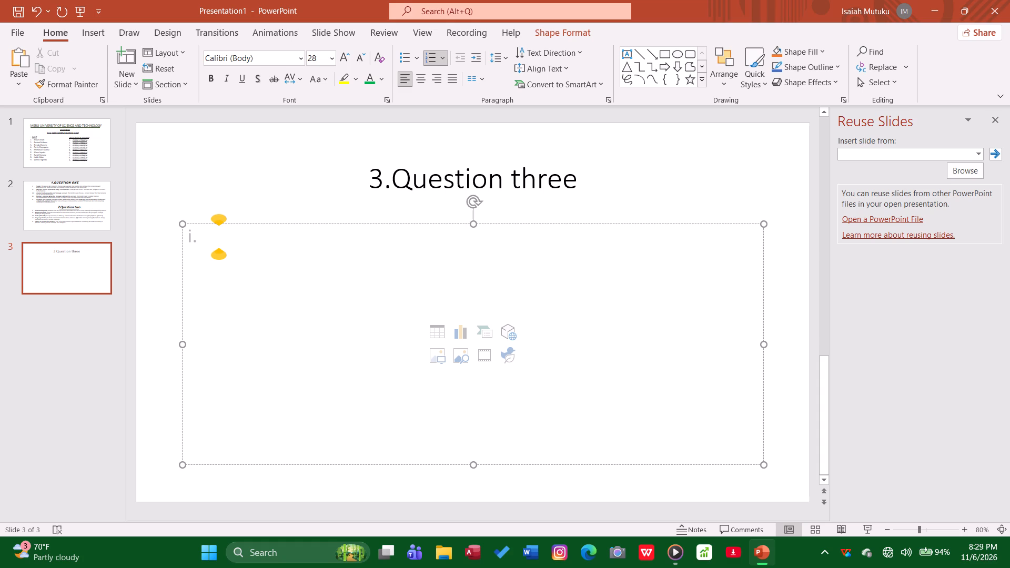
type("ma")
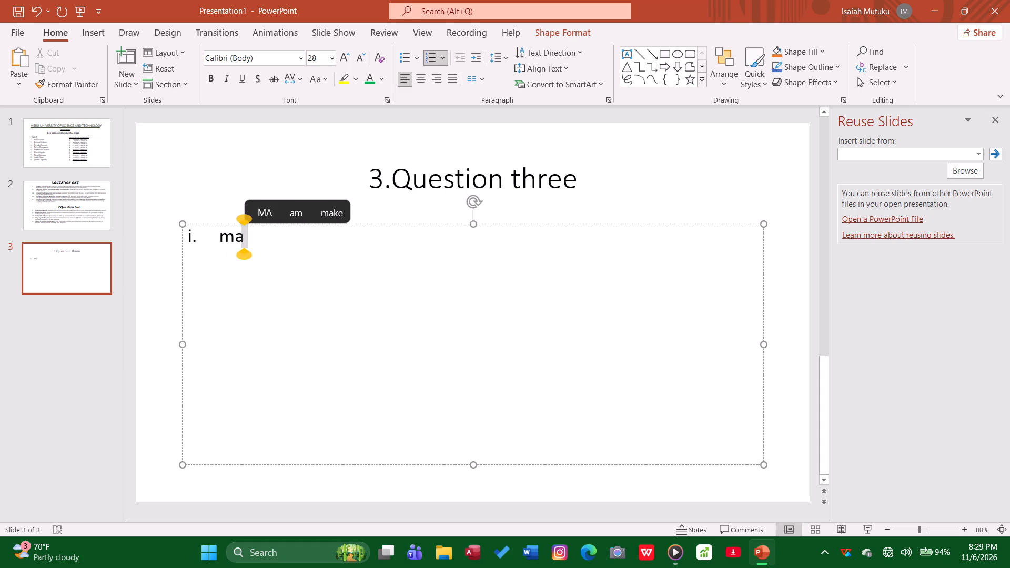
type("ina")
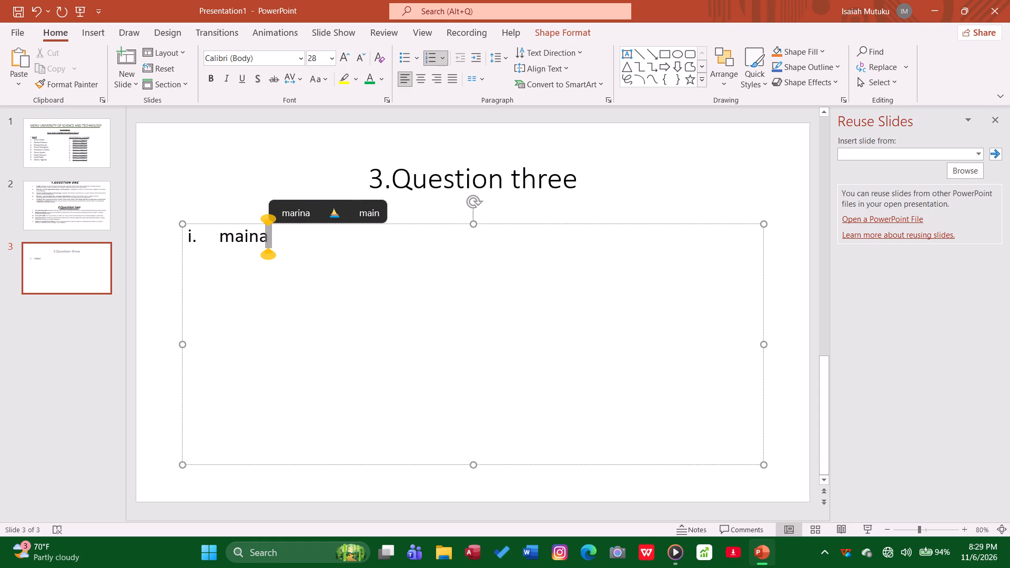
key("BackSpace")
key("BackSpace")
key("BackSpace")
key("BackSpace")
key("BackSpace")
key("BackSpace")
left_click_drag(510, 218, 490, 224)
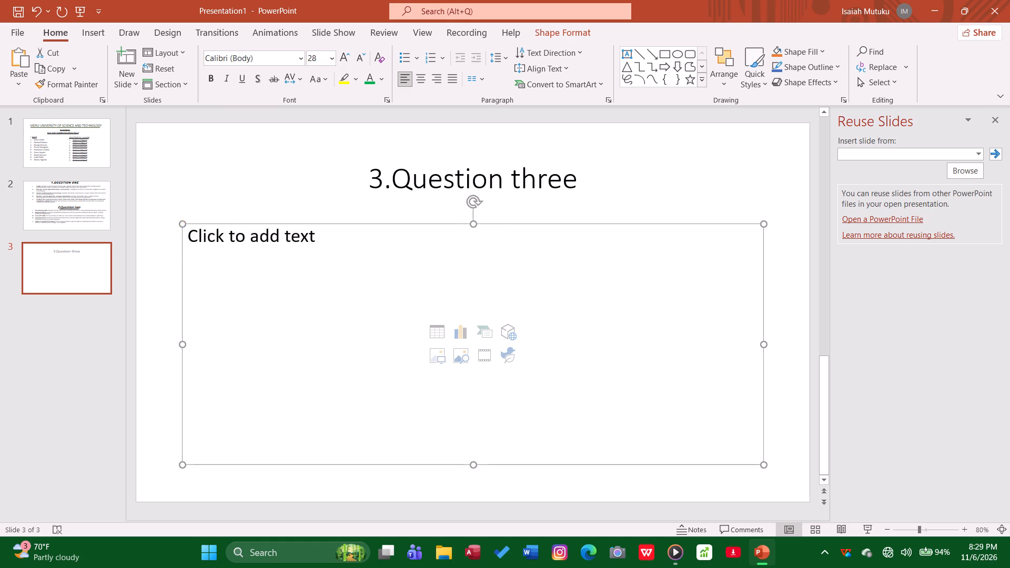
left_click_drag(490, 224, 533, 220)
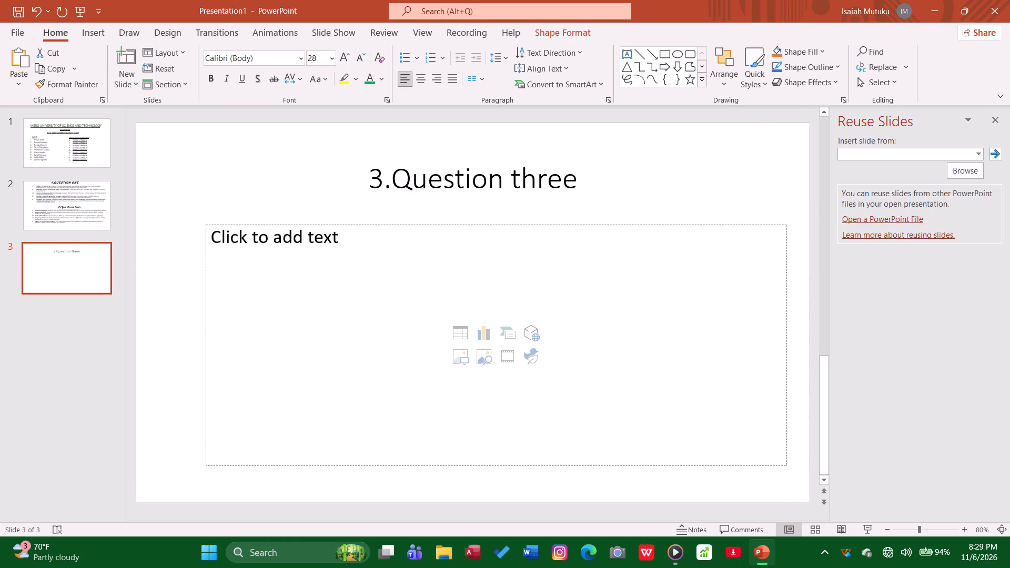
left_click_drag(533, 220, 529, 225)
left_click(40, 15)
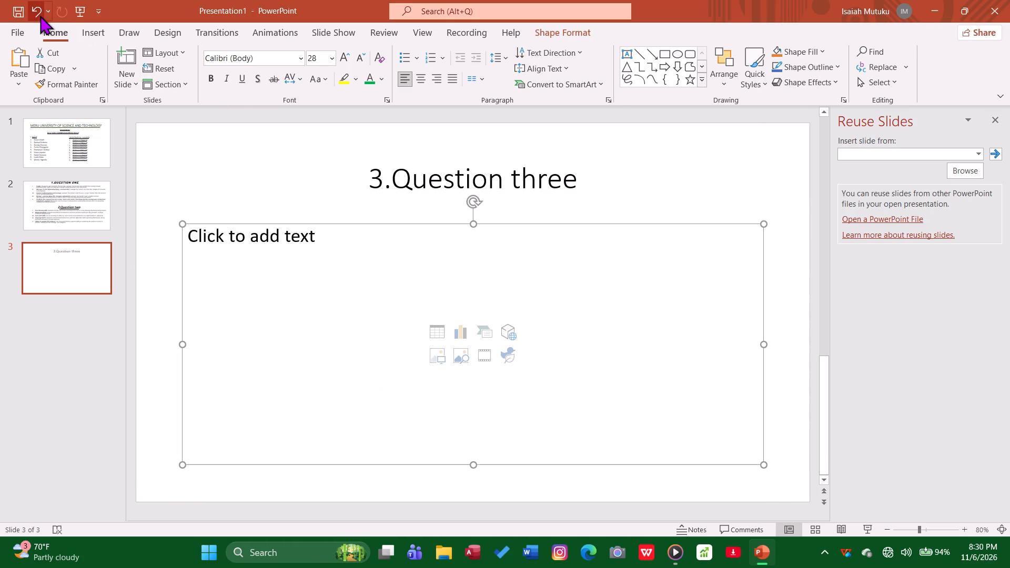
Make the content placeholder on slide 3 bold and apply i., ii., iii. numbering to it.
left_click(214, 80)
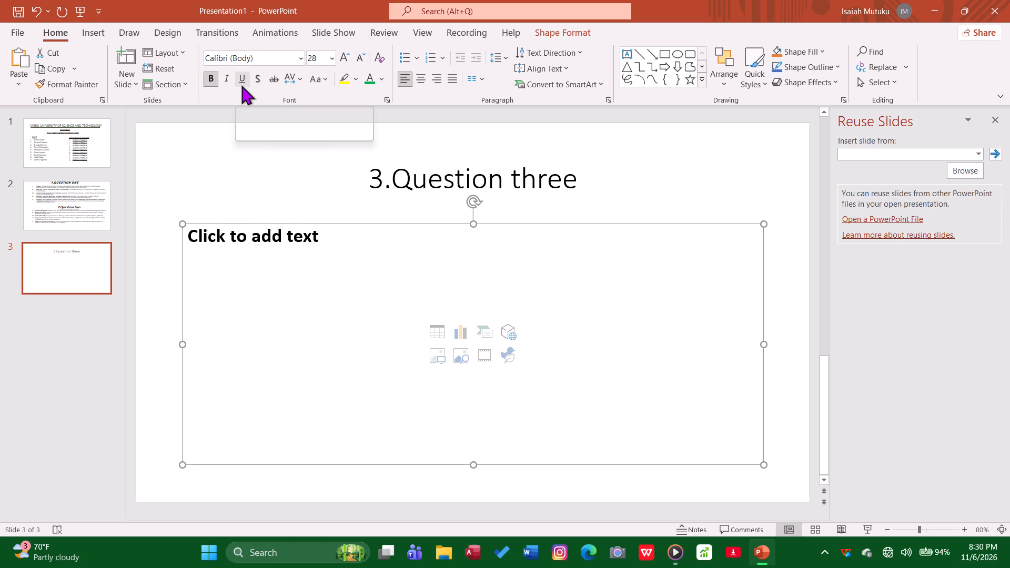
left_click(445, 60)
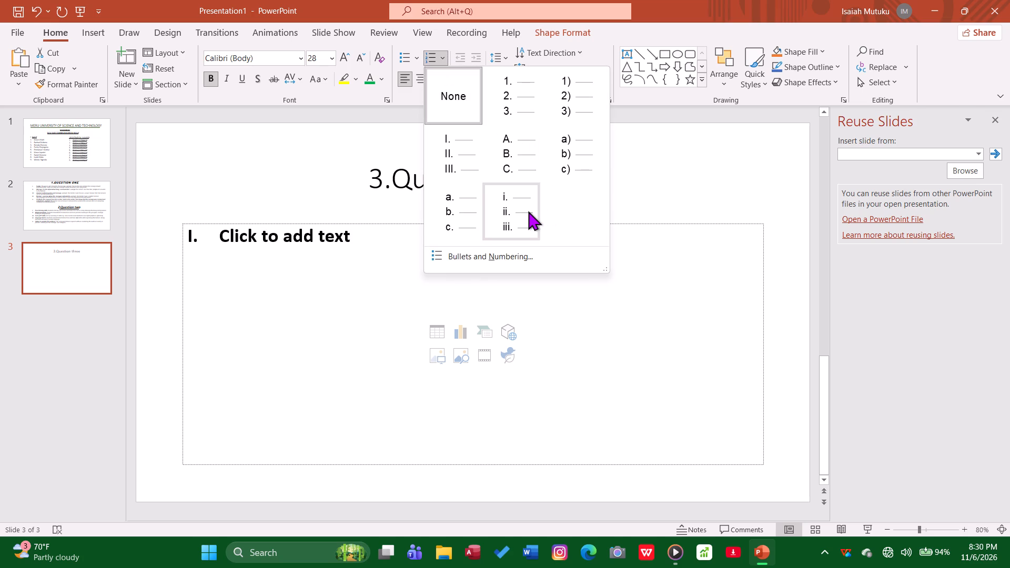
left_click(523, 211)
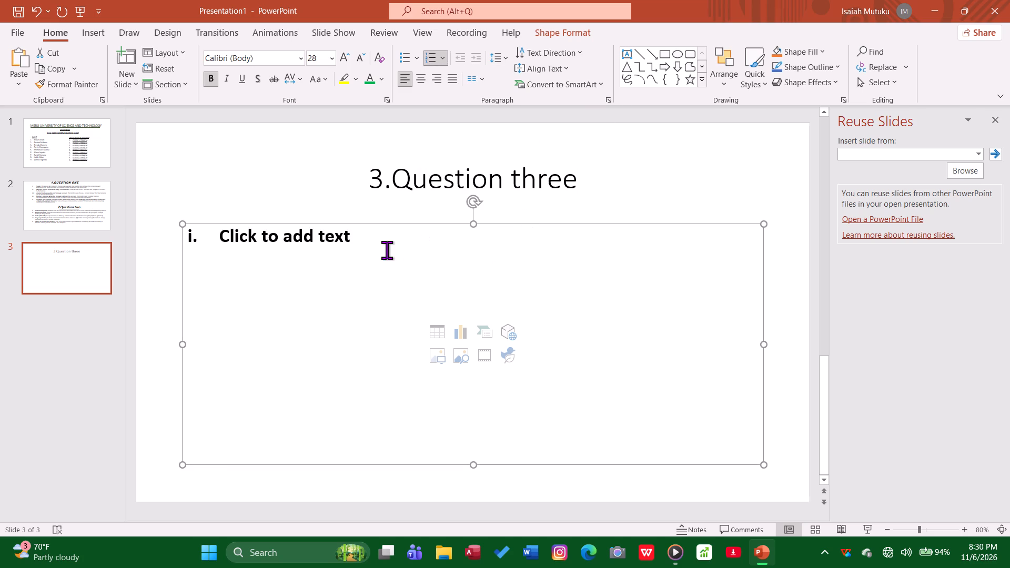
Enter "Maintain eye contact ;" in bold as item i. of the numbered list on slide 3.
left_click(201, 240)
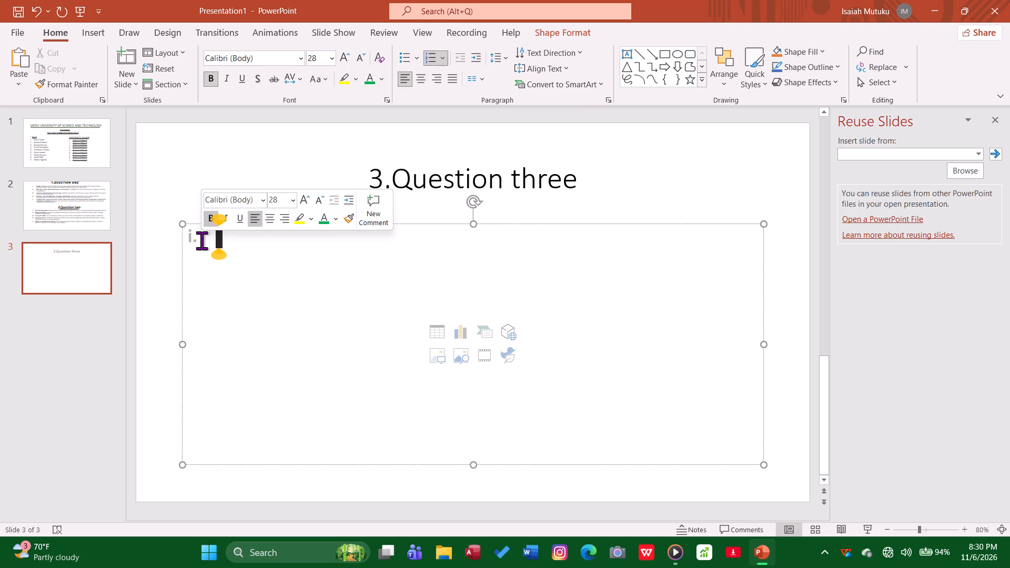
type("ma")
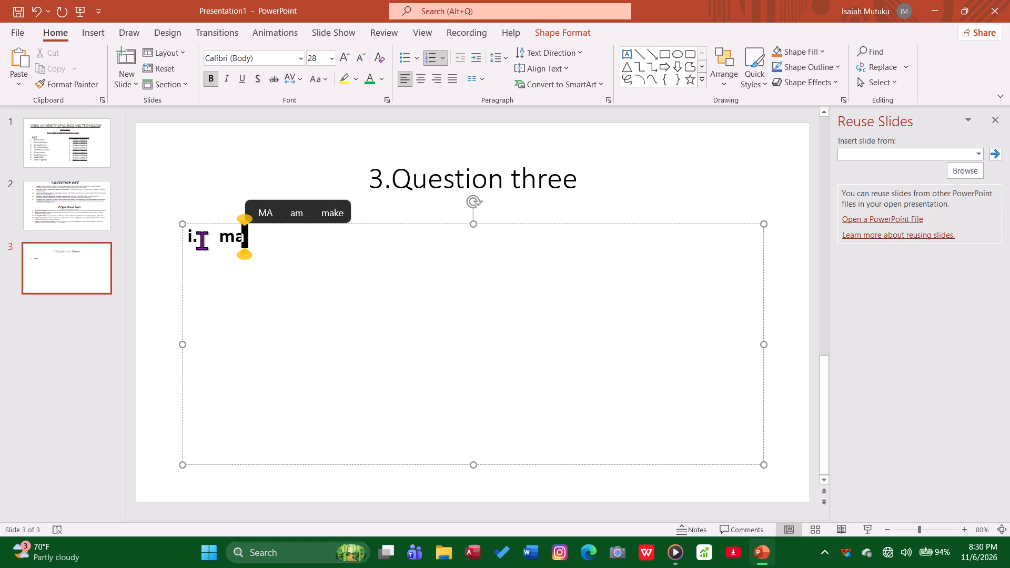
type("inat")
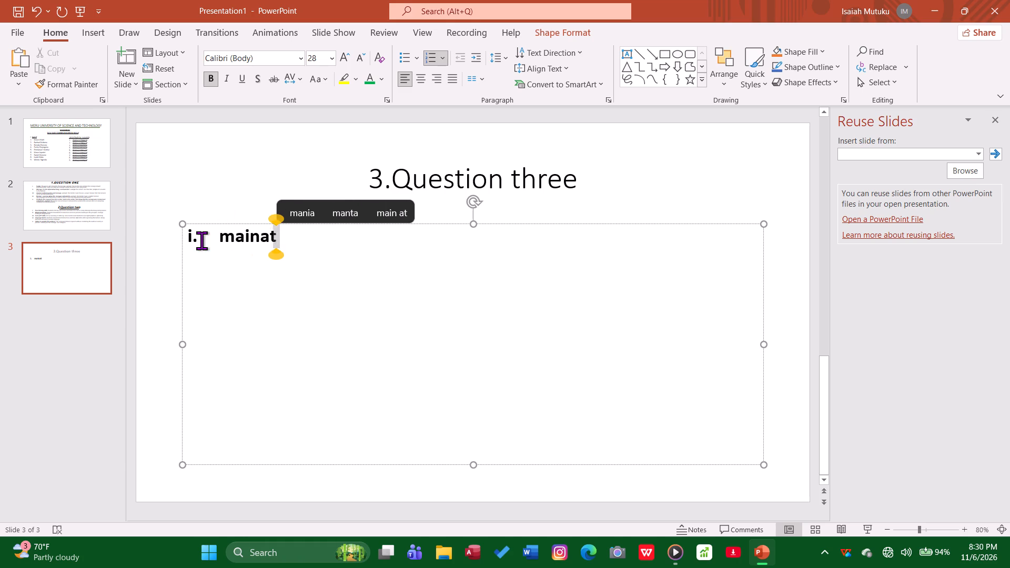
key("BackSpace")
key("BackSpace")
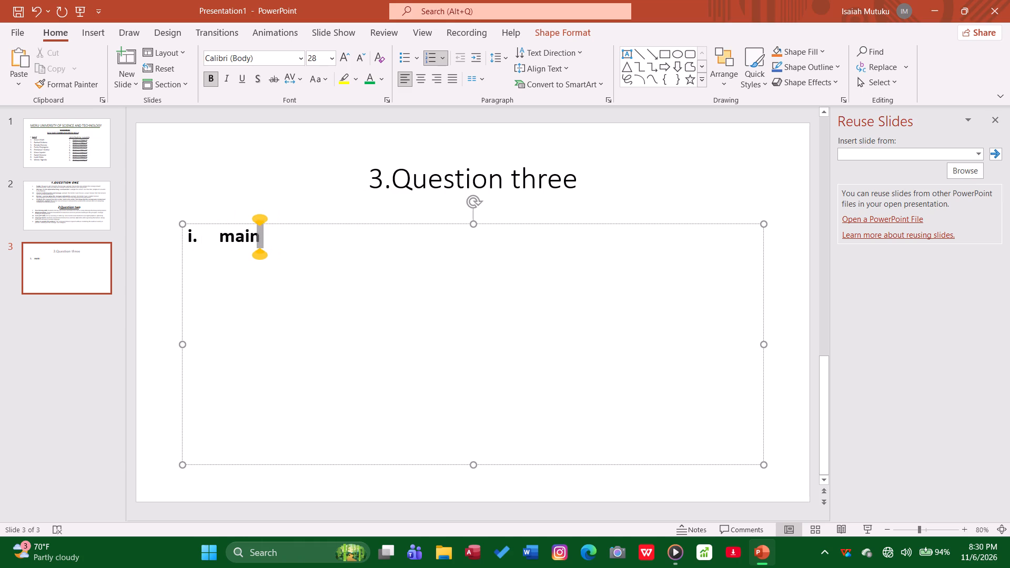
type("tain")
key("space")
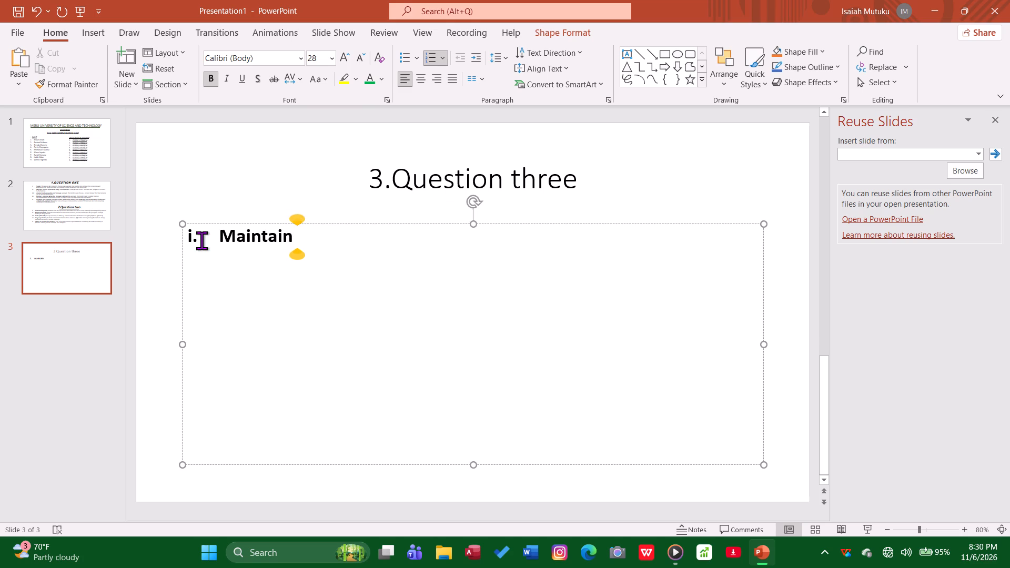
type("eye")
key("space")
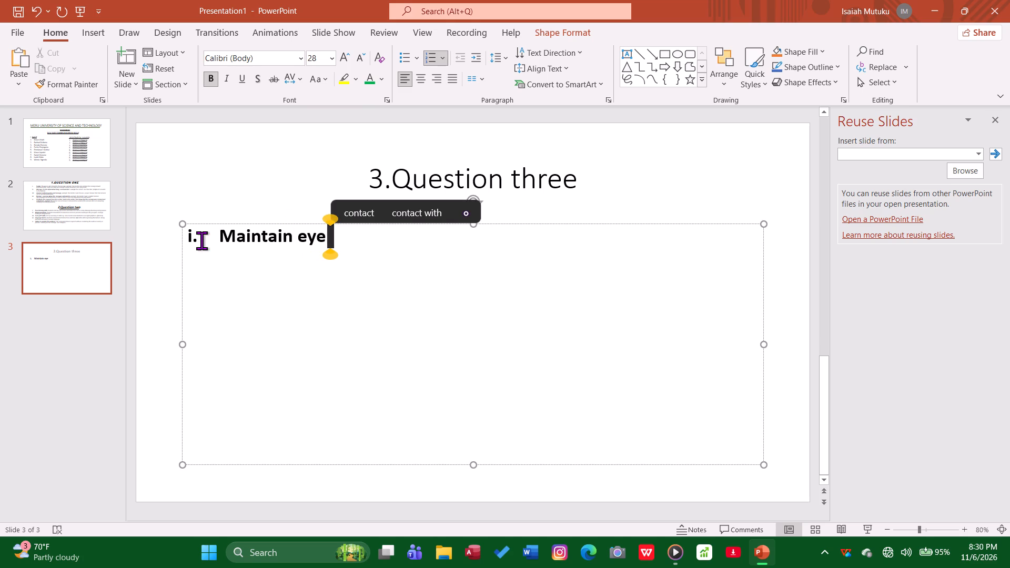
type("com")
key("BackSpace")
key("n")
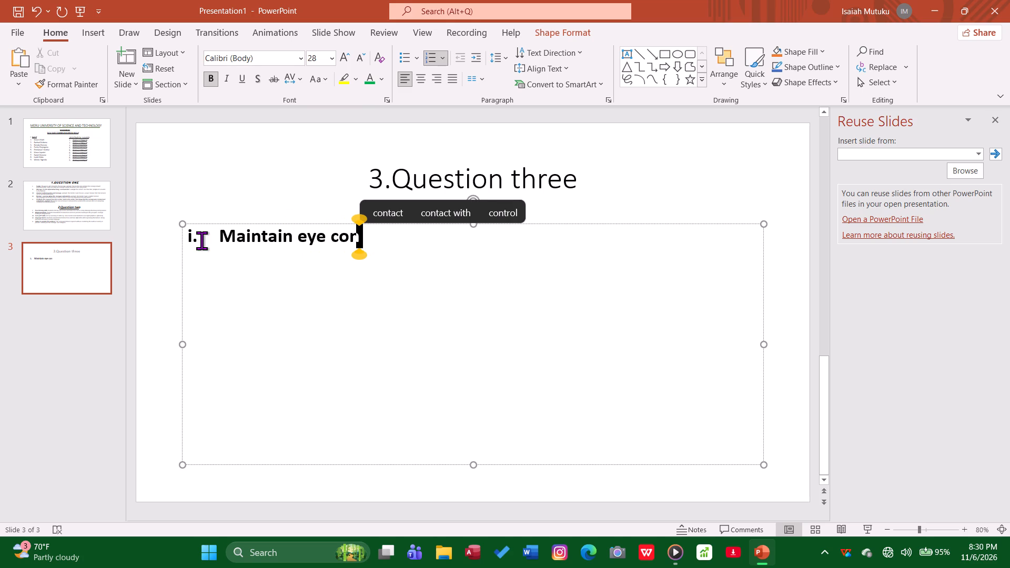
type("tact")
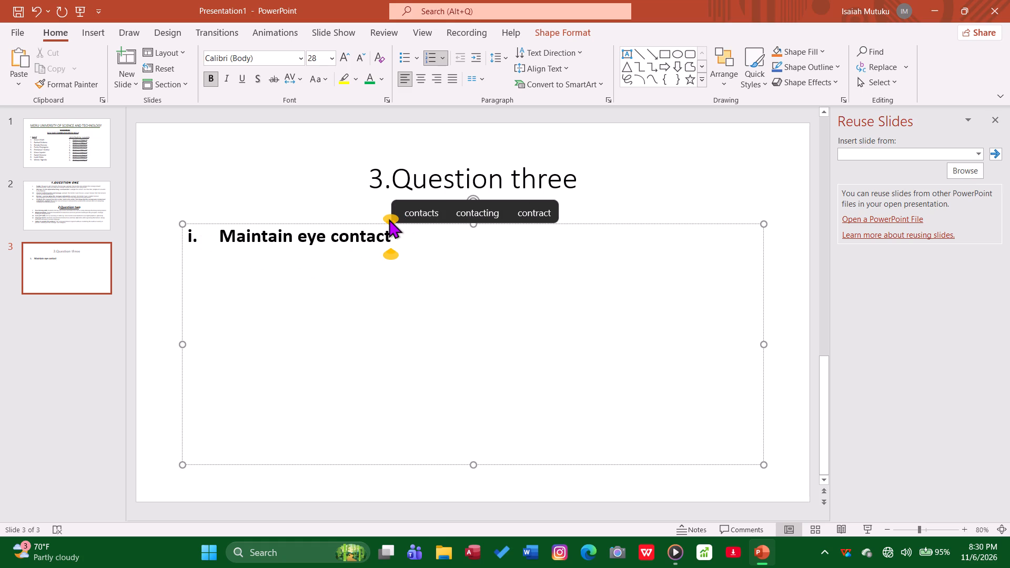
left_click(394, 251)
key("space")
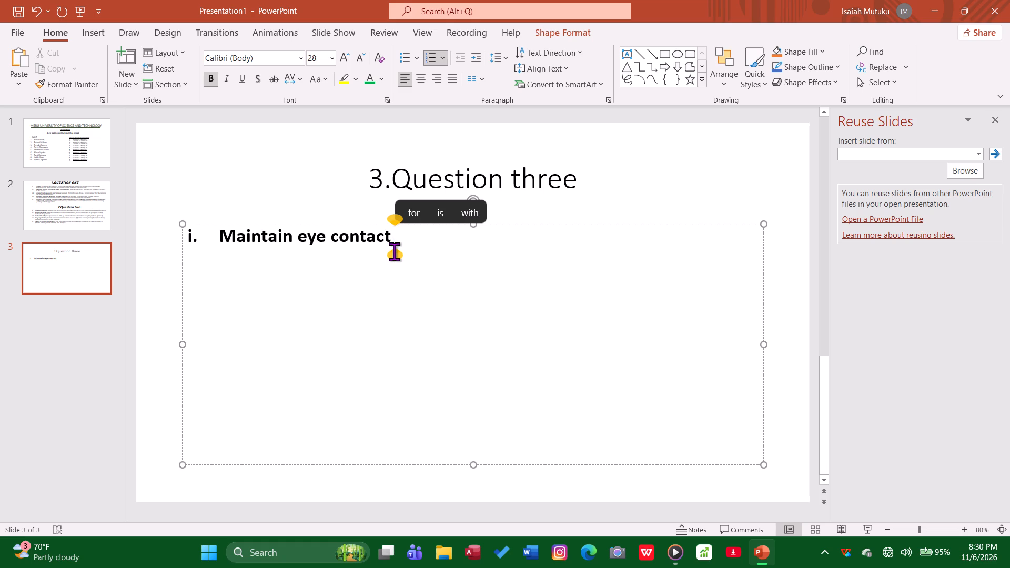
key("semicolon")
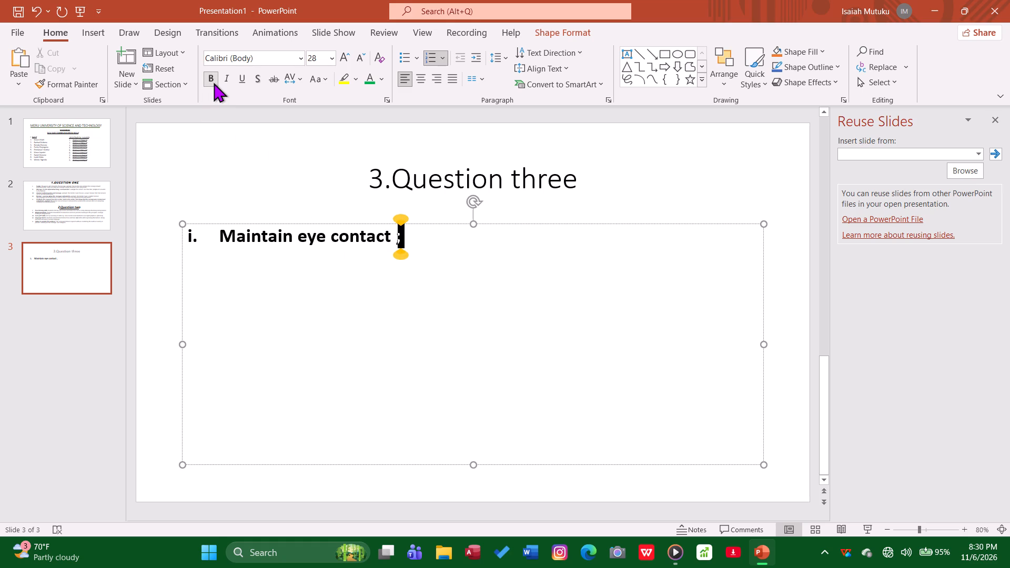
Continue item i. after the semicolon with "the teacher face the learner" in italics without bold.
left_click(214, 83)
left_click(227, 81)
type("the techer")
key("space")
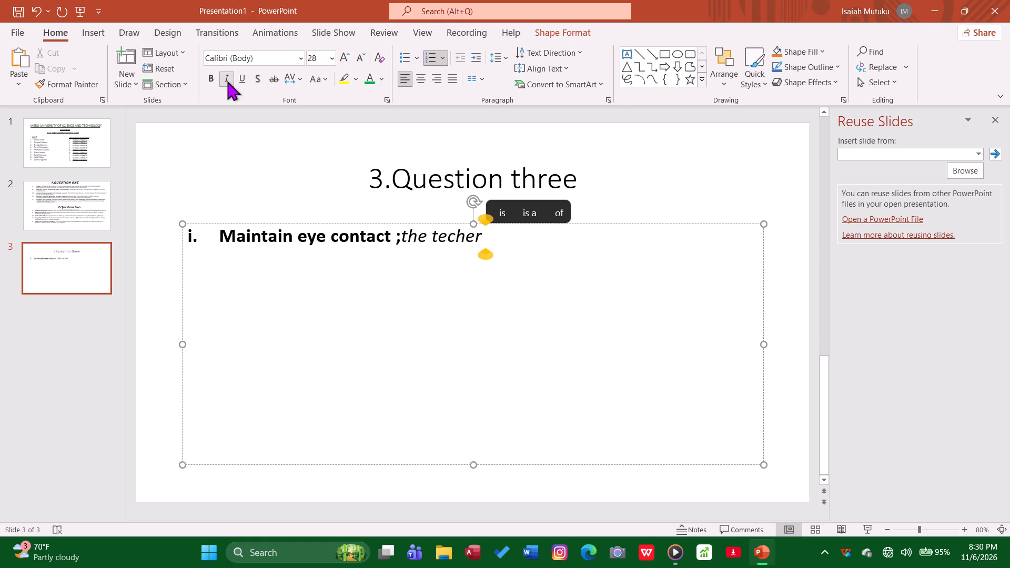
key("BackSpace")
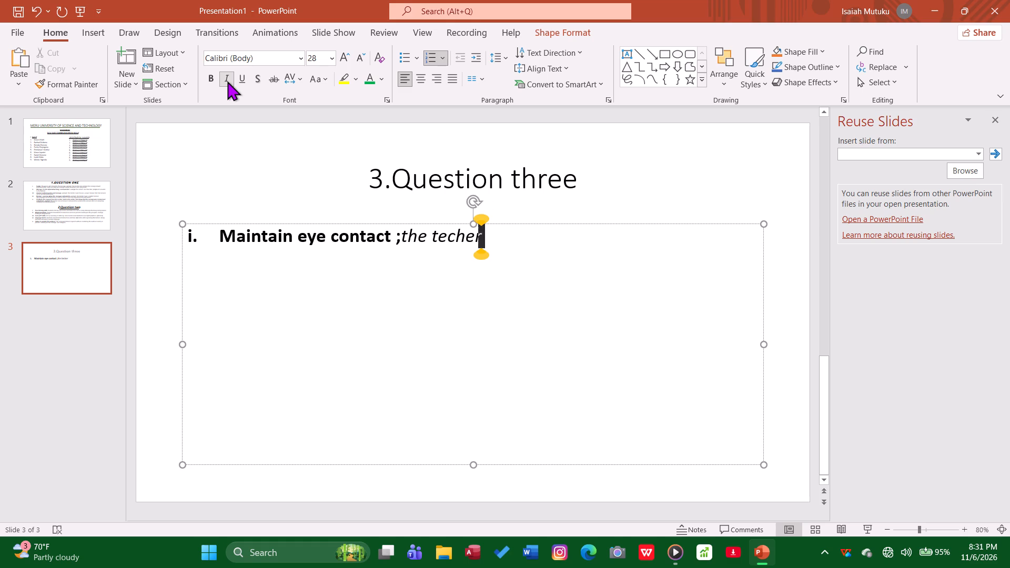
left_click(444, 245)
key("a")
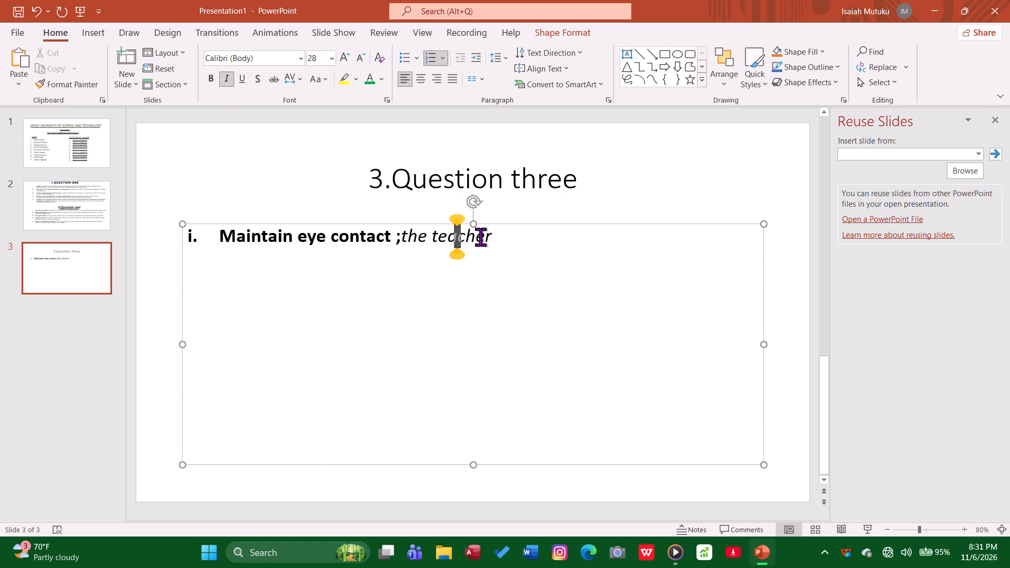
left_click(505, 242)
key("space")
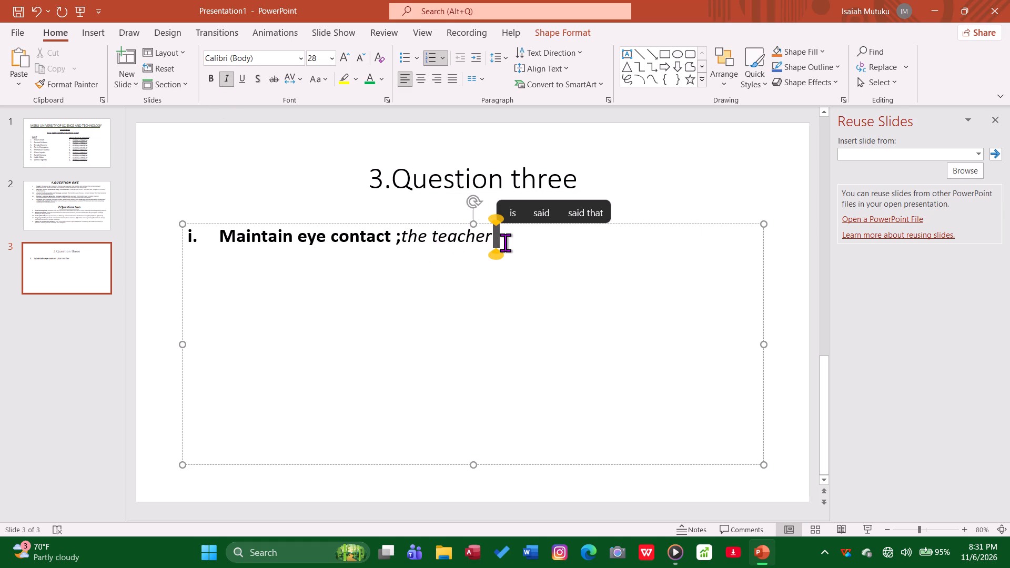
type("face")
key("space")
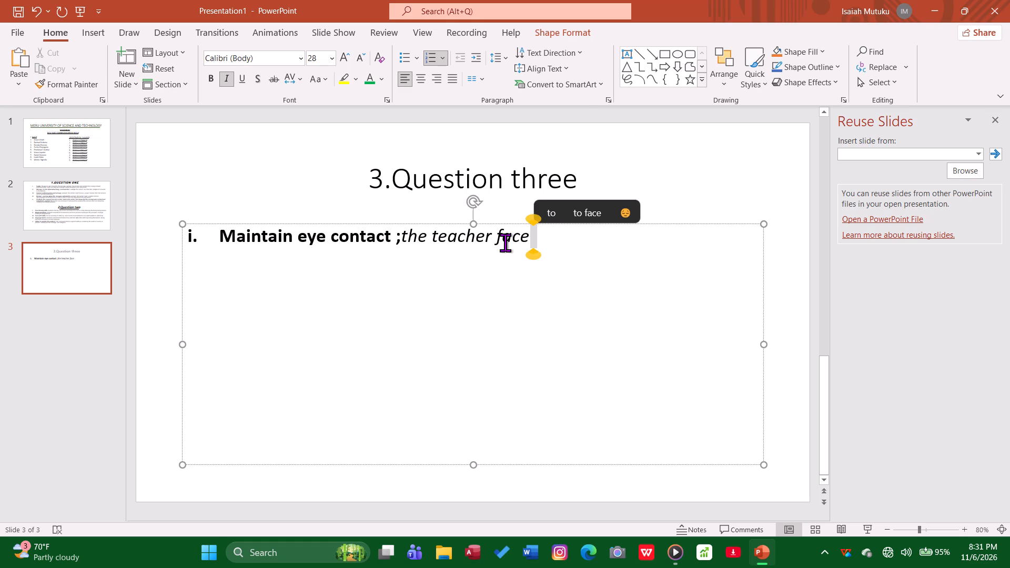
type("the")
key("space")
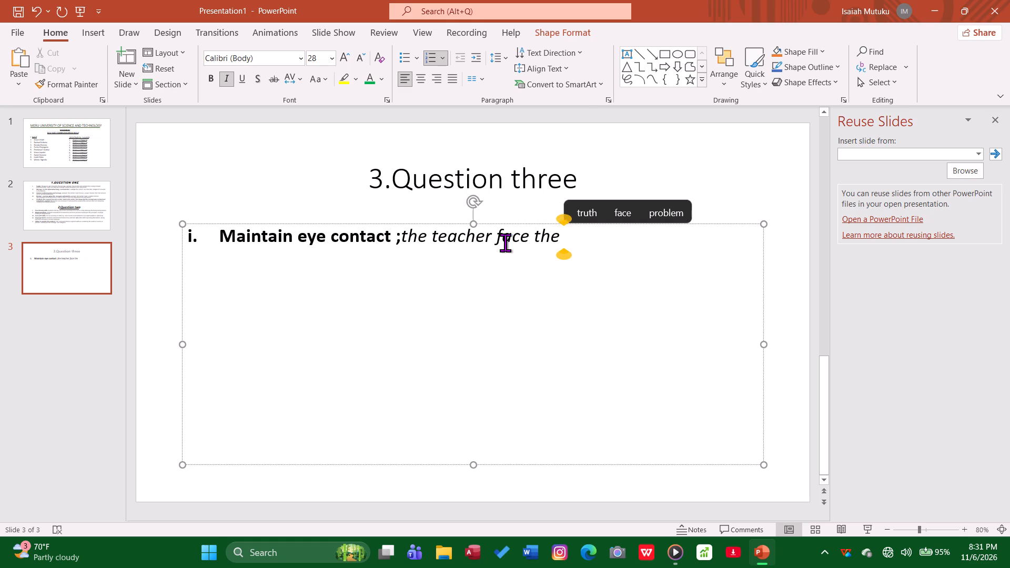
type("learner")
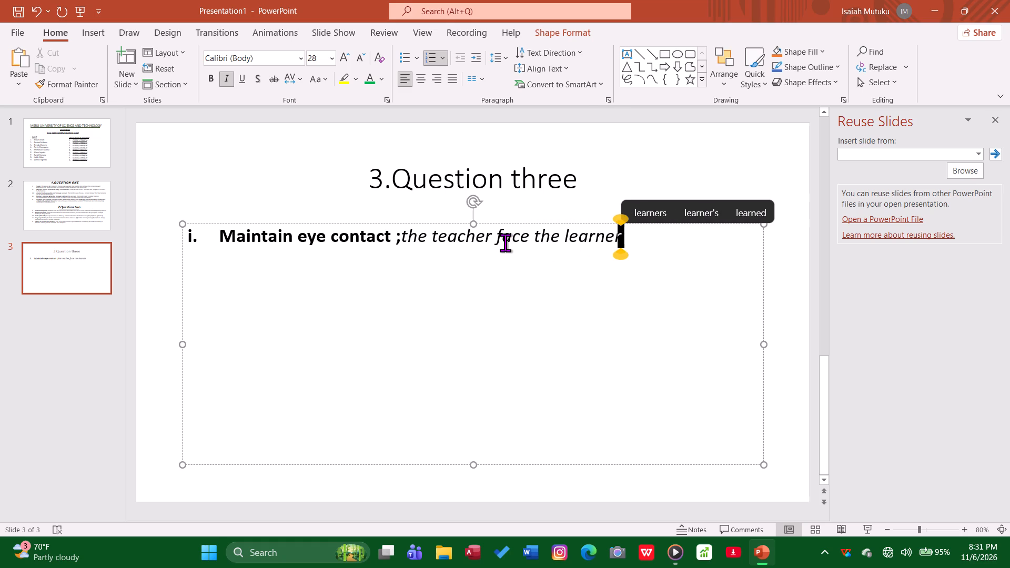
key("space")
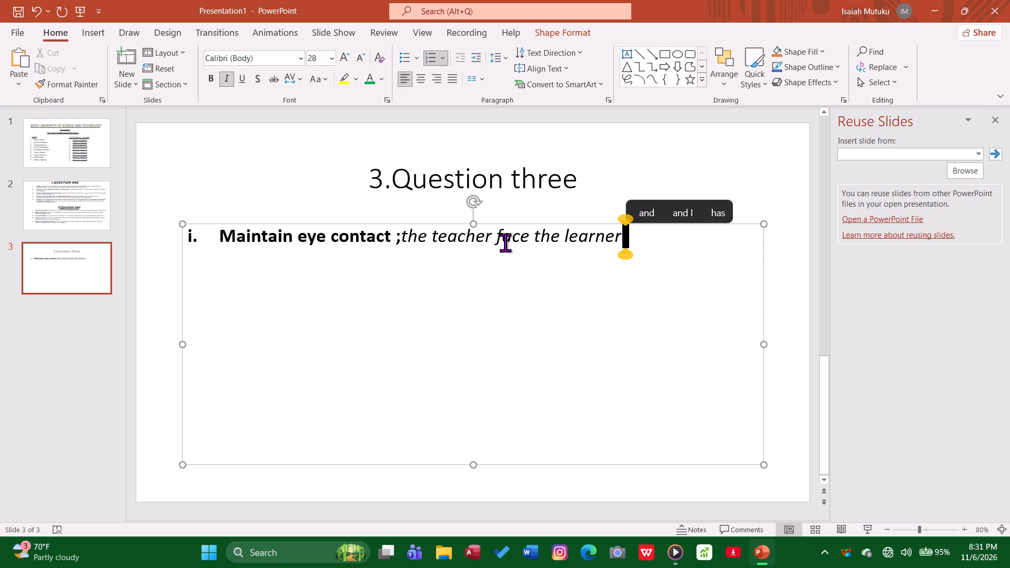
Extend the italic explanation in item i. with "and store other activities".
type("and")
key("space")
type("storer")
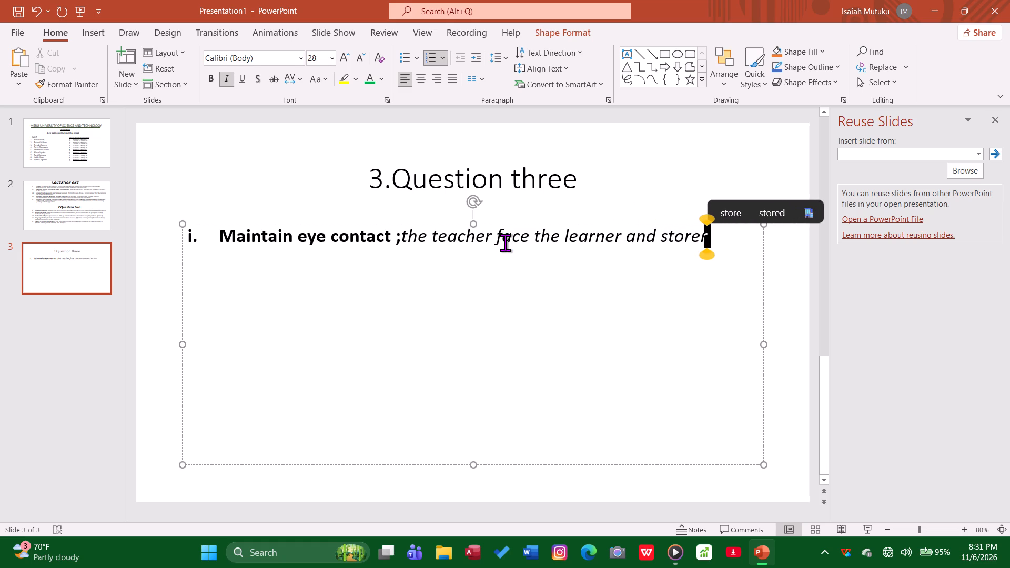
key("BackSpace")
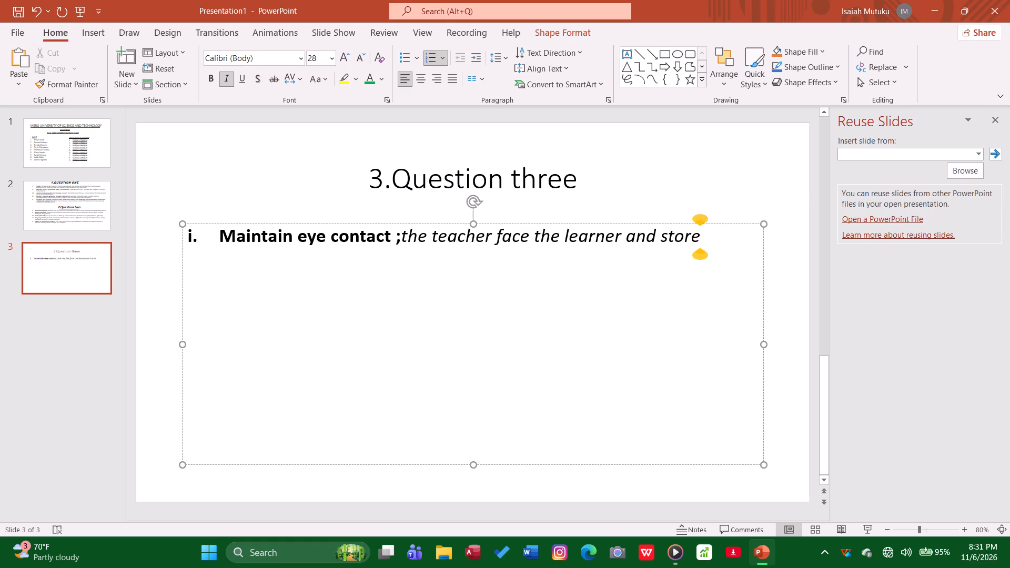
key("space")
type("other")
key("space")
type("activities")
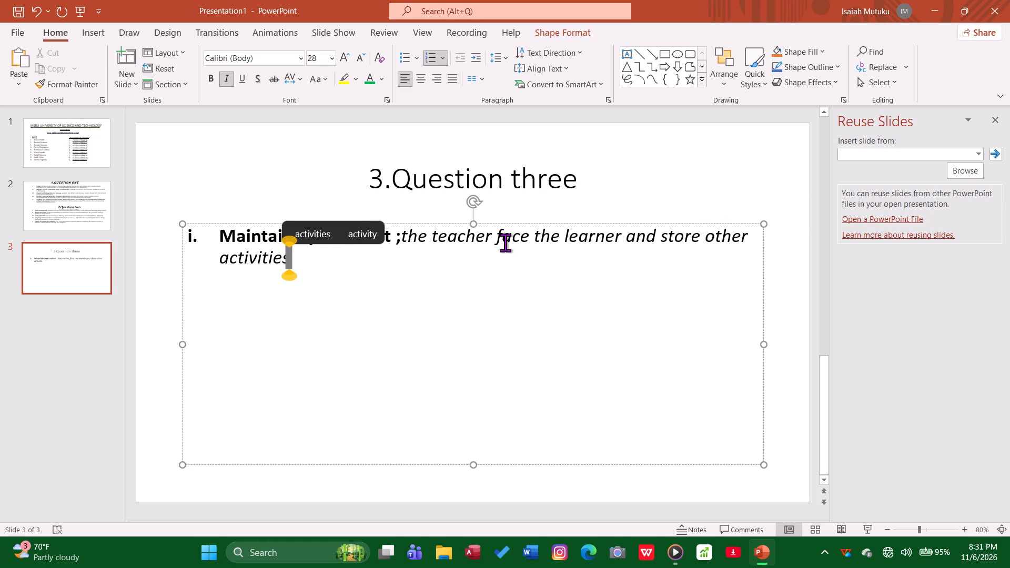
key("space")
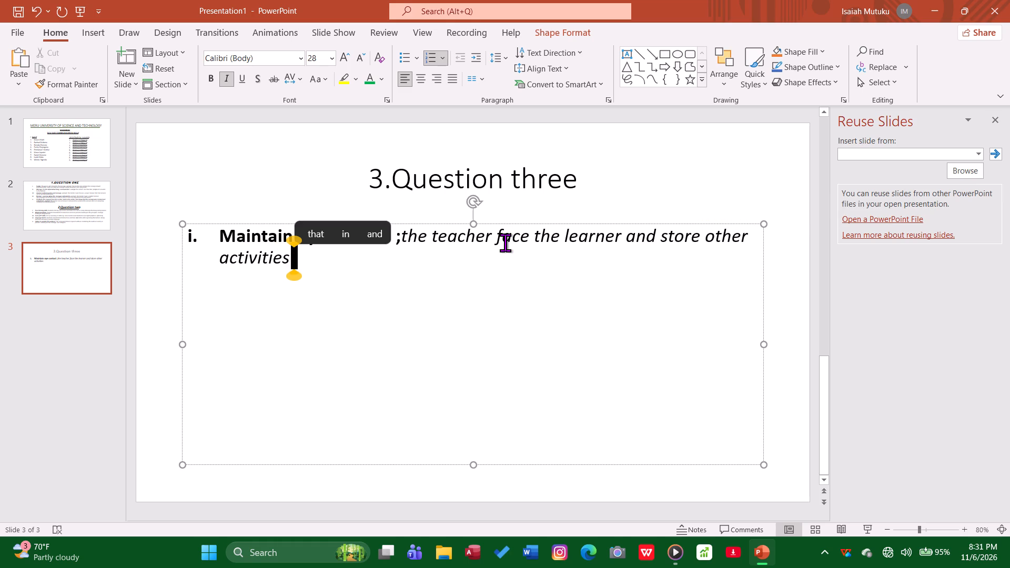
Continue the italic explanation in item i. with "while the learner is speaking to give full attention".
type("while")
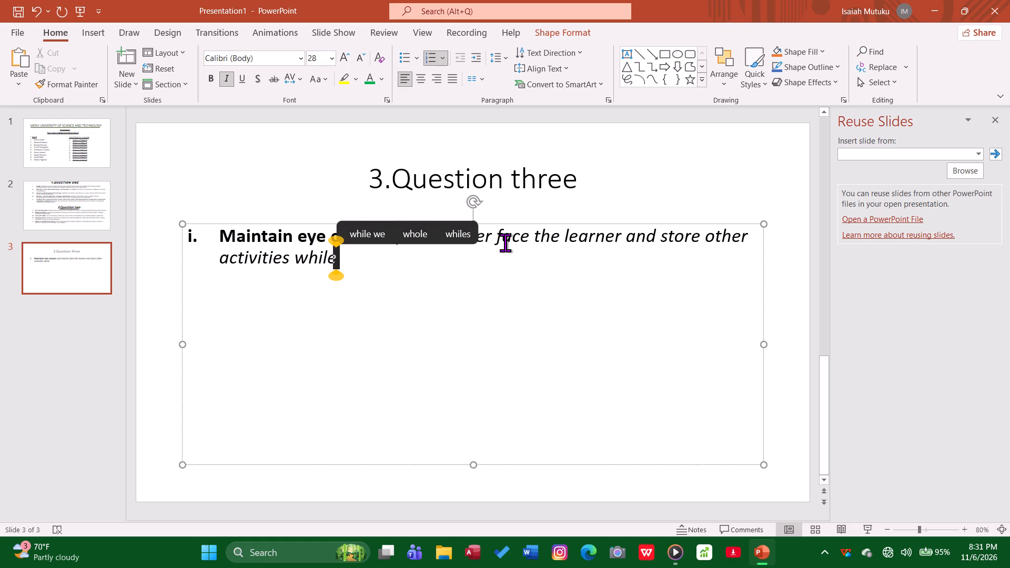
key("space")
type("the learnne")
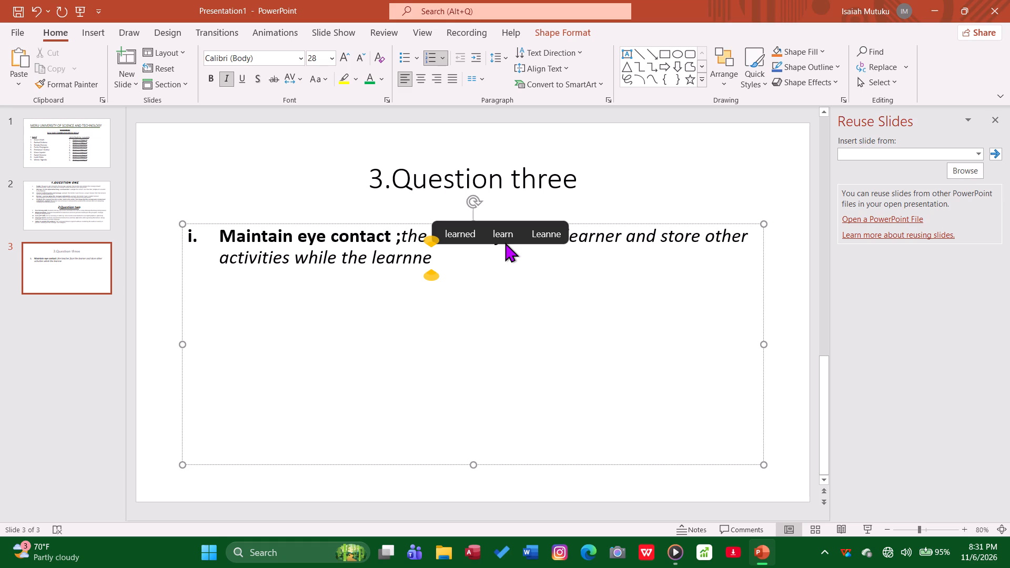
key("r")
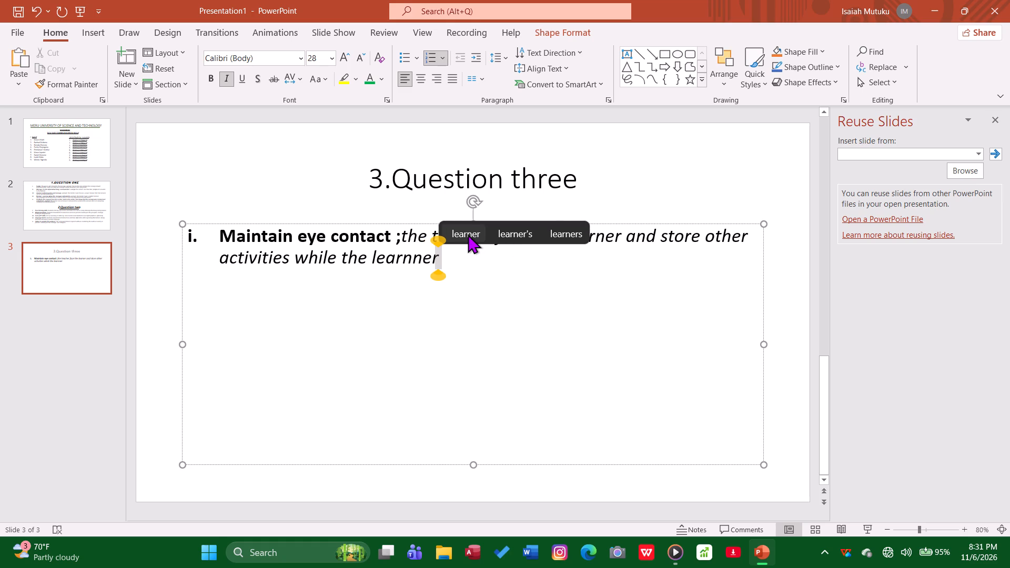
left_click(468, 234)
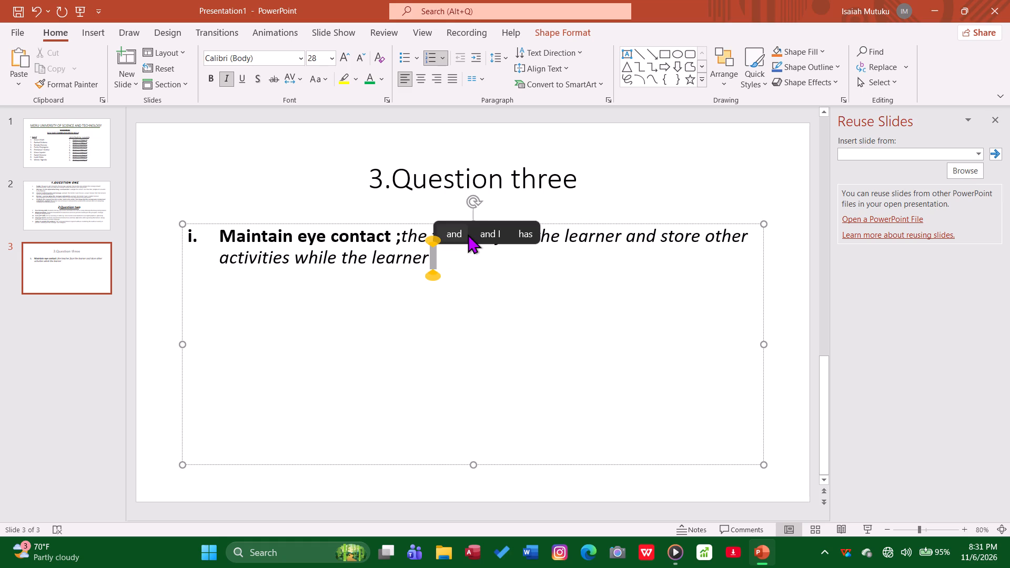
key("space")
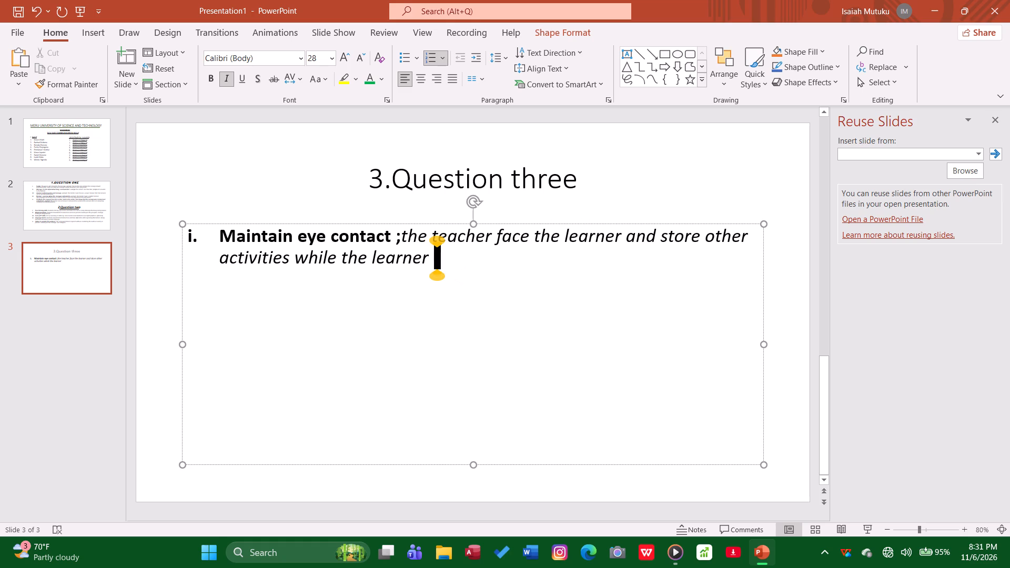
type("is")
key("space")
type("speaking")
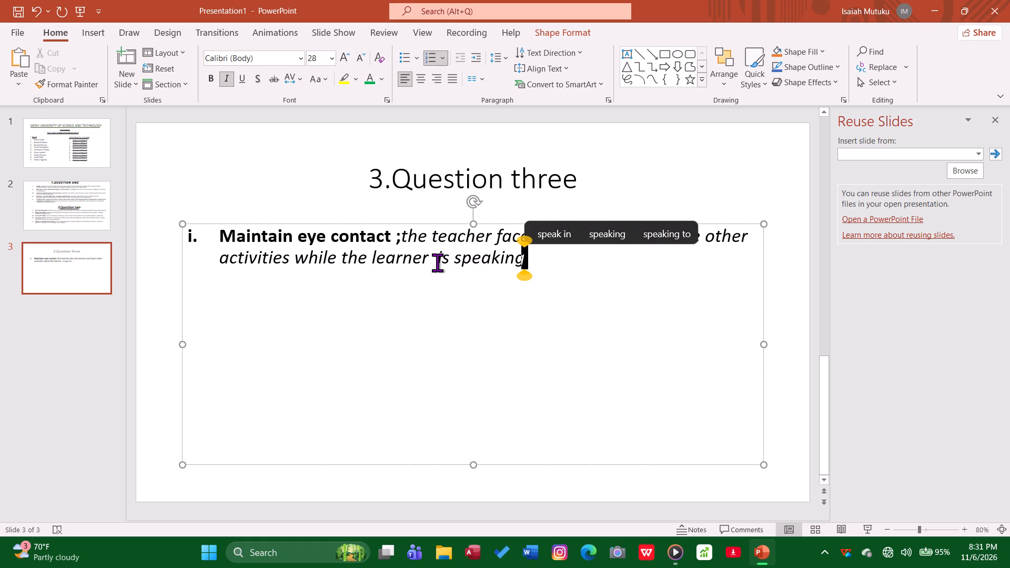
key("space")
type("to gi")
type("ve")
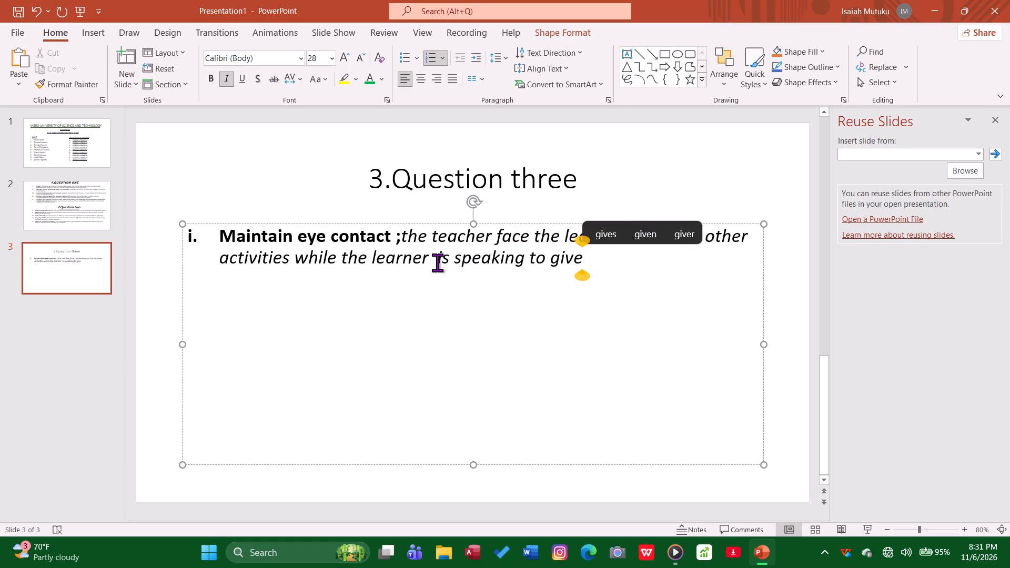
key("space")
type("ful")
type("l atte")
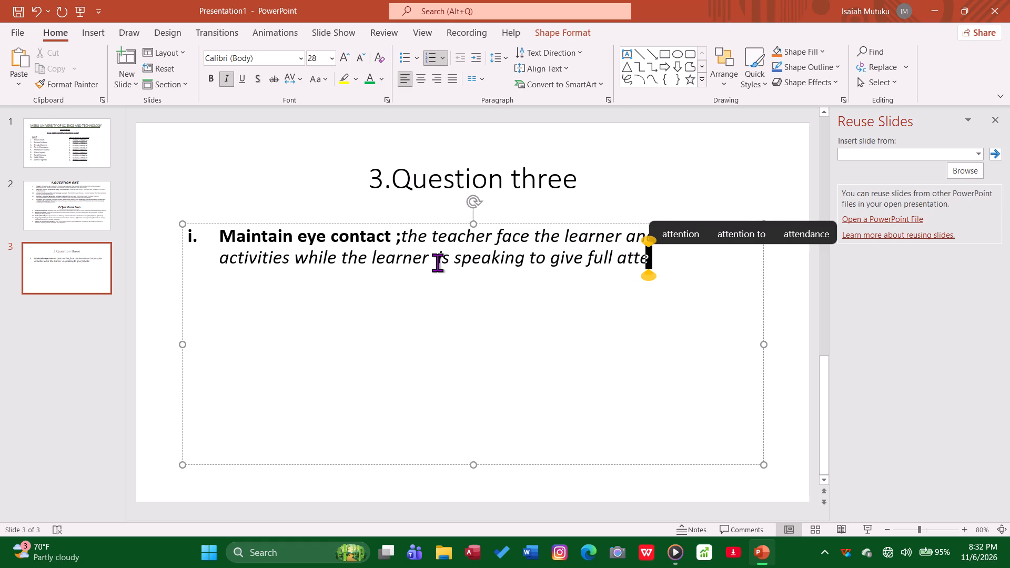
type("ntion")
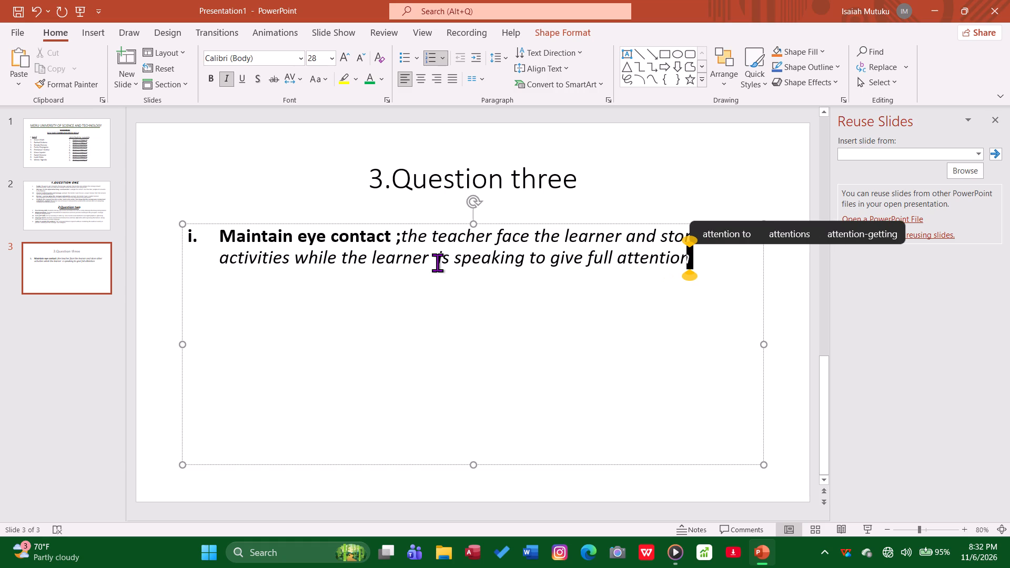
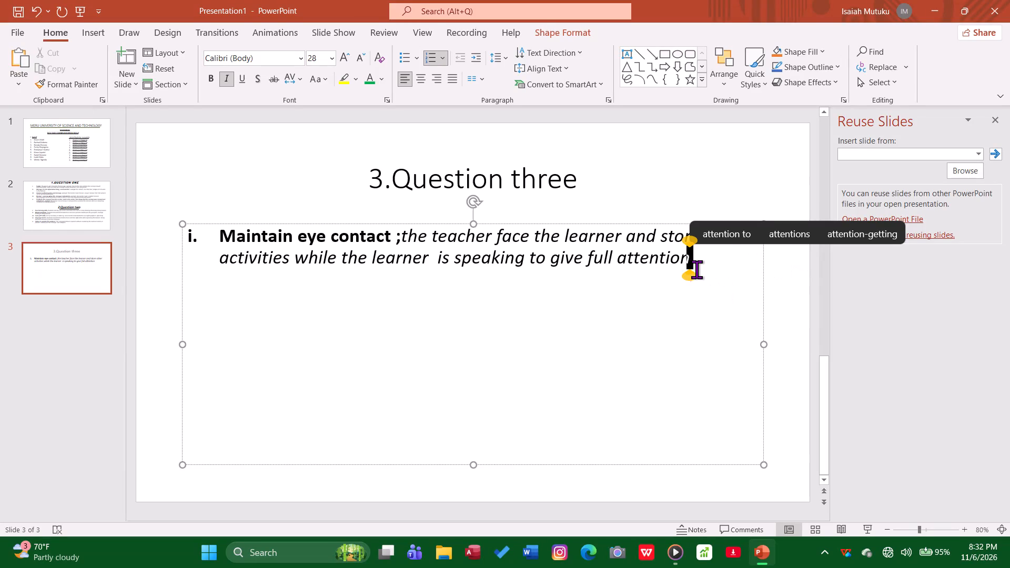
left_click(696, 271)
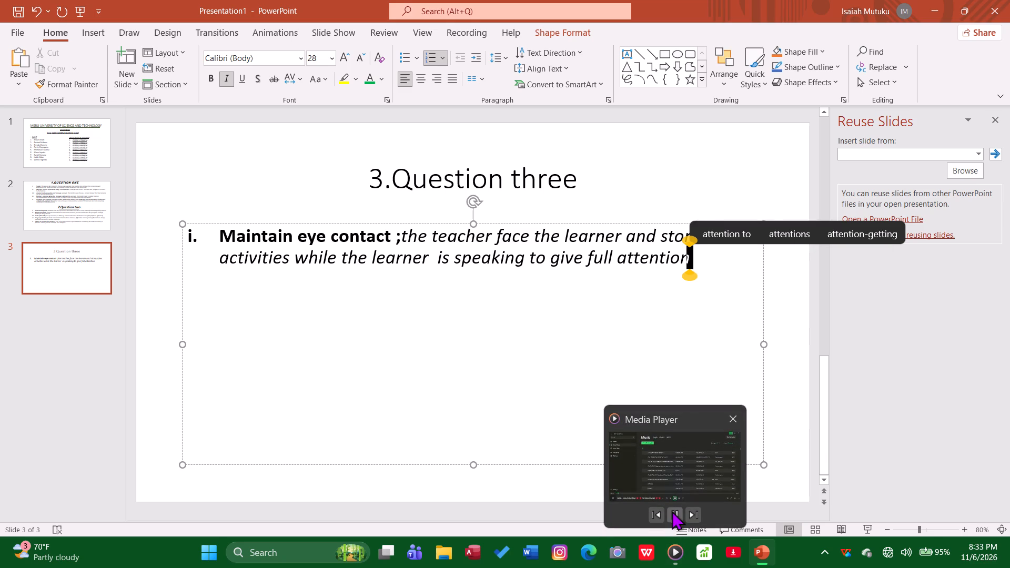
Pause the music playing in Media Player and close that app while keeping the presentation open.
left_click(674, 512)
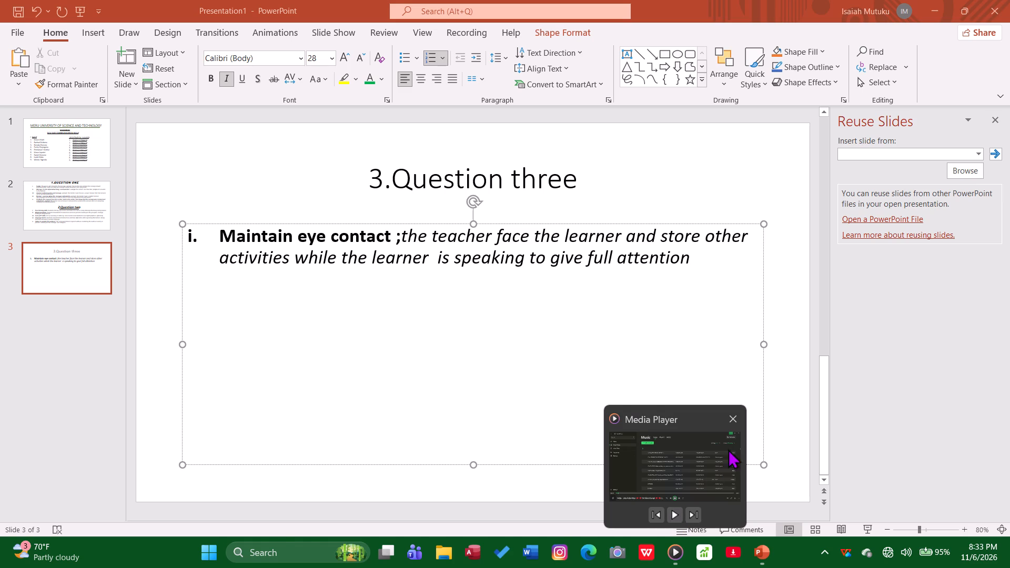
left_click(737, 422)
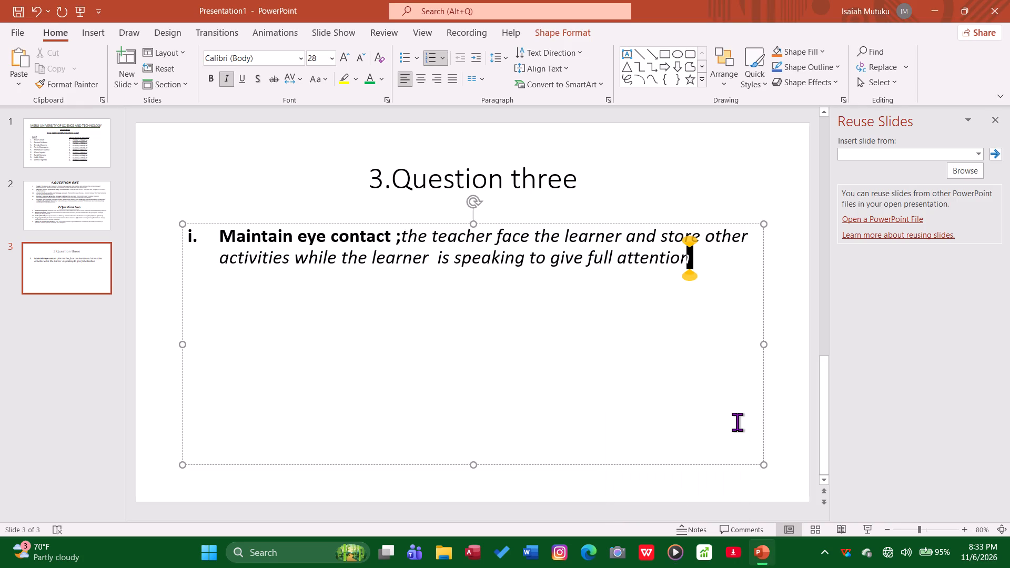
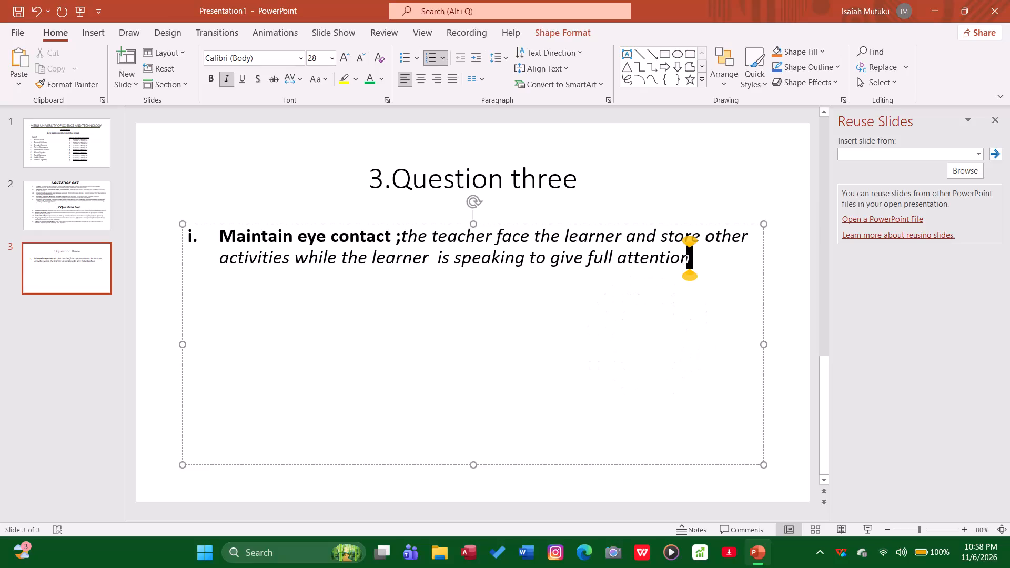
Shut down the computer with the presentation still open on the Question three slide.
key("super+x")
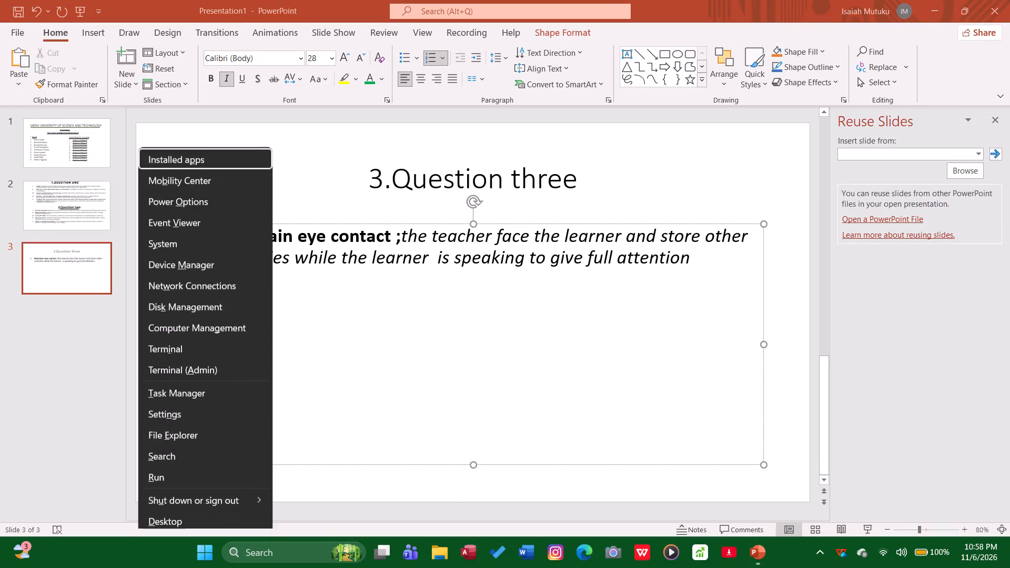
type("UUU")
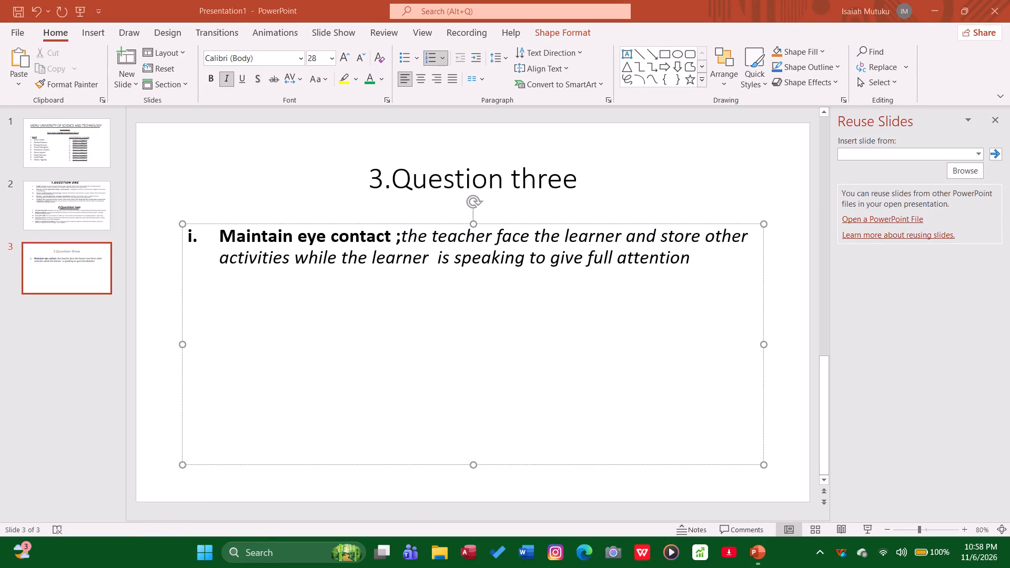